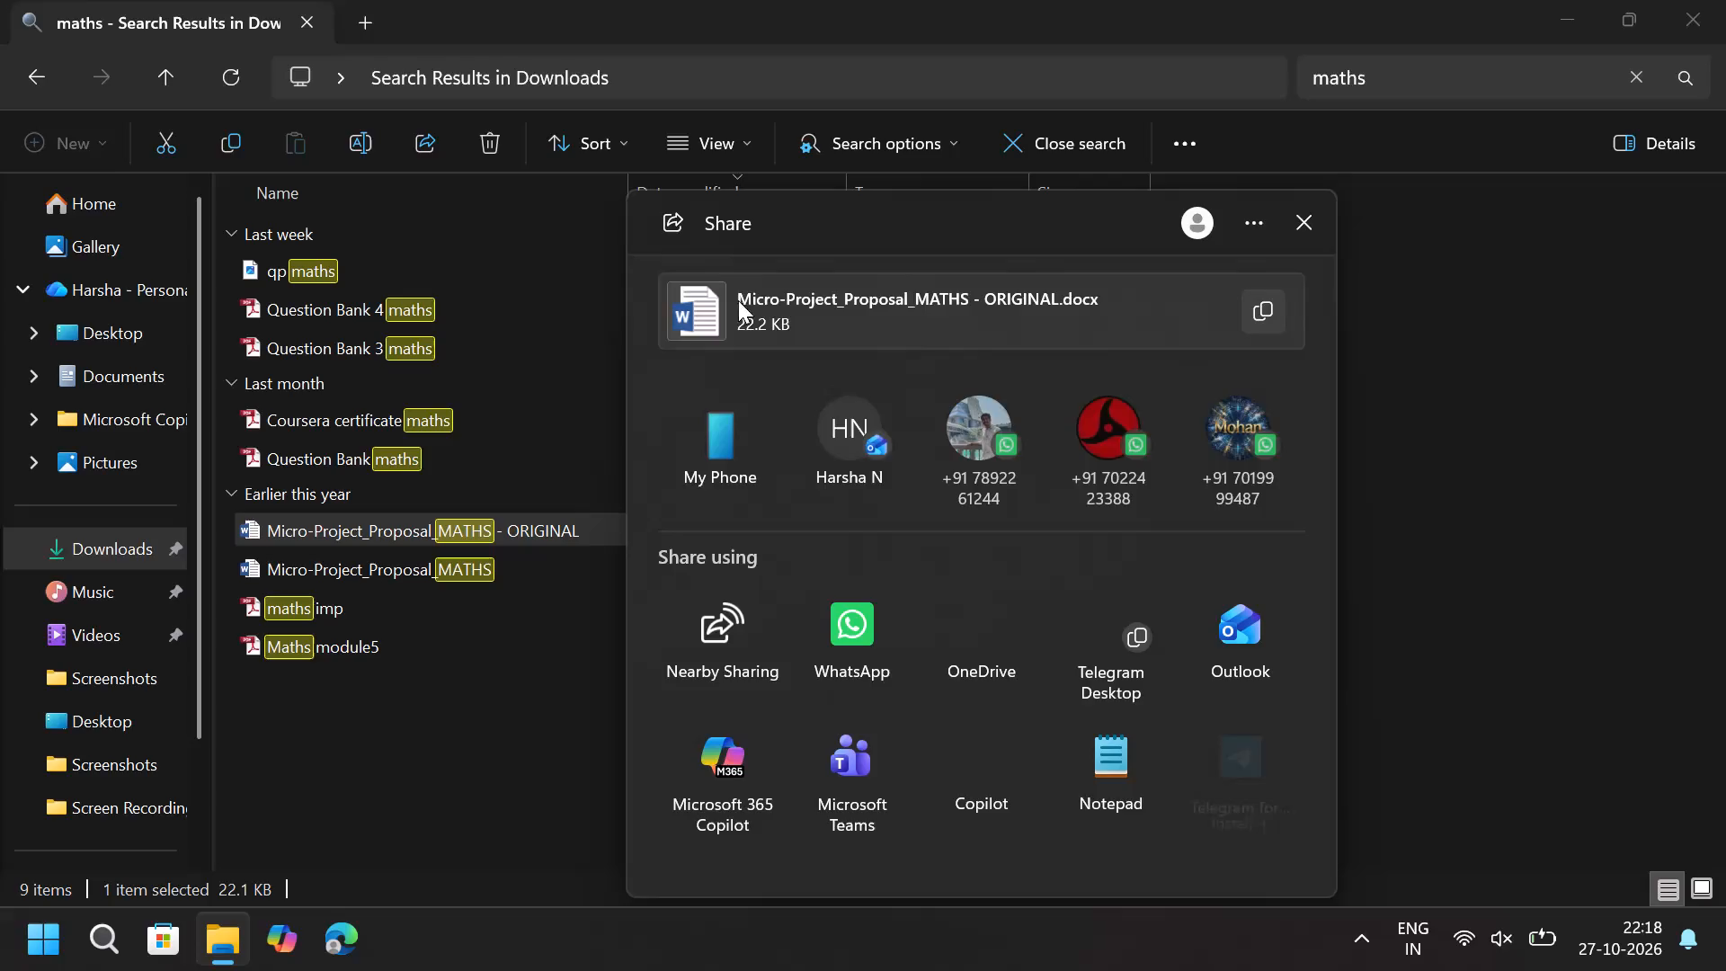
Dismiss the Share window for the Micro-Project_Proposal_MATHS - ORIGINAL document without sharing the file.
left_click(1725, 465)
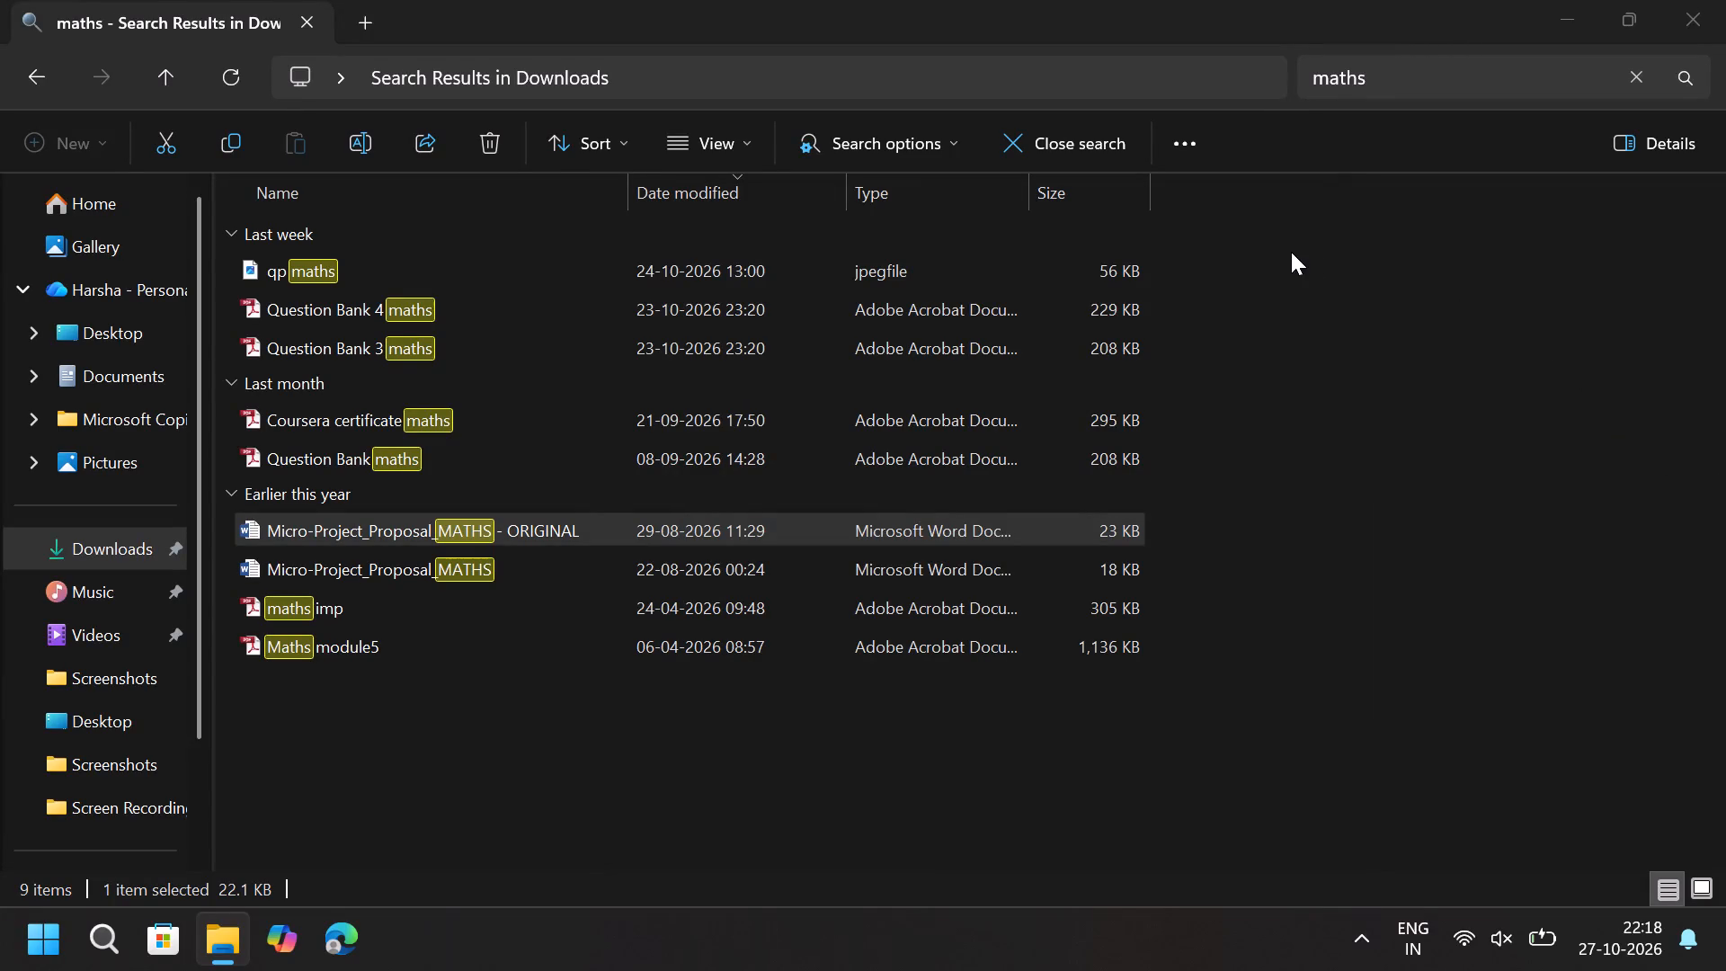
left_click(1308, 231)
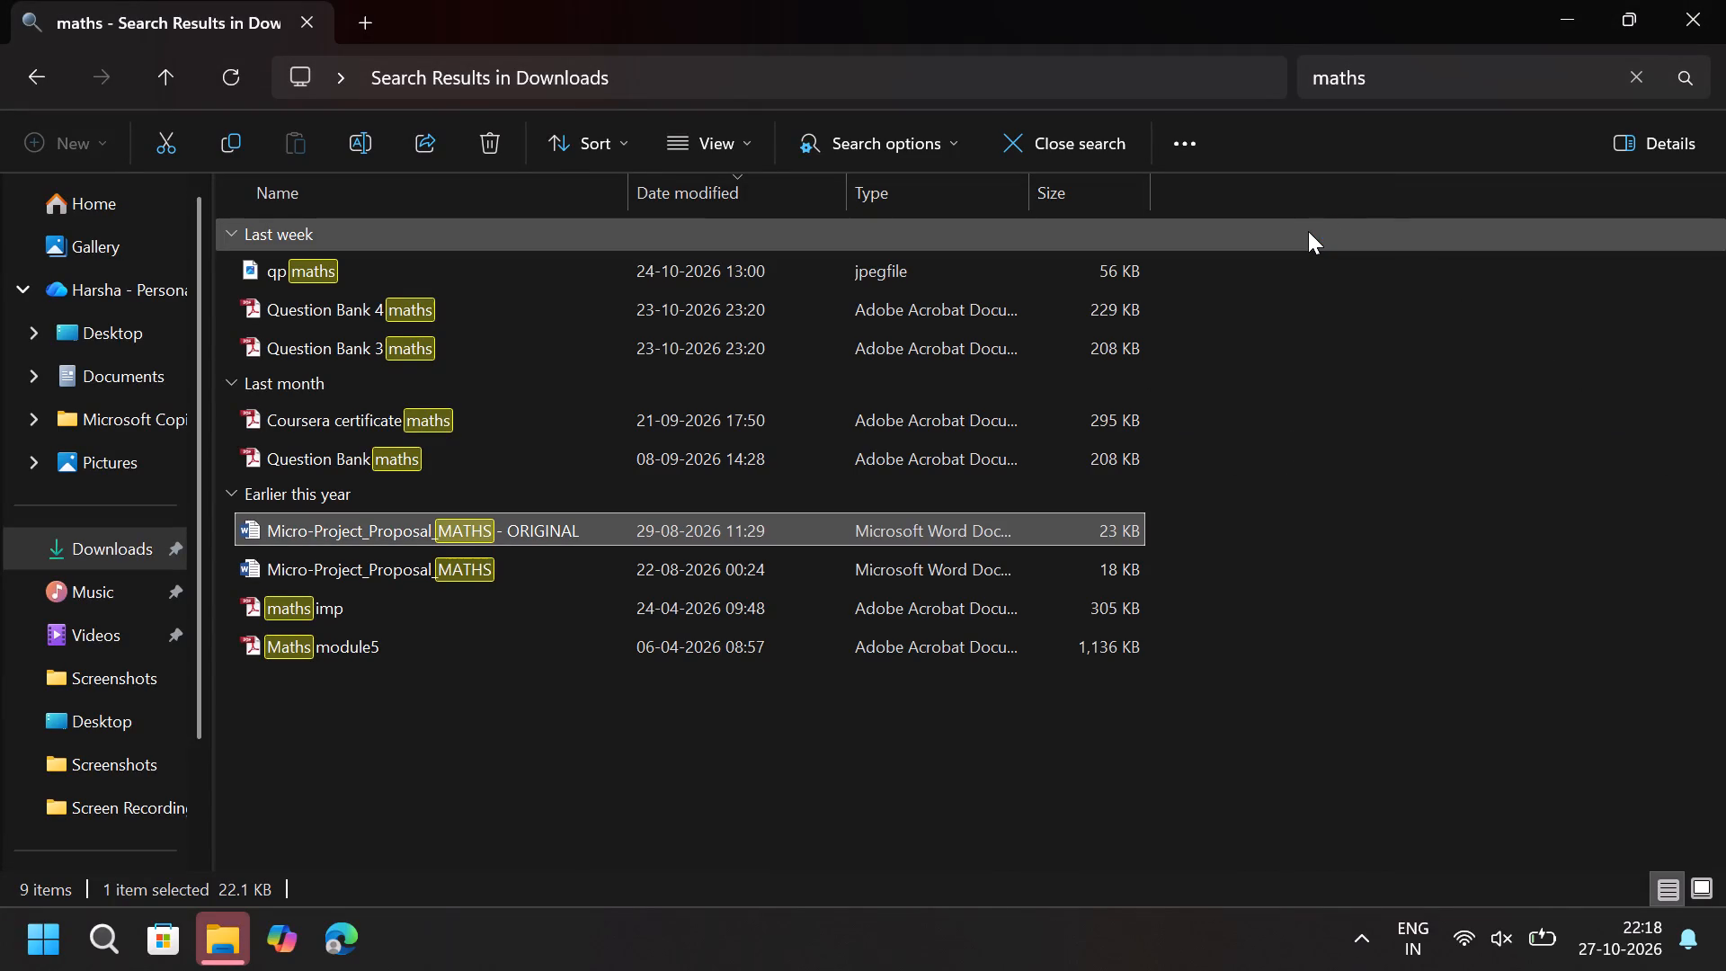
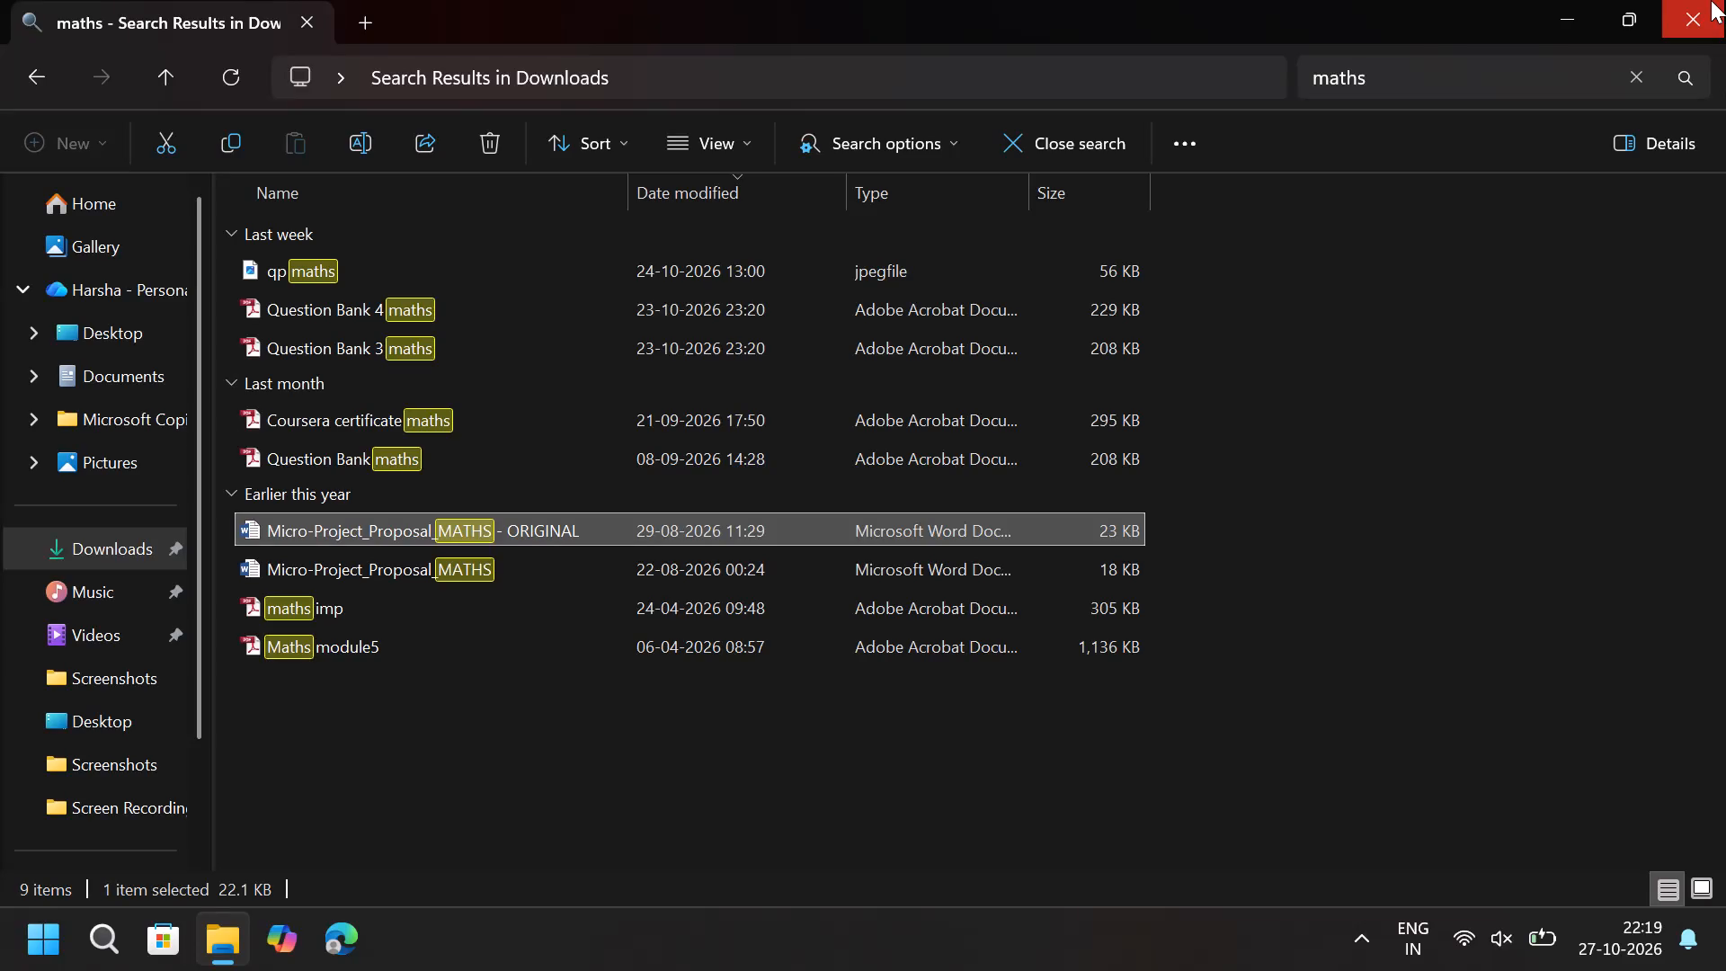
Close the file window showing the maths search results in Downloads.
left_click(1708, 0)
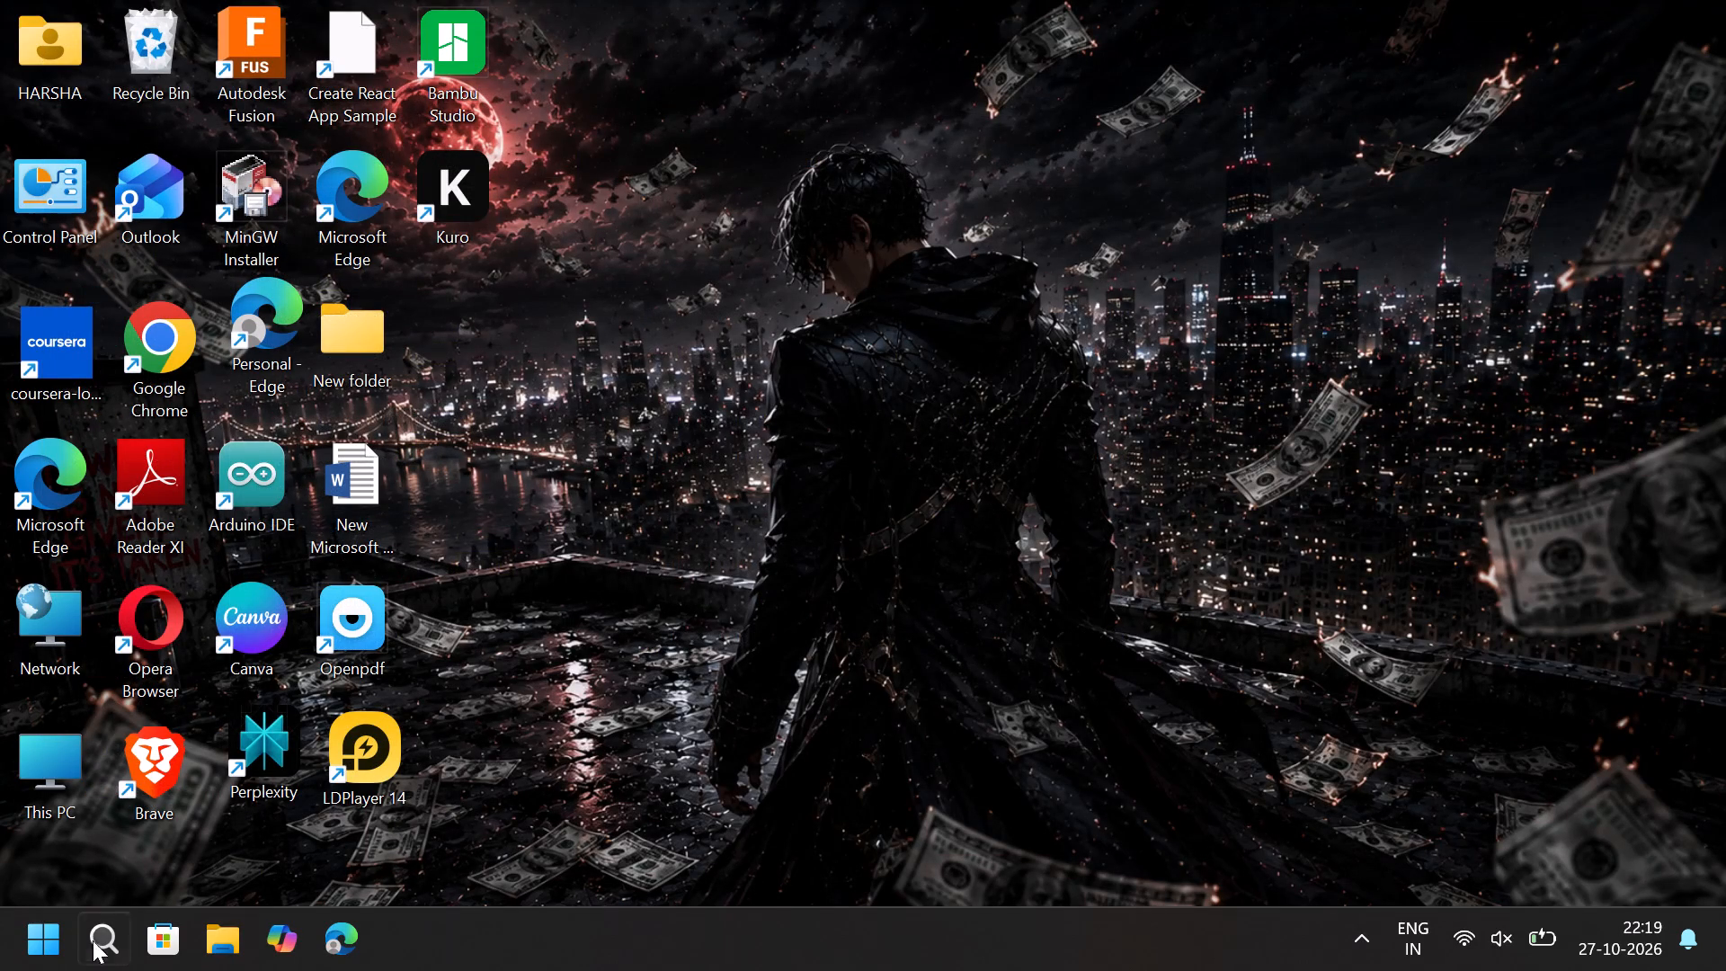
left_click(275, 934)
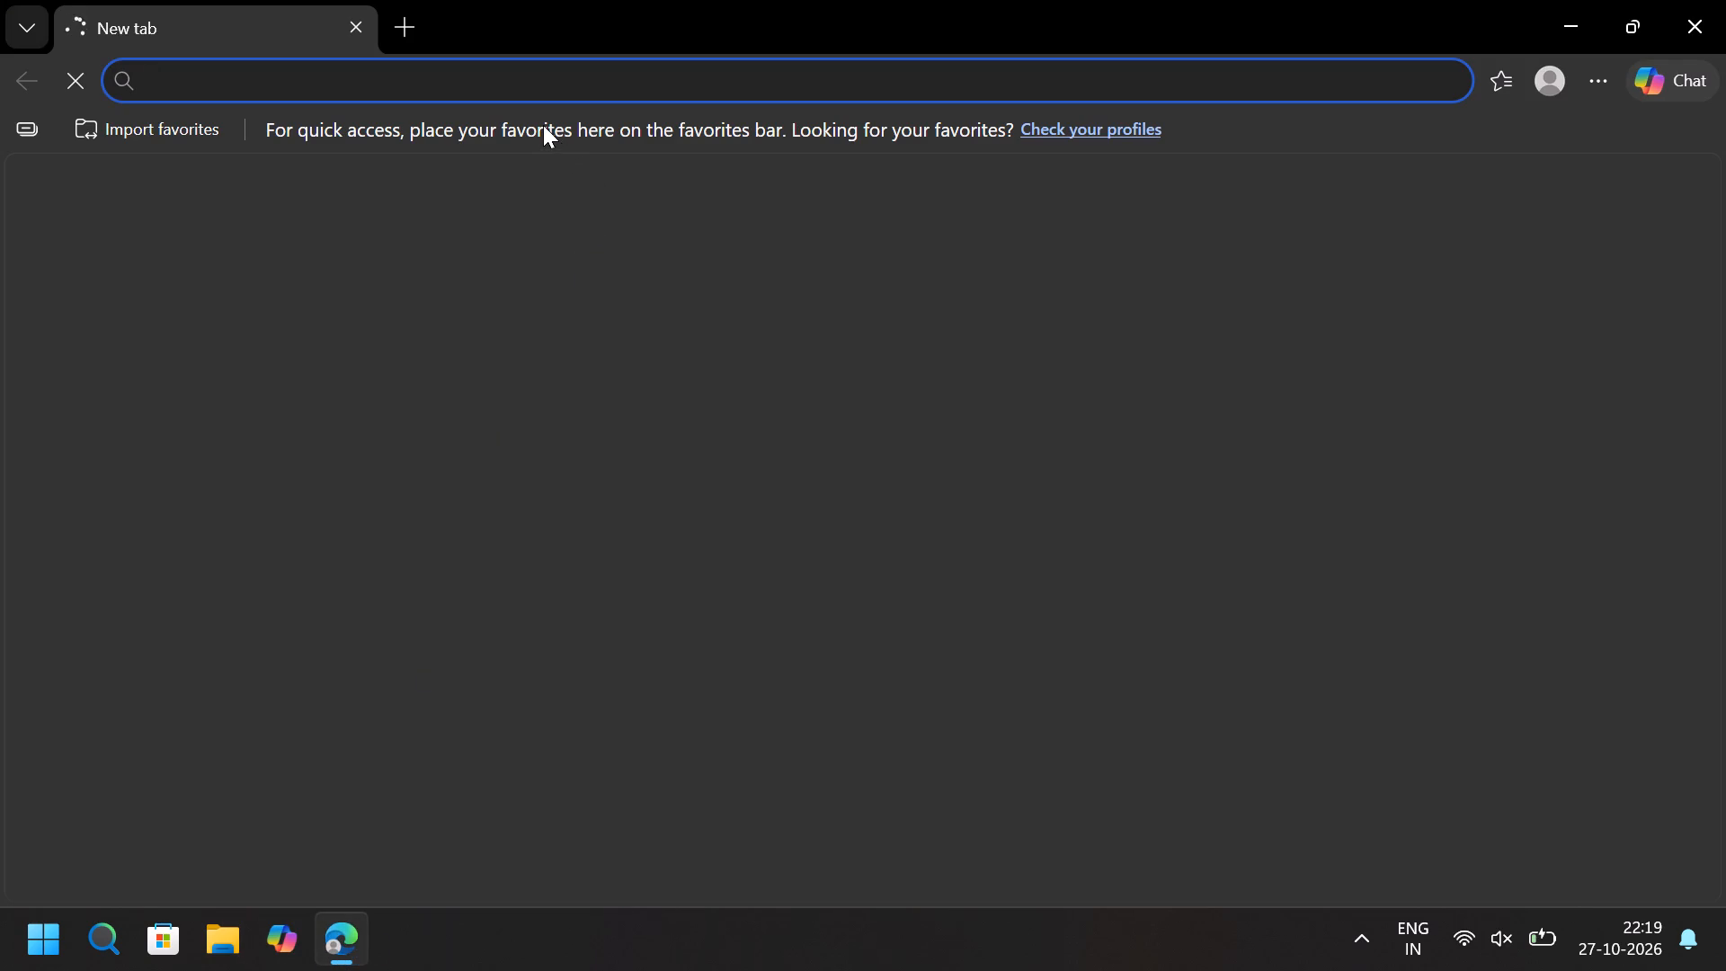
key("ctrl+o")
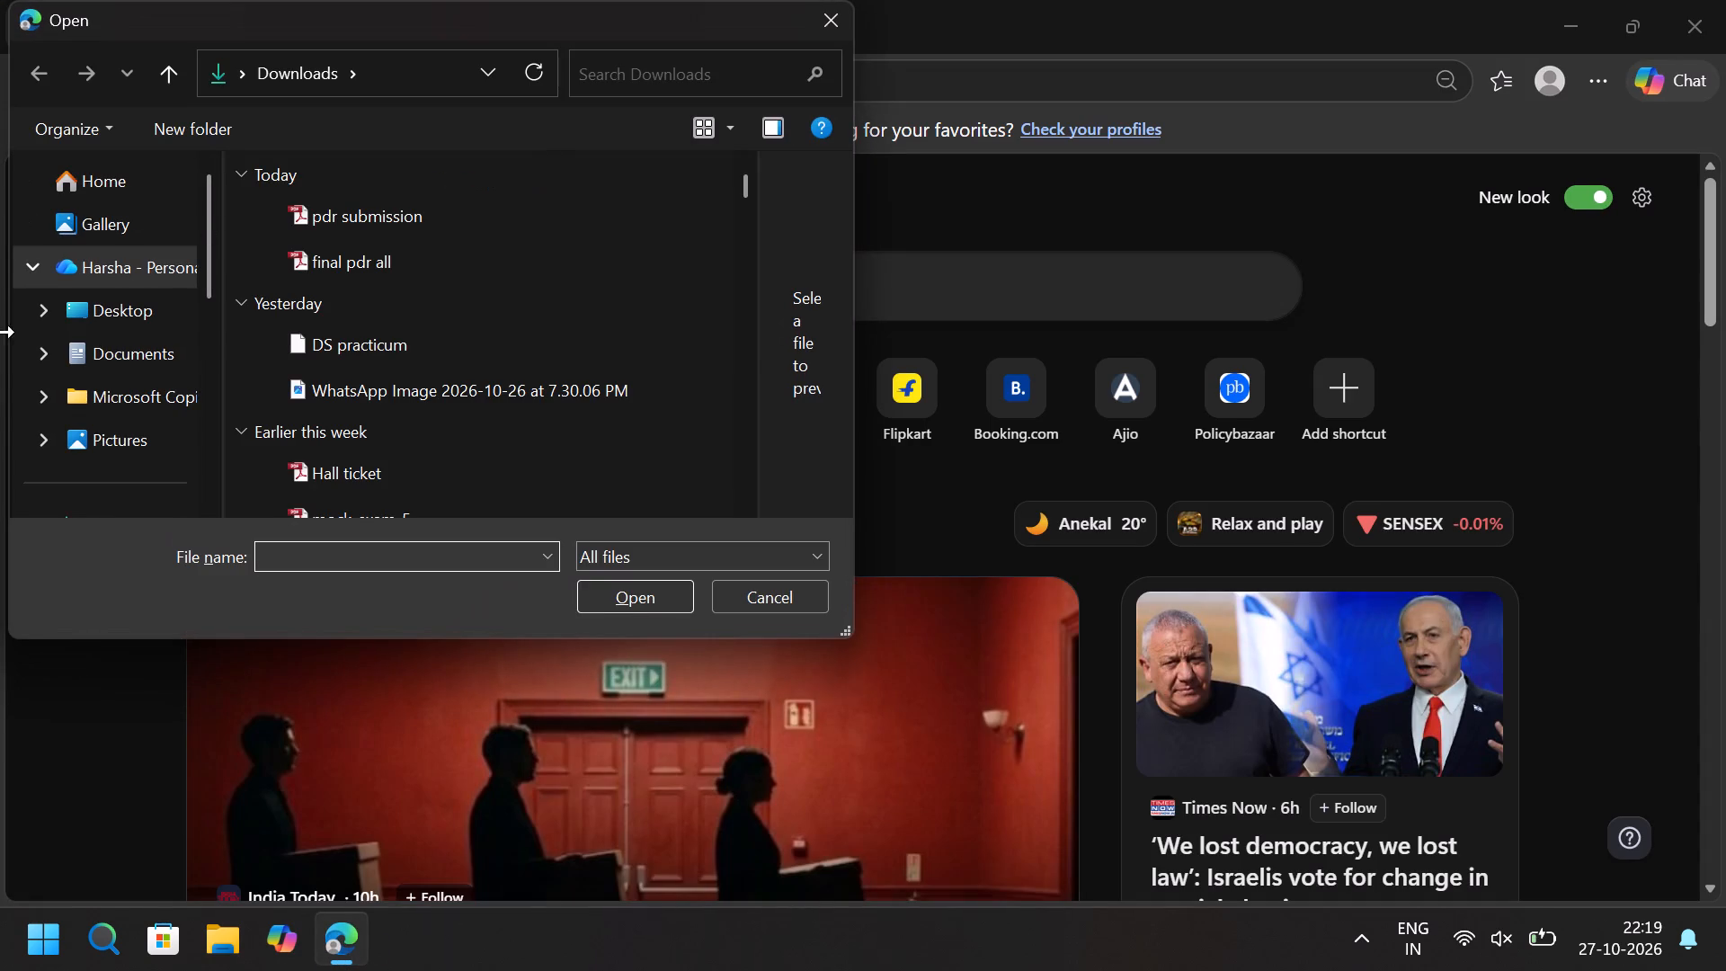
left_click(371, 199)
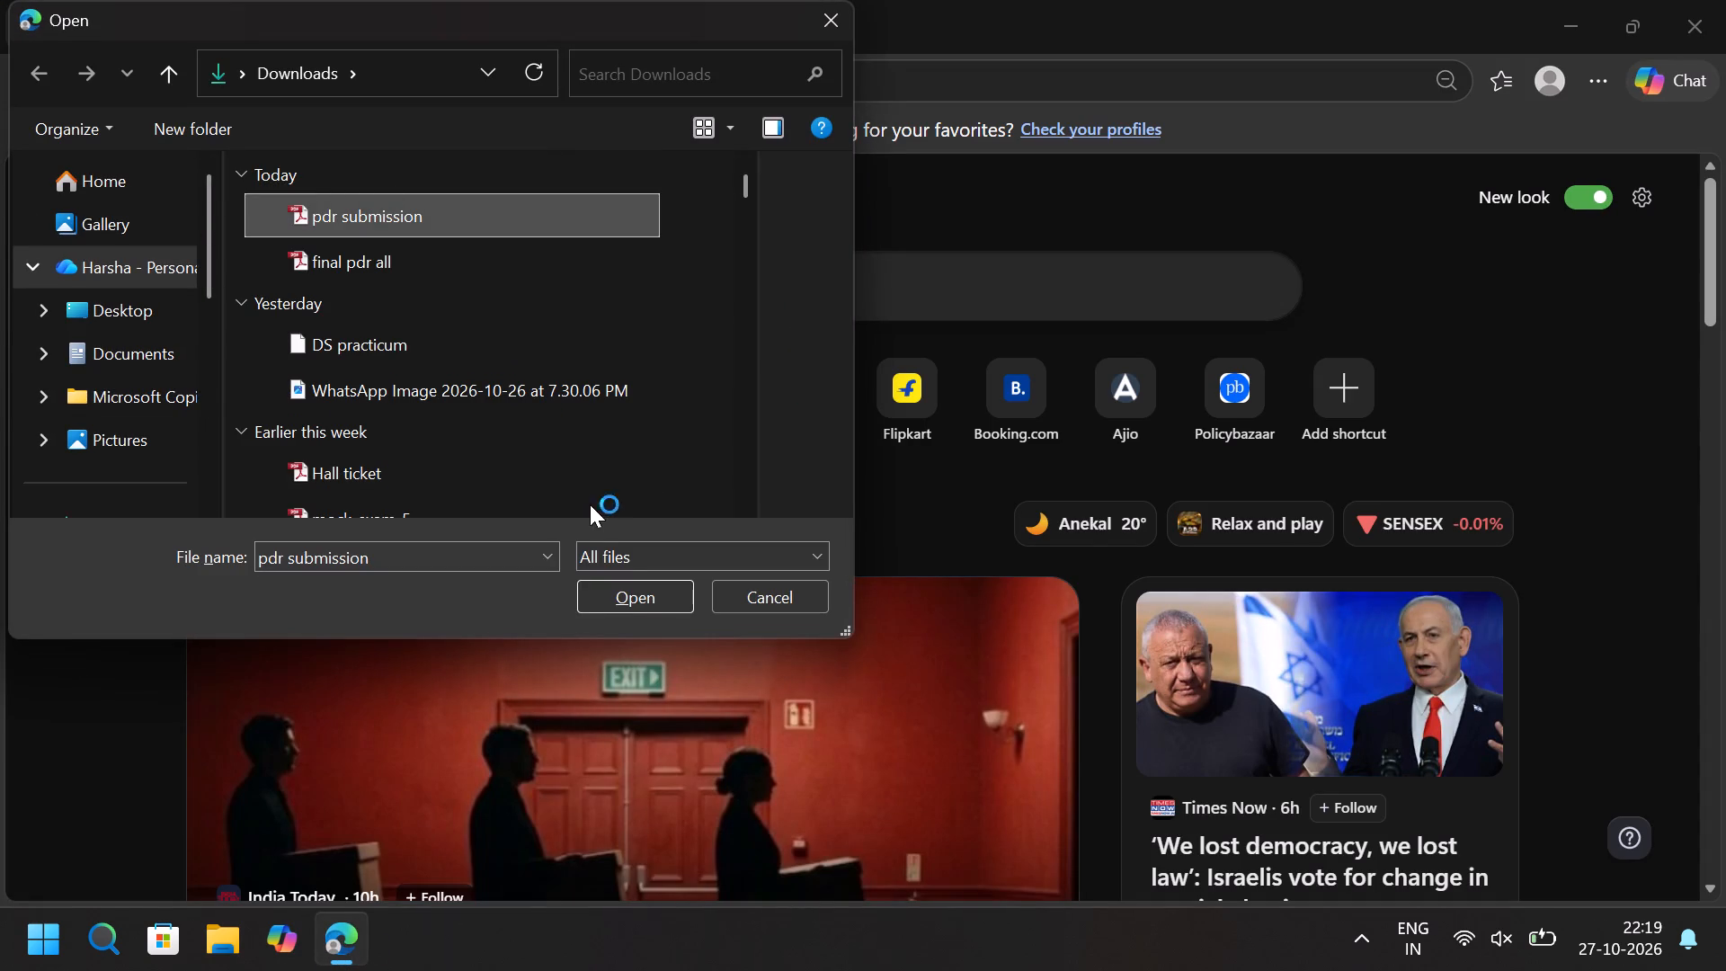
left_click(623, 601)
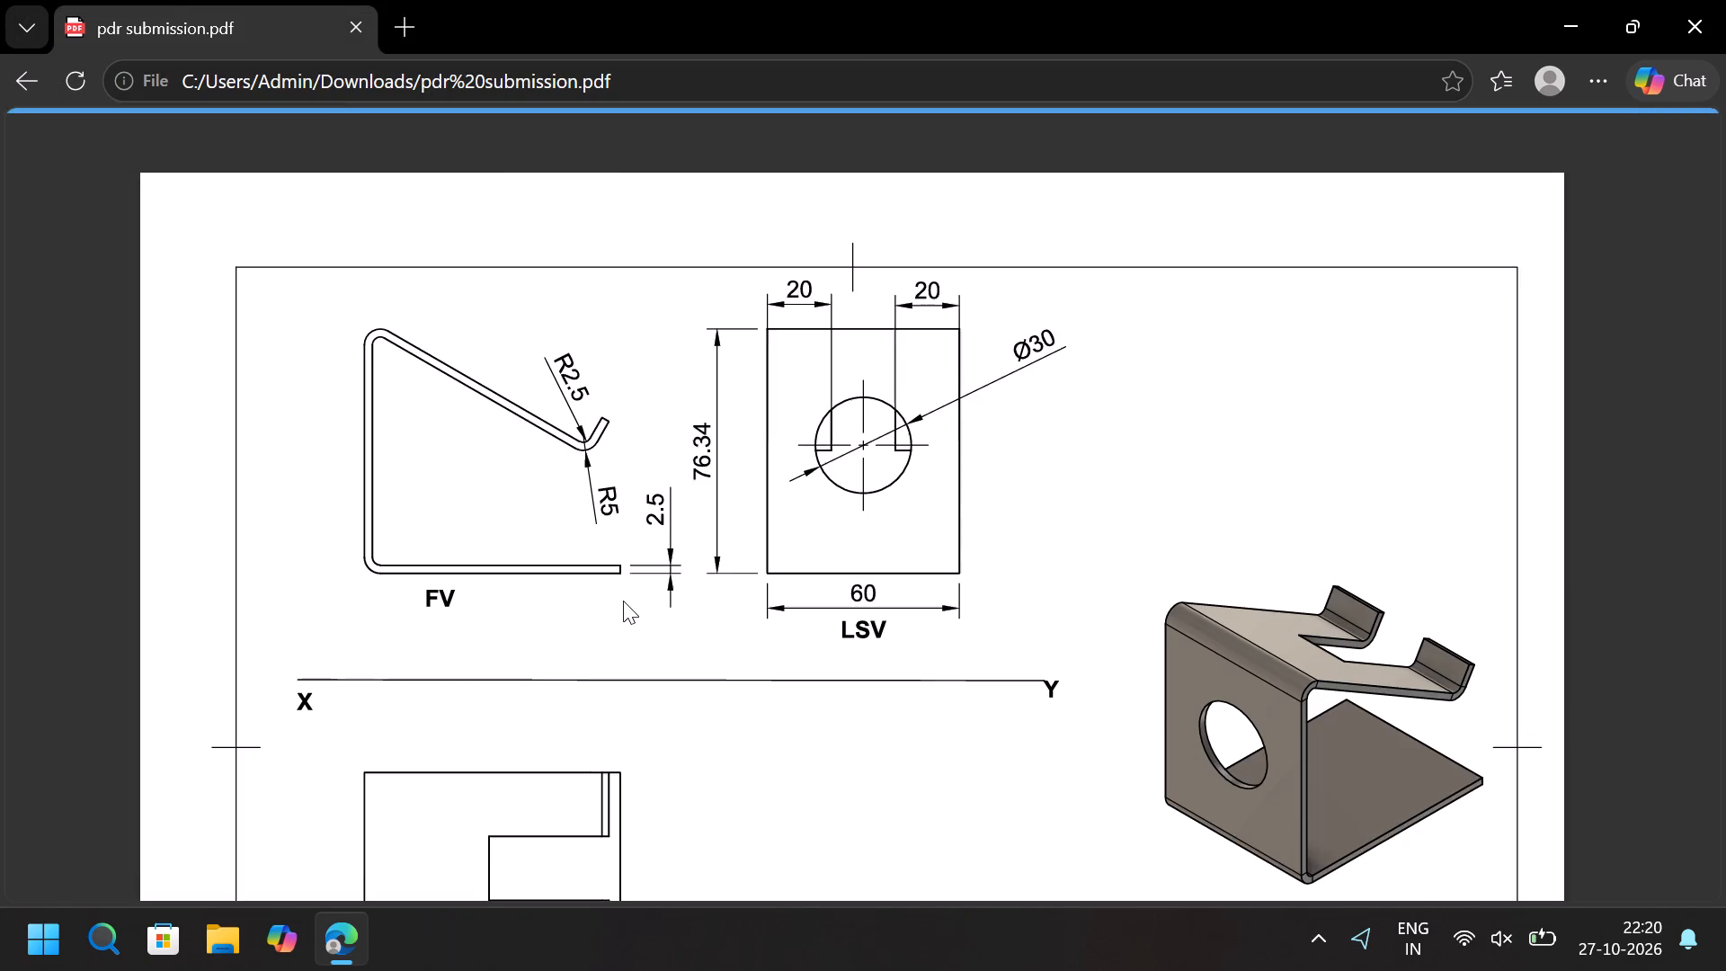
Look through the drawing sheets and examine the title block of the mouse with rounder sheet on page 7.
scroll(883, 569, "down", 3)
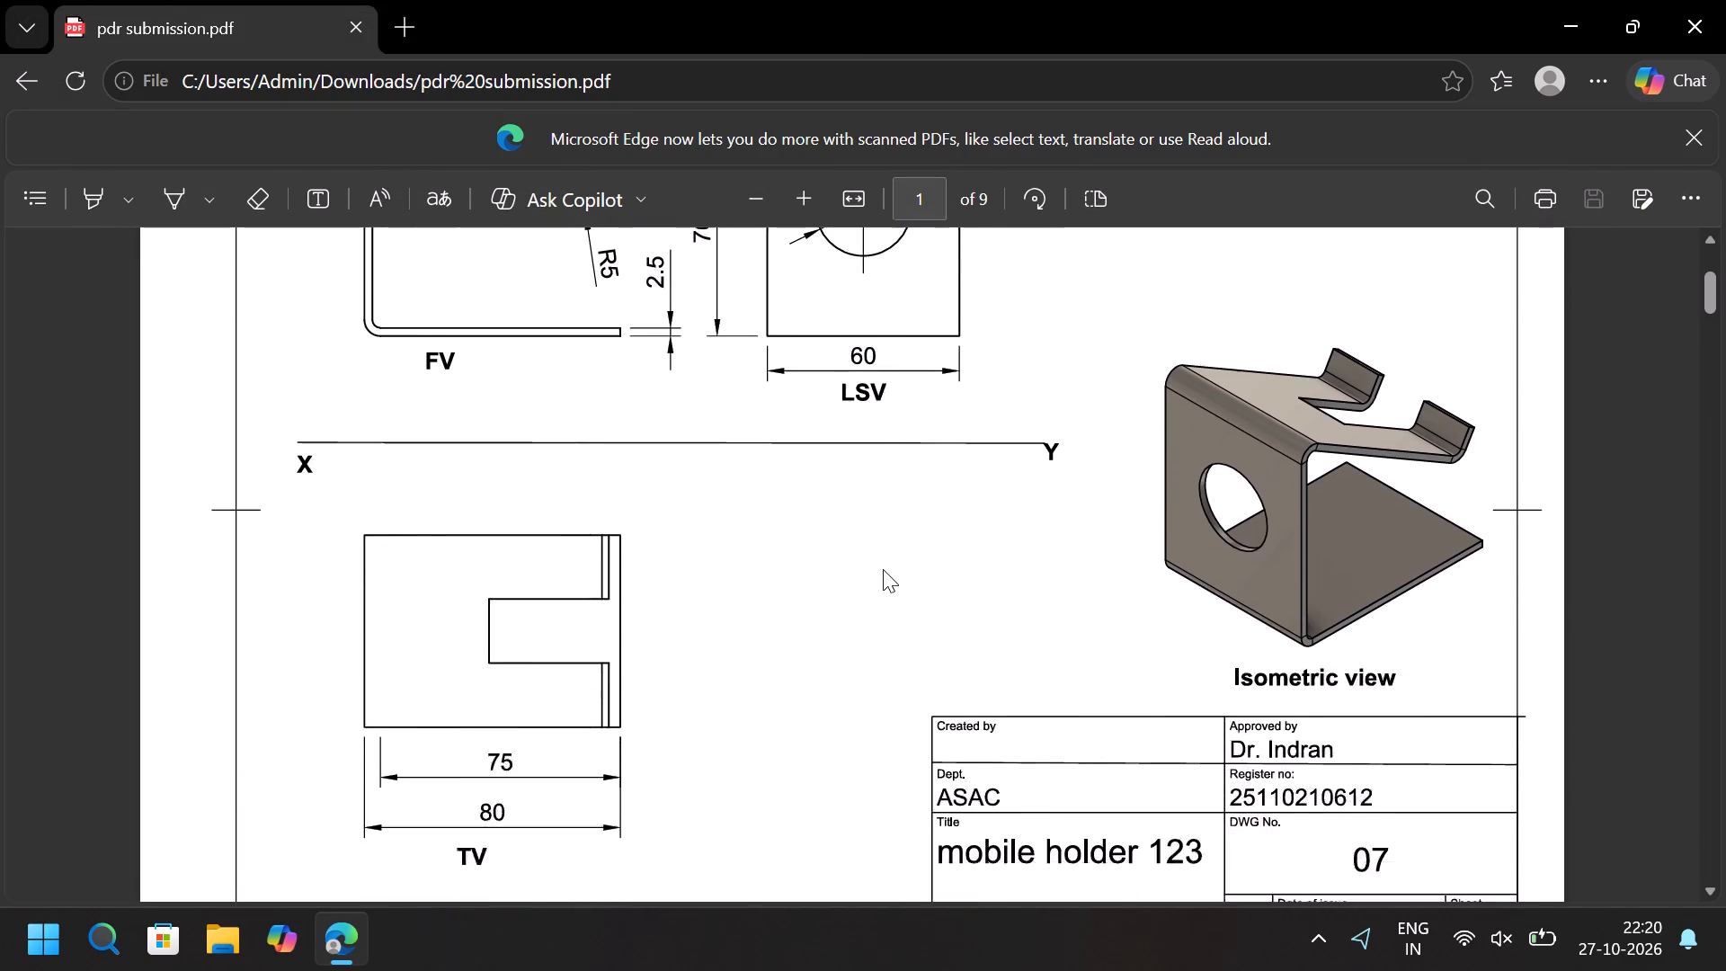
scroll(883, 569, "down", 13)
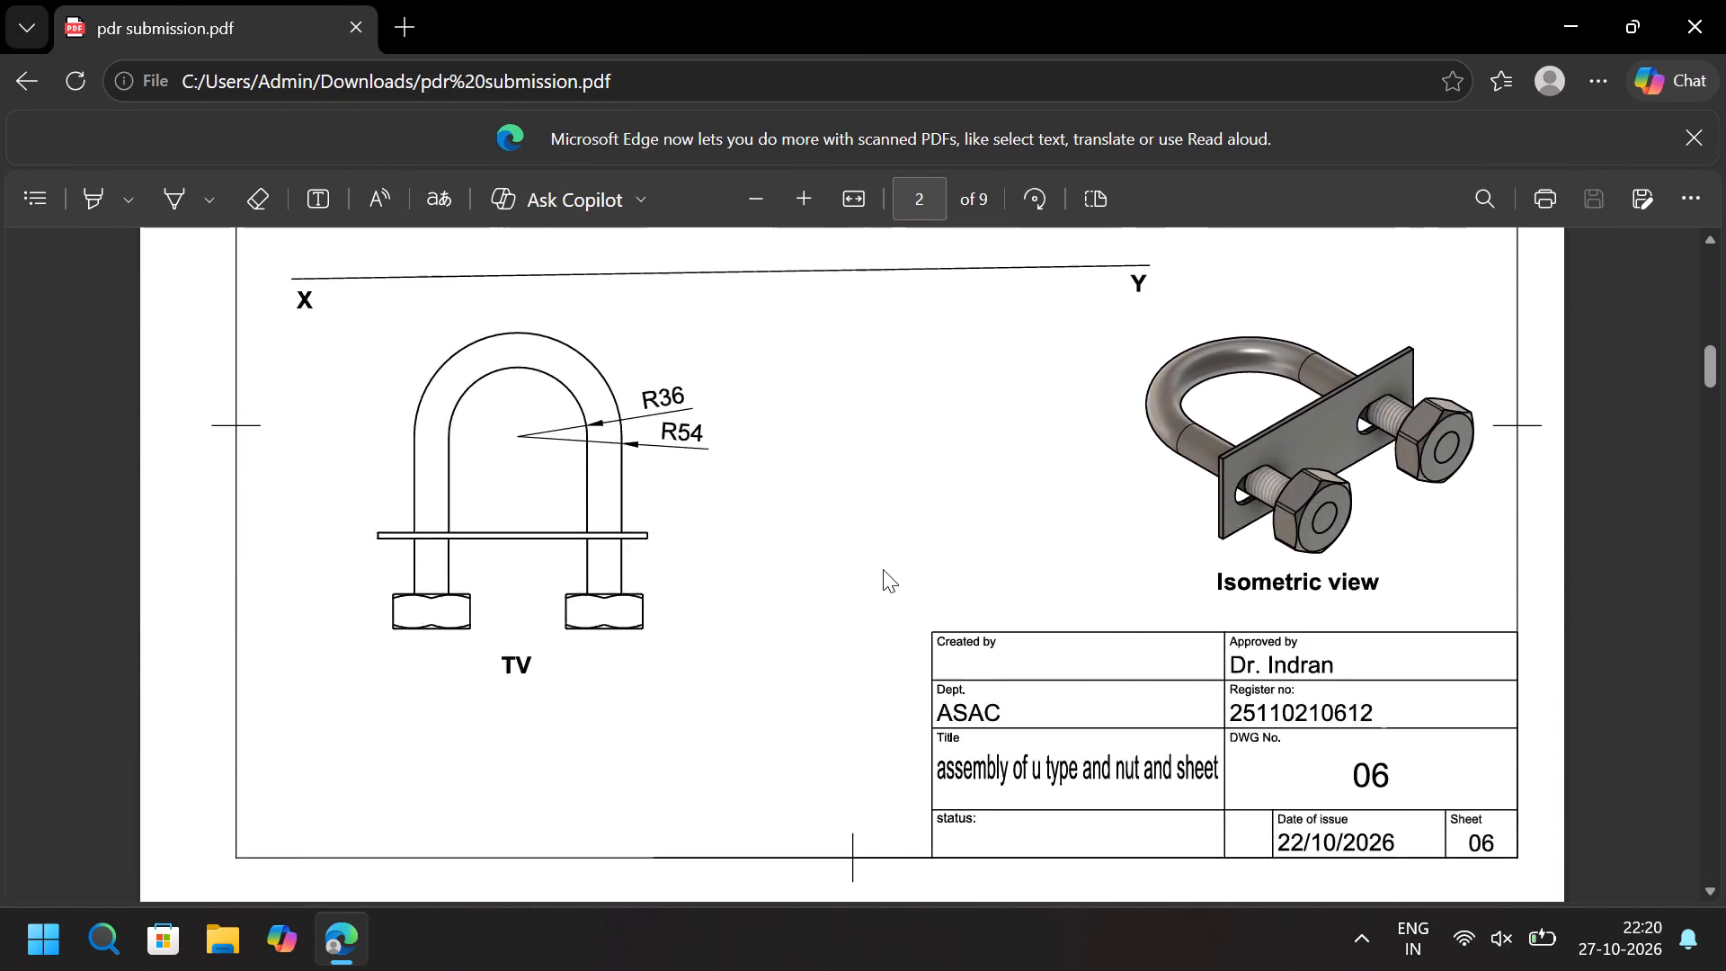
scroll(883, 569, "down", 18)
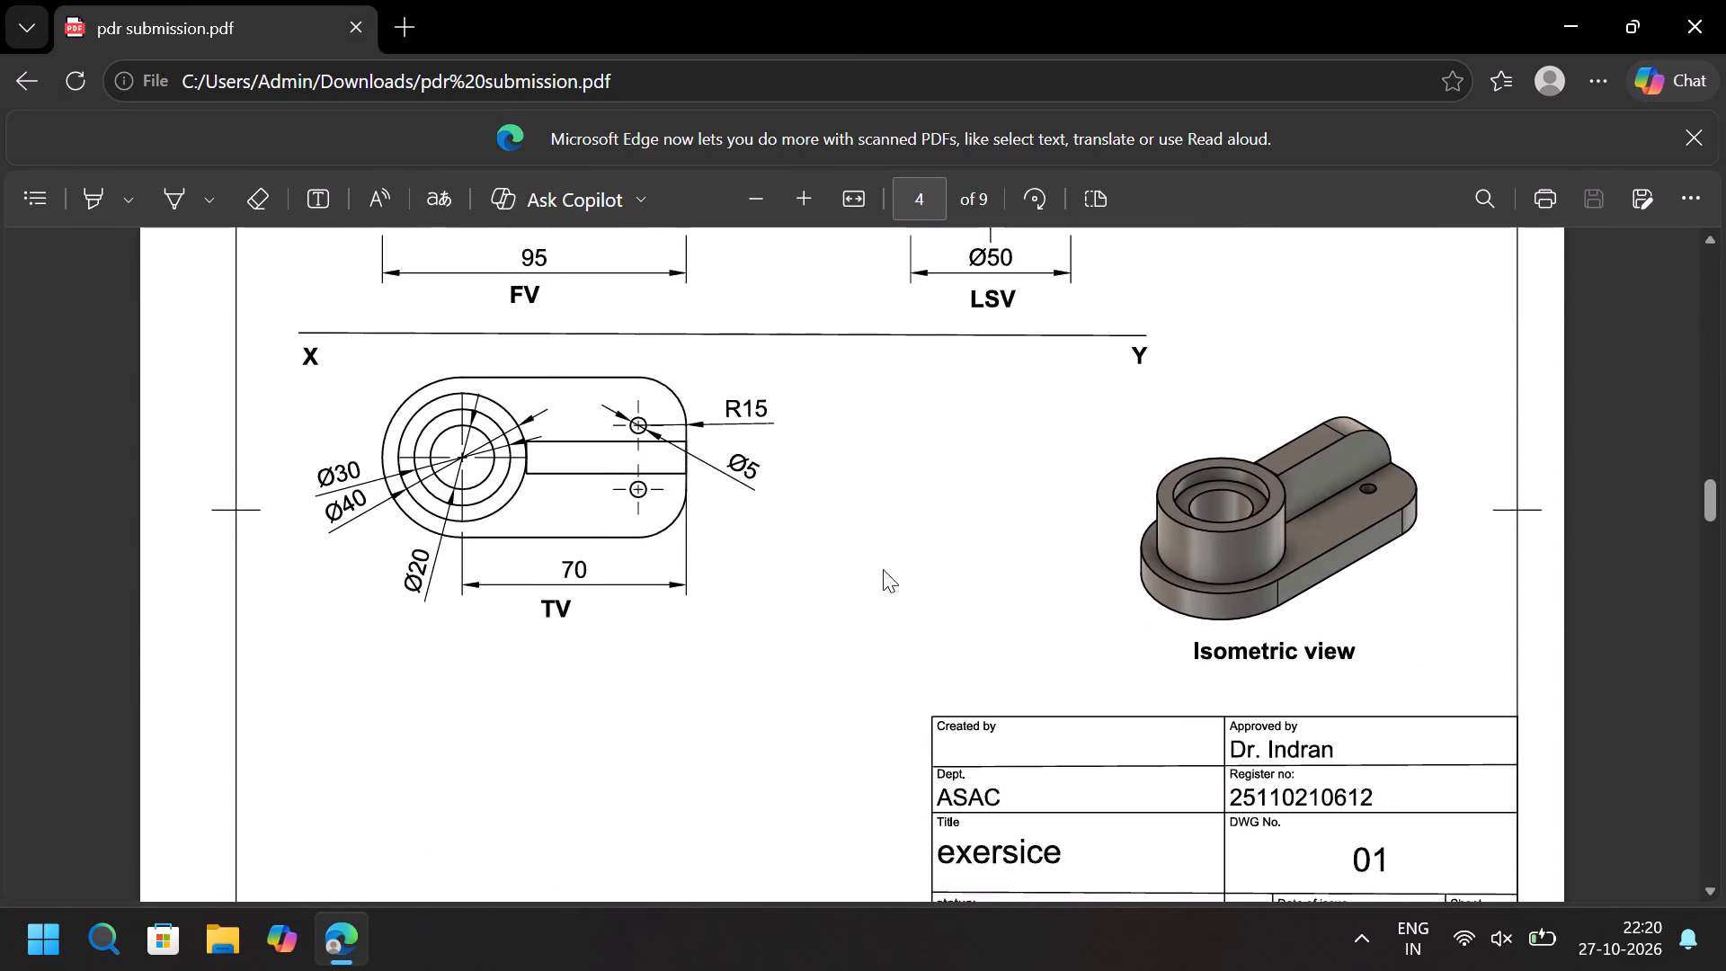
scroll(883, 569, "down", 17)
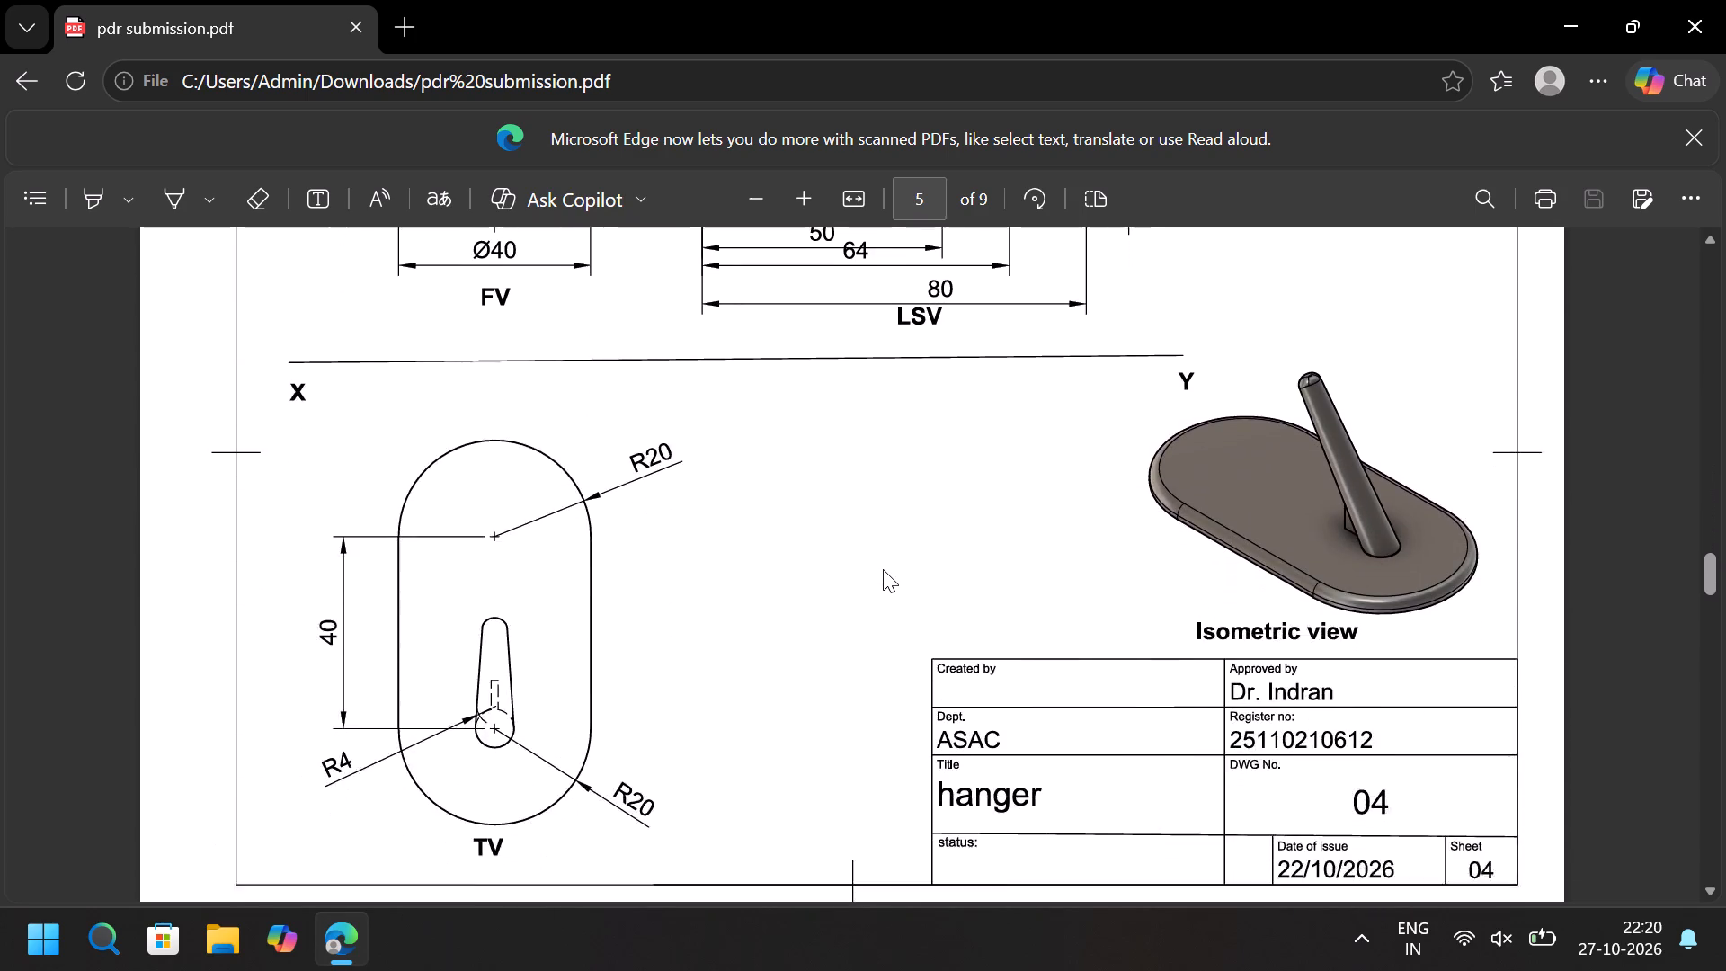
scroll(883, 569, "down", 17)
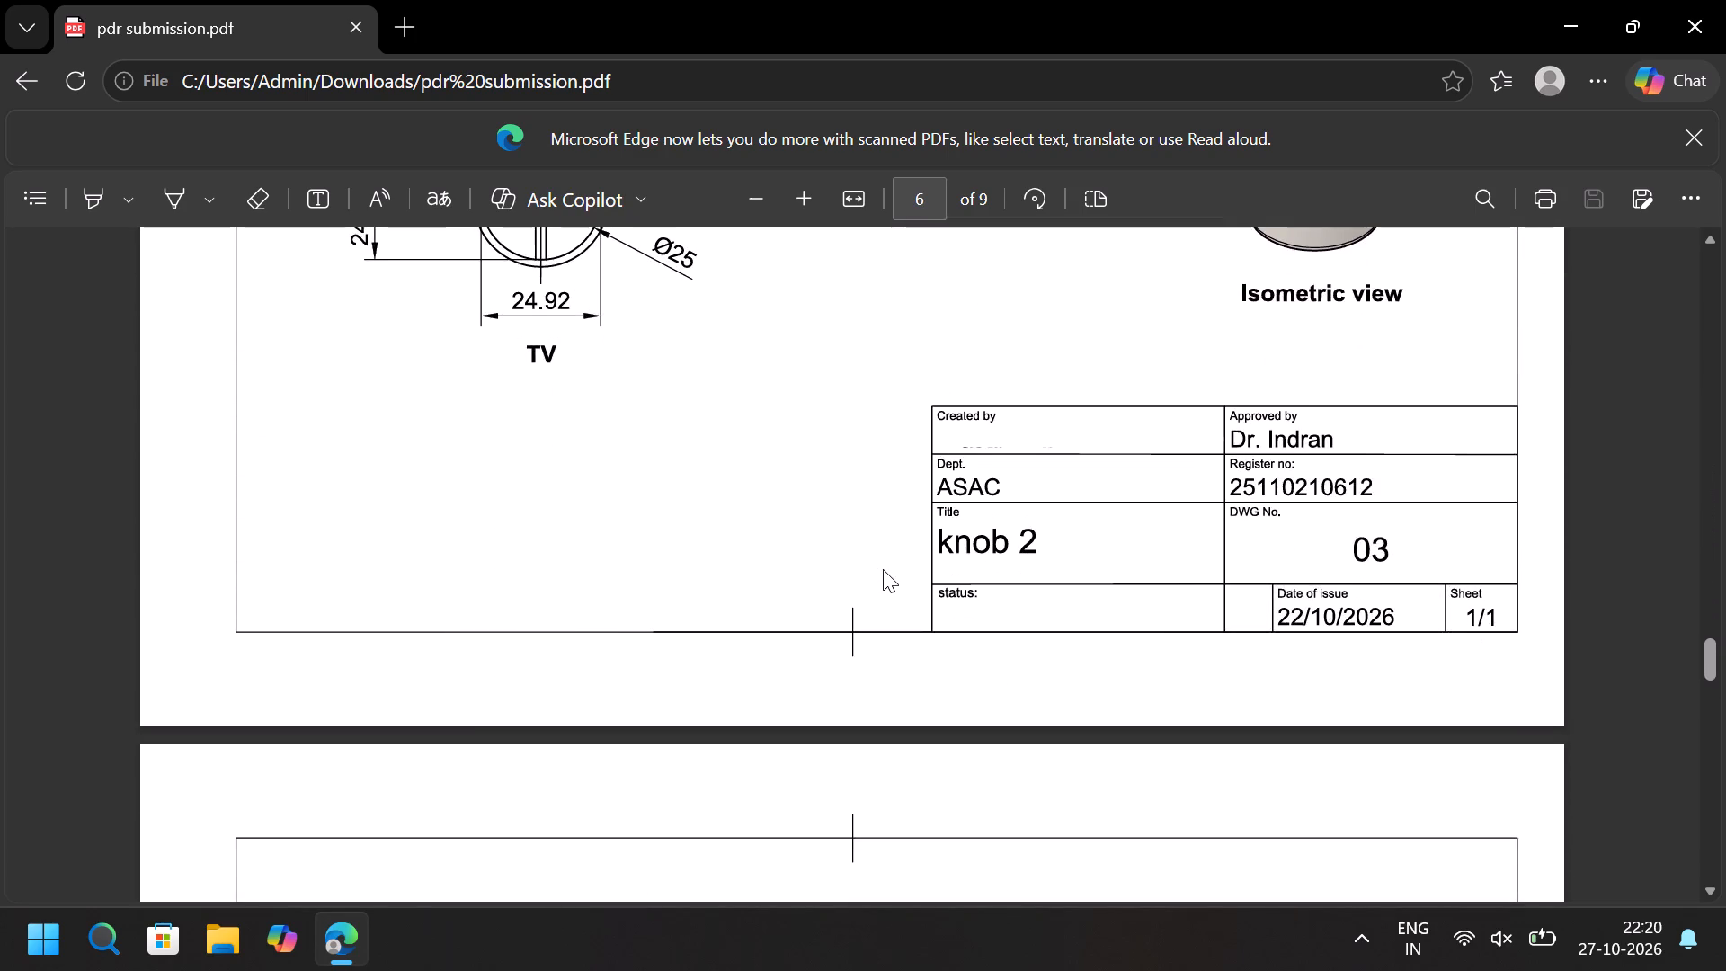
scroll(883, 569, "down", 13)
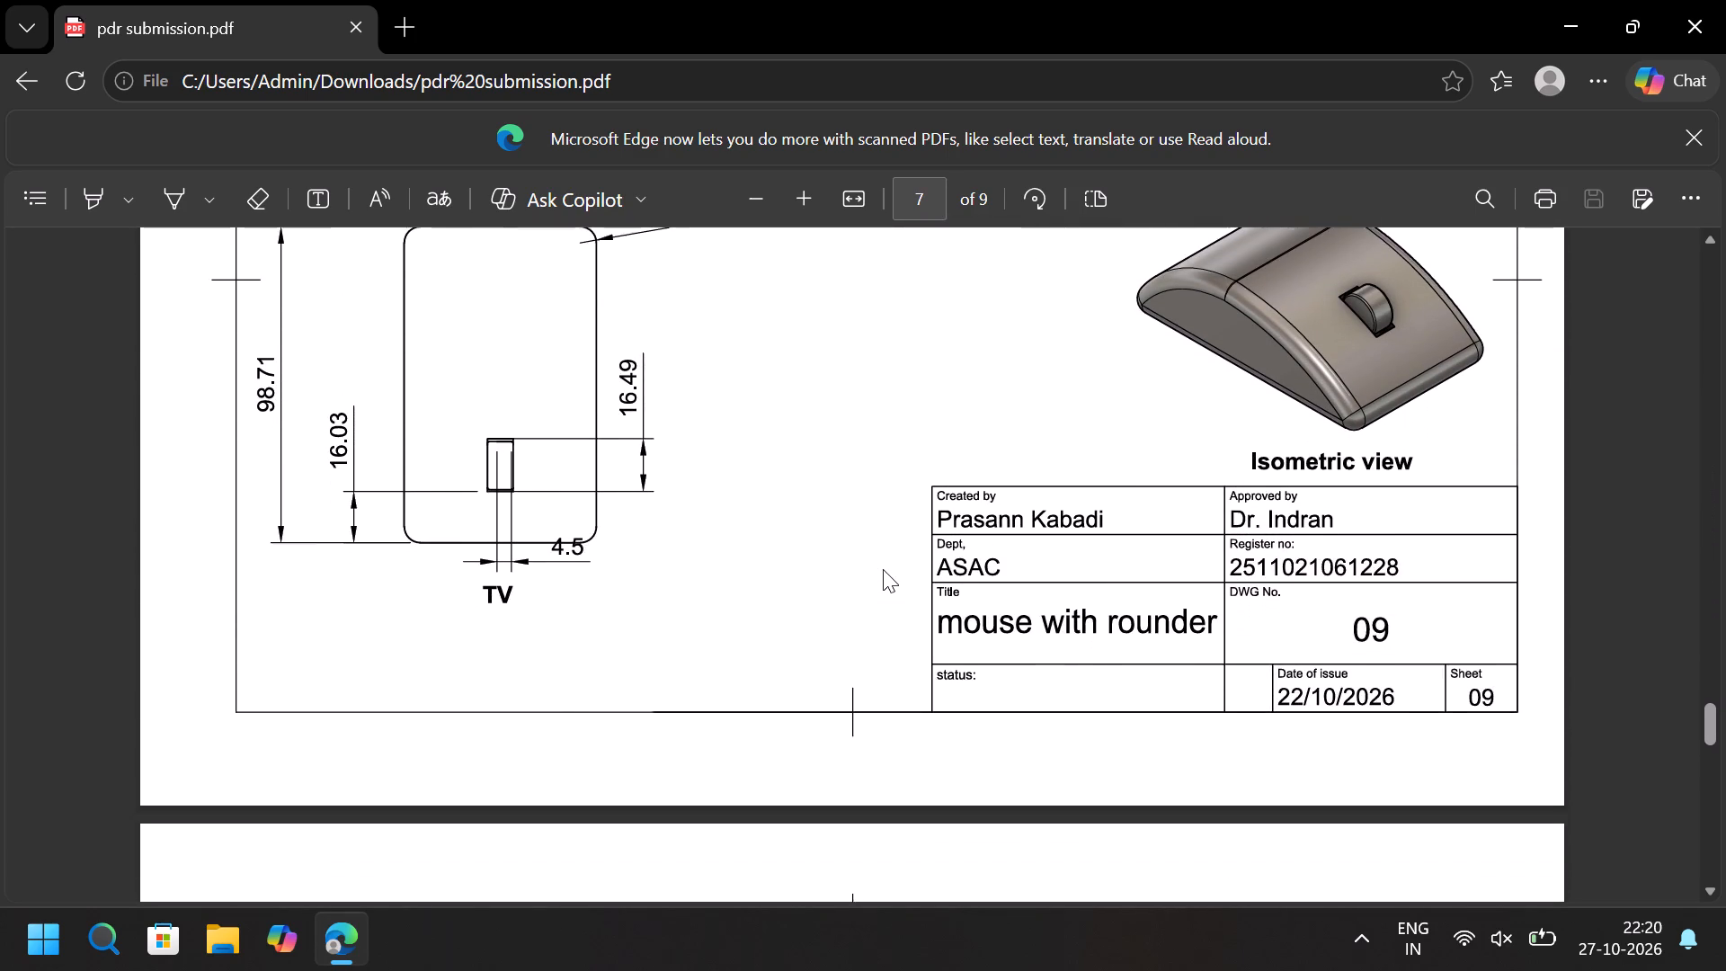
scroll(1219, 733, "up", 6, "ctrl")
scroll(764, 504, "down", 2, "ctrl")
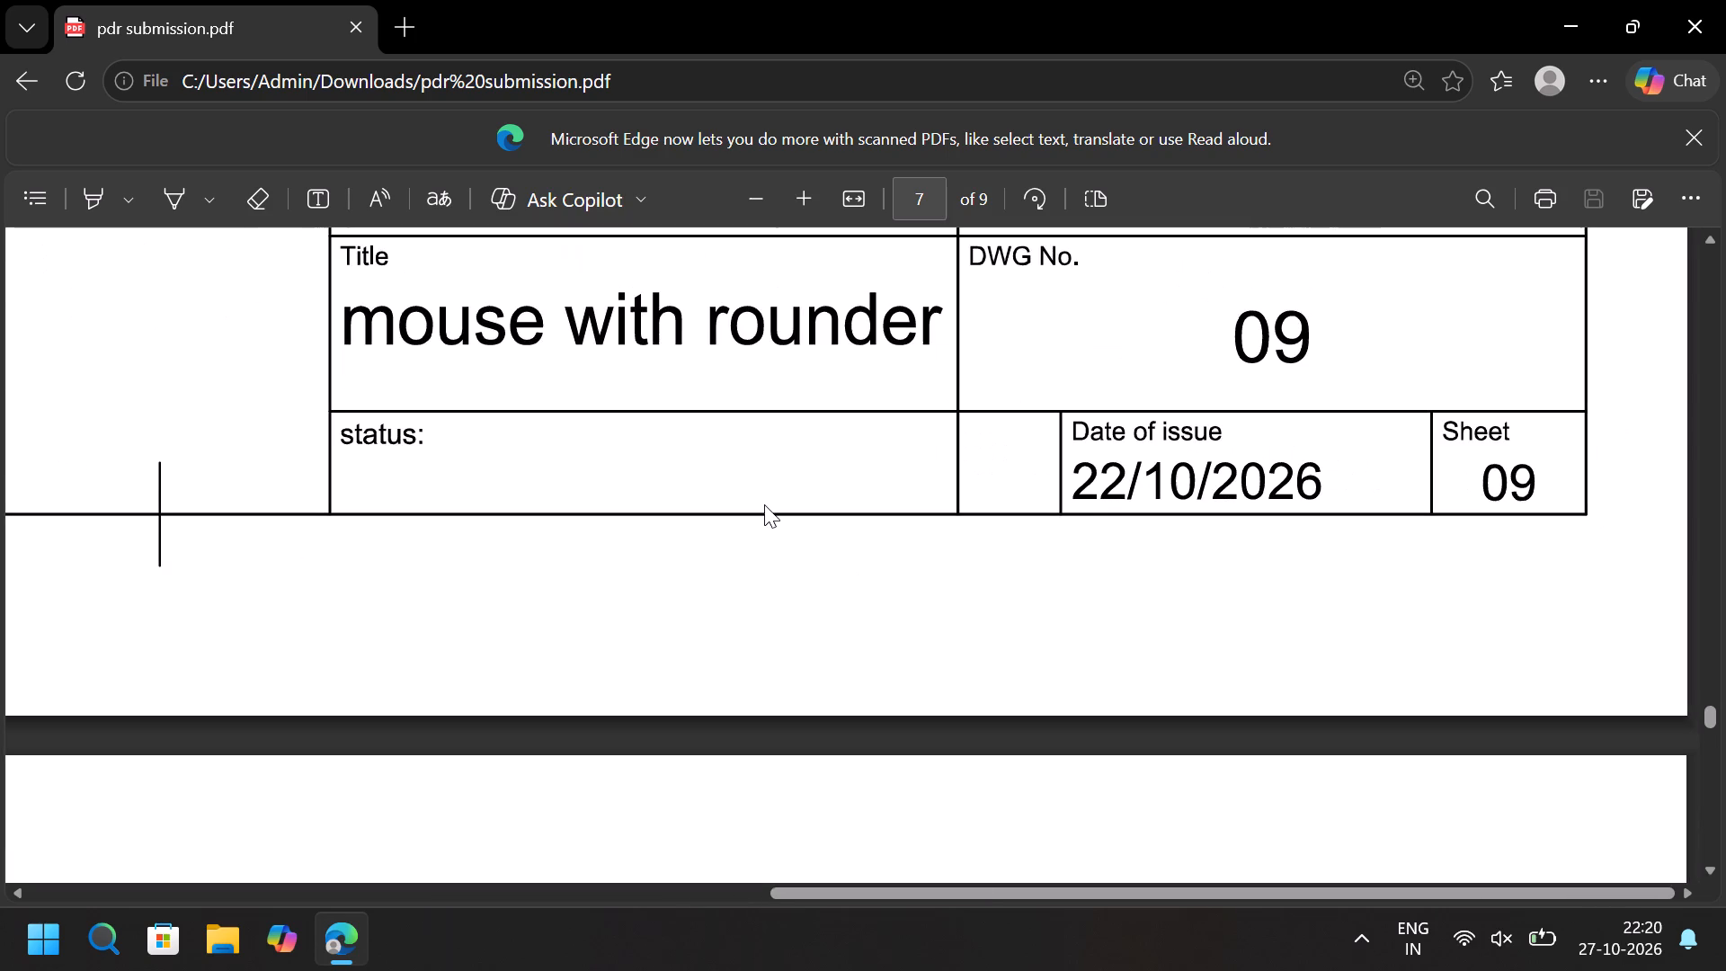
scroll(764, 504, "up", 4)
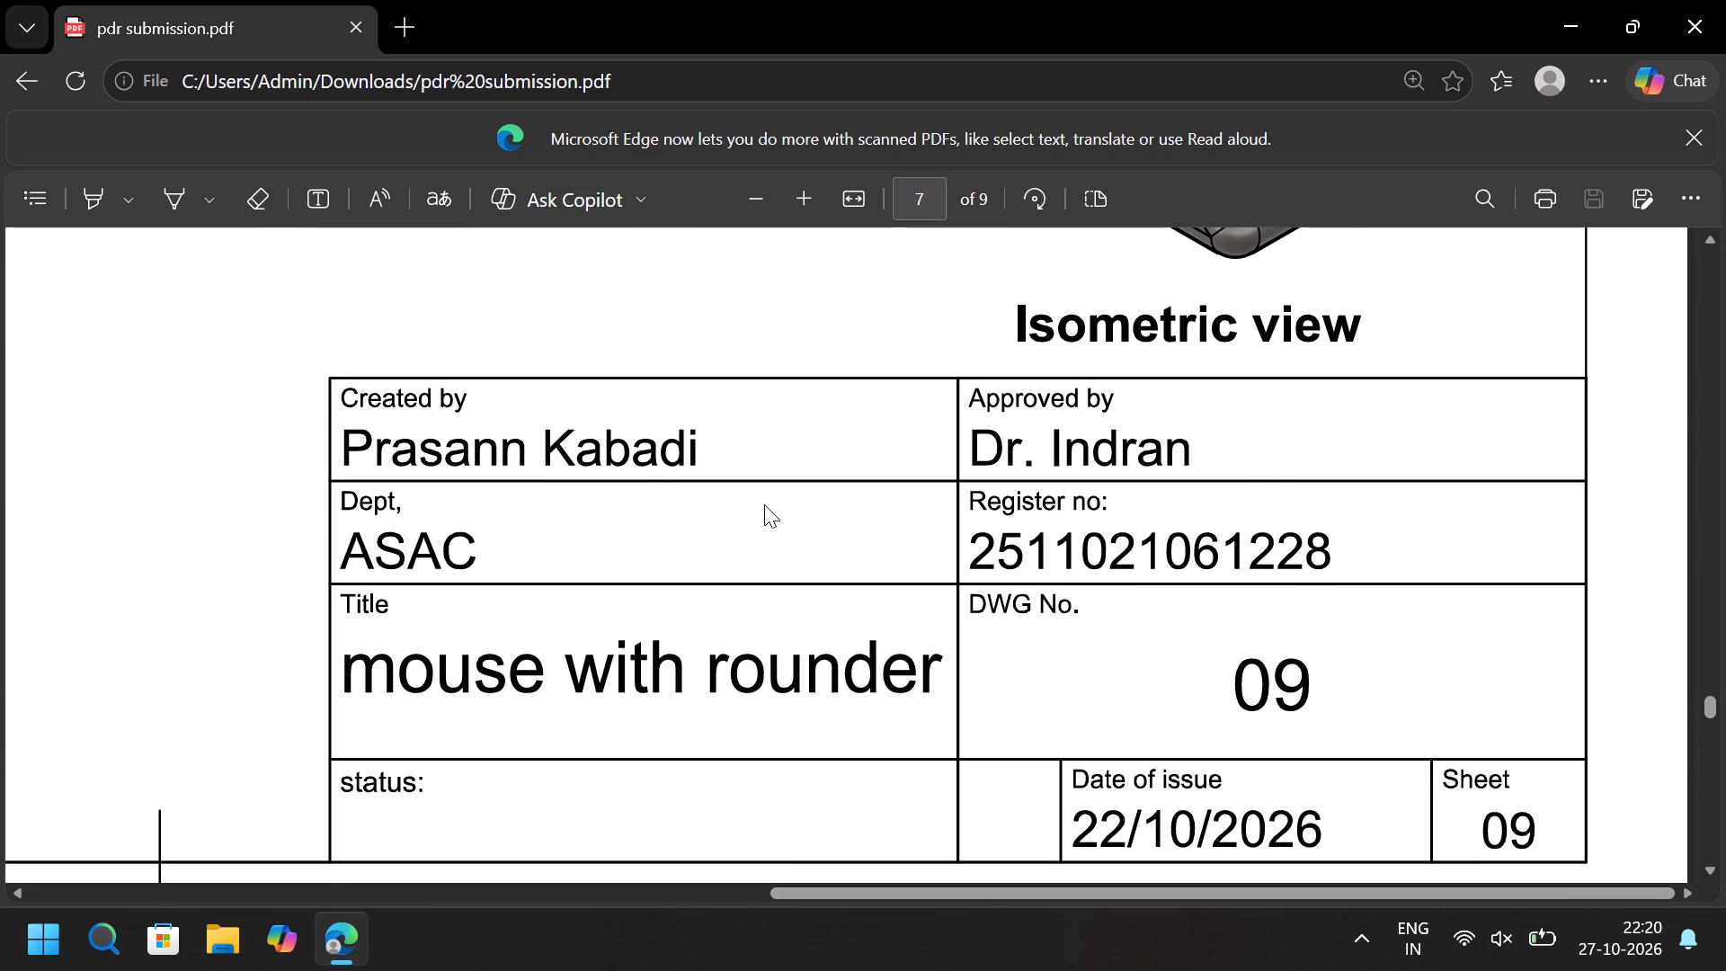
scroll(764, 504, "up", 1)
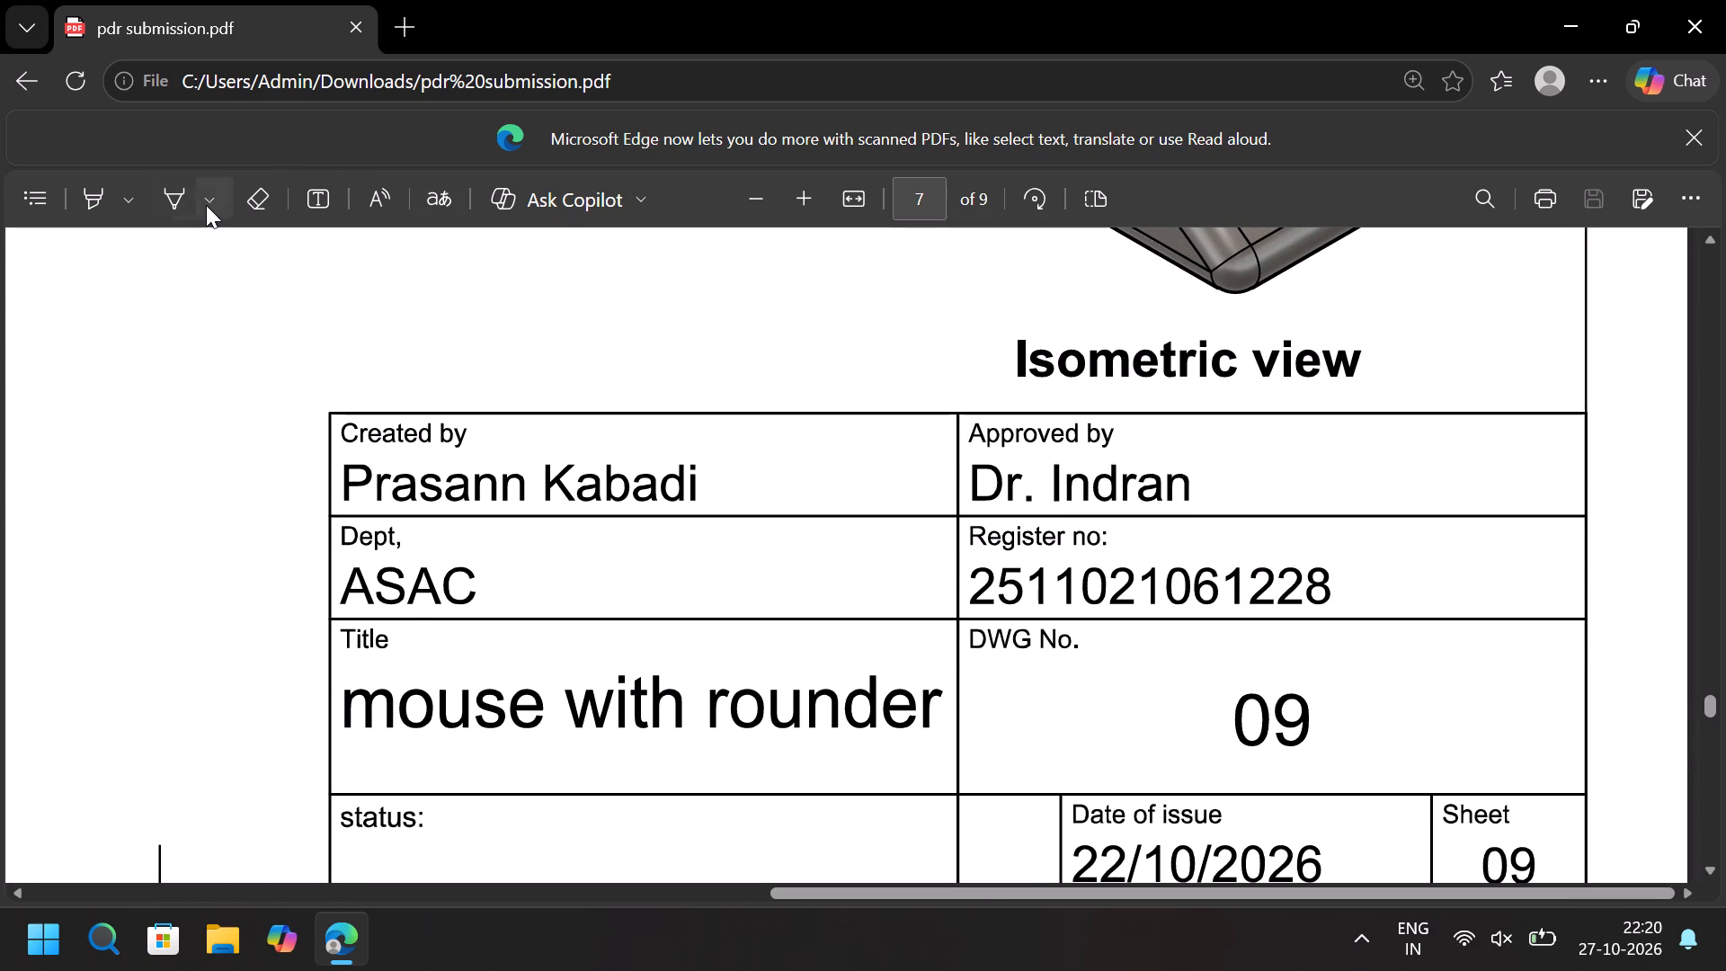
Blank out the creator's name in the mouse with rounder title block using a white Draw pen at about two-thirds thickness.
left_click(209, 203)
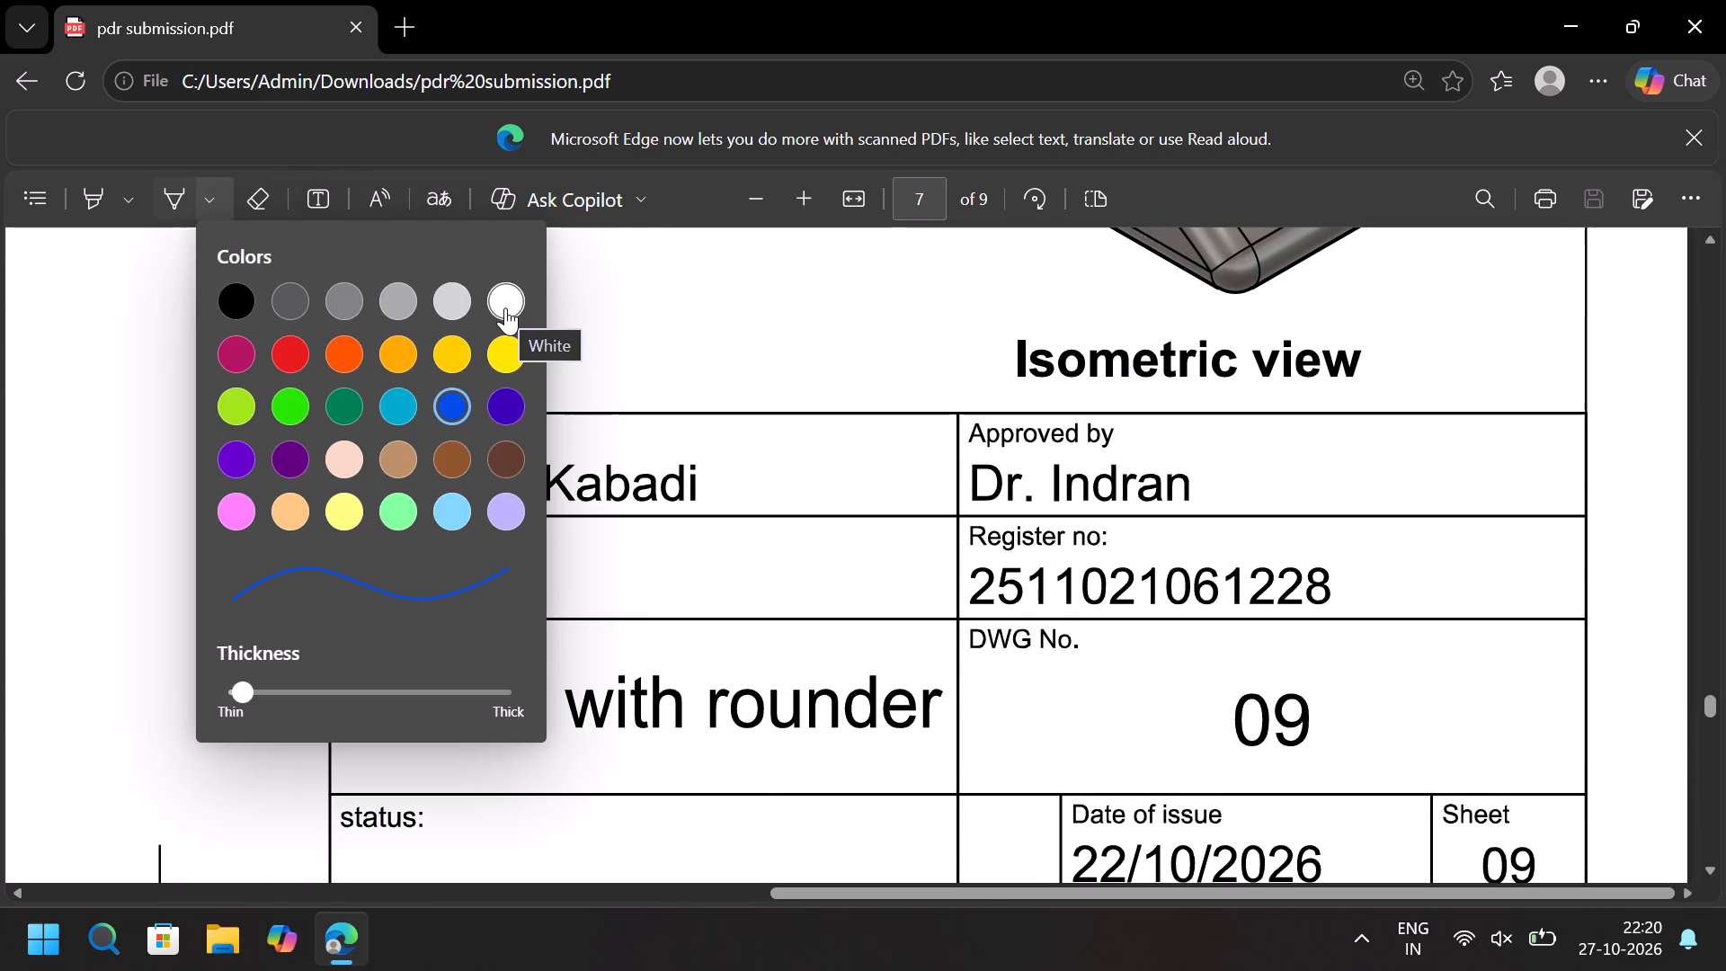
left_click(505, 307)
left_click(204, 196)
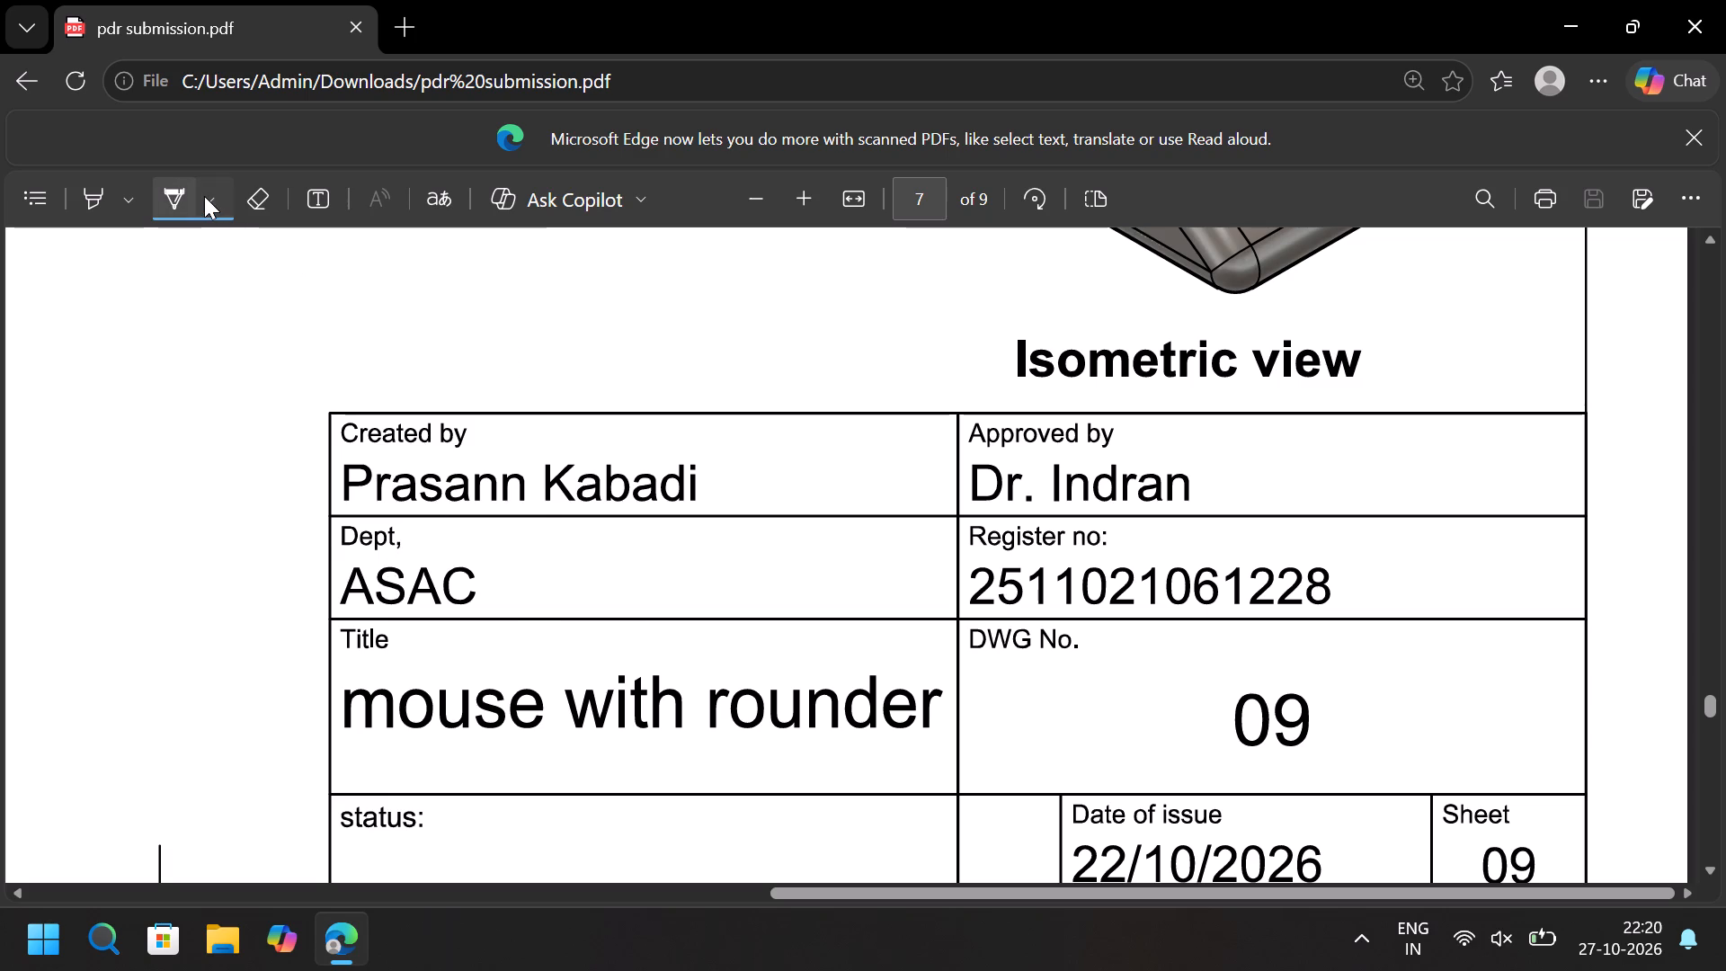
left_click(428, 694)
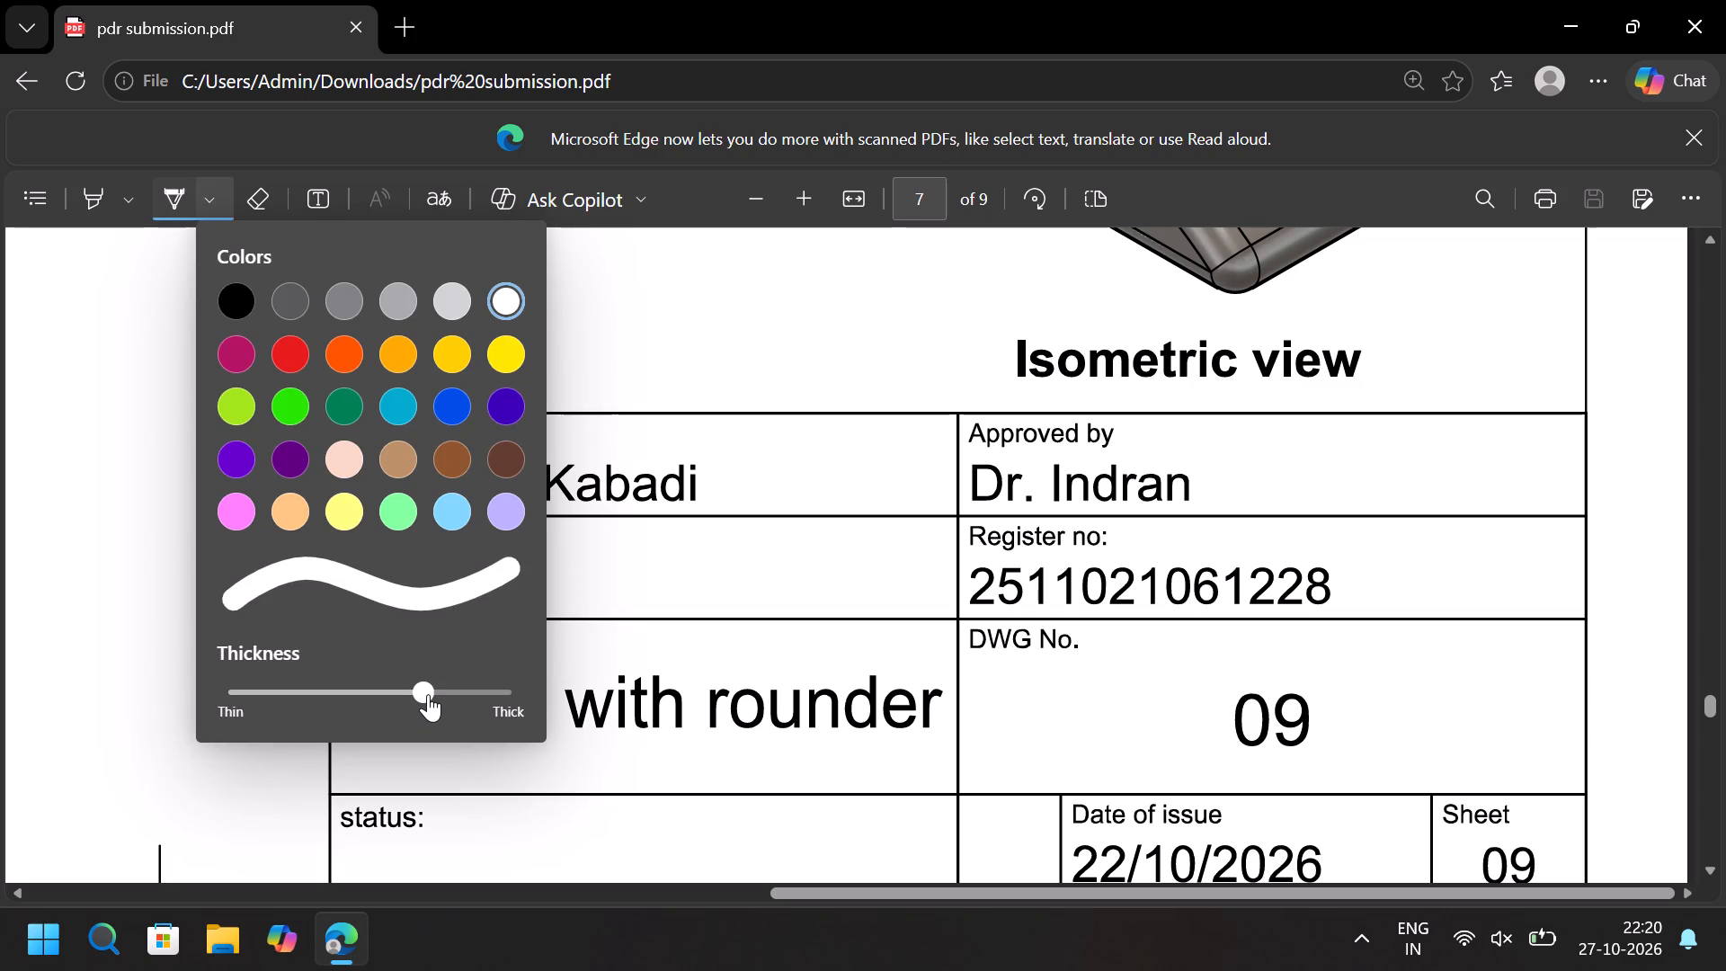
left_click(707, 460)
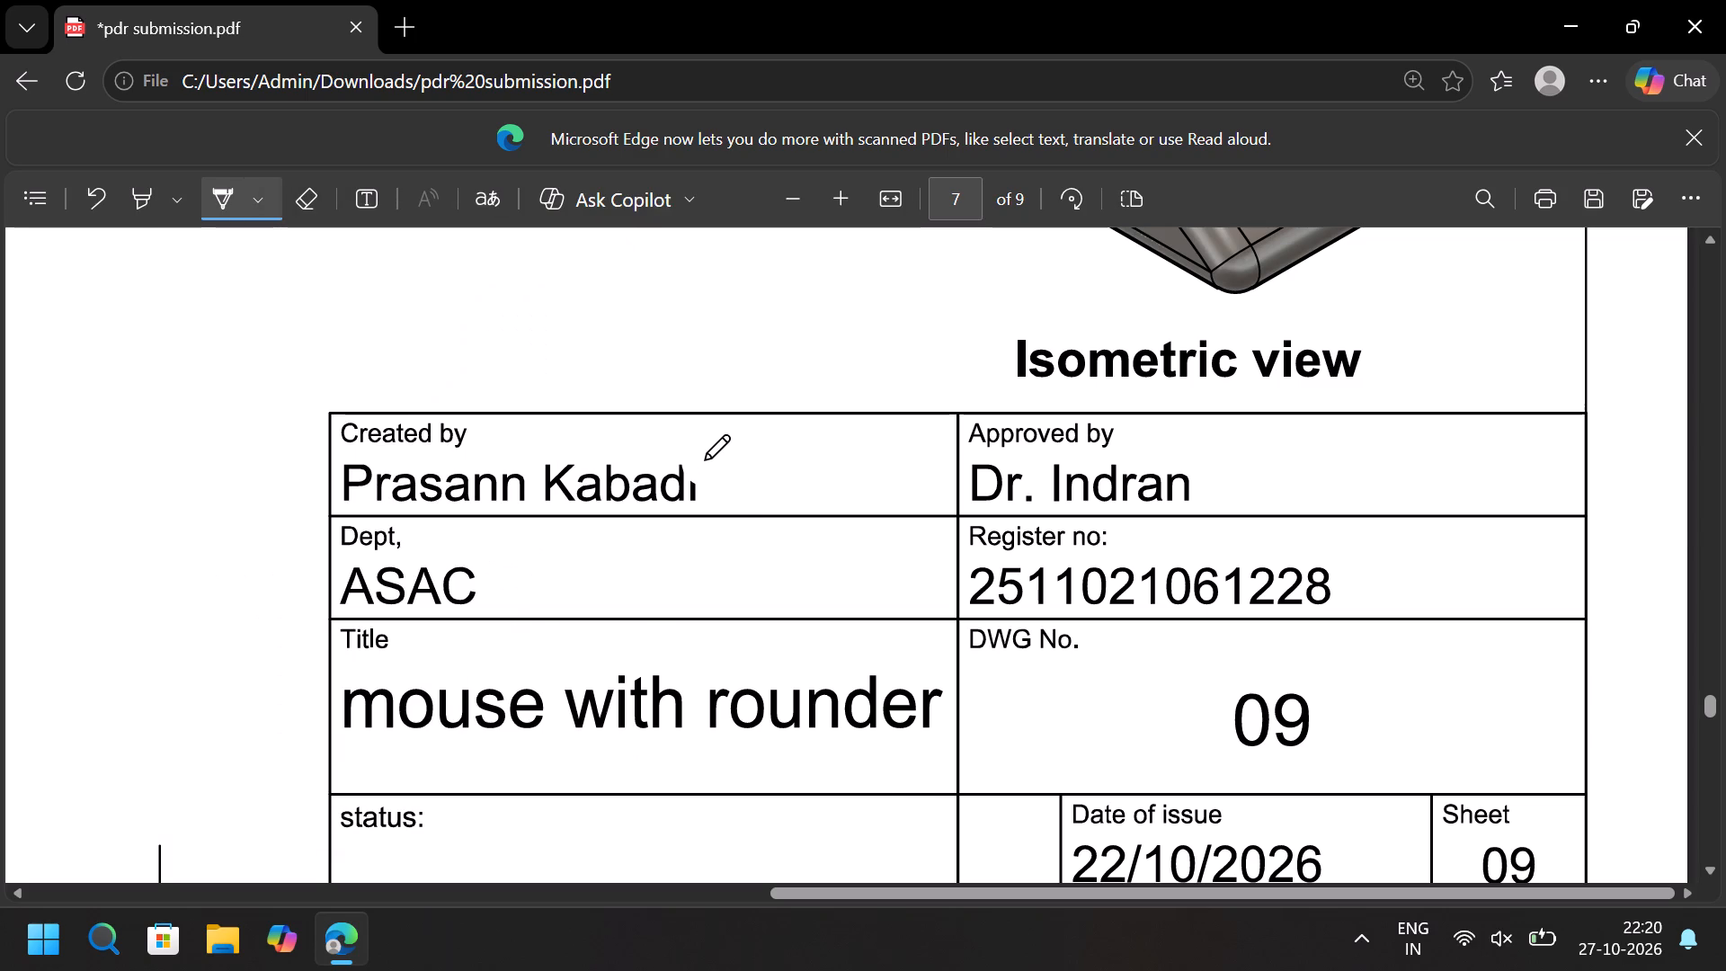
scroll(707, 460, "up", 4, "ctrl")
left_click_drag(707, 460, 601, 468)
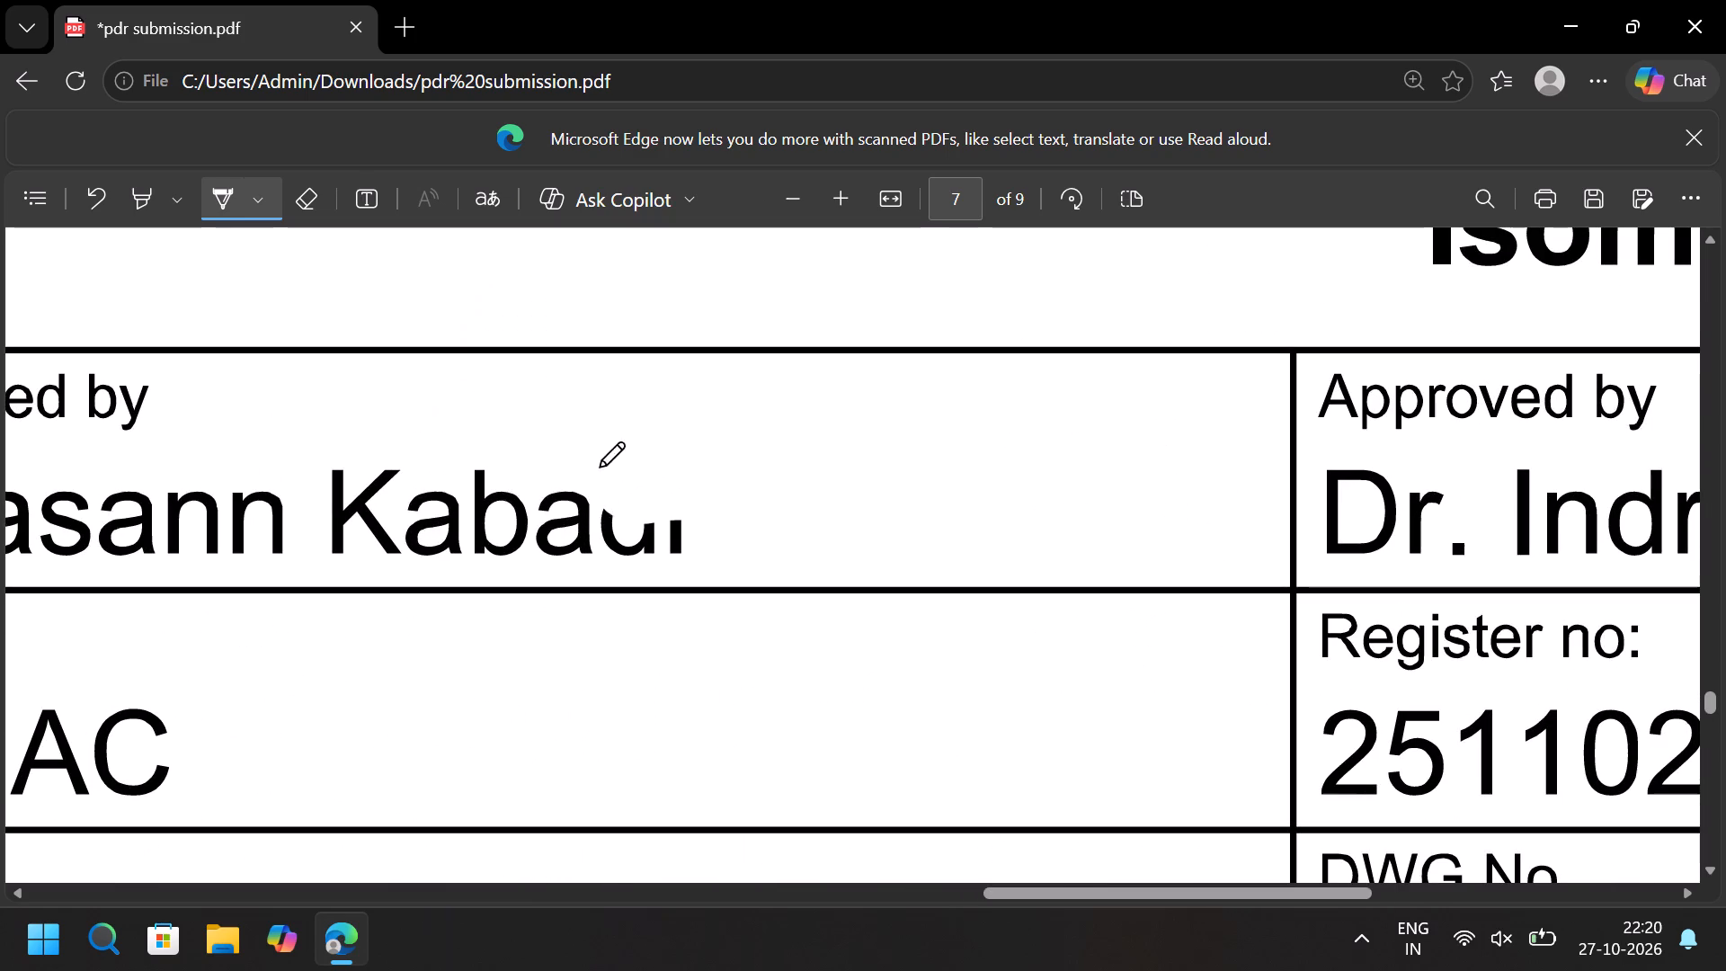
left_click_drag(601, 468, 360, 512)
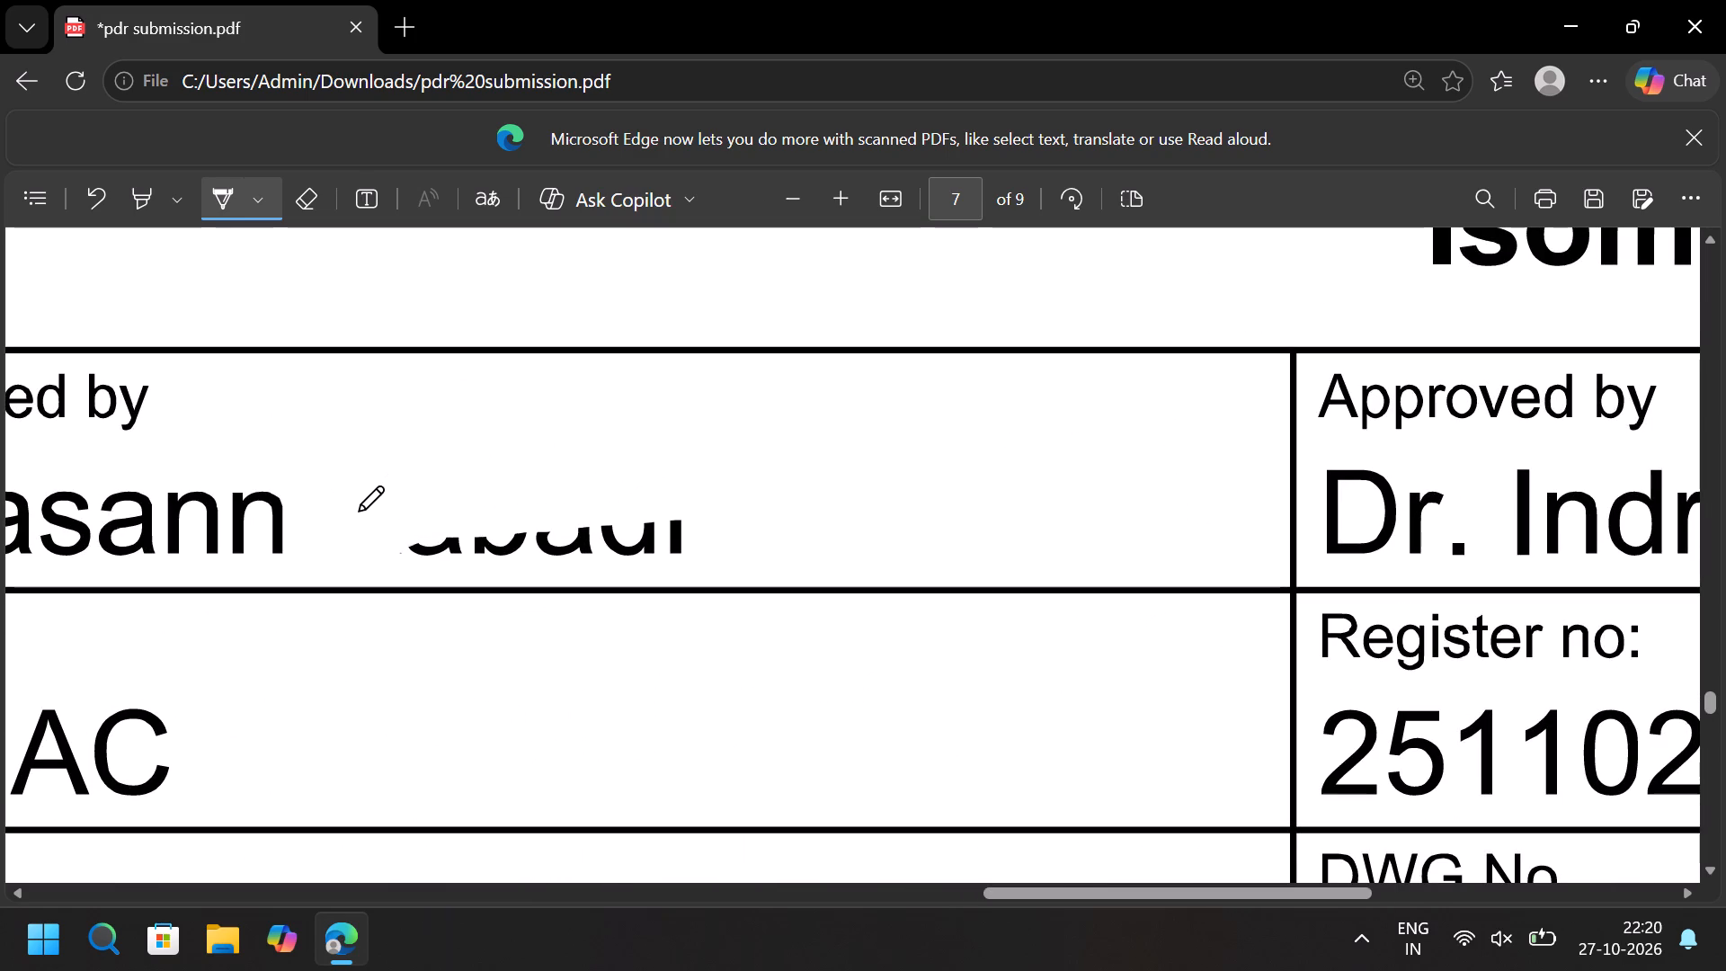
left_click_drag(360, 512, 576, 502)
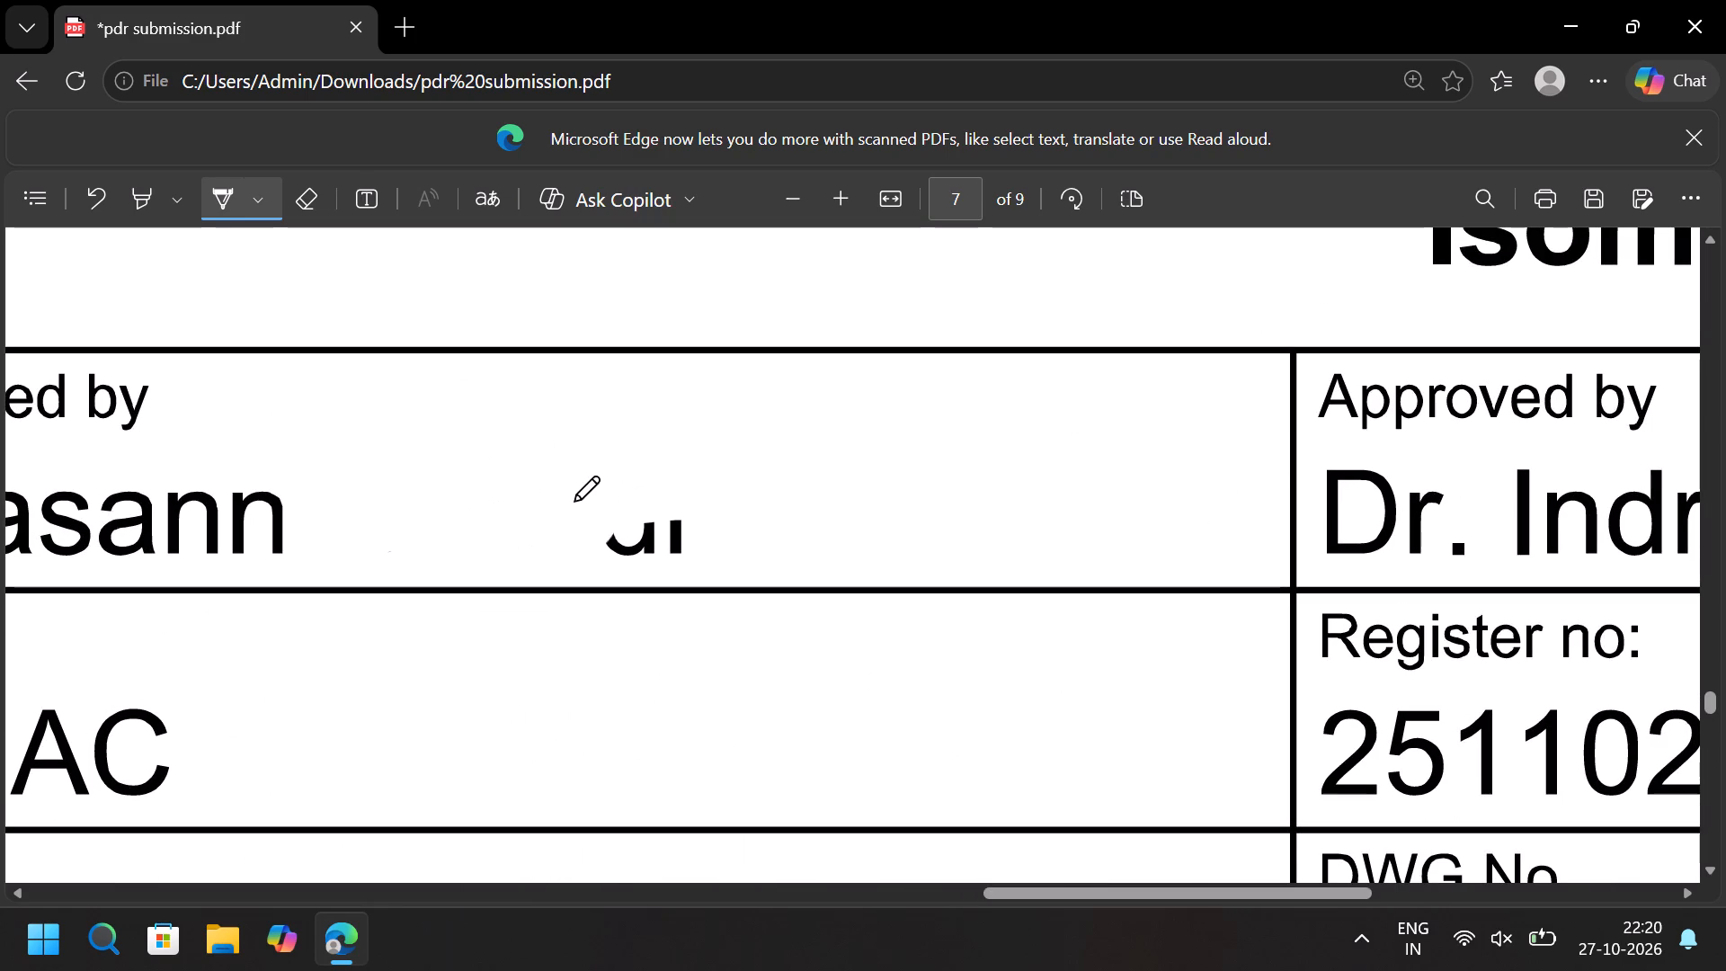
left_click_drag(576, 502, 680, 500)
scroll(680, 500, "right", 4)
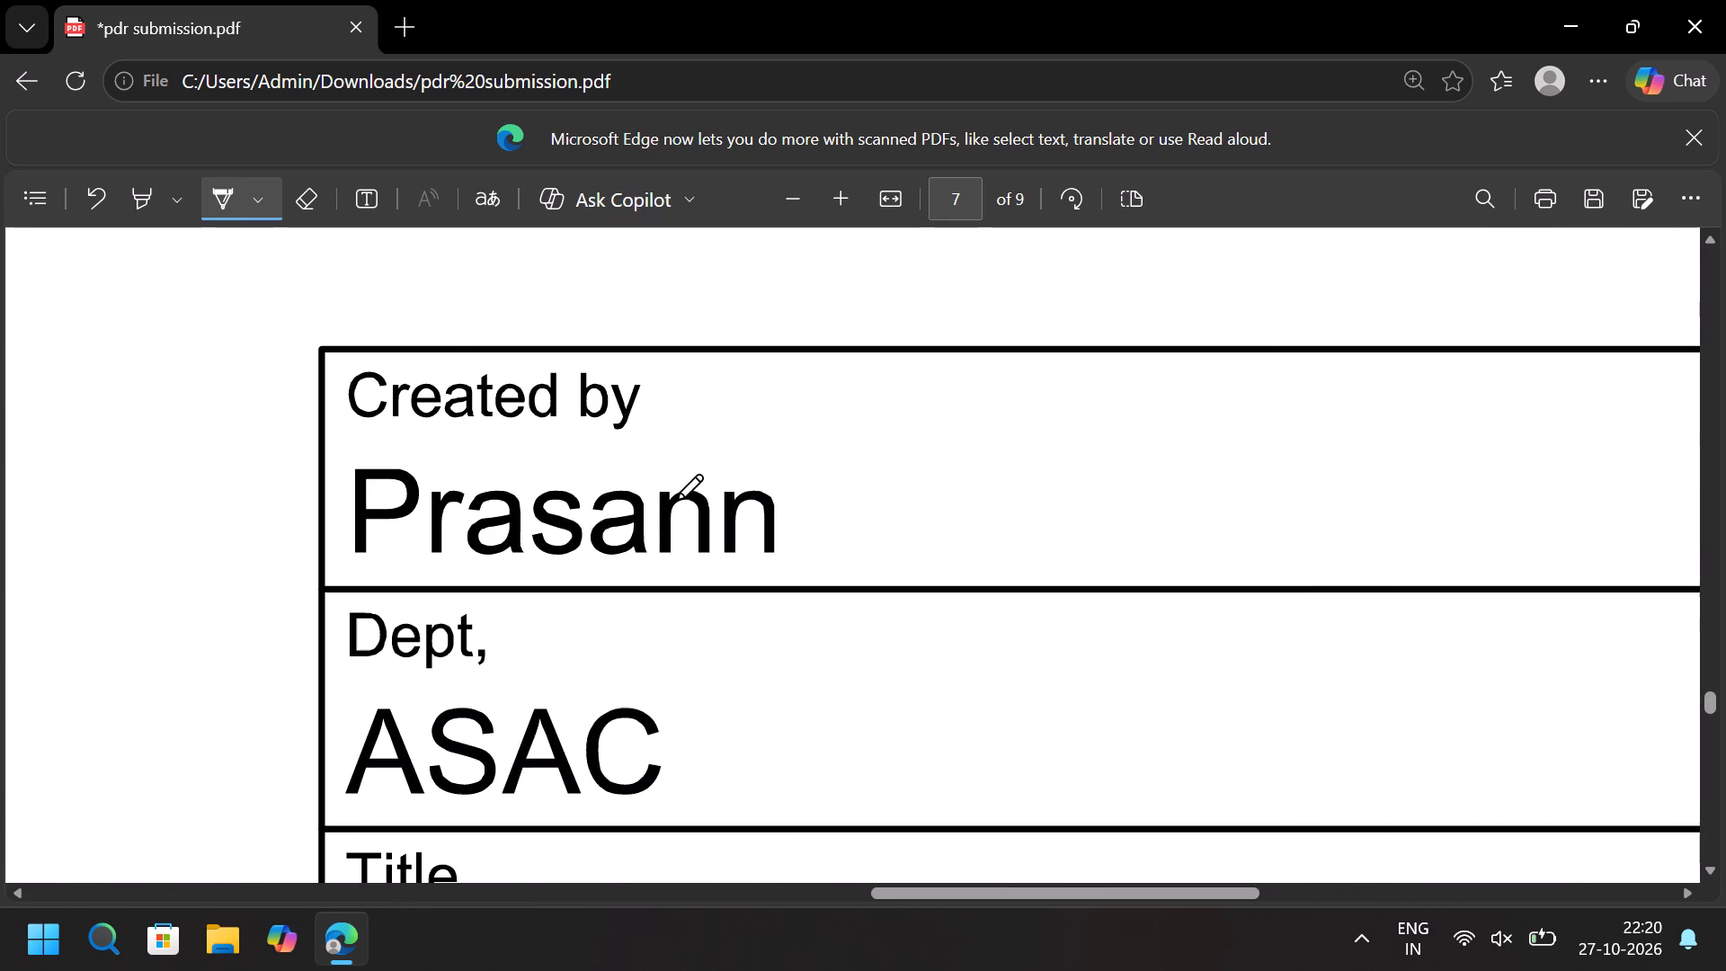
left_click_drag(704, 501, 752, 495)
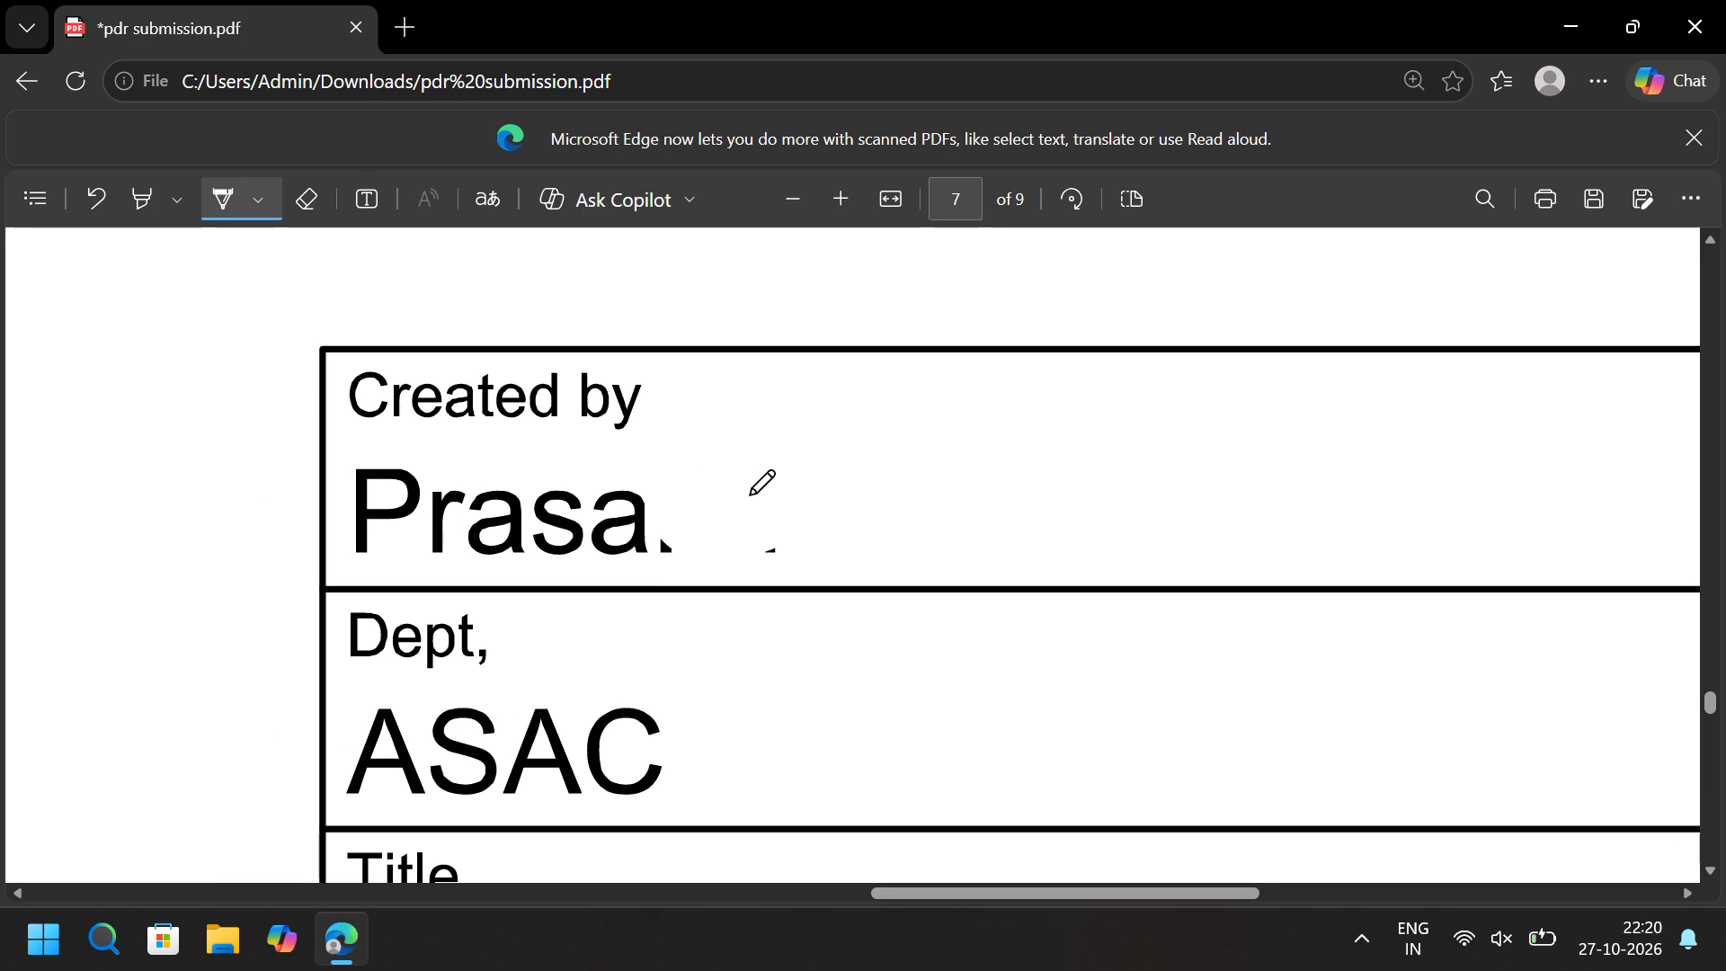
left_click_drag(752, 495, 552, 503)
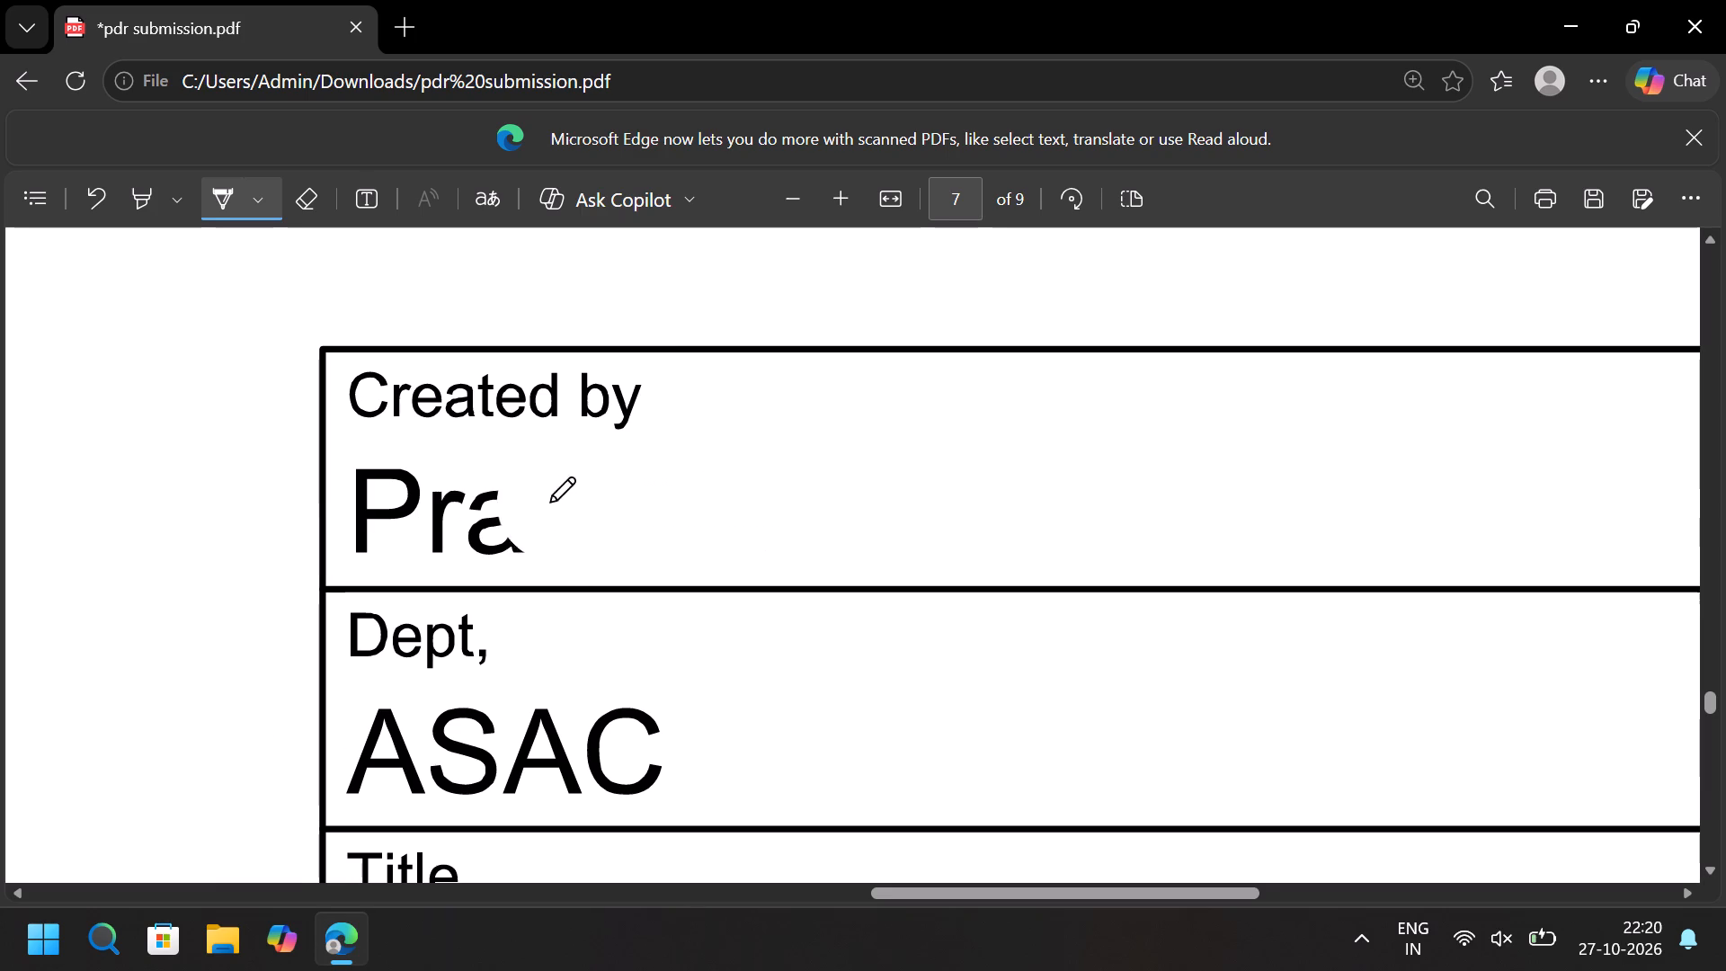
left_click_drag(552, 503, 426, 516)
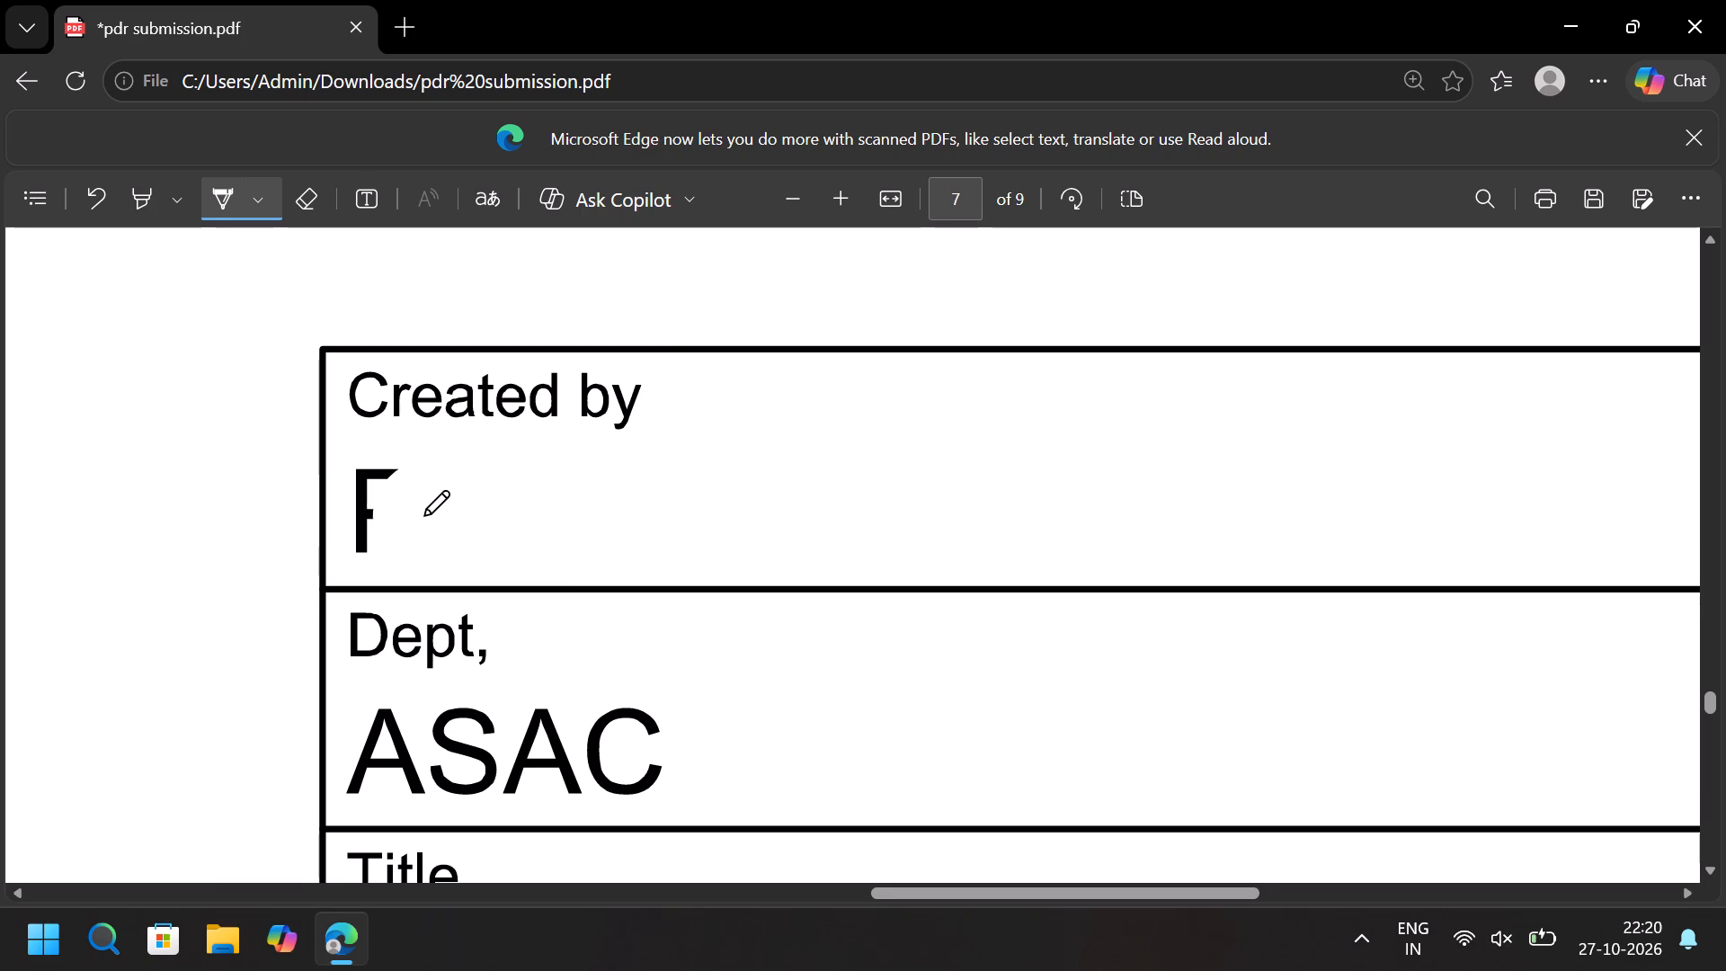
left_click_drag(426, 516, 400, 518)
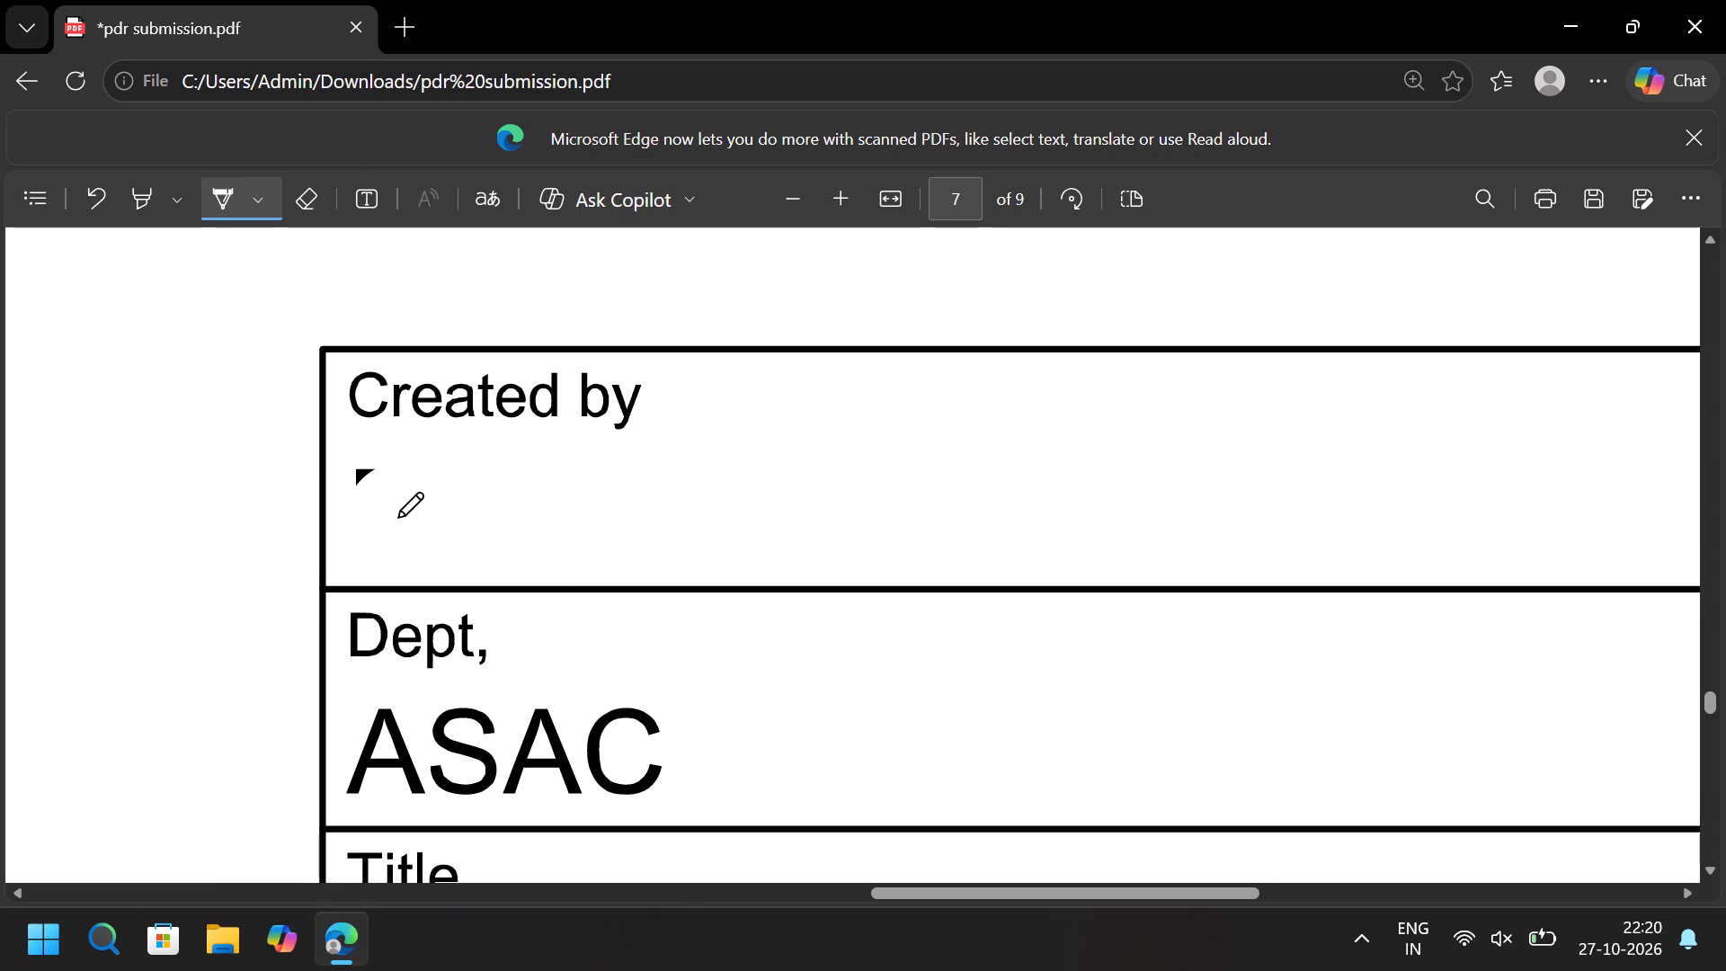
left_click_drag(400, 518, 394, 502)
Cover the last two digits of the register number in the same title block with the white pen.
scroll(394, 502, "left", 5)
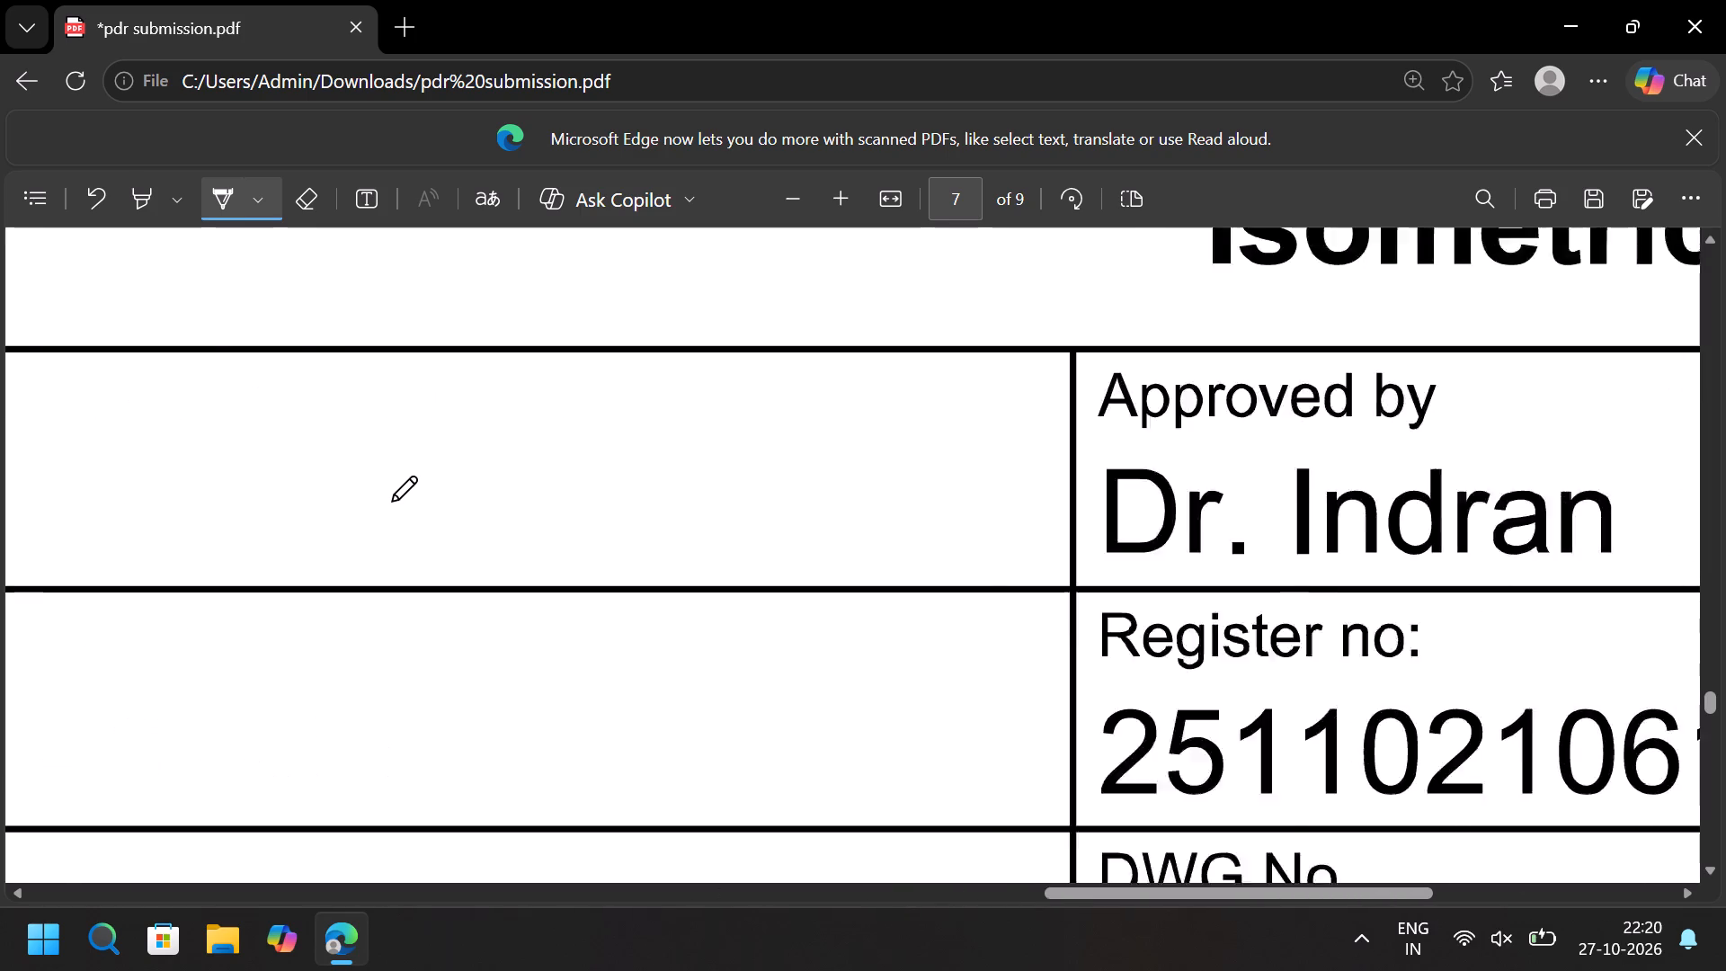
scroll(394, 502, "left", 16)
scroll(394, 502, "down", 3)
scroll(811, 459, "up", 2, "ctrl")
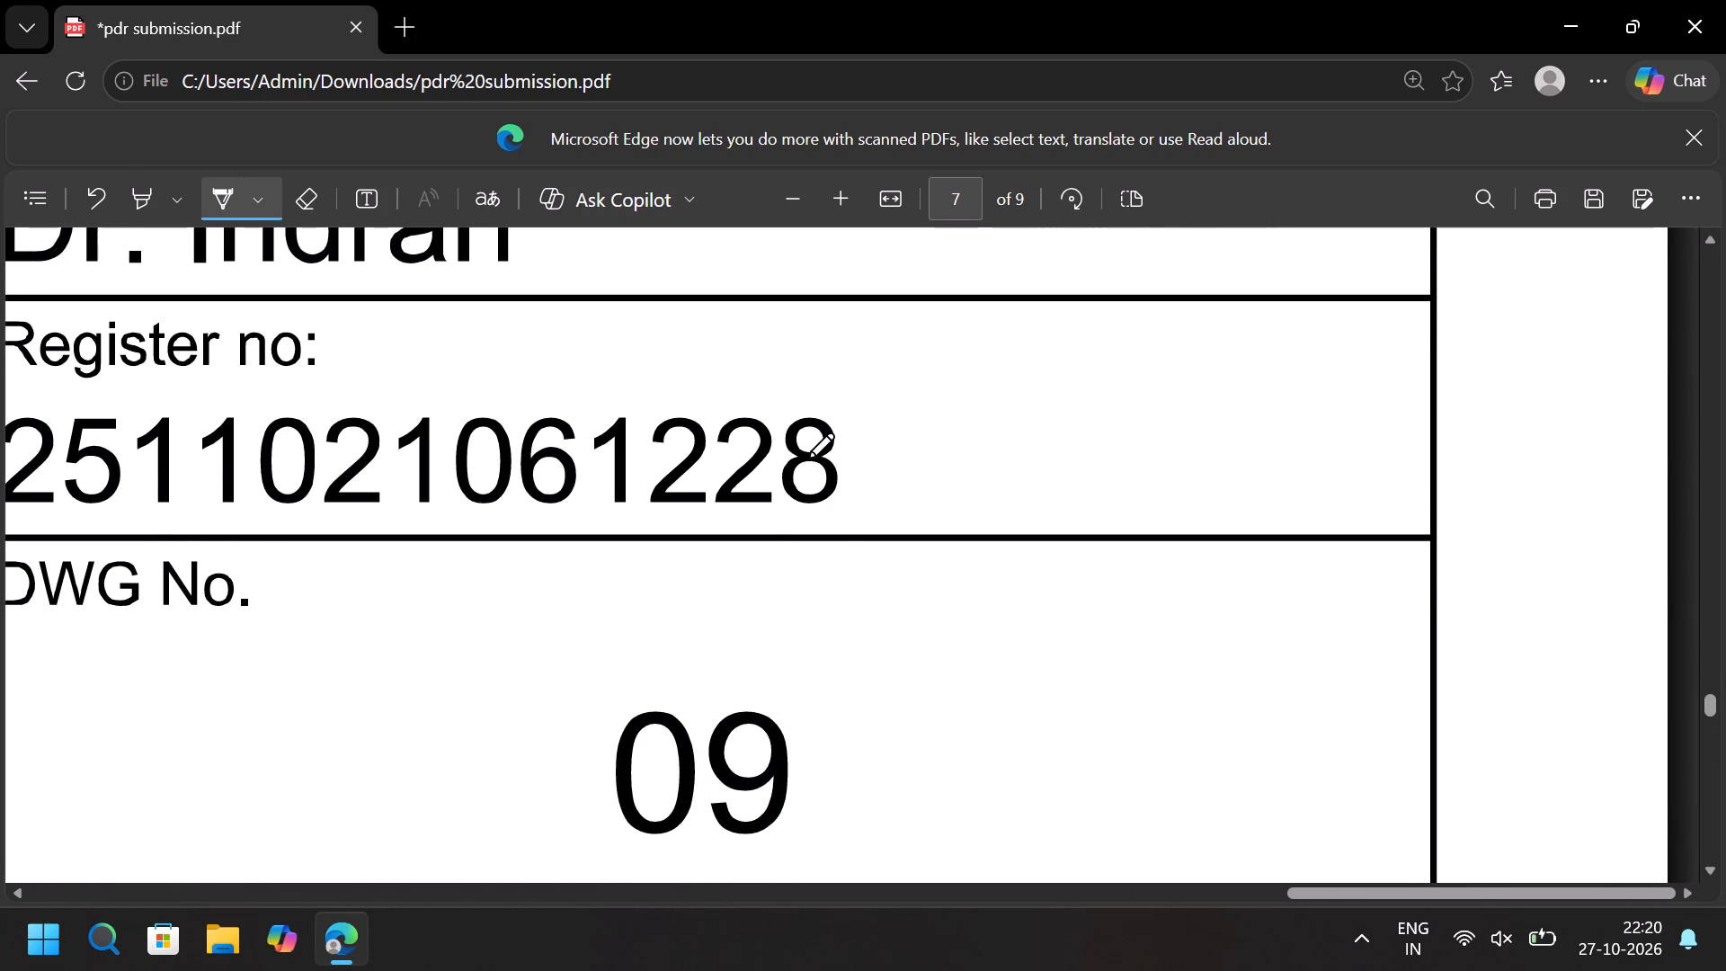
scroll(811, 459, "up", 9, "ctrl")
left_click_drag(859, 441, 790, 412)
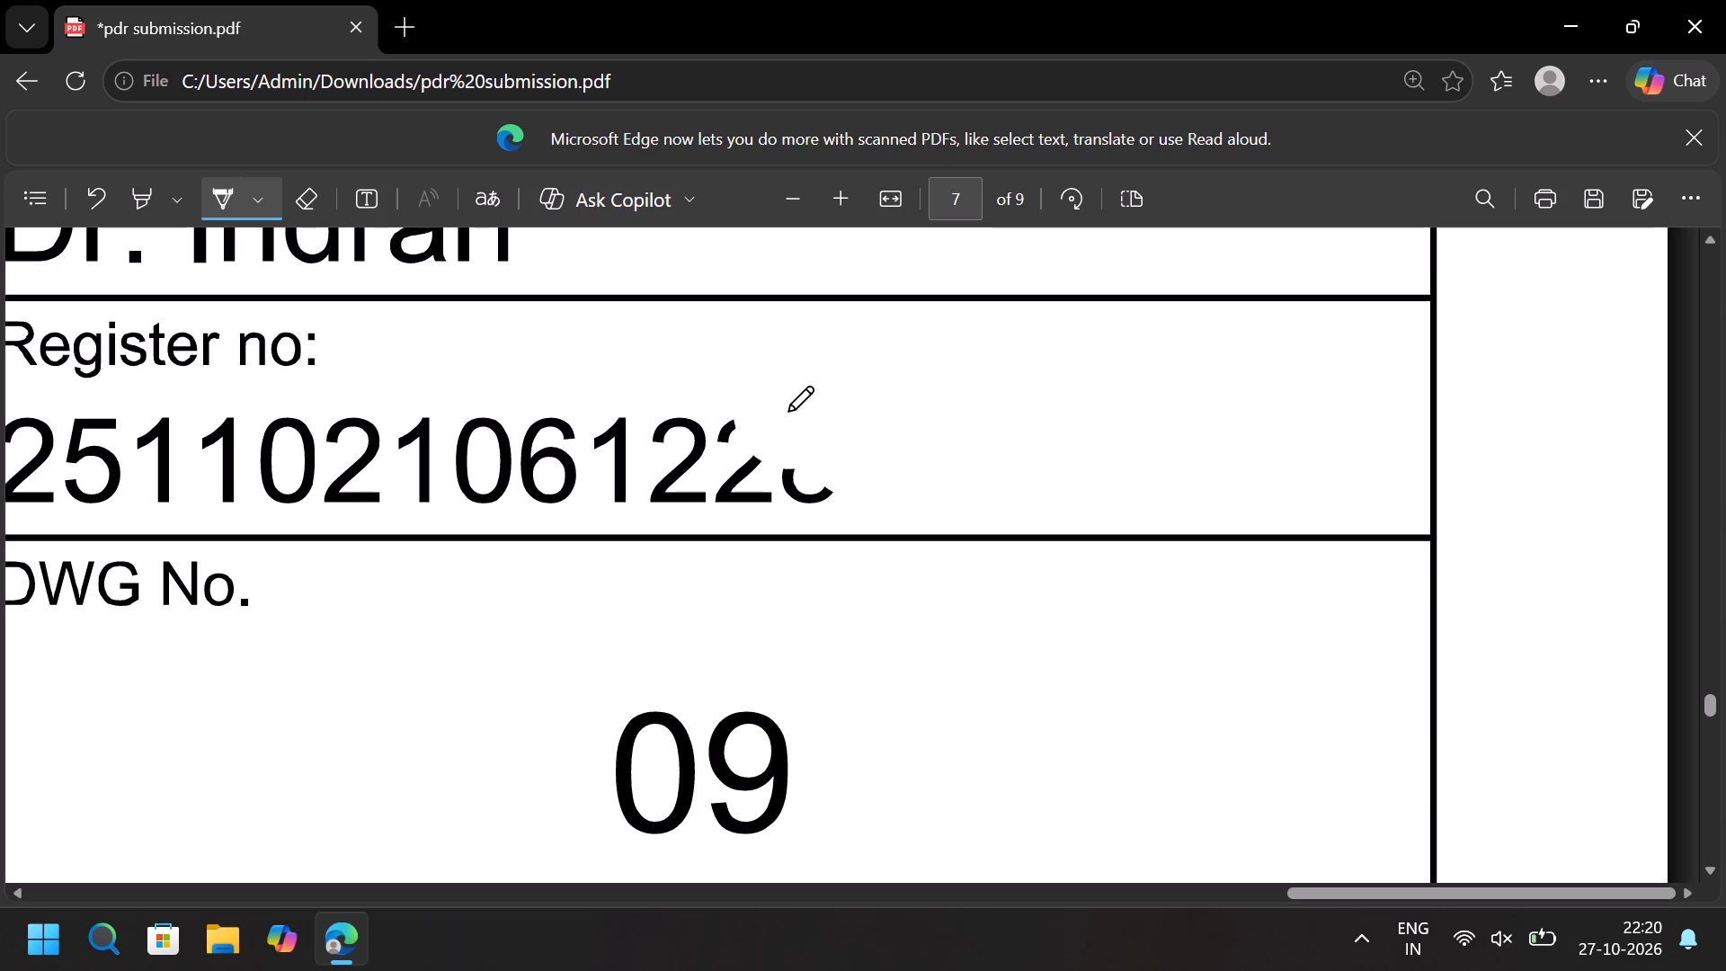
left_click_drag(790, 412, 813, 440)
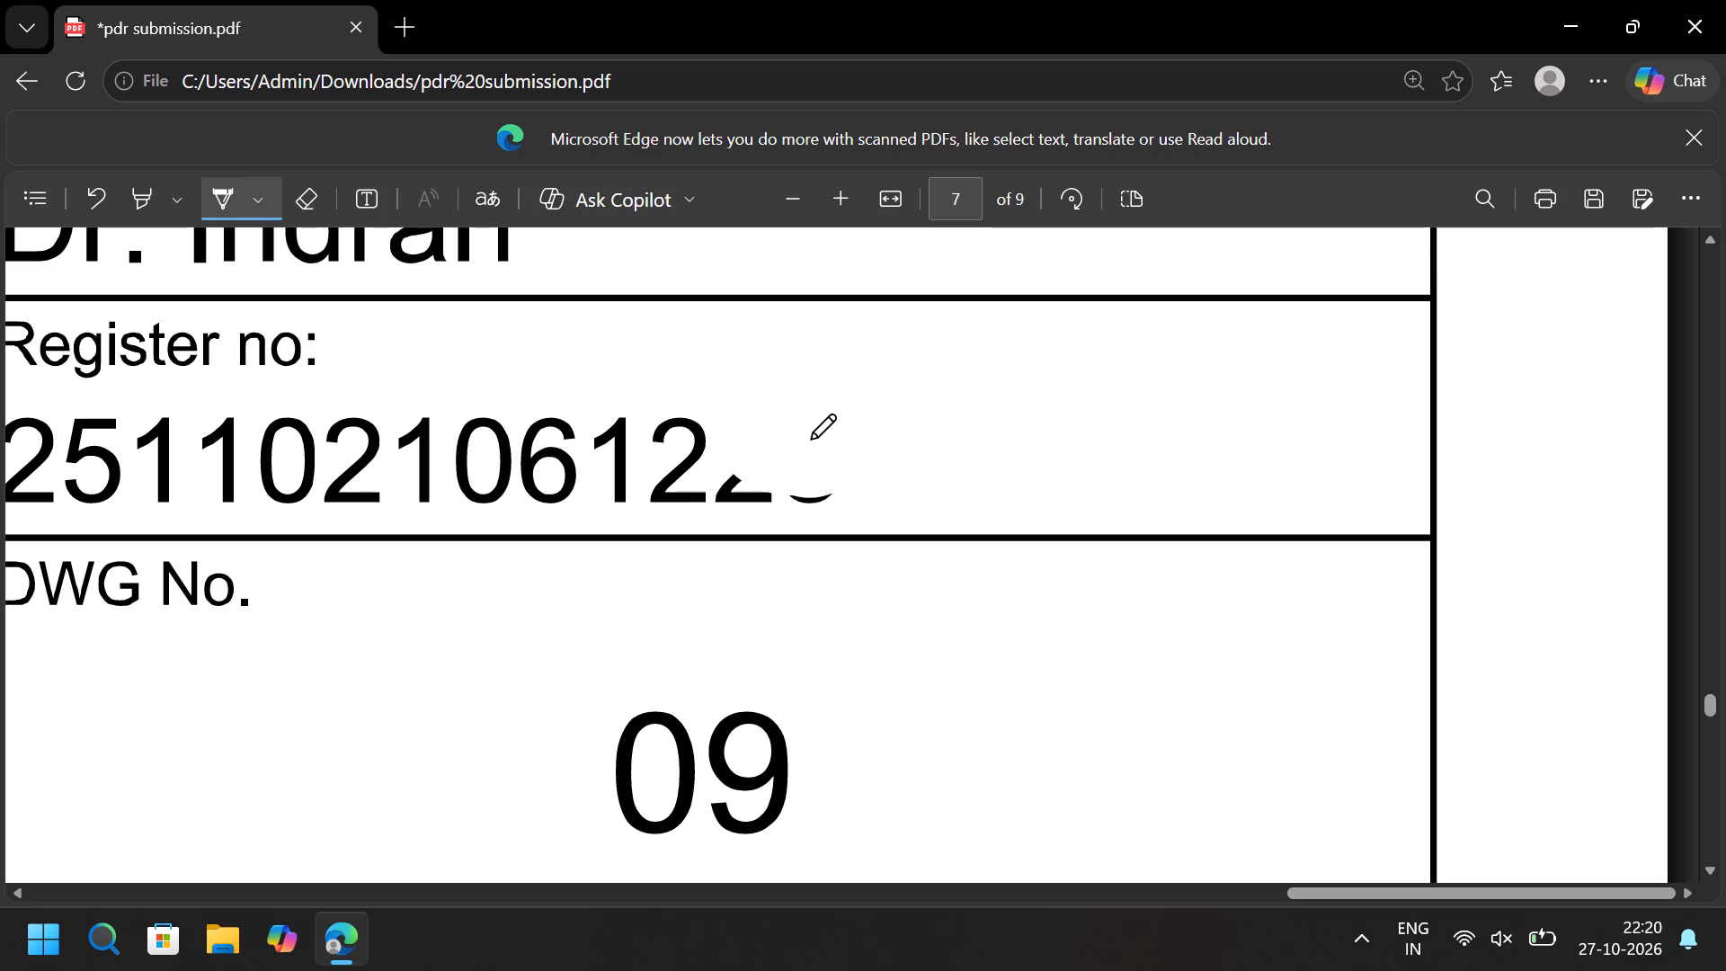
left_click_drag(813, 440, 778, 461)
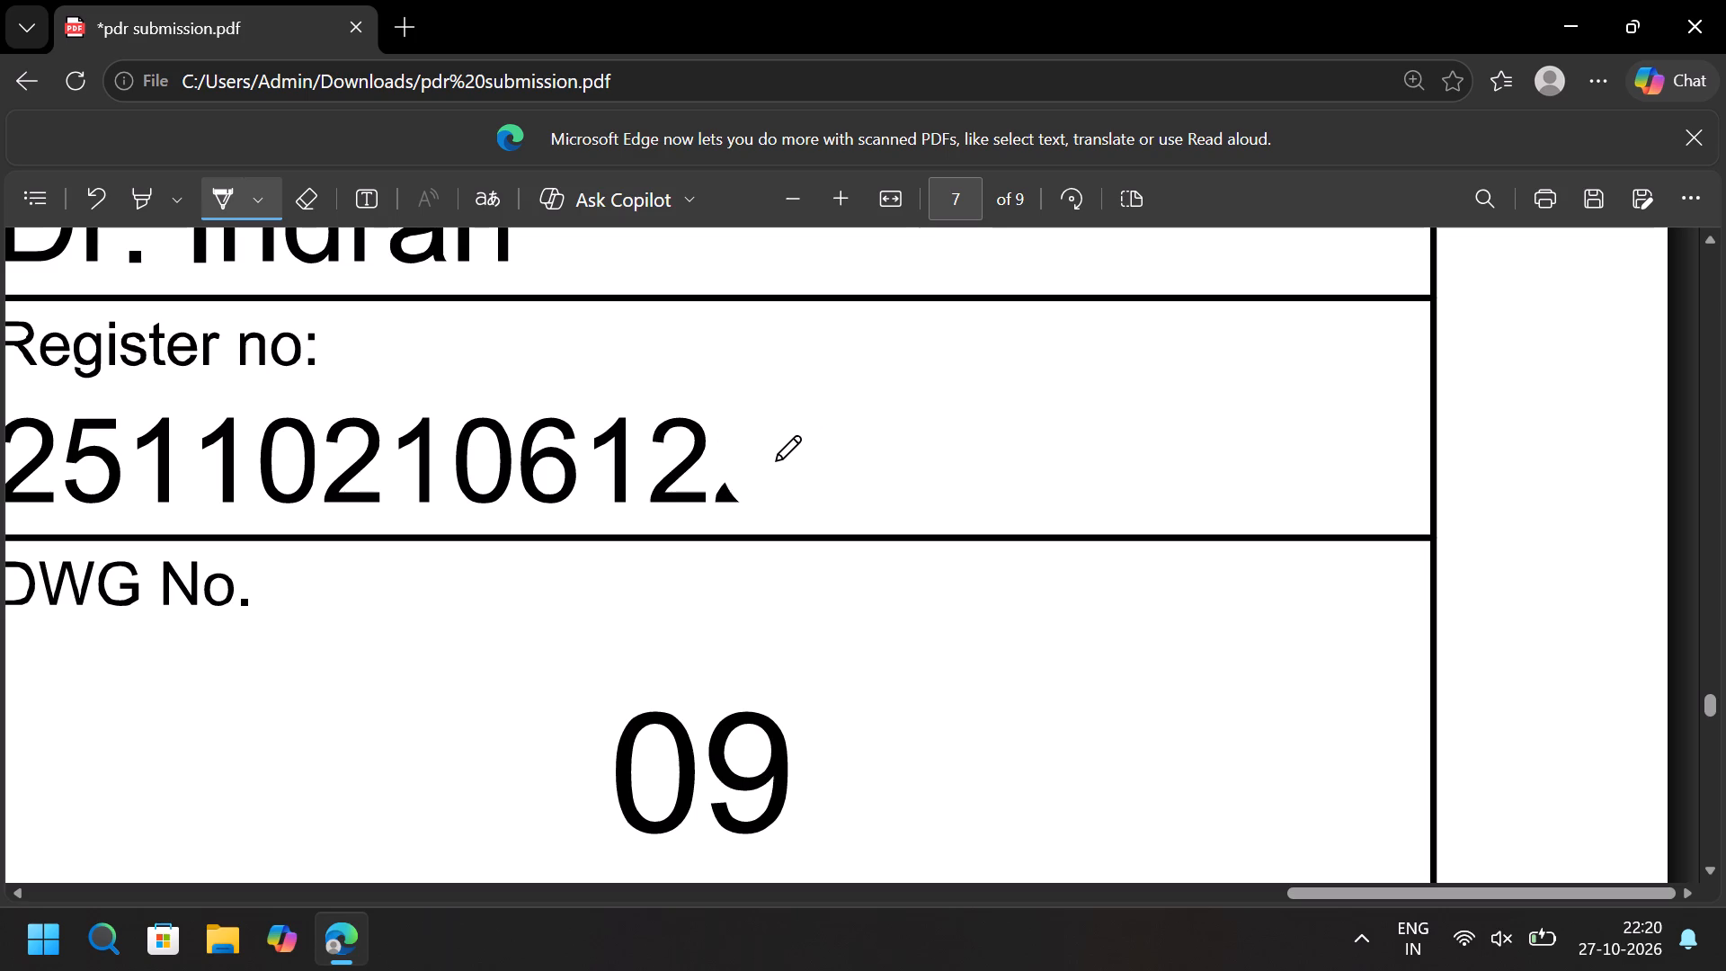
left_click_drag(778, 461, 766, 474)
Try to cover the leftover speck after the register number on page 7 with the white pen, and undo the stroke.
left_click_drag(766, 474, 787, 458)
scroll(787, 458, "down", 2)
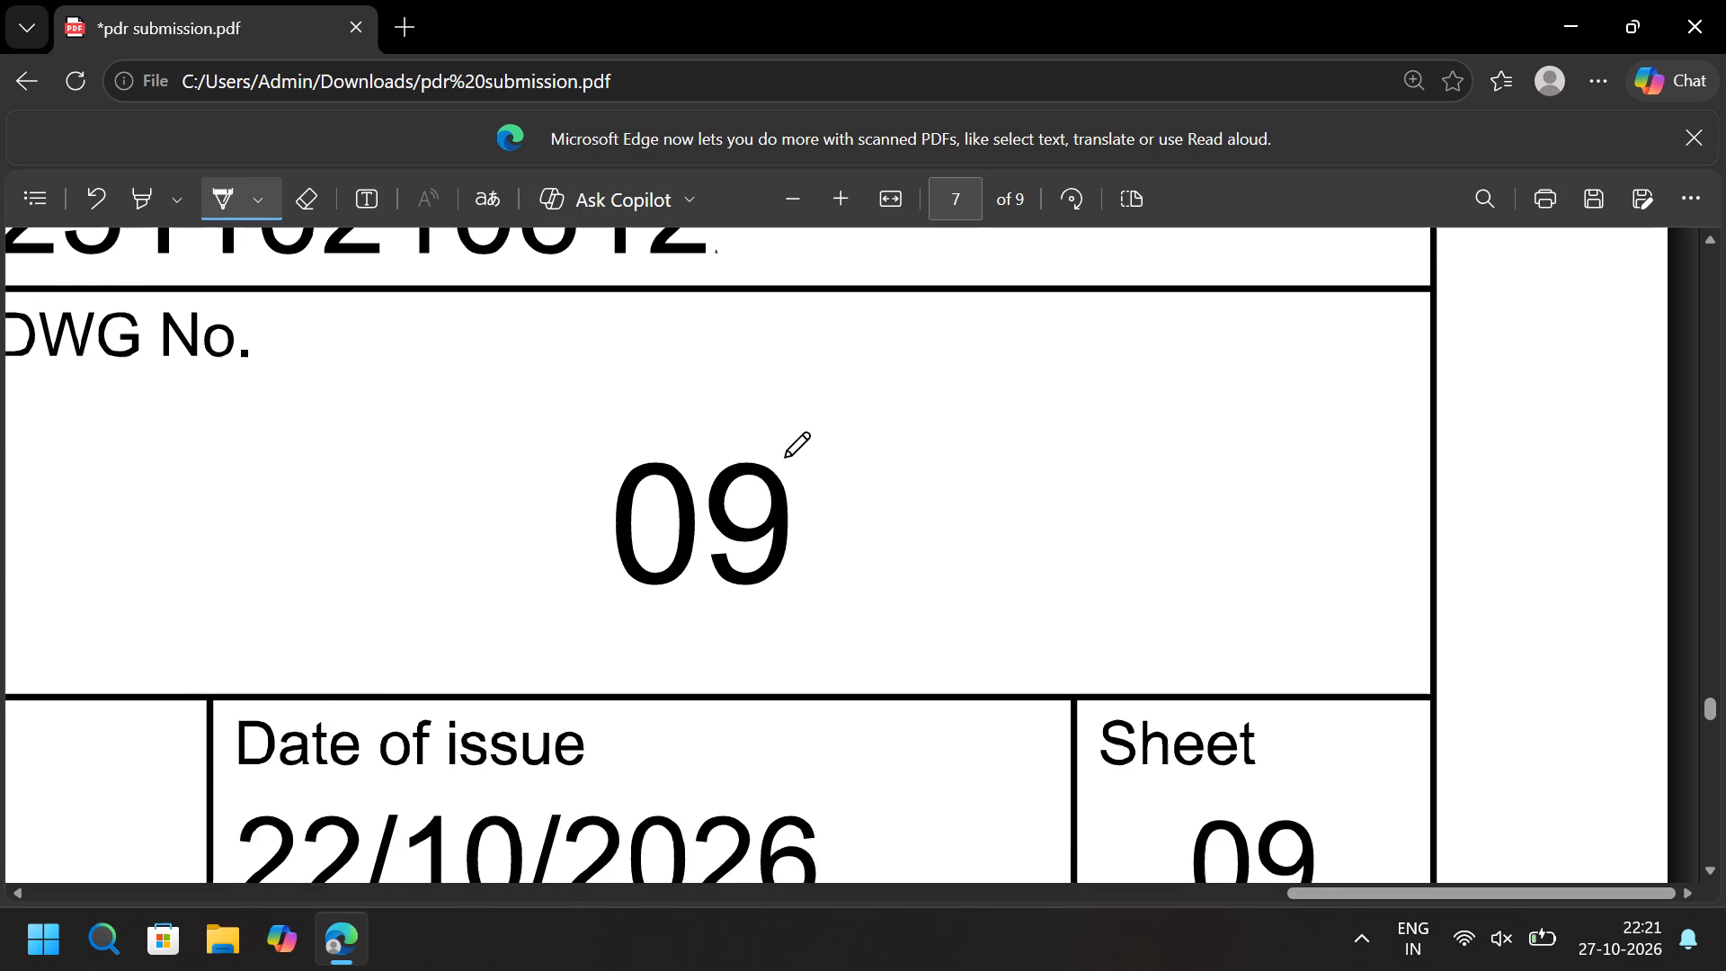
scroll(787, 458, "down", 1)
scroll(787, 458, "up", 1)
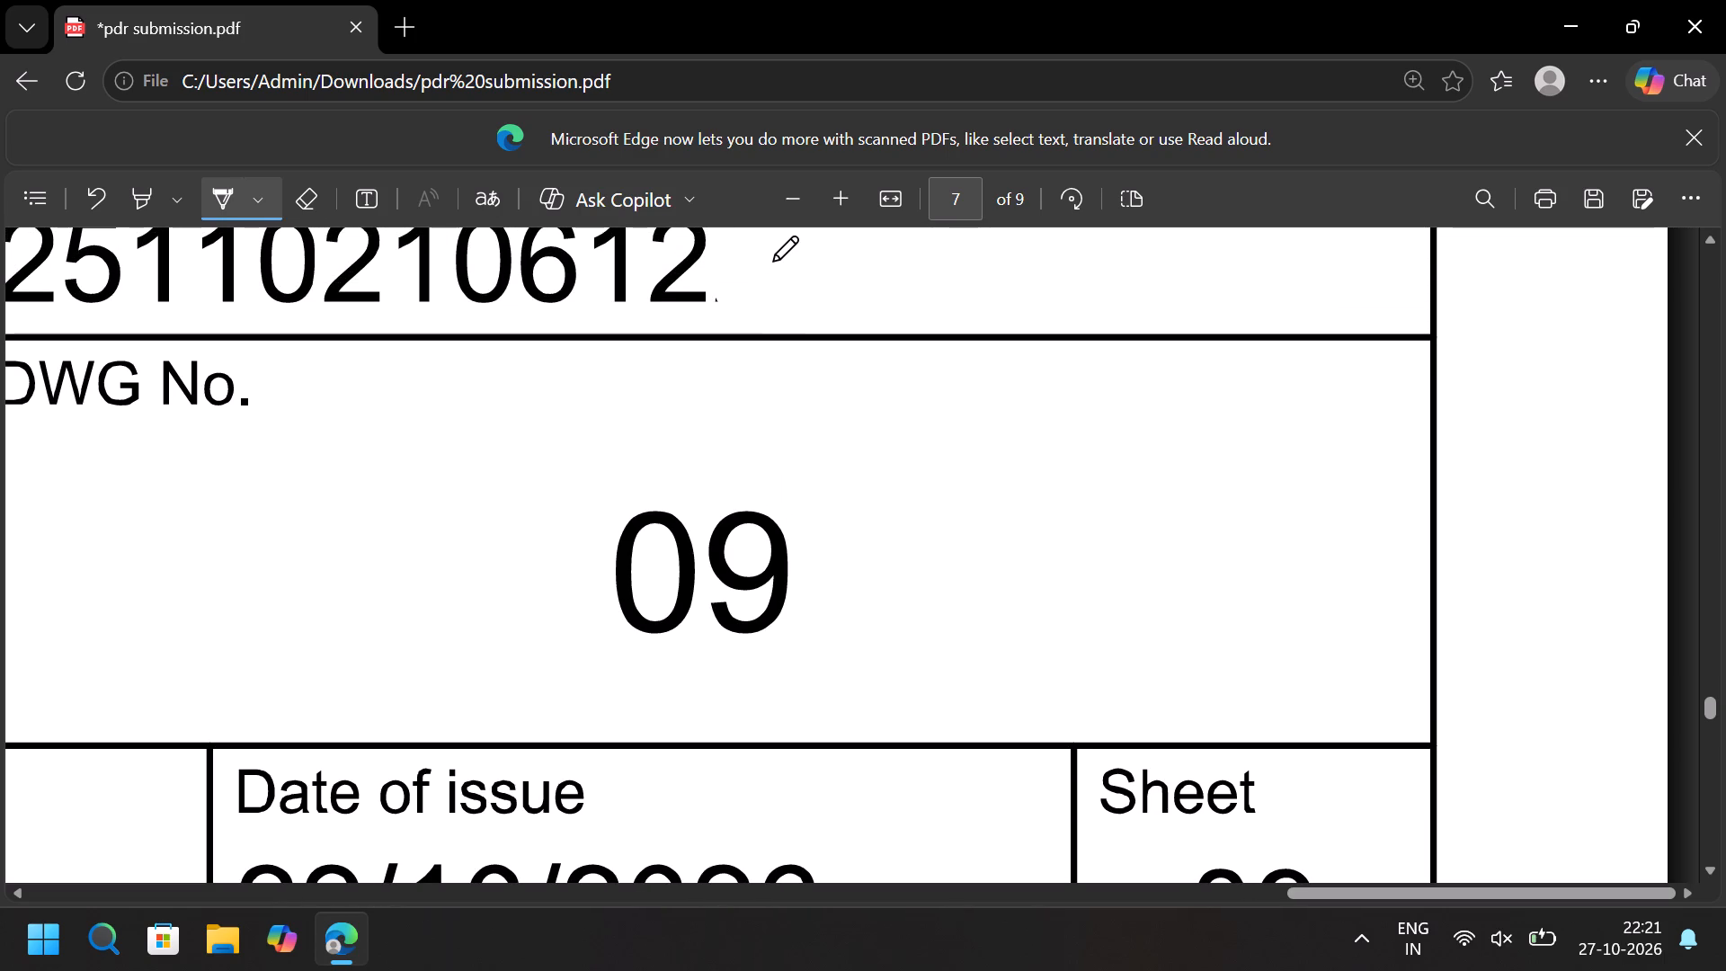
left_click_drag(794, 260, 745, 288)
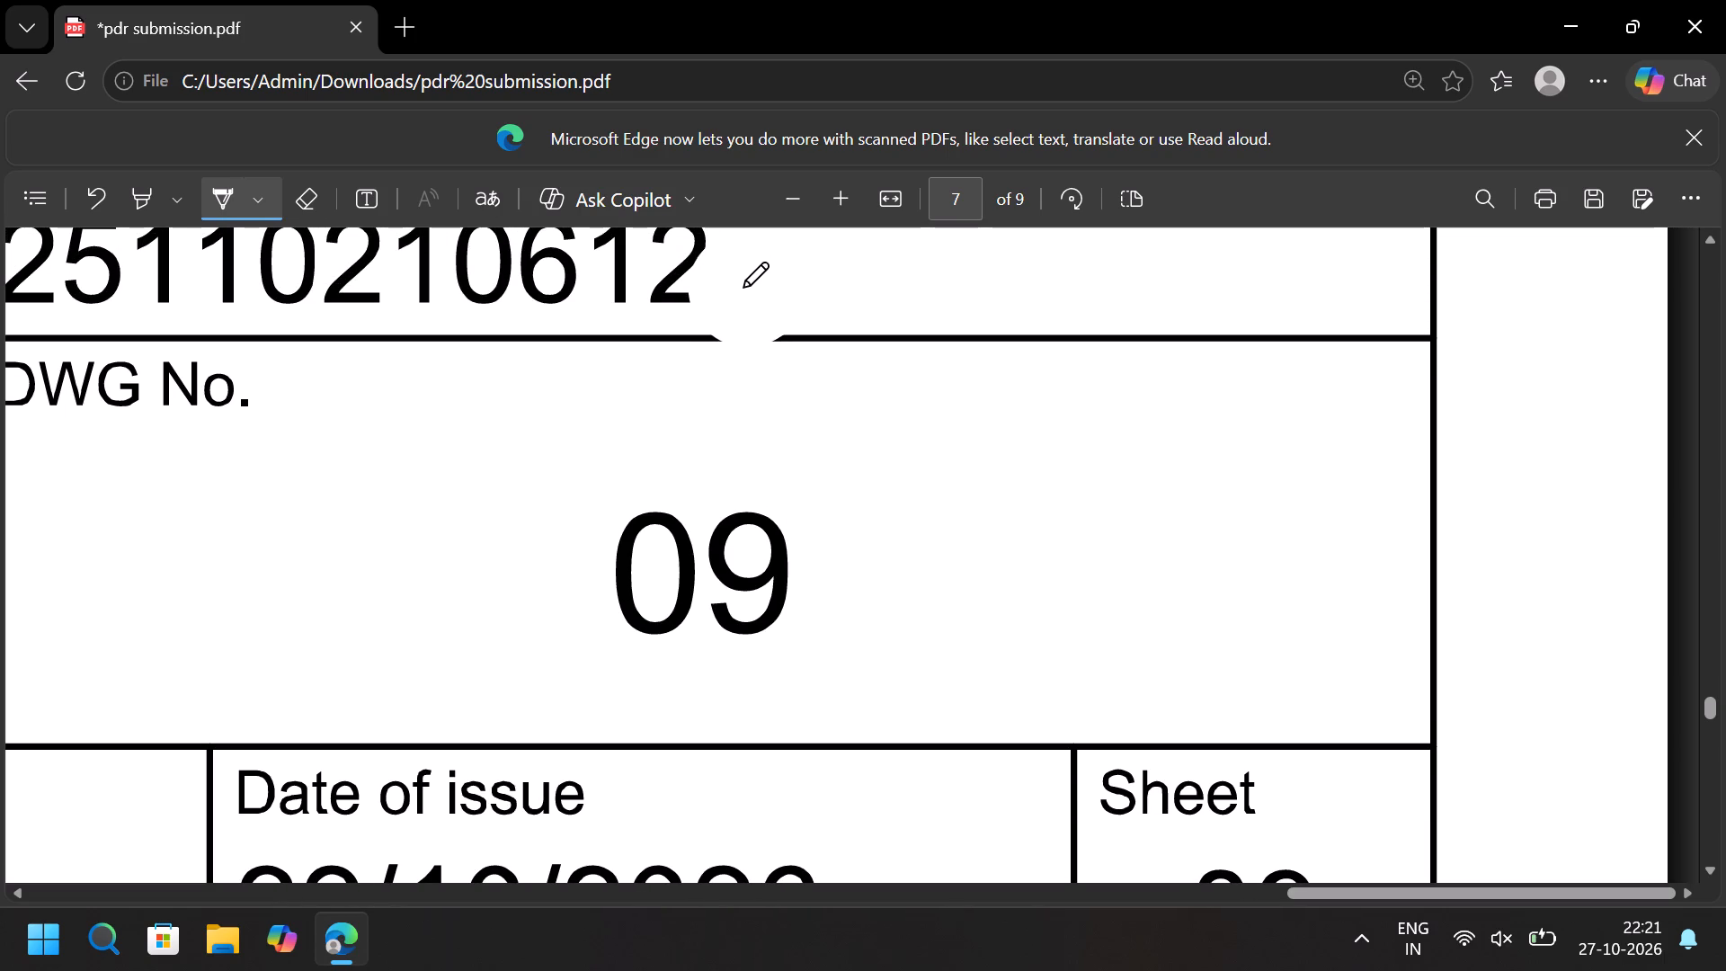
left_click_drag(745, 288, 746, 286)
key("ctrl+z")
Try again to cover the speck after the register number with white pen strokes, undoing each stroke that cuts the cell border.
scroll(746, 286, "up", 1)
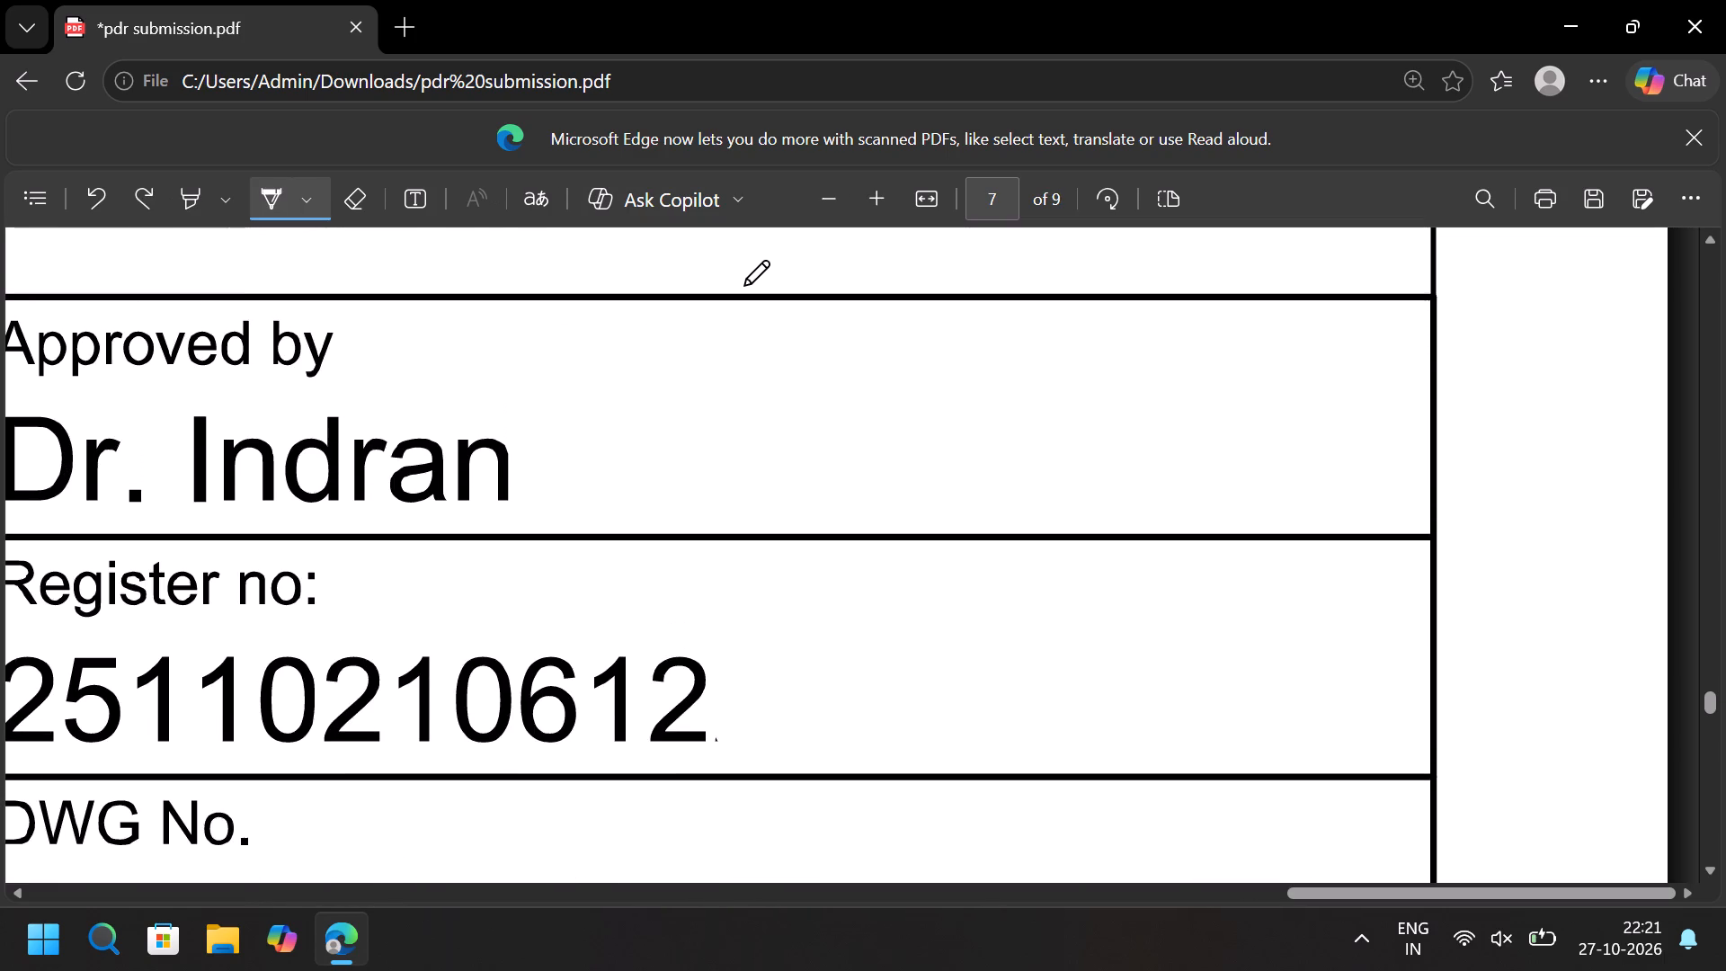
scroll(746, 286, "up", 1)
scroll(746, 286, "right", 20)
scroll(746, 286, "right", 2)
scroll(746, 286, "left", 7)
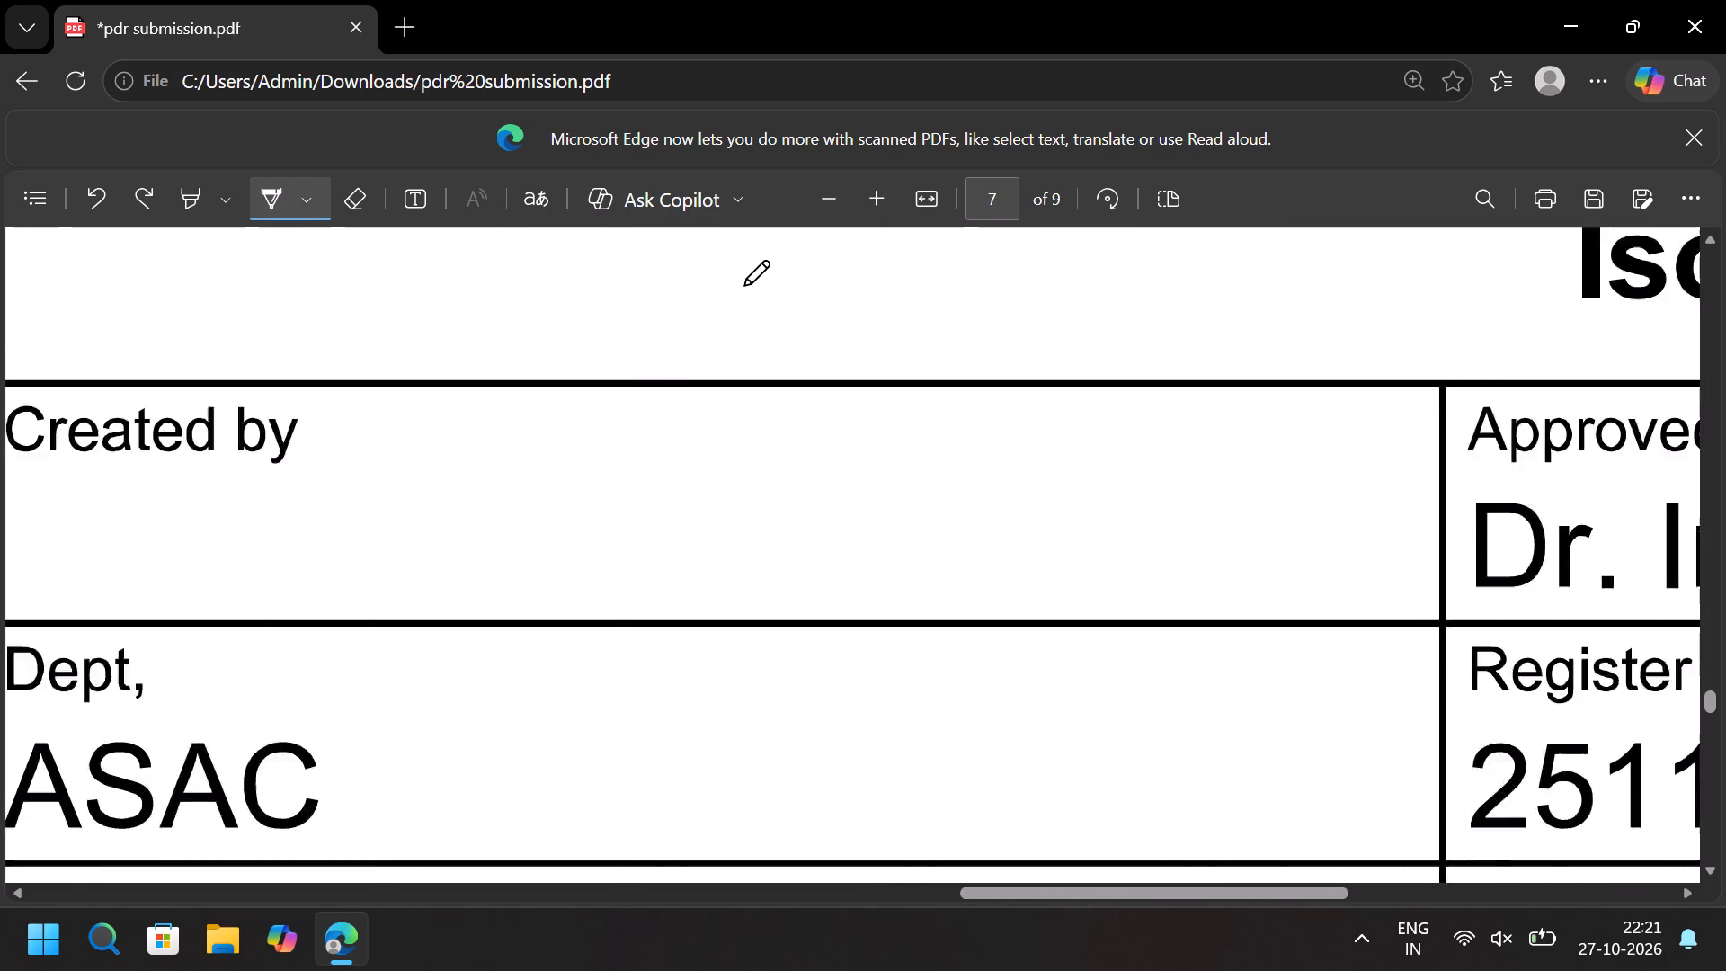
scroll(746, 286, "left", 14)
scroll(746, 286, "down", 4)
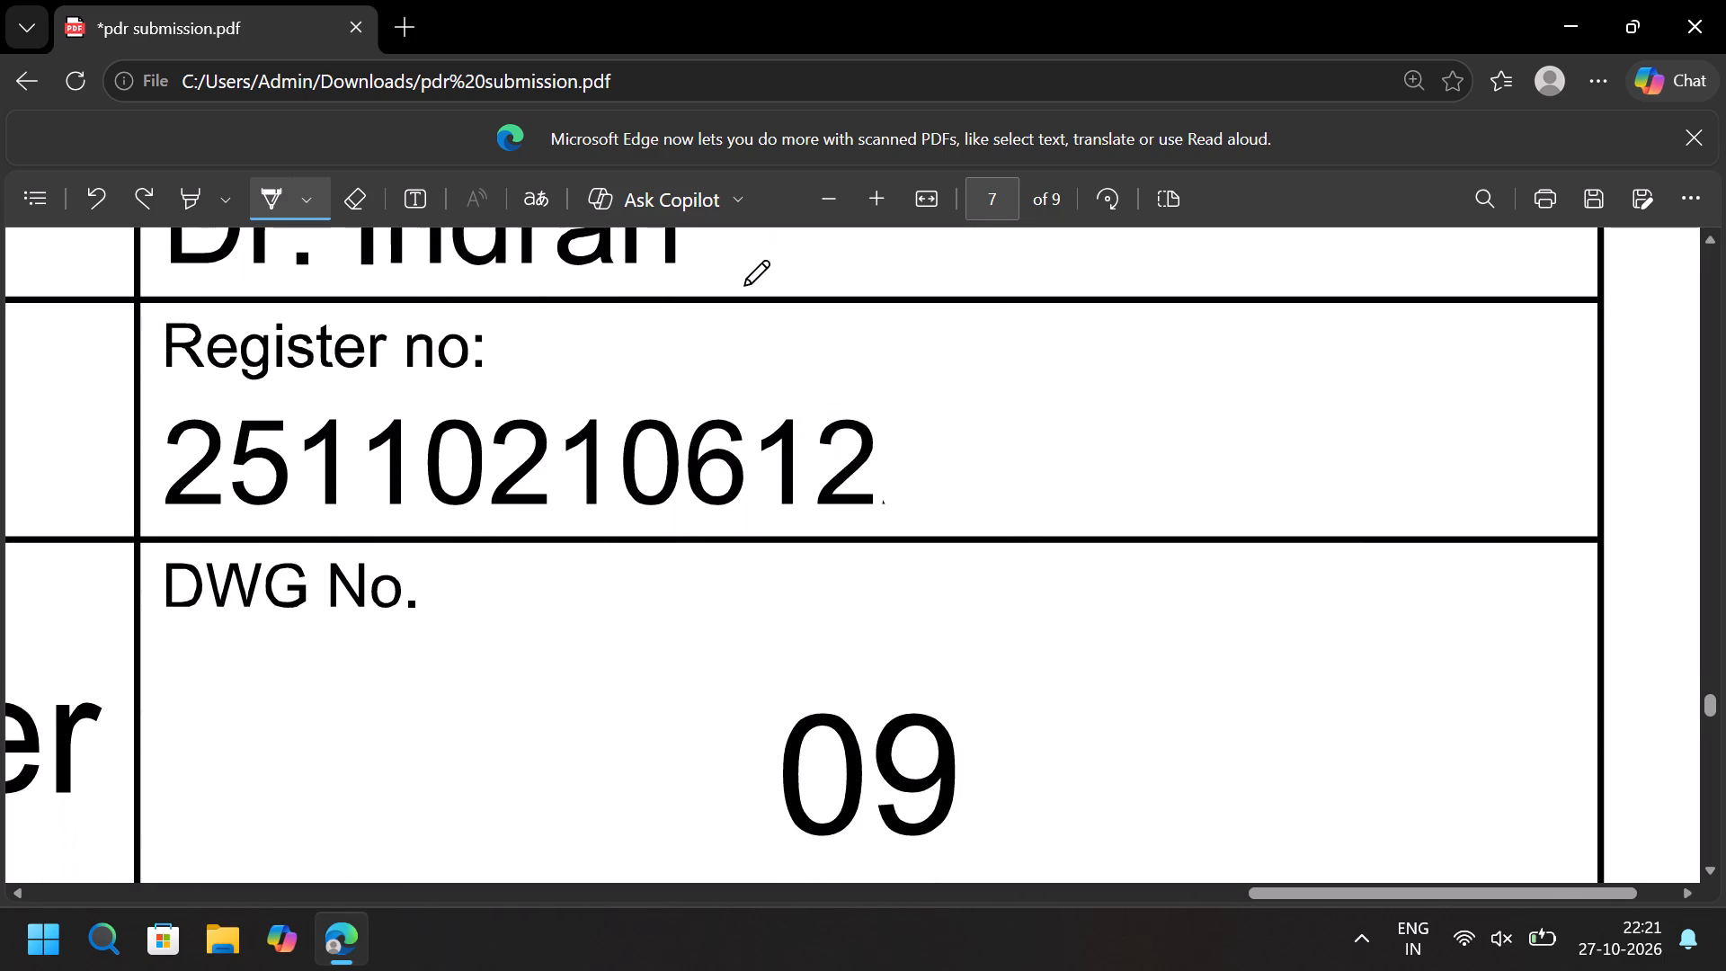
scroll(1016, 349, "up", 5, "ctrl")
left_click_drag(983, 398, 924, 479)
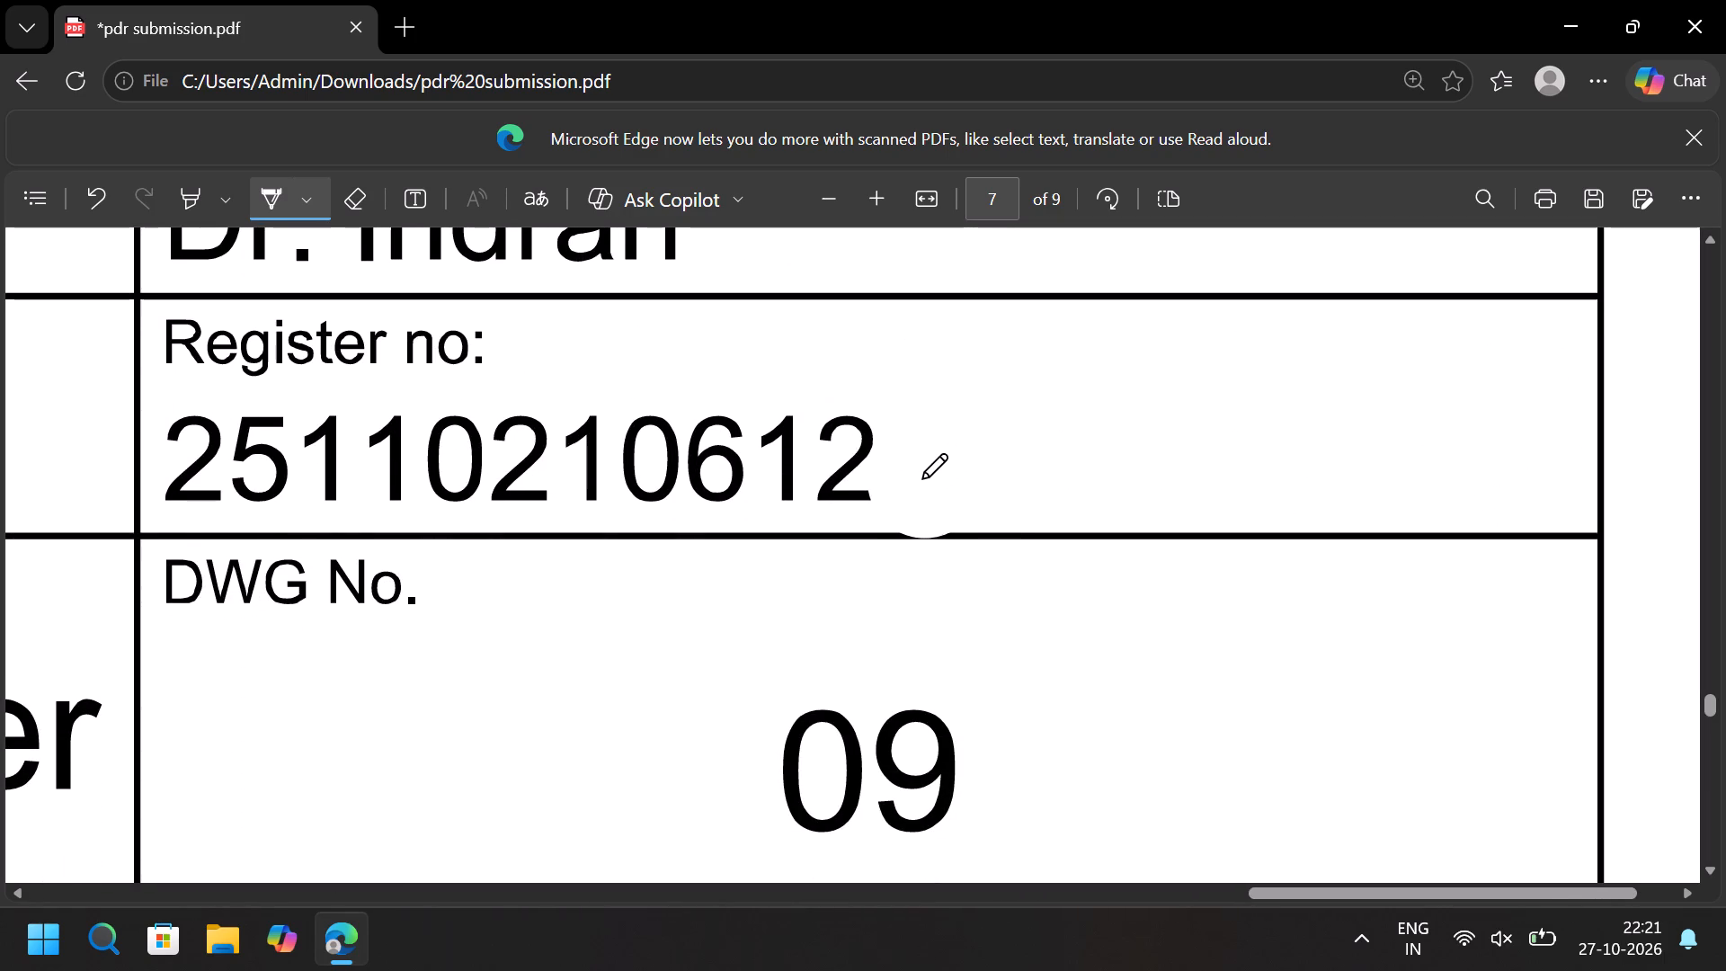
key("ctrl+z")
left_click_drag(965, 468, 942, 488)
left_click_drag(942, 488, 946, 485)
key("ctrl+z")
Cover the leftover speck after the page 7 register number with a short white stroke kept above the cell border.
left_click_drag(981, 453, 965, 461)
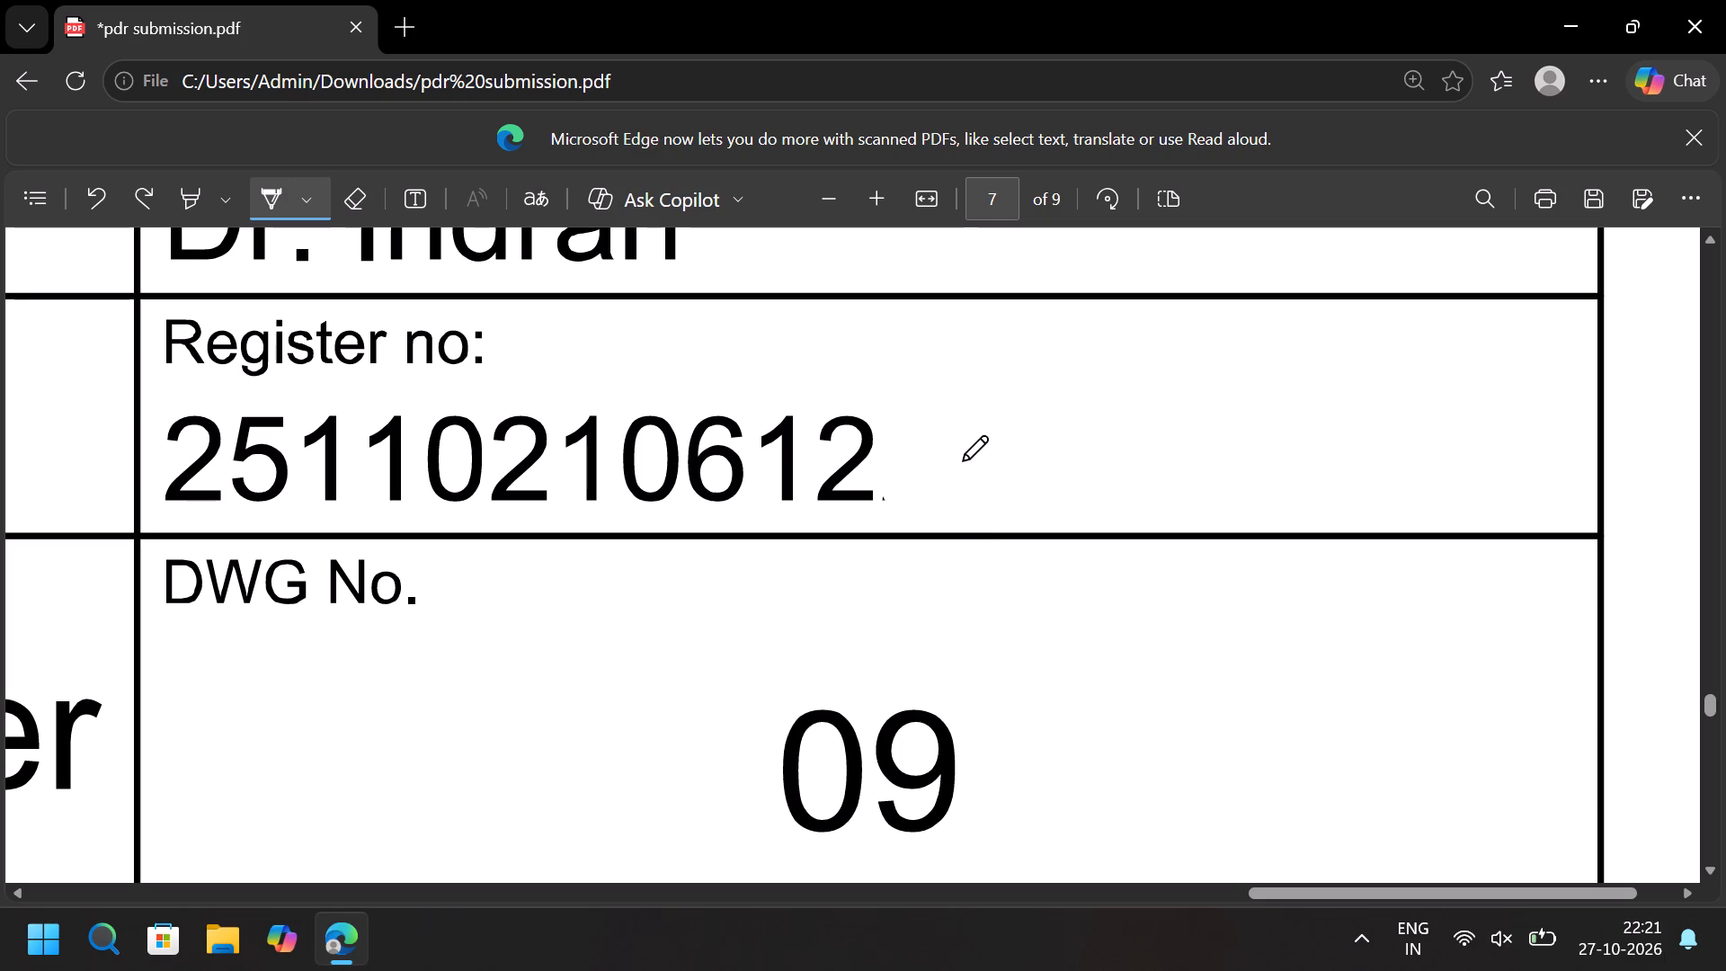
left_click_drag(965, 461, 937, 469)
left_click_drag(937, 469, 934, 475)
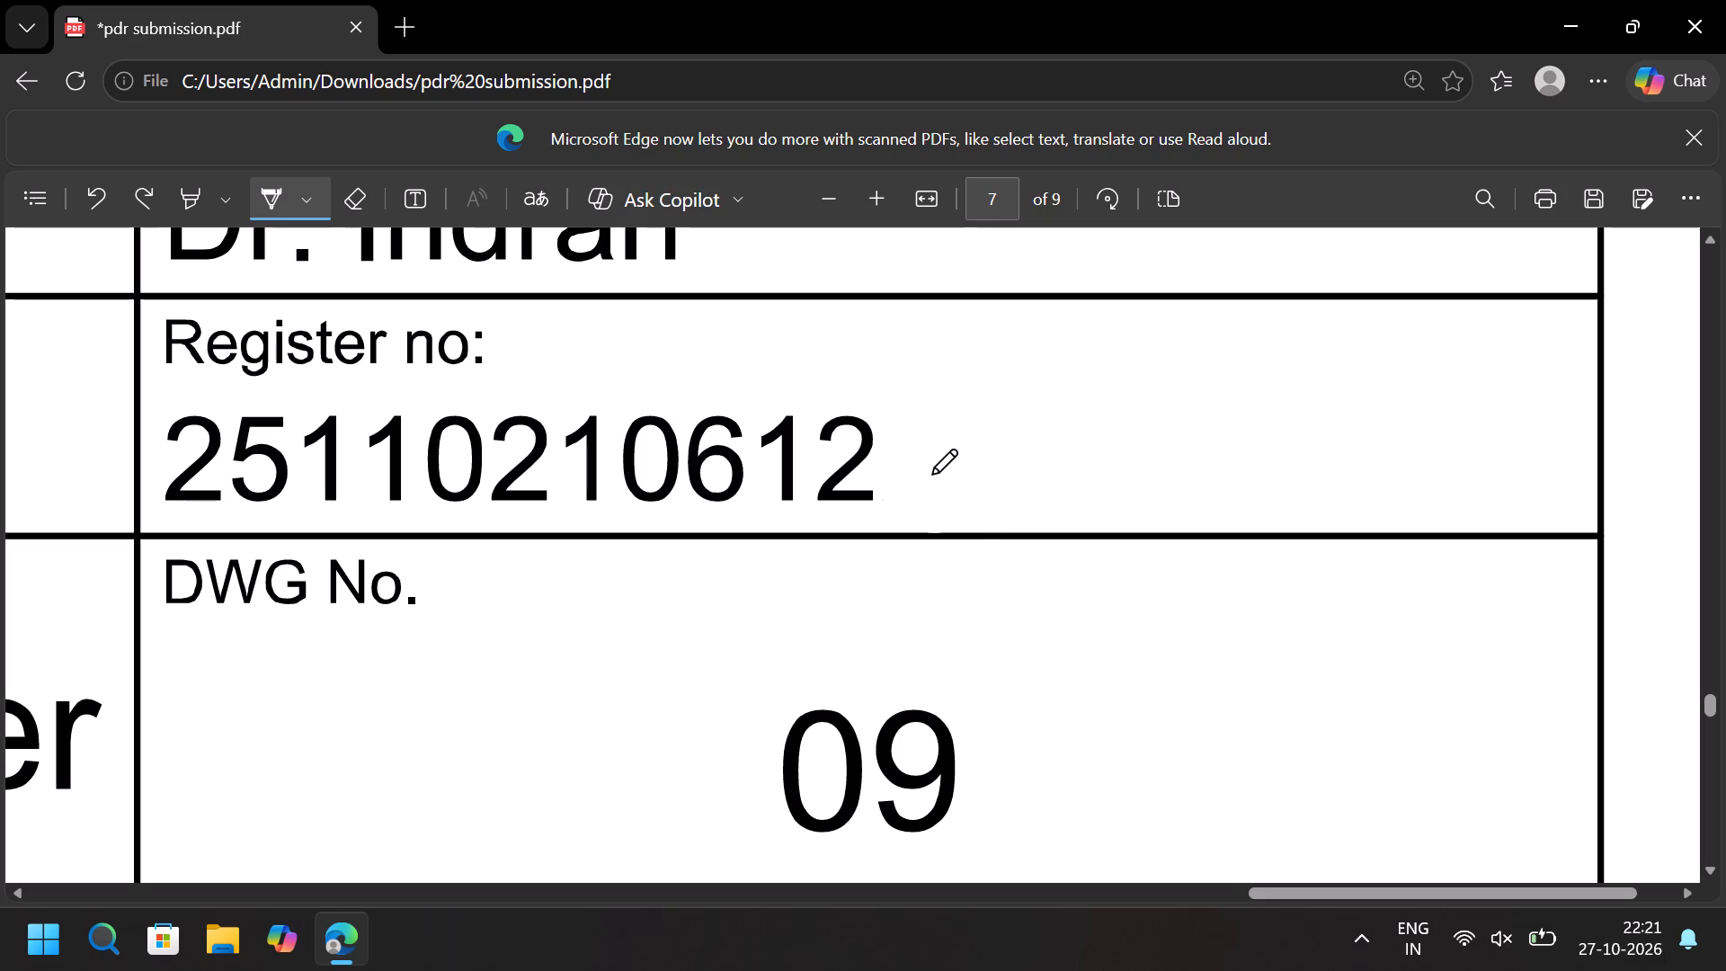
left_click_drag(934, 475, 965, 461)
Blank out the creator's name in the nut and bold assembly title block on page 8 with the white pen.
scroll(965, 461, "down", 7)
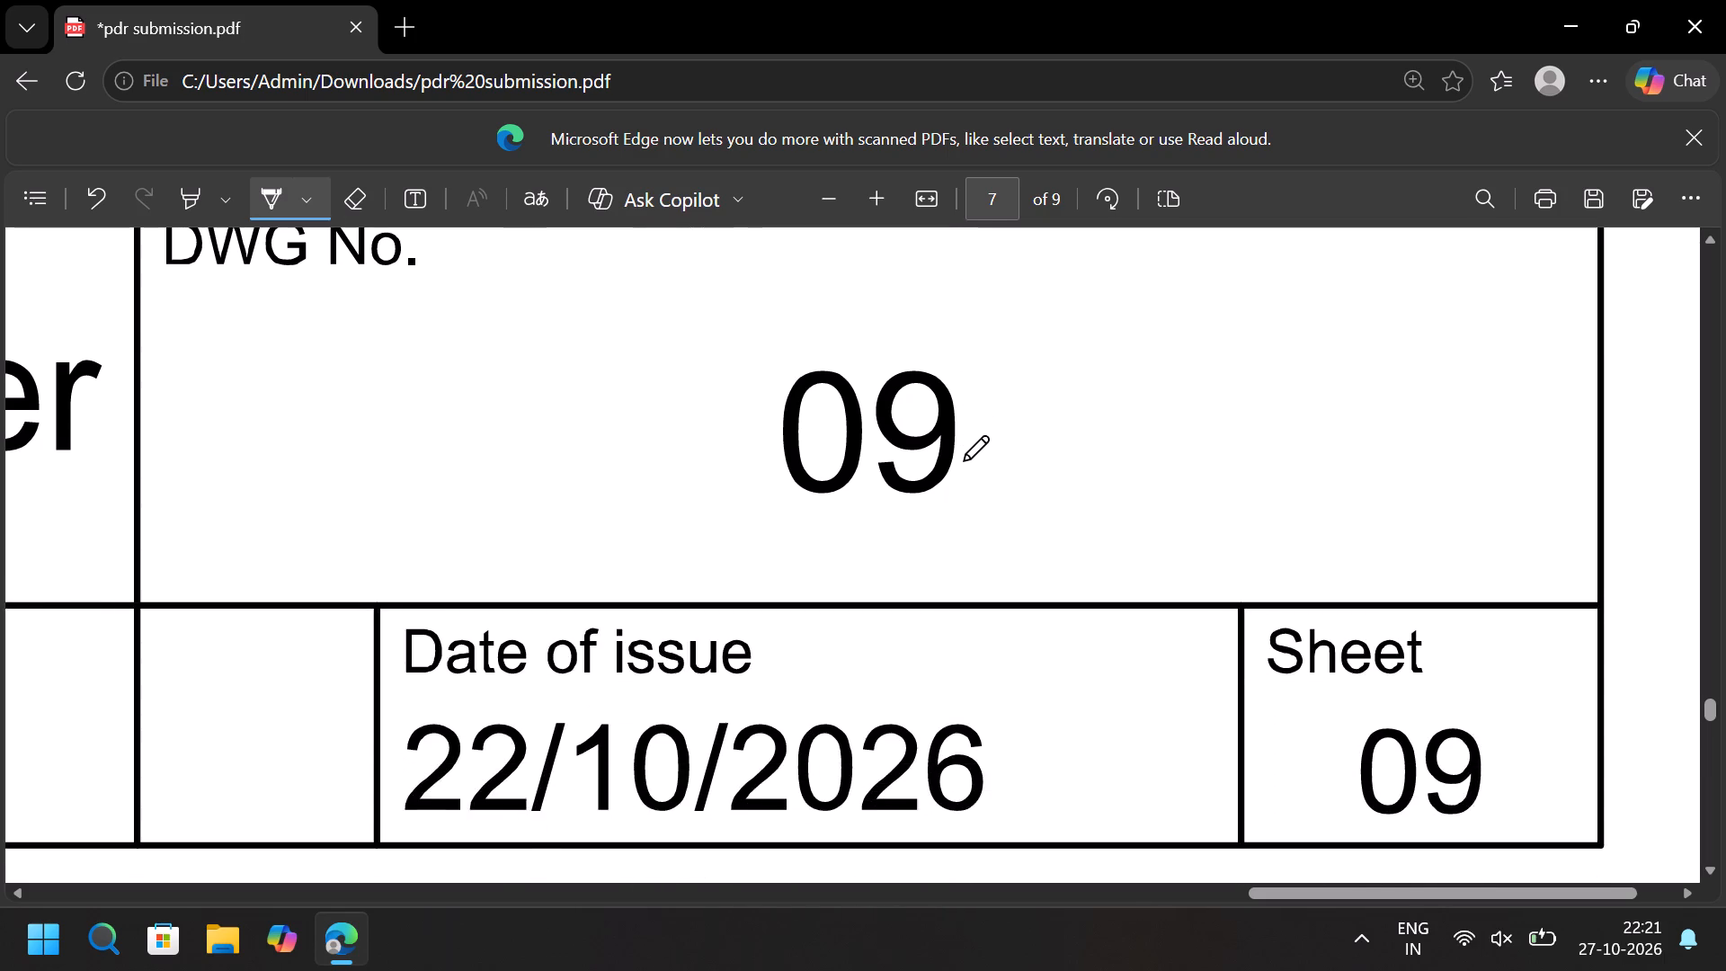
scroll(965, 461, "down", 1)
scroll(965, 461, "down", 2, "ctrl")
scroll(965, 461, "down", 3)
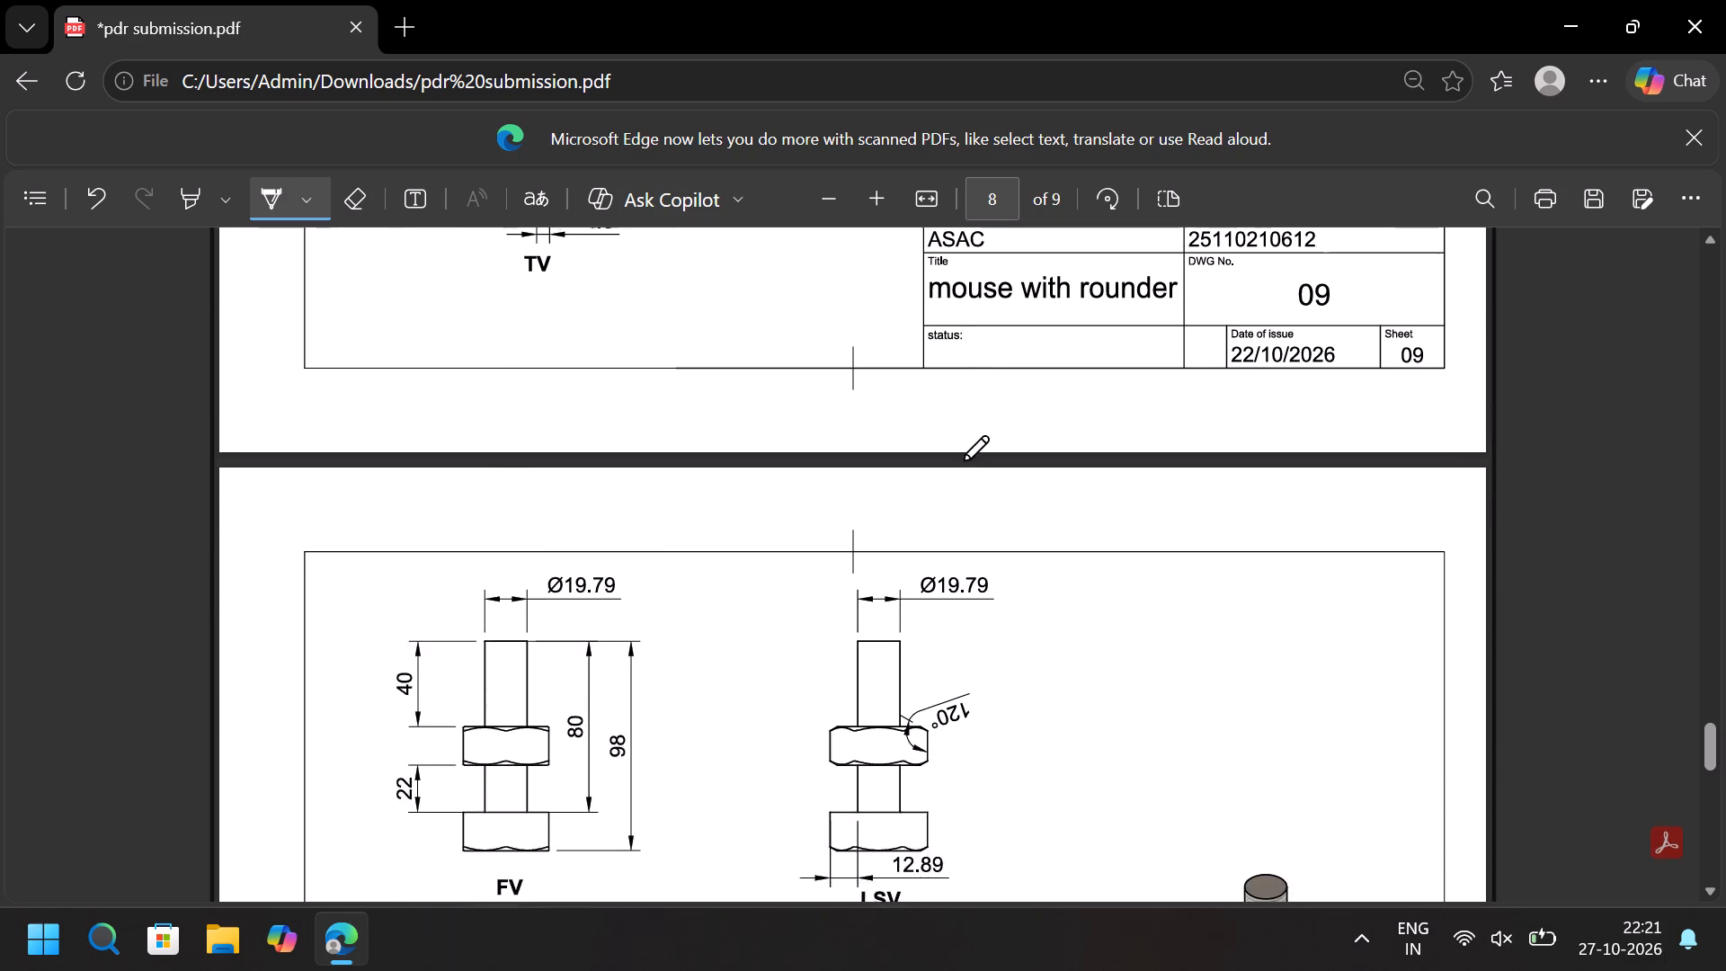
scroll(965, 461, "down", 8)
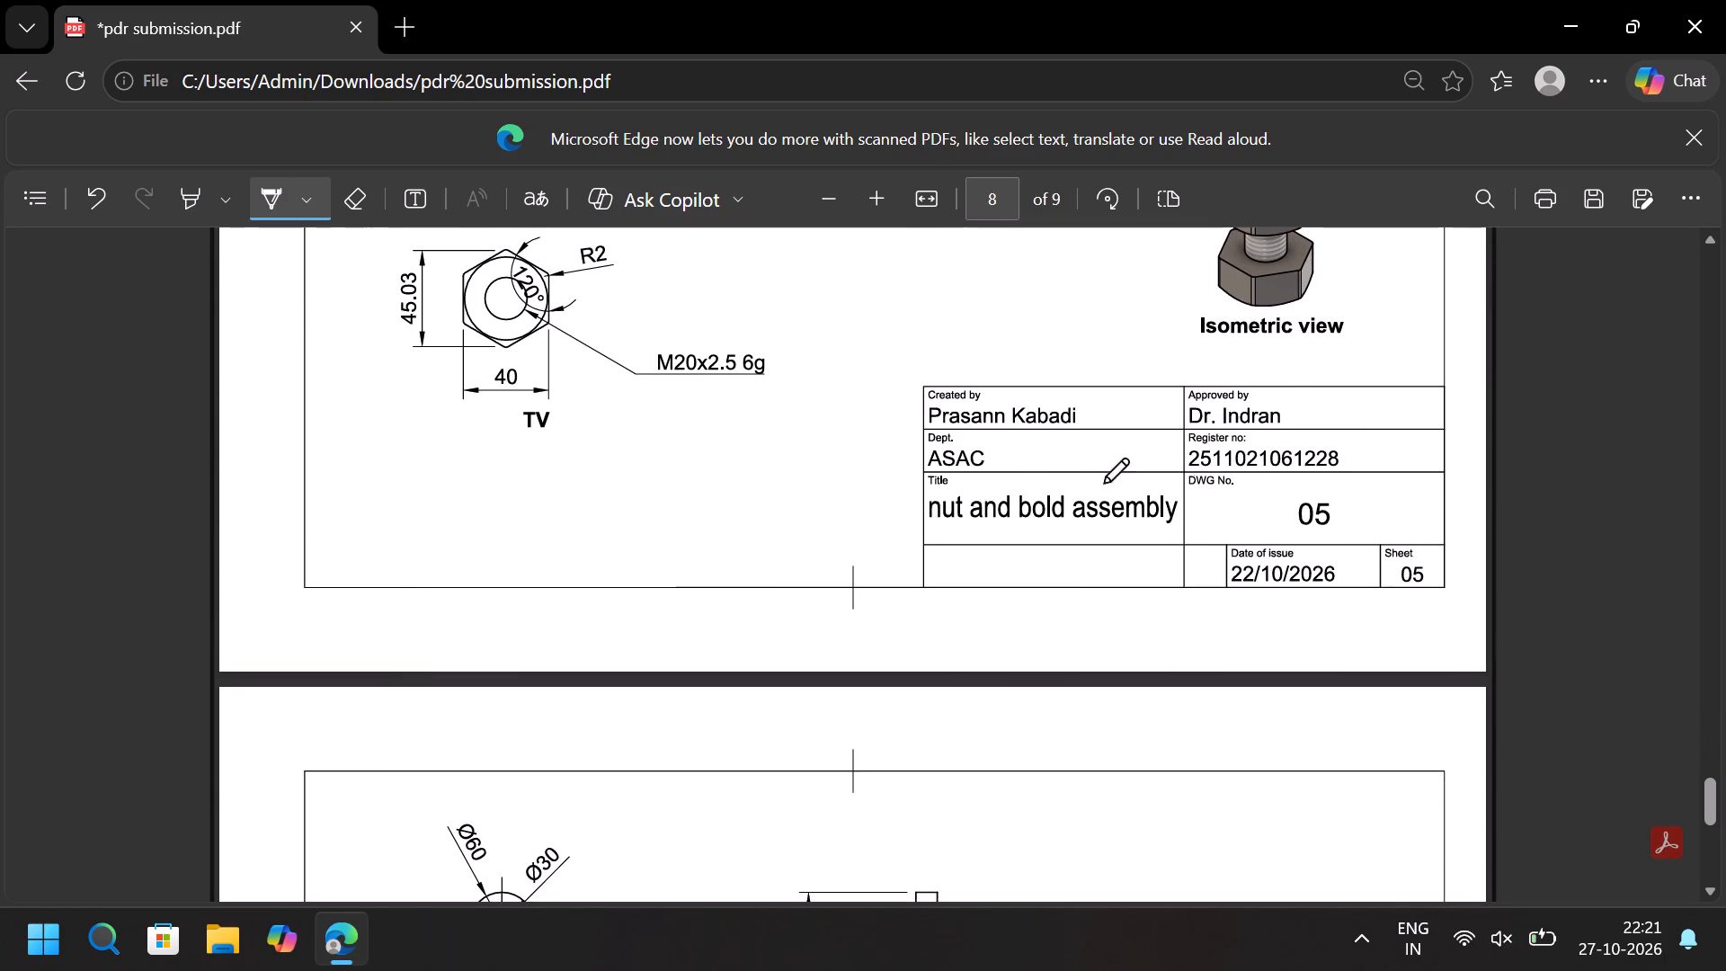
scroll(1206, 491, "up", 7, "ctrl")
scroll(862, 355, "up", 1)
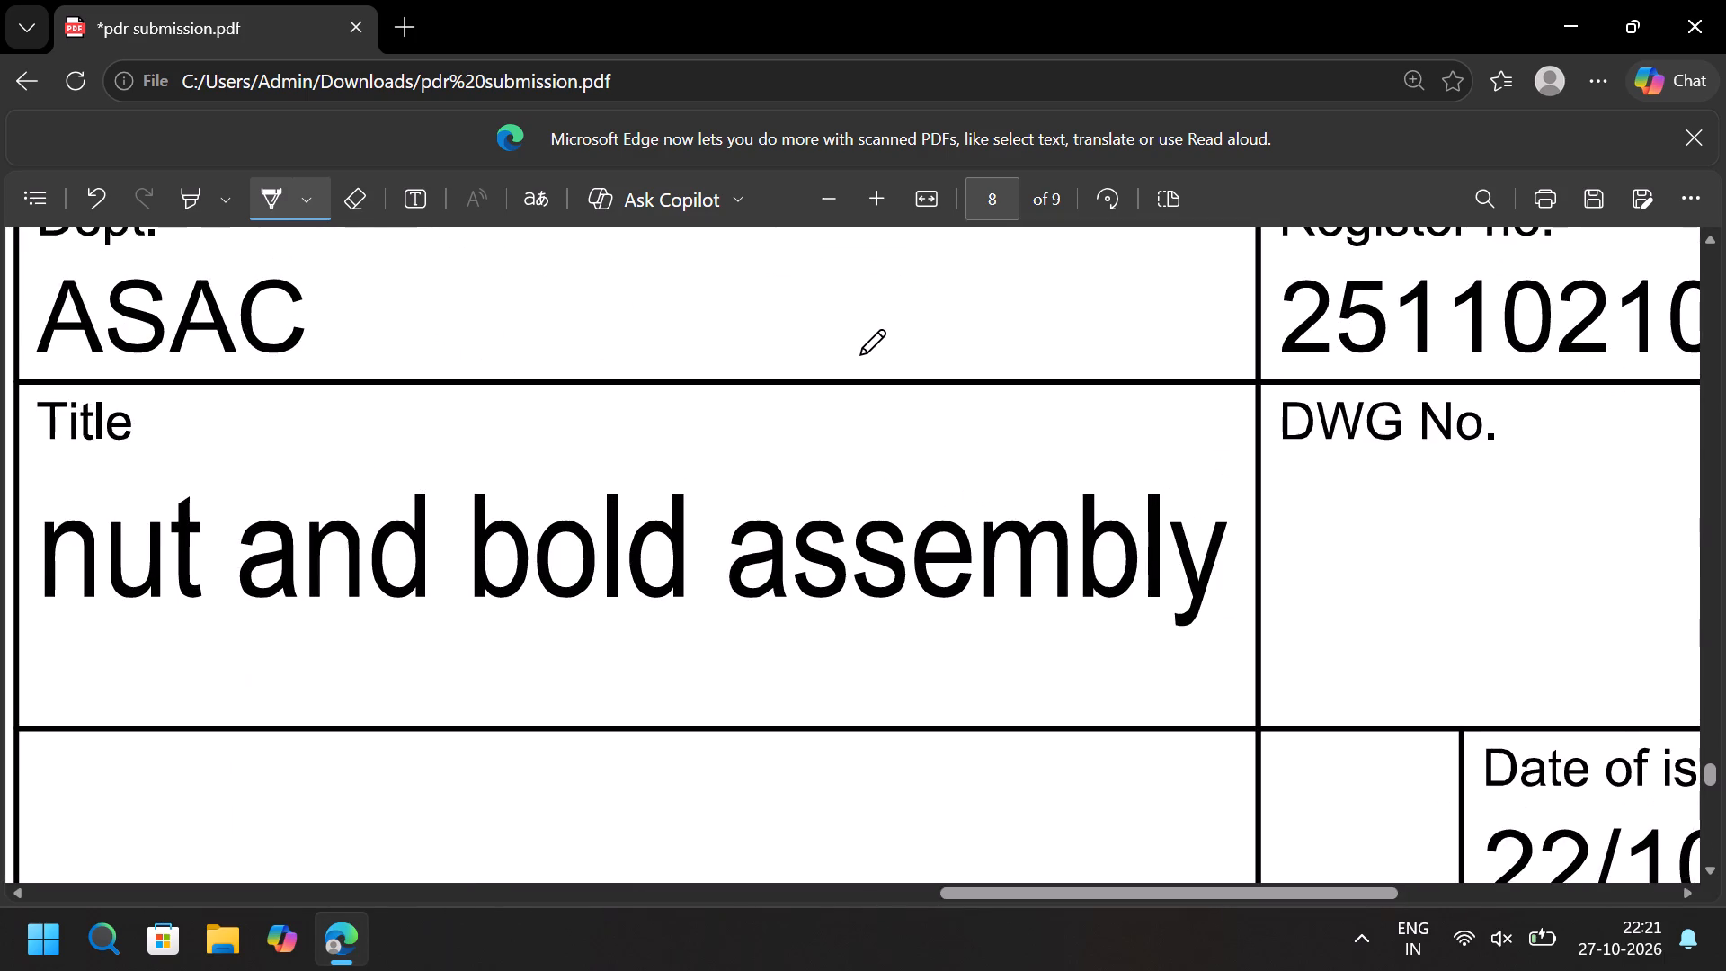
scroll(862, 355, "up", 2)
left_click_drag(862, 355, 705, 375)
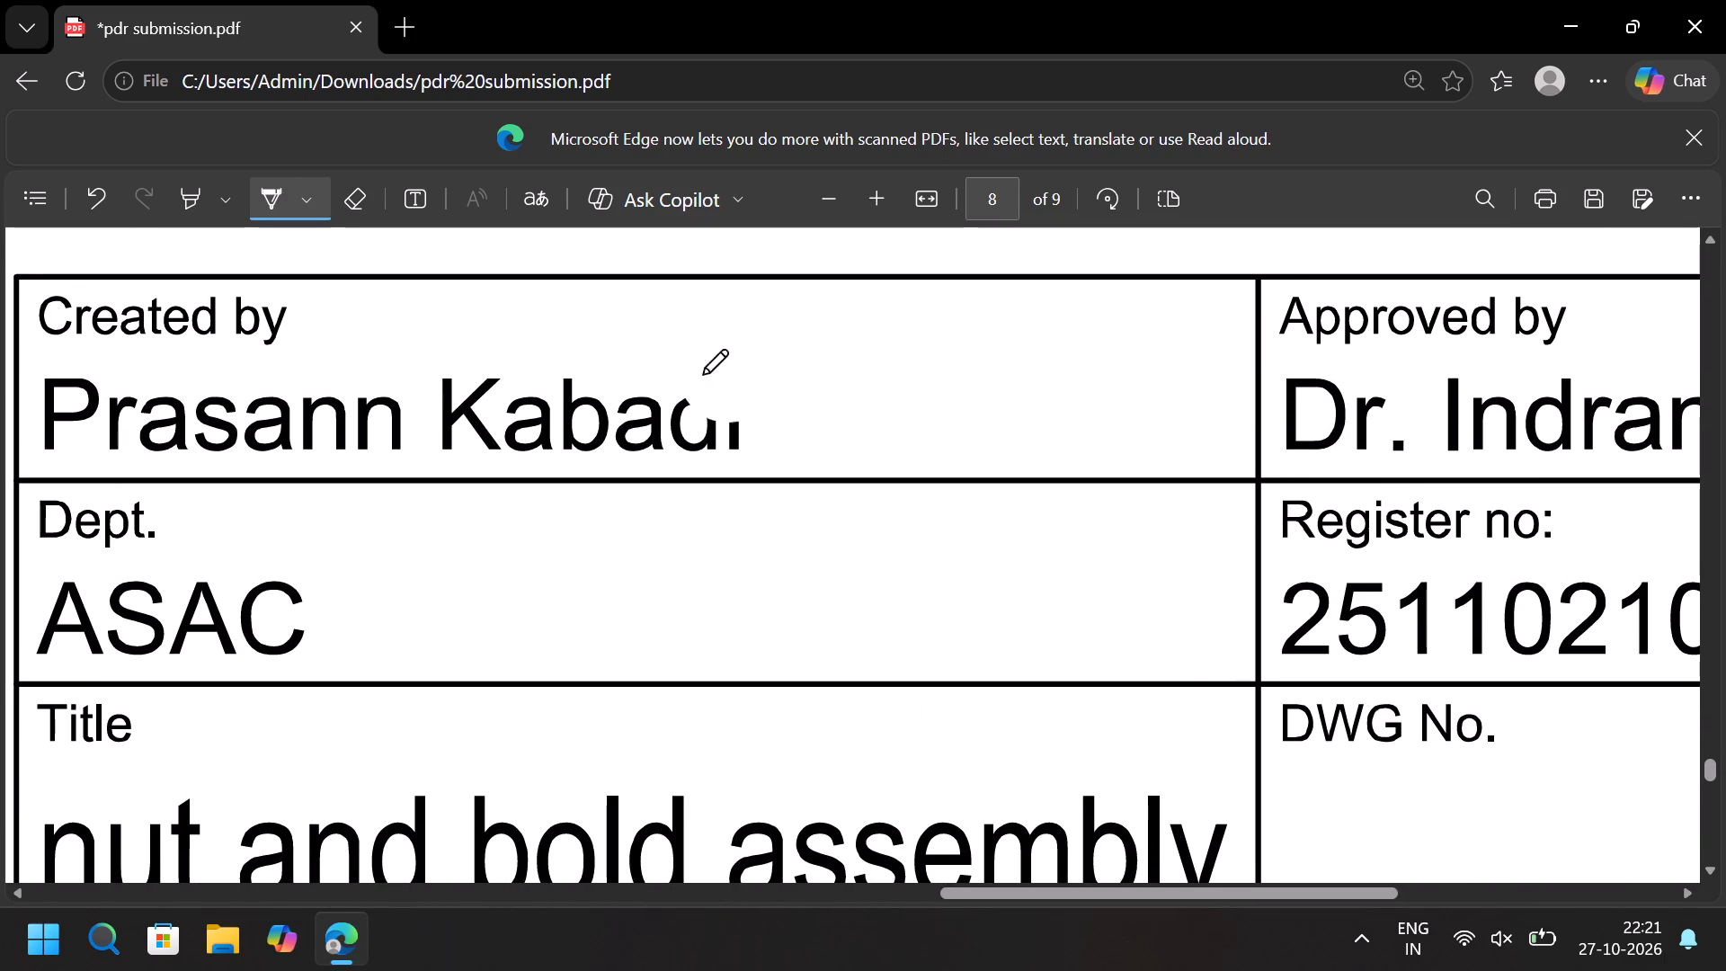
Cover the rest of the creator's name in the page 8 title block with white pen strokes, keeping the cell borders intact.
left_click_drag(705, 375, 497, 413)
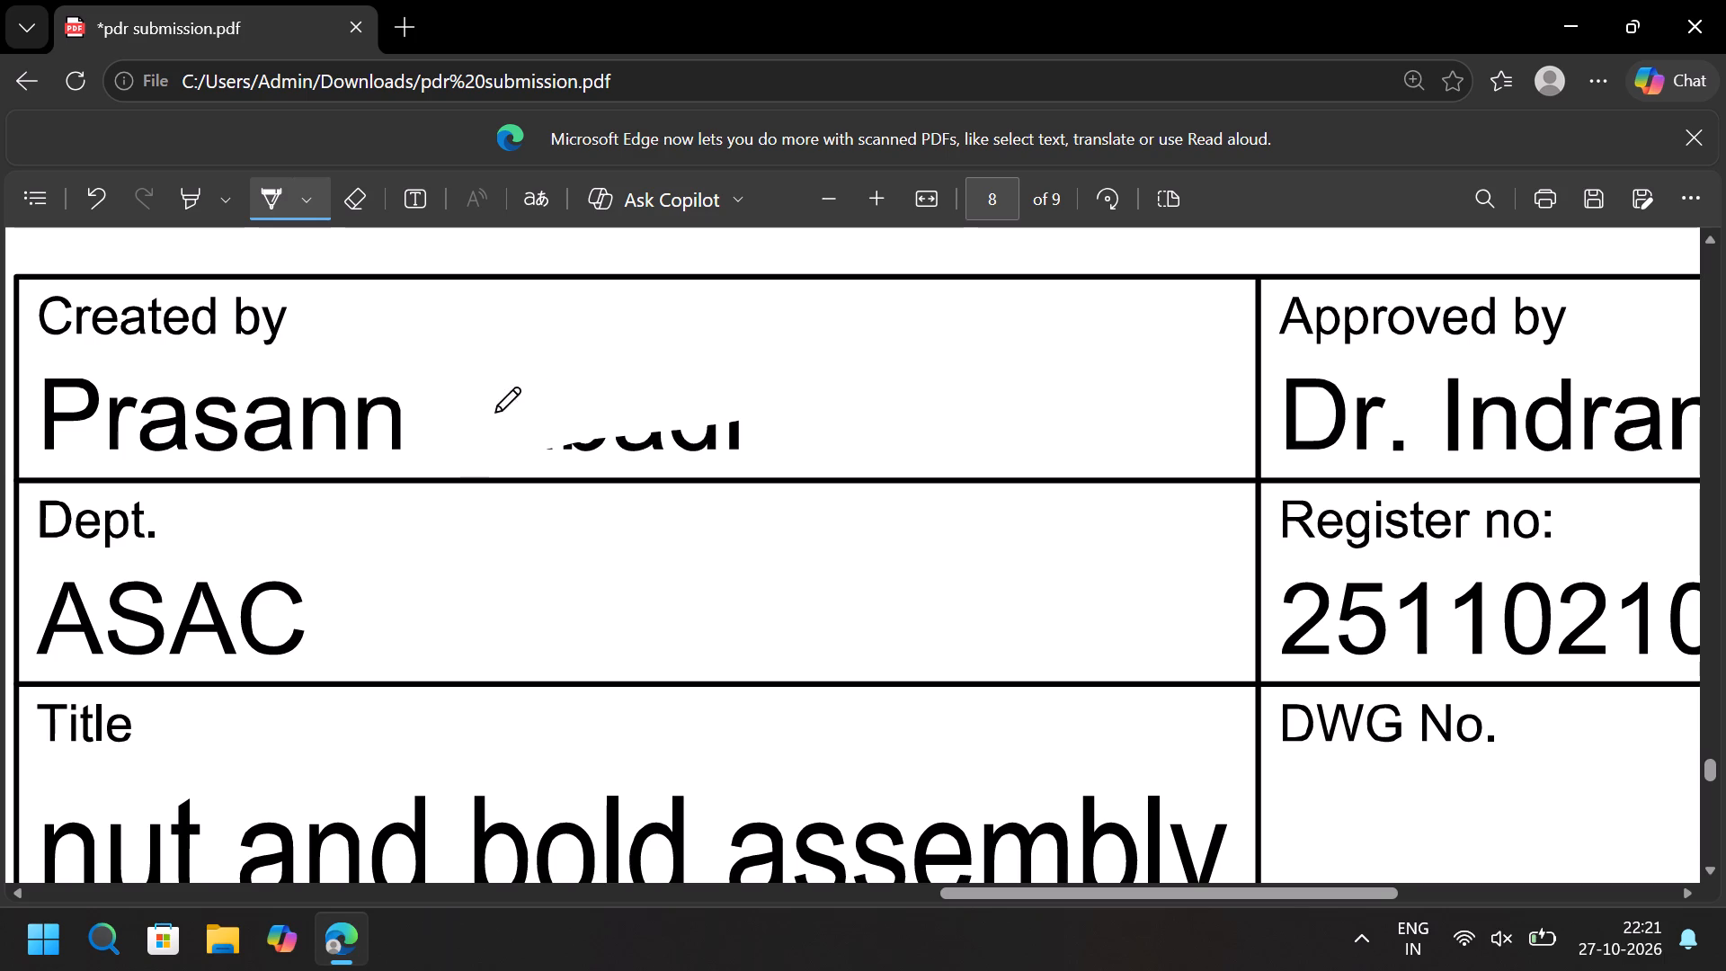
left_click_drag(497, 413, 734, 414)
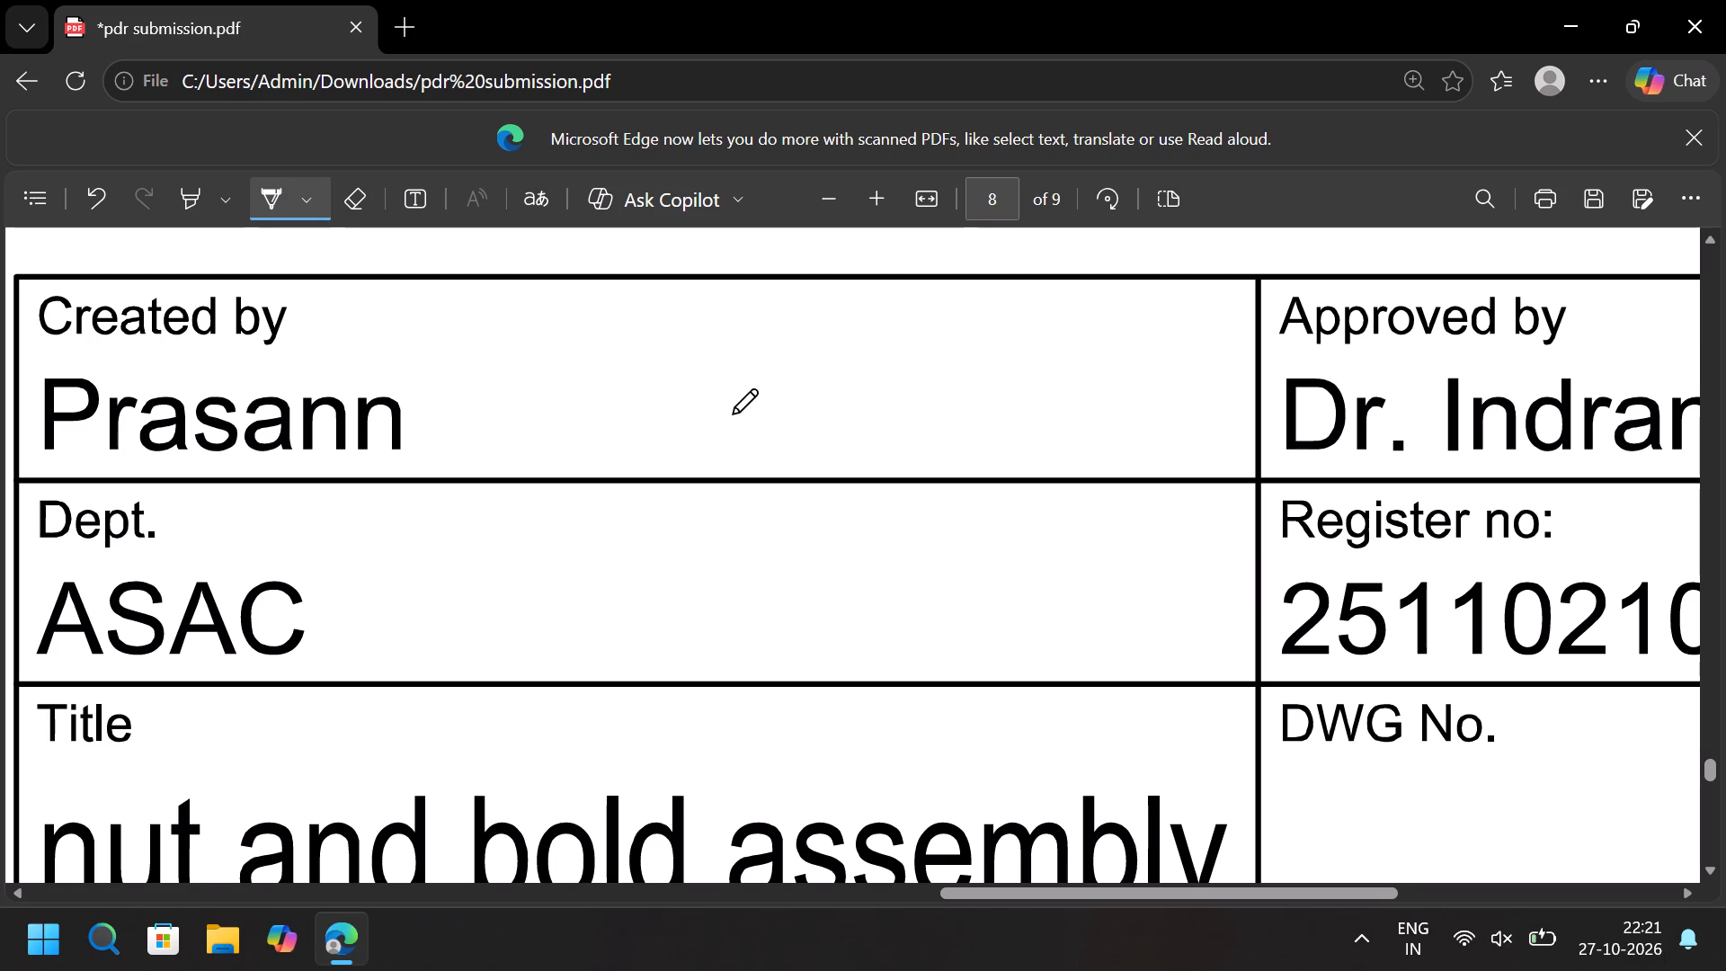
left_click_drag(734, 414, 352, 409)
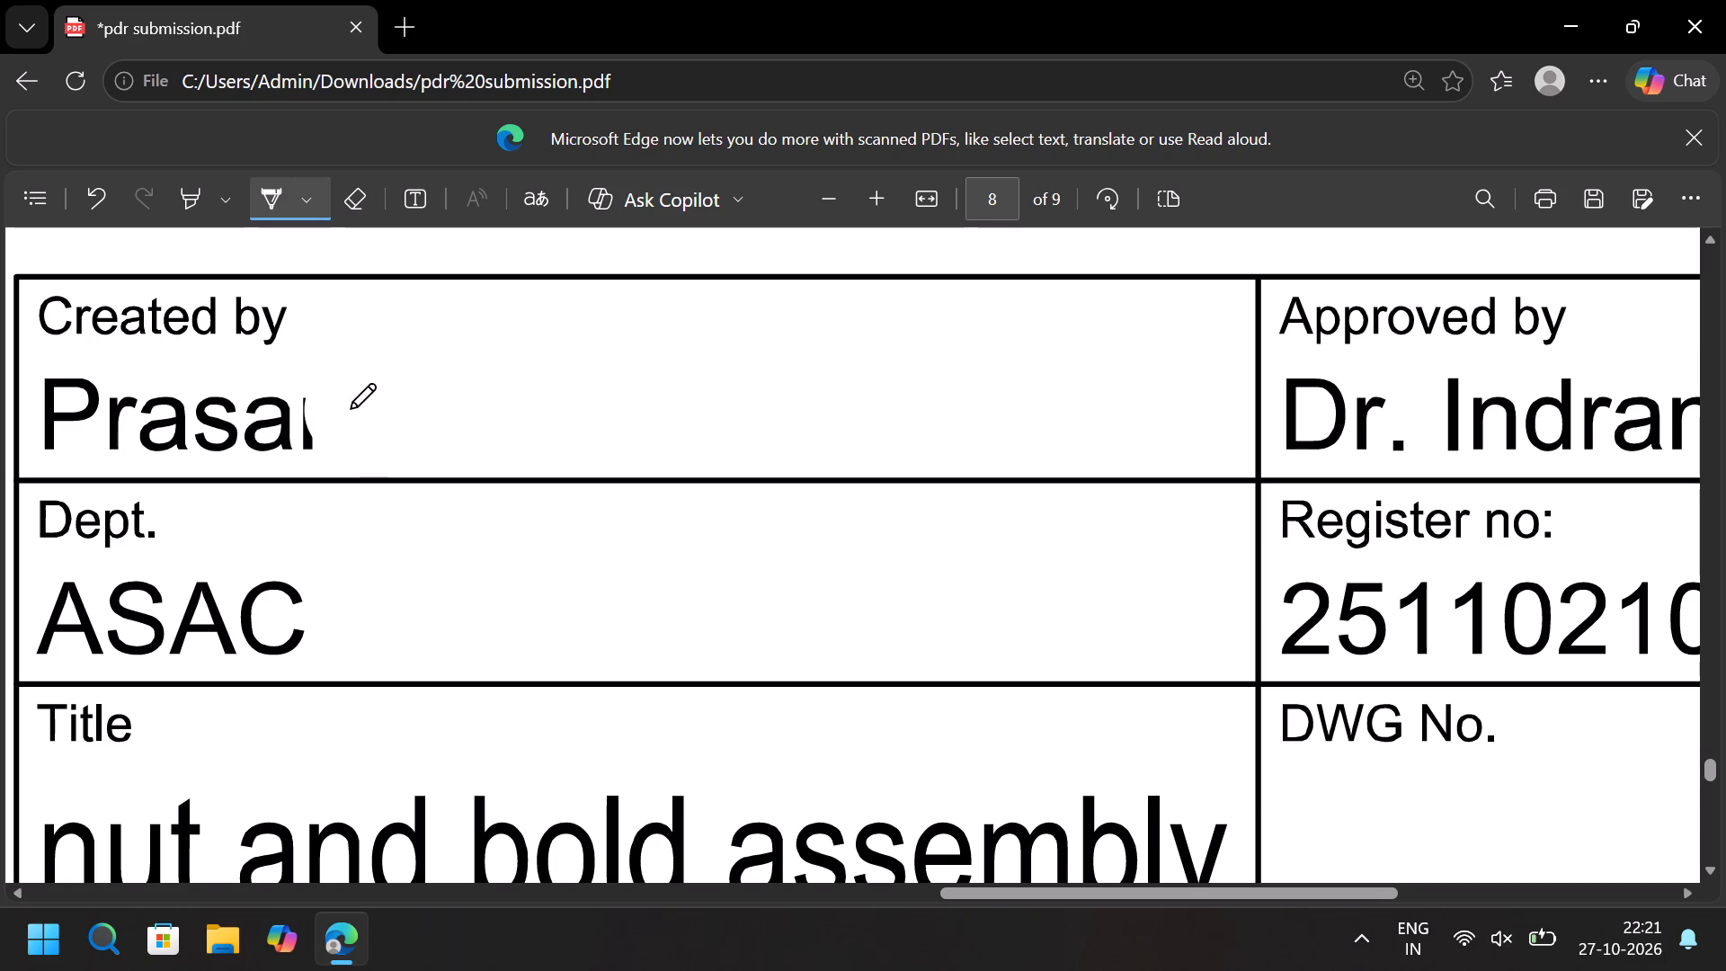
left_click_drag(352, 409, 234, 415)
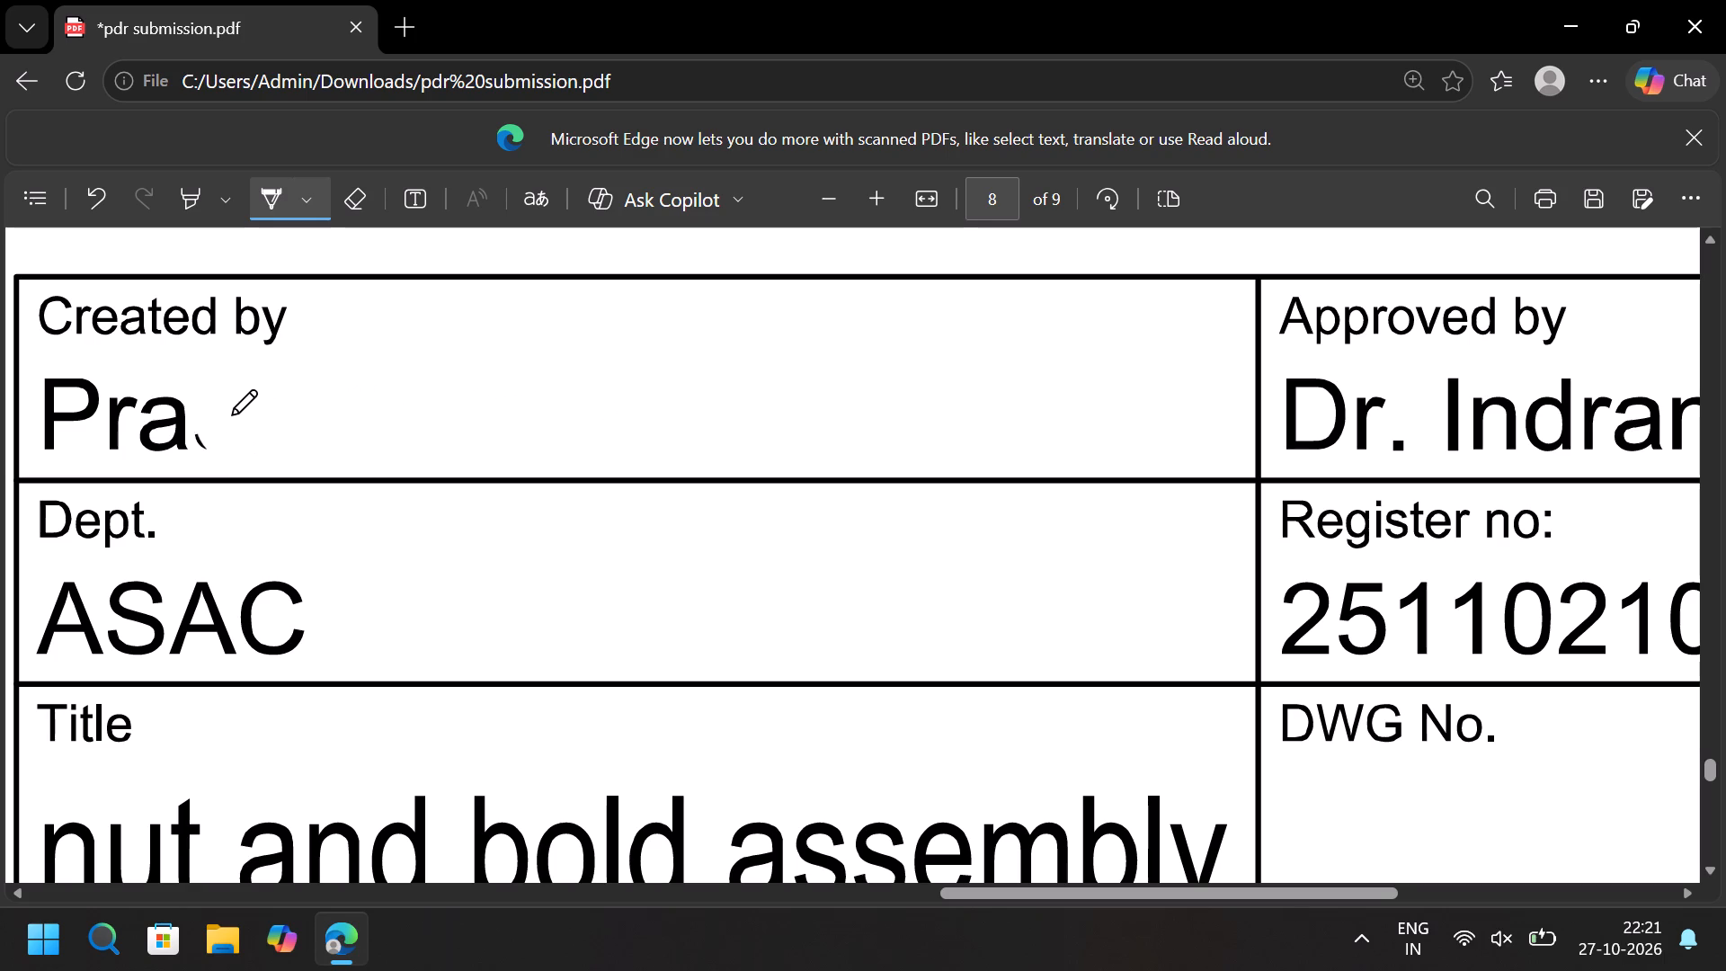
left_click_drag(234, 415, 90, 408)
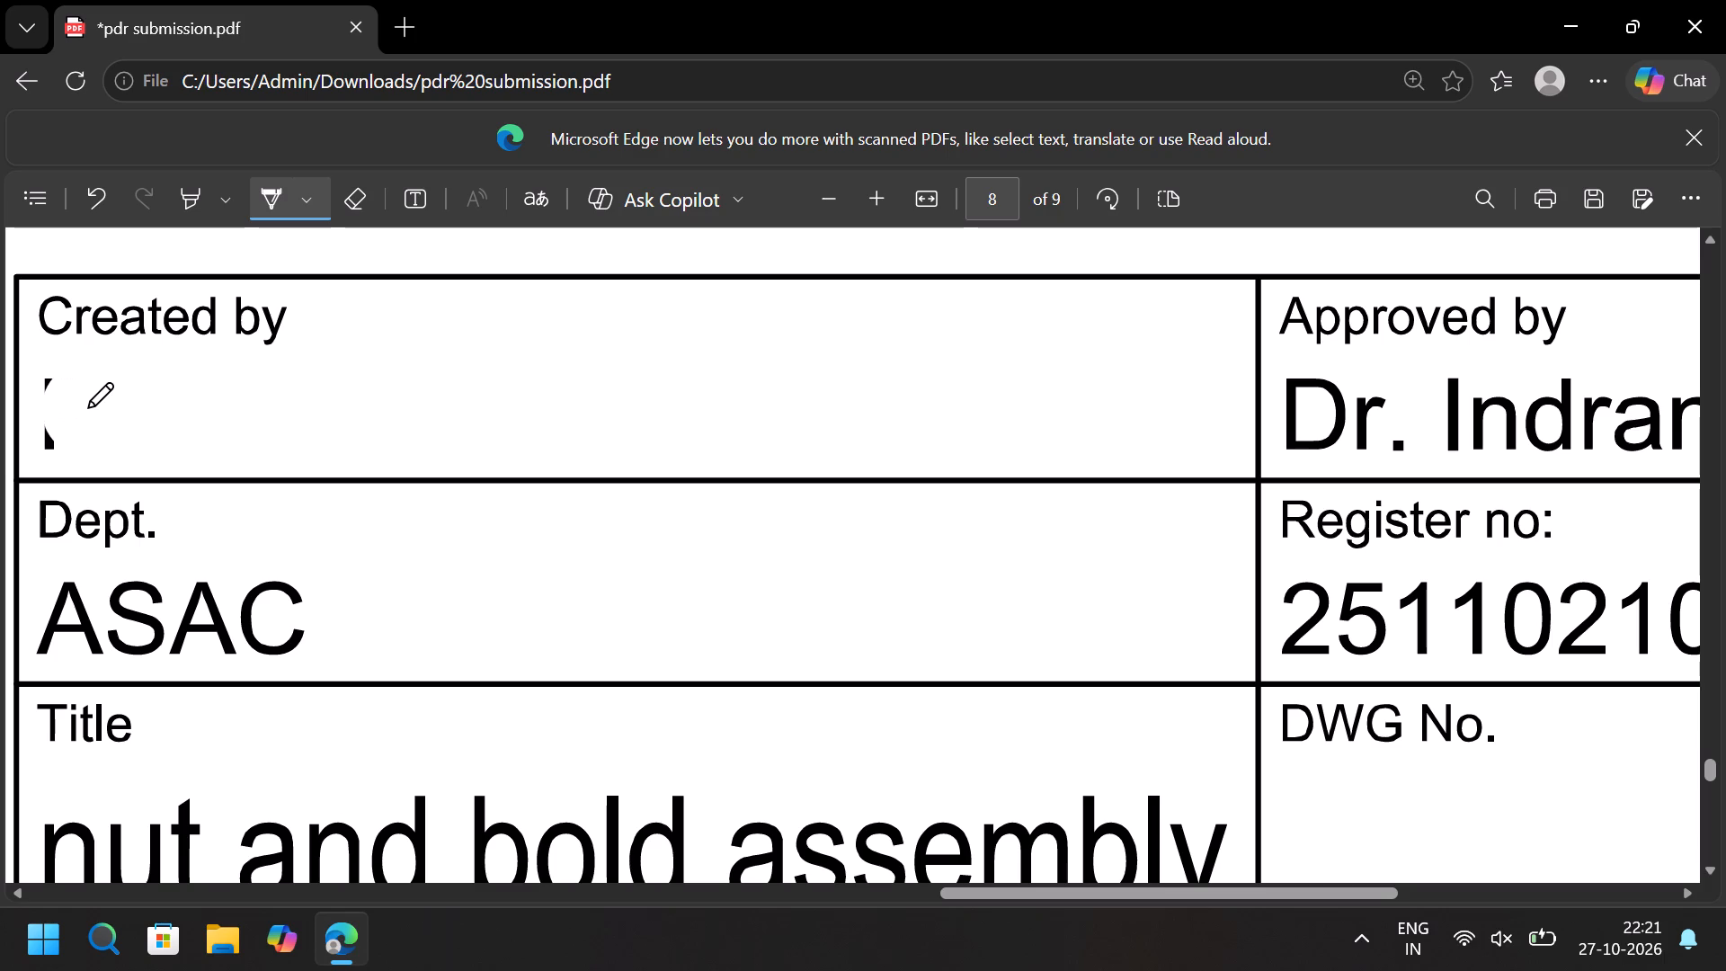
left_click_drag(90, 408, 76, 412)
left_click(176, 414)
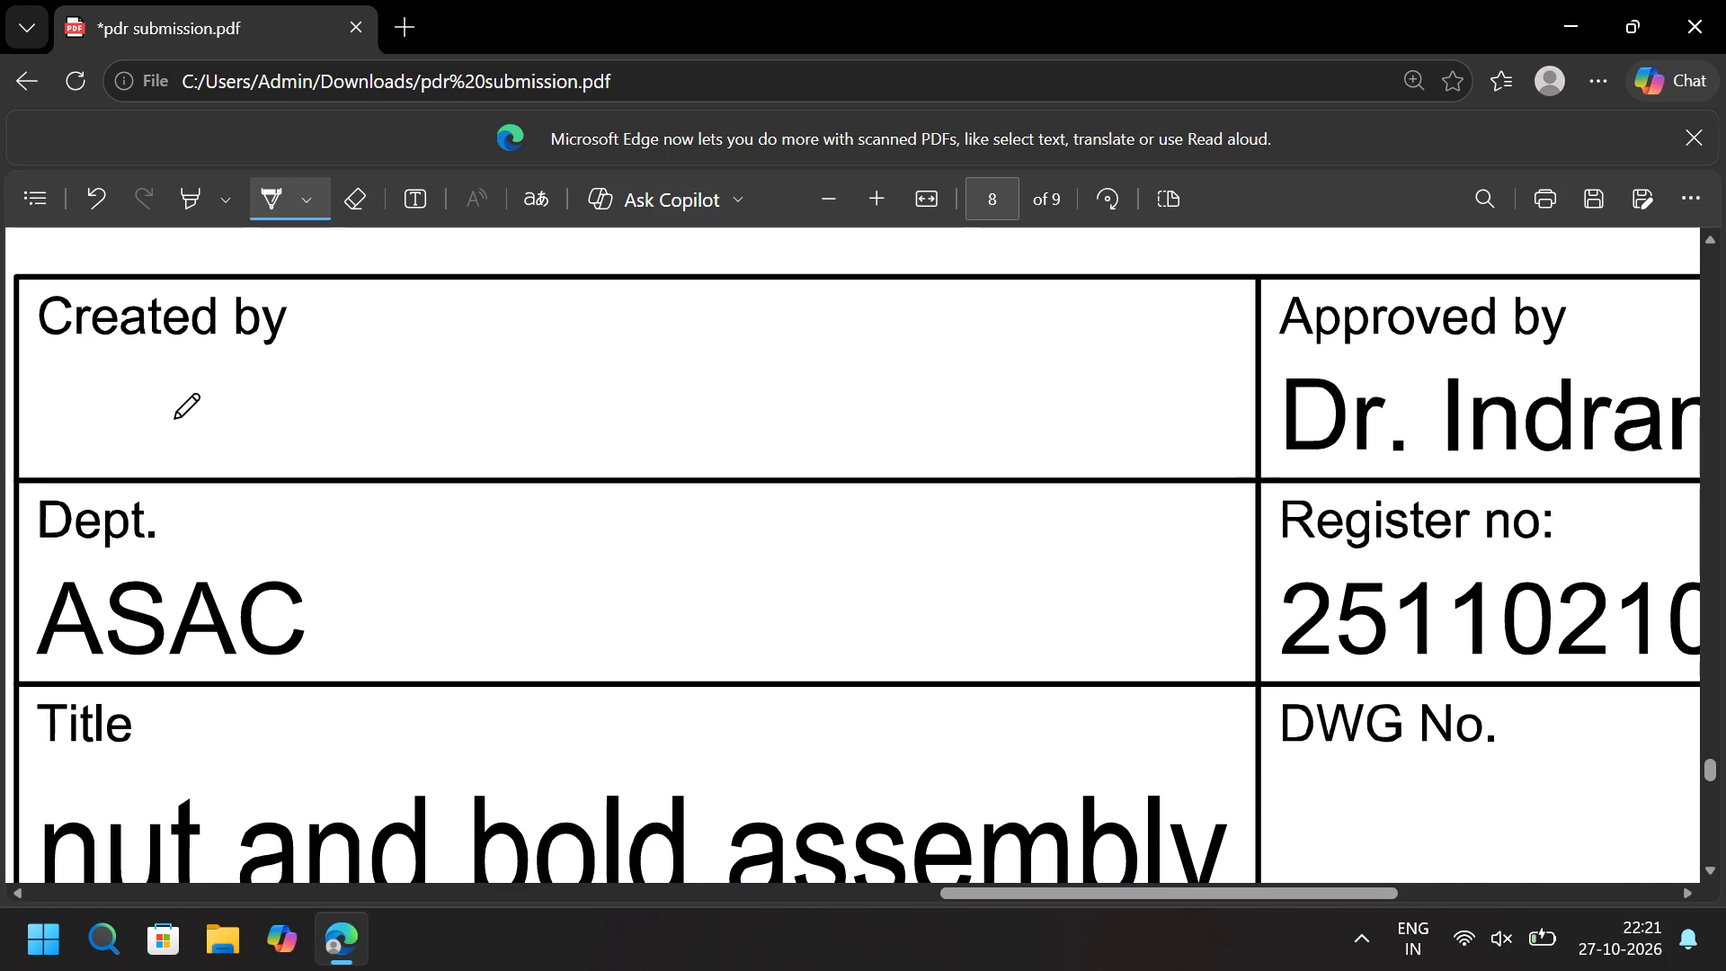
Cover the last two digits of the register number in the page 8 title block with short white pen strokes.
scroll(176, 419, "left", 7)
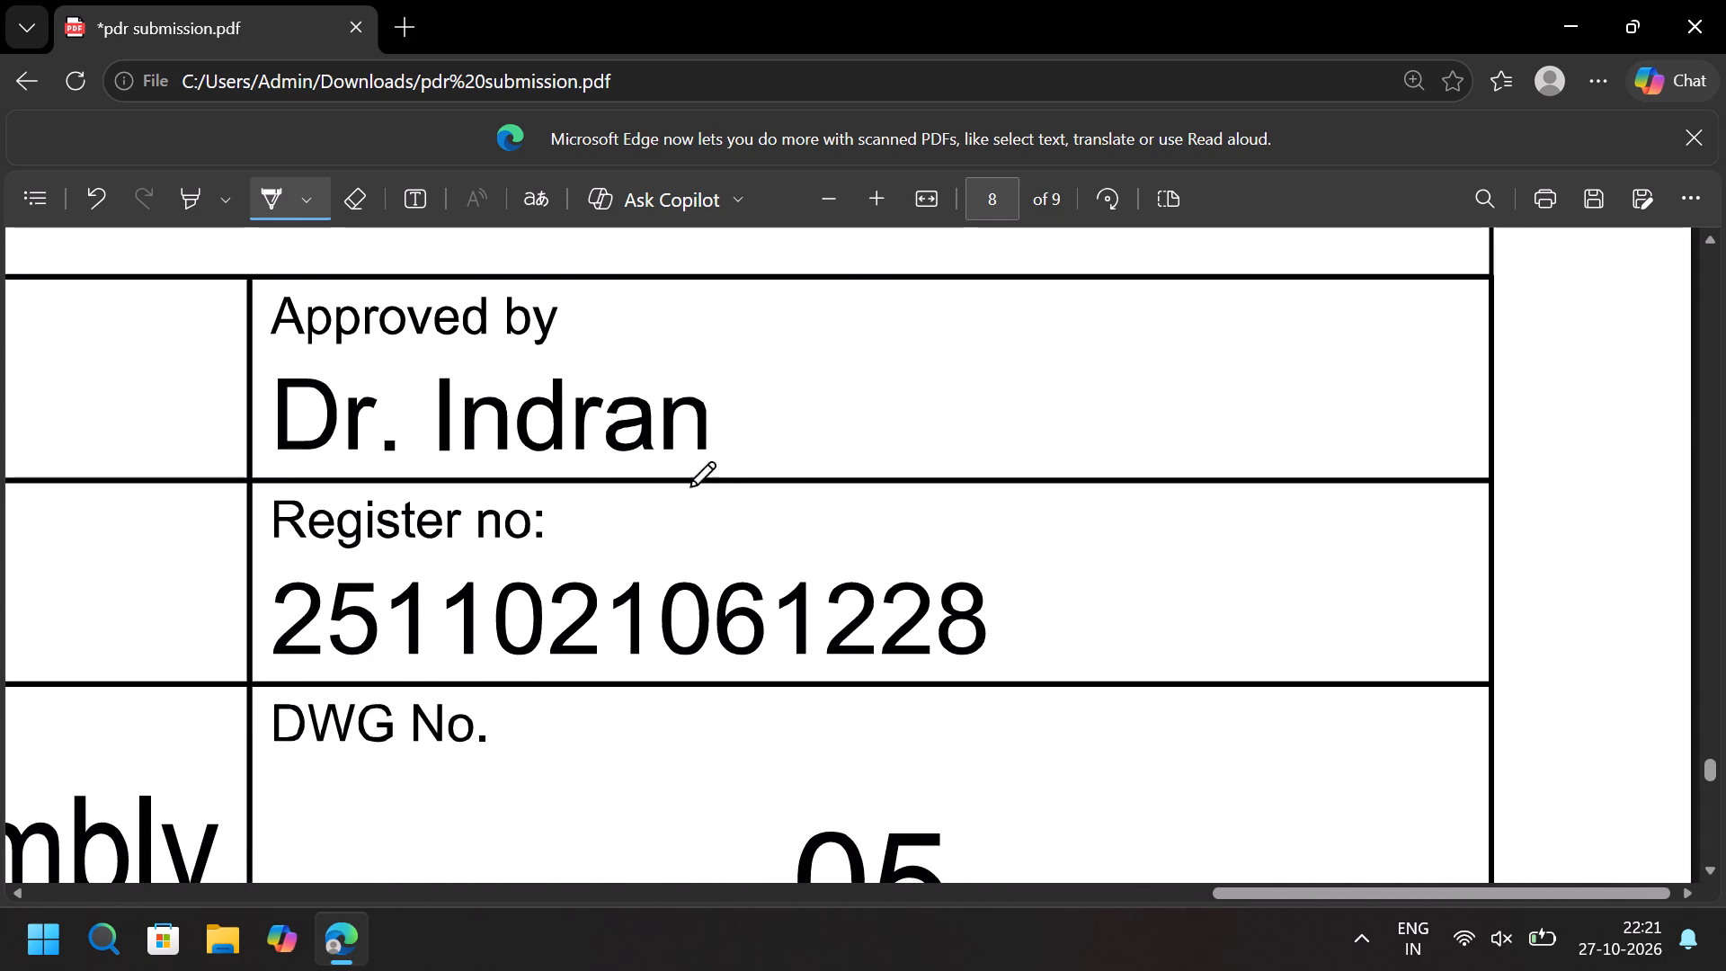
left_click_drag(1064, 598, 789, 503)
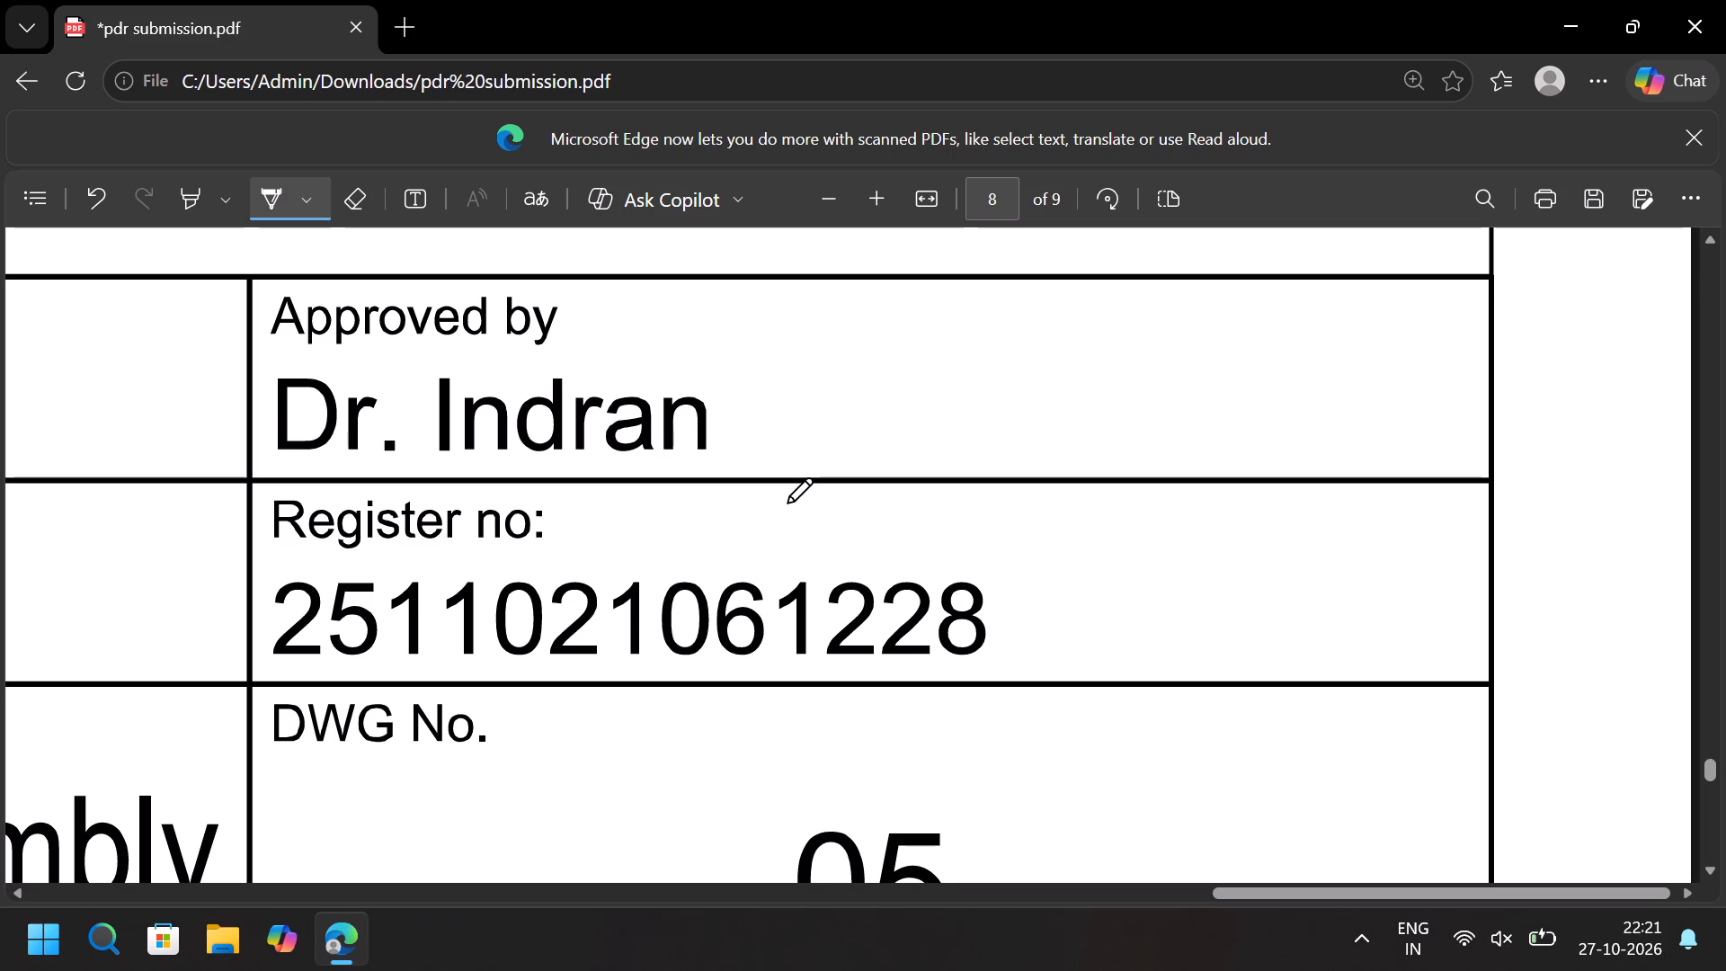
left_click_drag(789, 503, 932, 600)
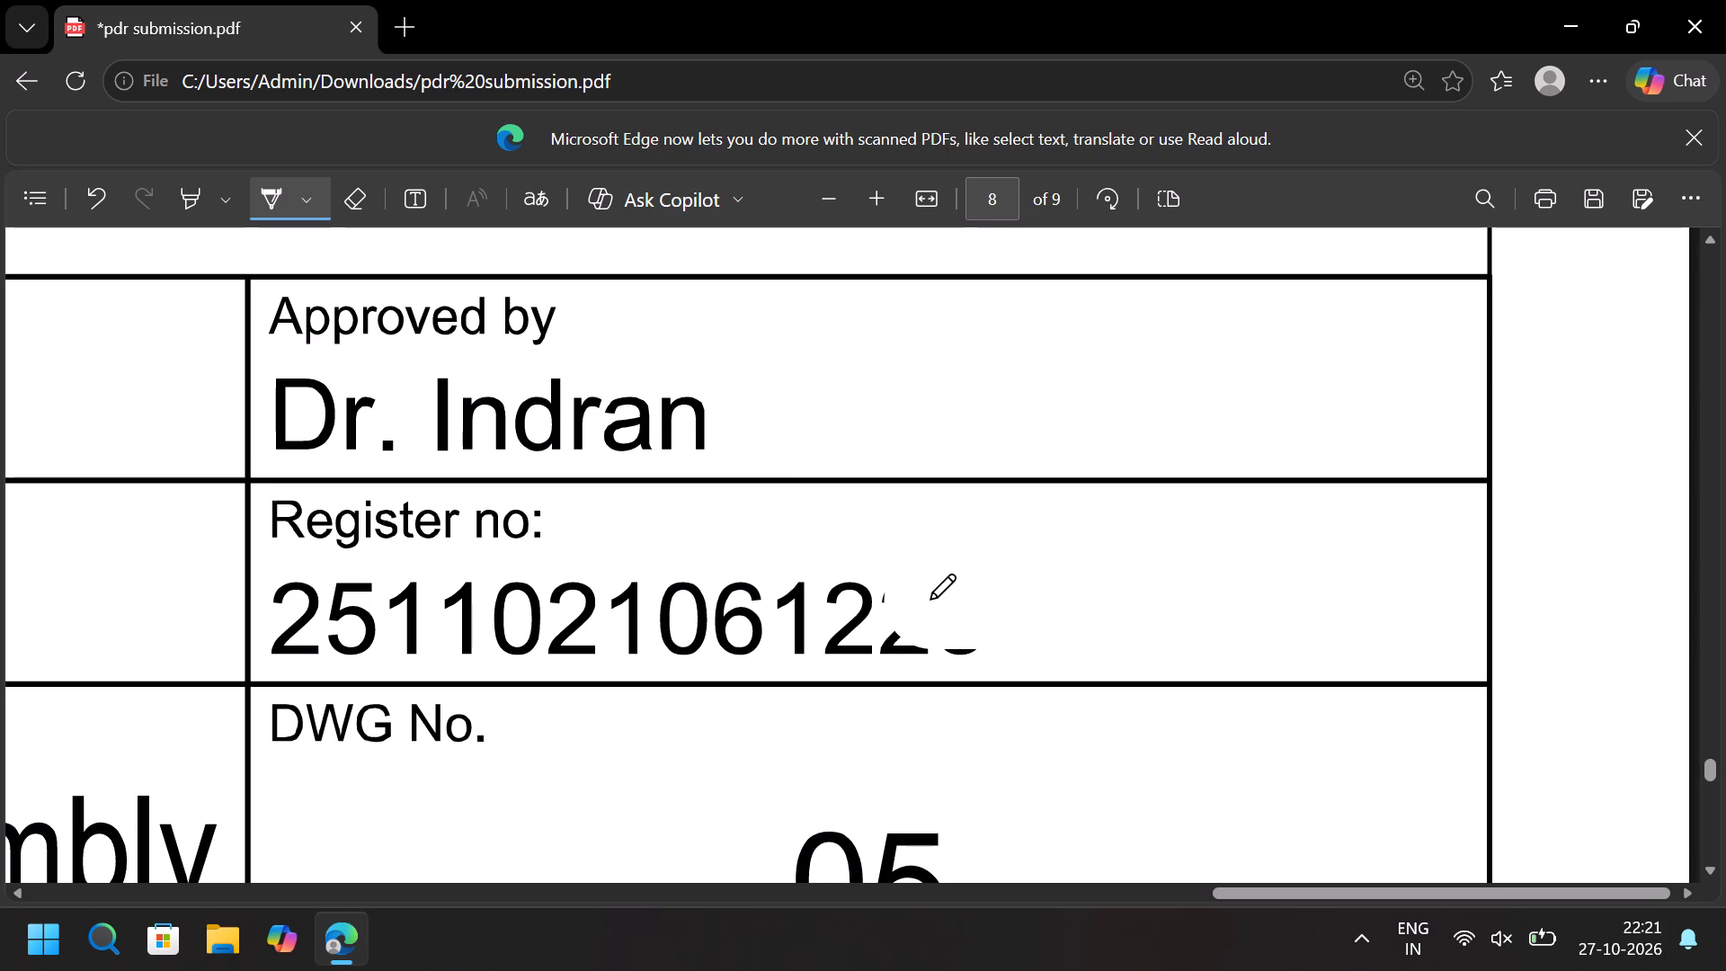
left_click_drag(932, 600, 937, 604)
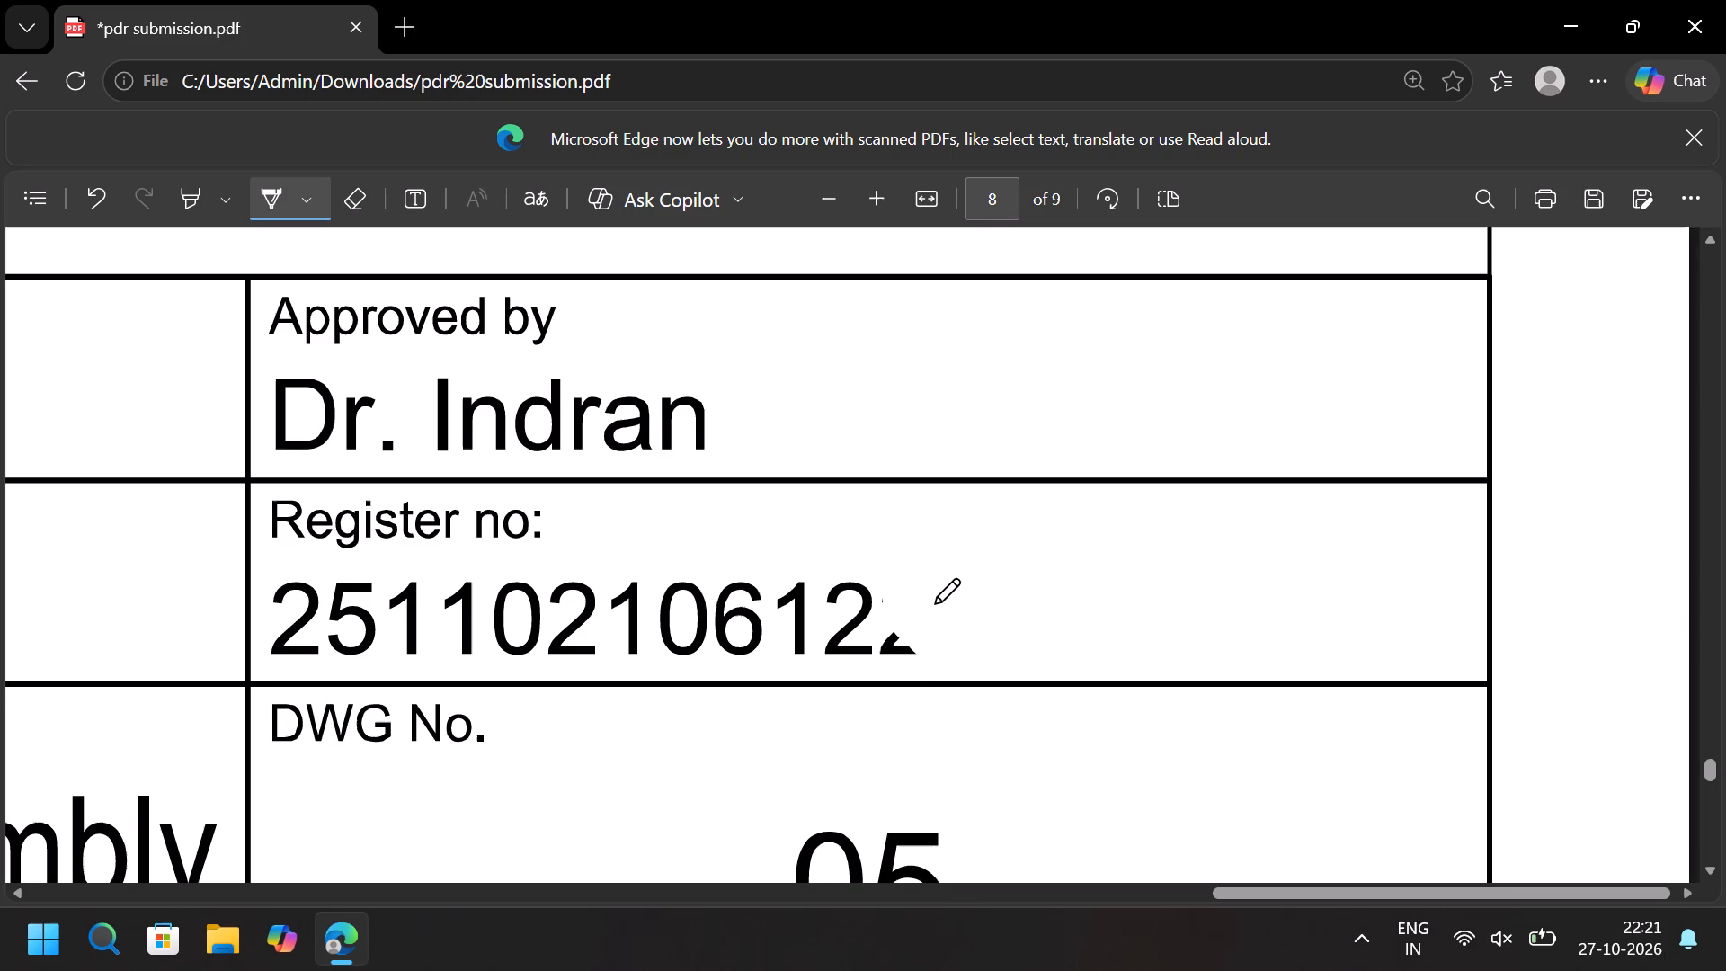
left_click_drag(937, 604, 930, 614)
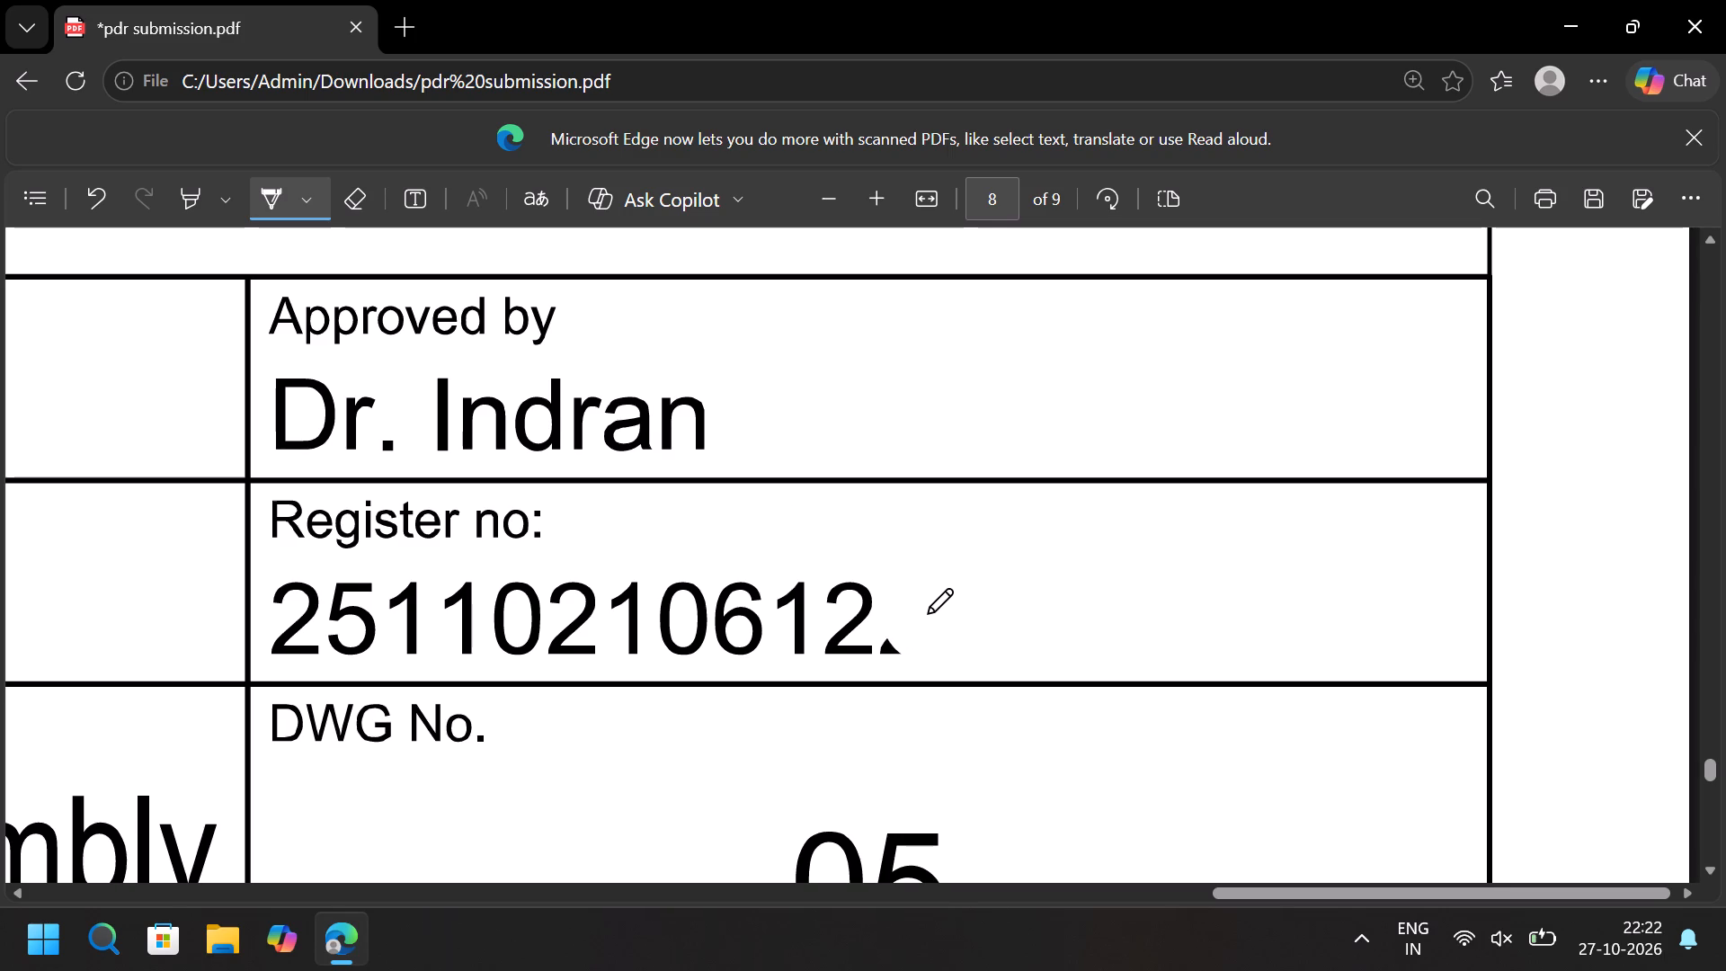
left_click_drag(930, 614, 930, 623)
left_click_drag(930, 623, 926, 626)
left_click_drag(926, 626, 924, 629)
left_click_drag(924, 629, 933, 619)
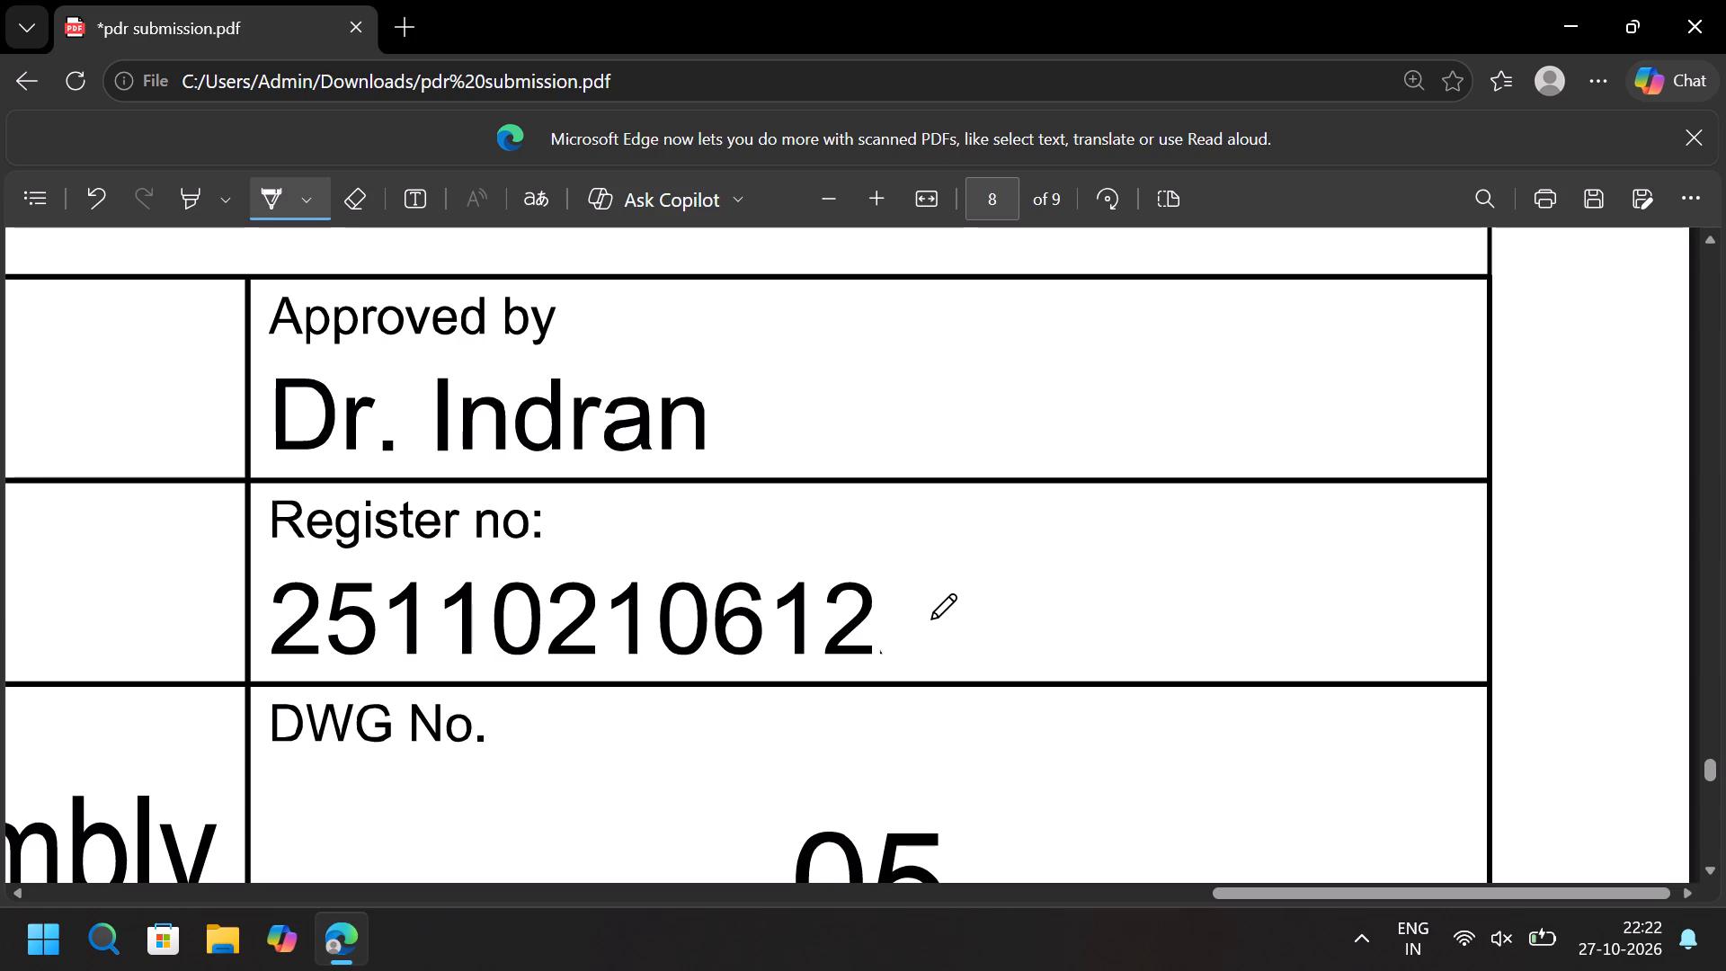
left_click_drag(933, 619, 949, 545)
Blank out the creator's name in the generative design title block on page 9 with the white pen.
scroll(949, 545, "down", 1)
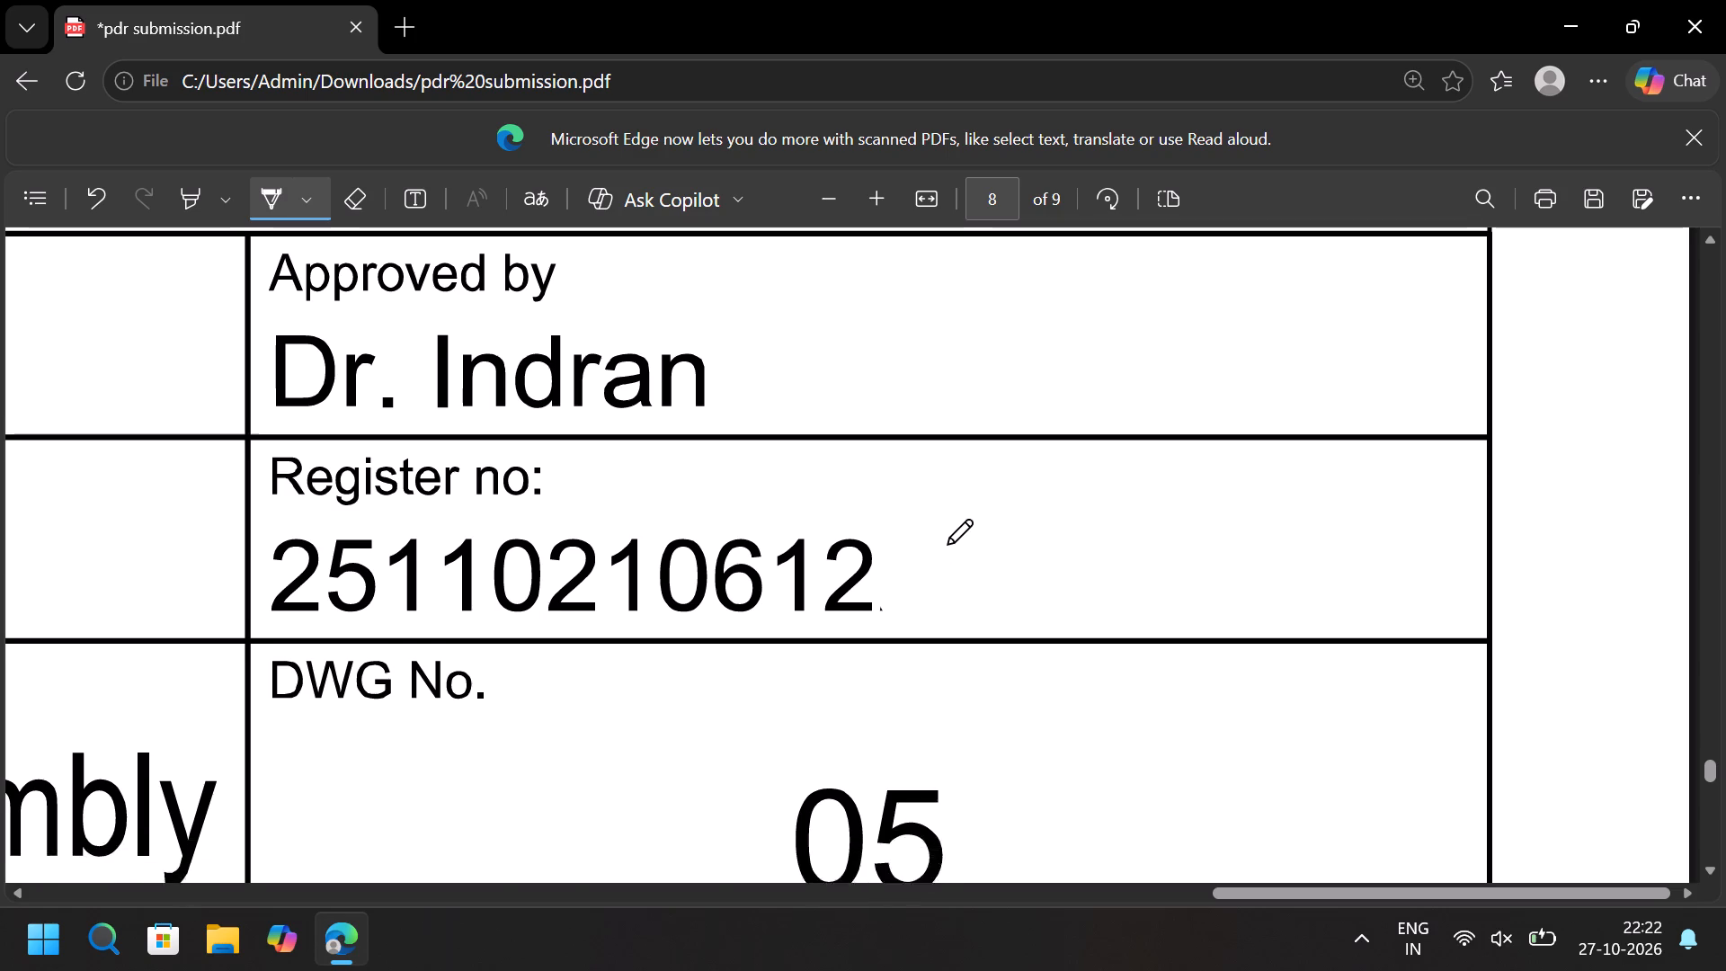
scroll(949, 545, "down", 1)
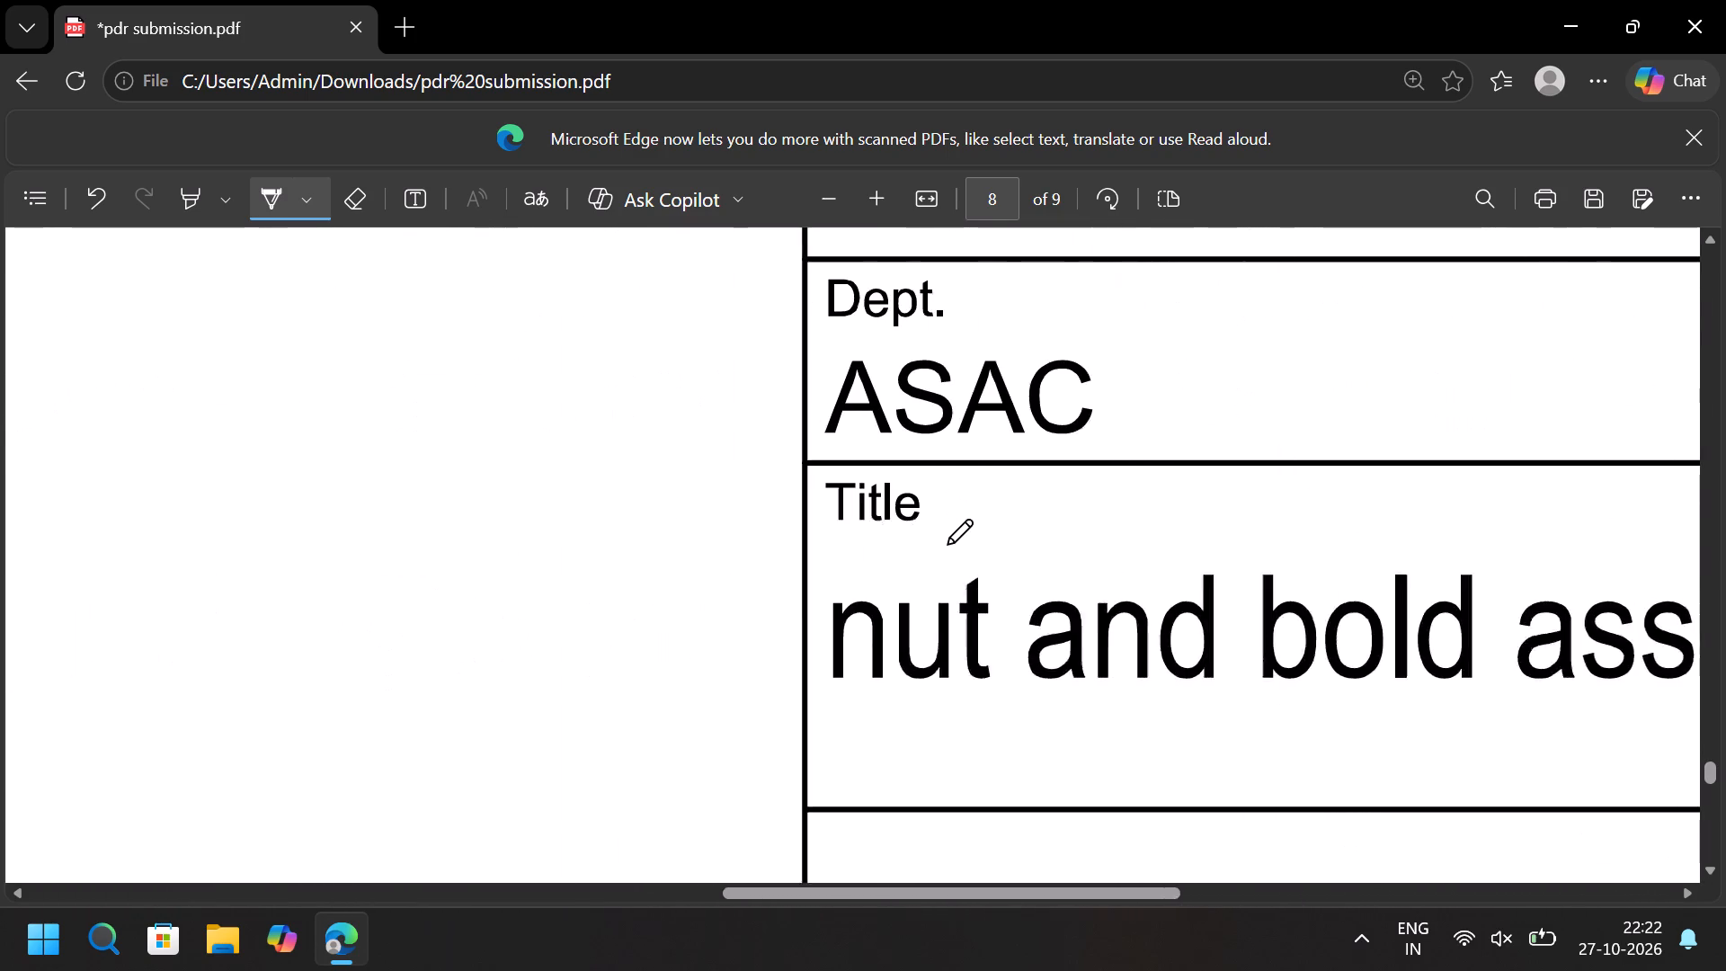
scroll(949, 545, "down", 1)
scroll(949, 545, "left", 8)
scroll(949, 545, "down", 2)
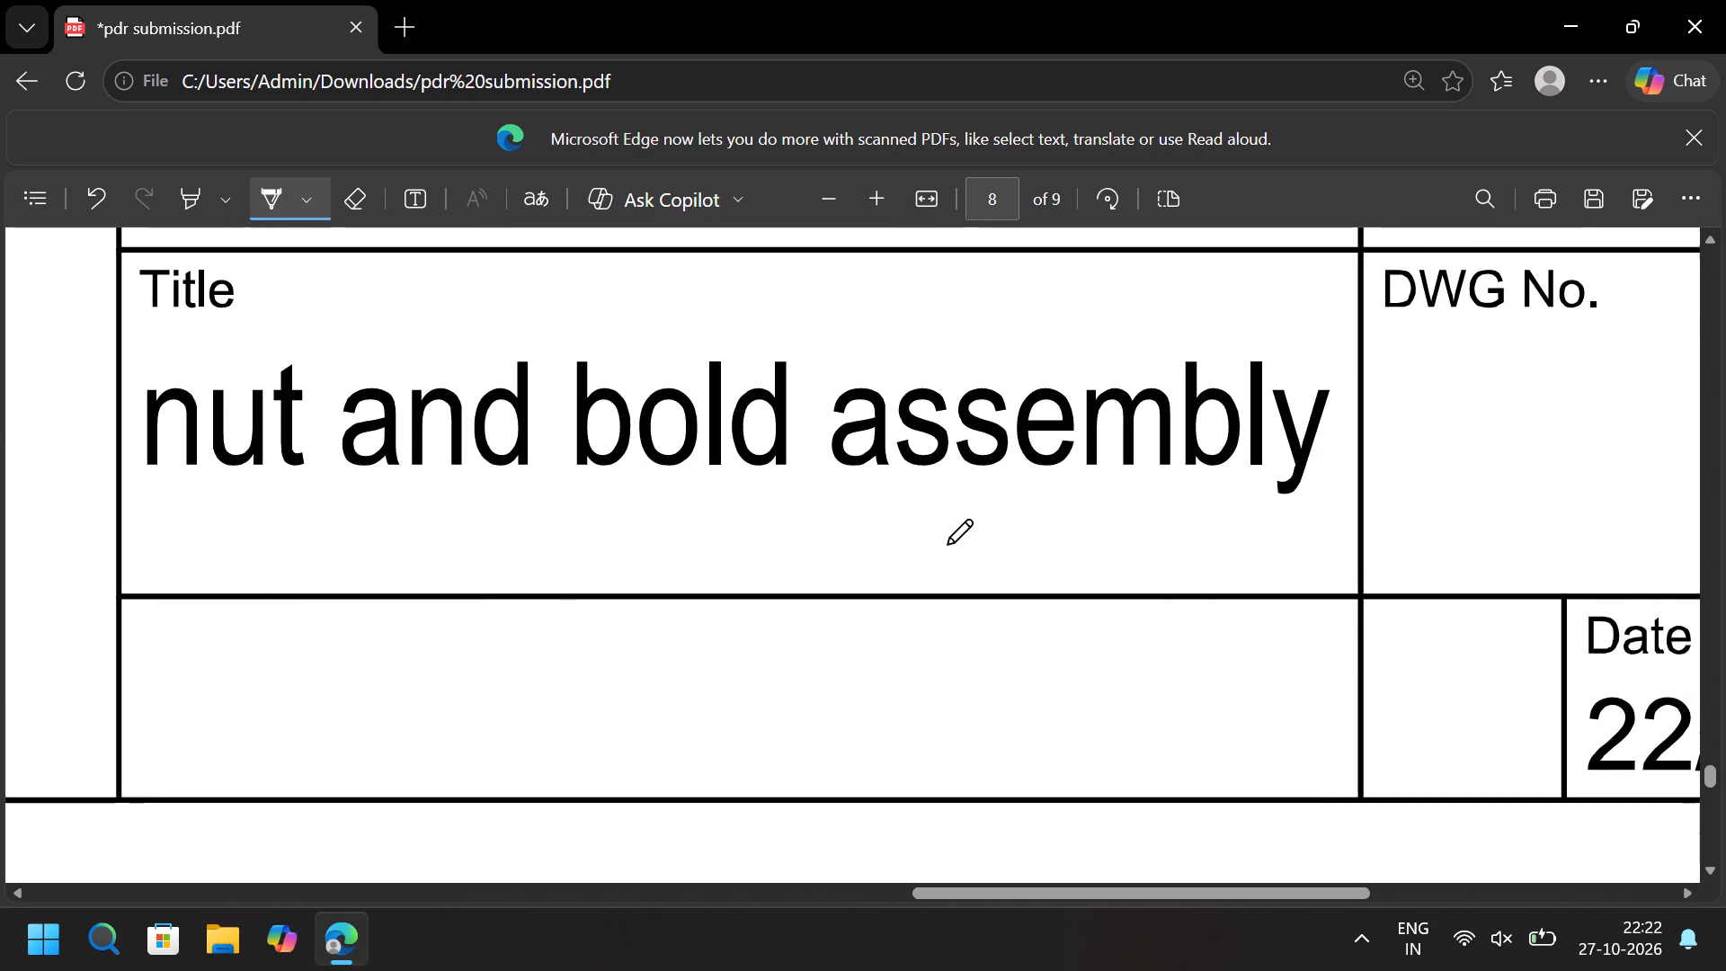
scroll(949, 545, "down", 2)
scroll(949, 545, "left", 11)
scroll(949, 545, "down", 4)
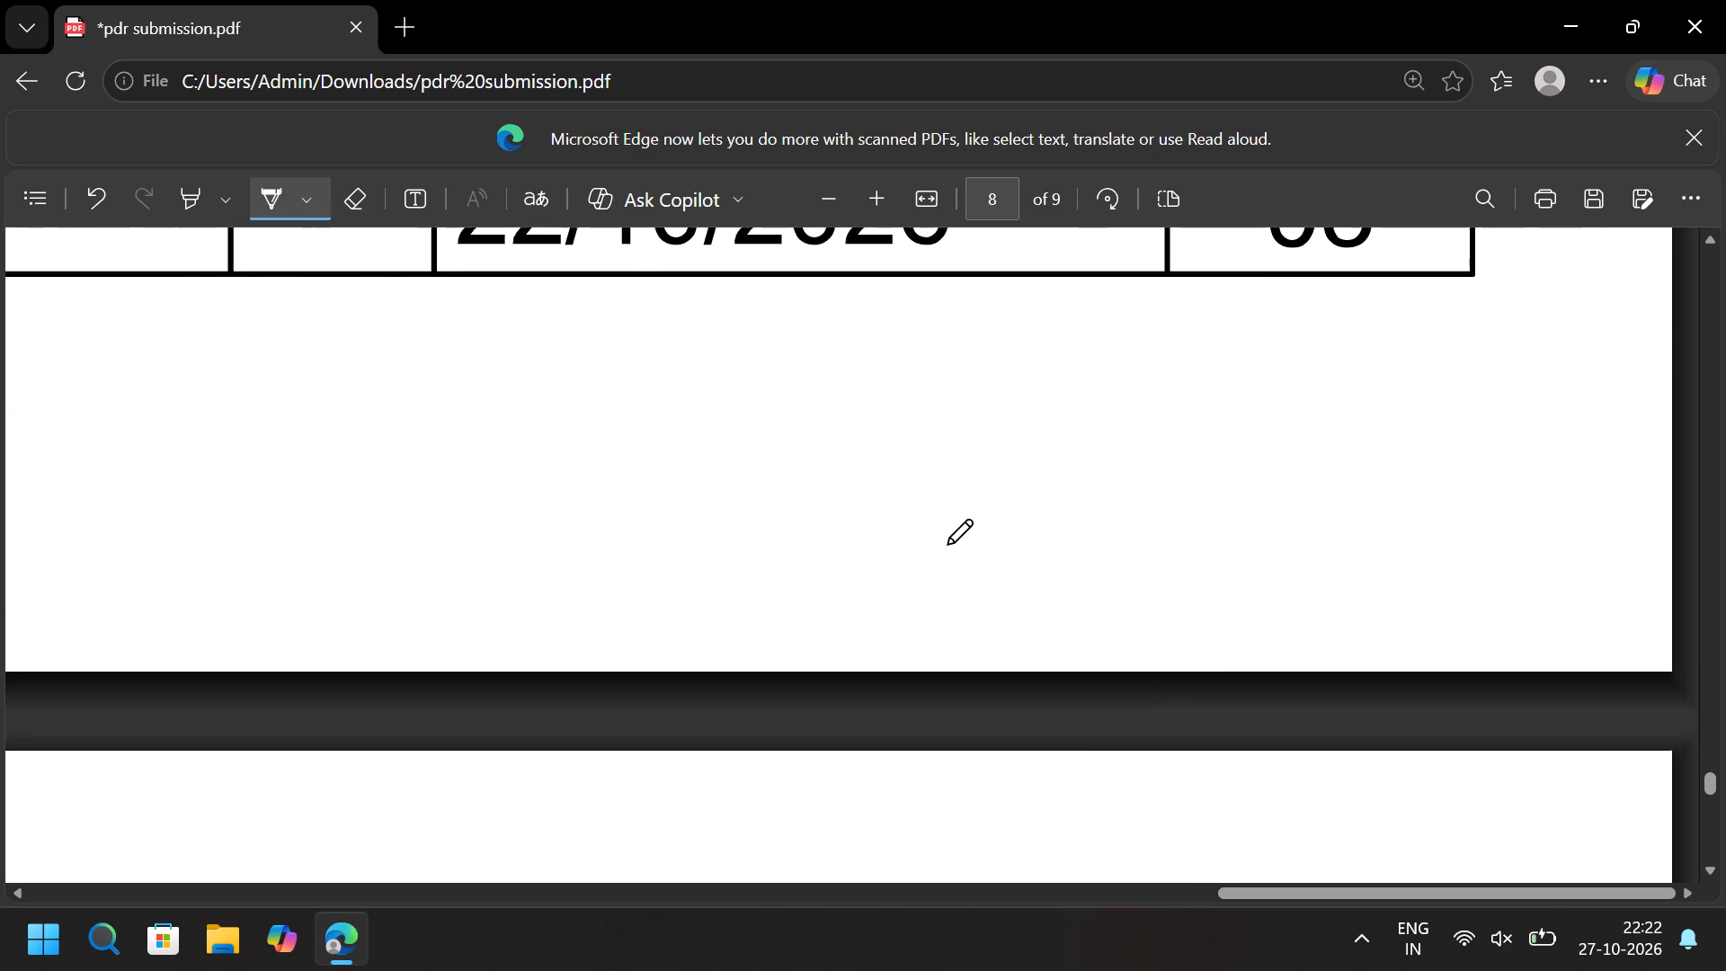
scroll(949, 545, "down", 20)
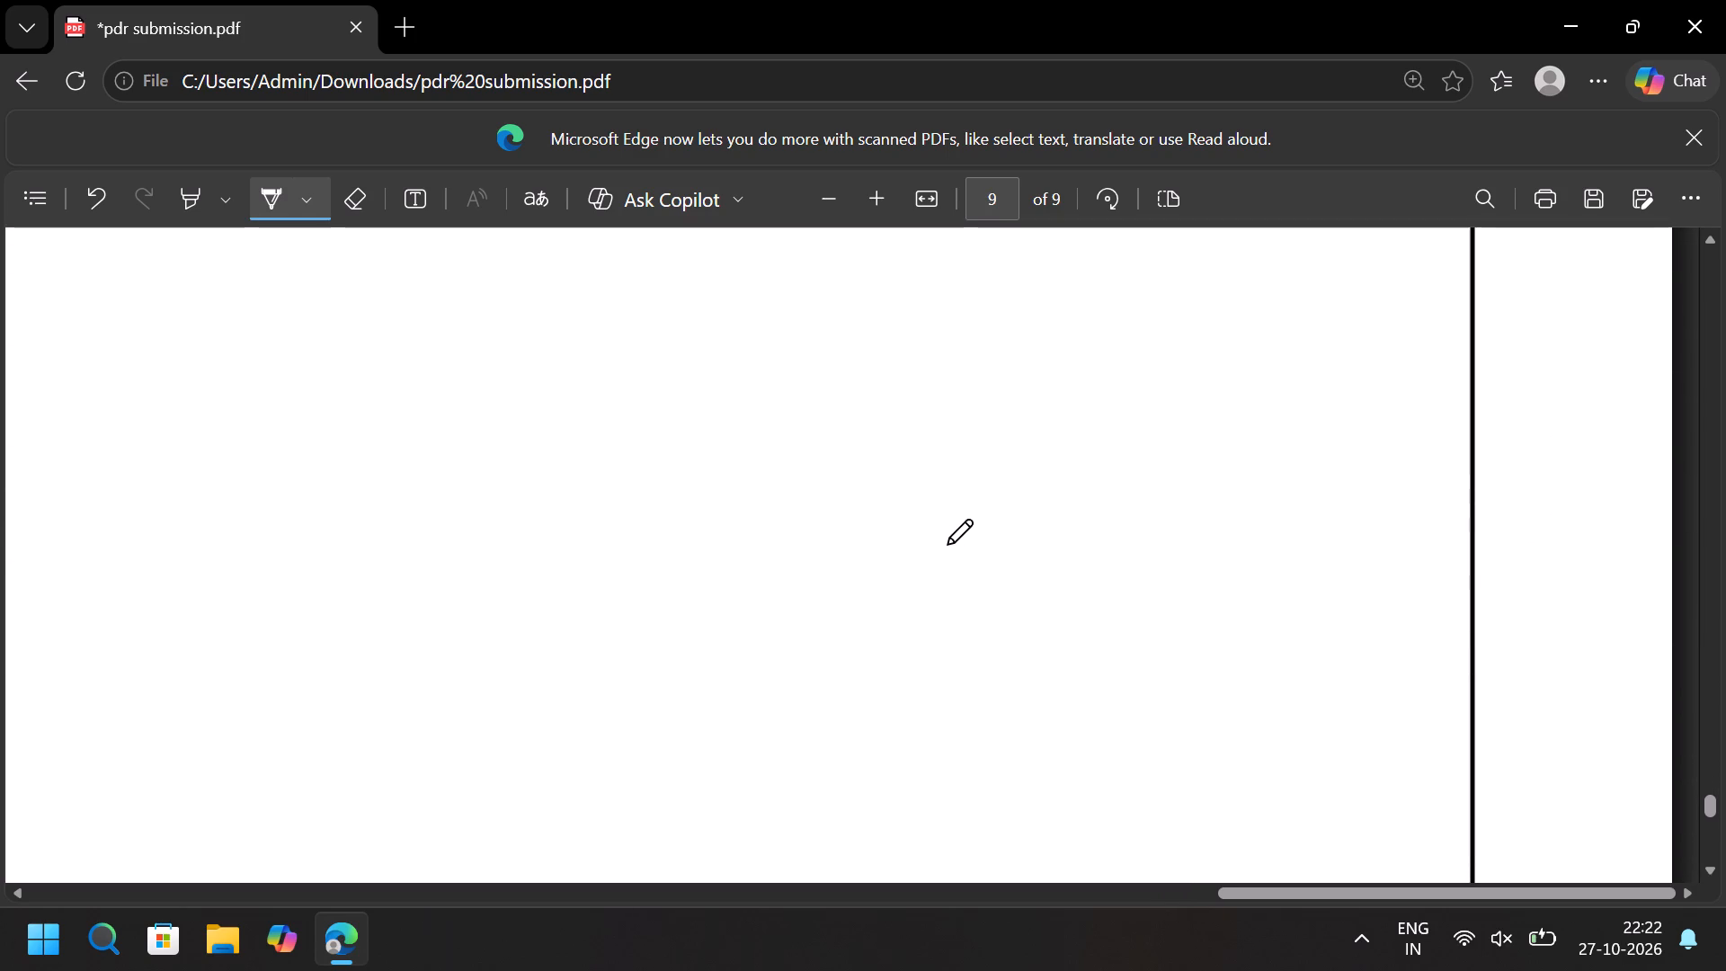
scroll(949, 545, "down", 11)
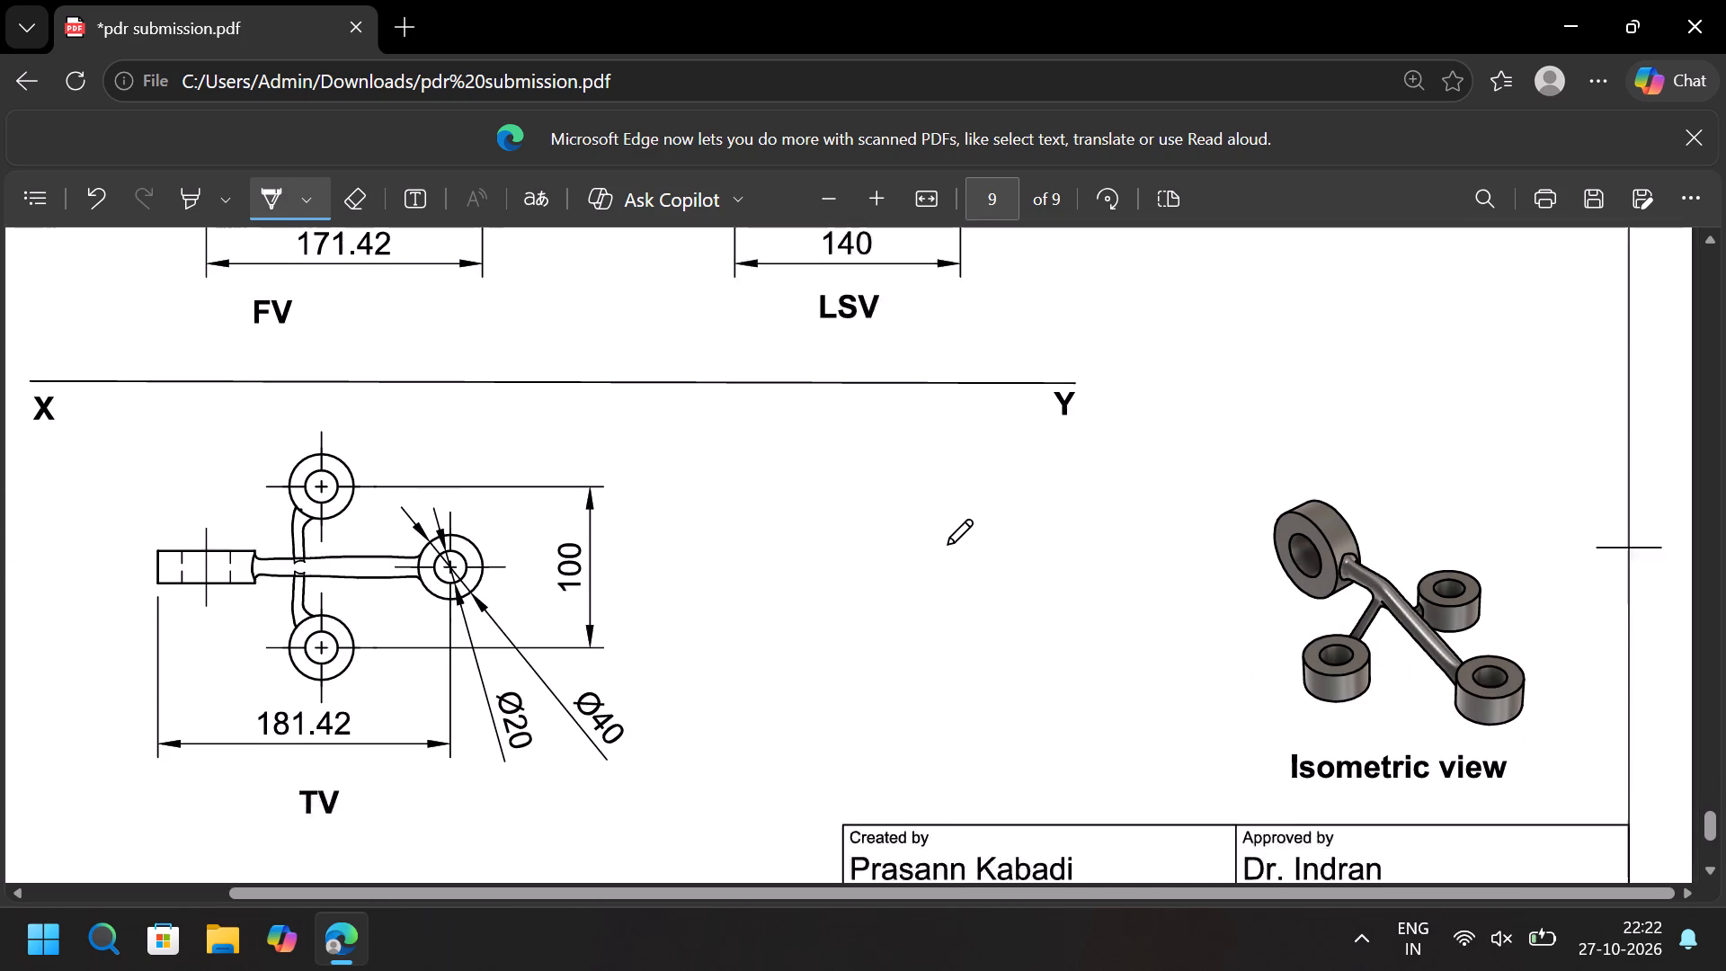
scroll(949, 545, "down", 3)
scroll(949, 545, "up", 3, "ctrl")
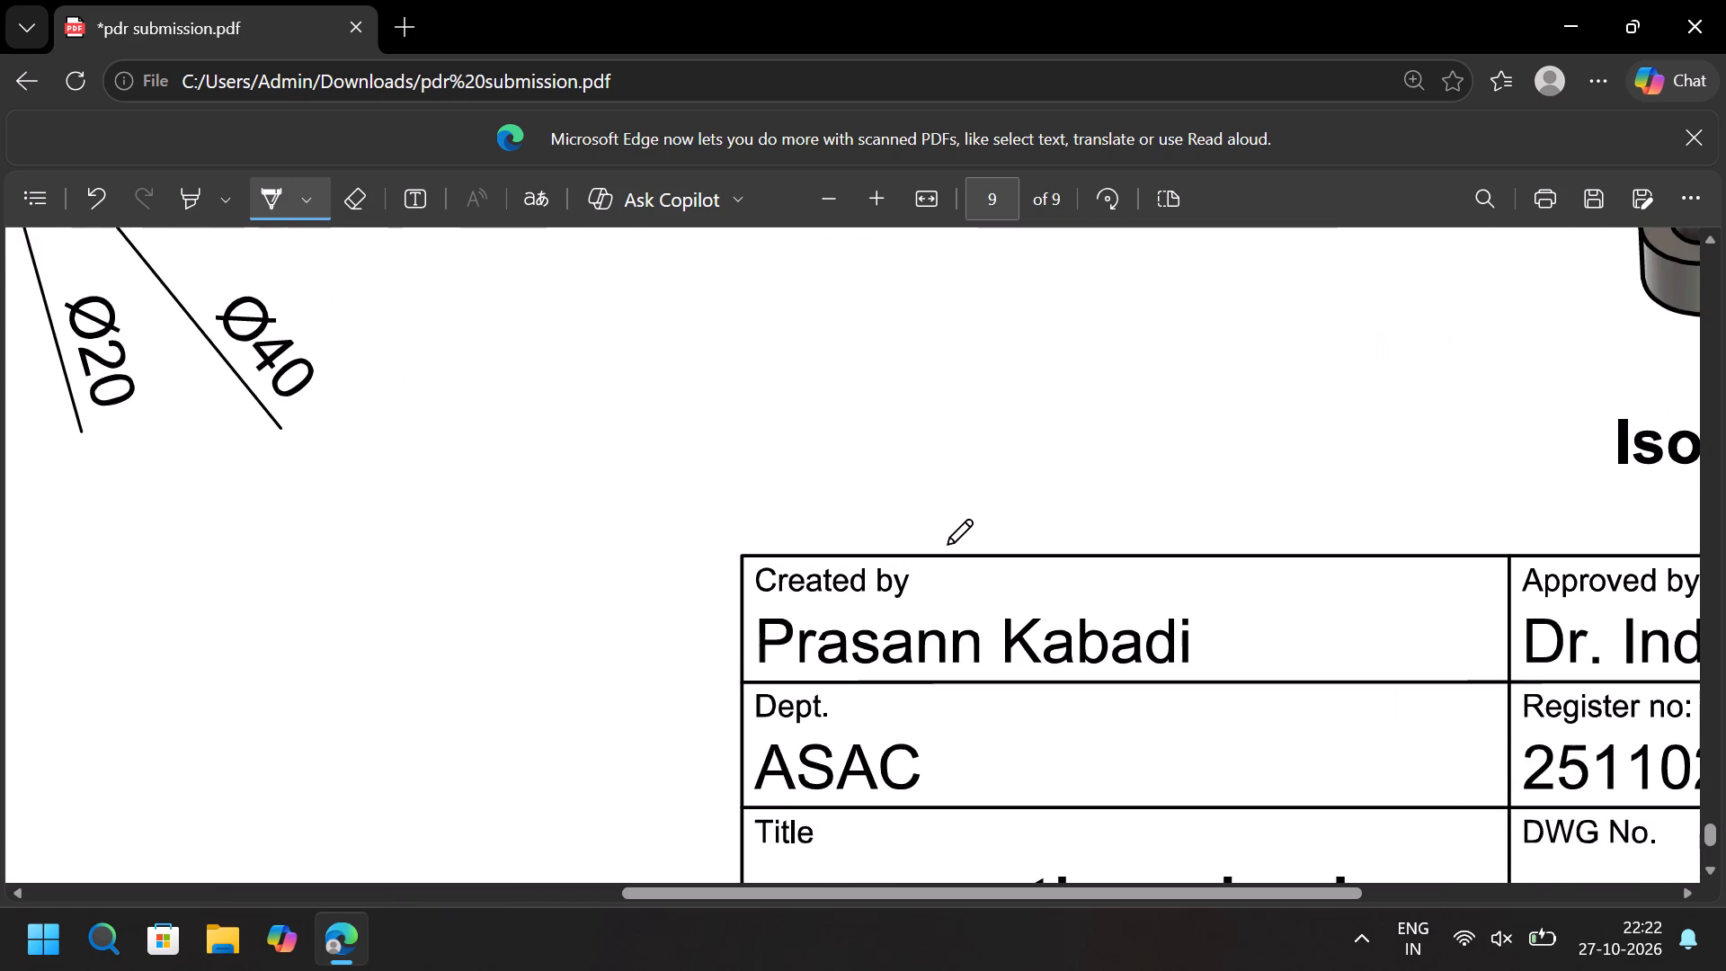
scroll(949, 545, "down", 2)
scroll(949, 545, "left", 1)
scroll(949, 545, "up", 5, "ctrl")
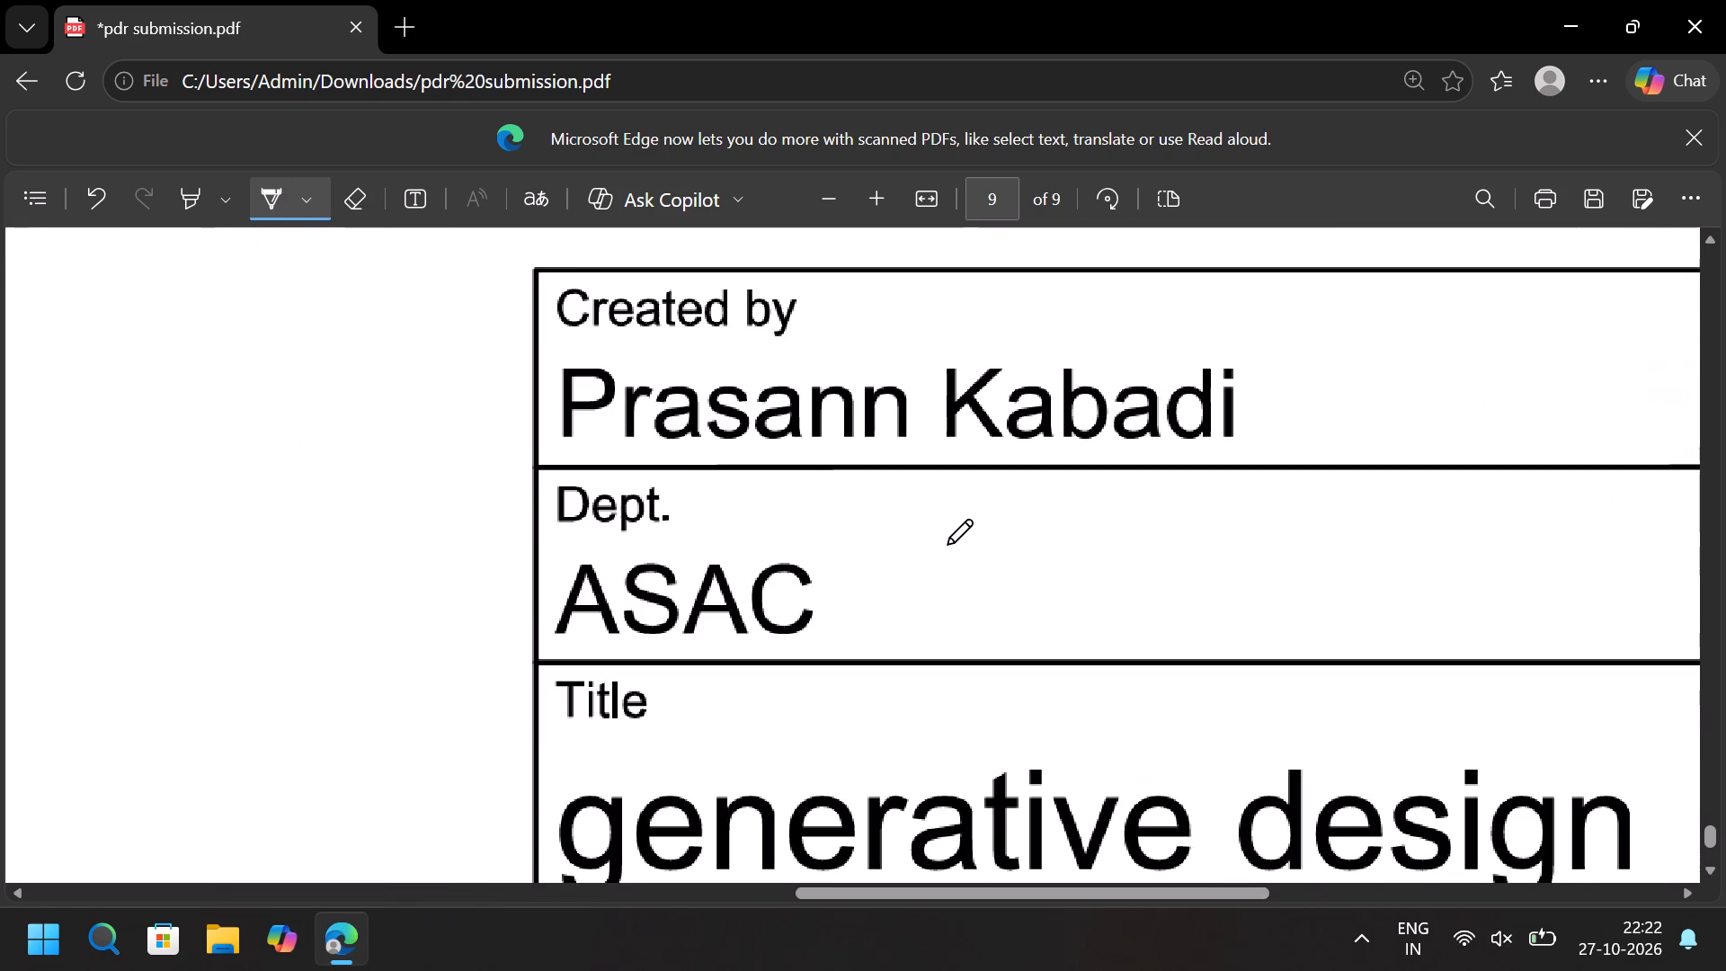
scroll(949, 545, "left", 1)
scroll(949, 545, "up", 2)
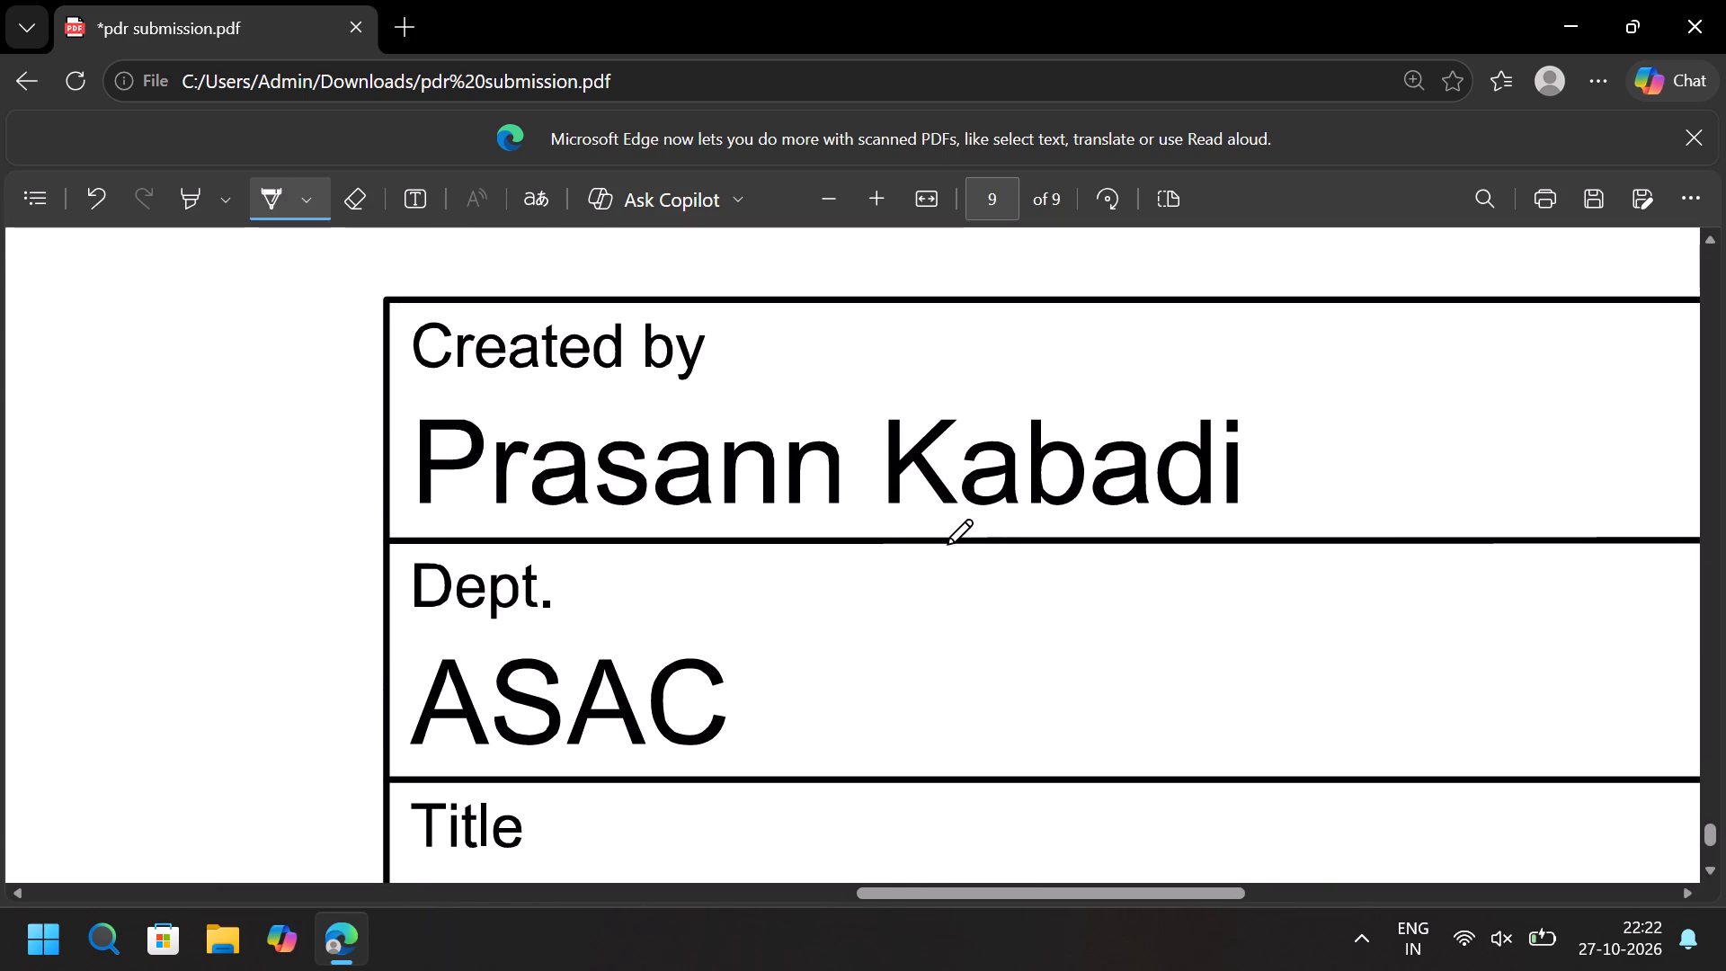
scroll(949, 545, "up", 2, "ctrl")
left_click_drag(975, 403, 945, 414)
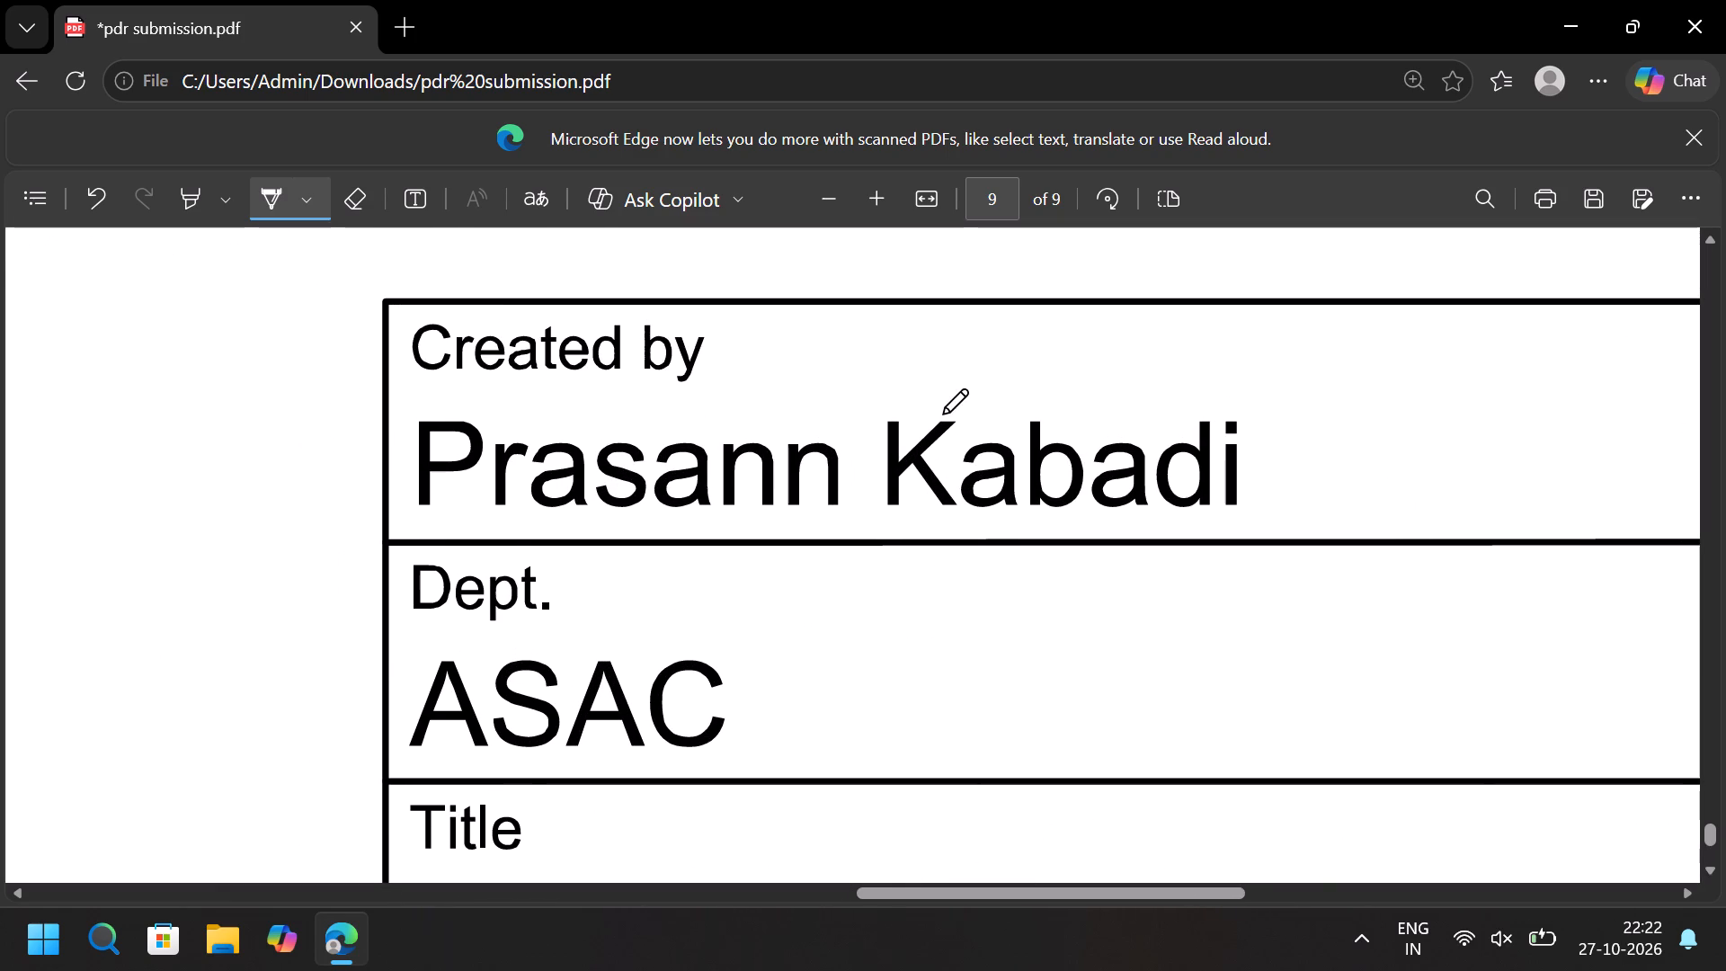
Blank out the creator's name in the page 9 title block with the white pen, undoing the stroke that cuts the cell border.
left_click_drag(945, 414, 1043, 461)
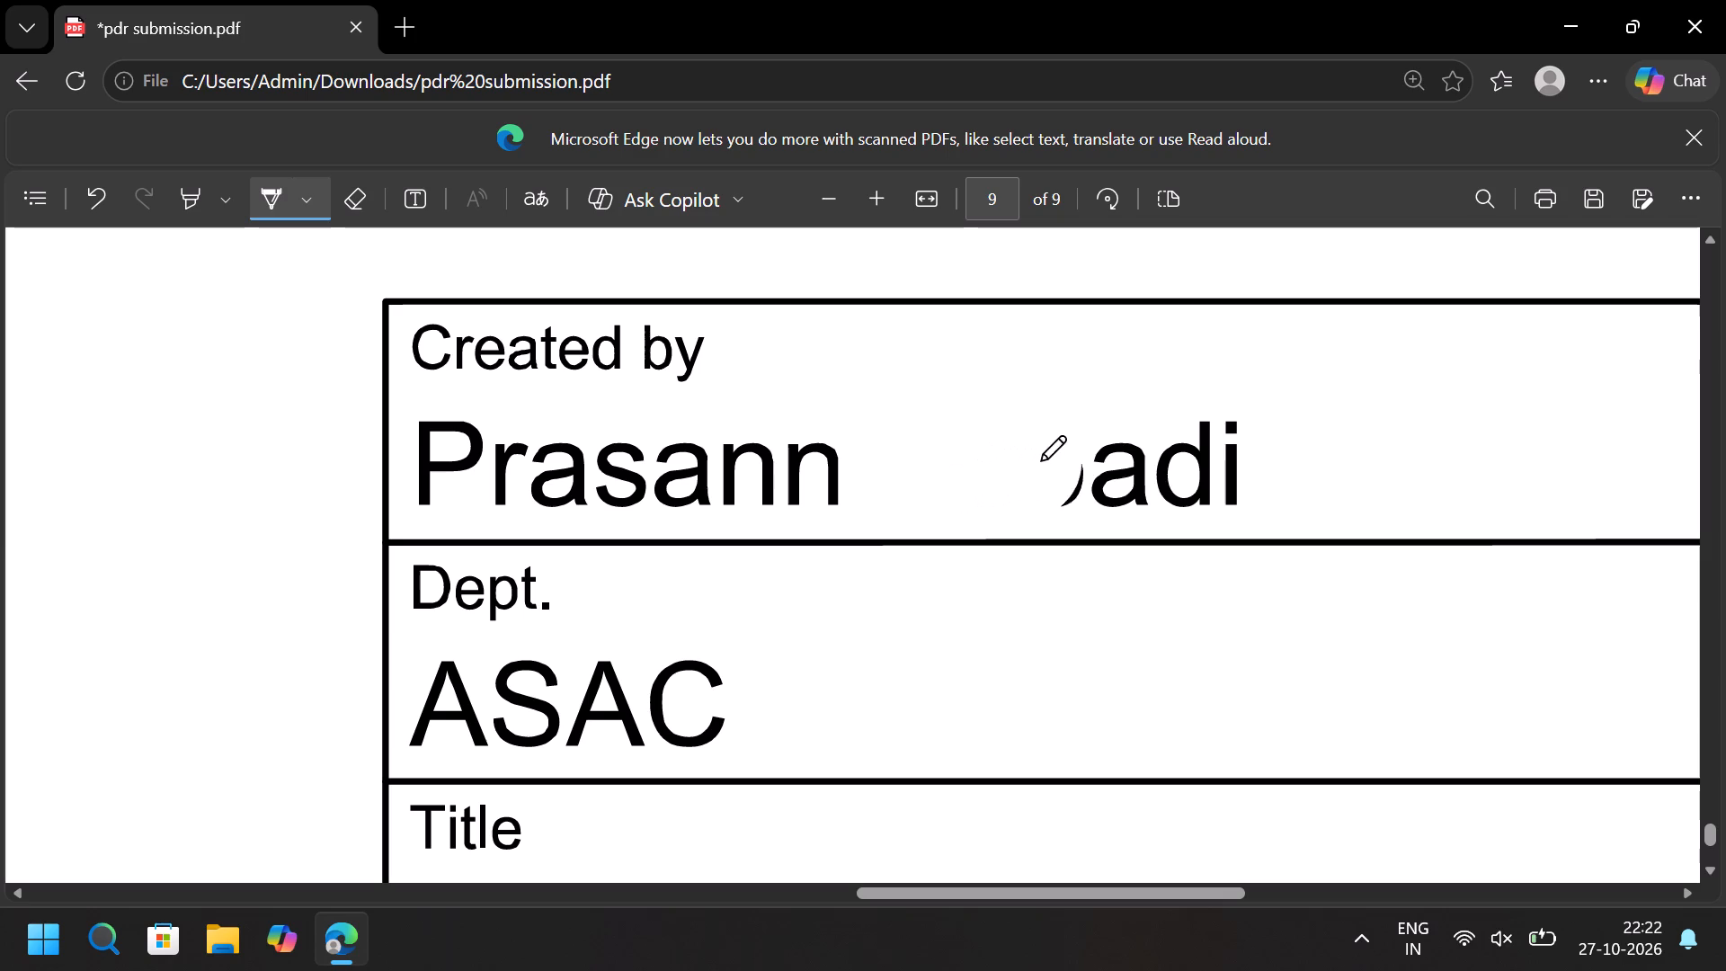
left_click_drag(1043, 461, 865, 414)
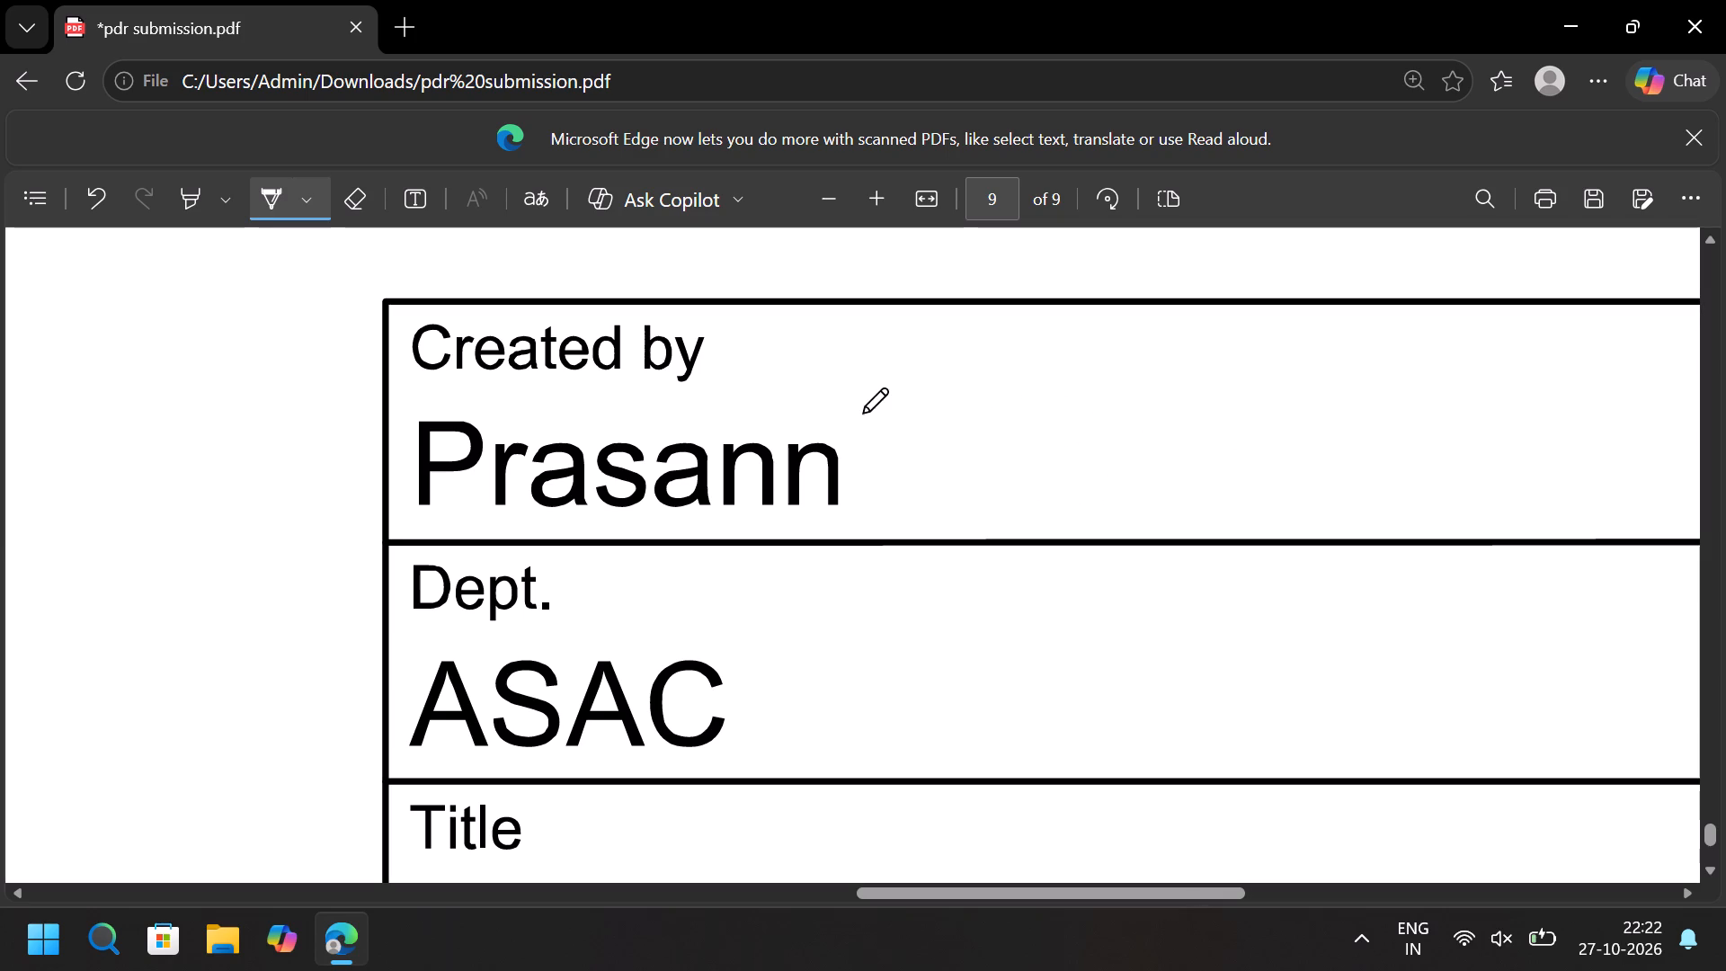
left_click_drag(865, 414, 903, 419)
left_click_drag(903, 419, 895, 422)
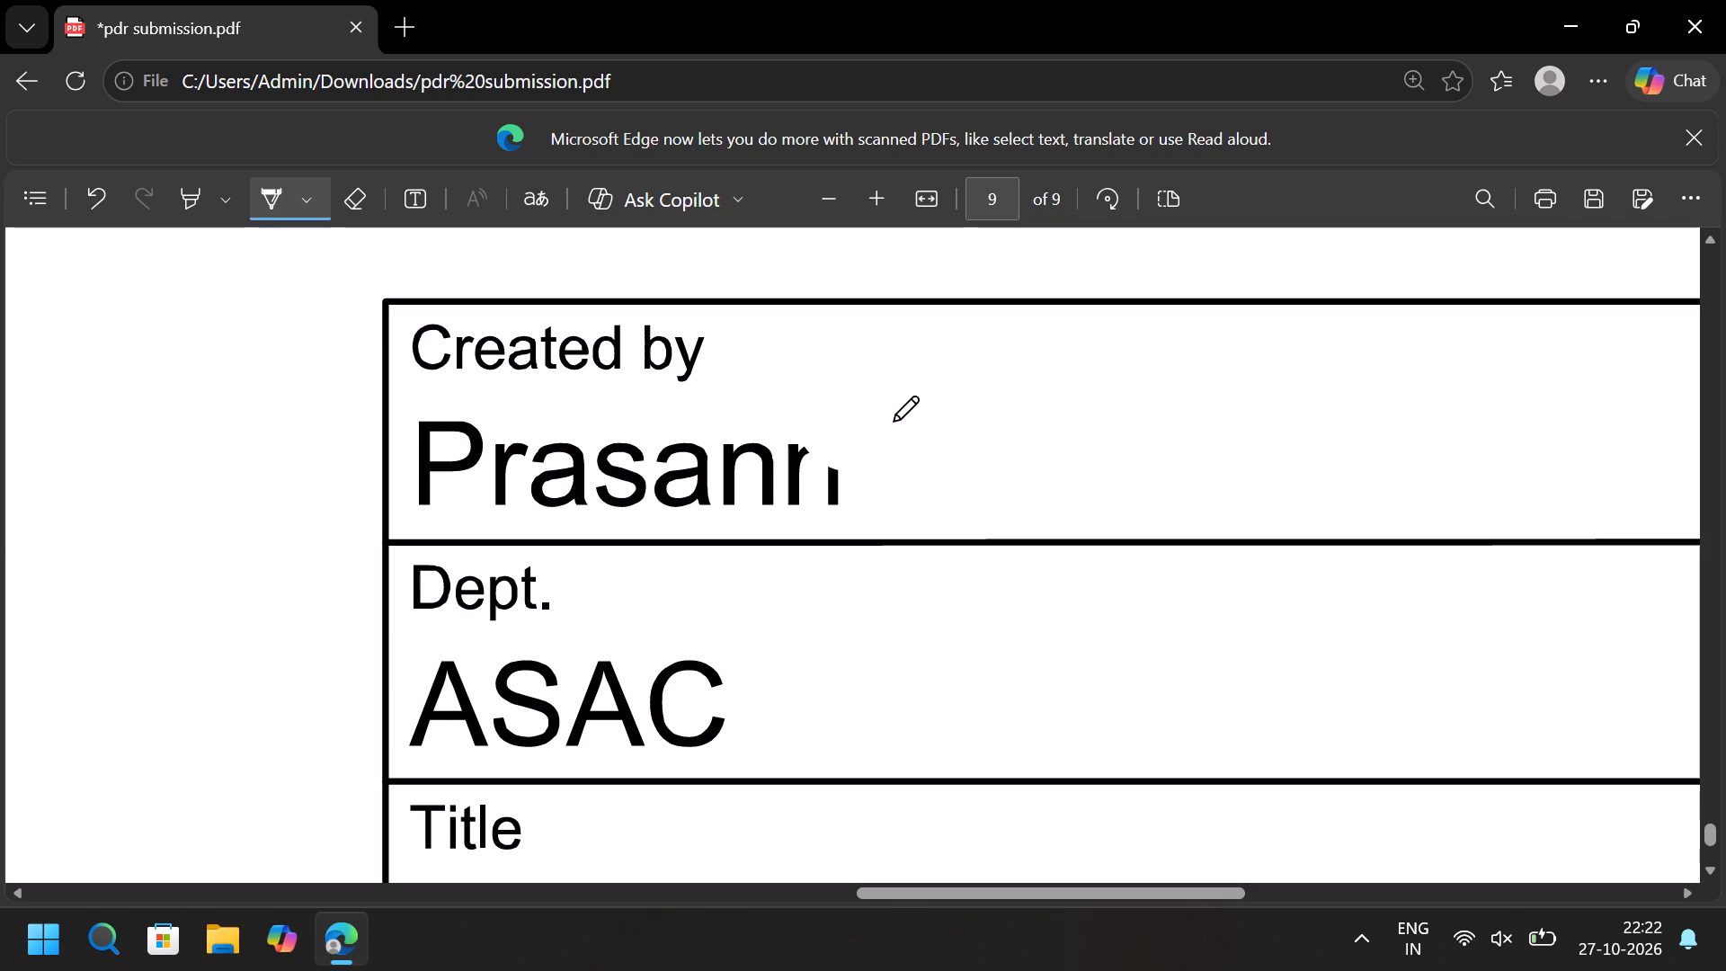
left_click_drag(895, 422, 760, 477)
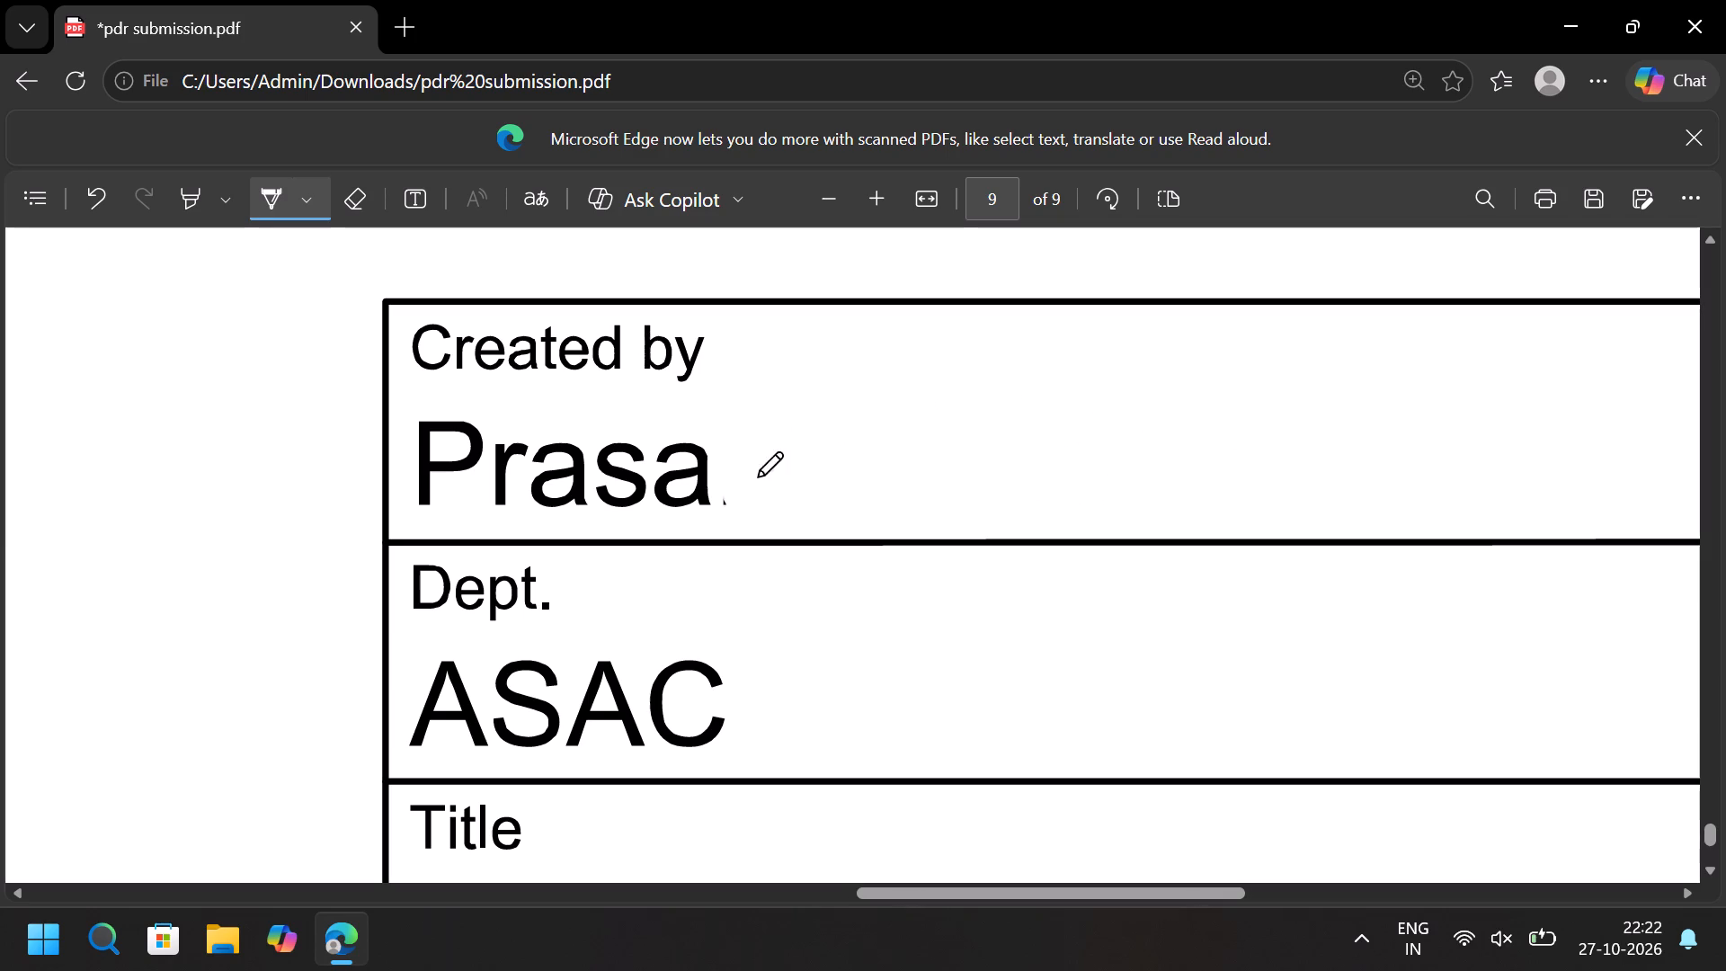
left_click_drag(760, 477, 601, 488)
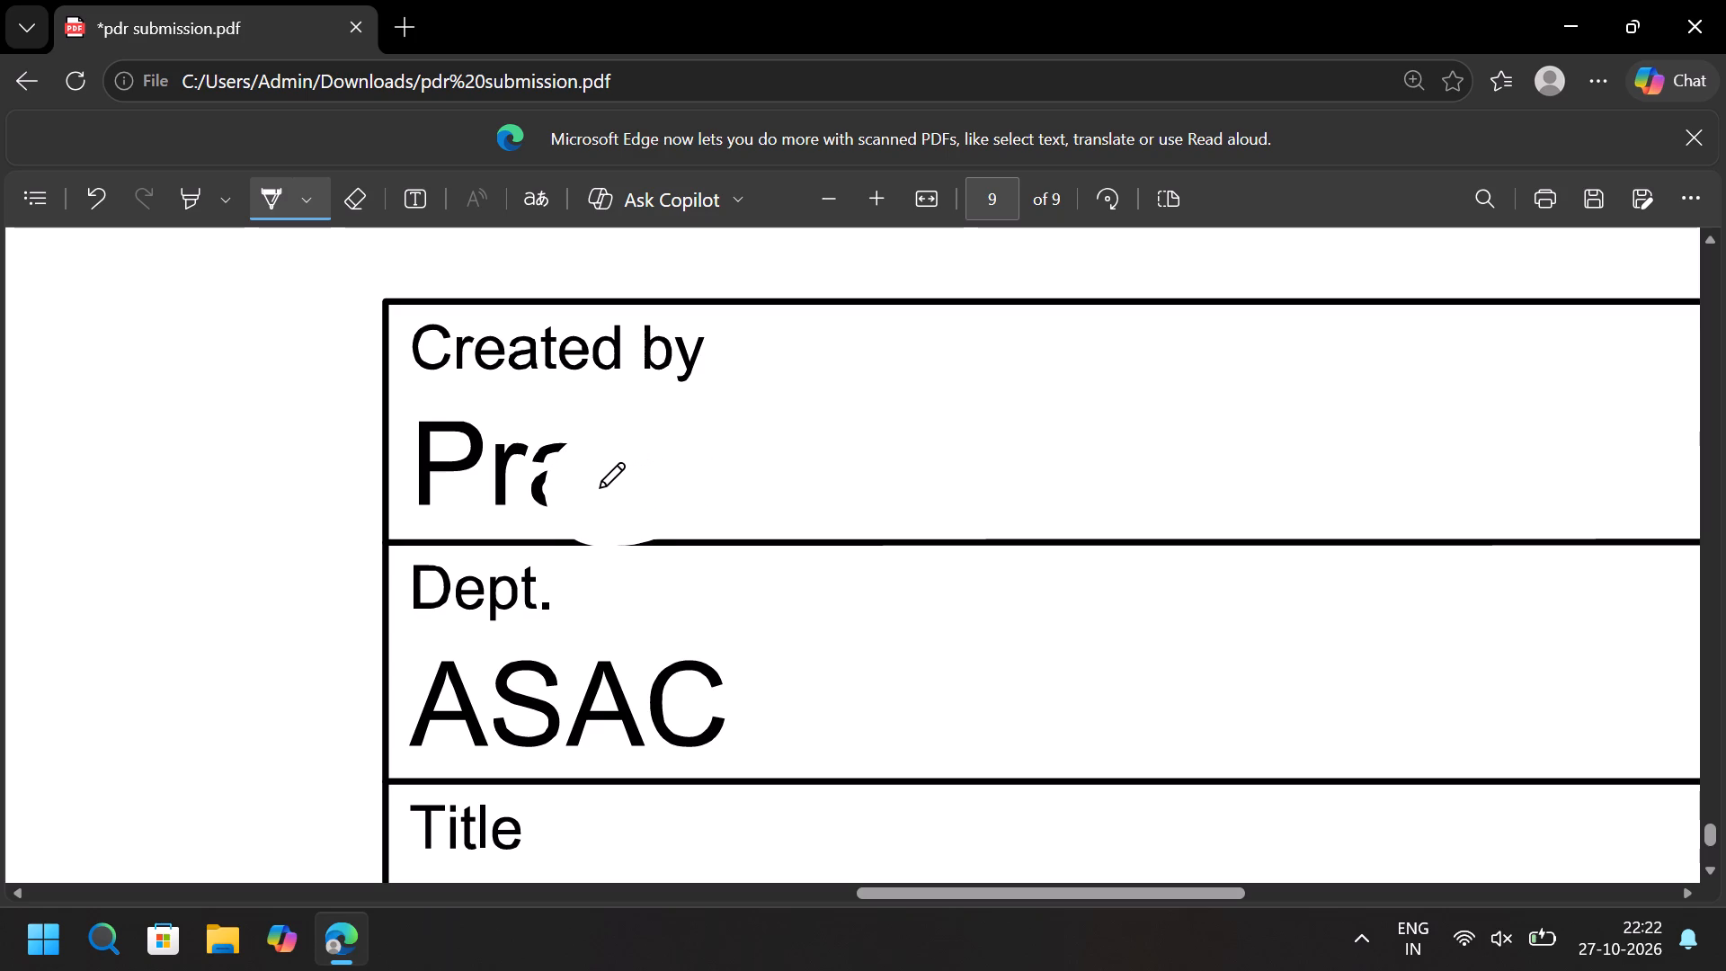
key("ctrl+z")
left_click_drag(854, 468, 966, 453)
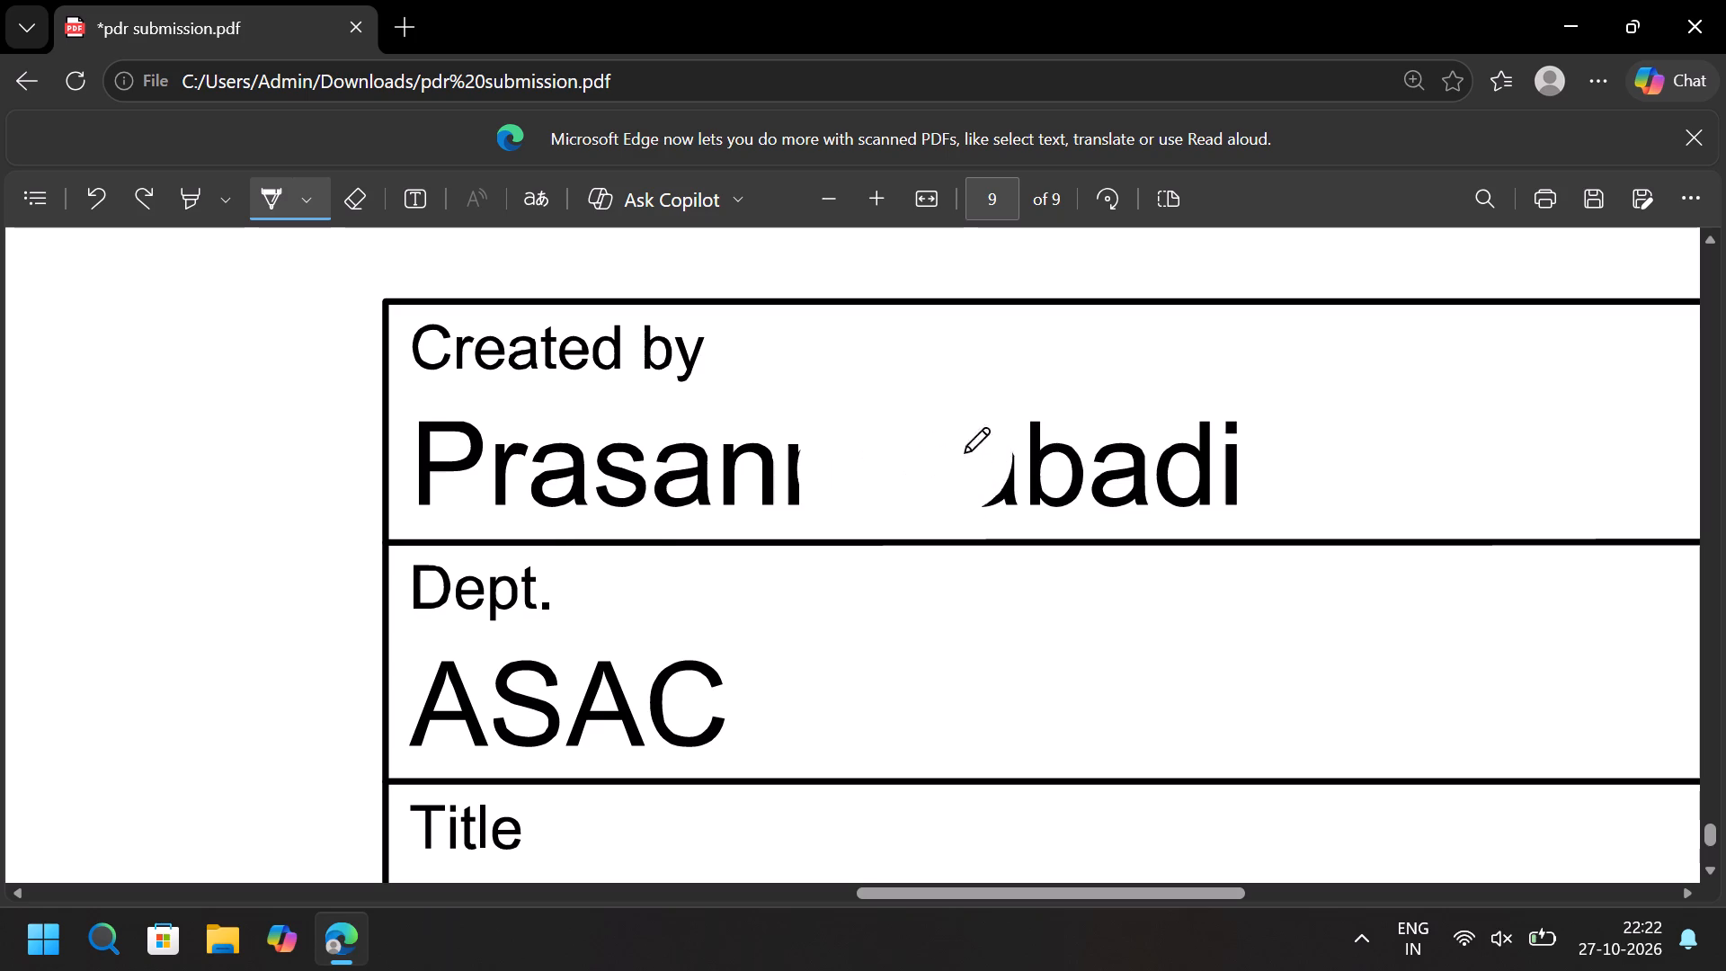
Cover the remaining letters of the creator's name in the page 9 title block with white pen strokes.
left_click_drag(966, 453, 1104, 455)
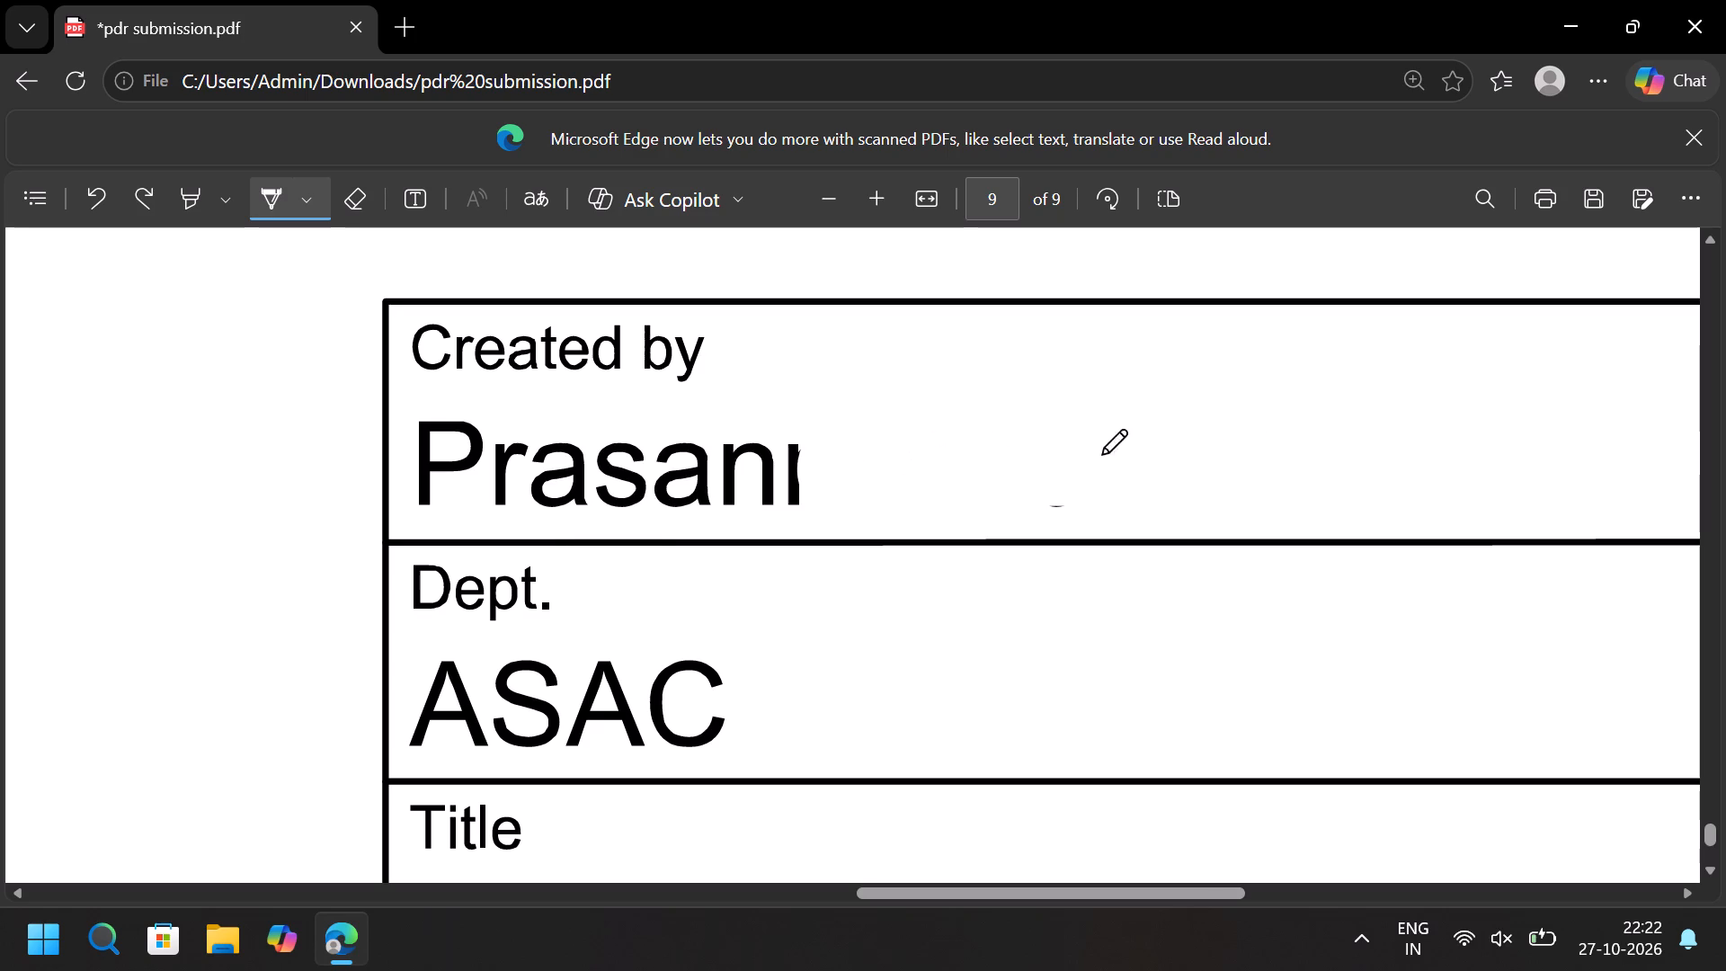
left_click_drag(1104, 455, 654, 469)
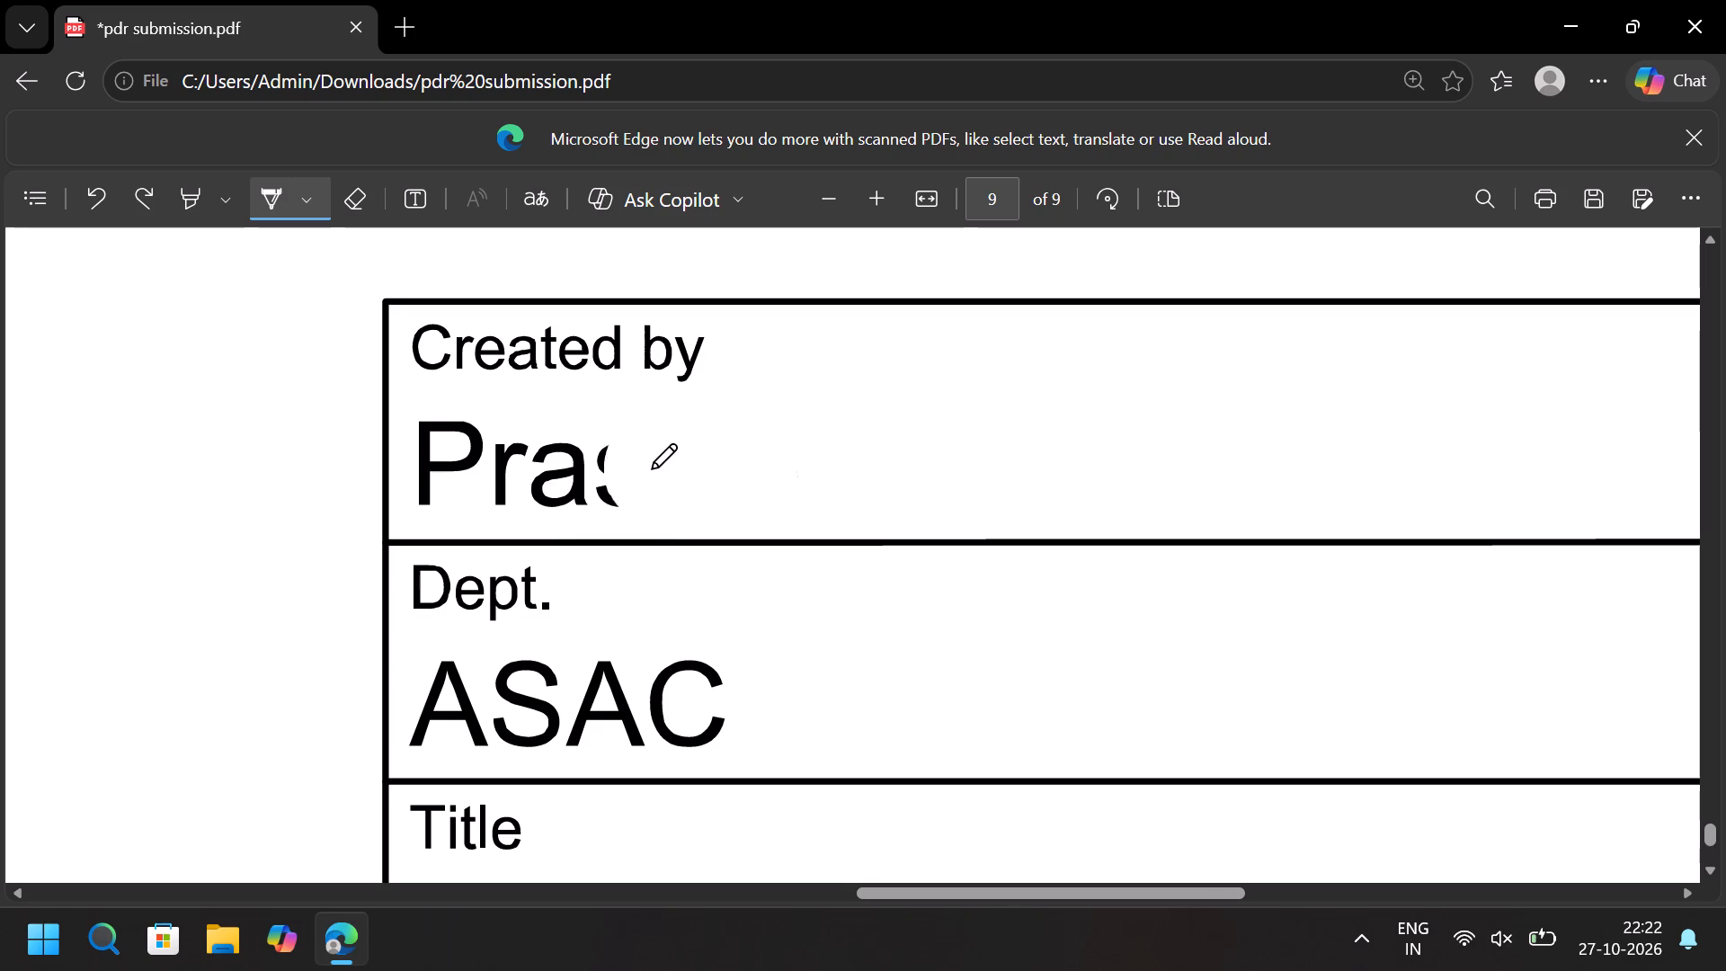
left_click_drag(654, 469, 538, 450)
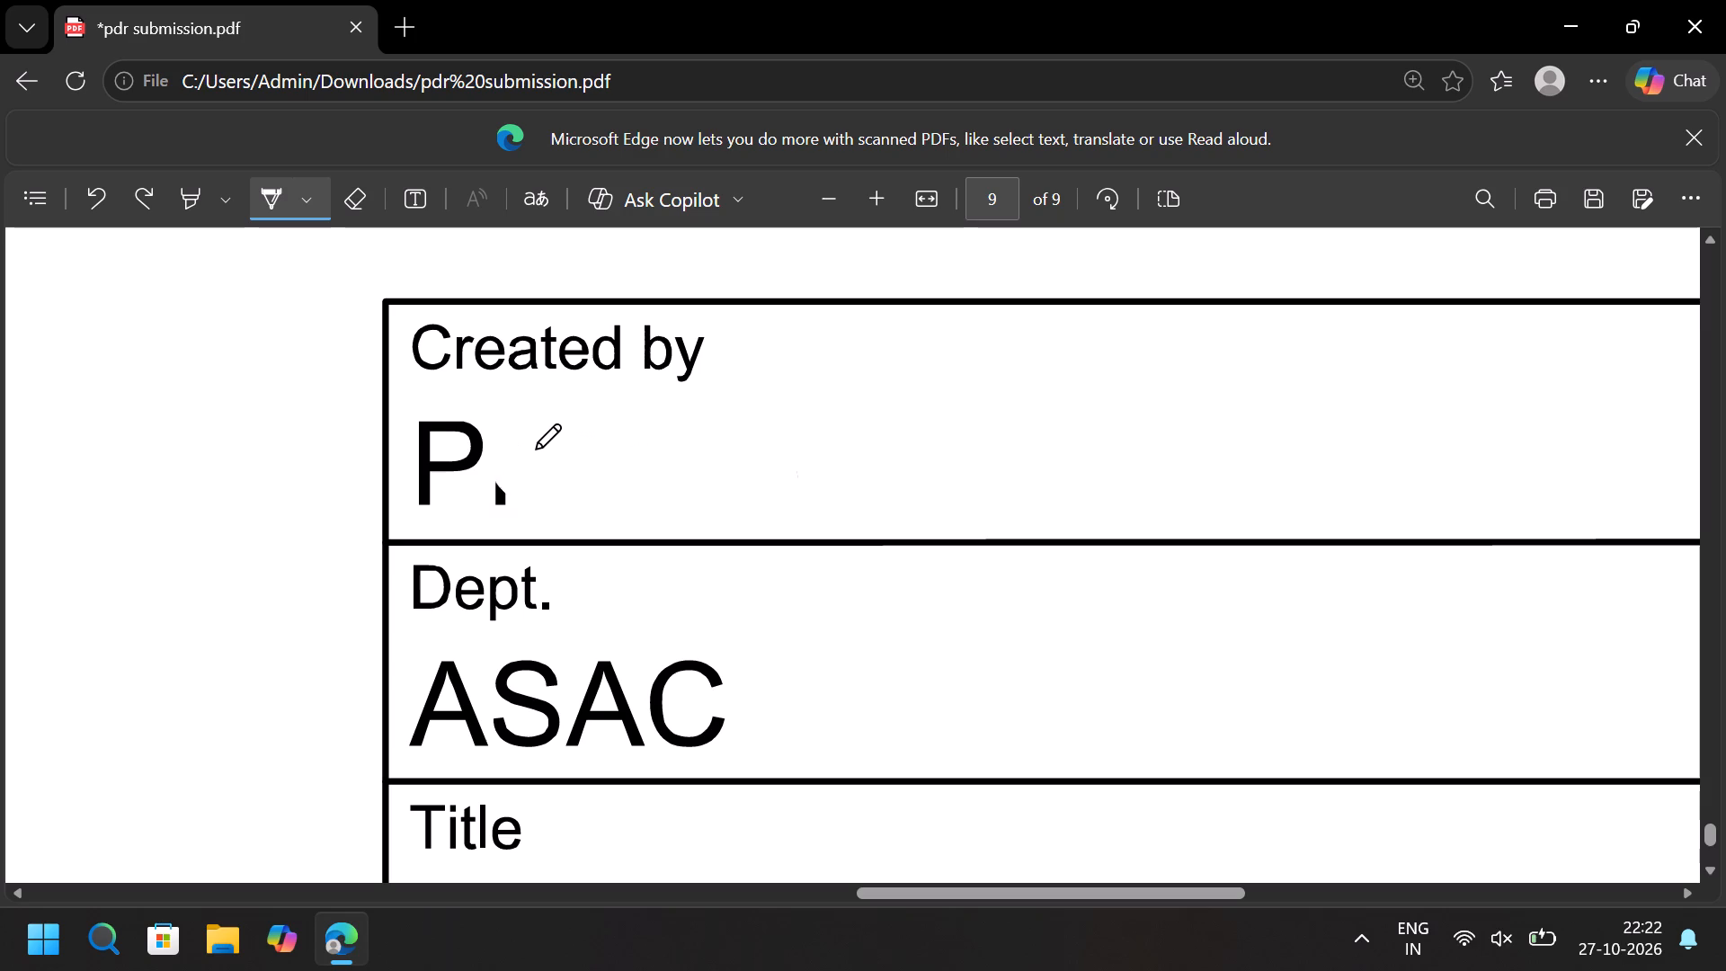
left_click_drag(538, 450, 455, 450)
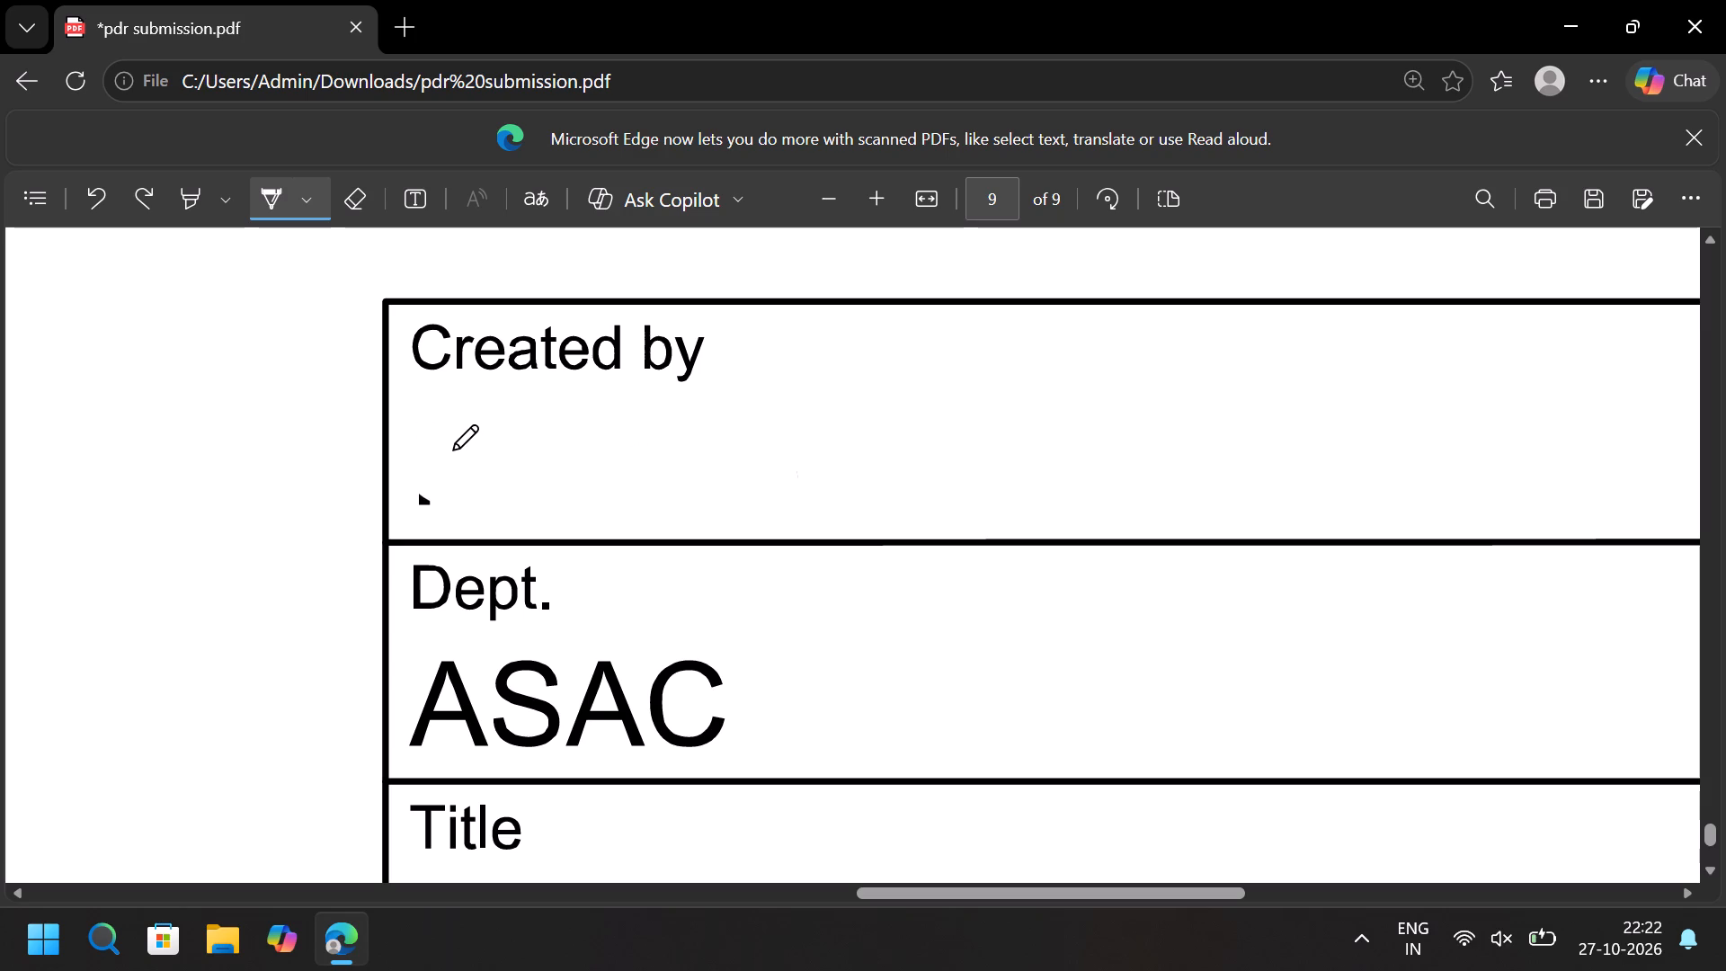
left_click_drag(455, 450, 462, 453)
Blank out the last two digits of the register number in the page 9 title block with the white pen.
scroll(462, 453, "left", 19)
scroll(462, 453, "down", 1)
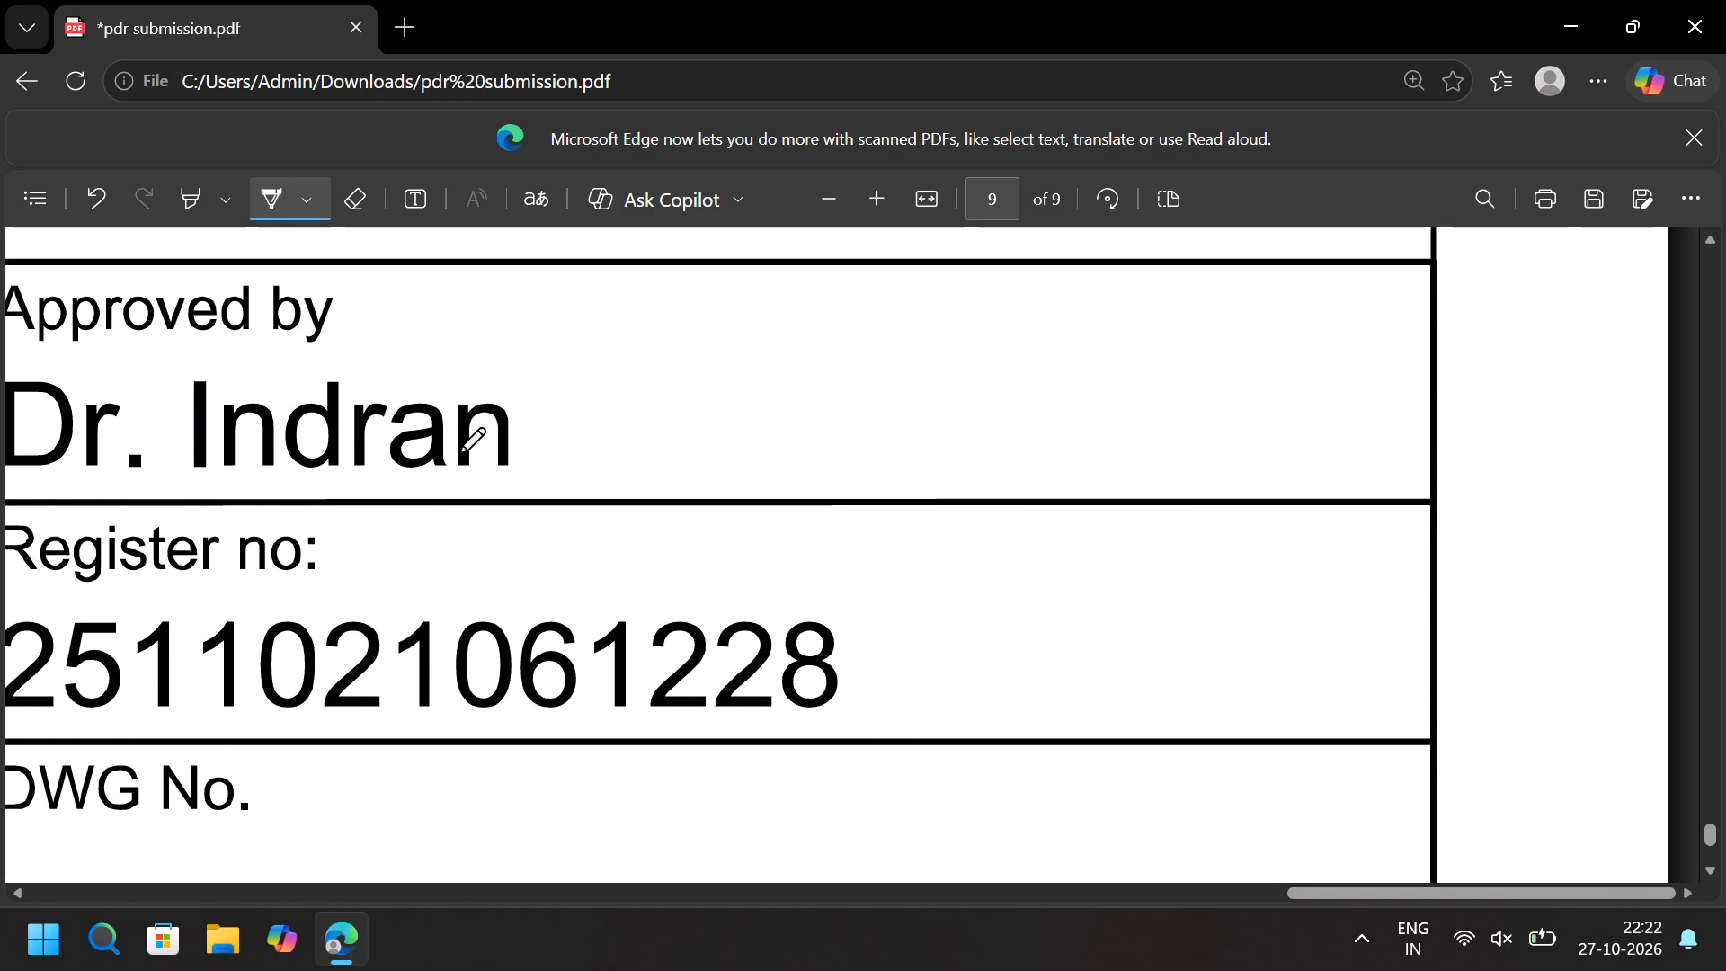
left_click_drag(981, 633, 837, 637)
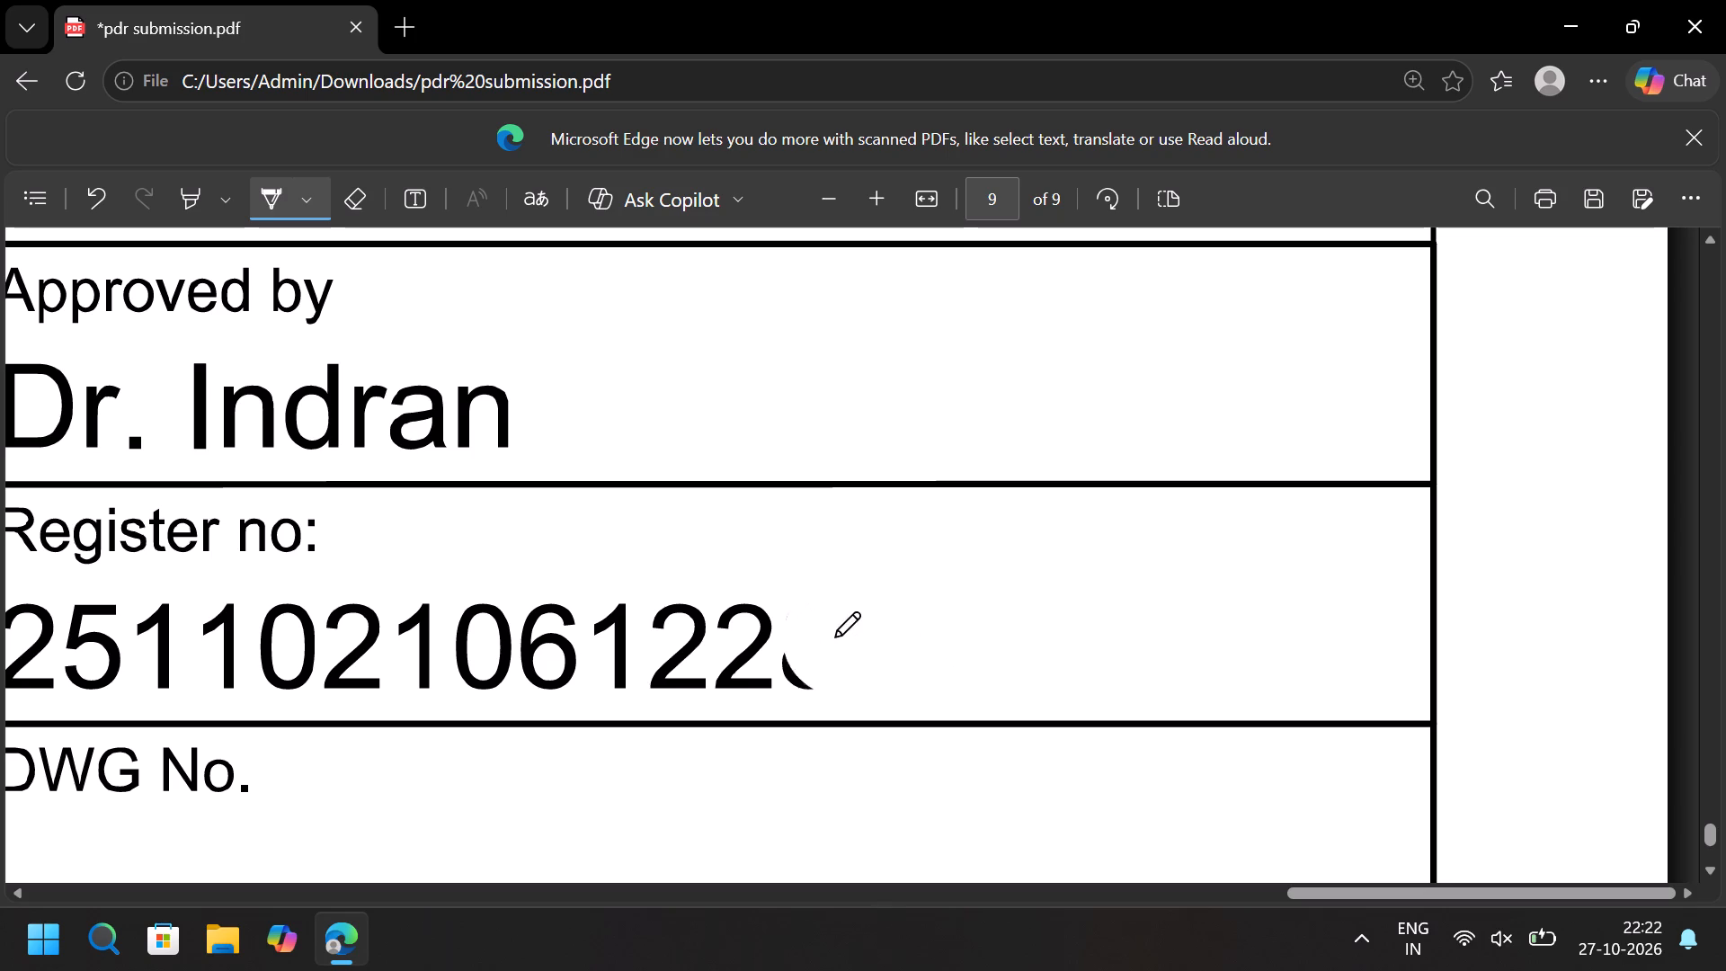
left_click_drag(837, 637, 776, 636)
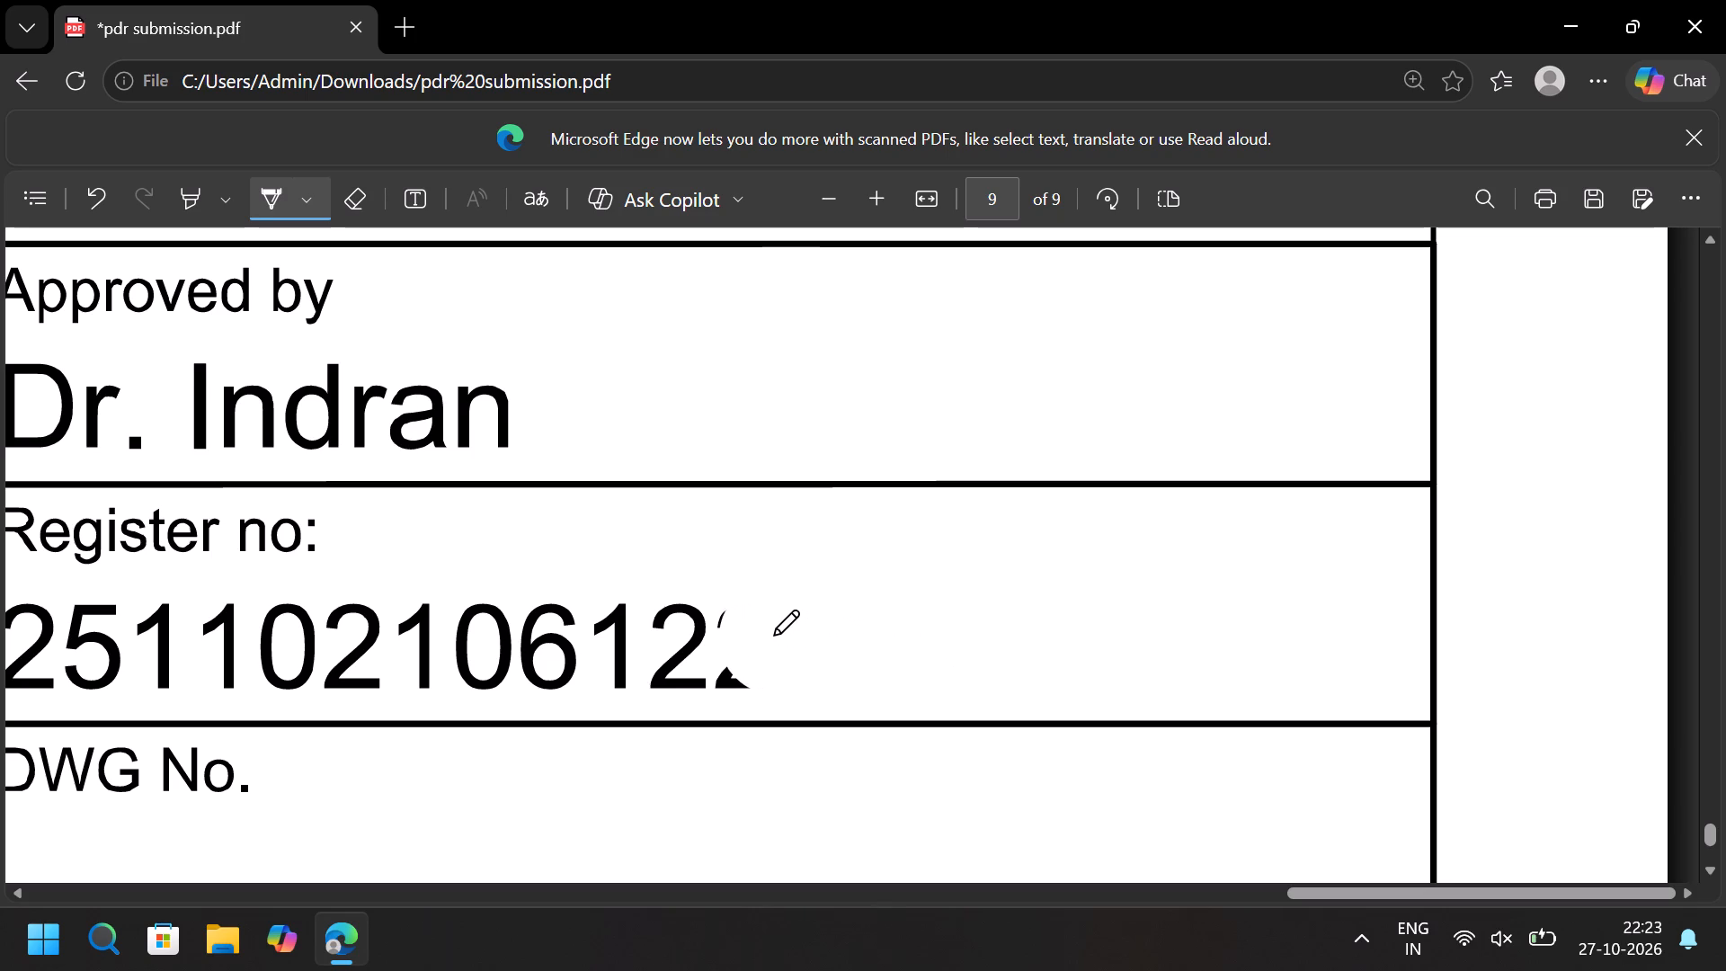
left_click_drag(776, 636, 770, 659)
left_click_drag(770, 659, 780, 647)
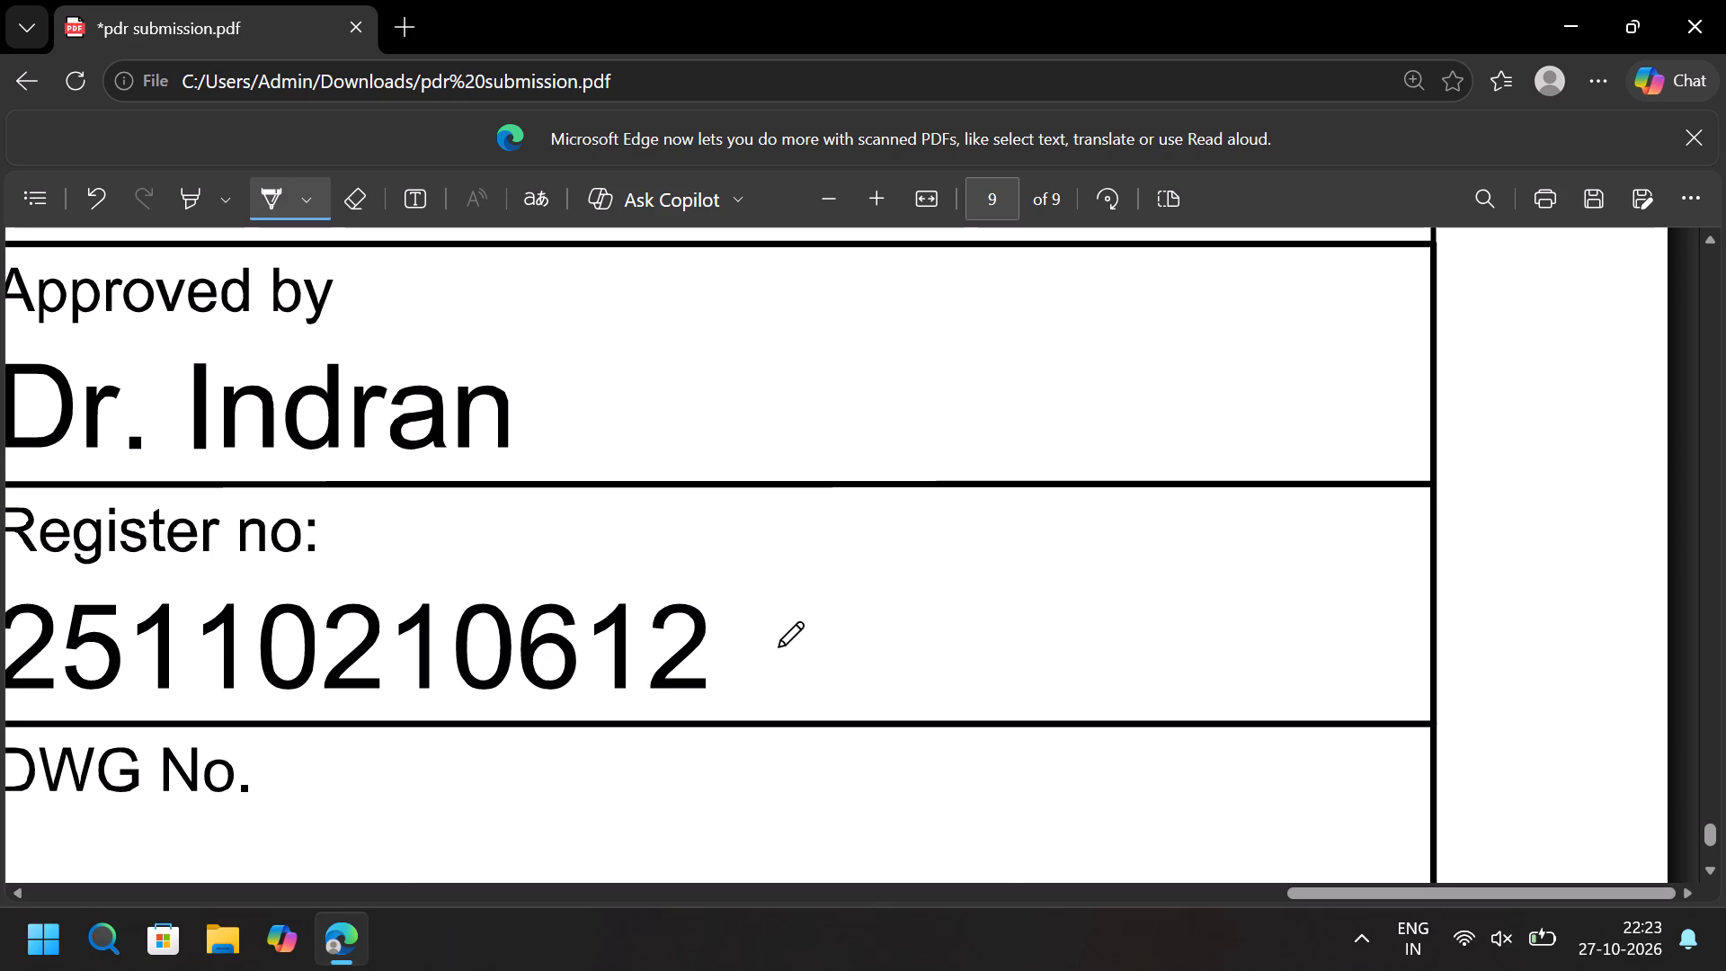
left_click(780, 647)
Check the masked creator and register number cells in the title blocks from page 9 back towards page 1.
scroll(780, 647, "down", 6, "ctrl")
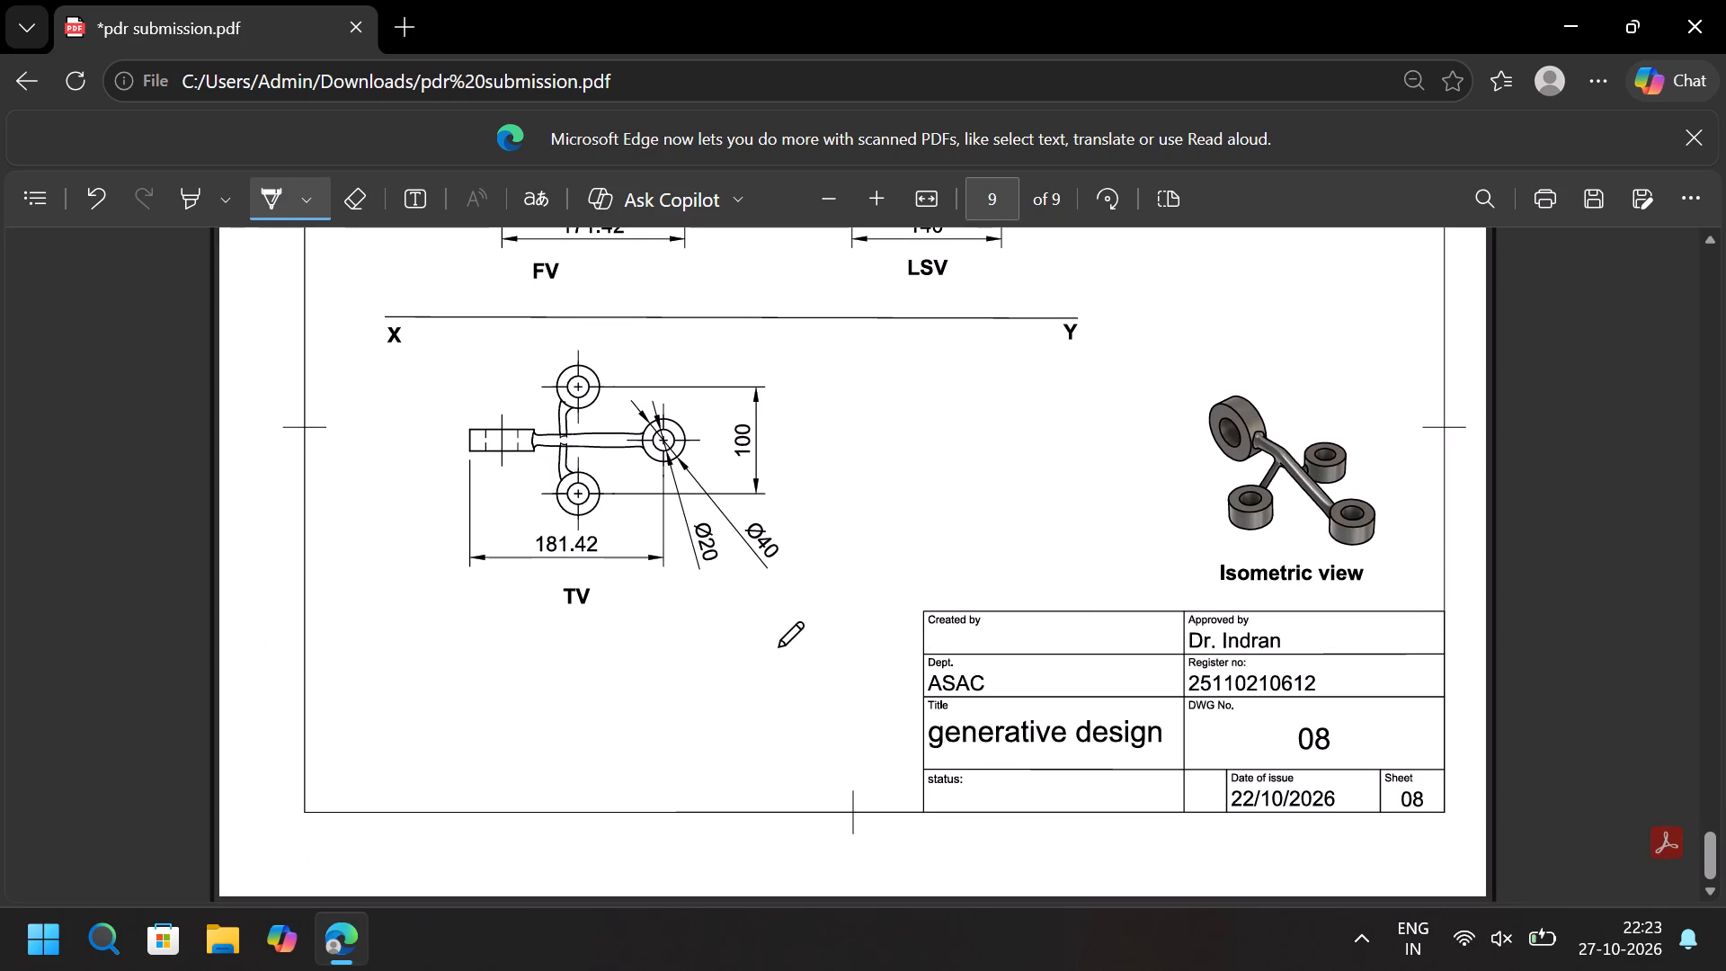
scroll(780, 647, "up", 7)
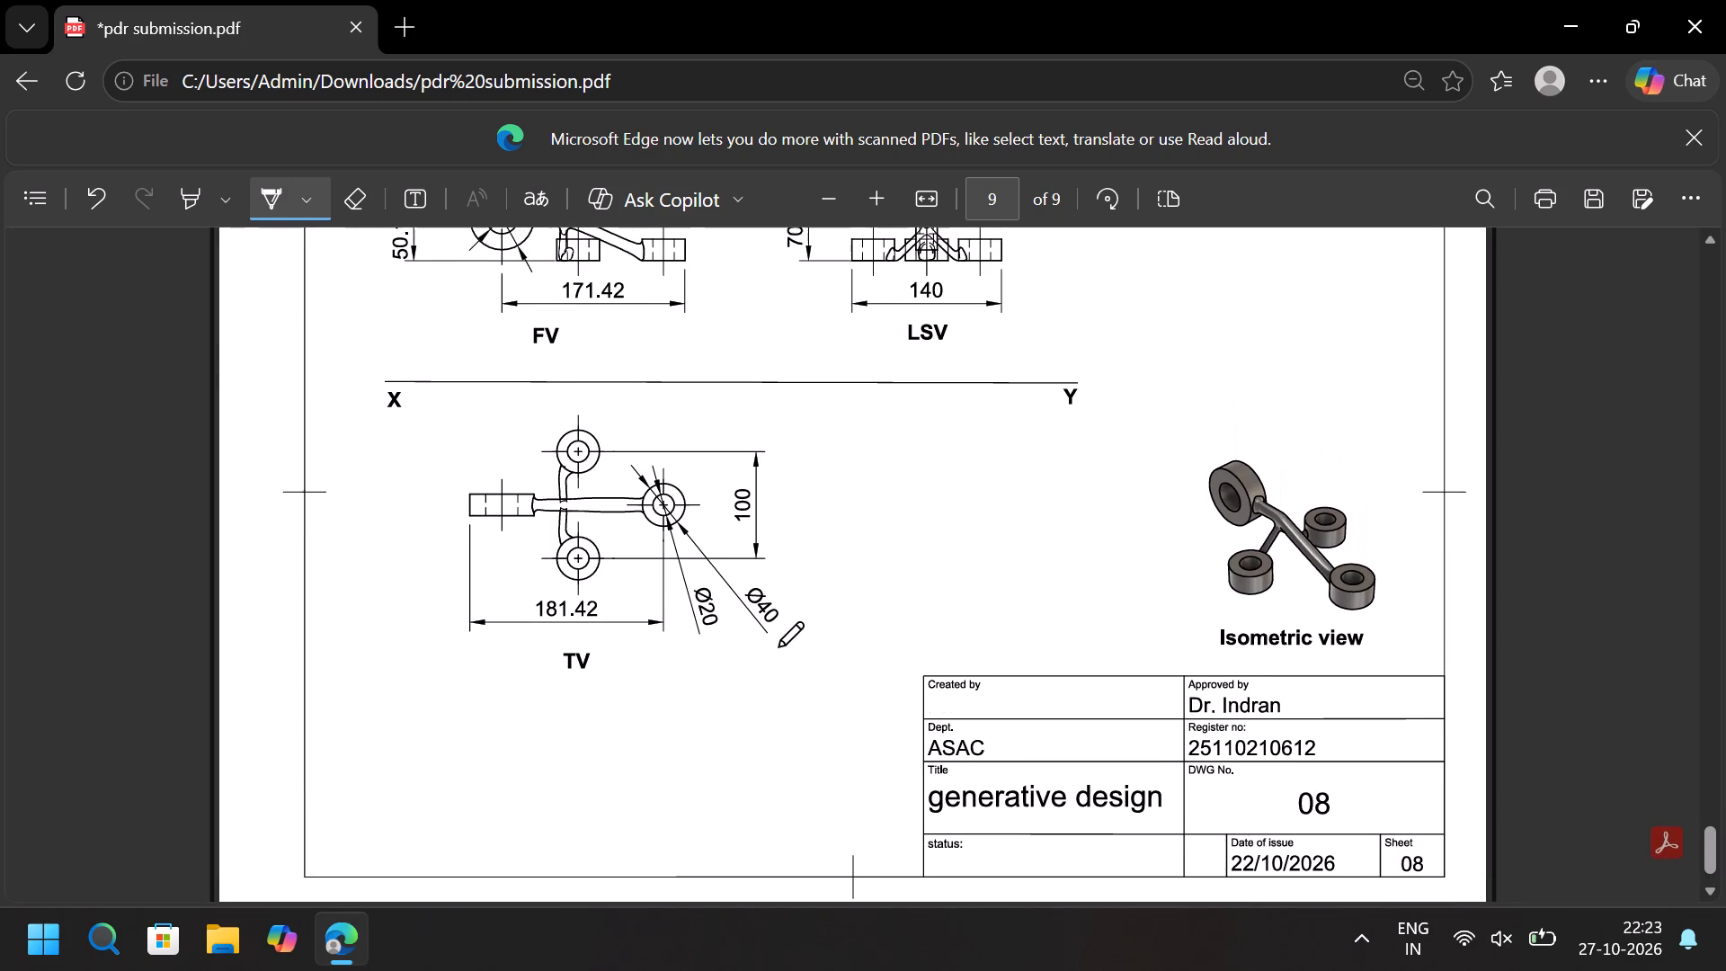
scroll(780, 647, "up", 20)
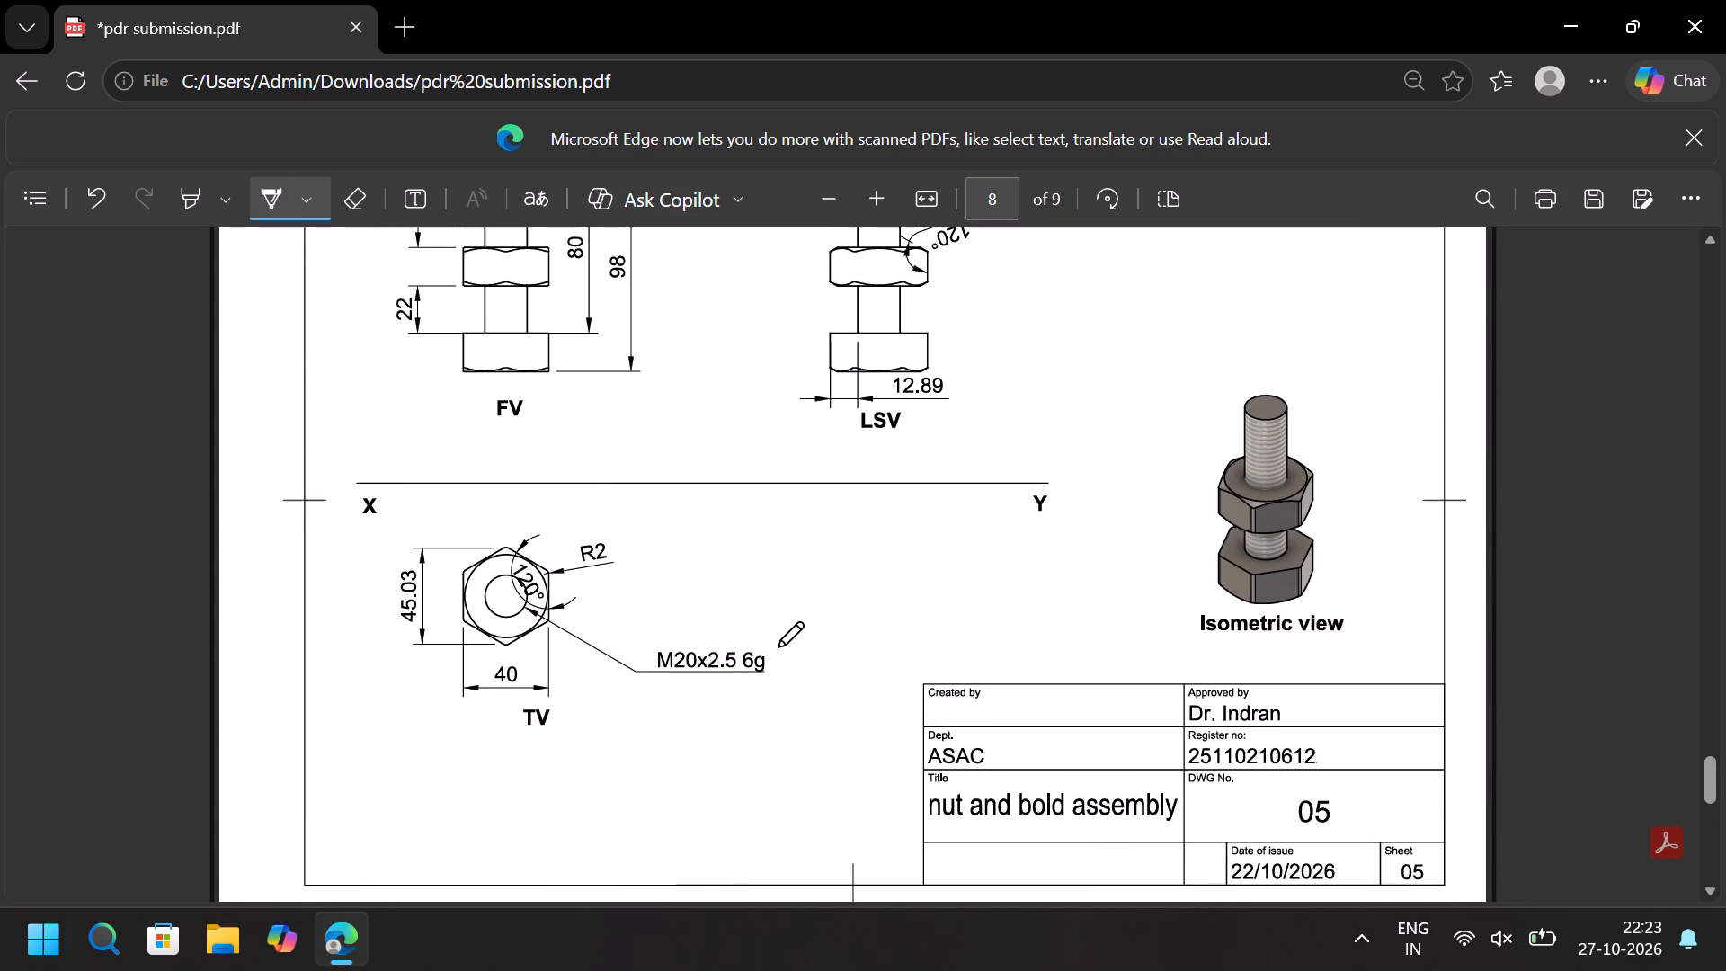
scroll(780, 647, "up", 20)
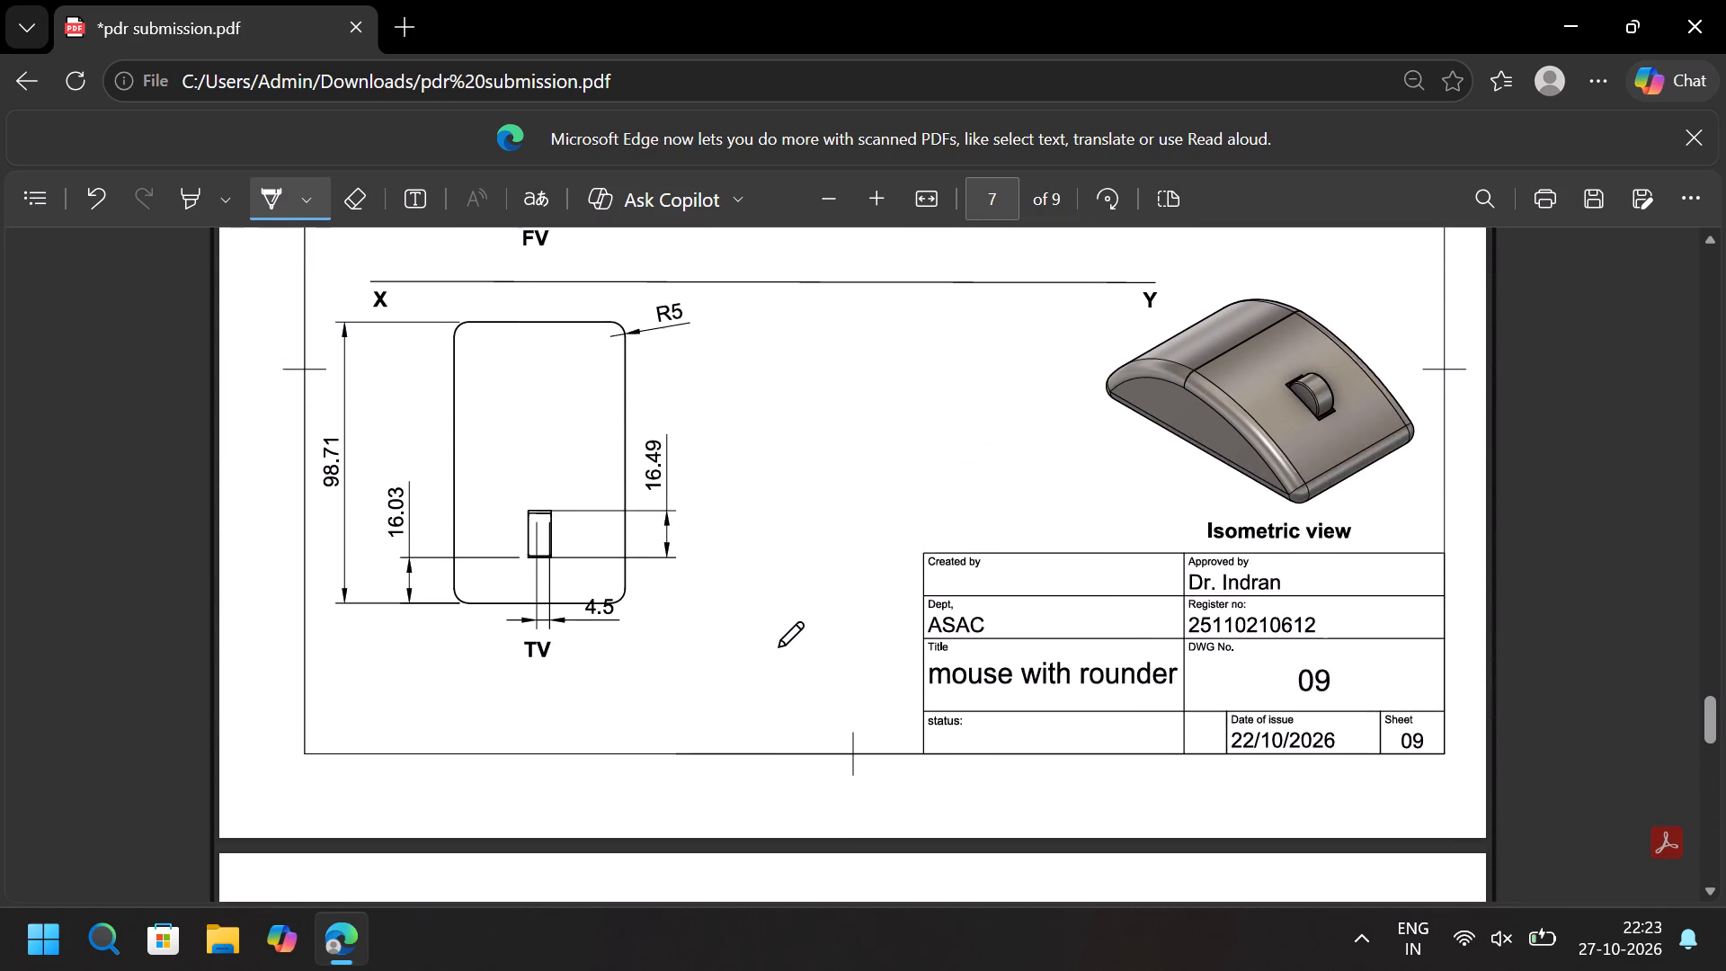
scroll(780, 647, "up", 20)
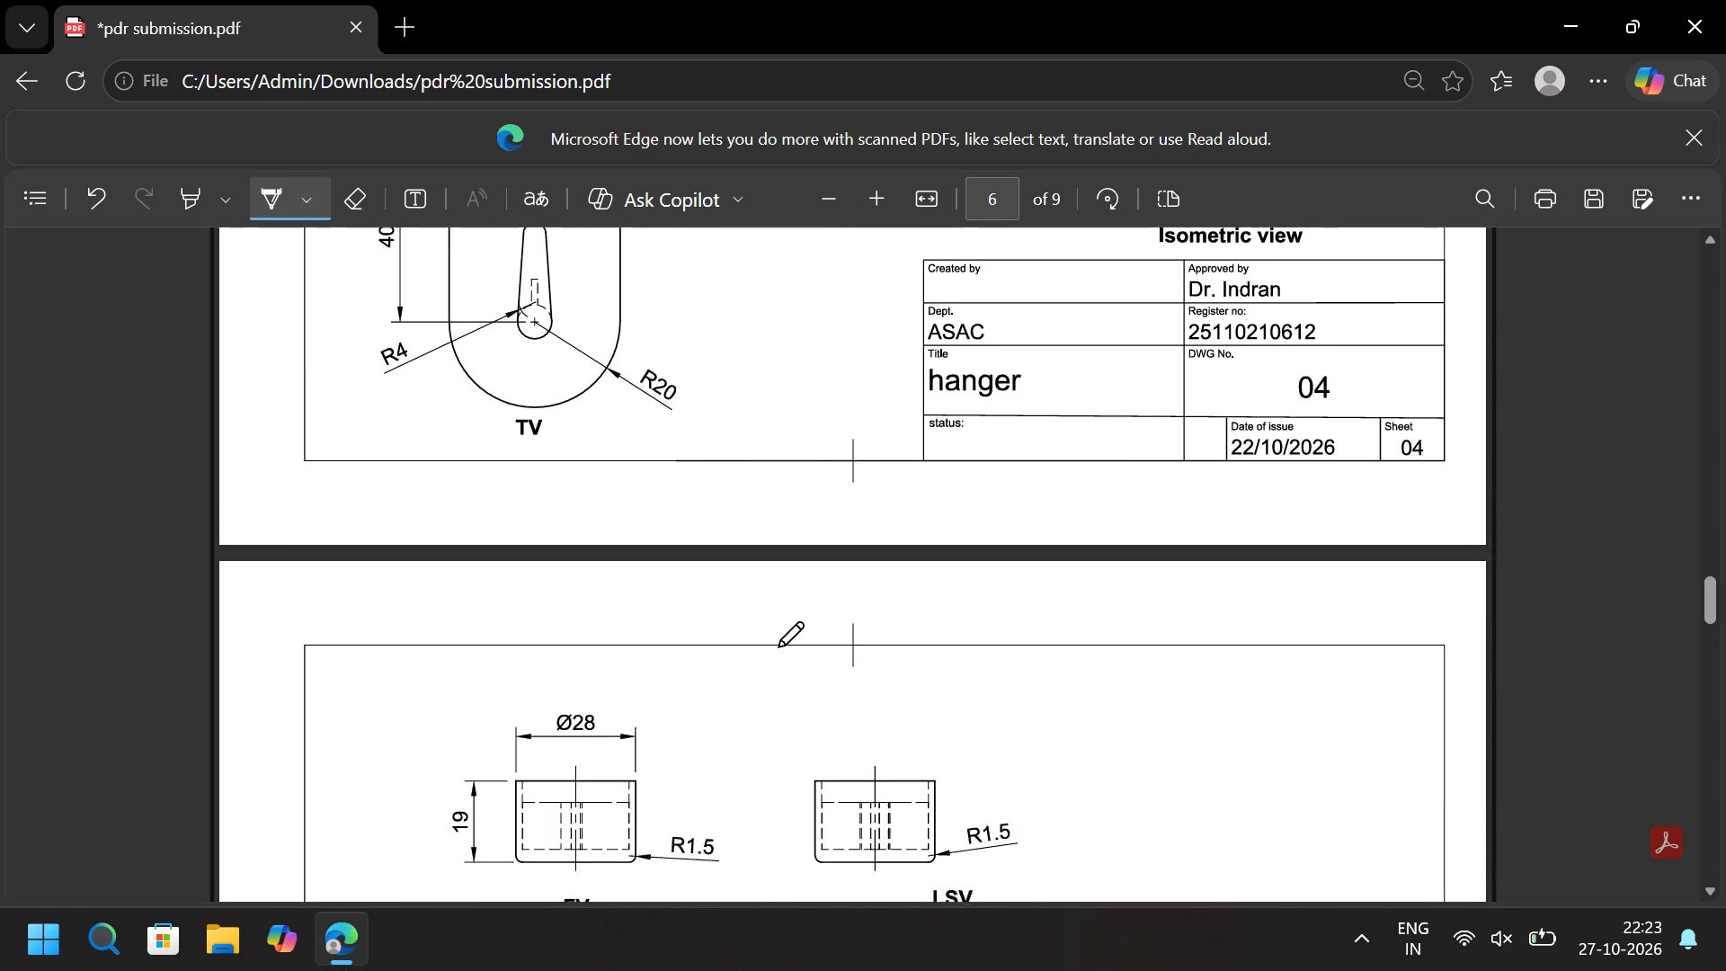
scroll(780, 647, "up", 19)
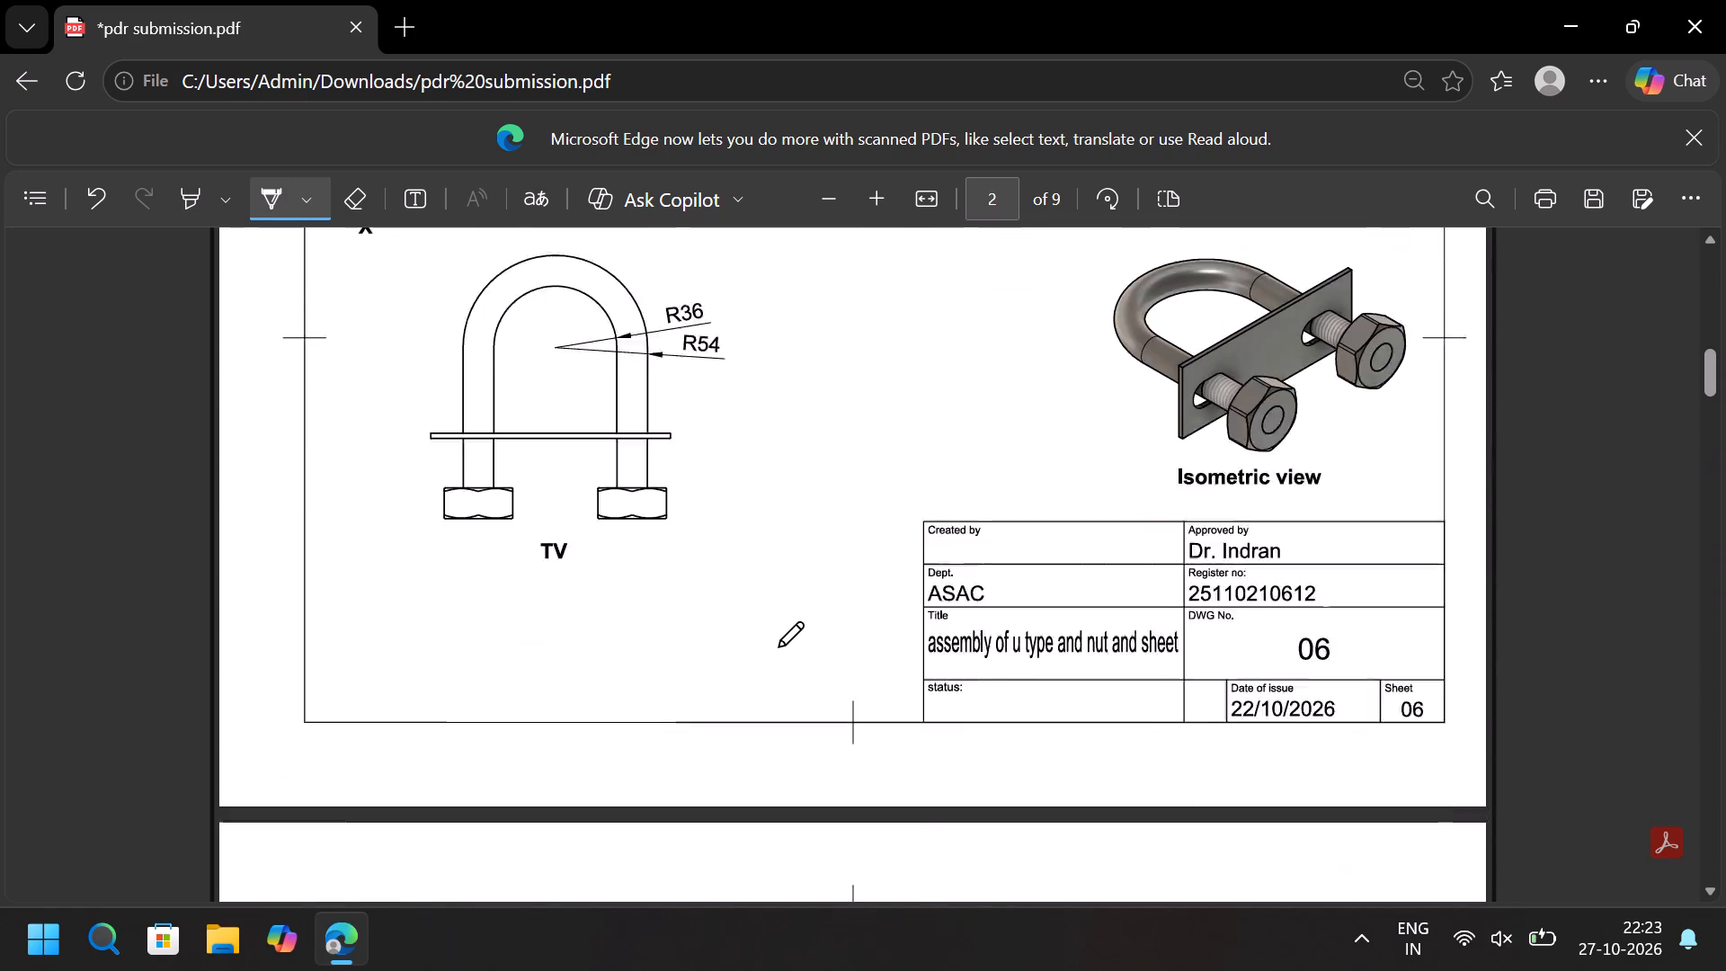
scroll(780, 647, "up", 11)
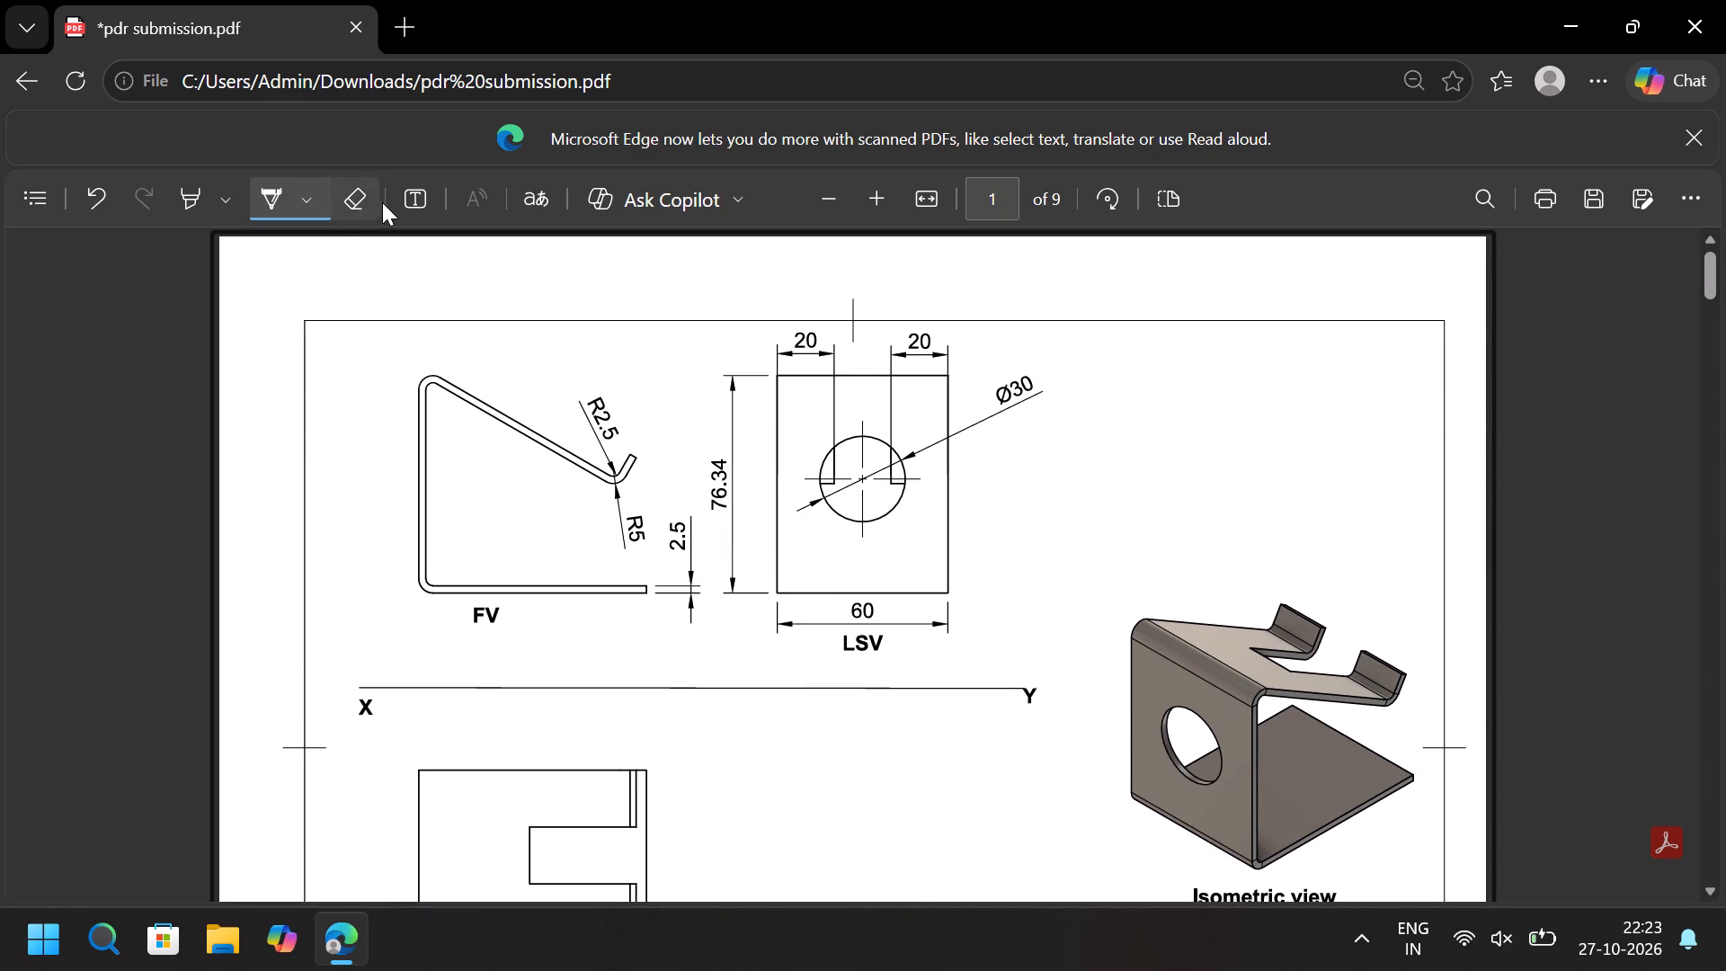
Add a text box with the new creator's name in the Created by cell of the mobile holder 123 title block on page 1.
left_click(422, 200)
scroll(1182, 606, "down", 2)
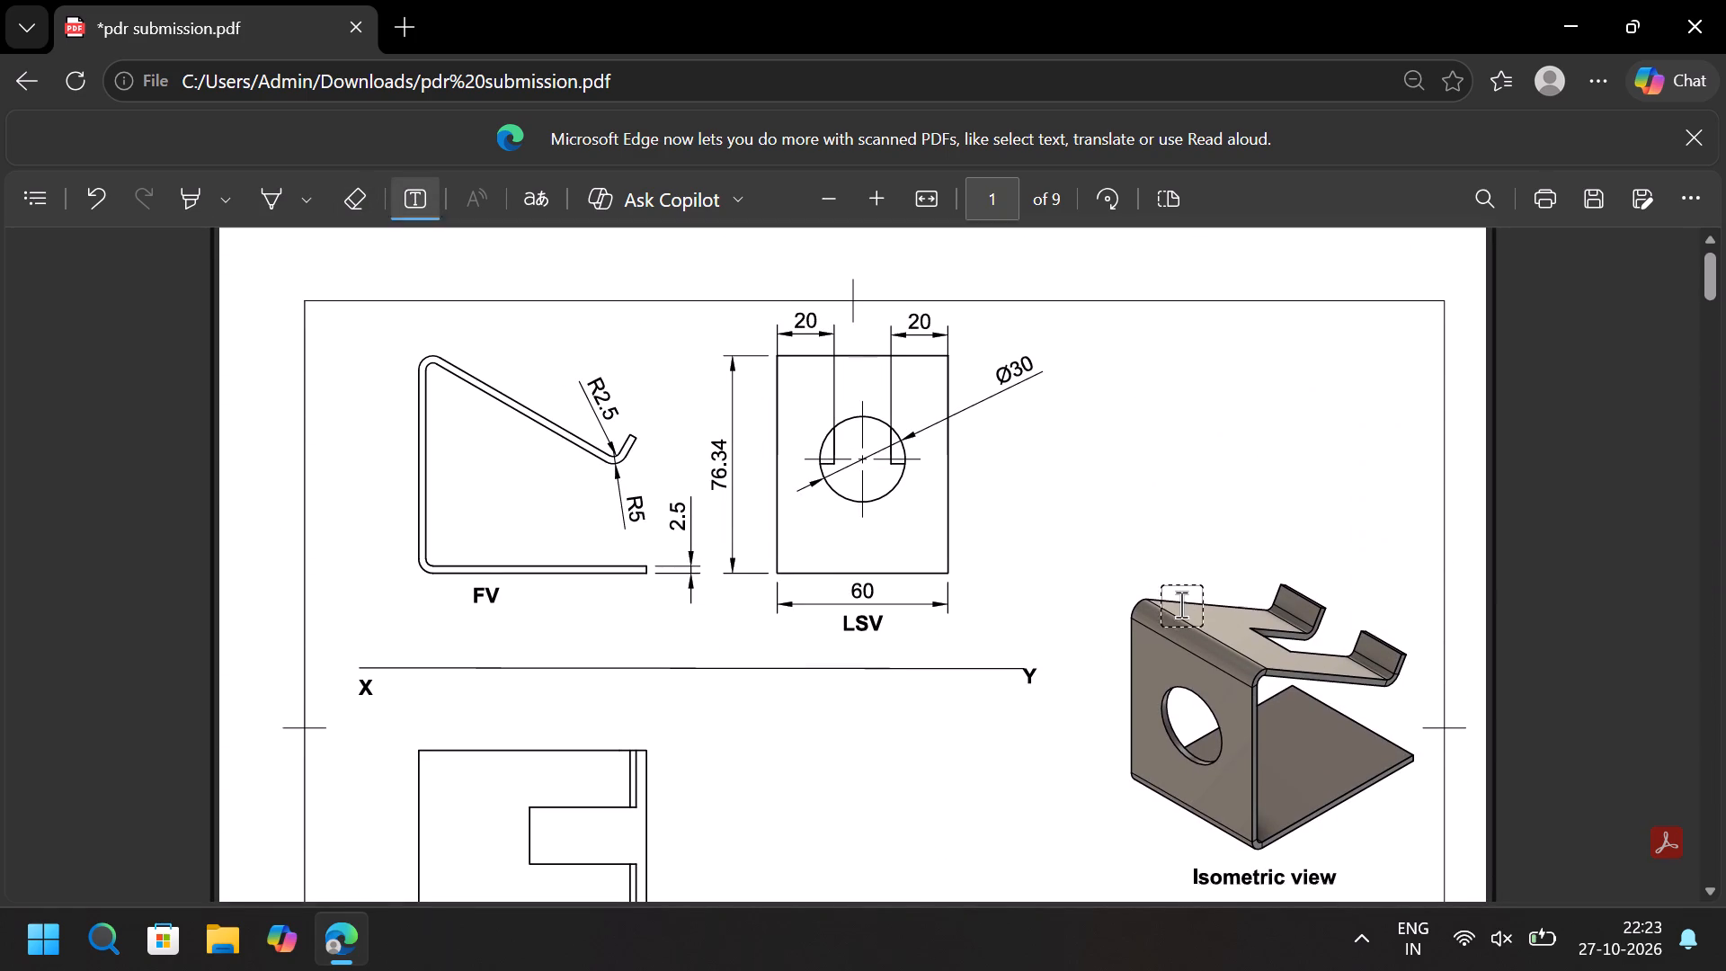
scroll(1182, 606, "down", 2)
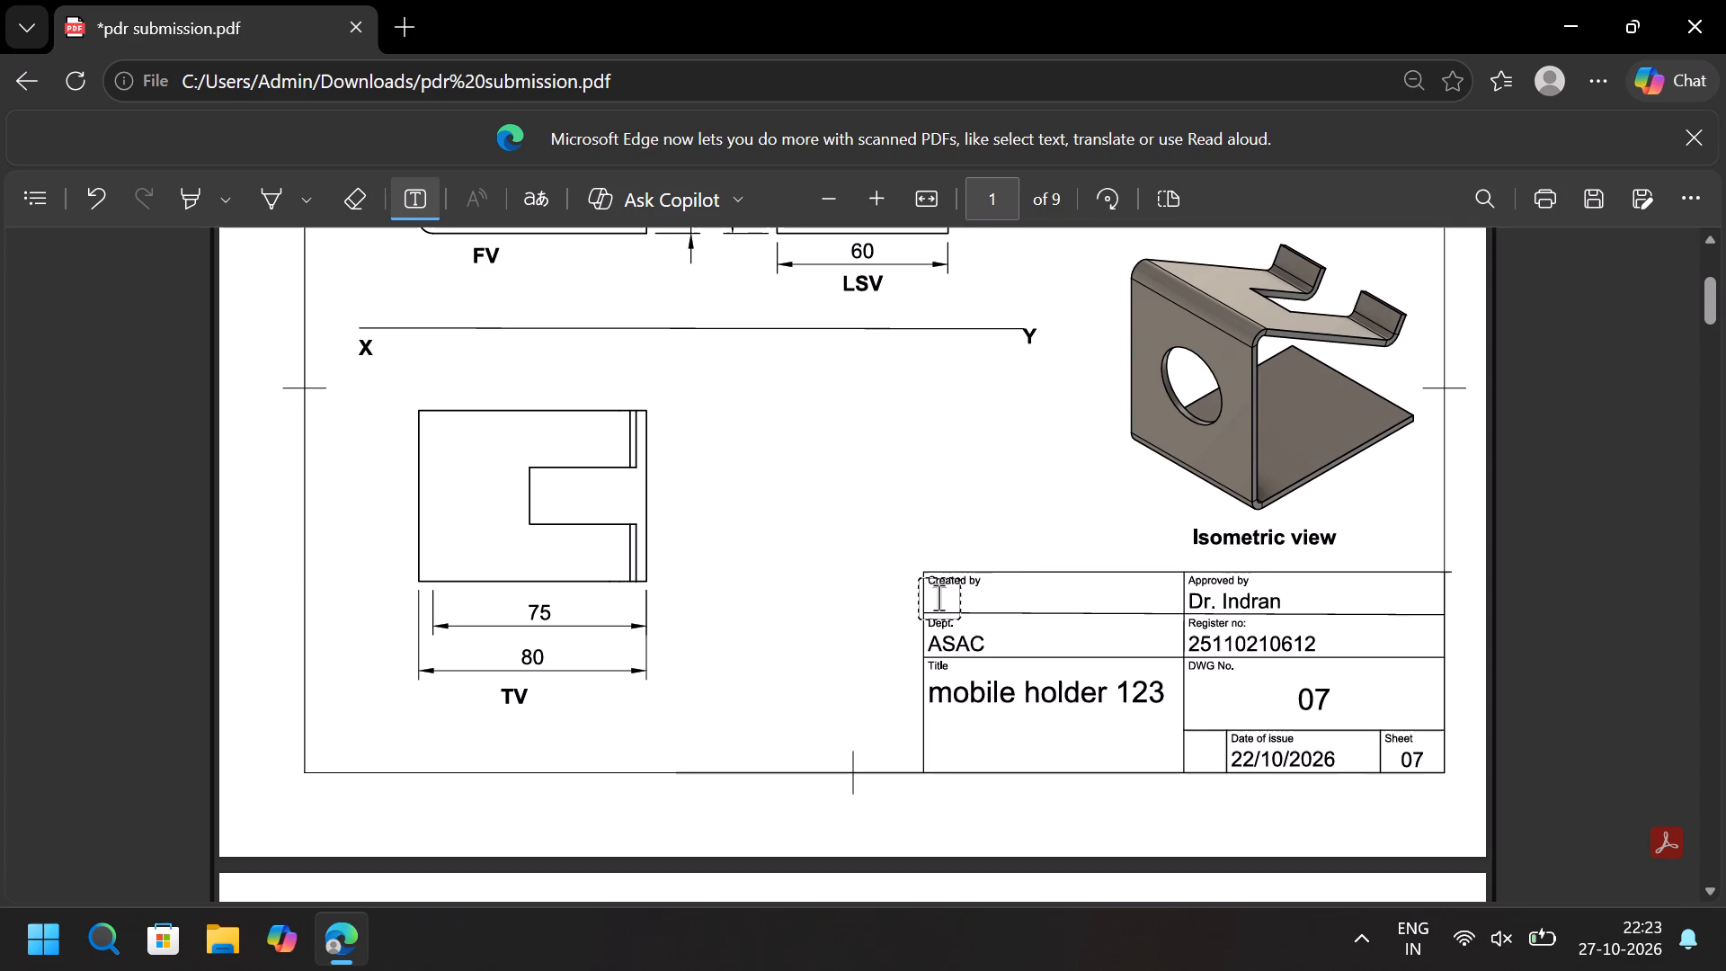
left_click(939, 599)
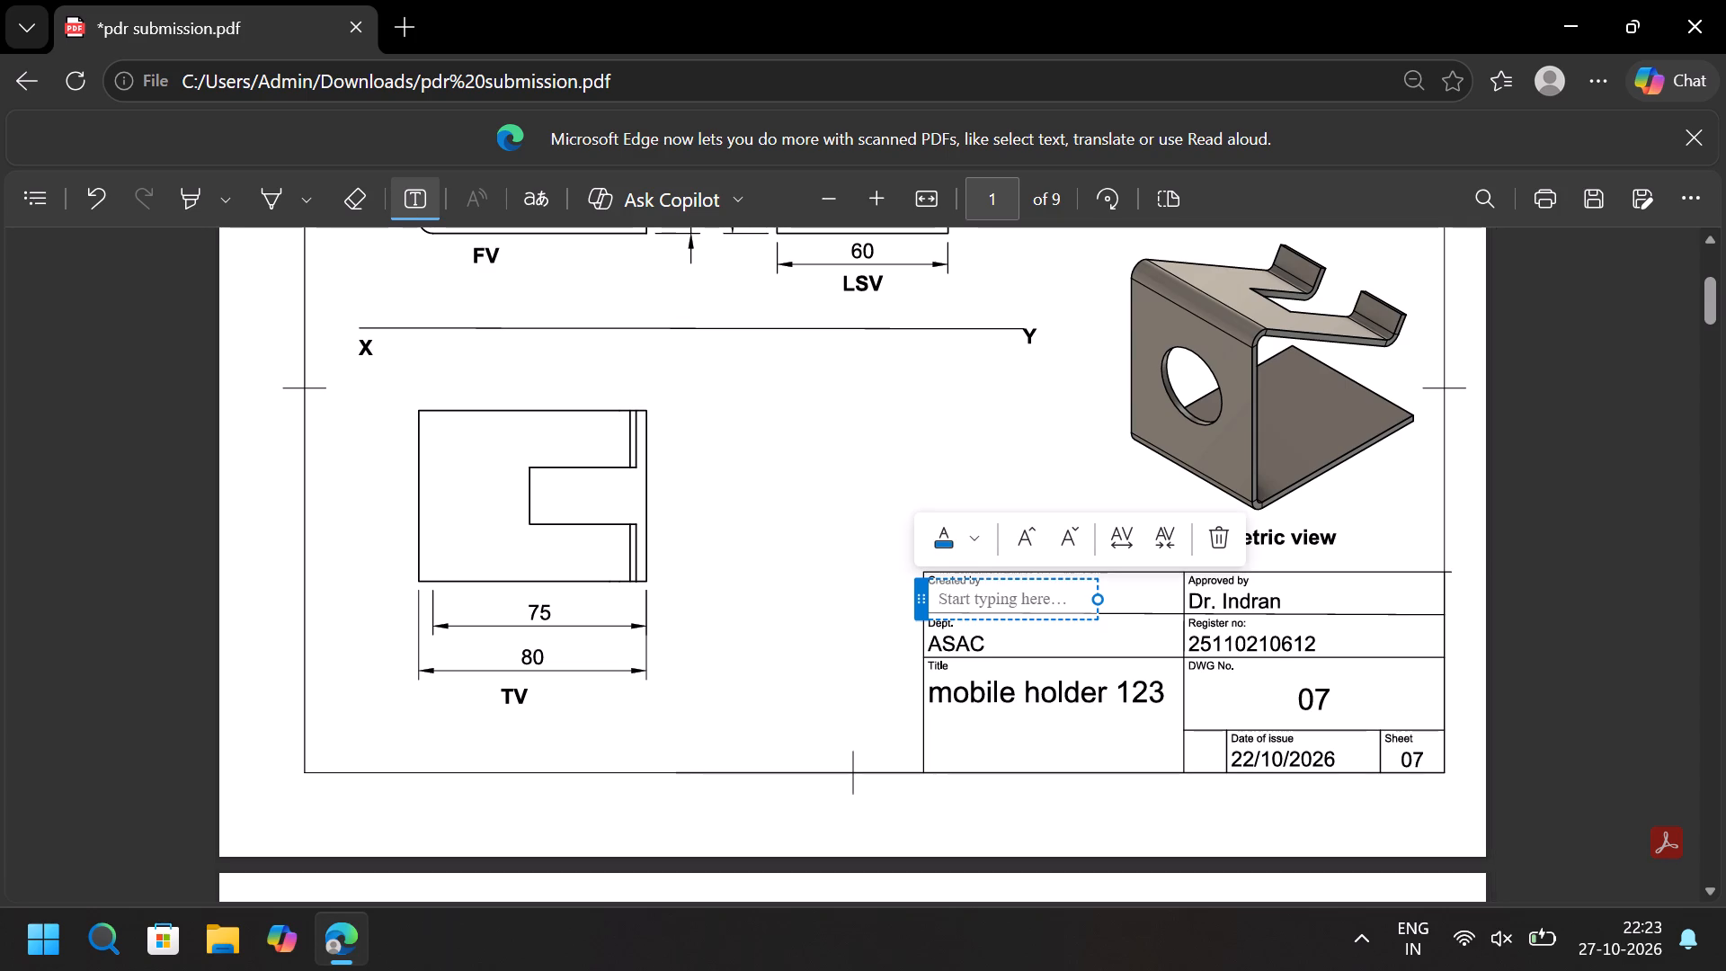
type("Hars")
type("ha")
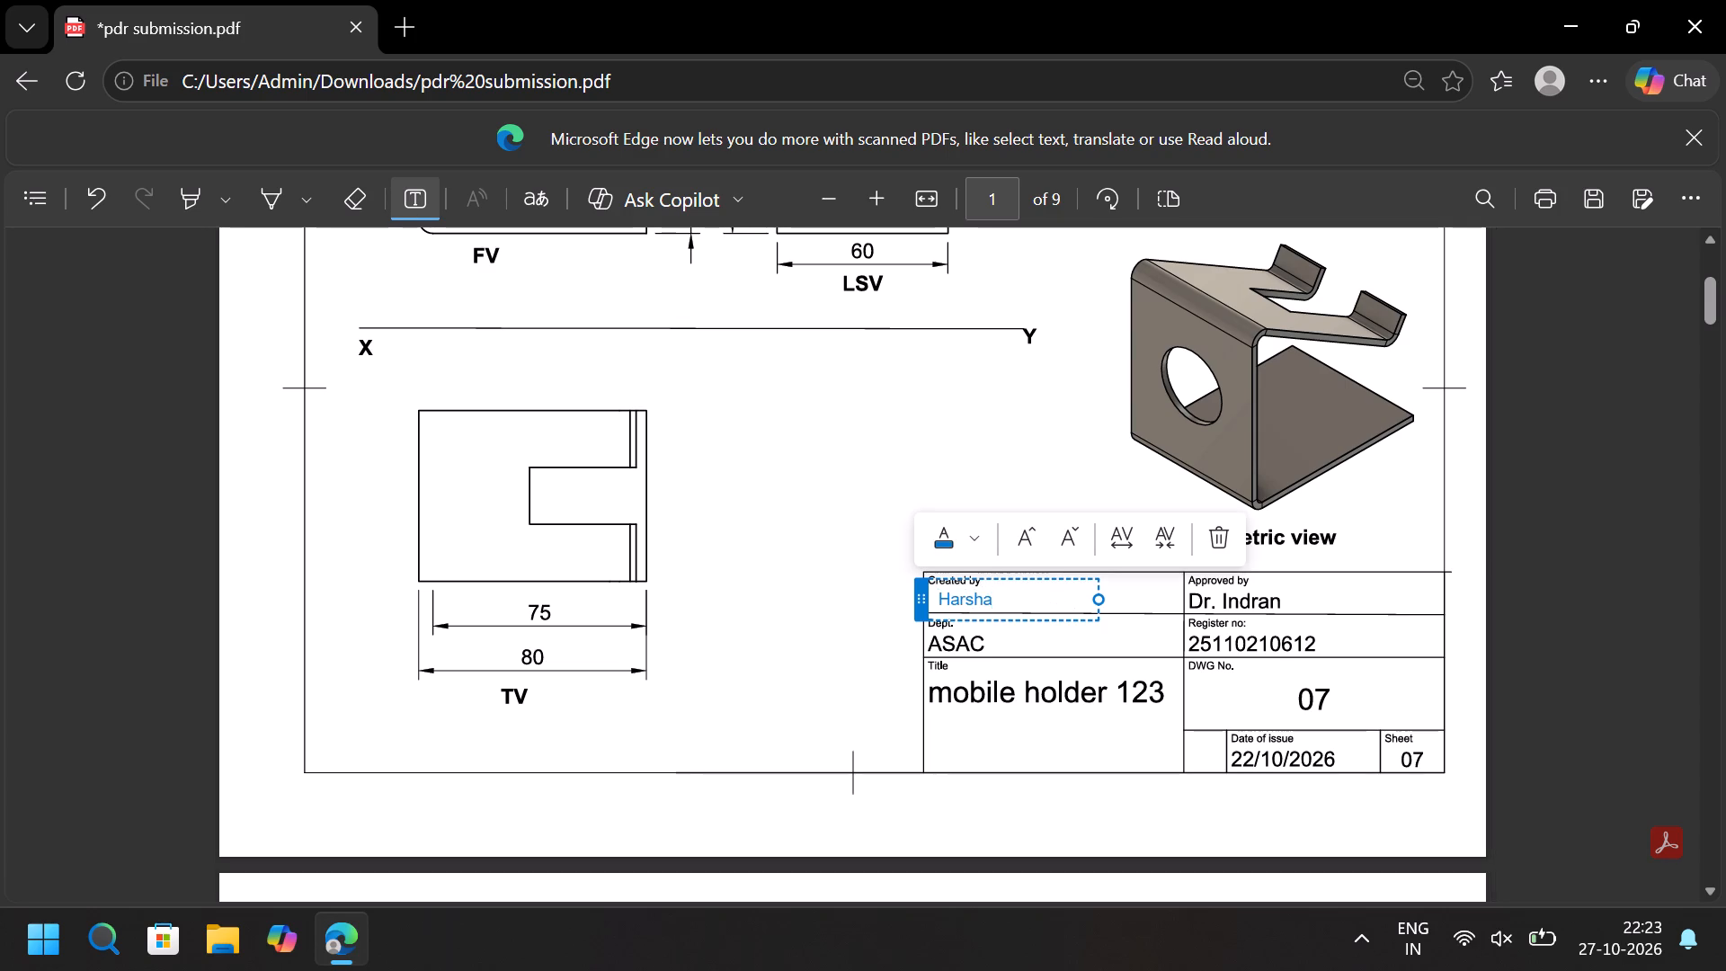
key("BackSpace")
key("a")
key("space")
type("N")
Increase the new creator name's text size by five increments.
left_click(1033, 527)
left_click(1033, 527)
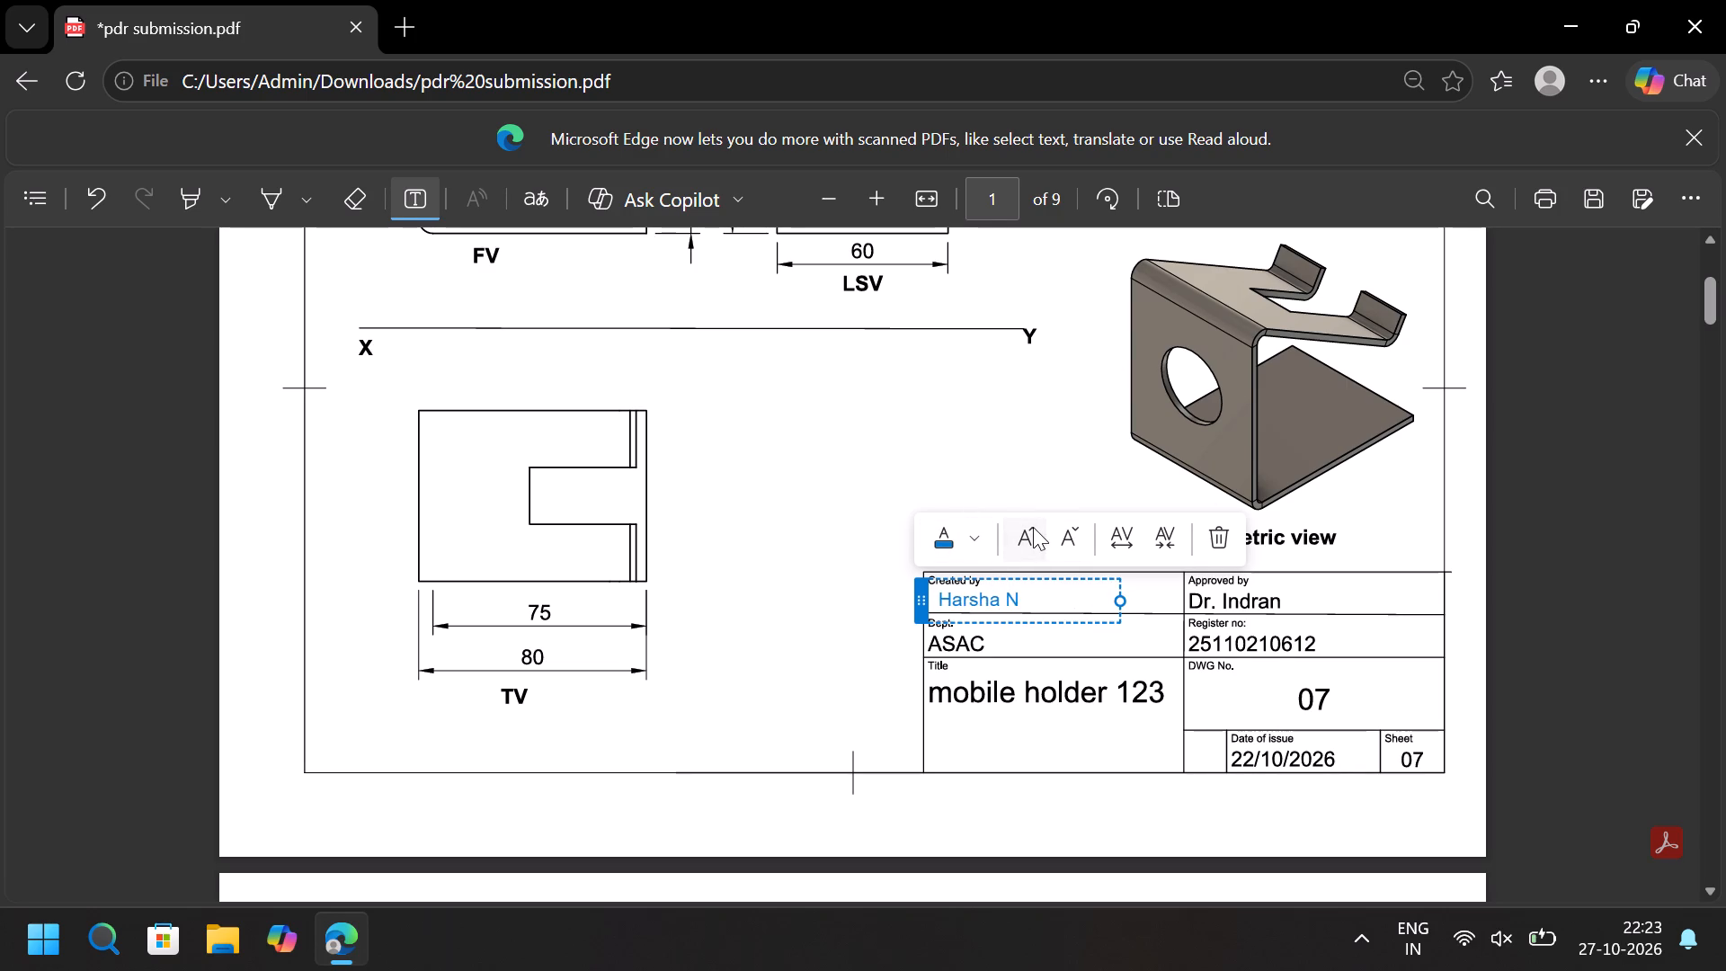
left_click(1033, 527)
left_click(1033, 527)
left_click(1033, 527)
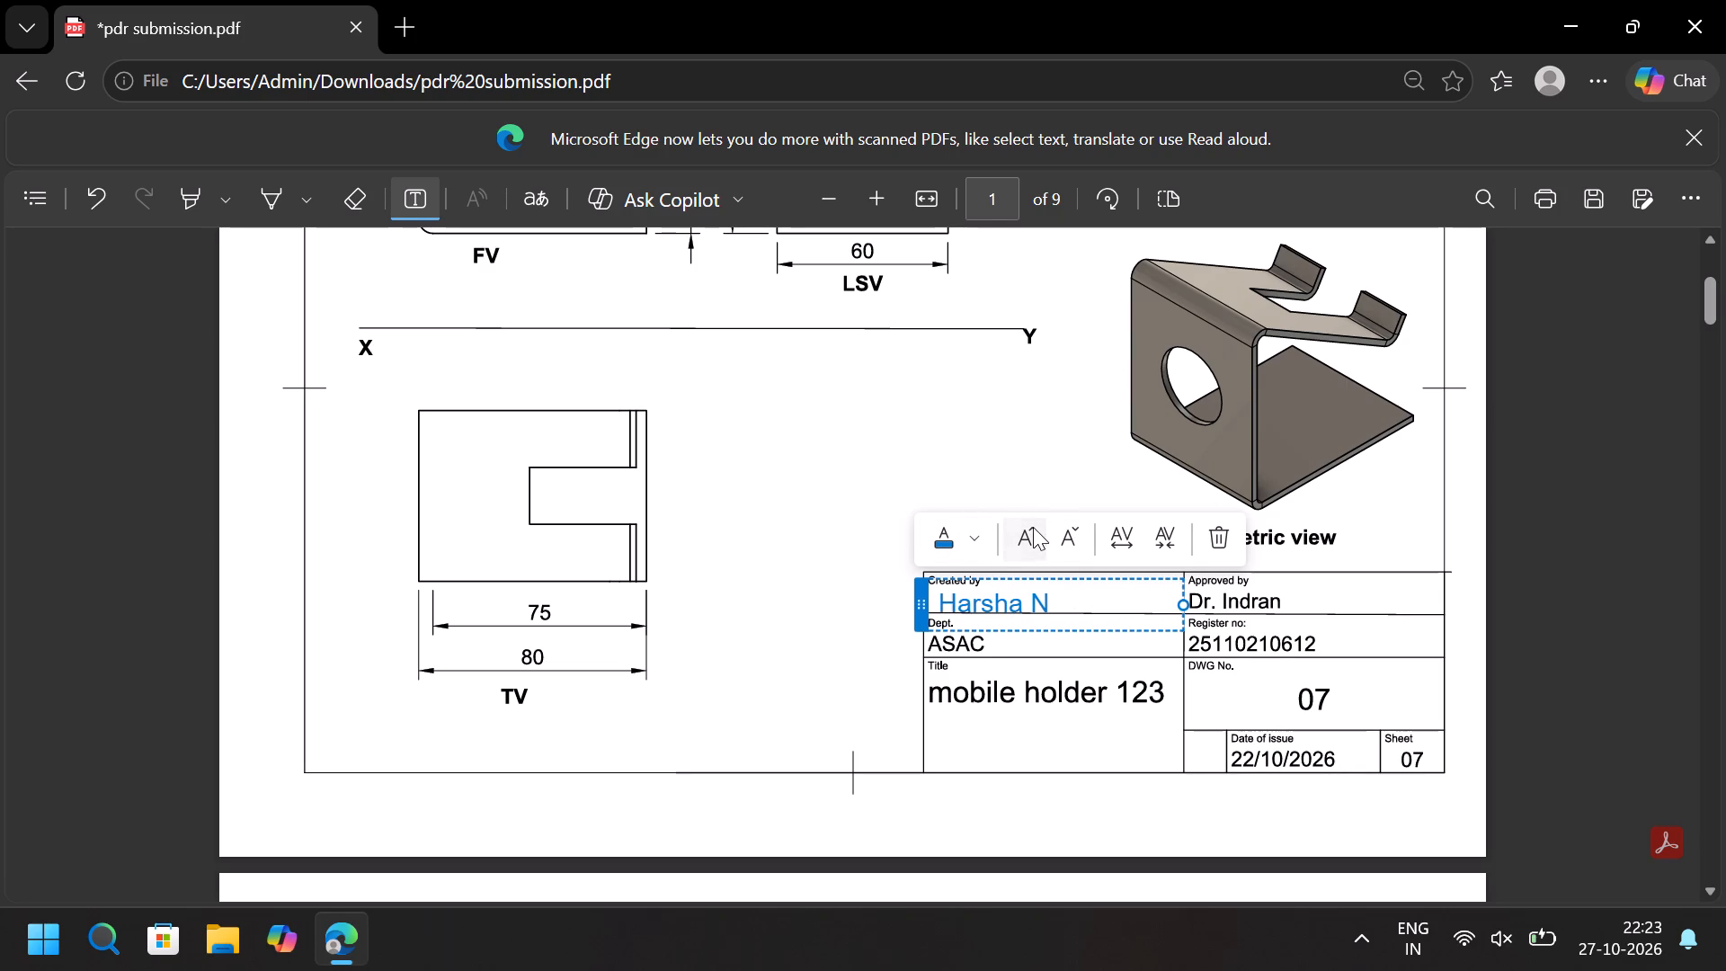
Move the creator's name text up and left in its cell, aligning its start with the ASAC entry below.
left_click_drag(1001, 606, 1005, 596)
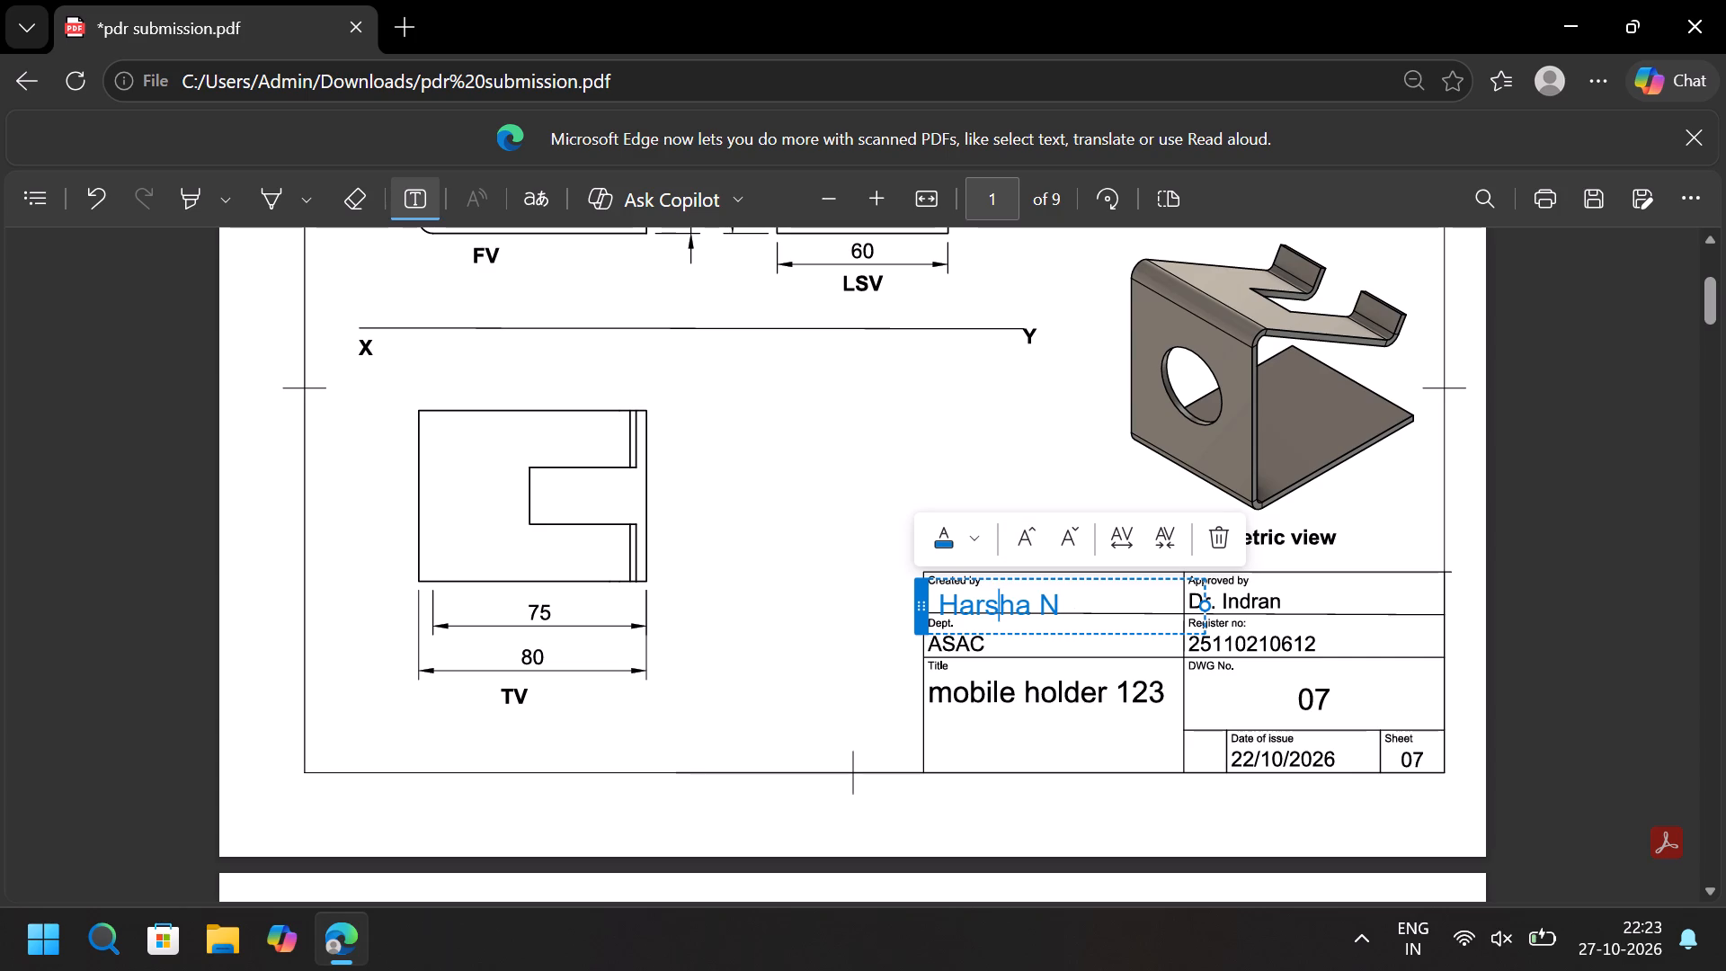
left_click_drag(1005, 596, 1056, 606)
left_click_drag(924, 611, 913, 602)
left_click(873, 614)
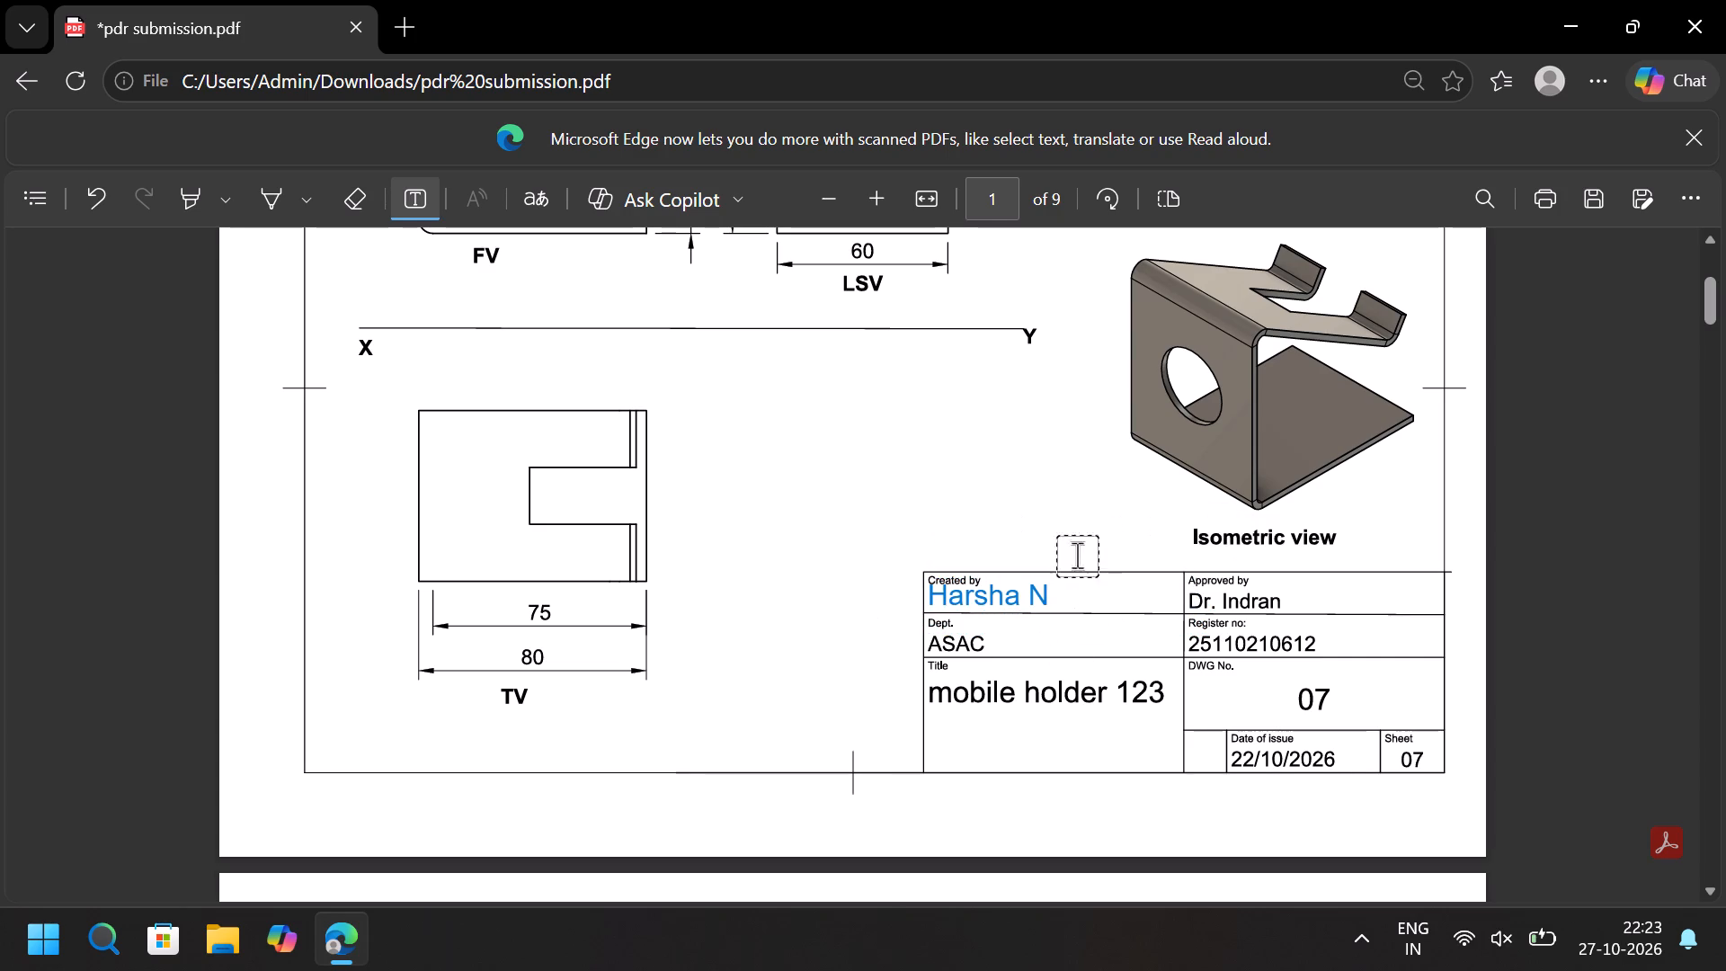
scroll(1062, 527, "up", 3, "ctrl")
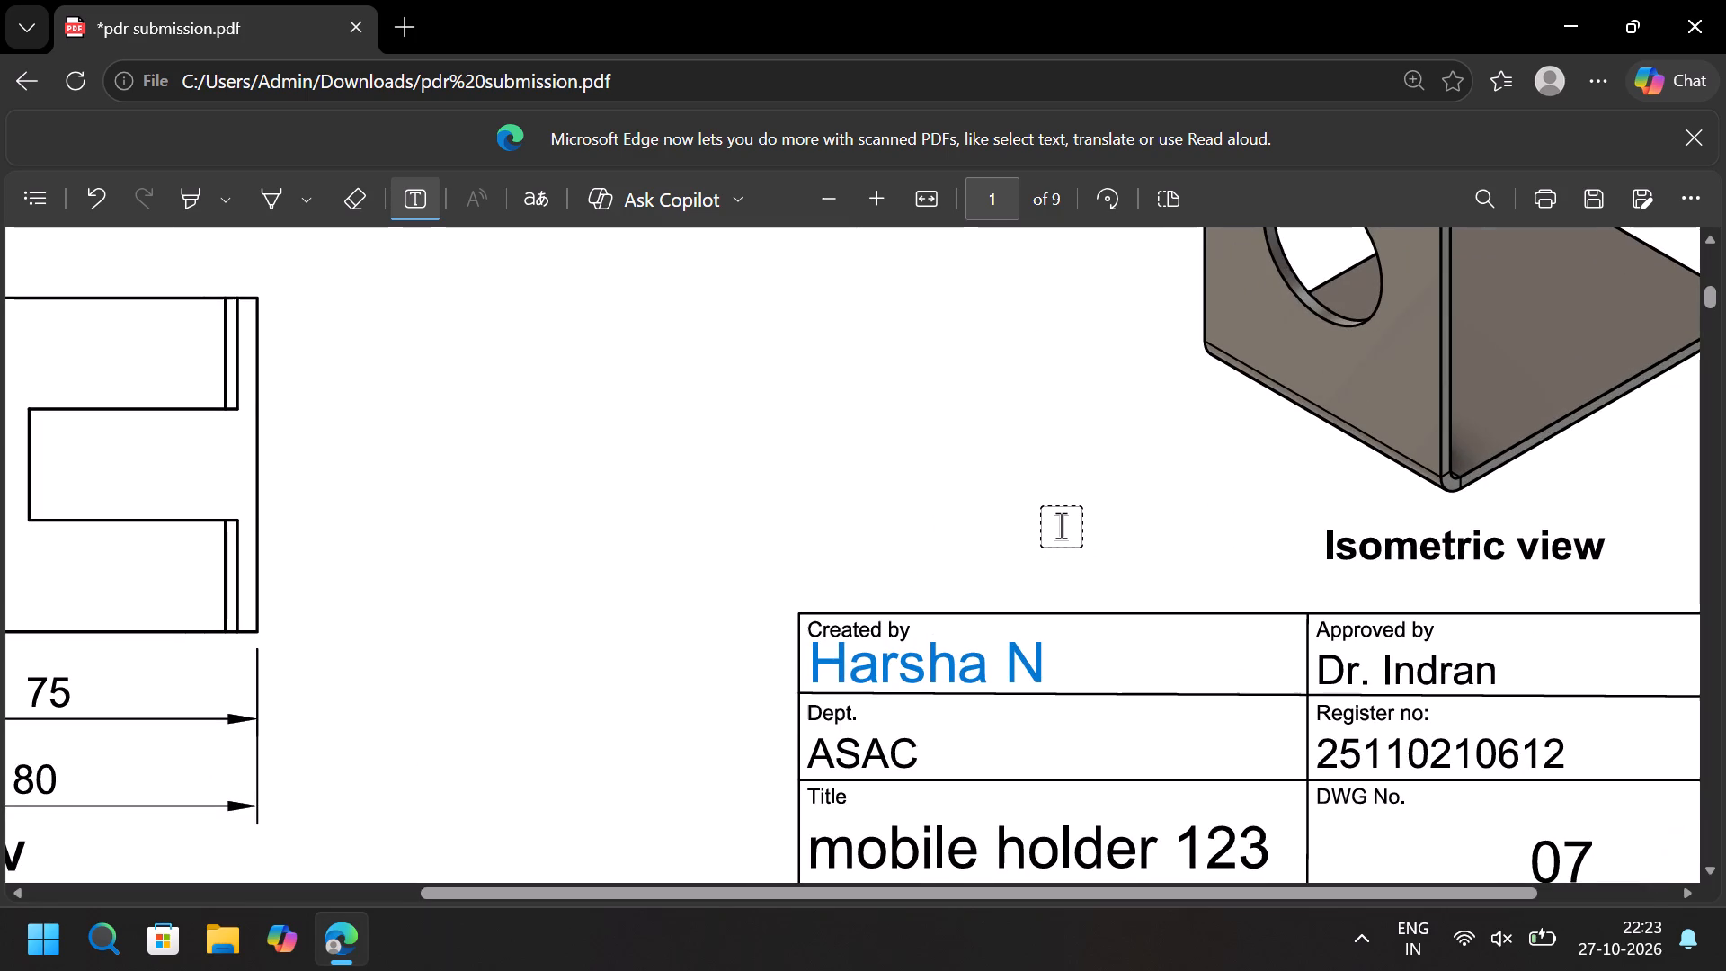
Move the creator's name text down over the ASAC entry to compare sizes and reduce its text size by one increment.
scroll(1062, 527, "left", 3)
scroll(1062, 527, "down", 1)
left_click(708, 630)
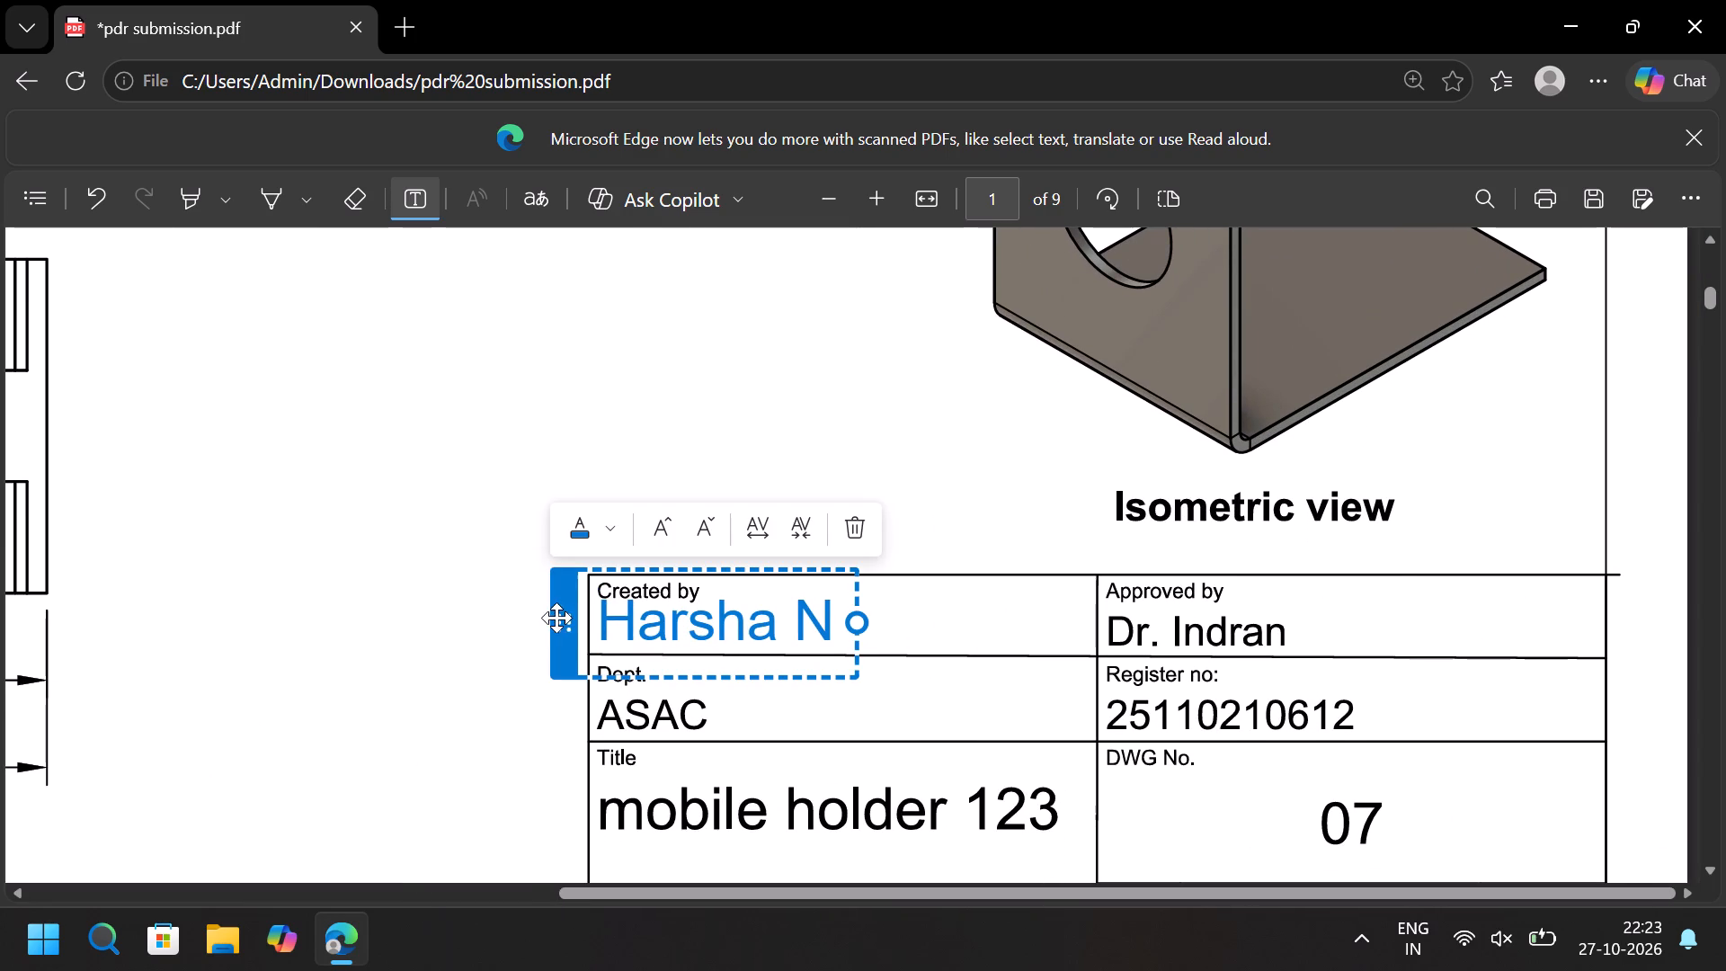
left_click_drag(556, 618, 563, 714)
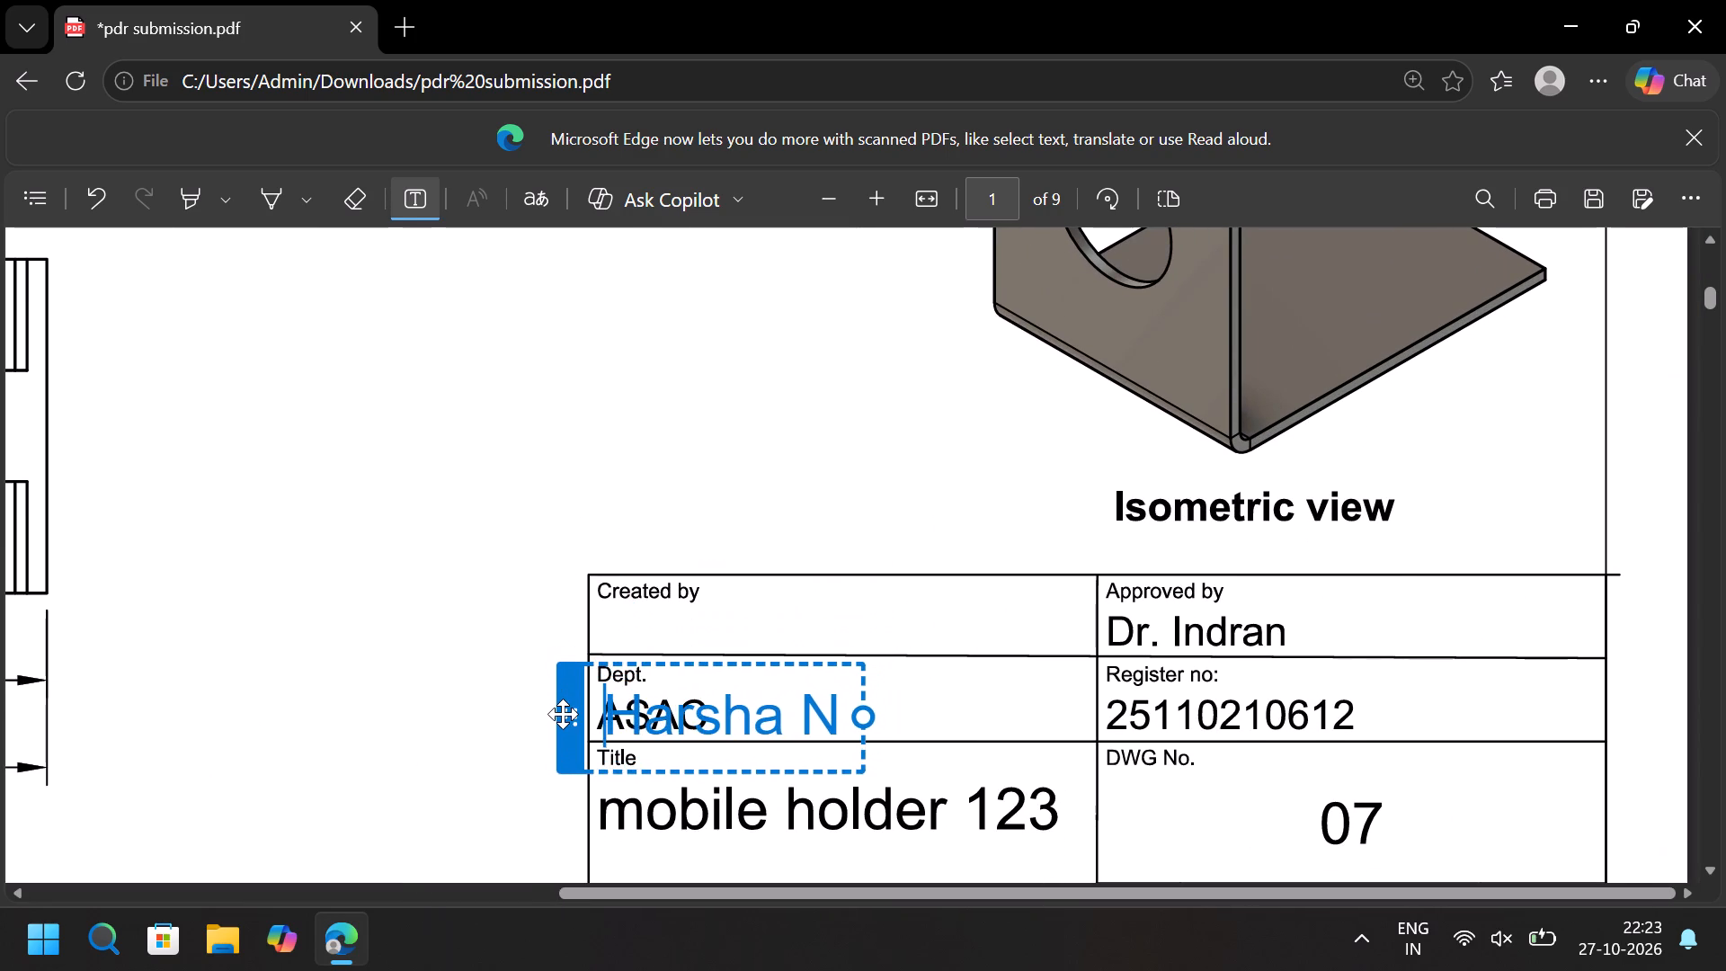
left_click_drag(563, 714, 556, 713)
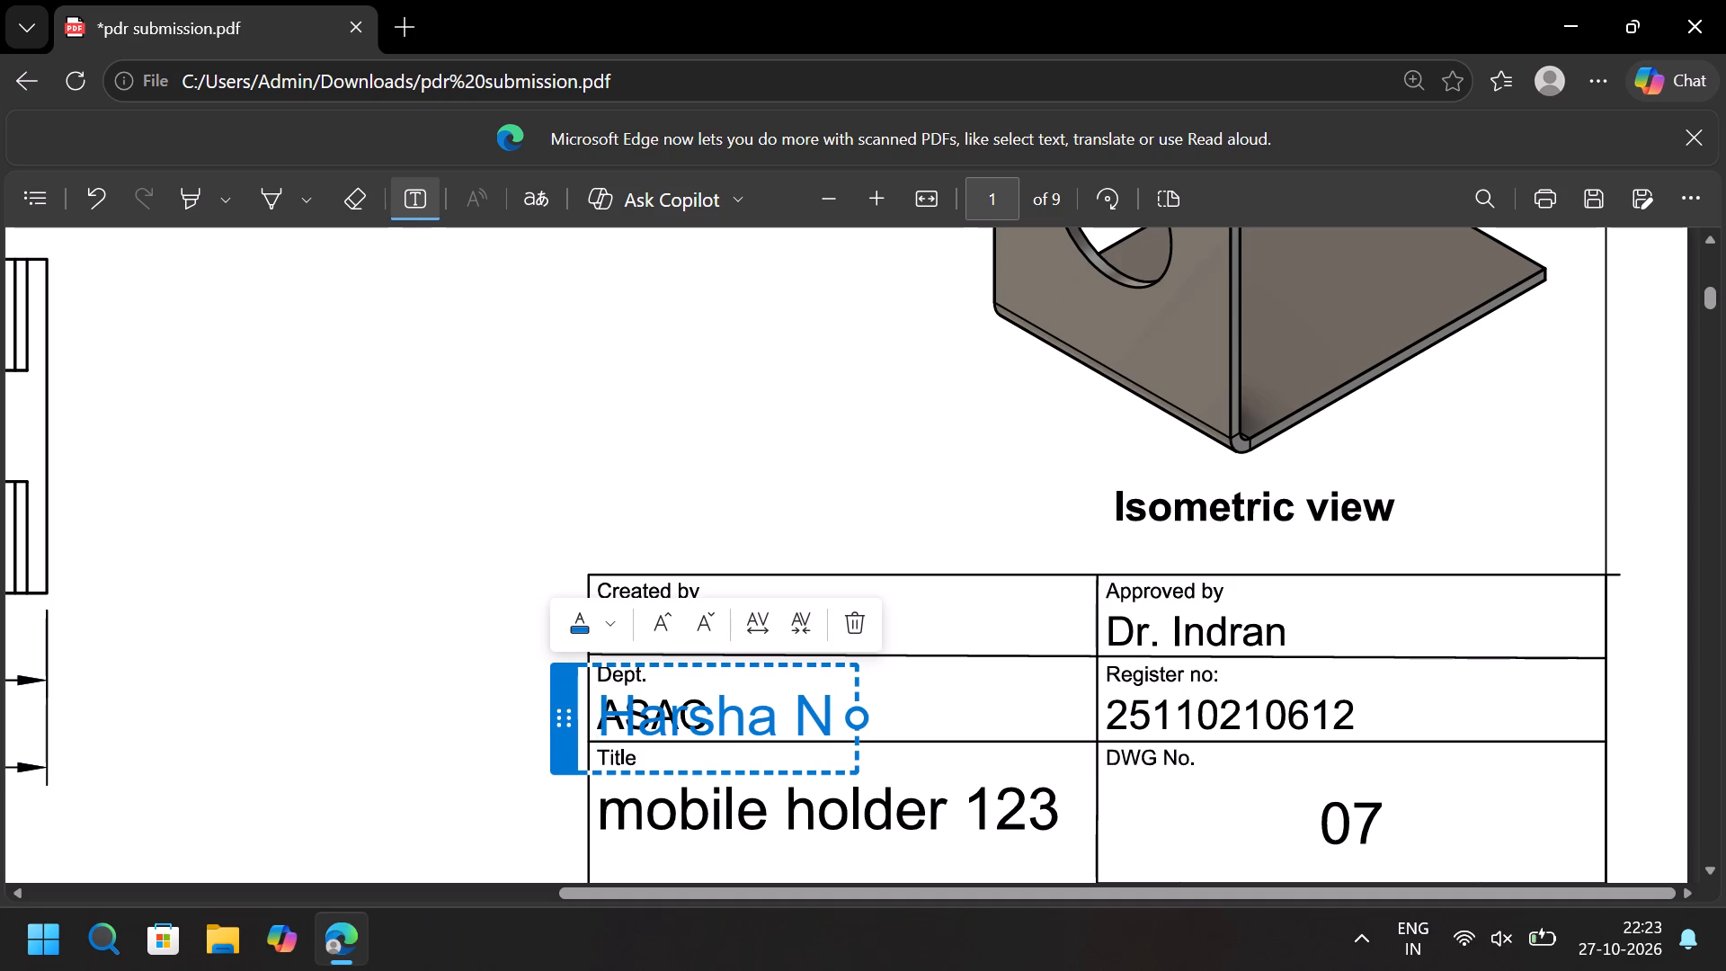
left_click(707, 615)
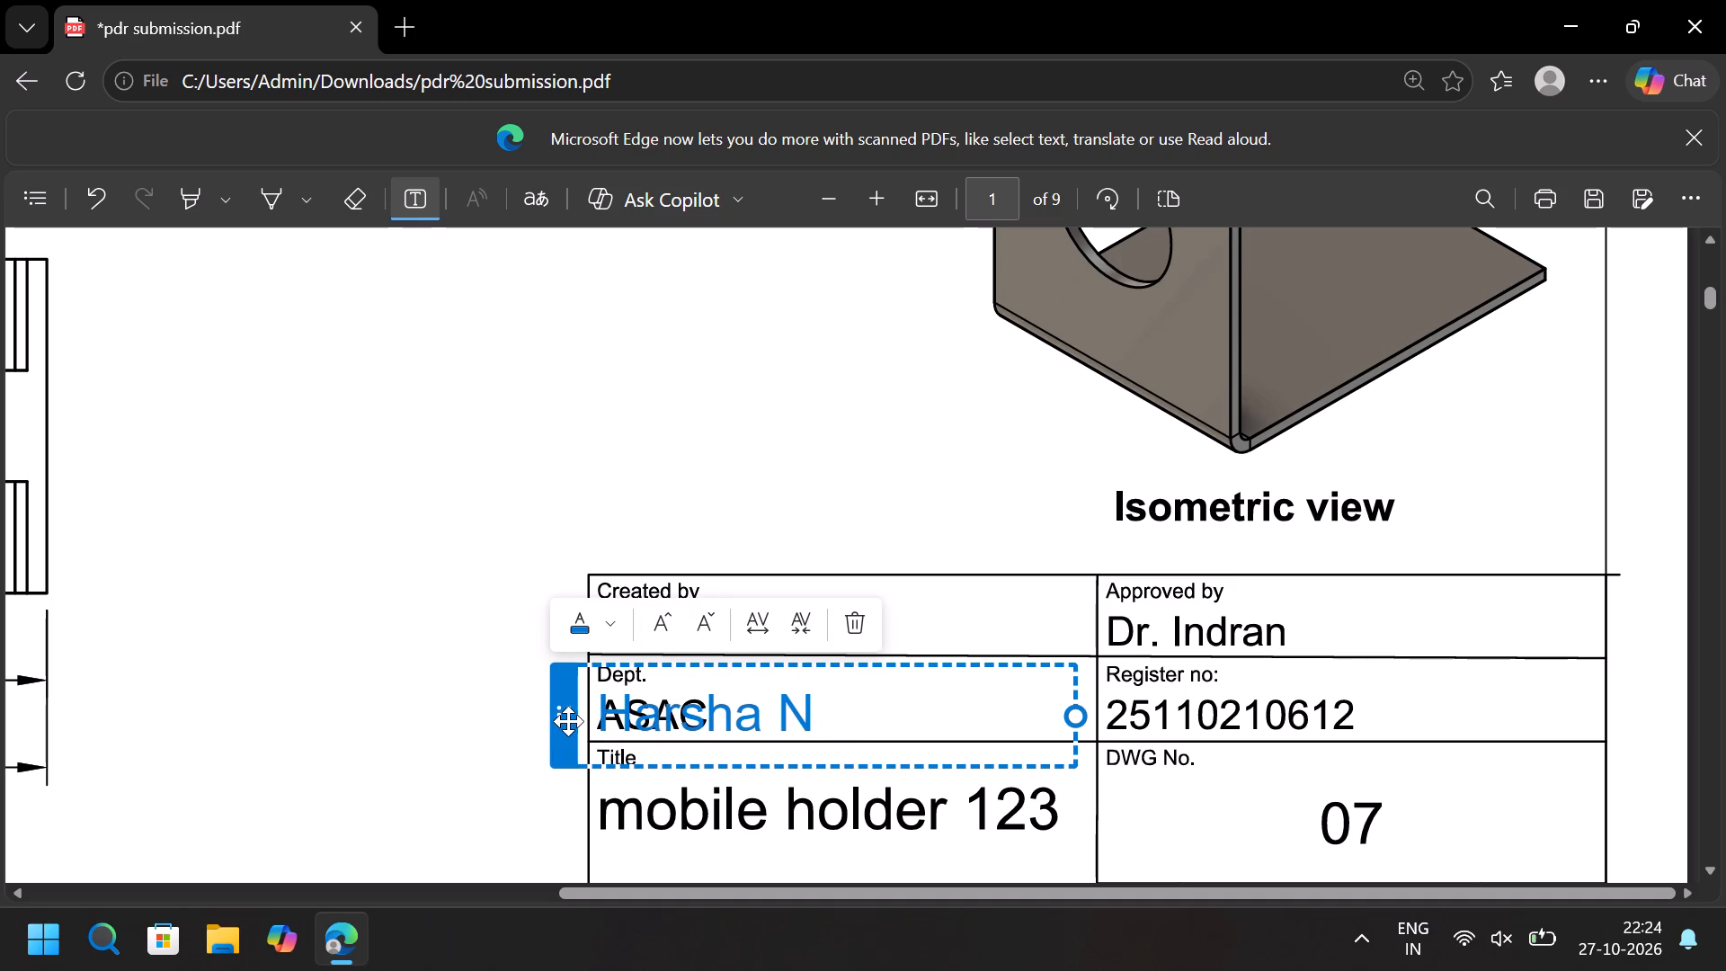
Shift the name text left over ASAC, capitalise its s for comparison with the S there, and reduce the text size by one increment.
left_click_drag(568, 721, 514, 720)
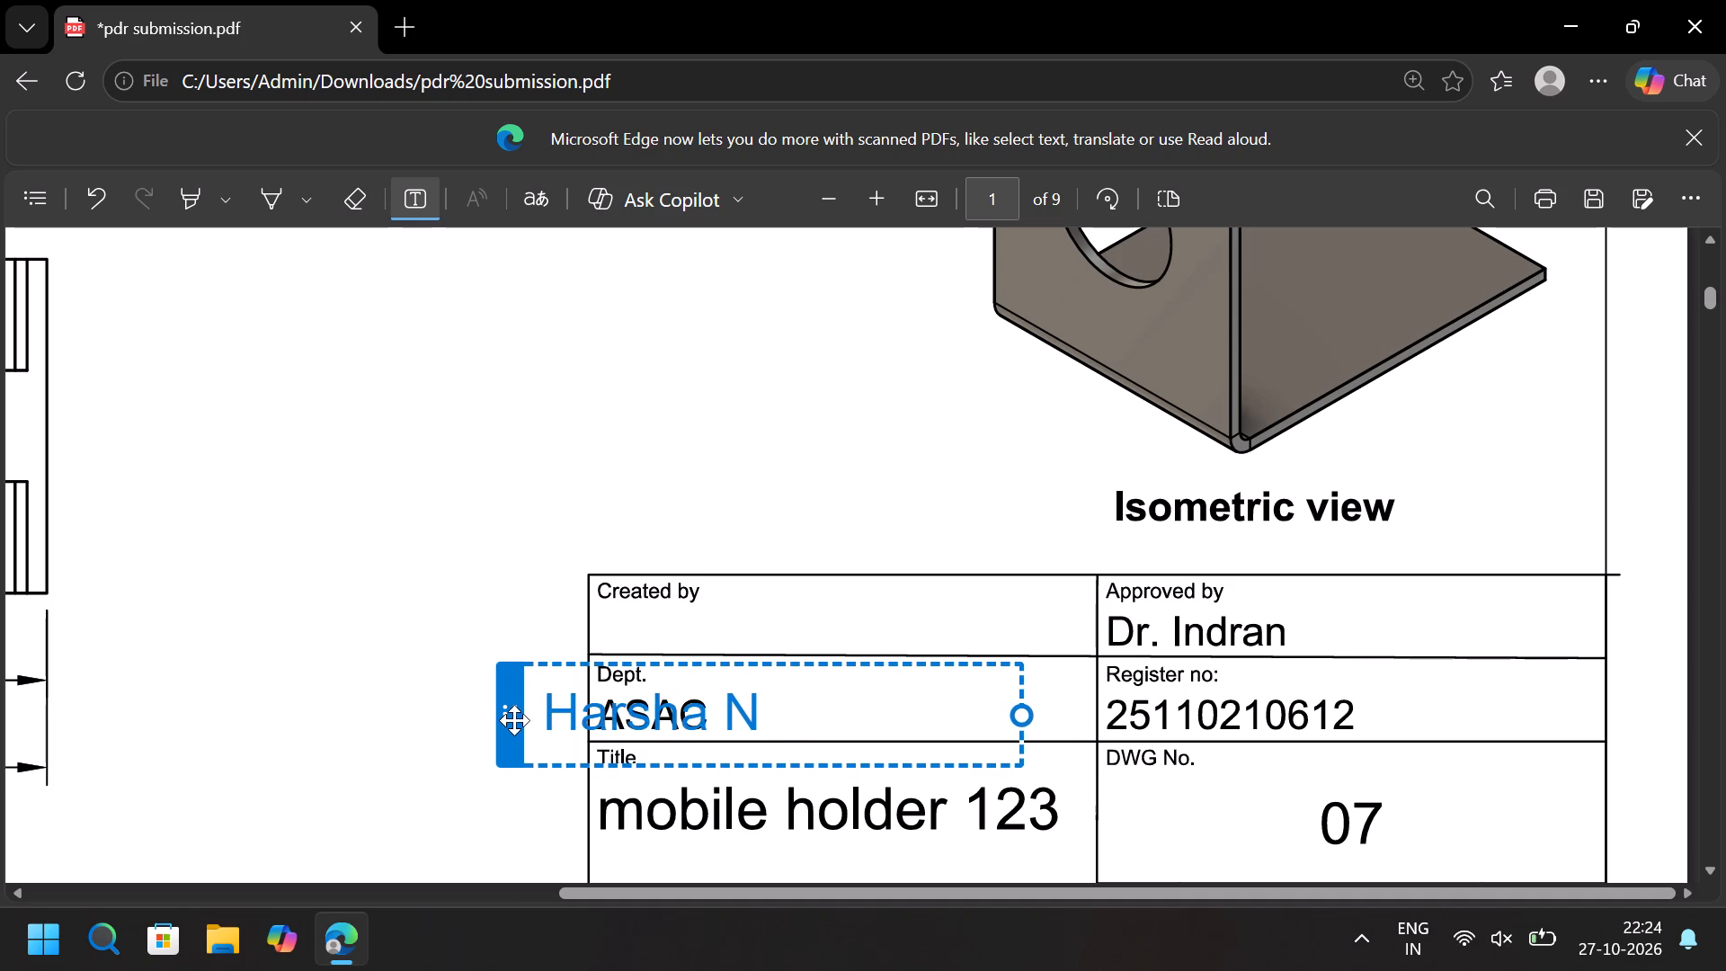
left_click_drag(514, 720, 515, 720)
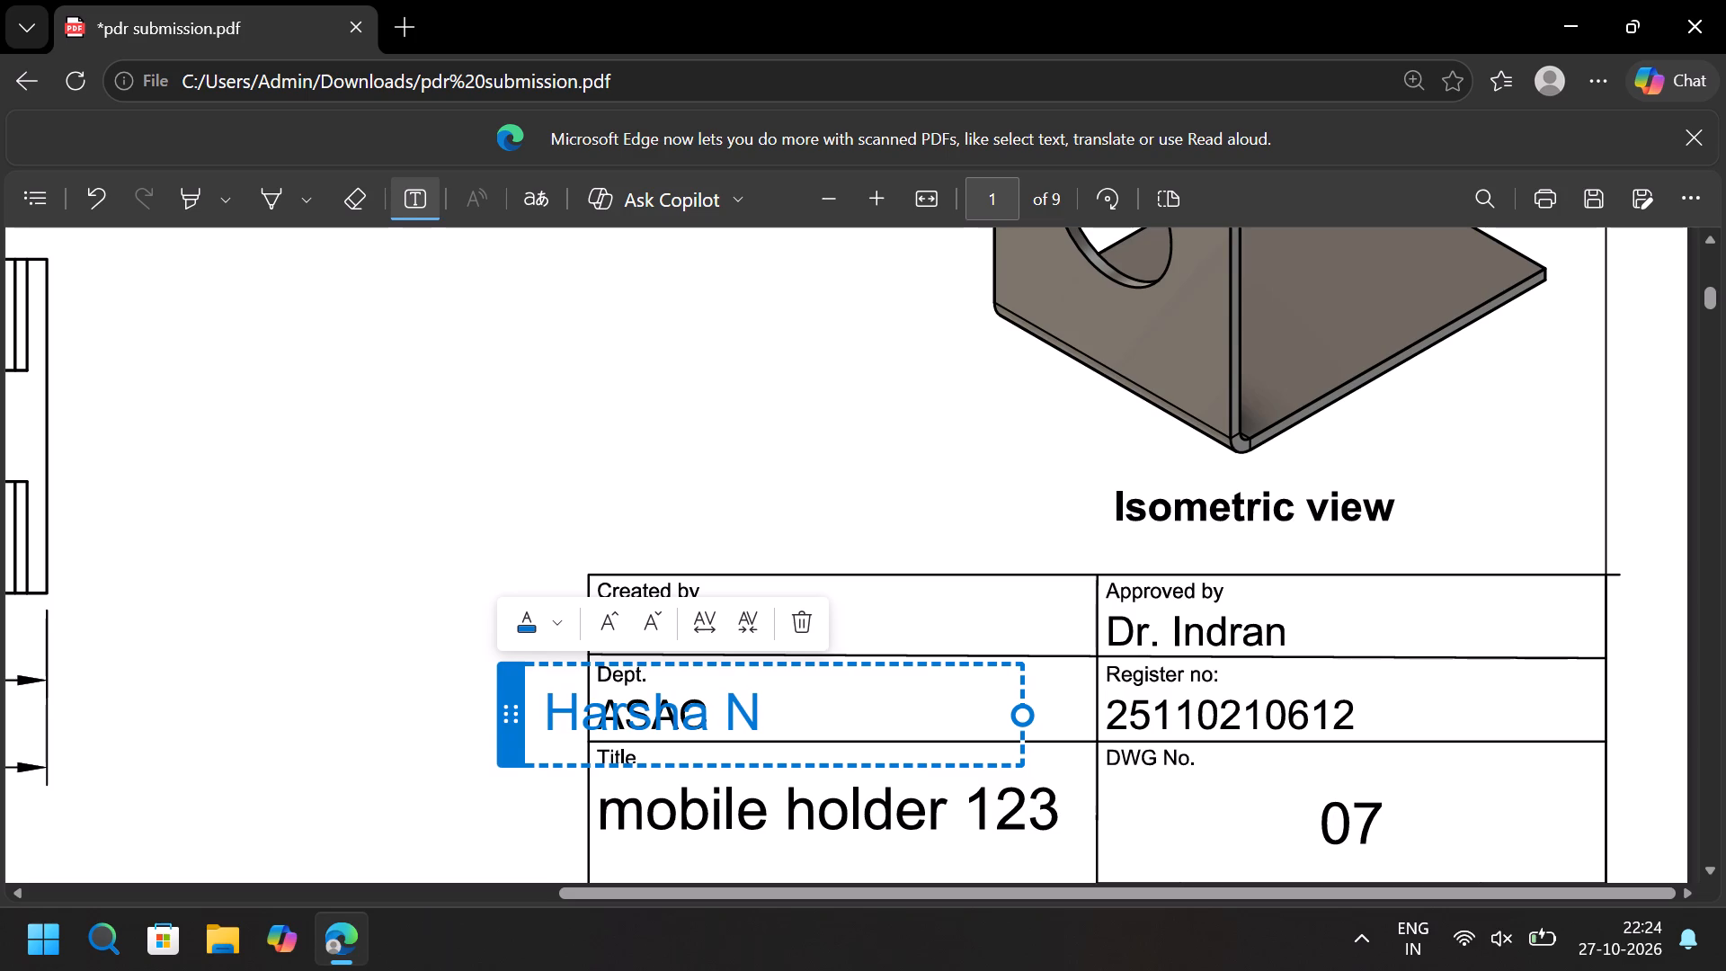
left_click(639, 726)
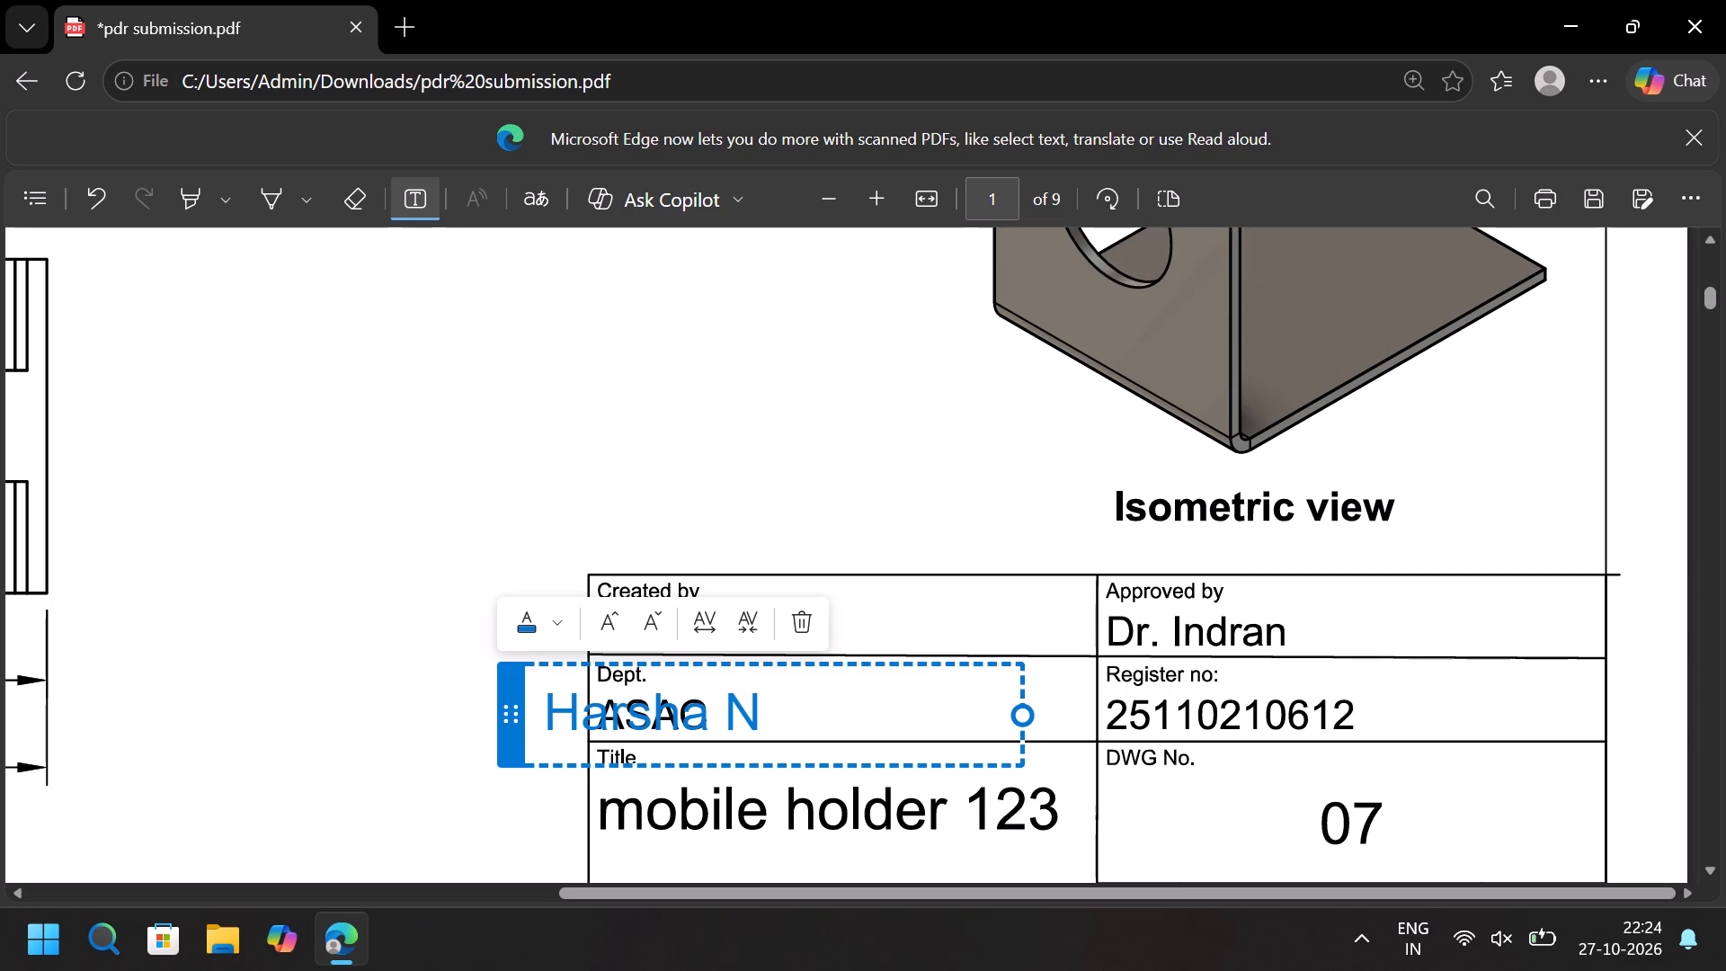
left_click(652, 718)
key("BackSpace")
key("shift+s")
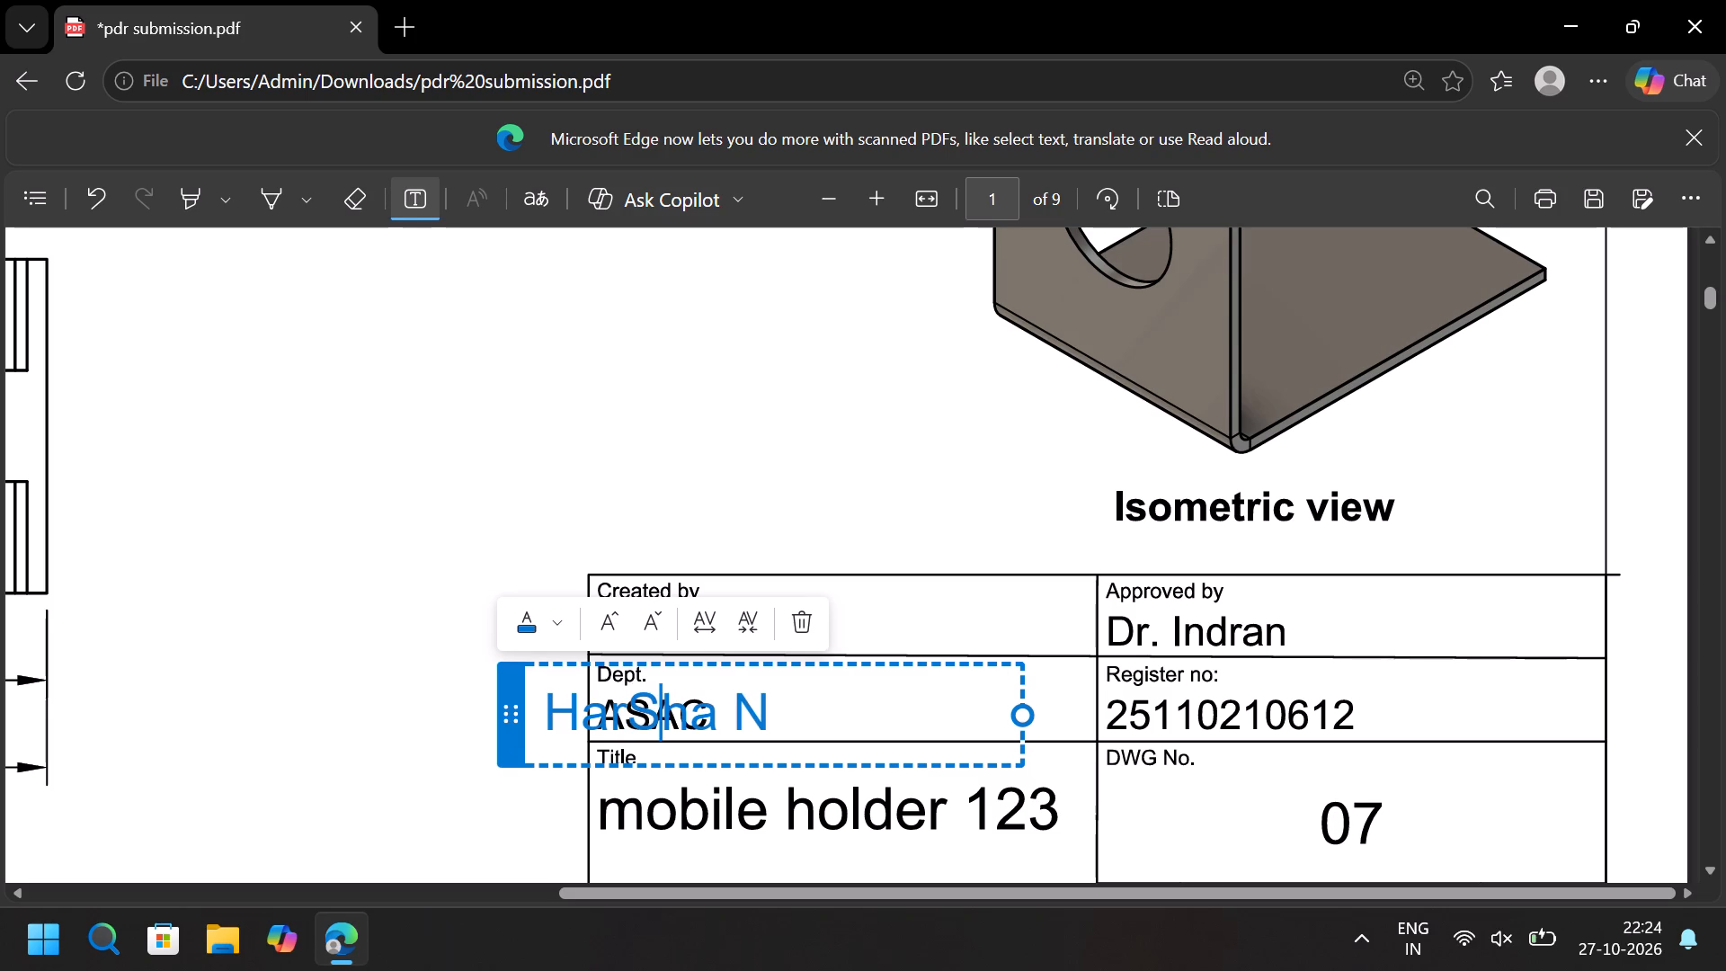
left_click(659, 619)
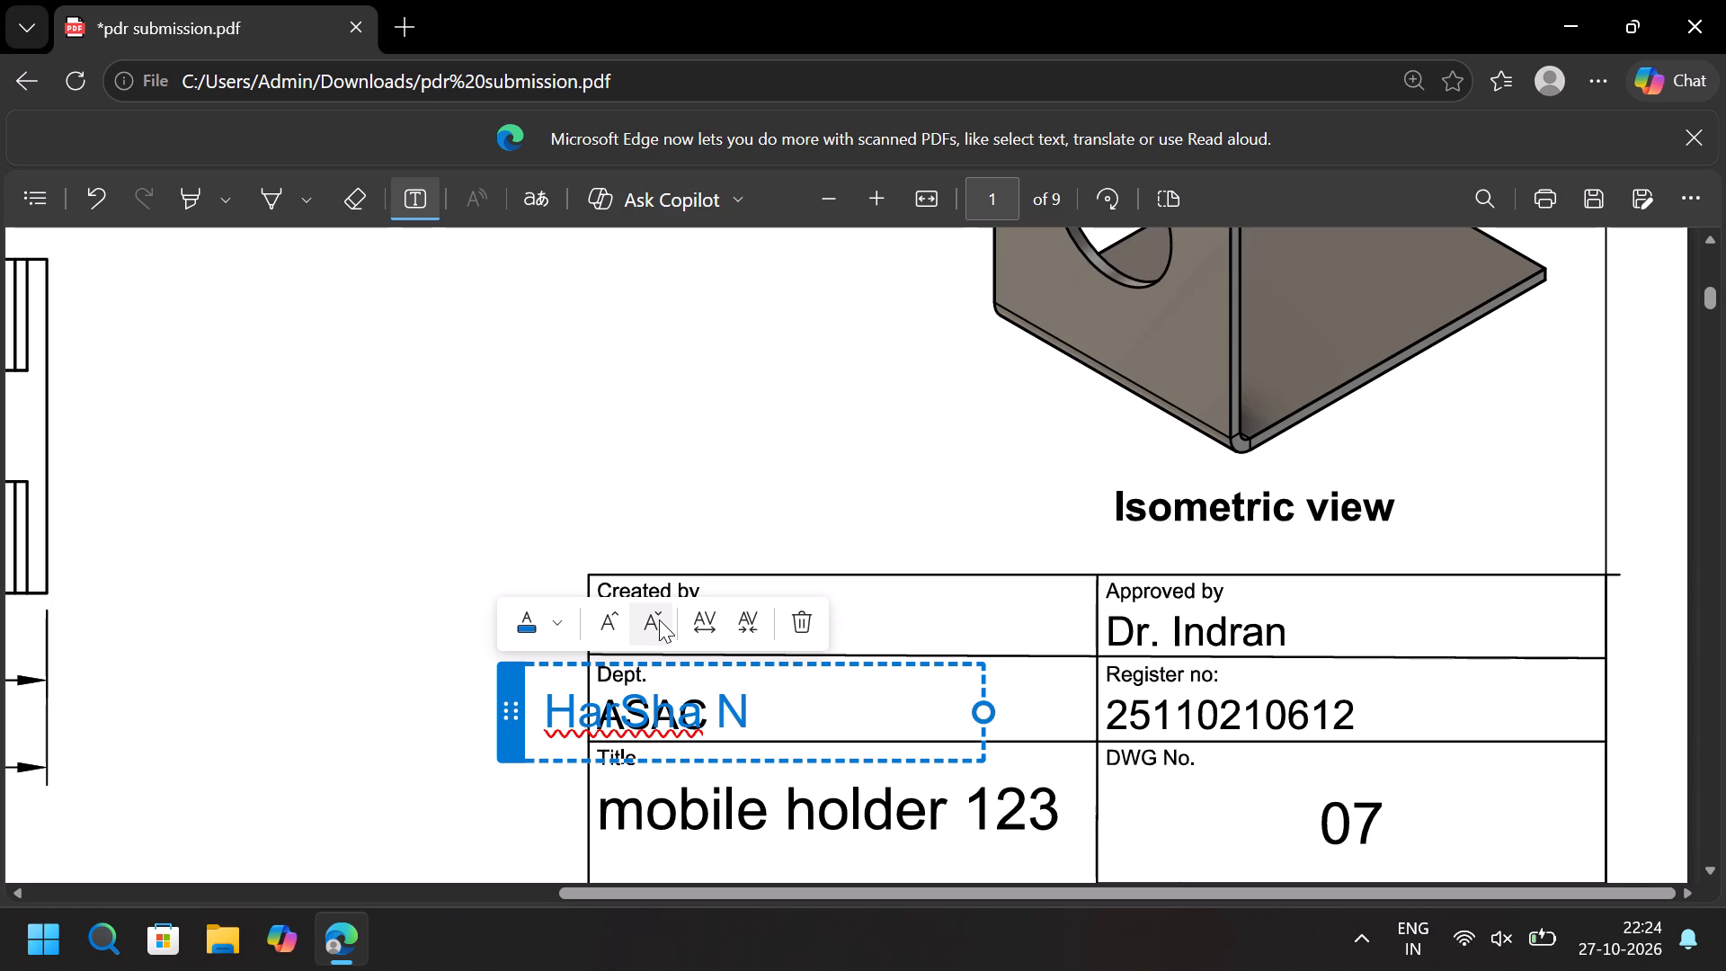
Reduce the creator's name text by one size increment and shift it over the ASAC entry to compare letter heights.
left_click(659, 619)
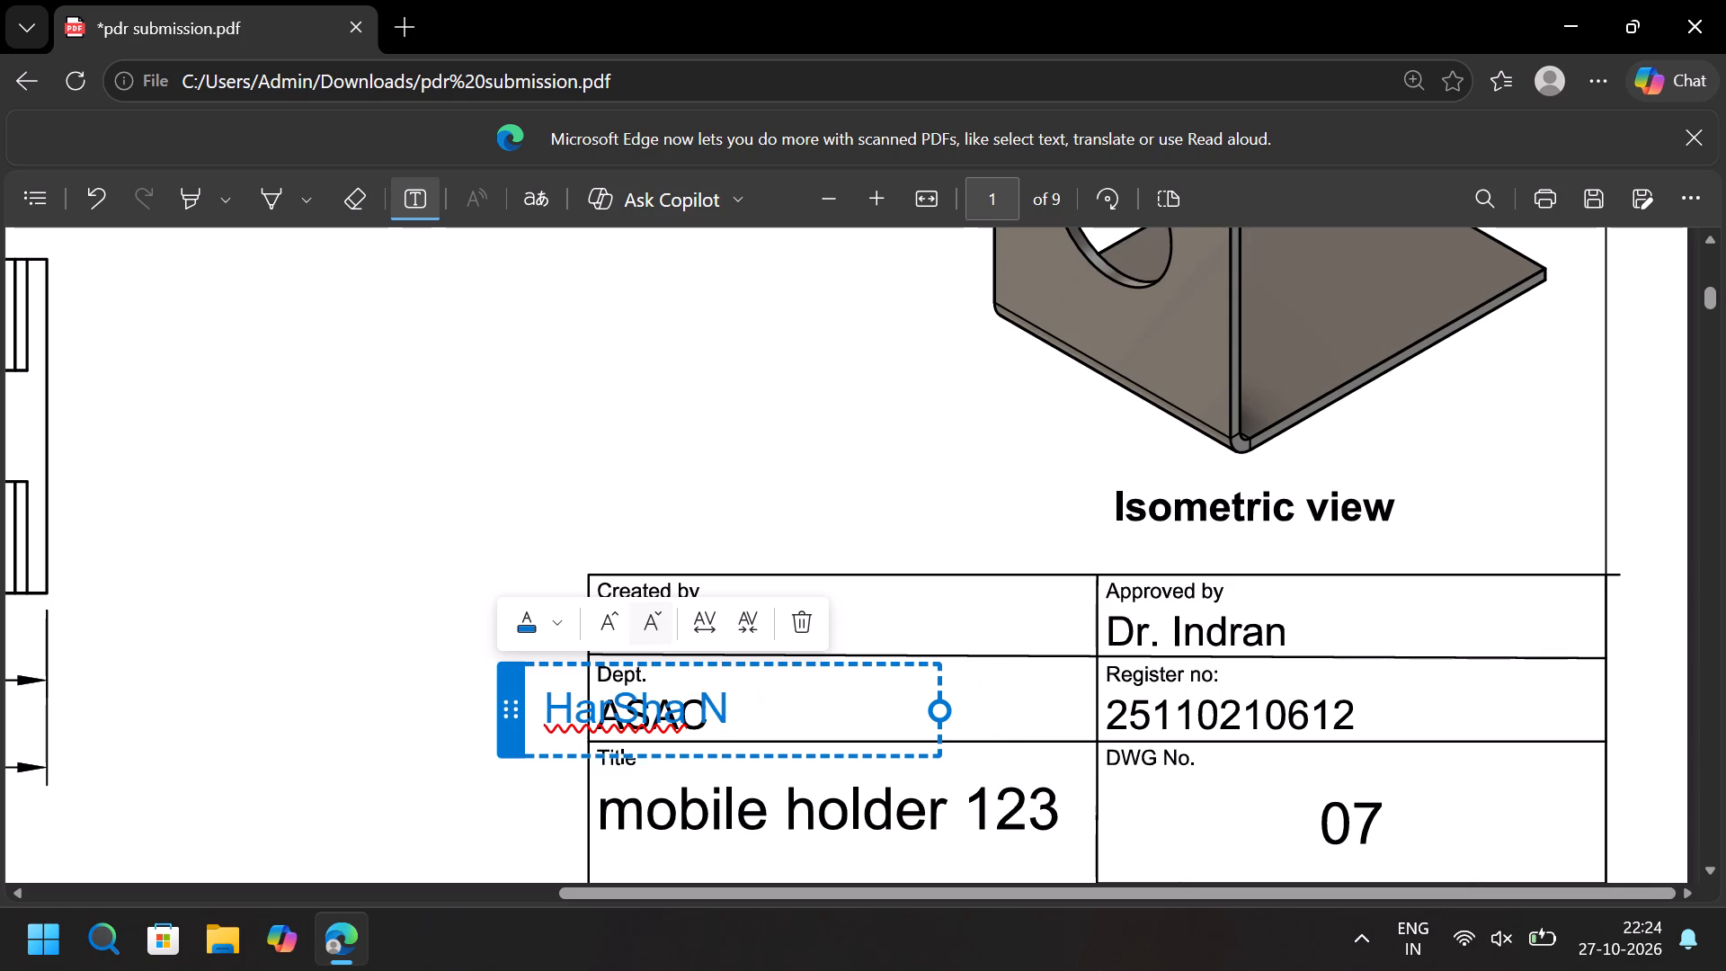
left_click_drag(505, 727, 529, 751)
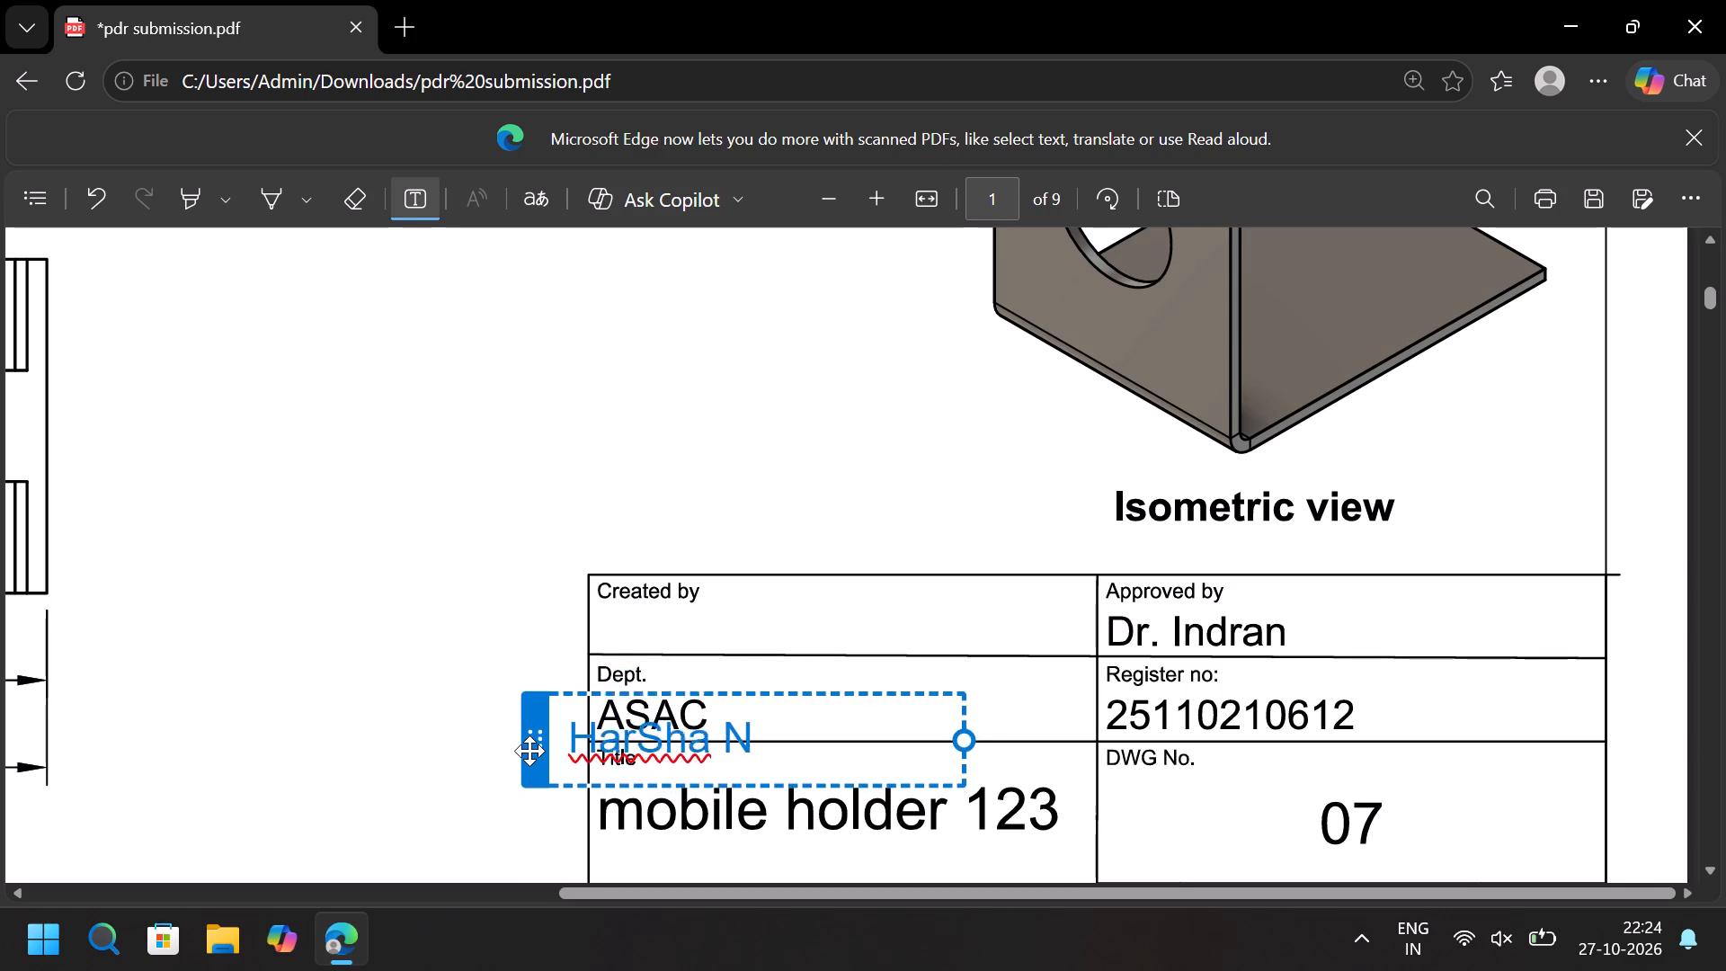
left_click_drag(529, 751, 519, 735)
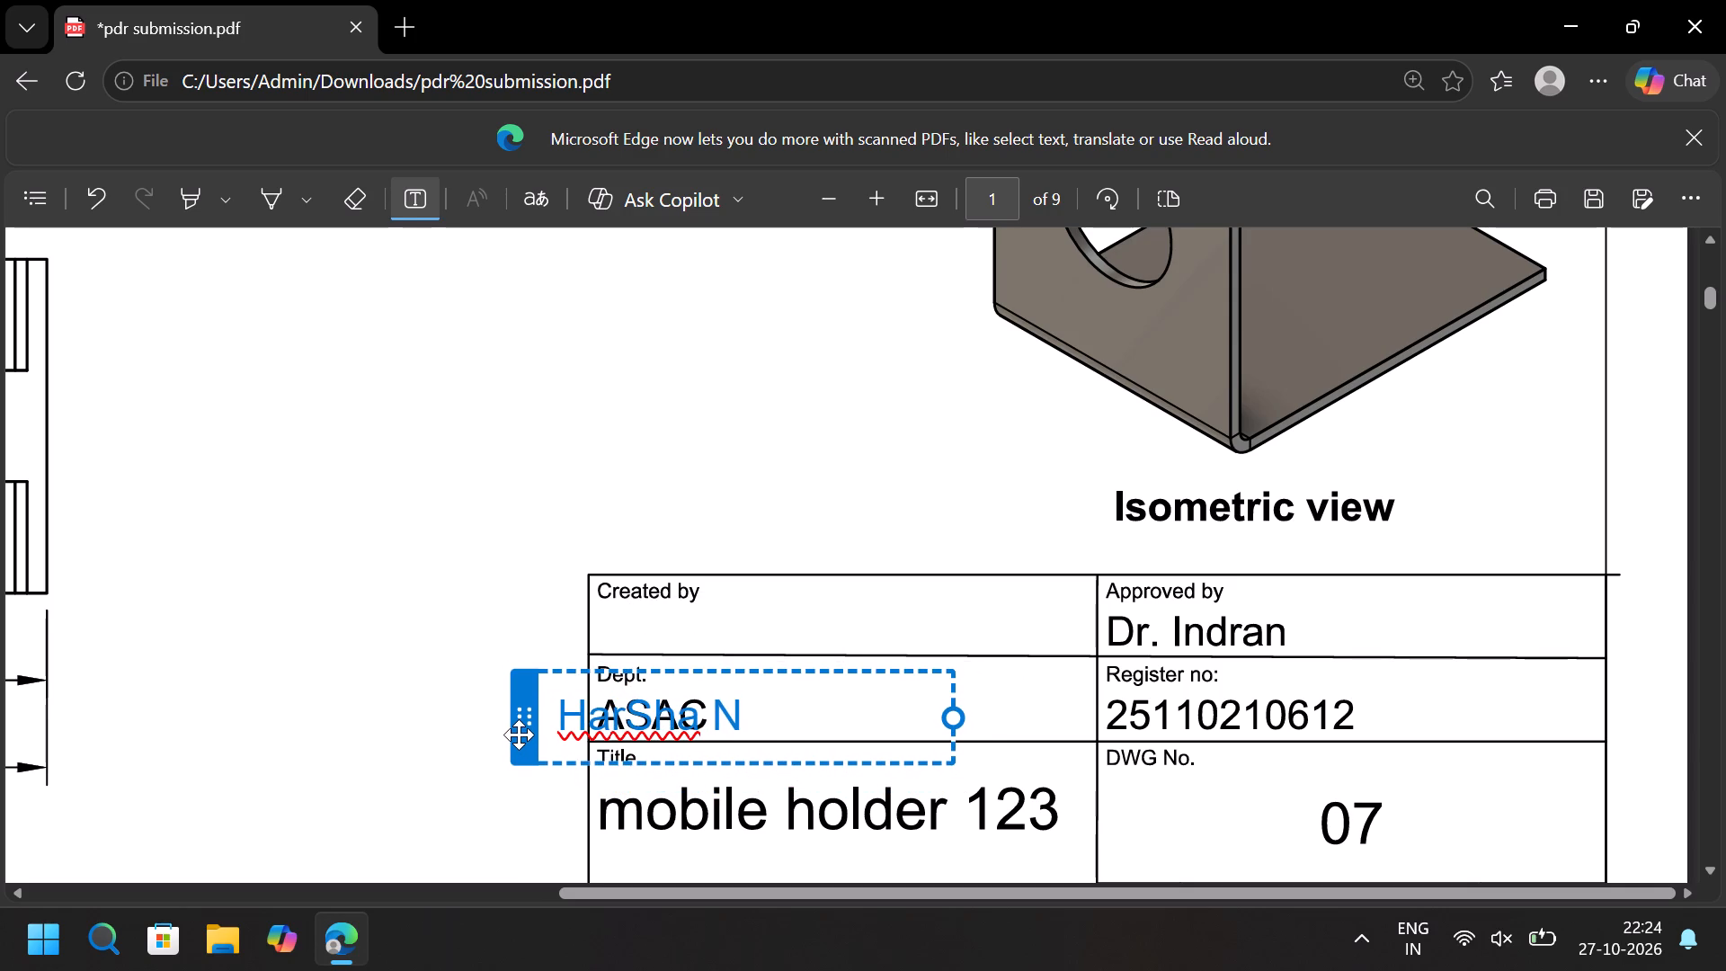
left_click_drag(519, 735, 518, 735)
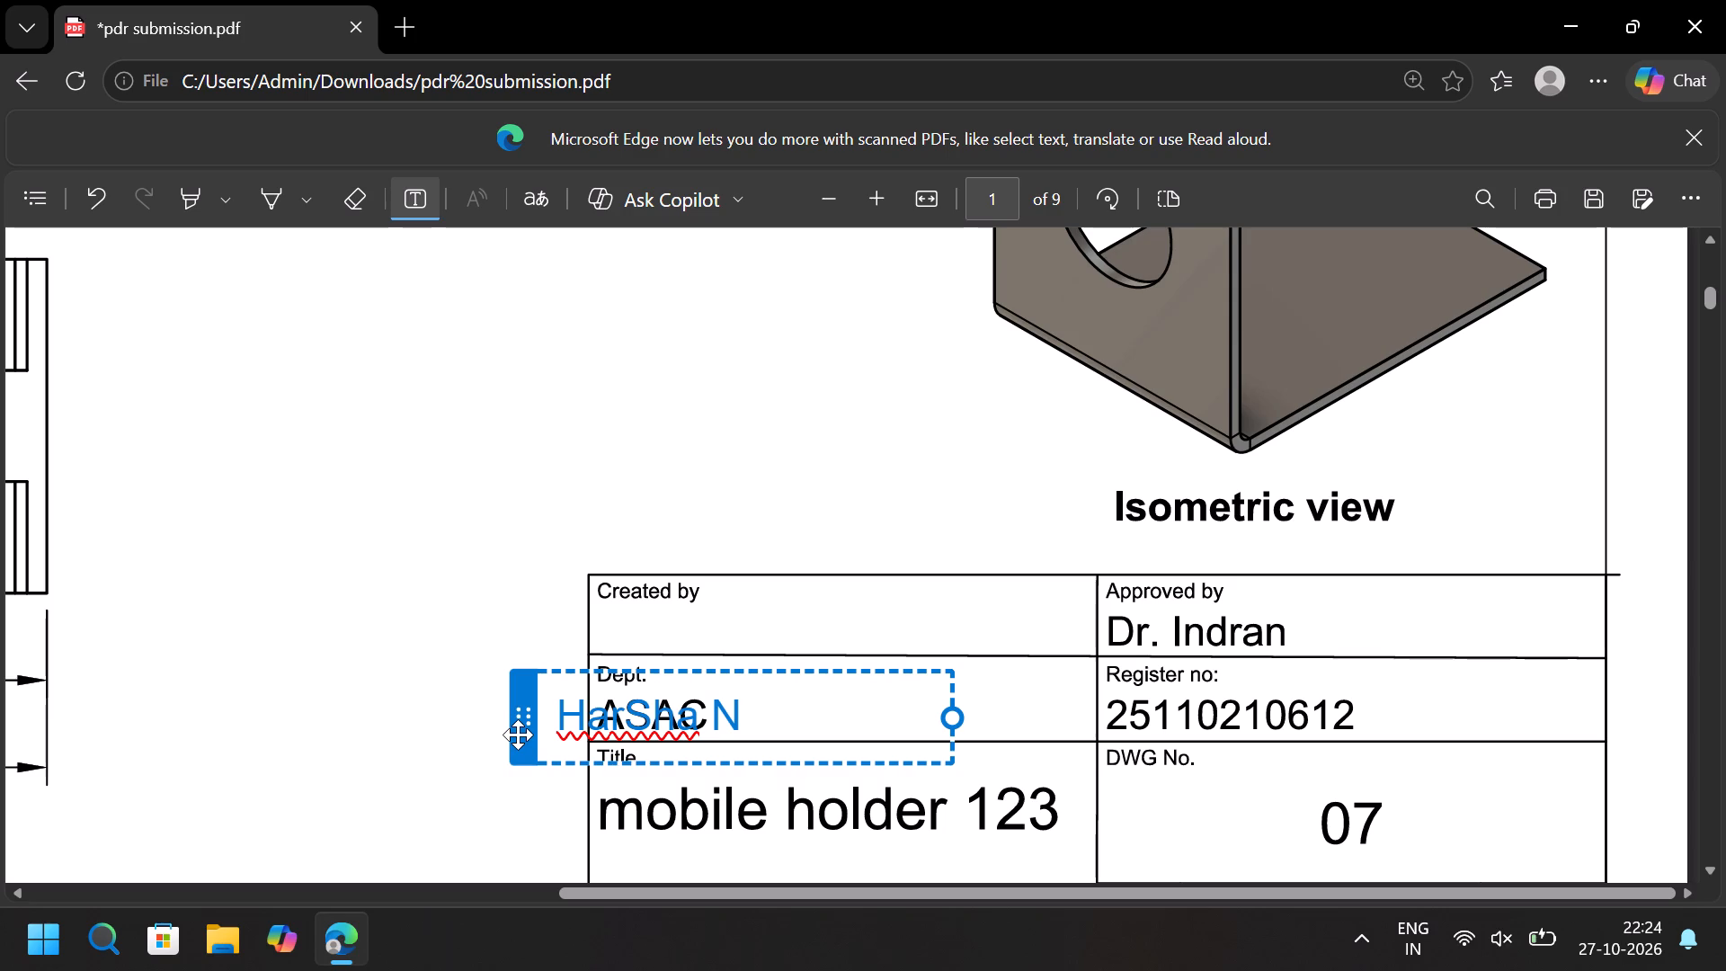
Move the creator's name text up into the Created by cell, lining its start up with the ASAC entry below.
left_click_drag(518, 735, 583, 654)
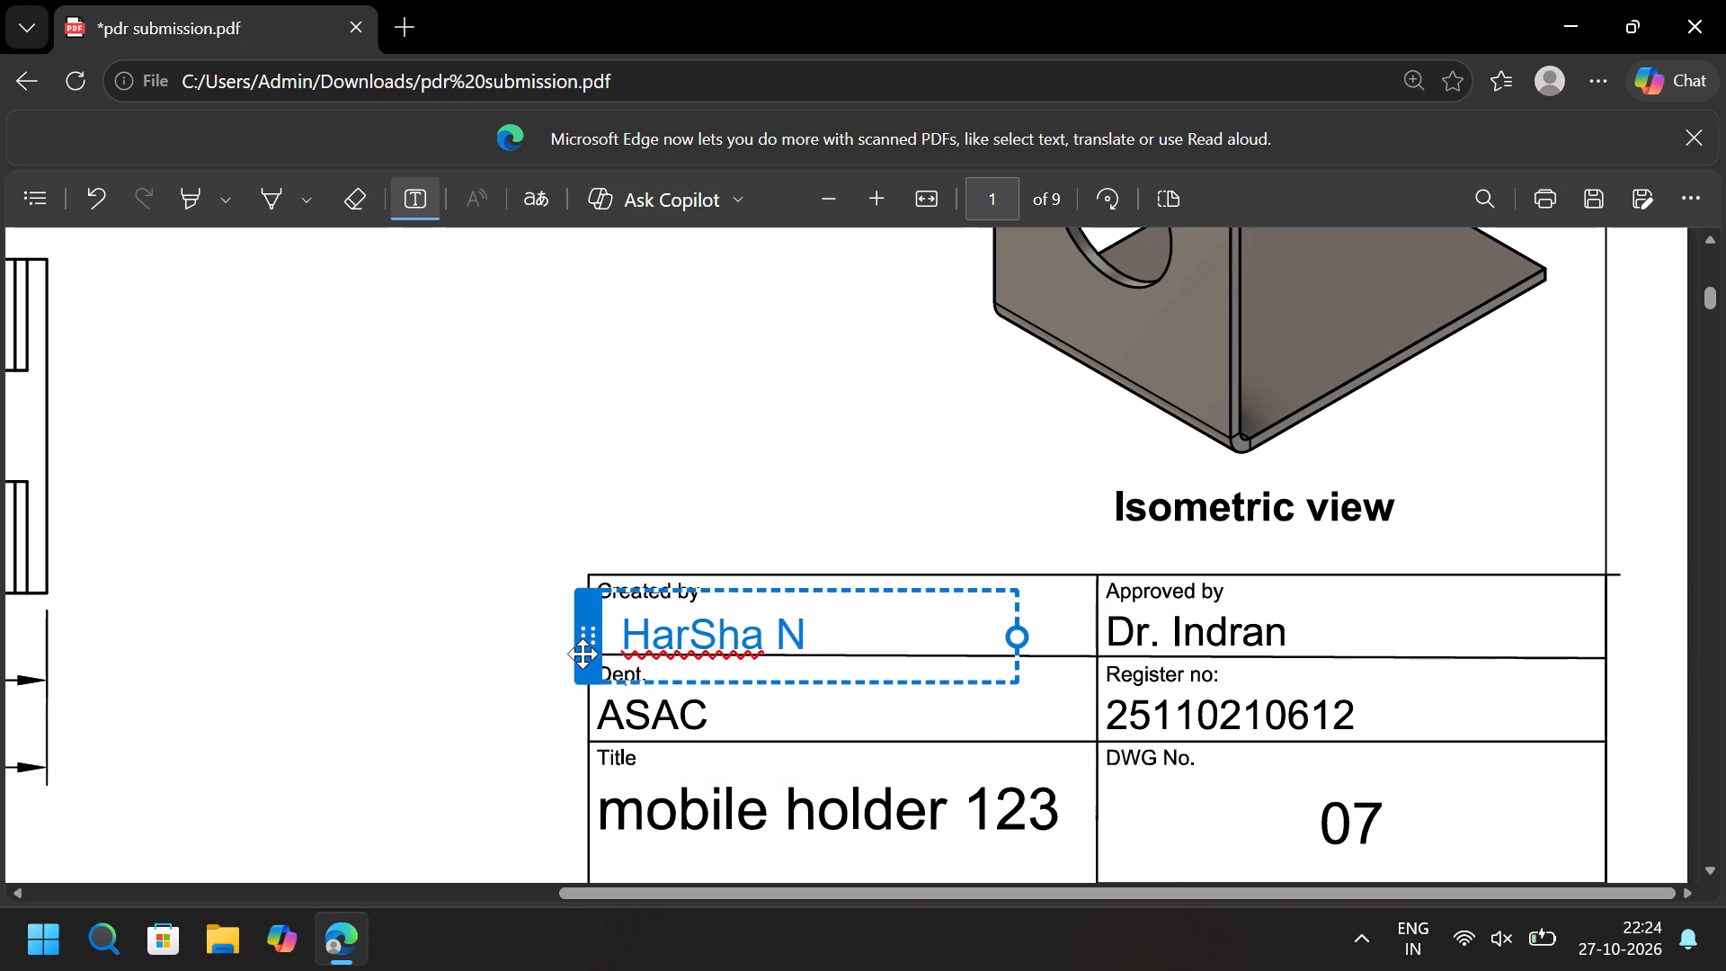
left_click_drag(583, 654, 558, 643)
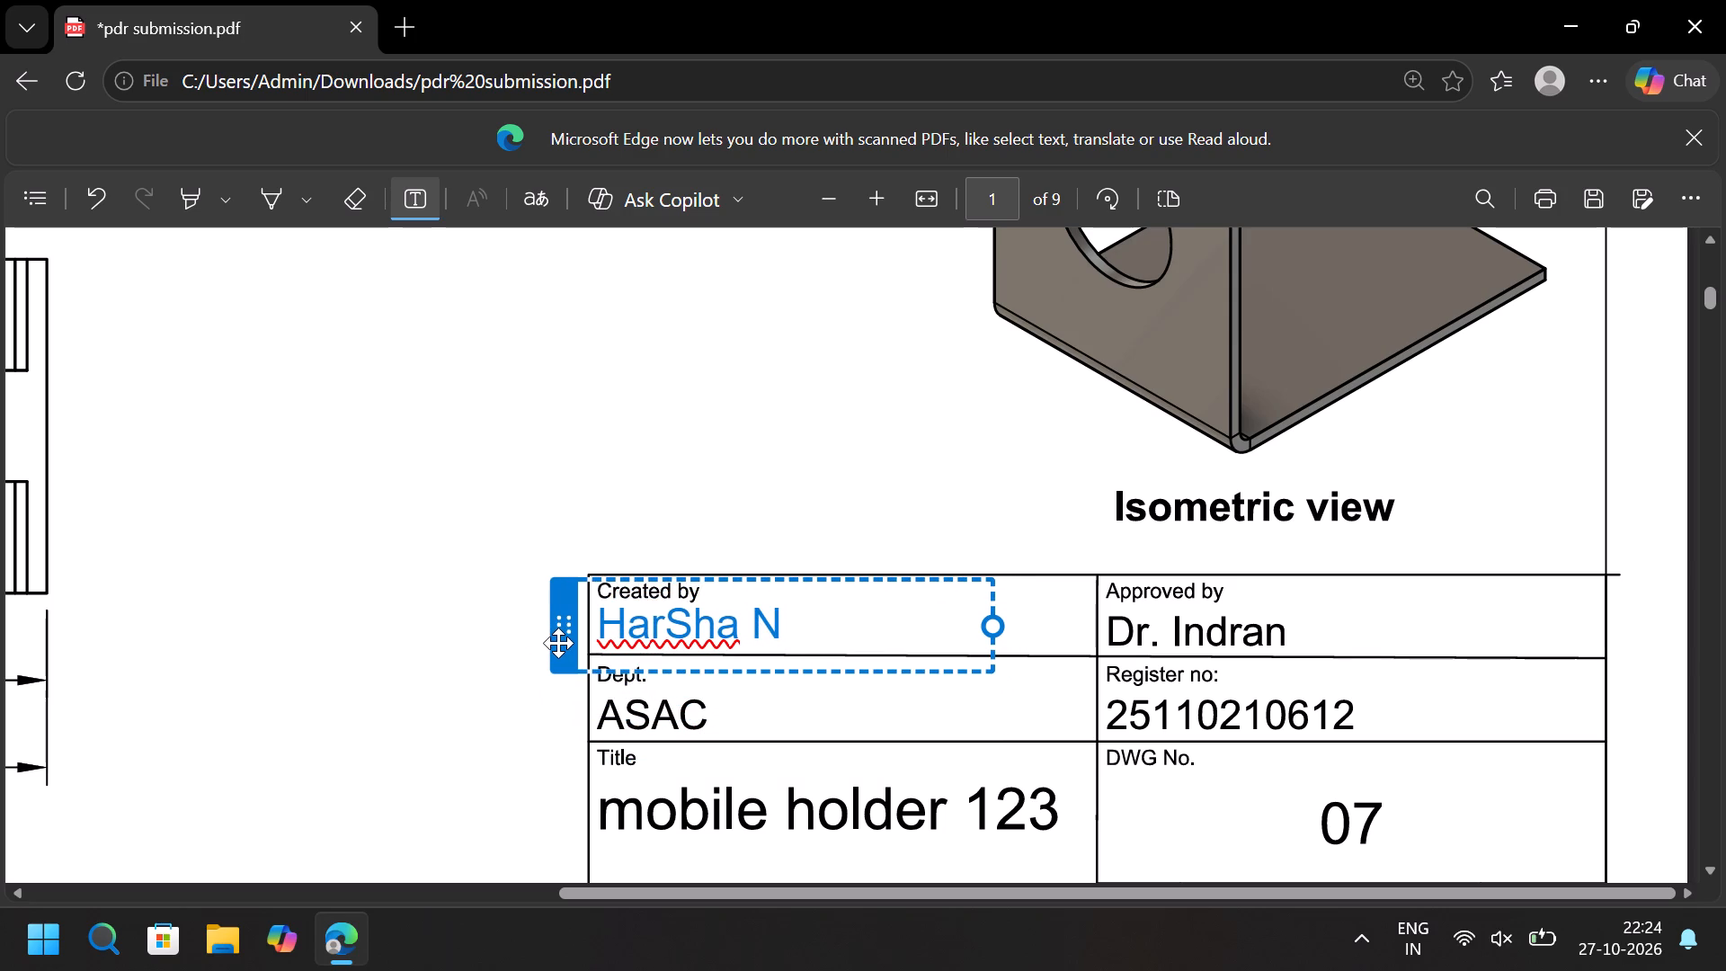
left_click_drag(558, 643, 564, 642)
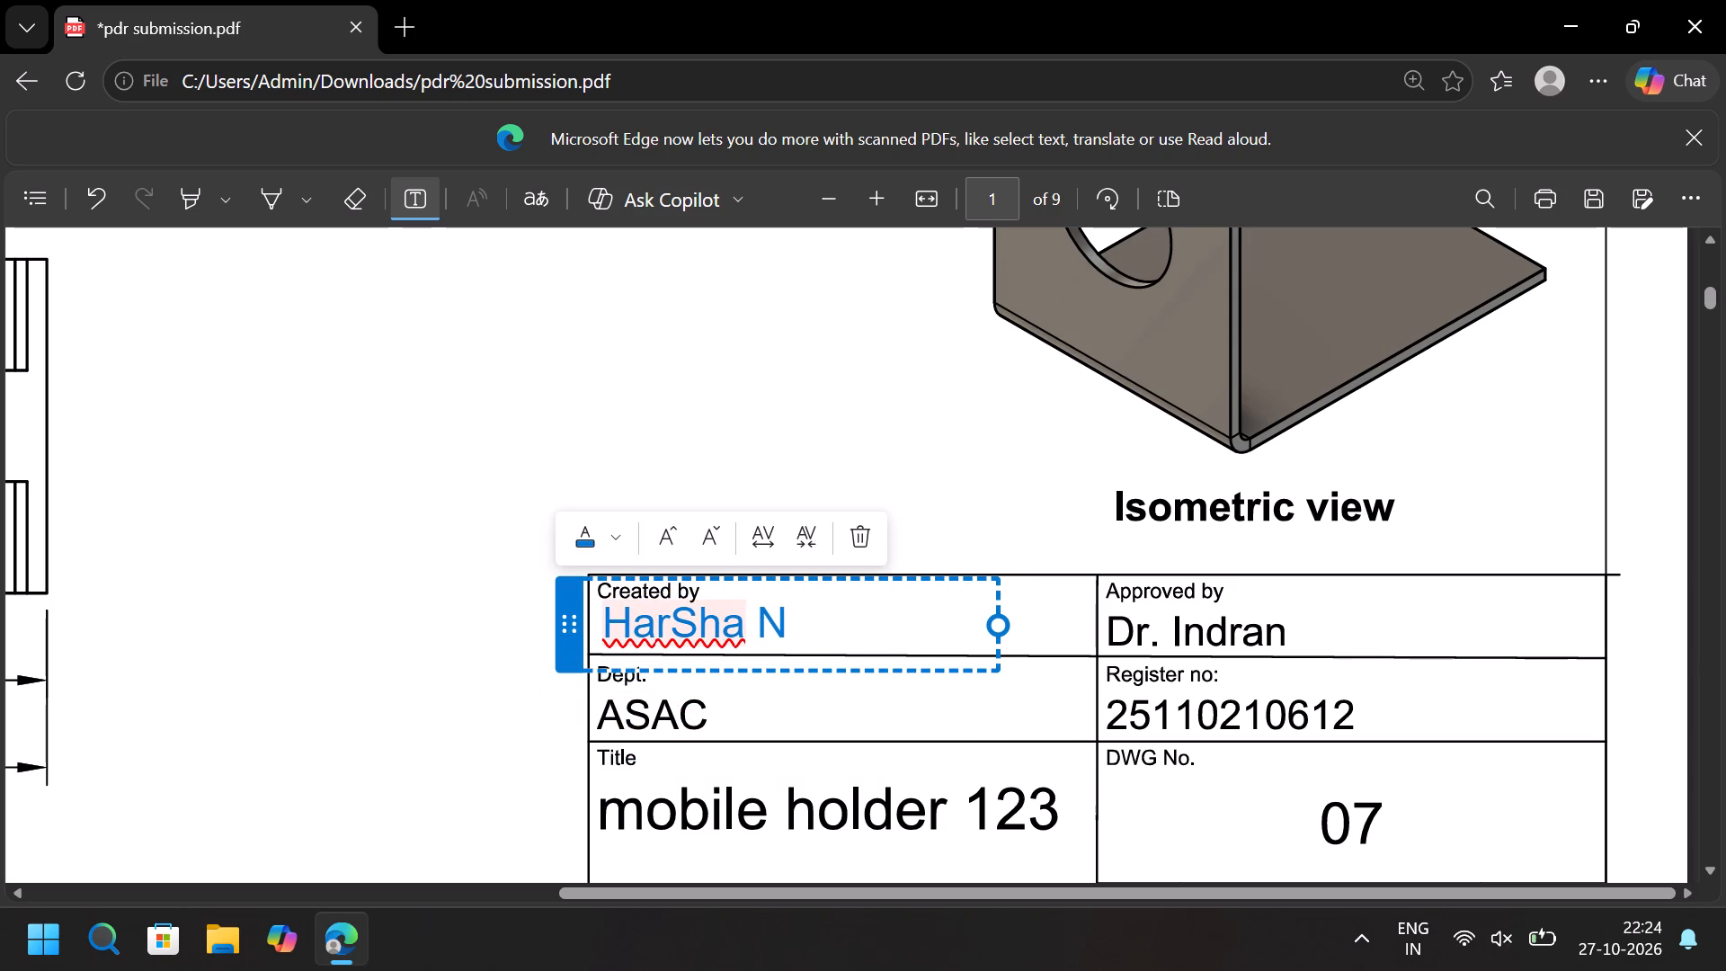
Change the capital S in the creator's name back to a lowercase s.
left_click(698, 640)
key("BackSpace")
key("BackSpace")
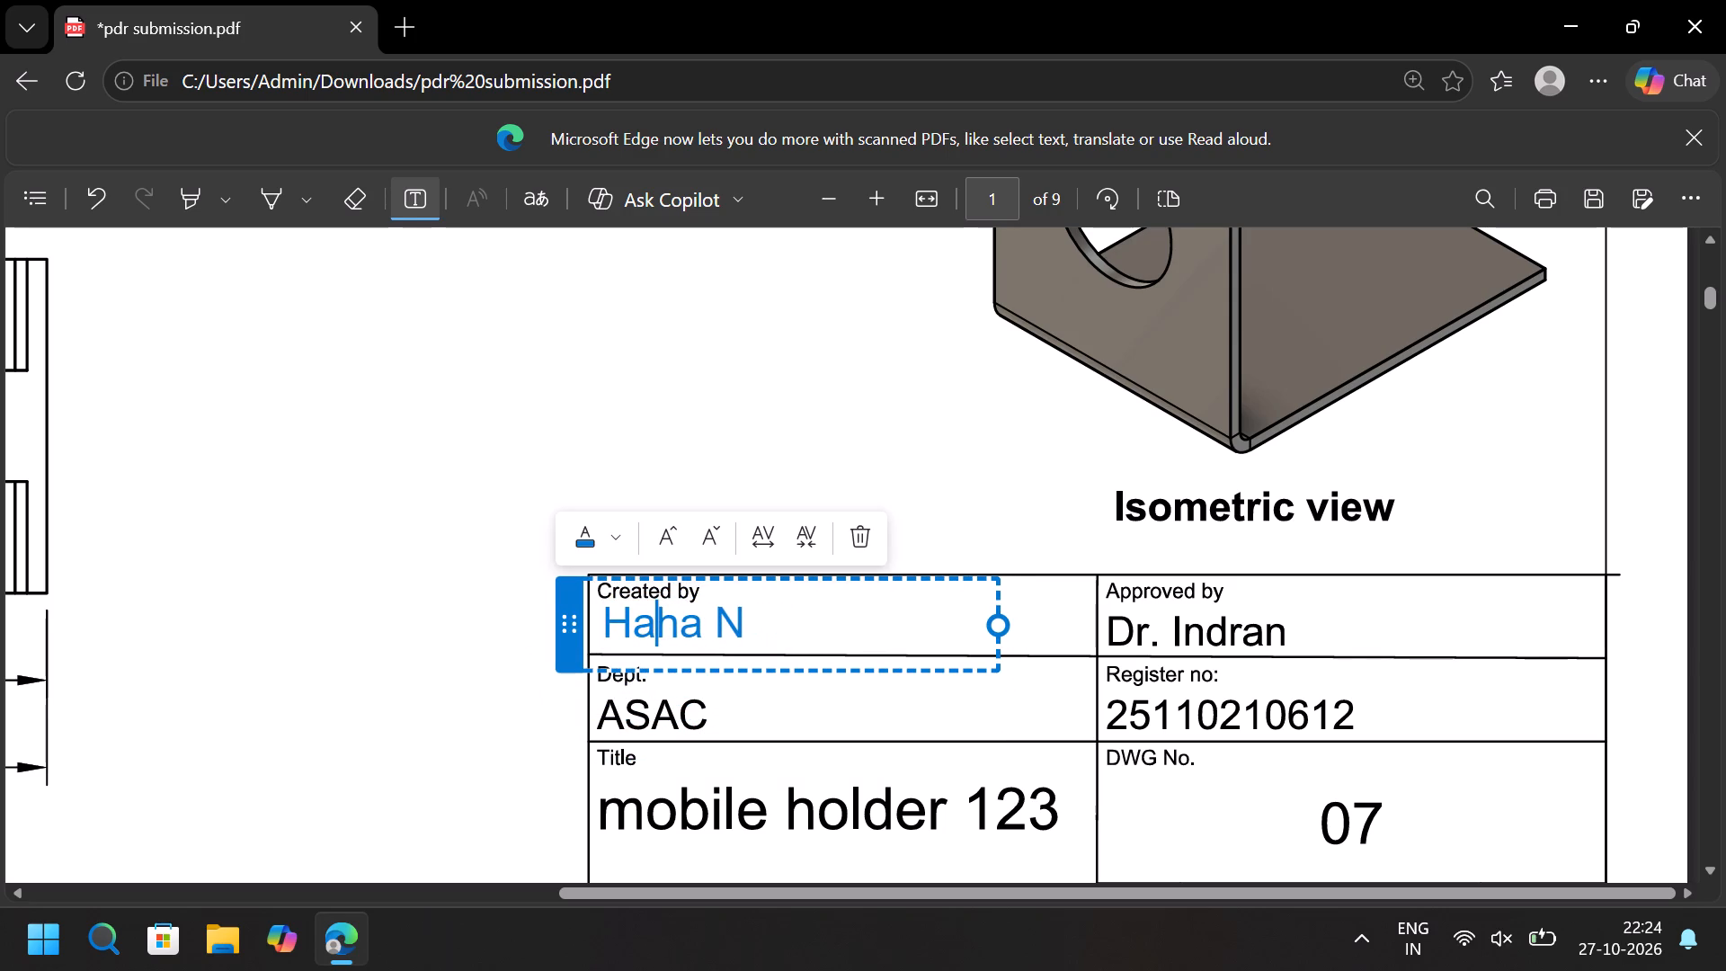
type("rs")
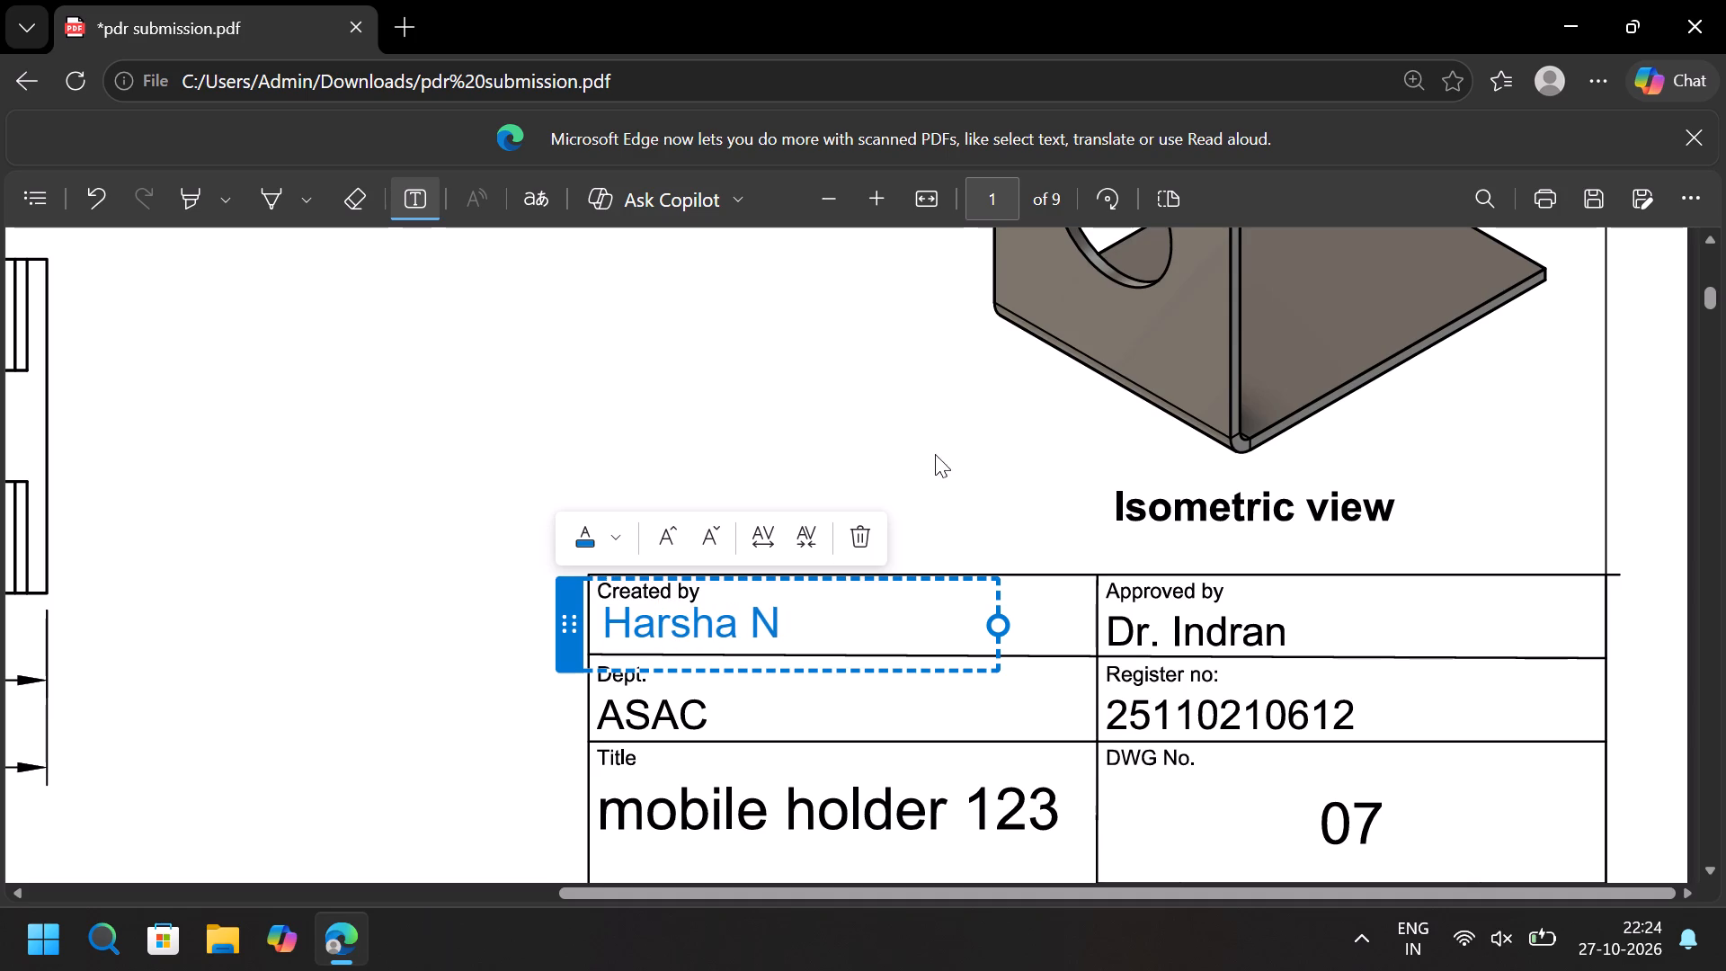
left_click(915, 423)
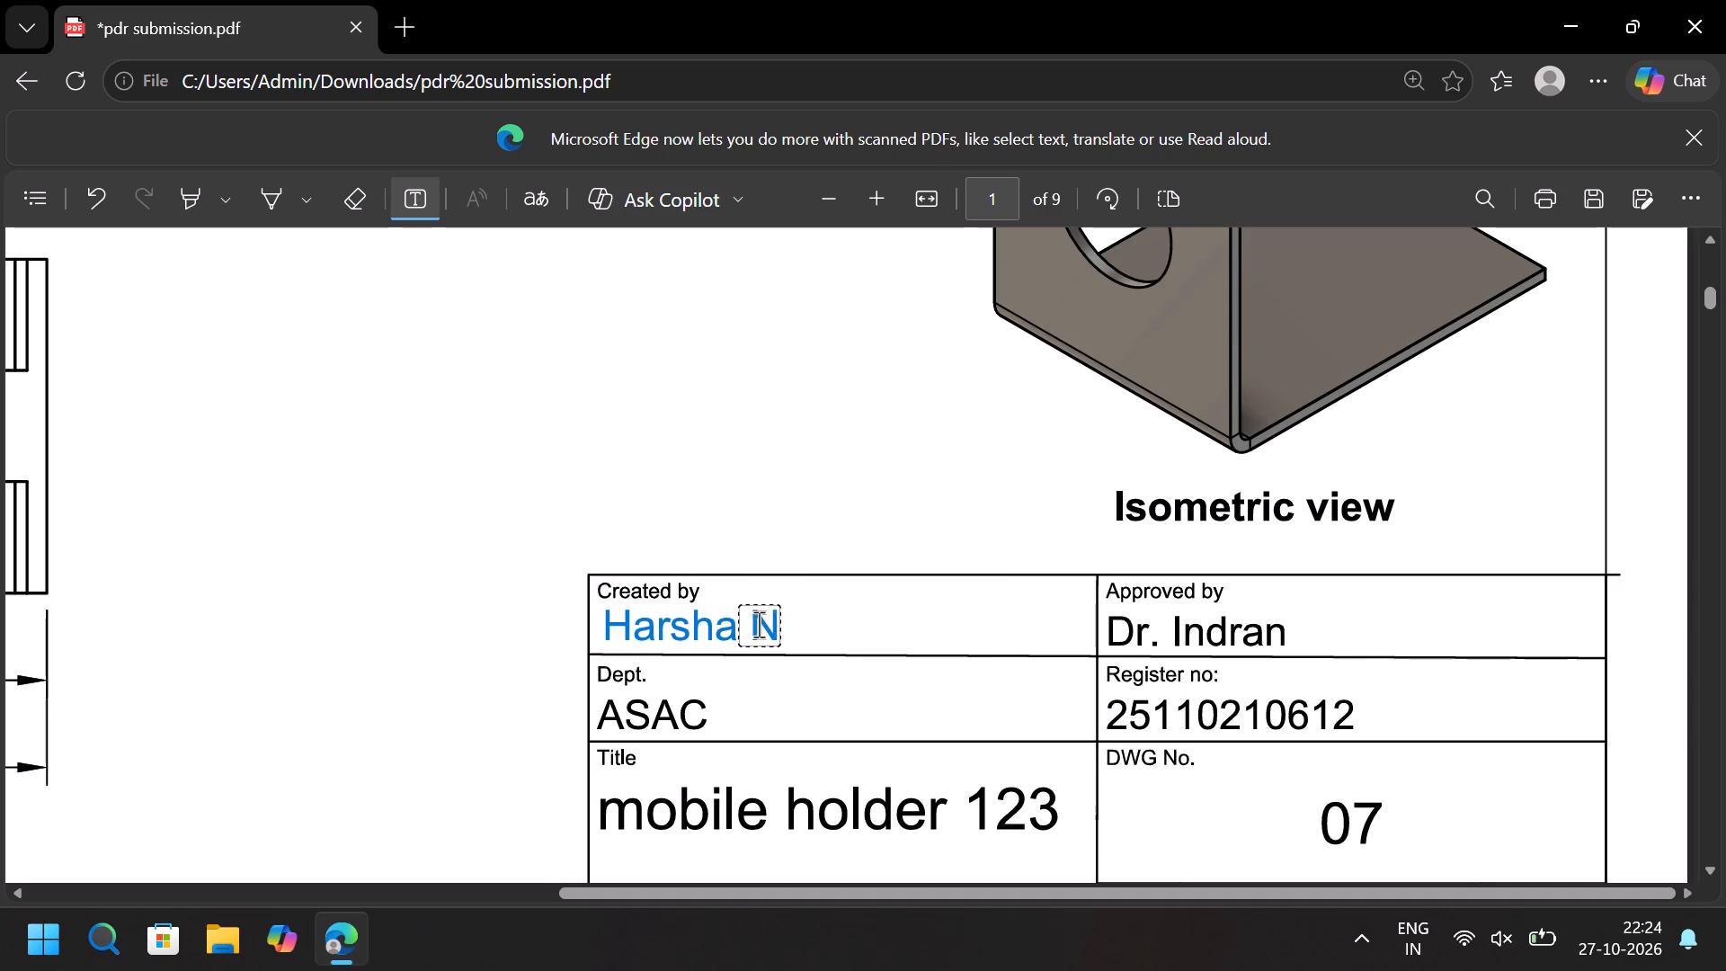
Set the creator's name text colour to black.
left_click(749, 626)
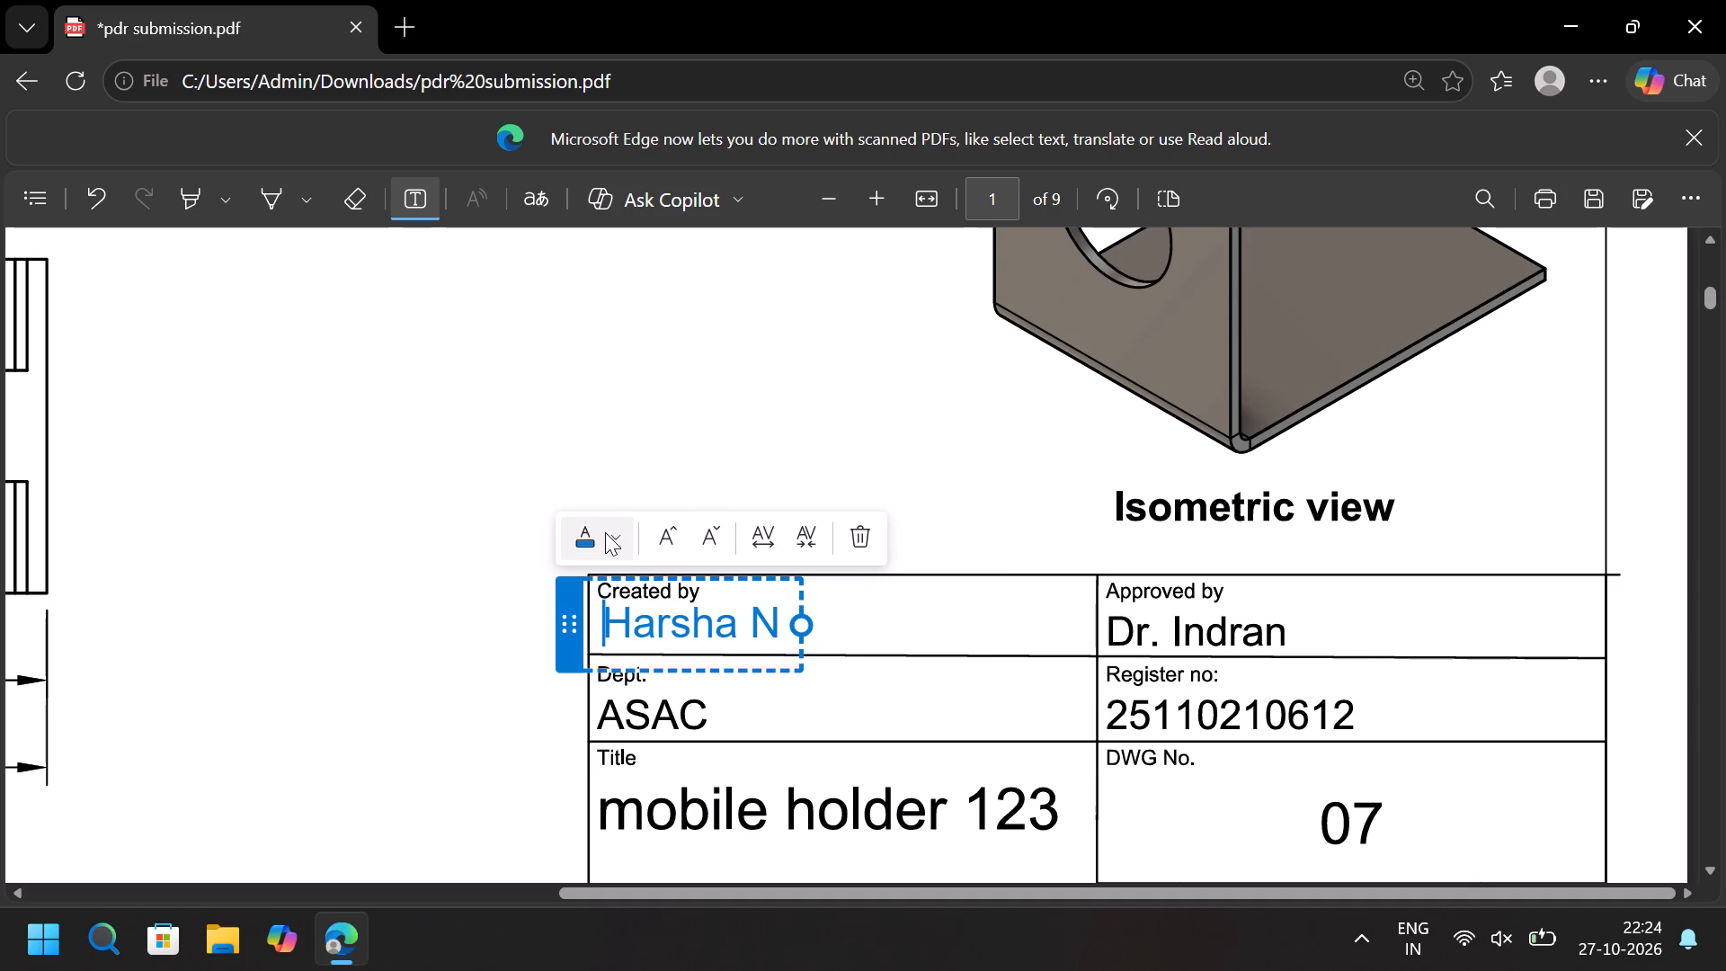
left_click(594, 534)
left_click(583, 466)
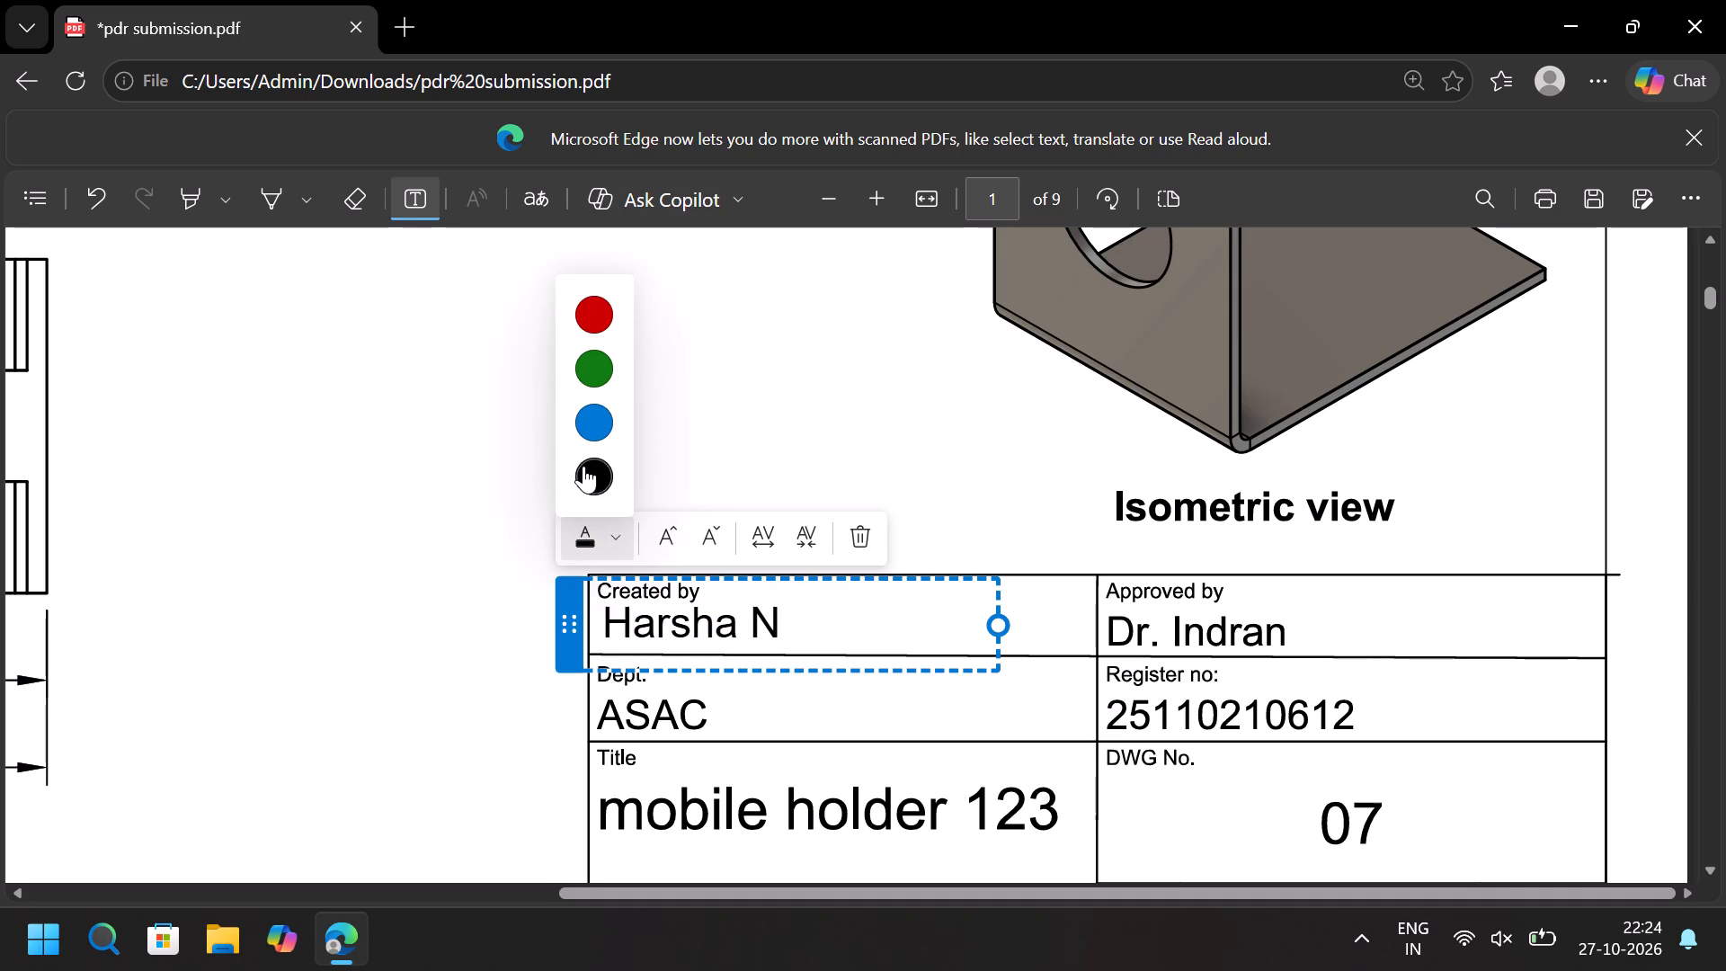
left_click(953, 398)
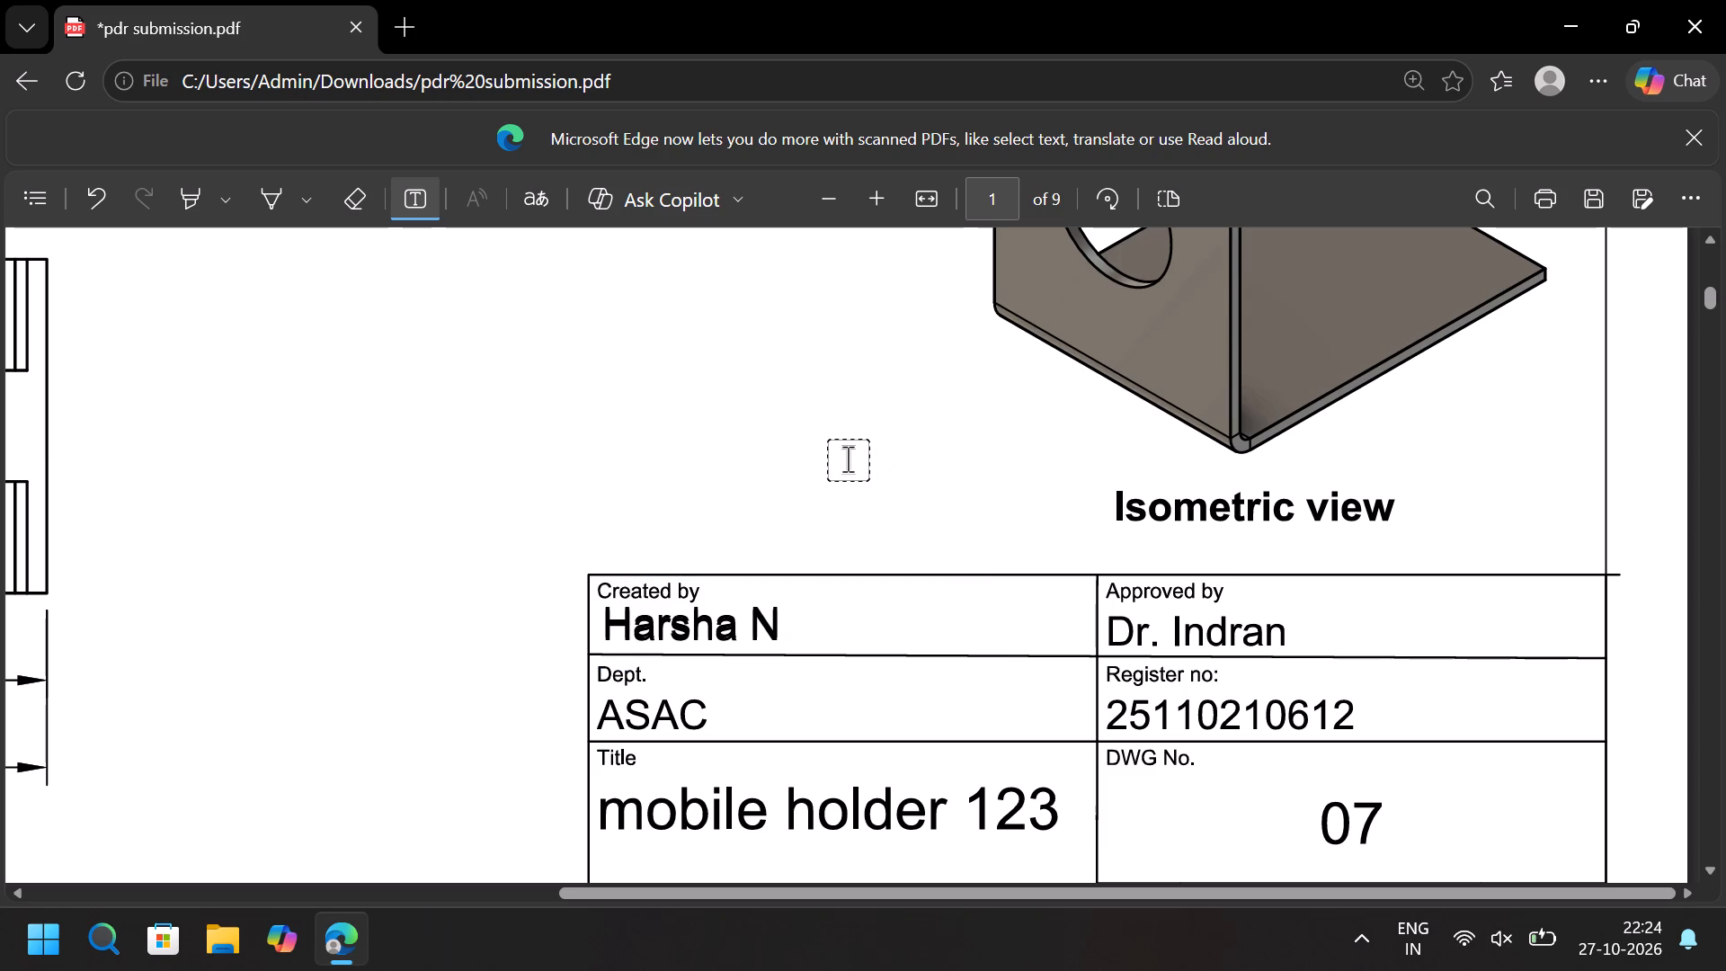
Add a text box with the new last two digits at the end of the register number on page 1.
scroll(832, 466, "down", 2, "ctrl")
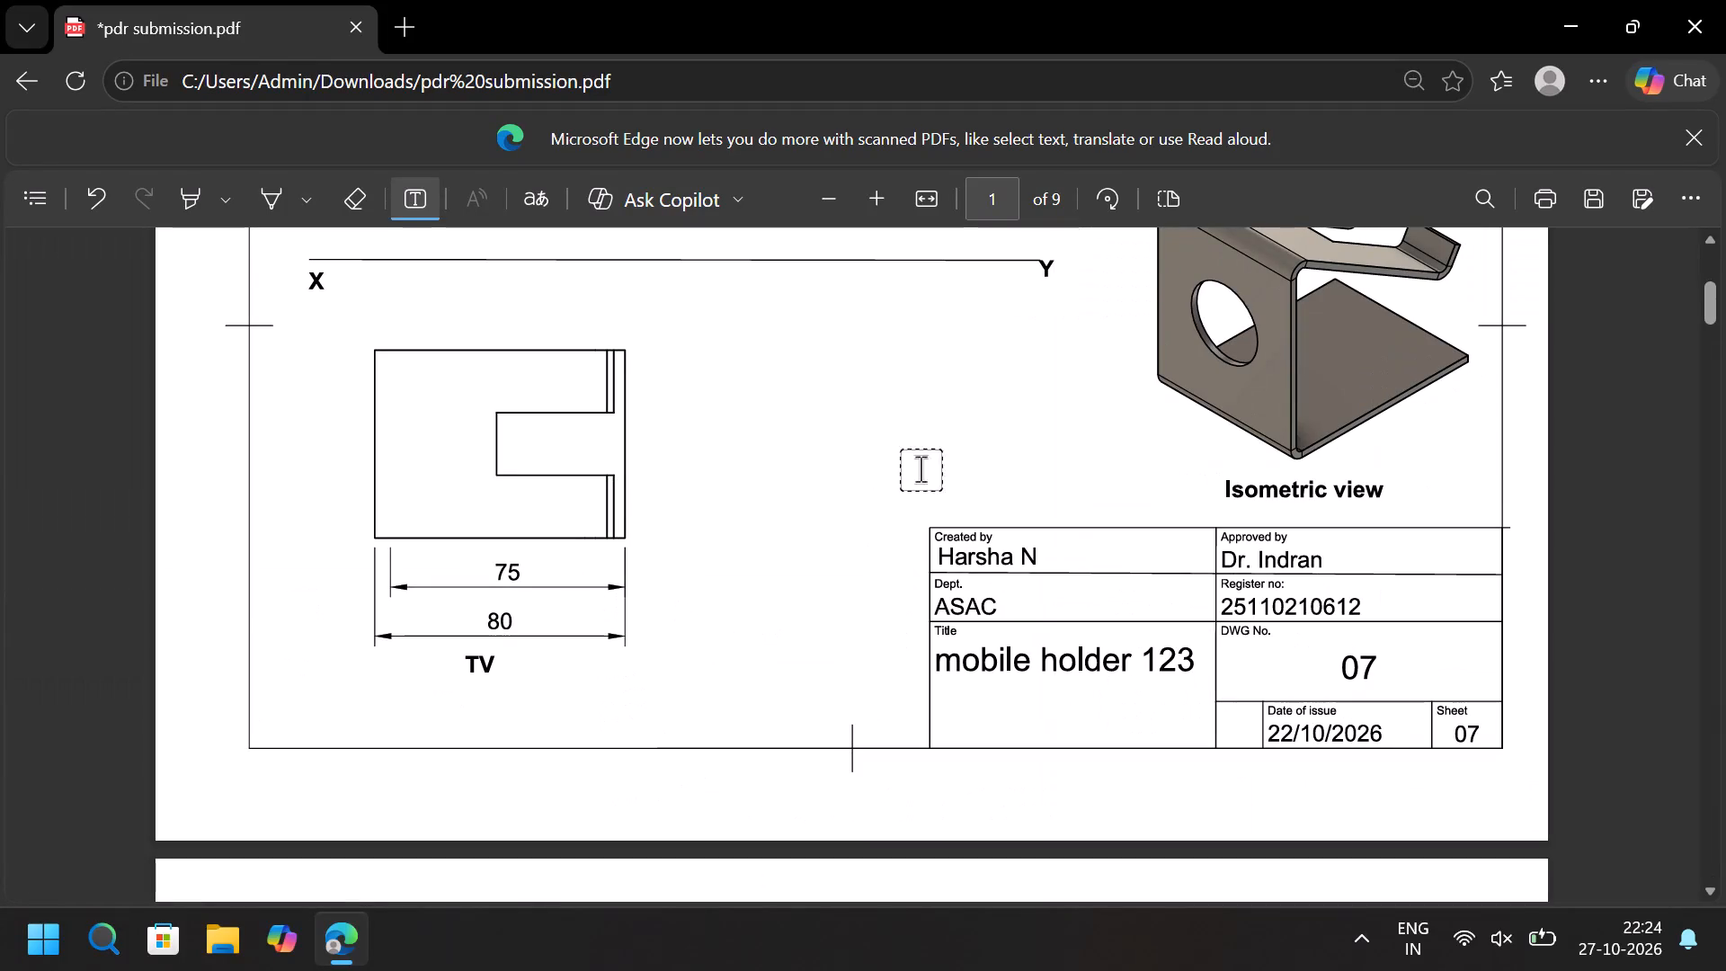
left_click(1369, 608)
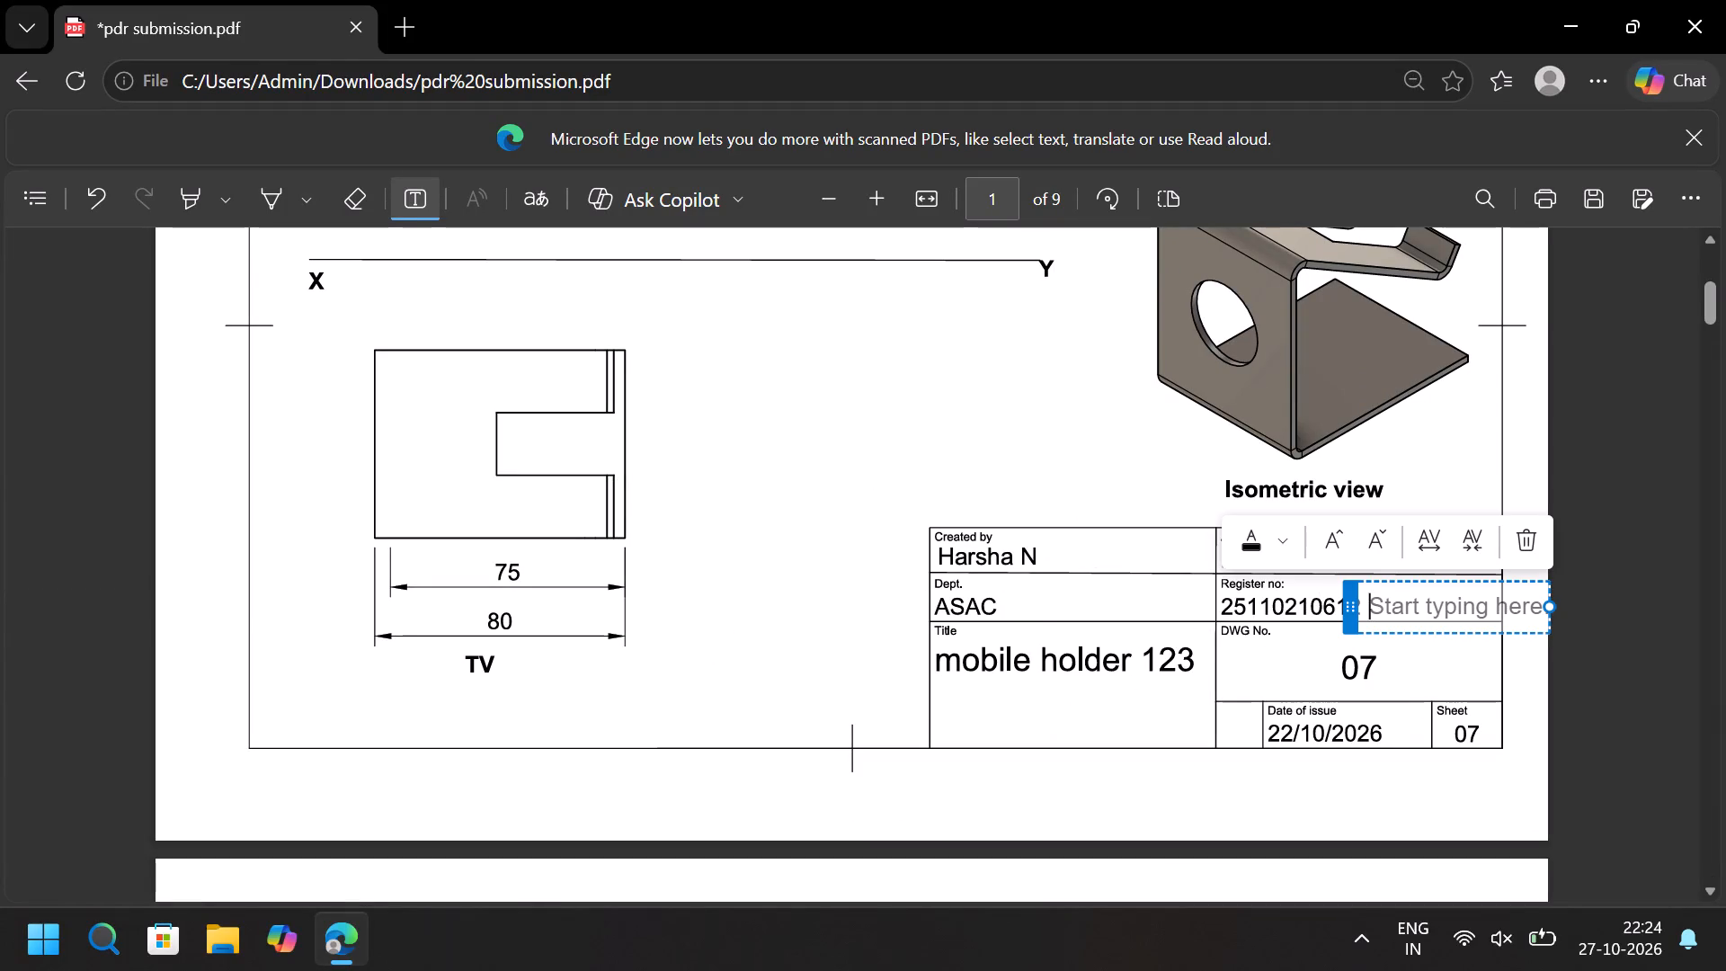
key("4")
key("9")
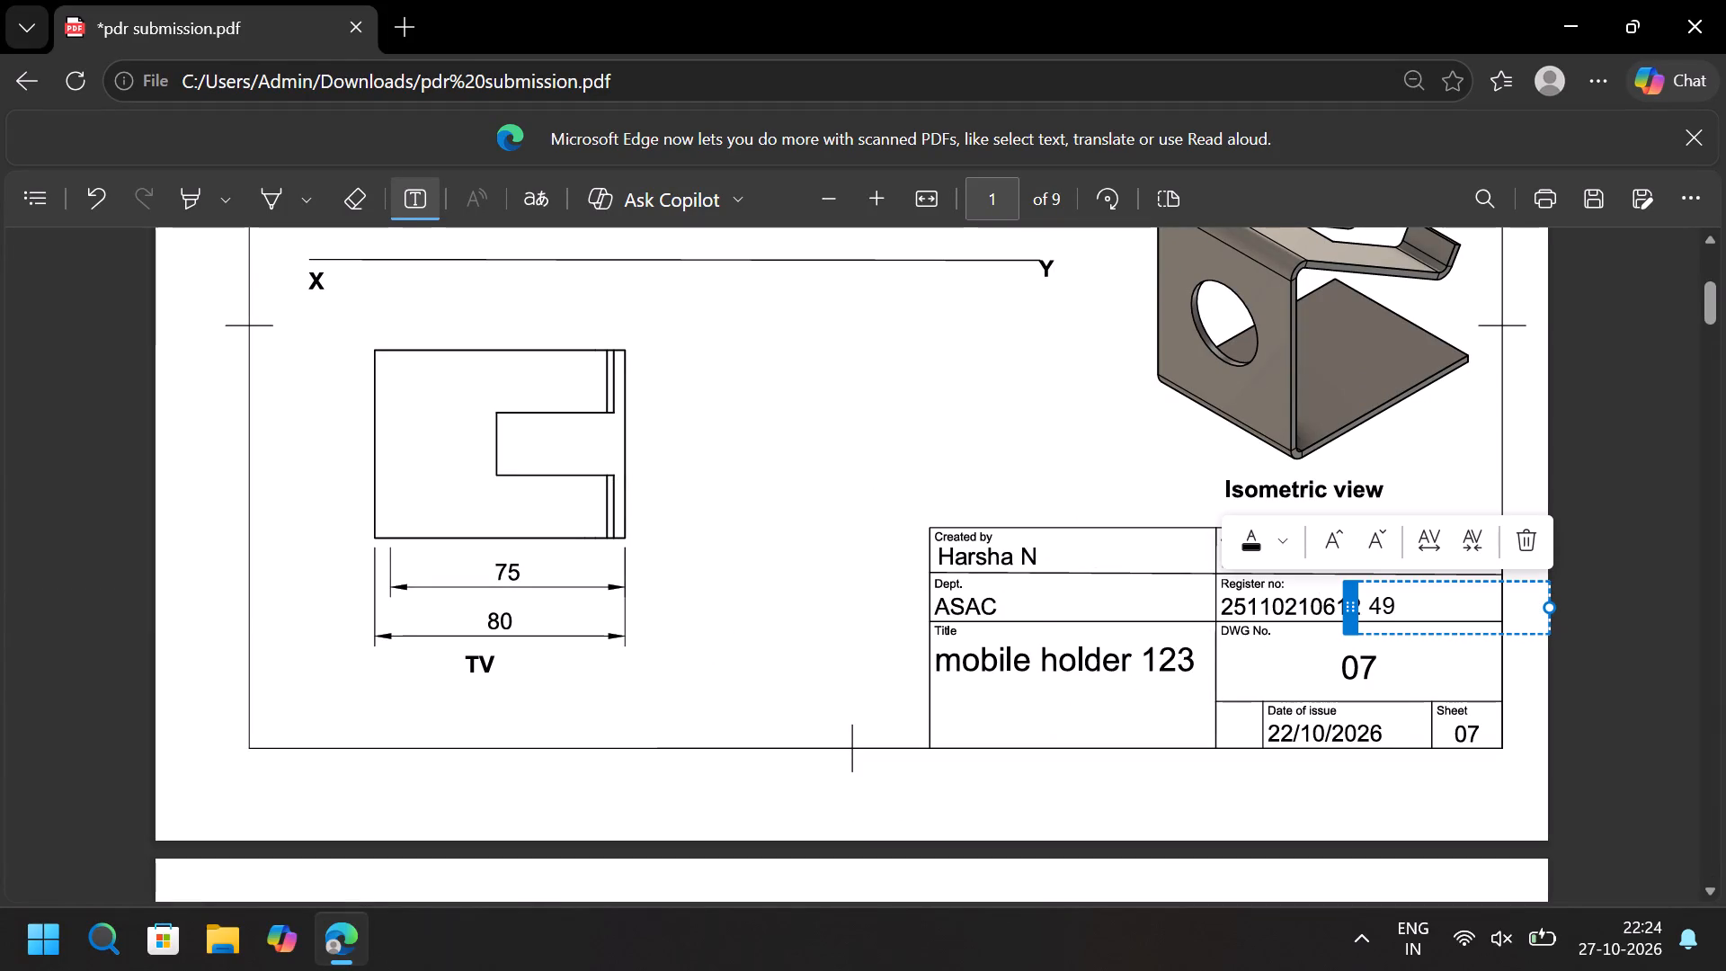
left_click(1599, 602)
Move the added two-digit text left until it directly follows the printed register number on page 1.
left_click_drag(1347, 611, 1339, 613)
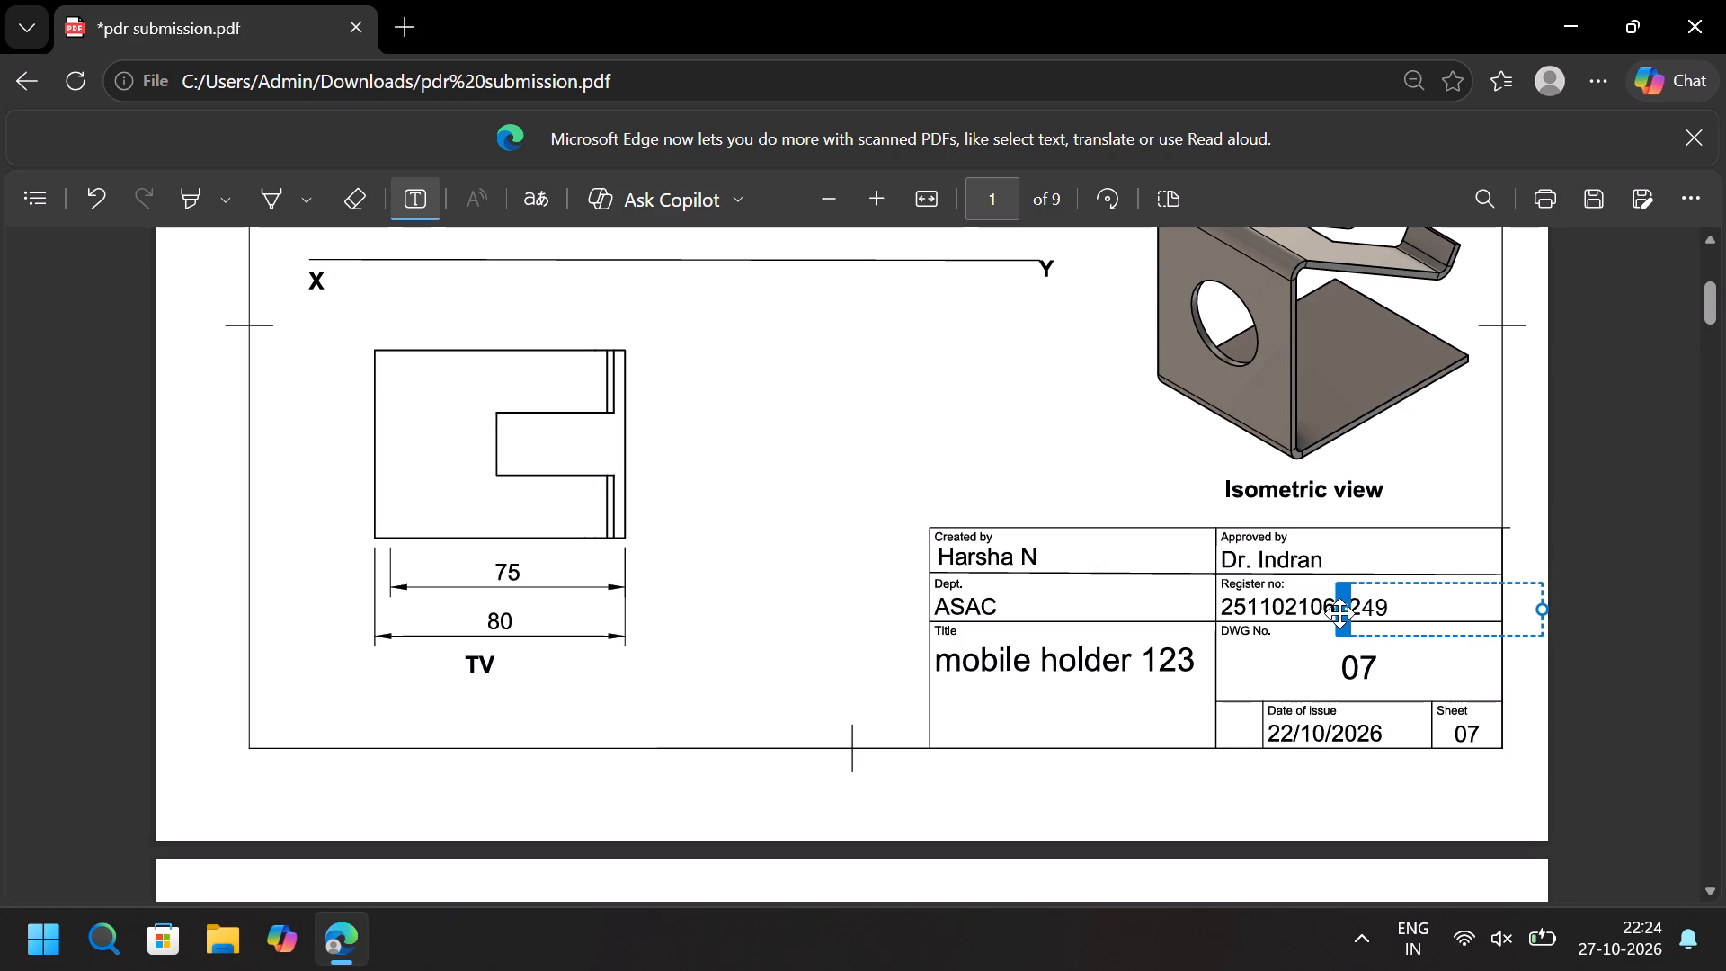
left_click_drag(1339, 613, 1340, 613)
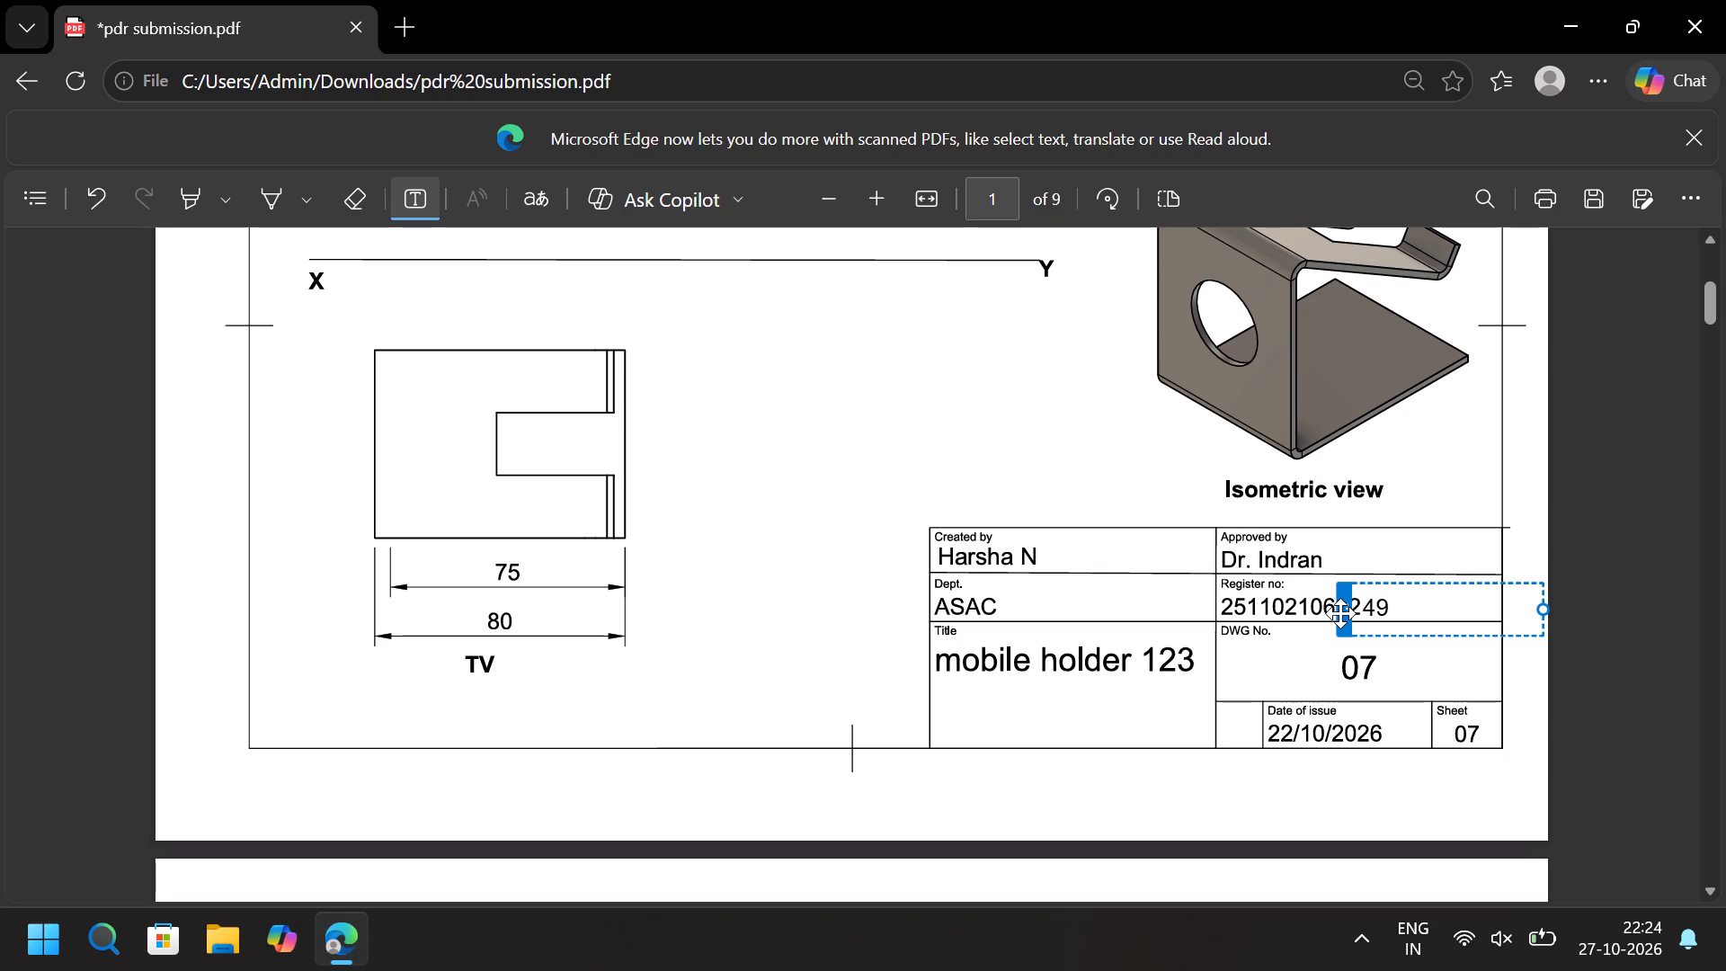
left_click_drag(1340, 613, 1340, 611)
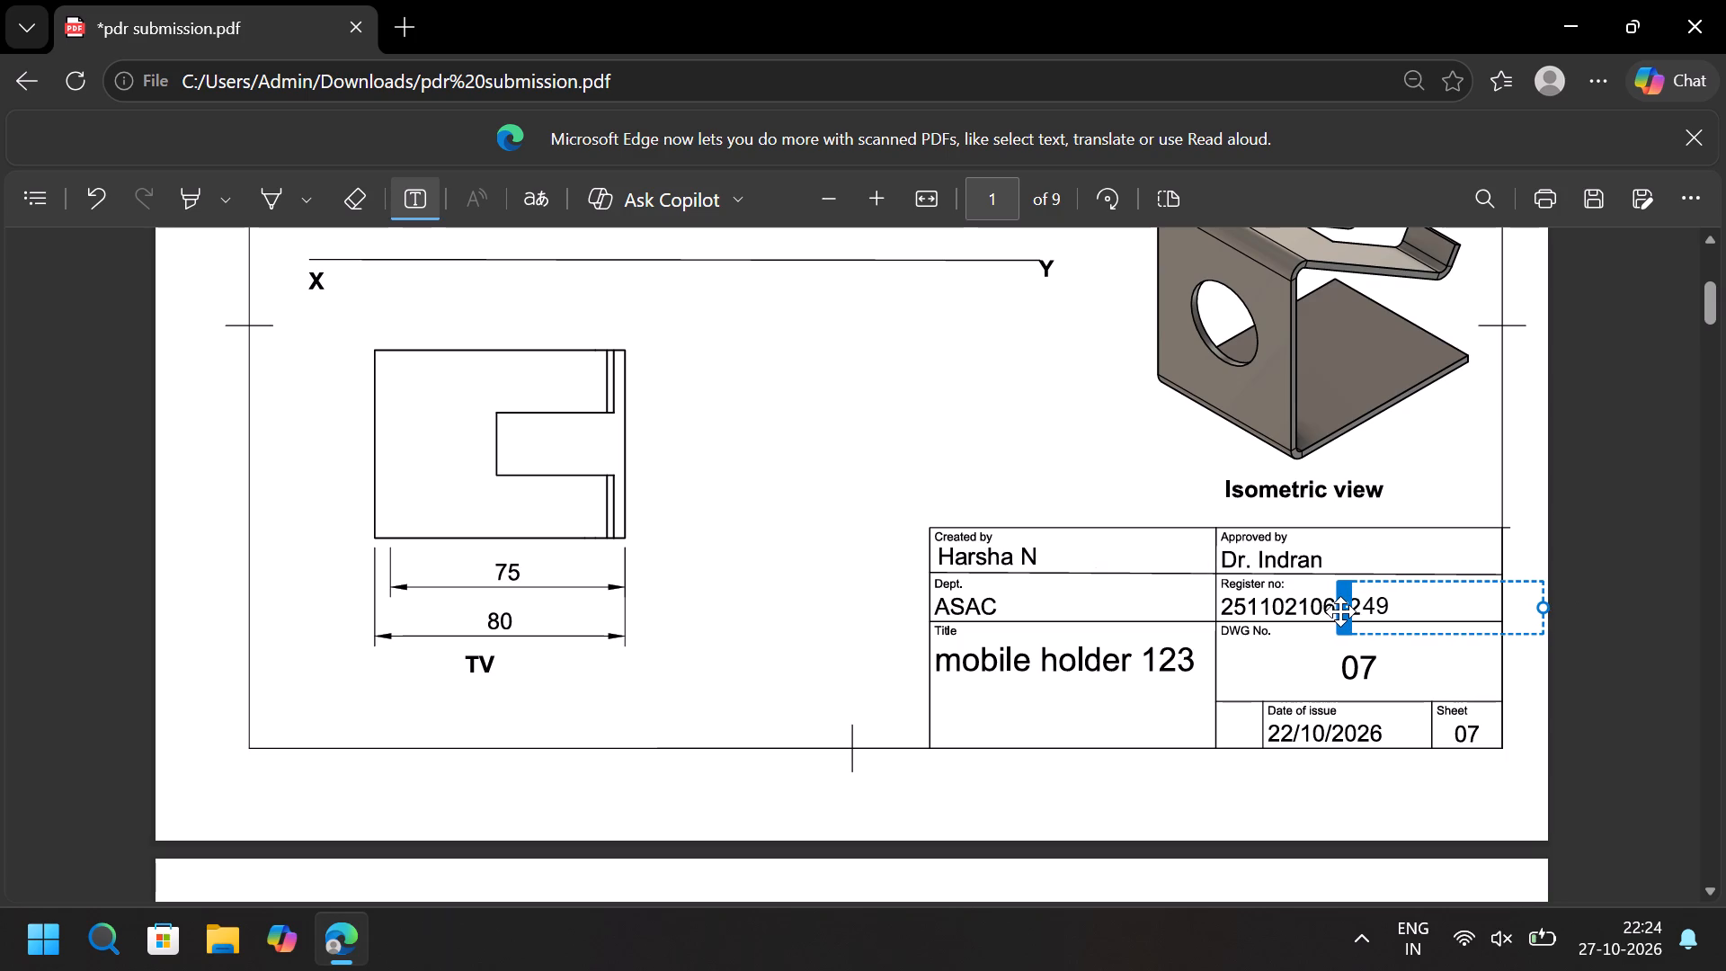
left_click_drag(1340, 611, 1338, 613)
left_click(1463, 450)
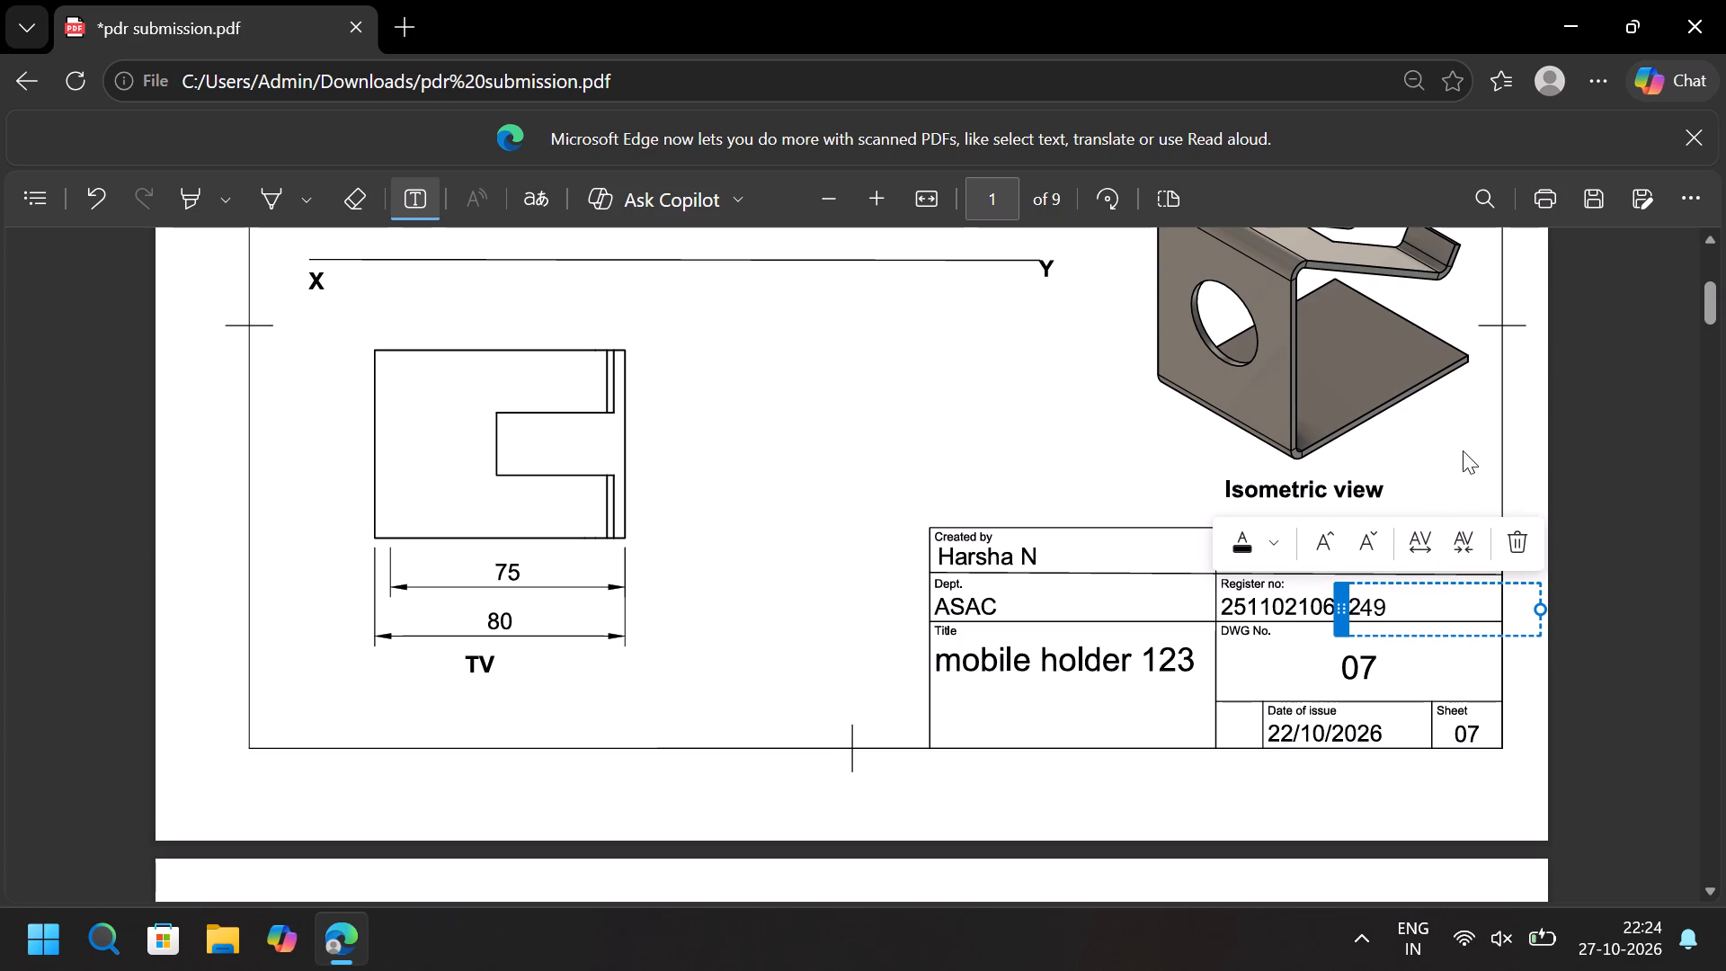
Nudge the added register digits slightly right and up to even their spacing with the printed number.
scroll(1364, 555, "up", 5)
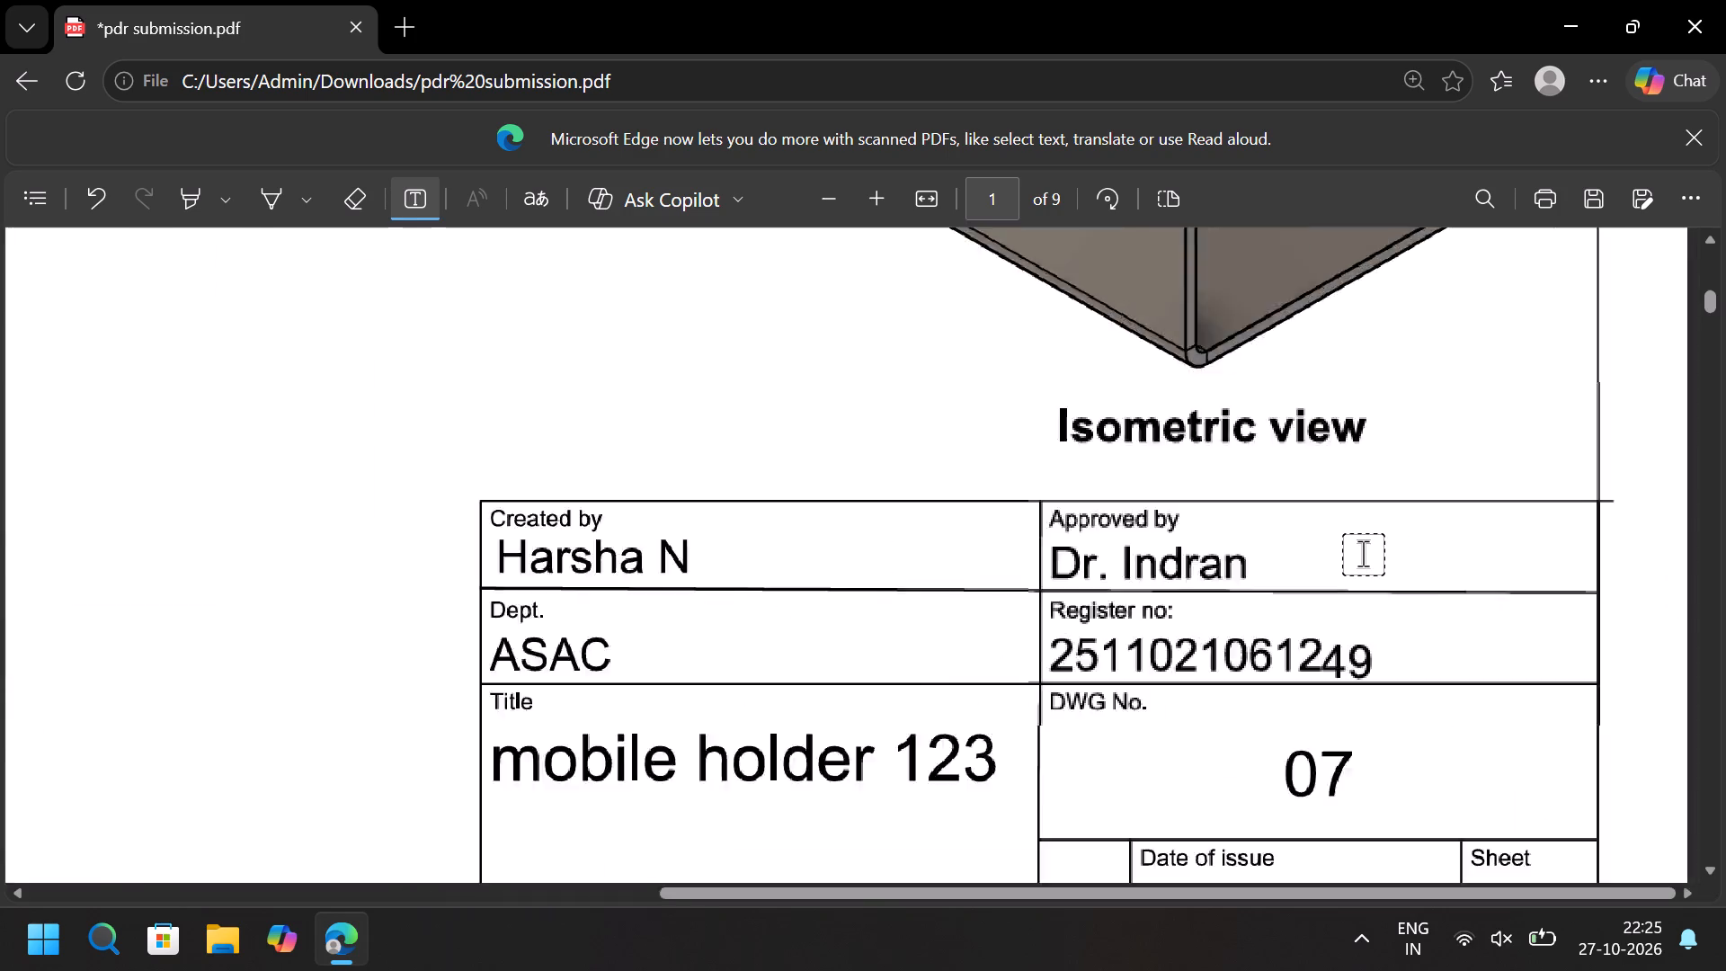
scroll(1364, 555, "up", 1)
left_click_drag(1021, 758, 1019, 742)
left_click_drag(1016, 744, 1022, 735)
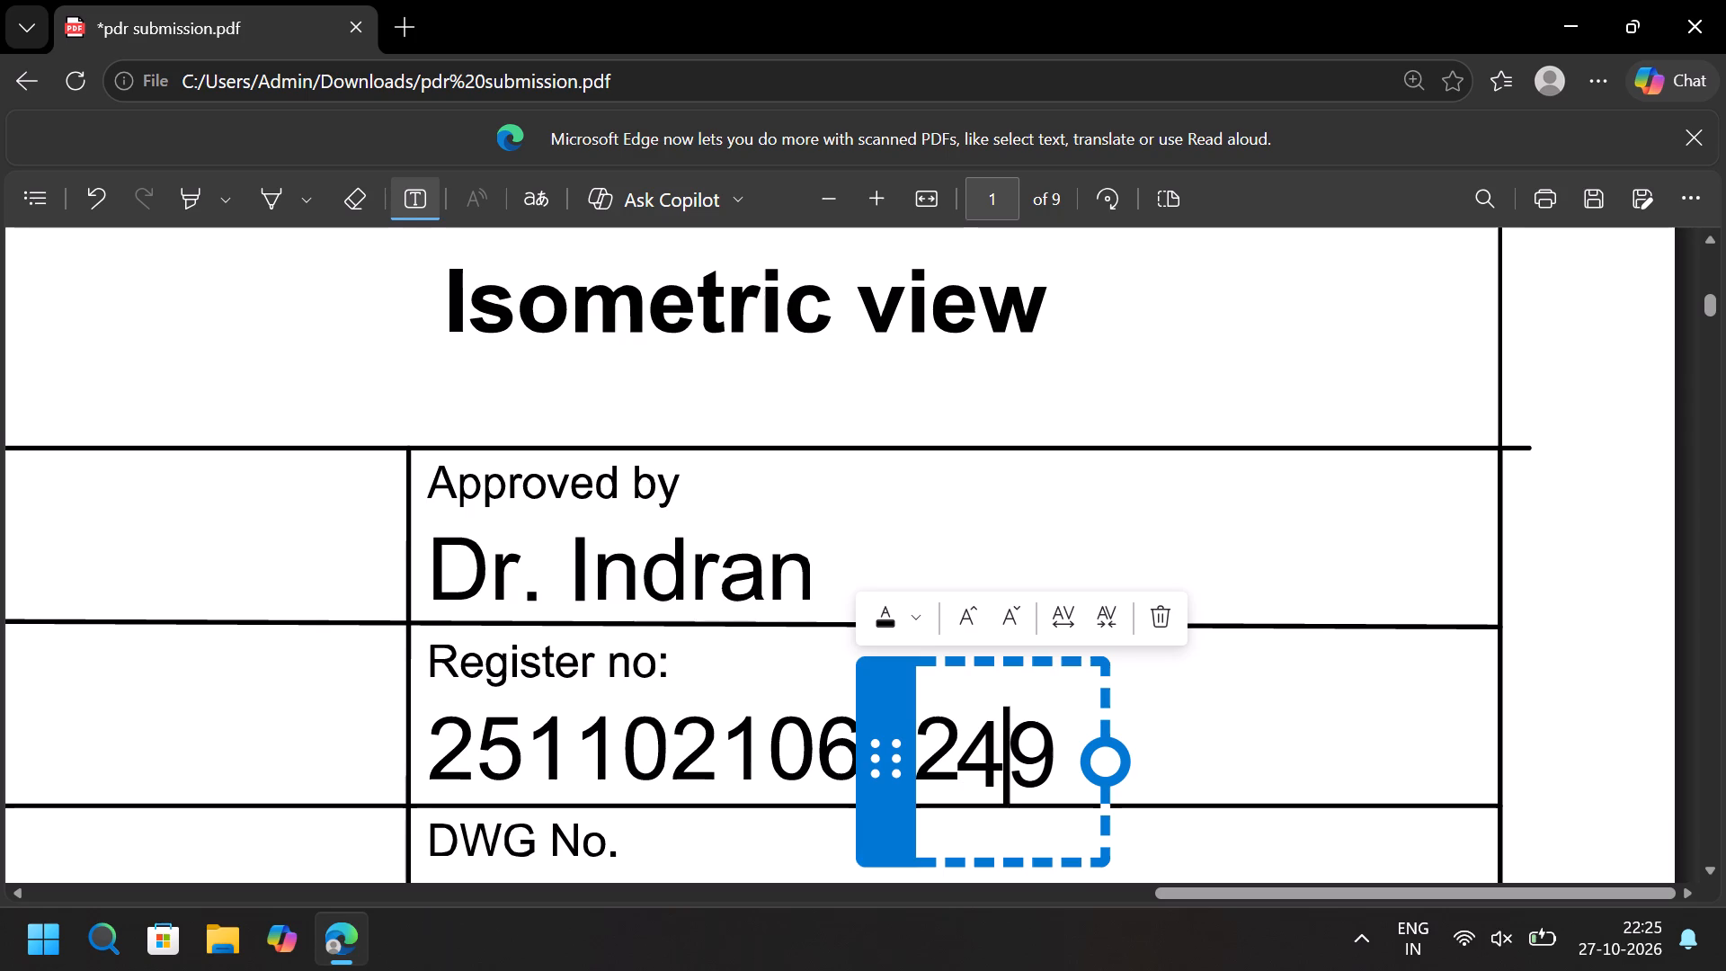
left_click_drag(1022, 735, 1025, 727)
left_click_drag(1025, 727, 1032, 717)
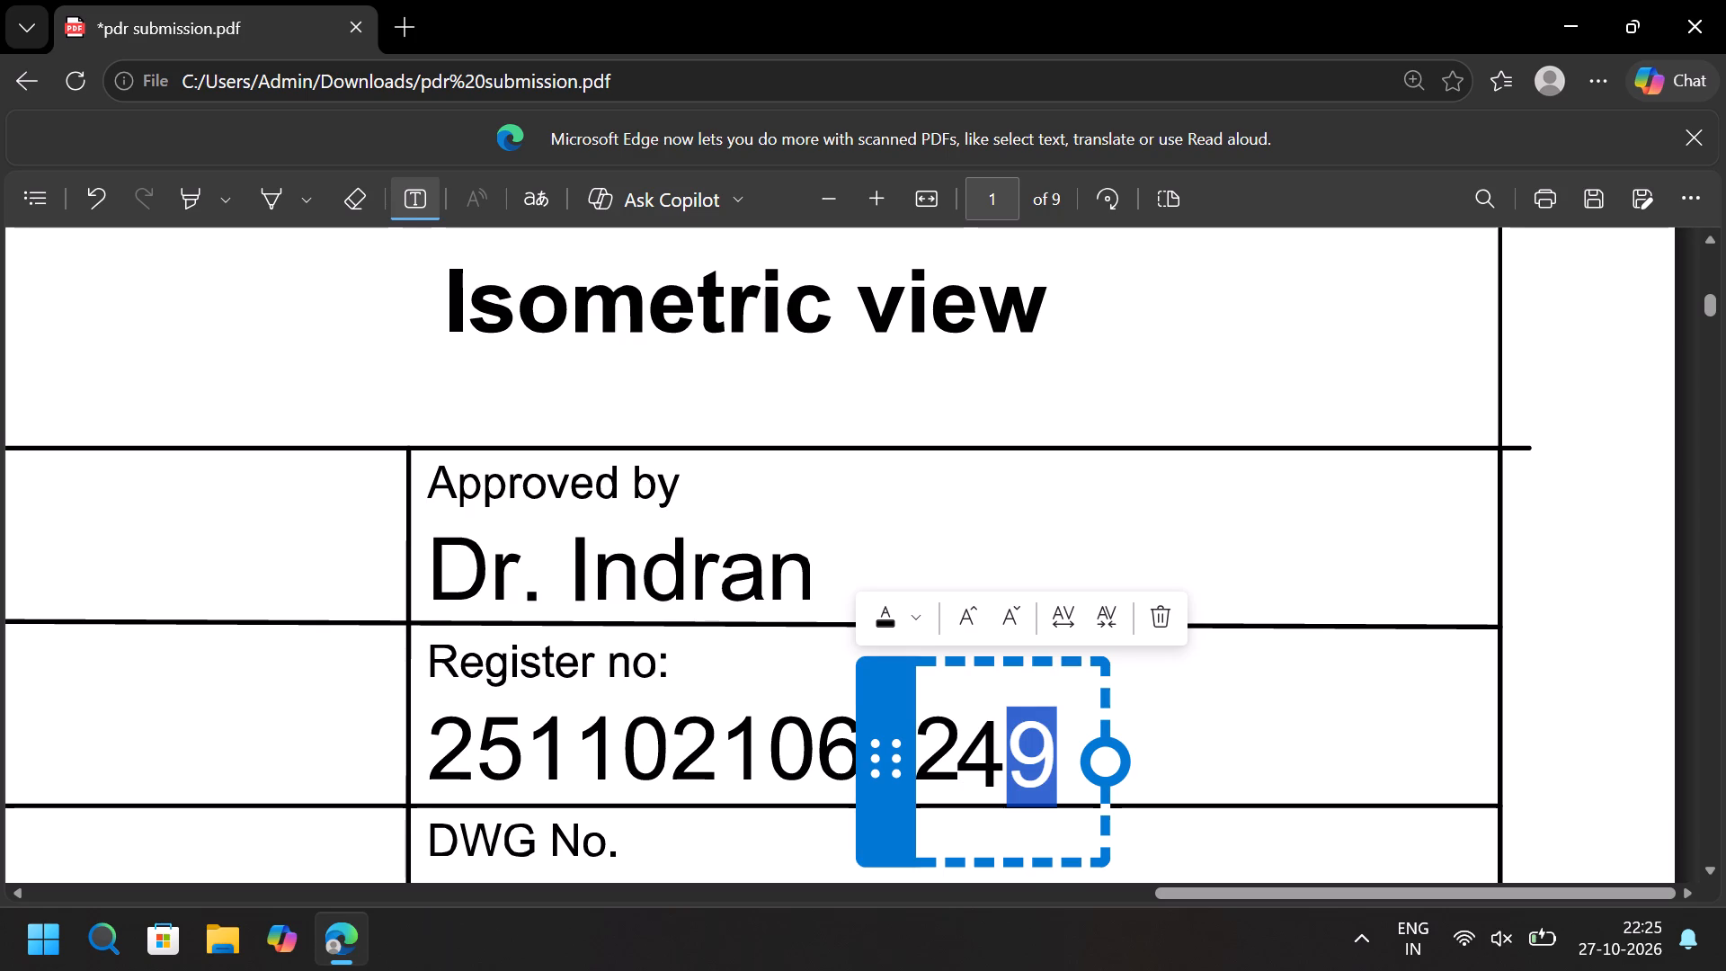
left_click(976, 717)
left_click_drag(976, 748, 978, 738)
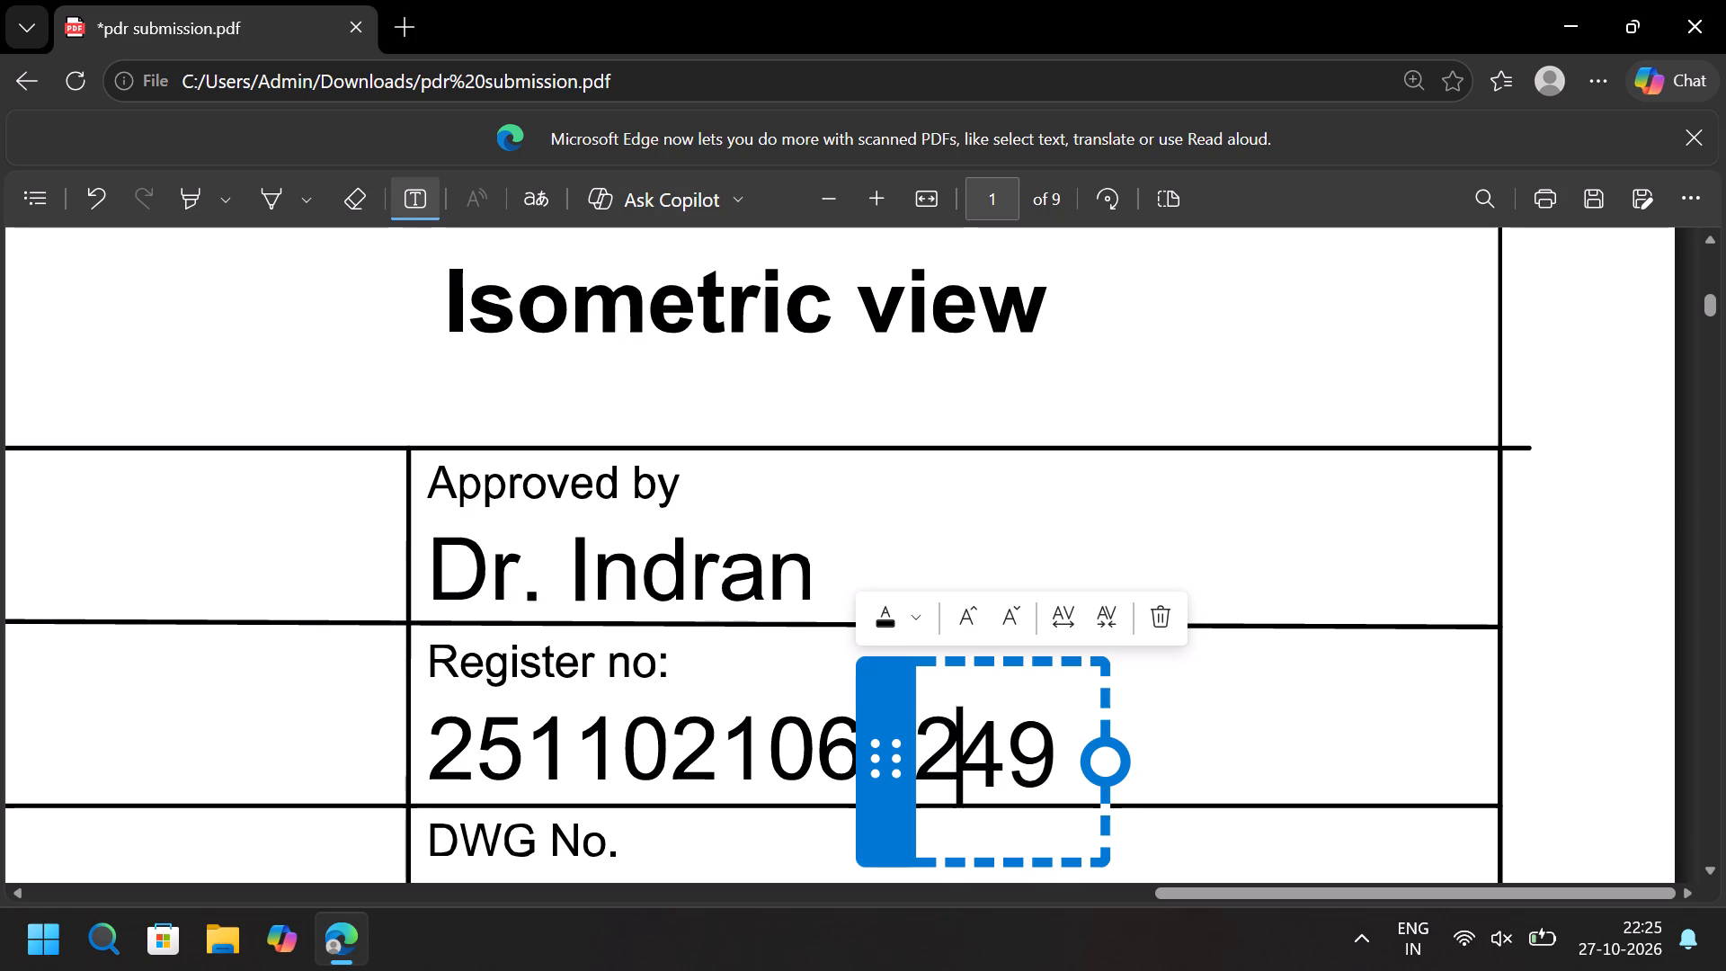
left_click_drag(978, 738, 978, 736)
left_click(881, 746)
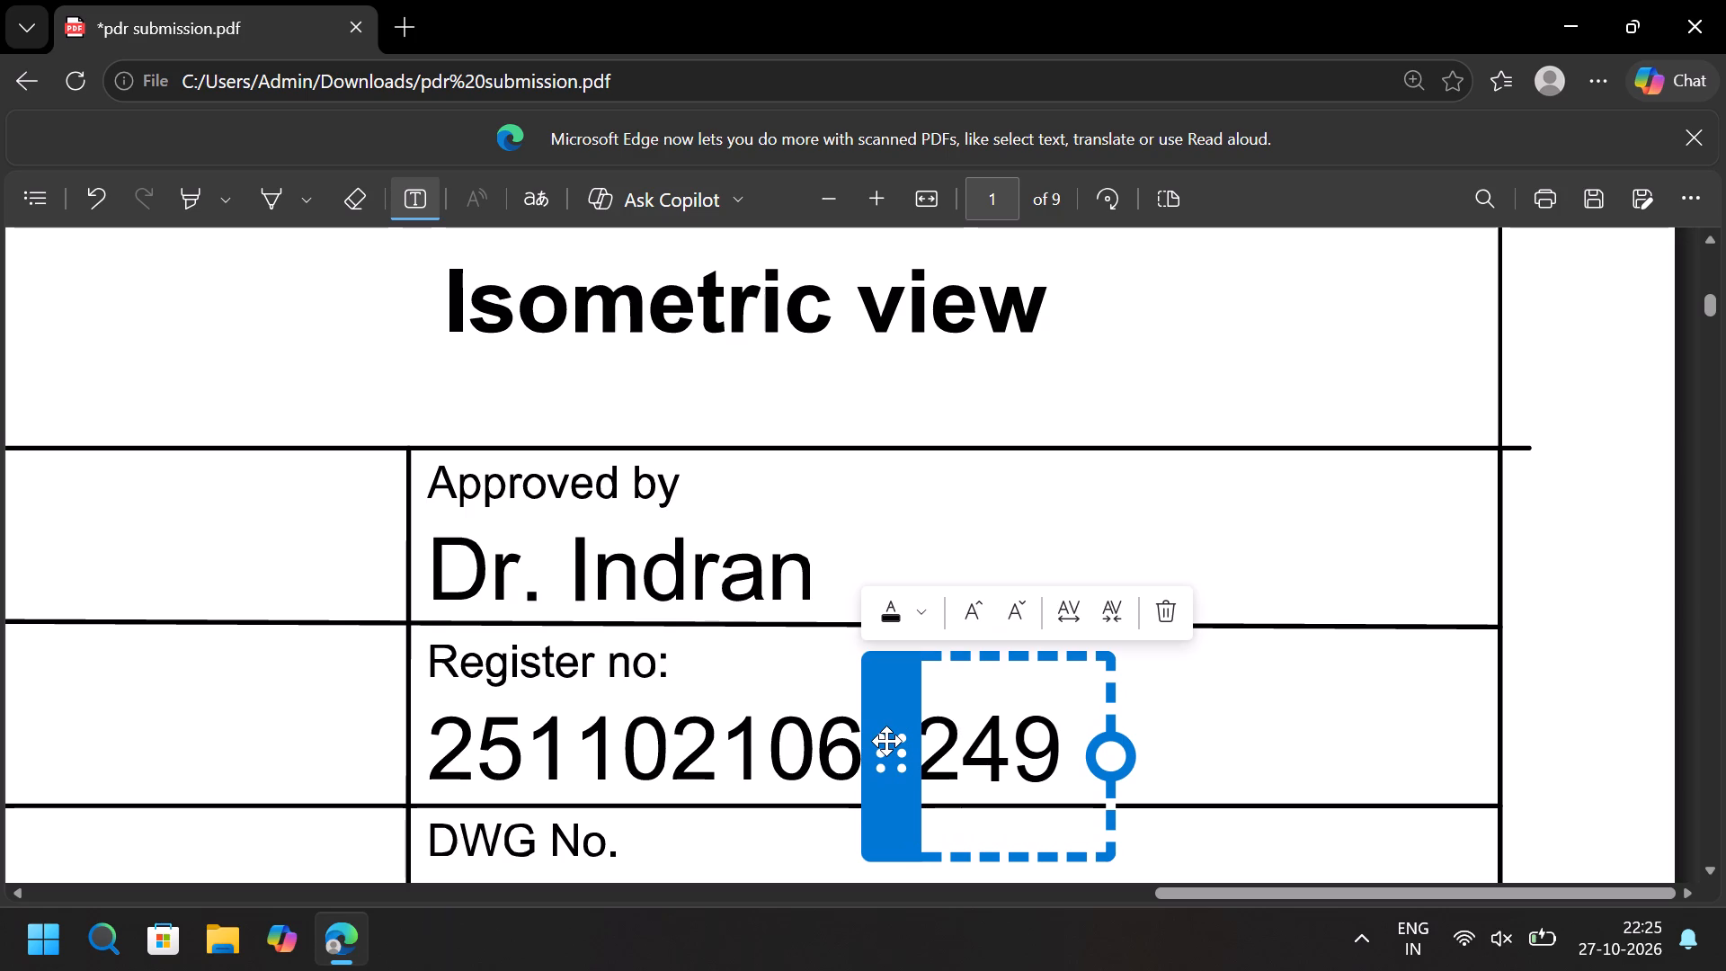
left_click(1179, 770)
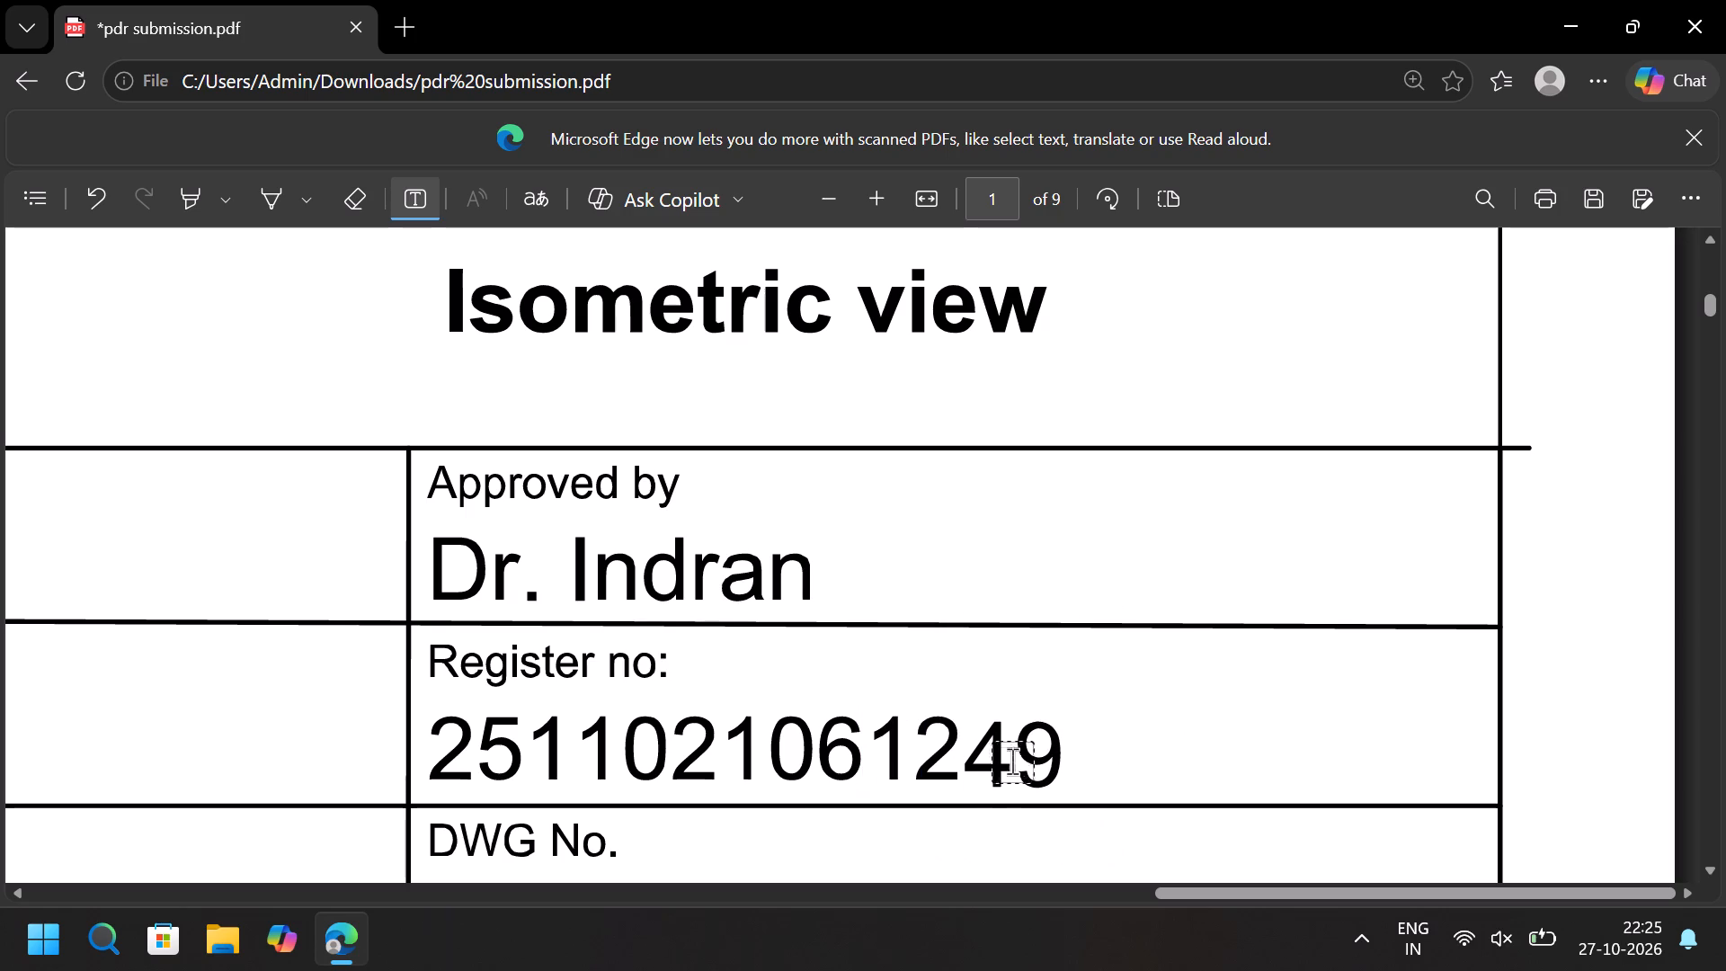
Fine-tune the height of the added register digits to line up with the baseline of the printed number.
left_click(1001, 762)
left_click_drag(889, 751, 889, 743)
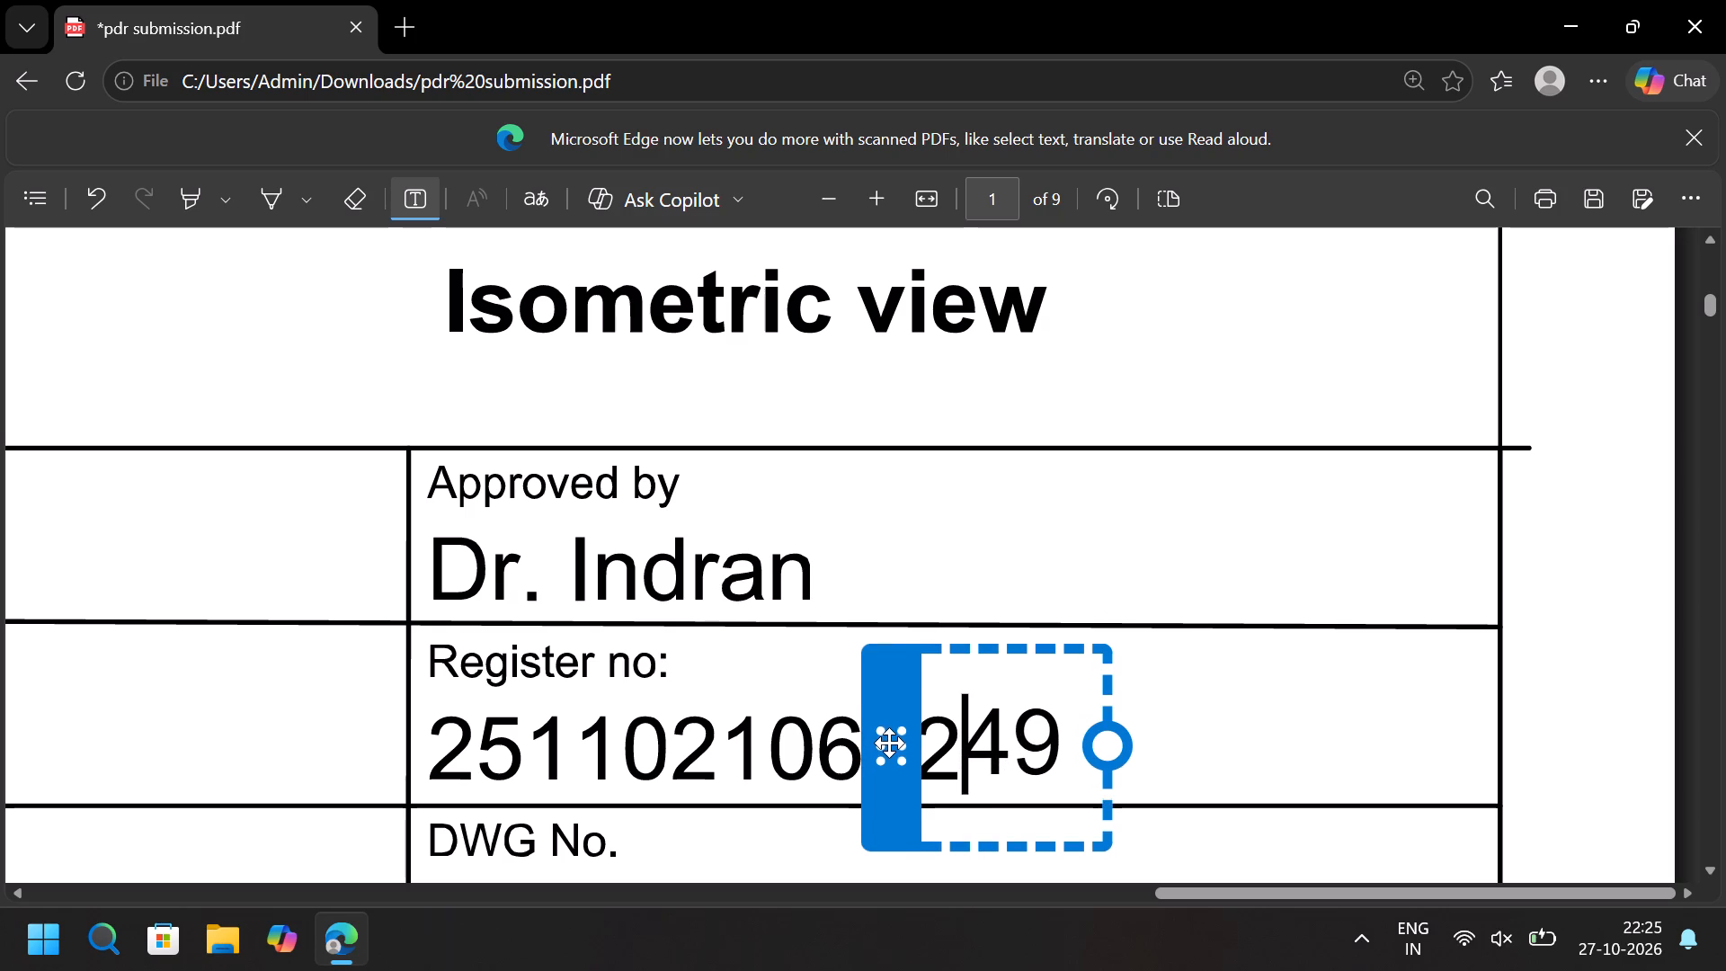
left_click_drag(889, 743, 887, 739)
left_click(1203, 726)
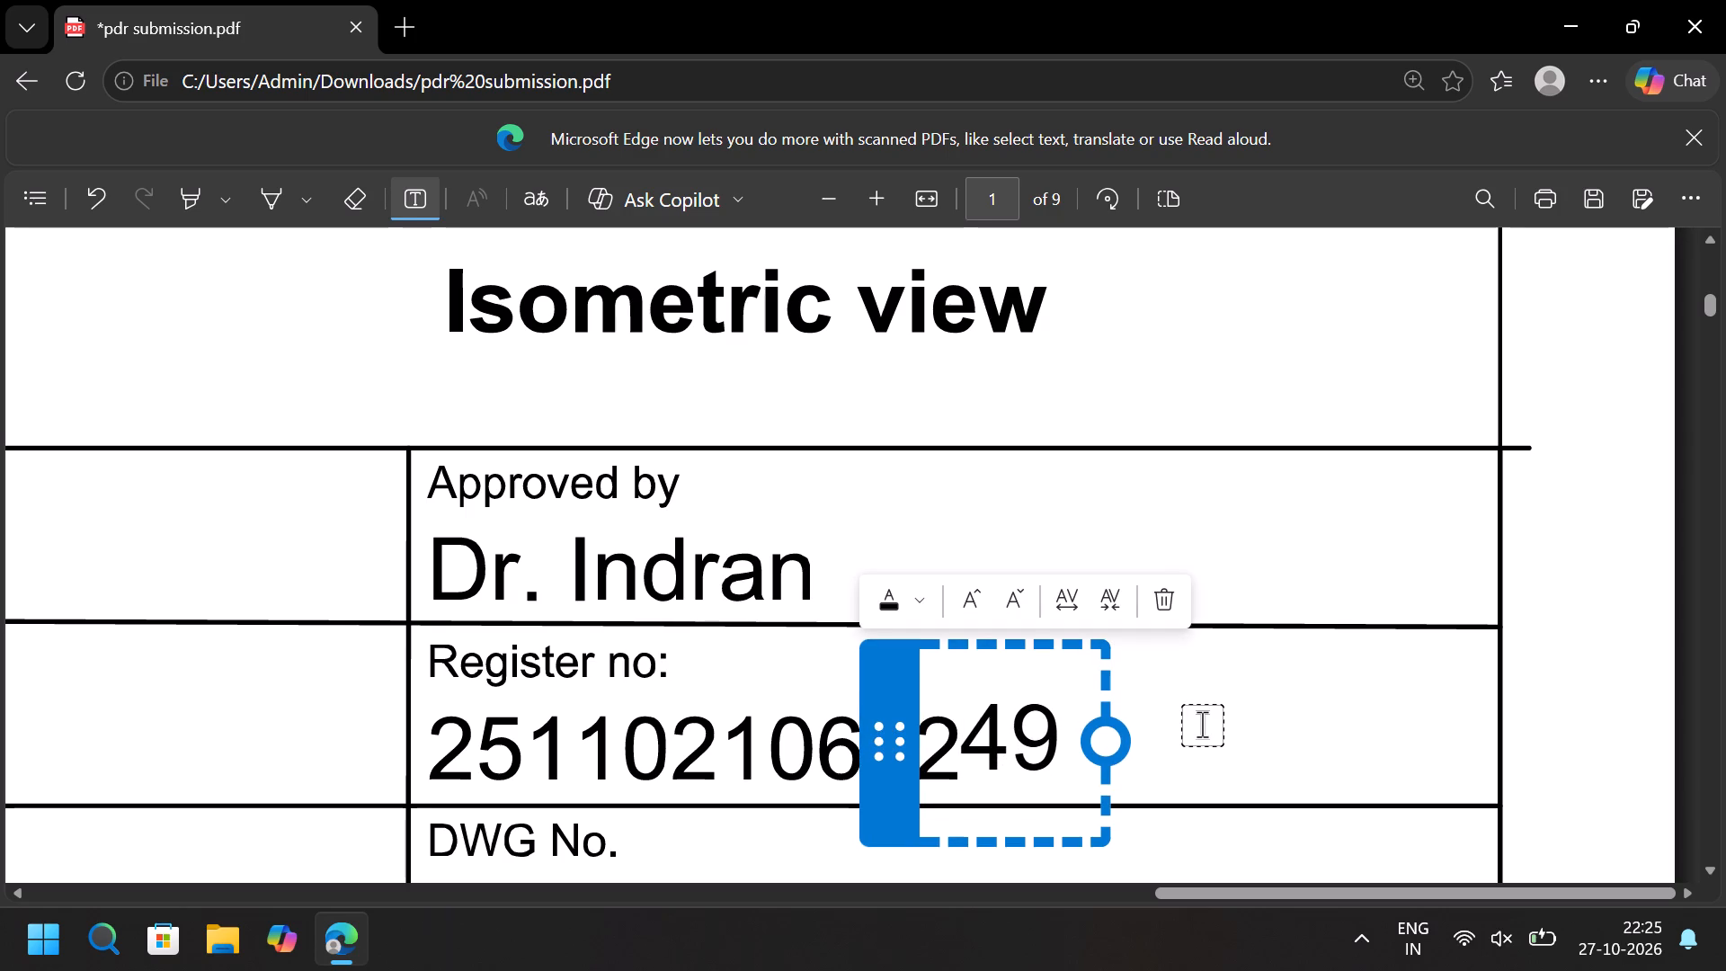
left_click(990, 762)
left_click(896, 736)
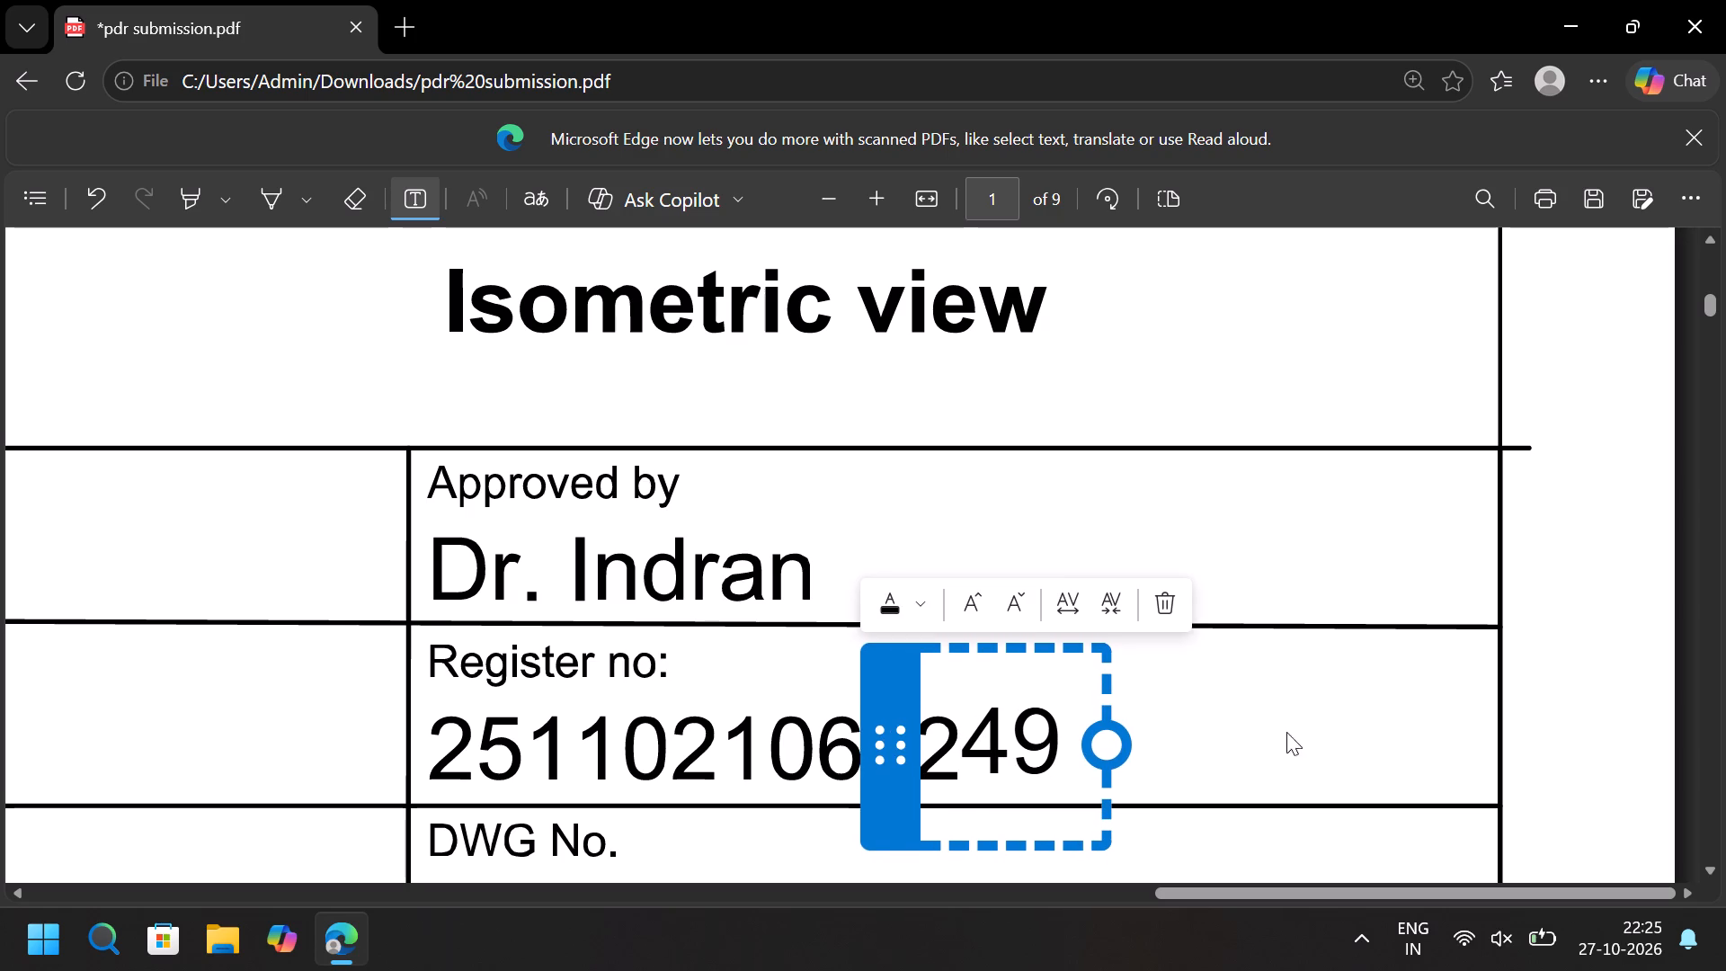
left_click(1340, 733)
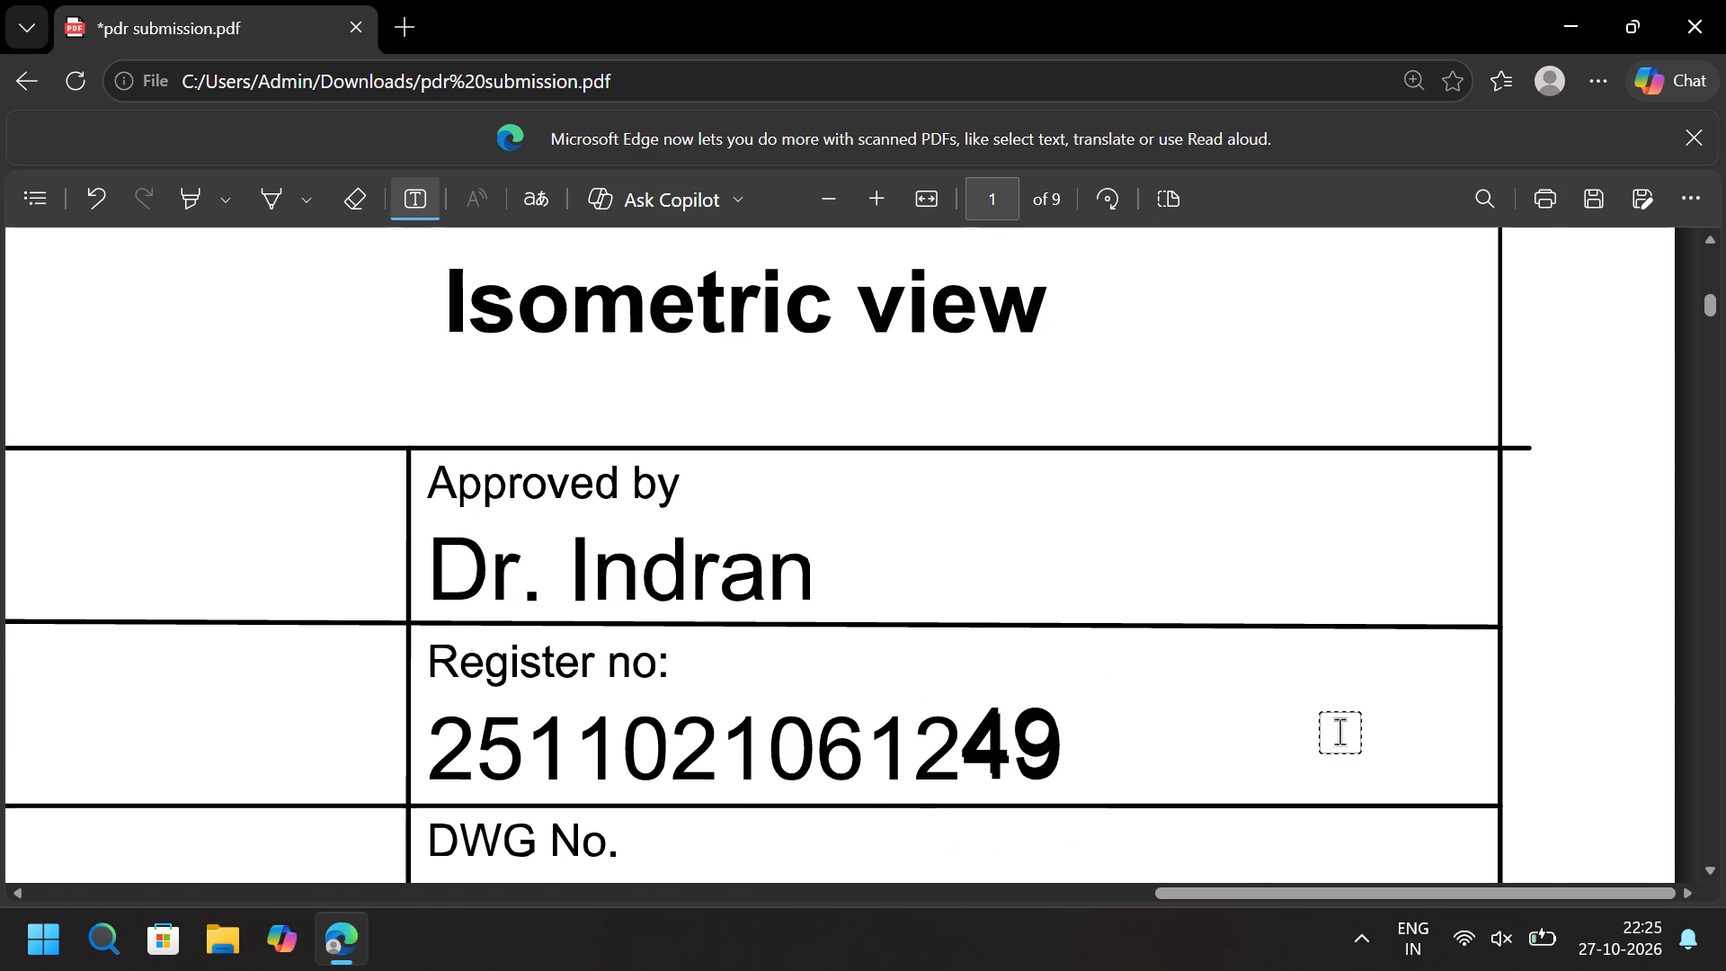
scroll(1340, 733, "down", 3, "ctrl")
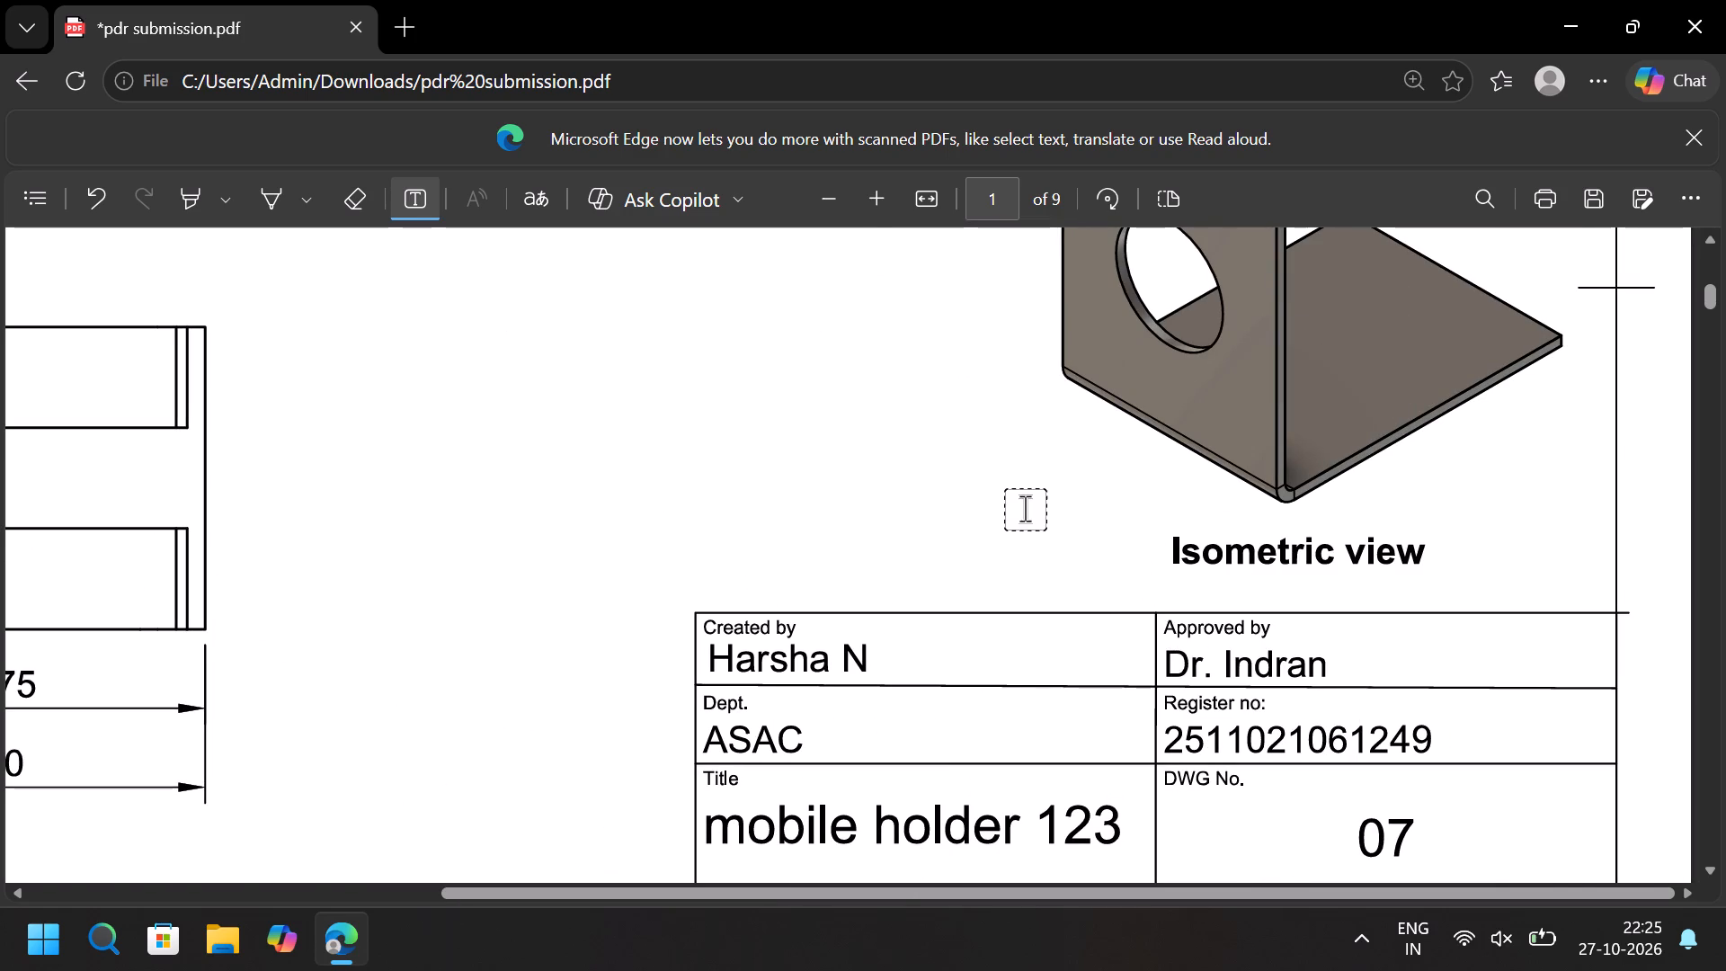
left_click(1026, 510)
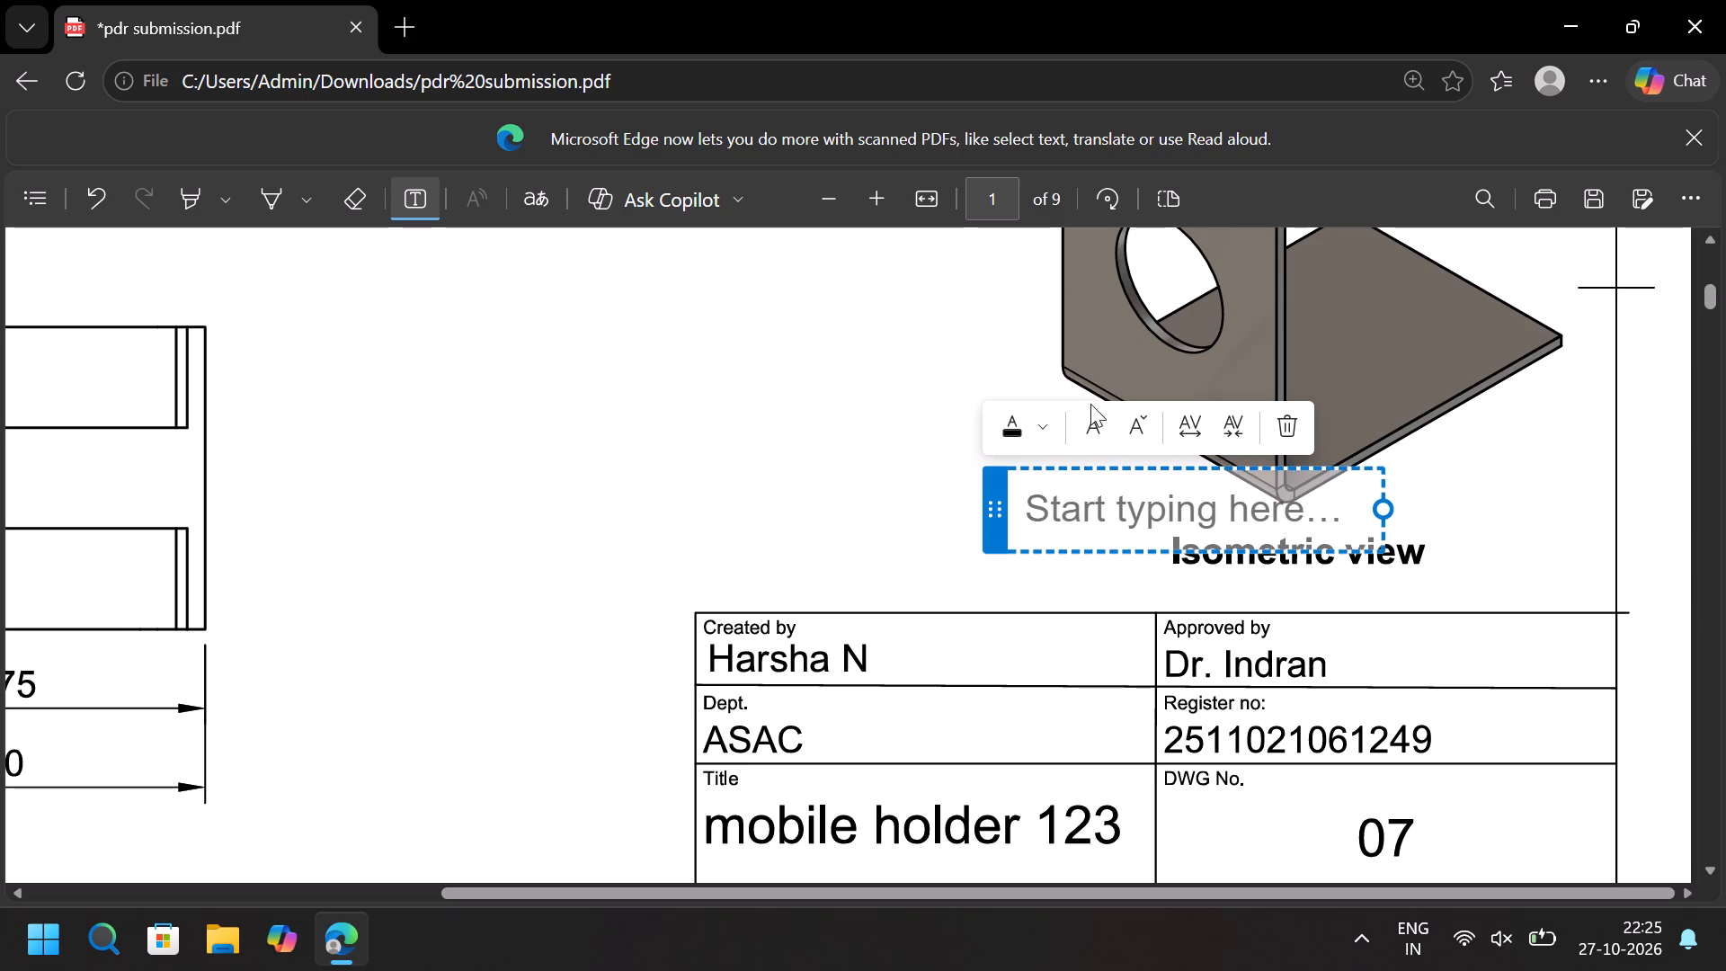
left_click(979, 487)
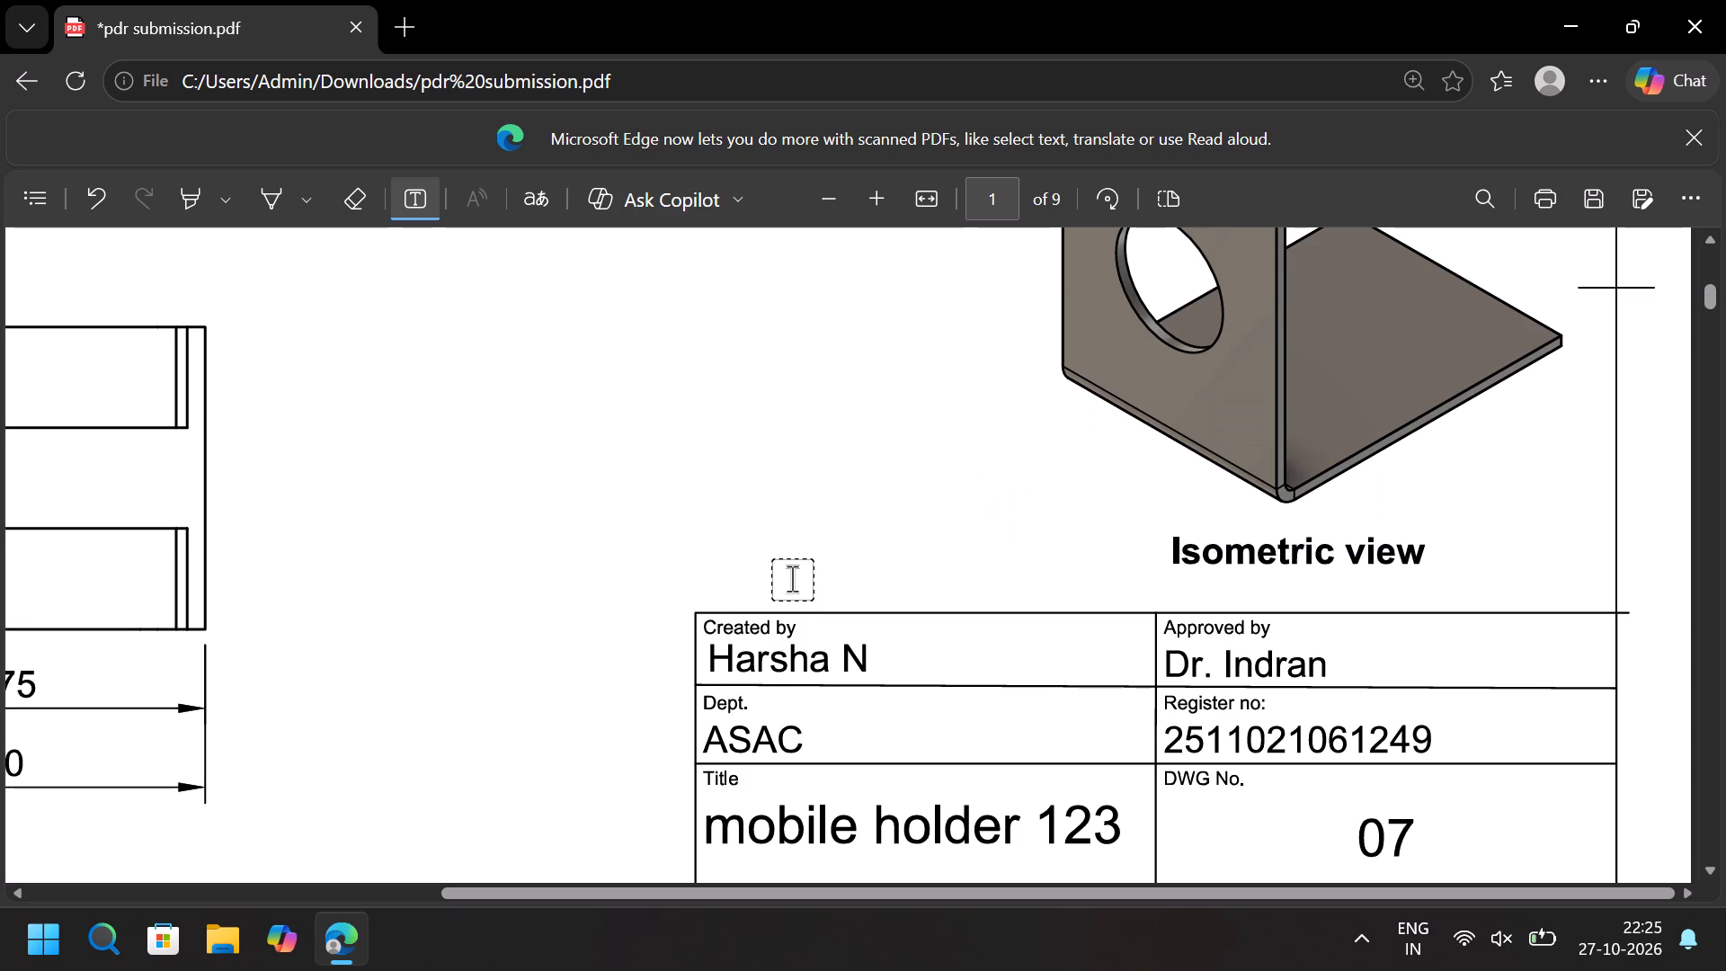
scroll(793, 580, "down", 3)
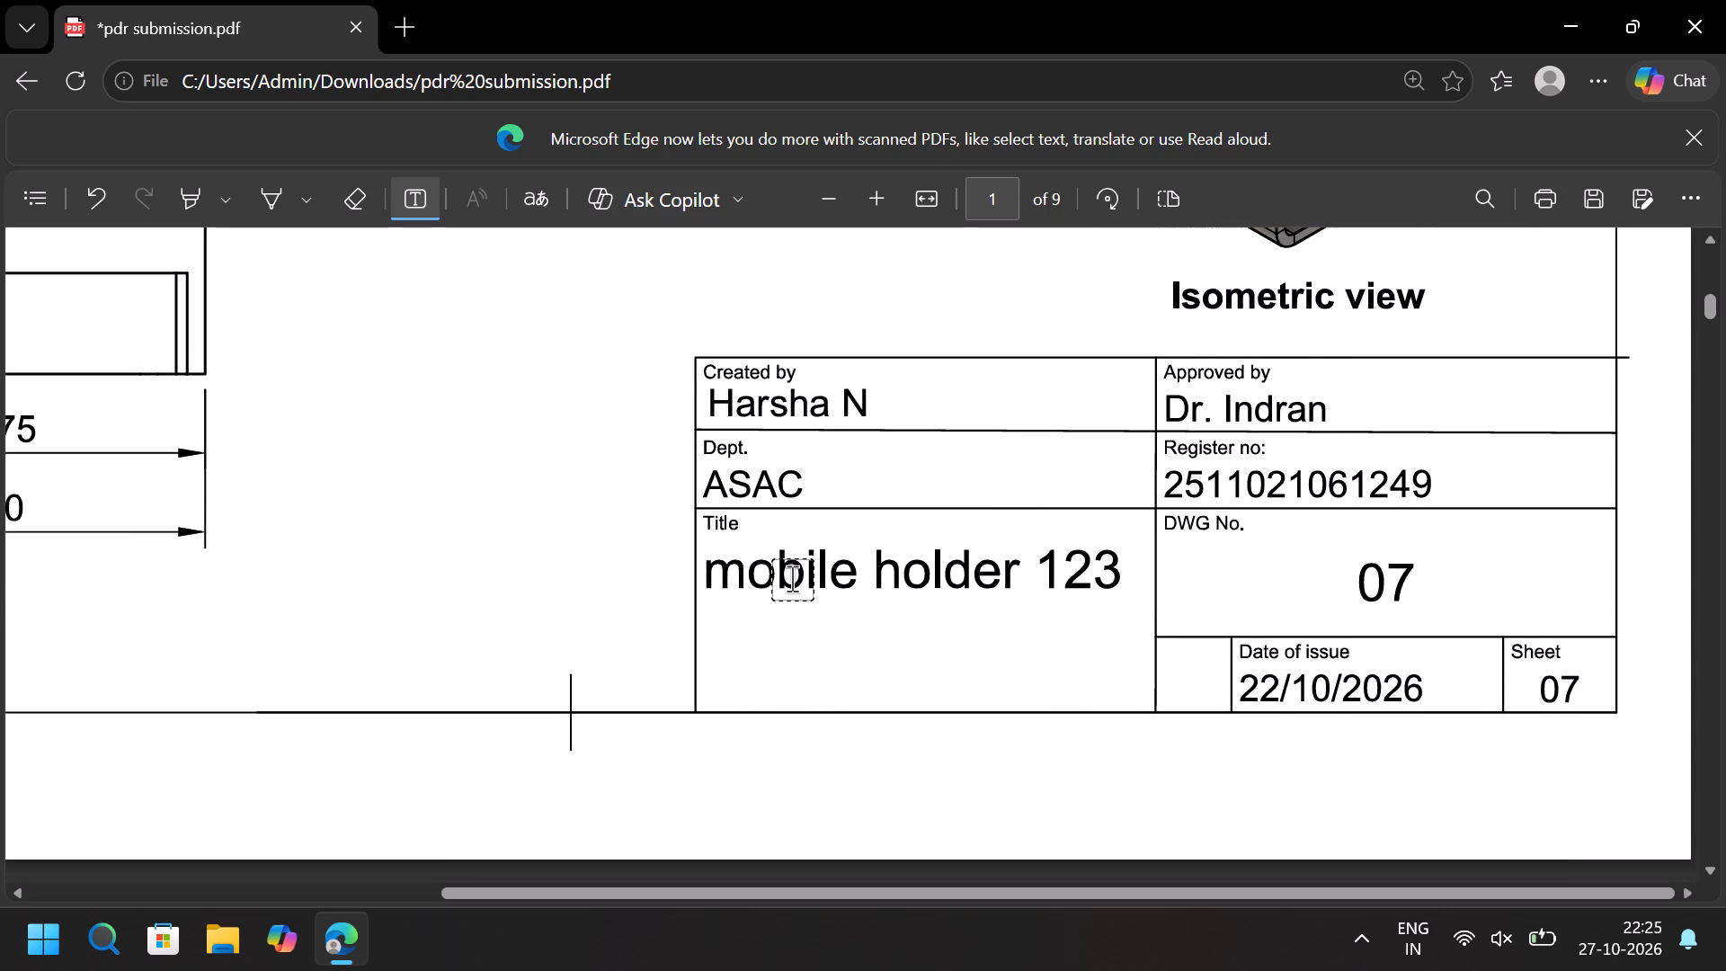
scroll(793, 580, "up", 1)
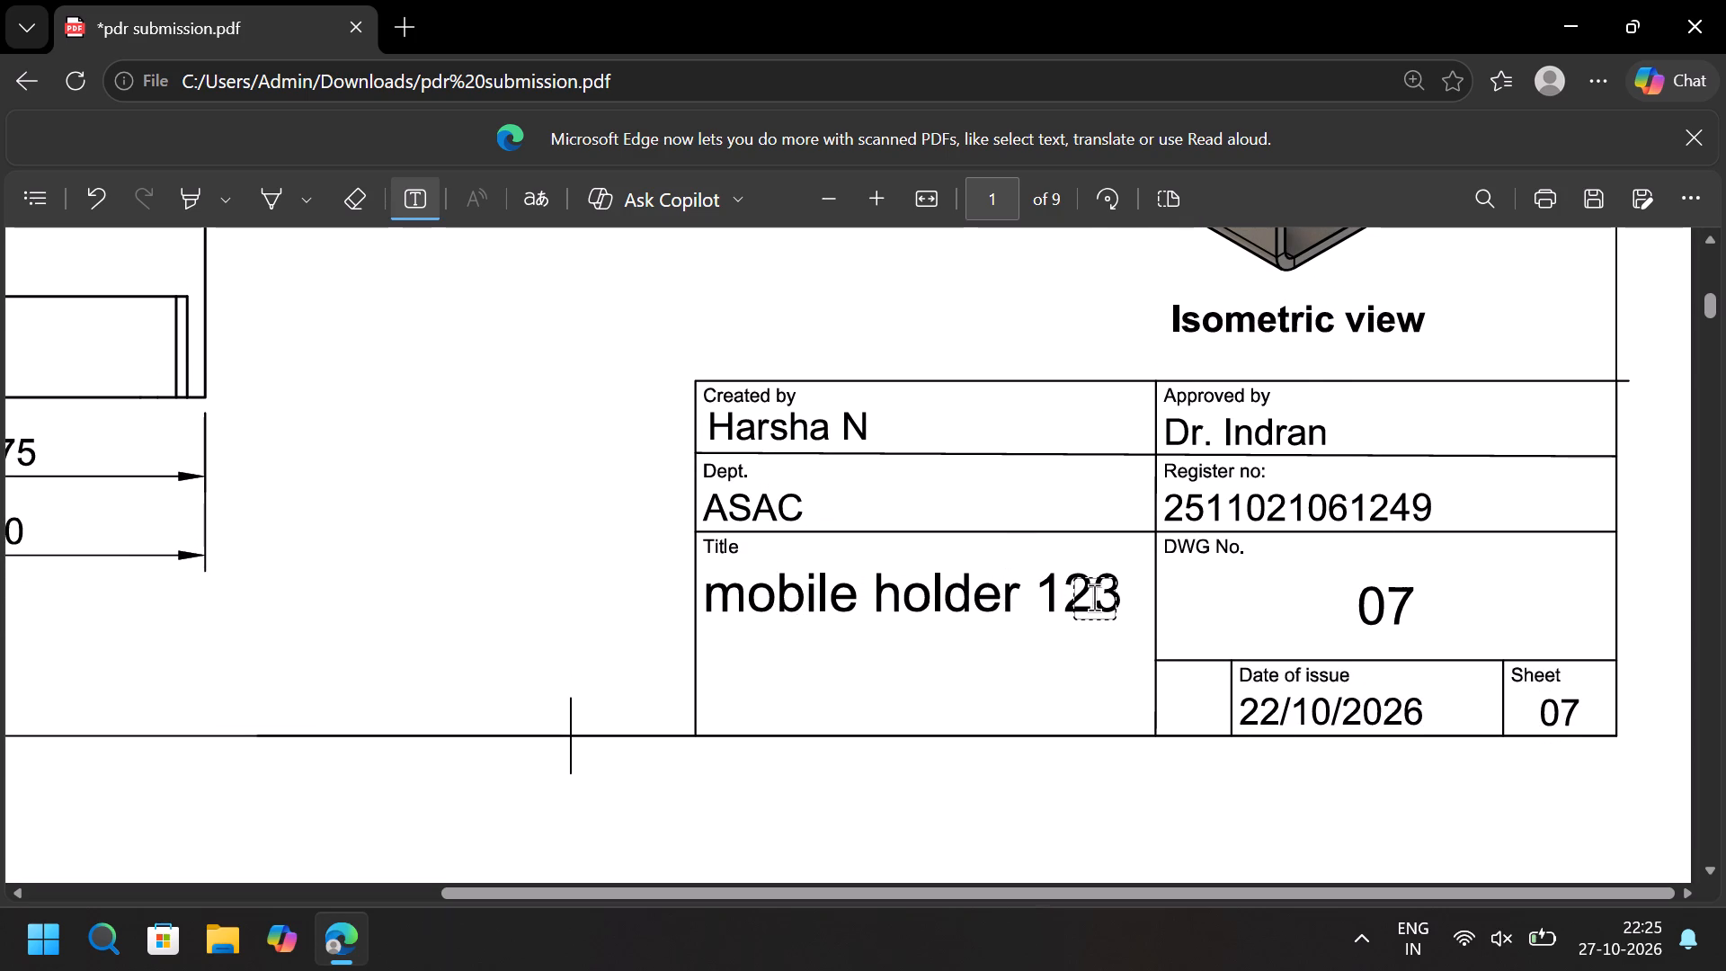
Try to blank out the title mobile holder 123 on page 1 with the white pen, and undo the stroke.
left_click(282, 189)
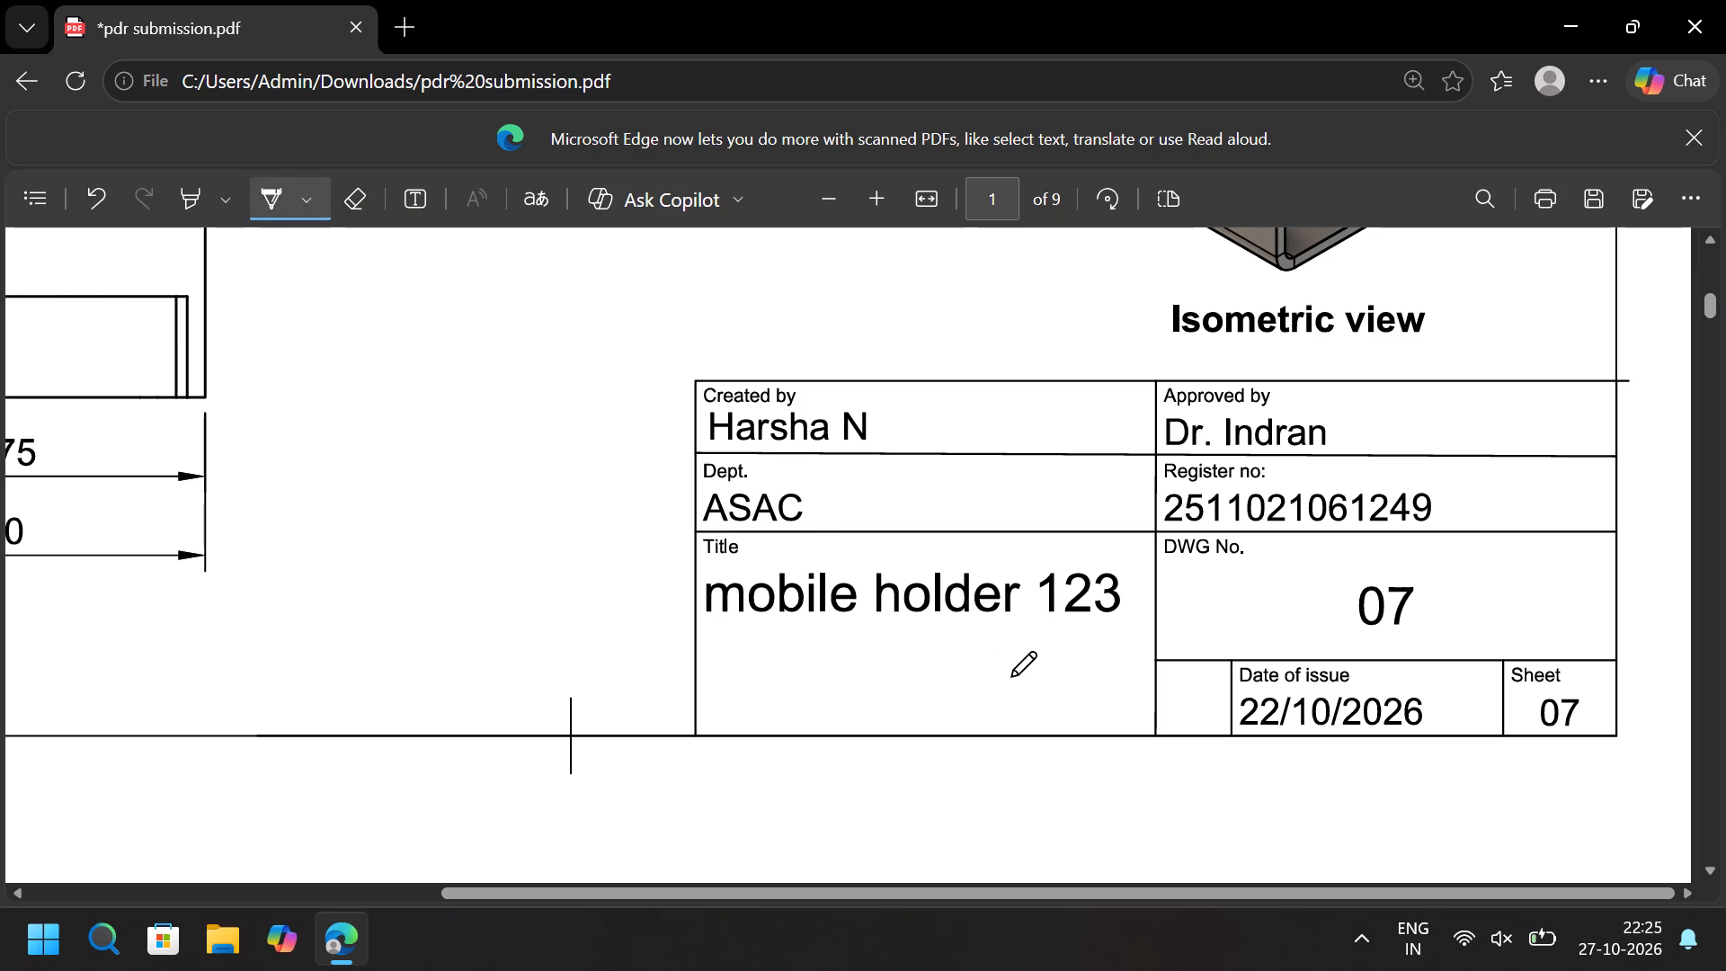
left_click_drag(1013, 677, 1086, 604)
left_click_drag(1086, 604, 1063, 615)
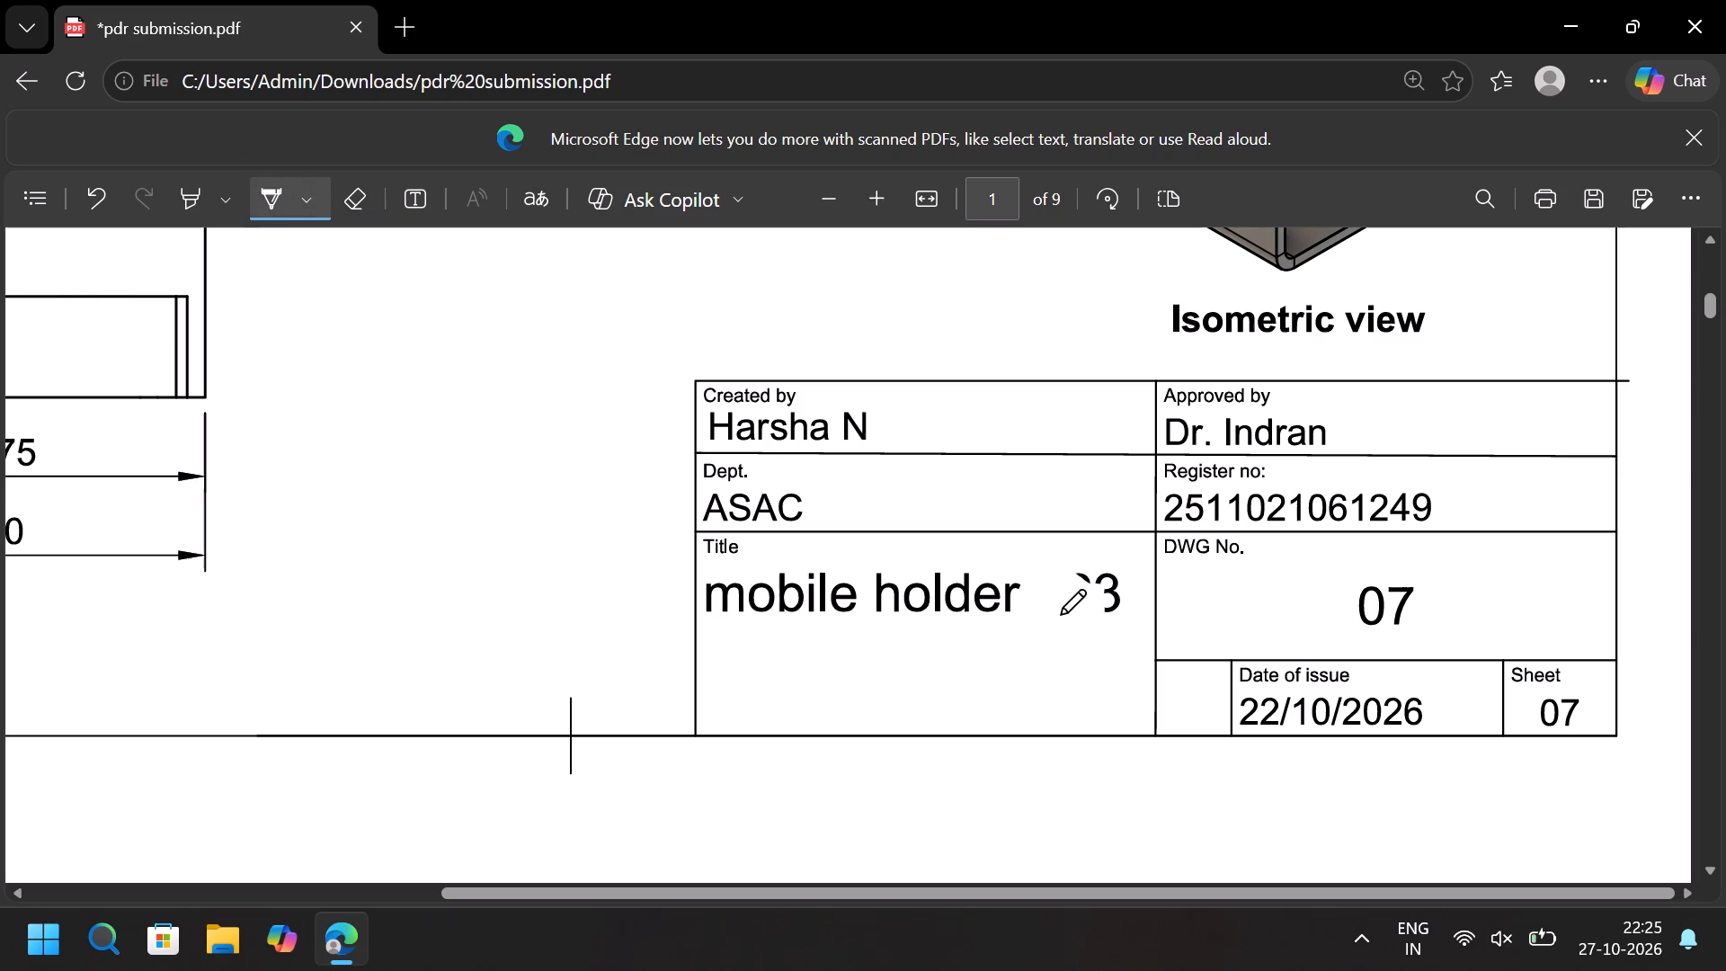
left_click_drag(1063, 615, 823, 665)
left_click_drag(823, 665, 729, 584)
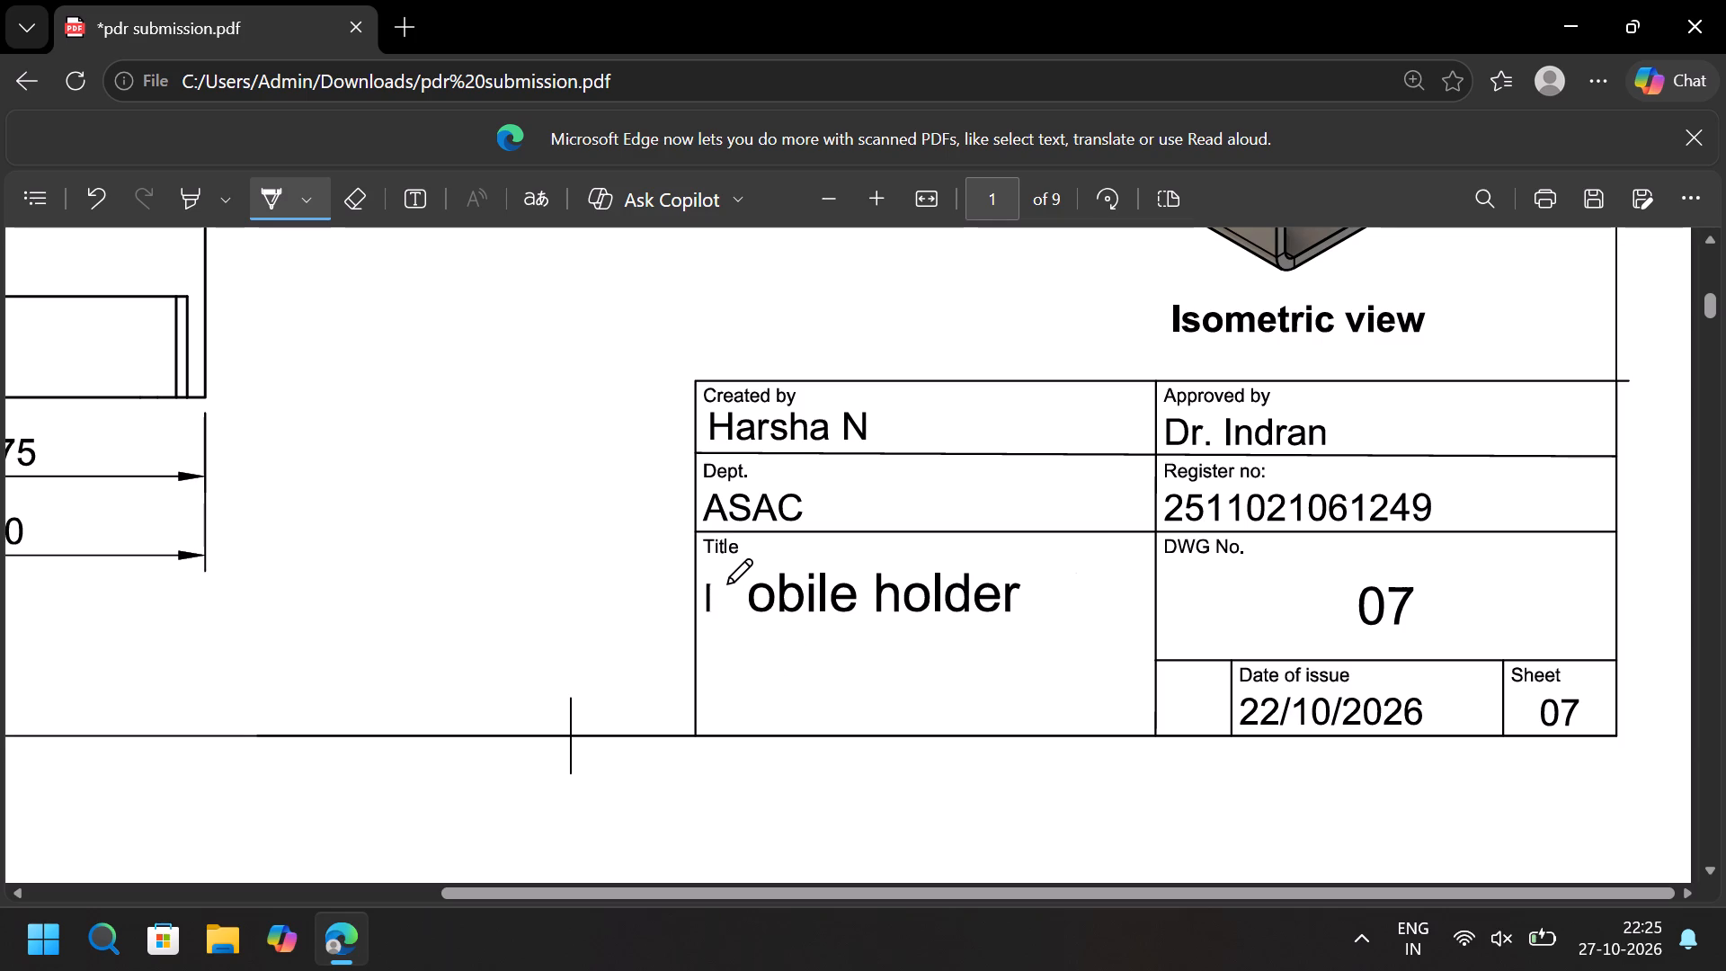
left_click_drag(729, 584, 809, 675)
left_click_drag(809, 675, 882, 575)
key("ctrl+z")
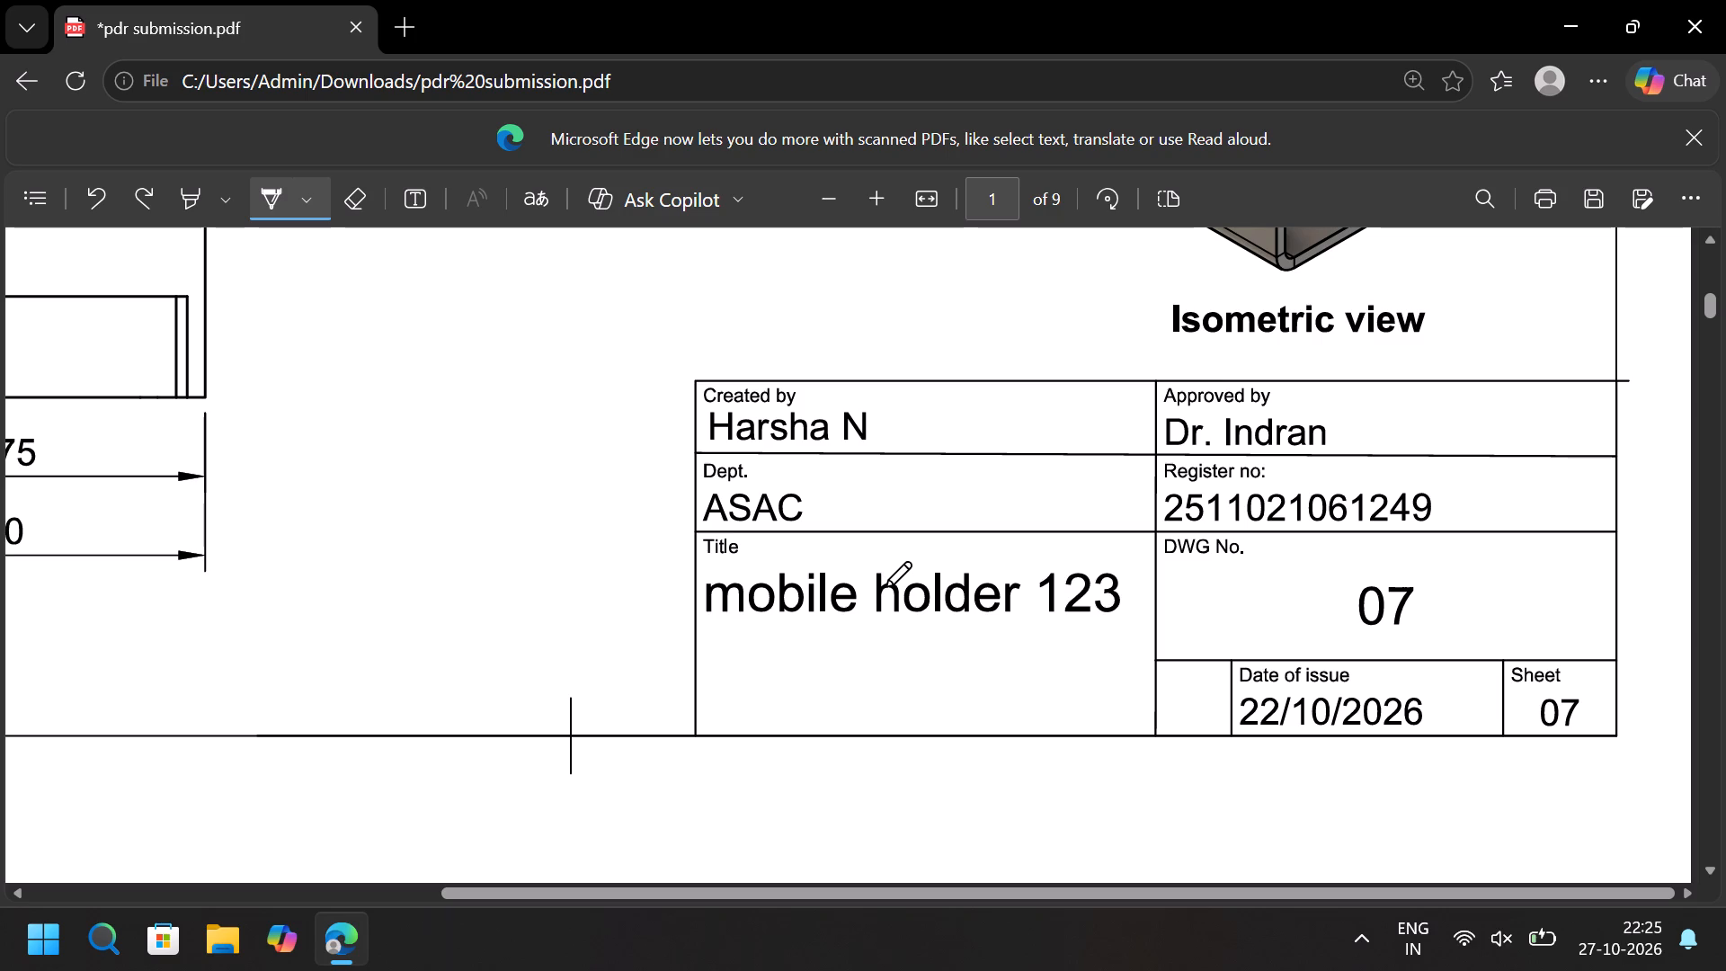
Blank out the "h" of "holder" in the page 1 title with the white pen.
left_click_drag(888, 587, 886, 600)
key("ctrl+z")
left_click_drag(881, 606, 881, 601)
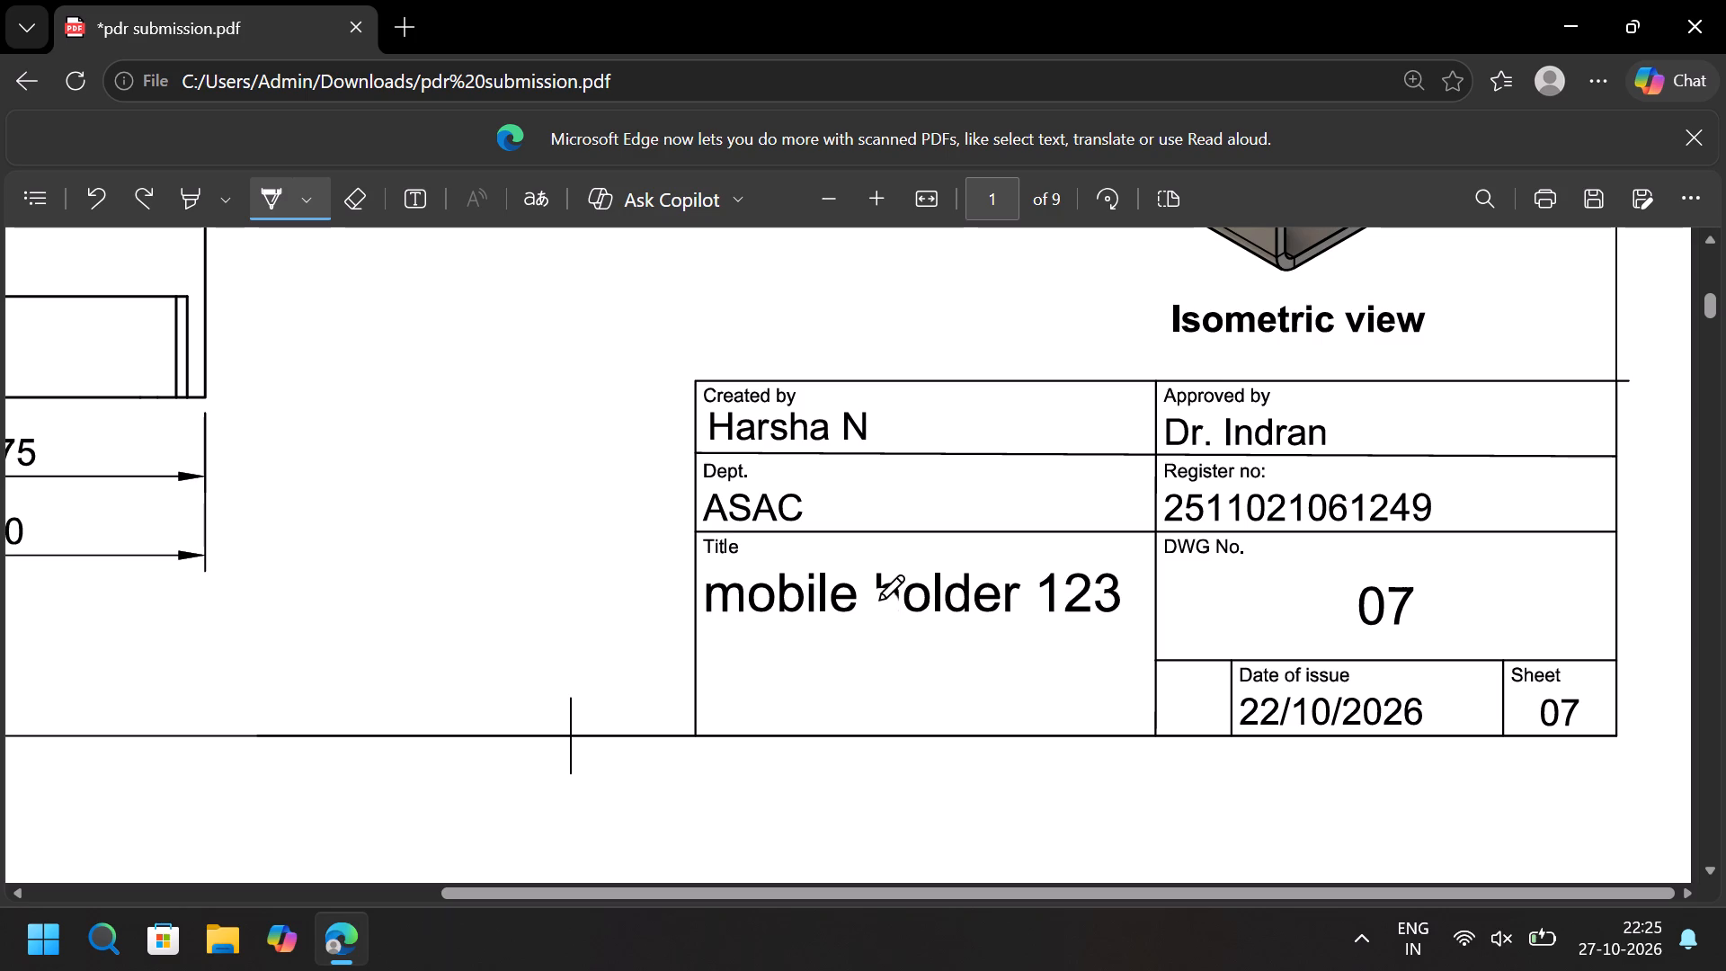
left_click_drag(881, 601, 880, 589)
left_click_drag(883, 642, 881, 612)
left_click_drag(881, 612, 885, 585)
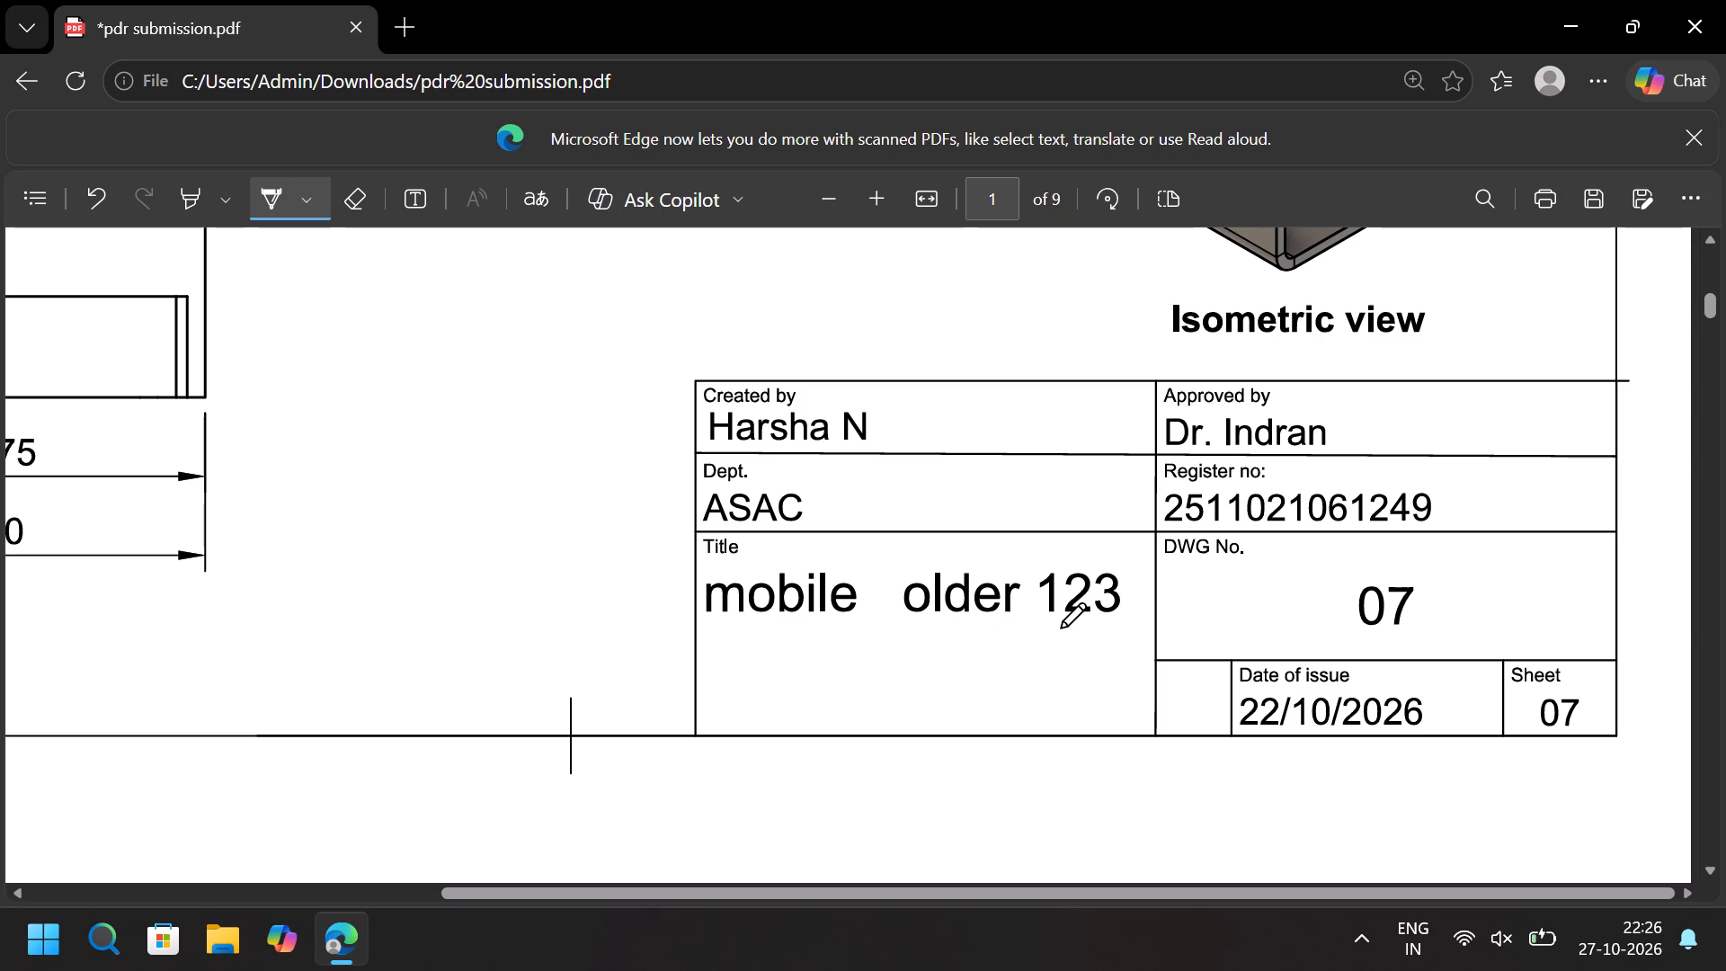
Blank out the number 123 at the end of the page 1 title with the white pen.
left_click_drag(1065, 638, 1055, 570)
left_click_drag(1055, 570, 1101, 602)
left_click_drag(1101, 602, 769, 673)
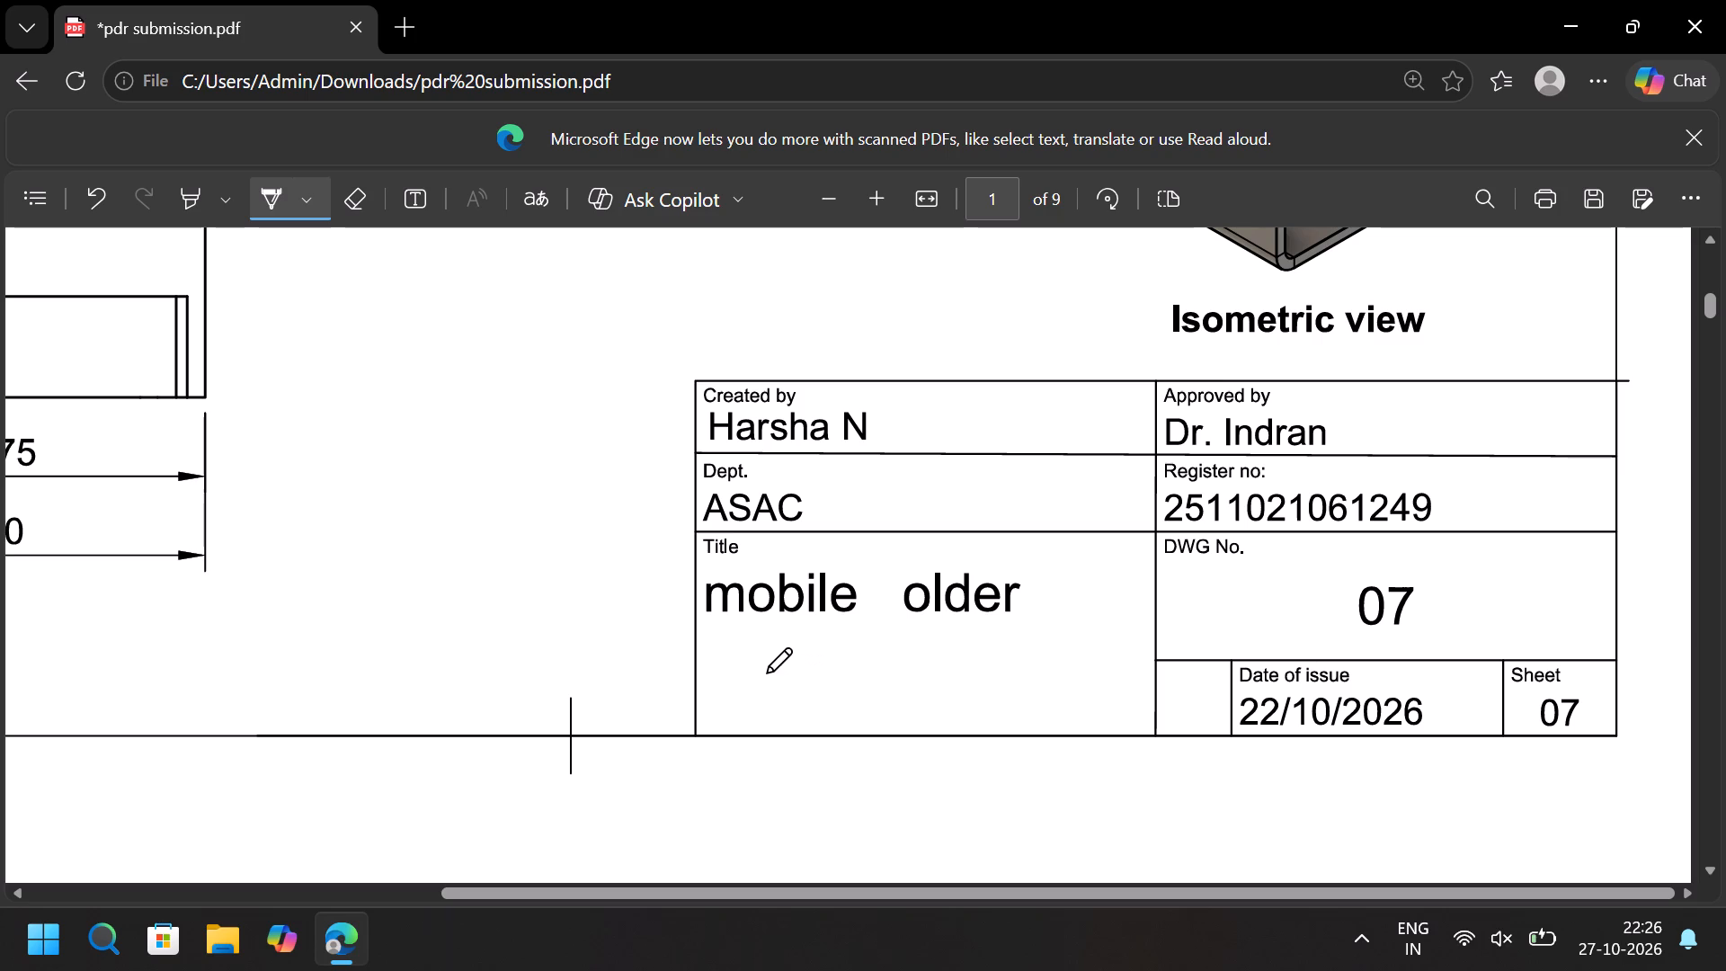
Blank out the "m" of "mobile" in the page 1 title with the white pen, and put the pen away.
left_click_drag(769, 673, 715, 617)
left_click_drag(715, 617, 715, 585)
left_click_drag(715, 585, 729, 592)
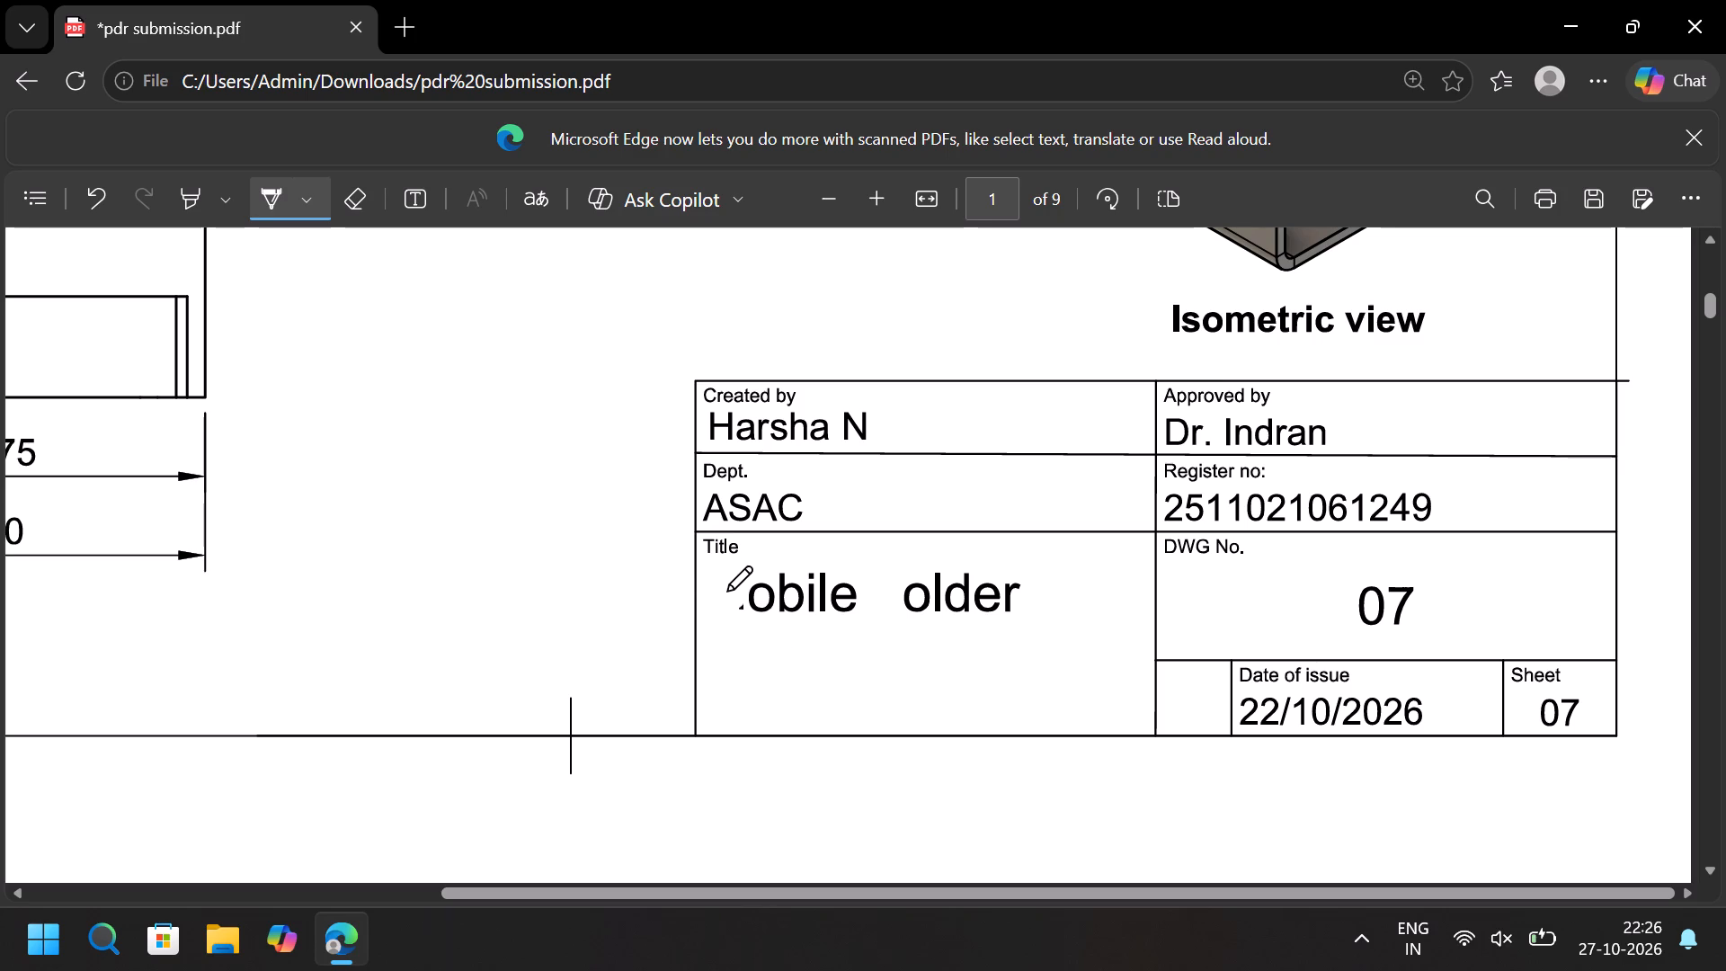
left_click_drag(729, 592, 725, 608)
left_click_drag(743, 646, 733, 609)
left_click_drag(733, 609, 731, 609)
scroll(1011, 644, "down", 1, "ctrl")
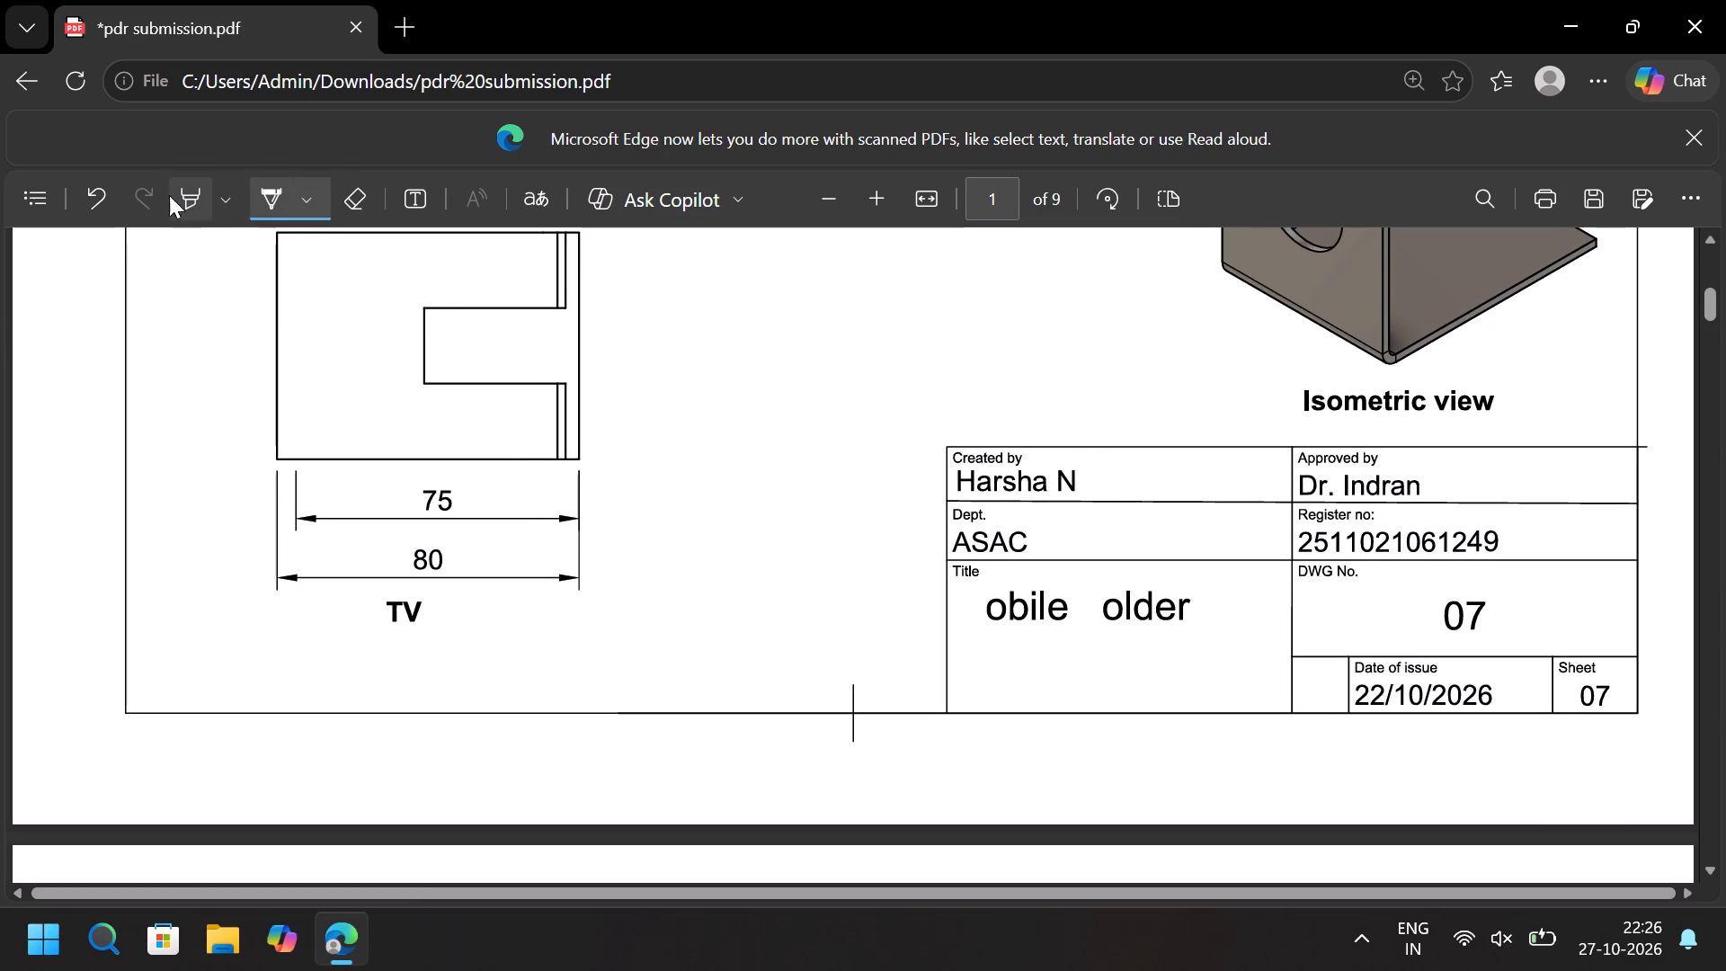
left_click(709, 334)
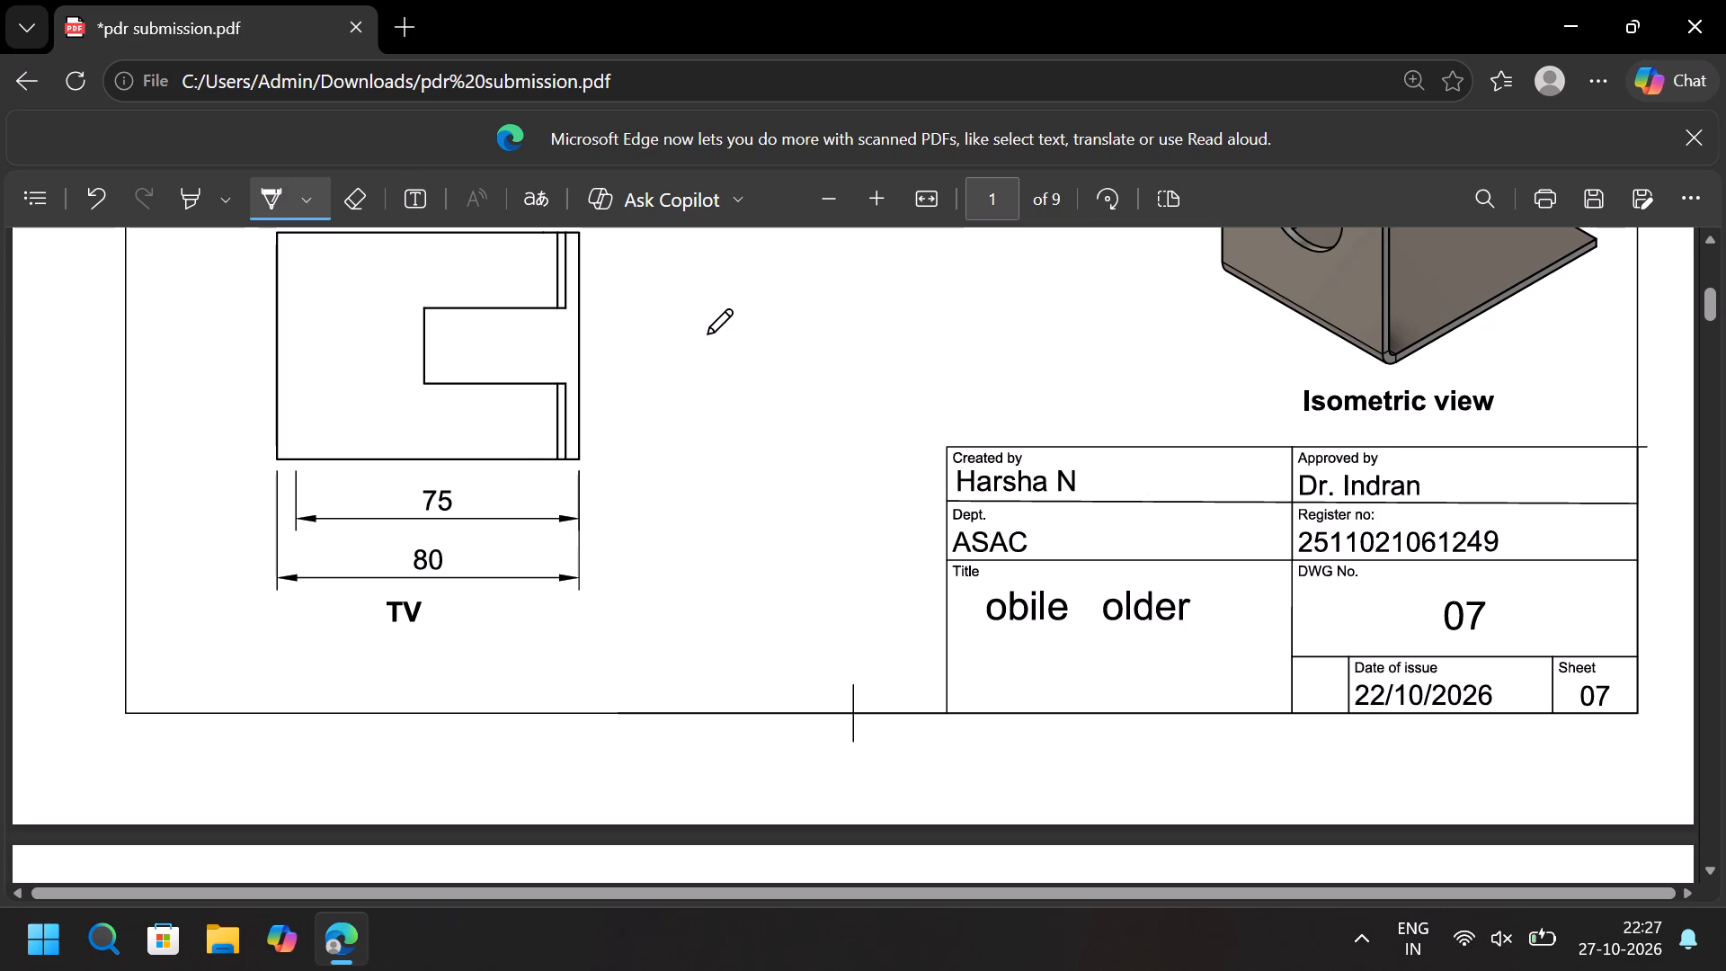
double_click(709, 334)
left_click(272, 193)
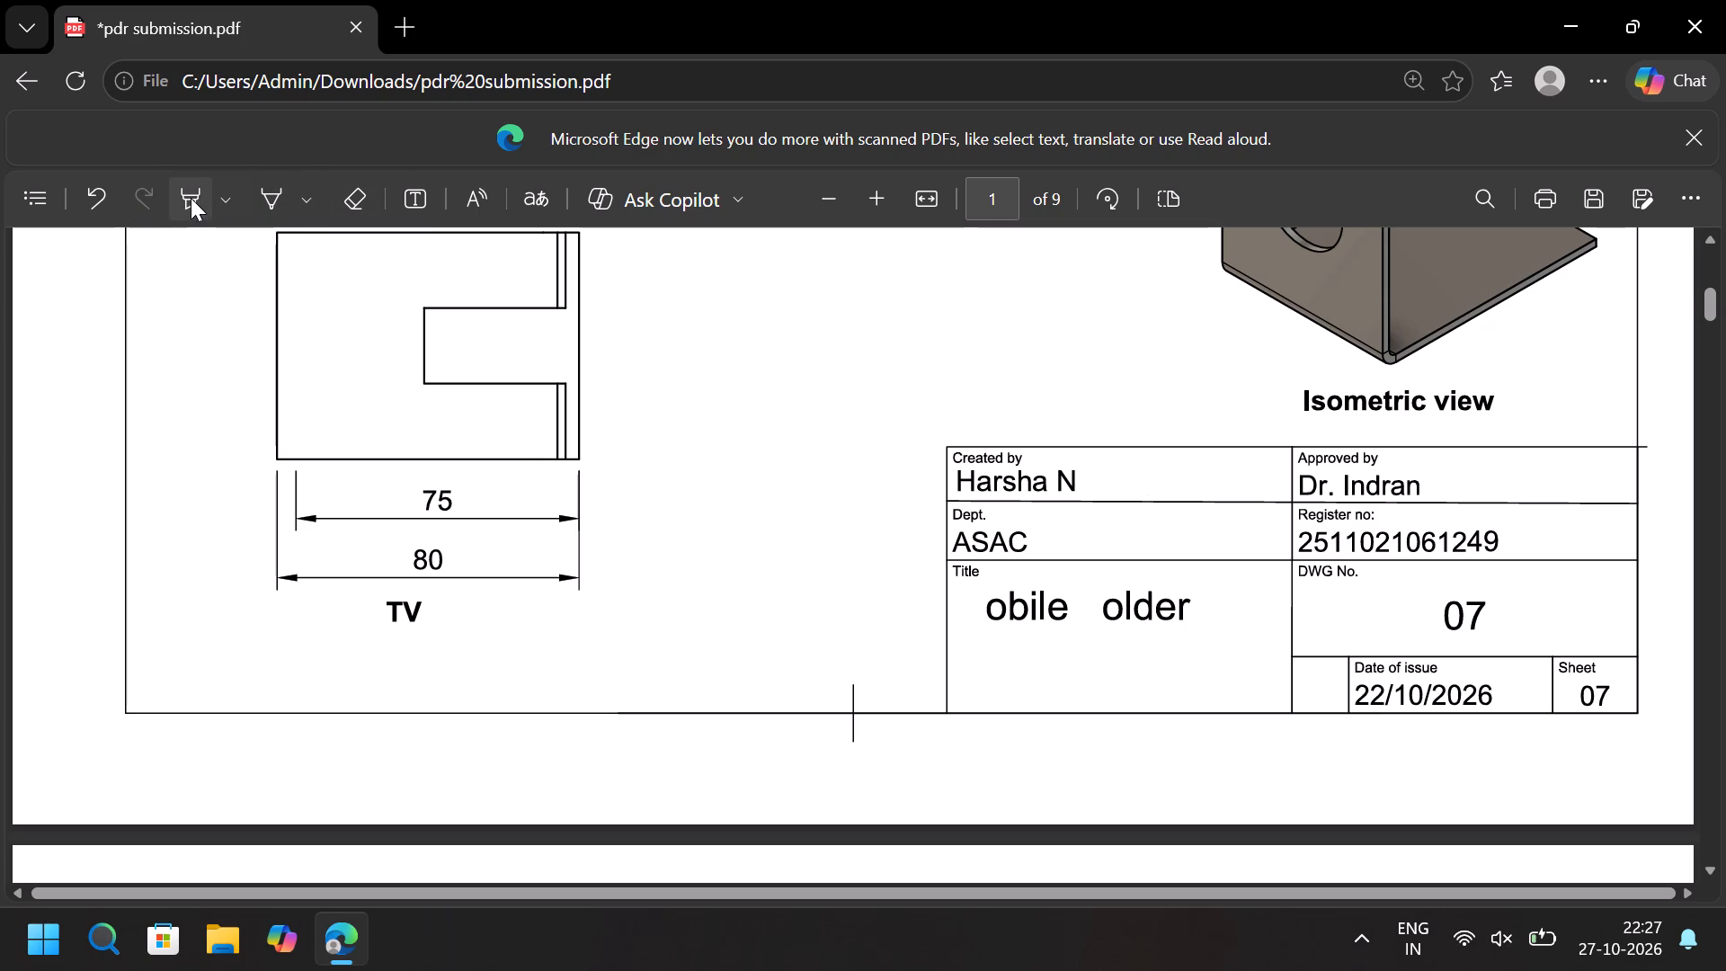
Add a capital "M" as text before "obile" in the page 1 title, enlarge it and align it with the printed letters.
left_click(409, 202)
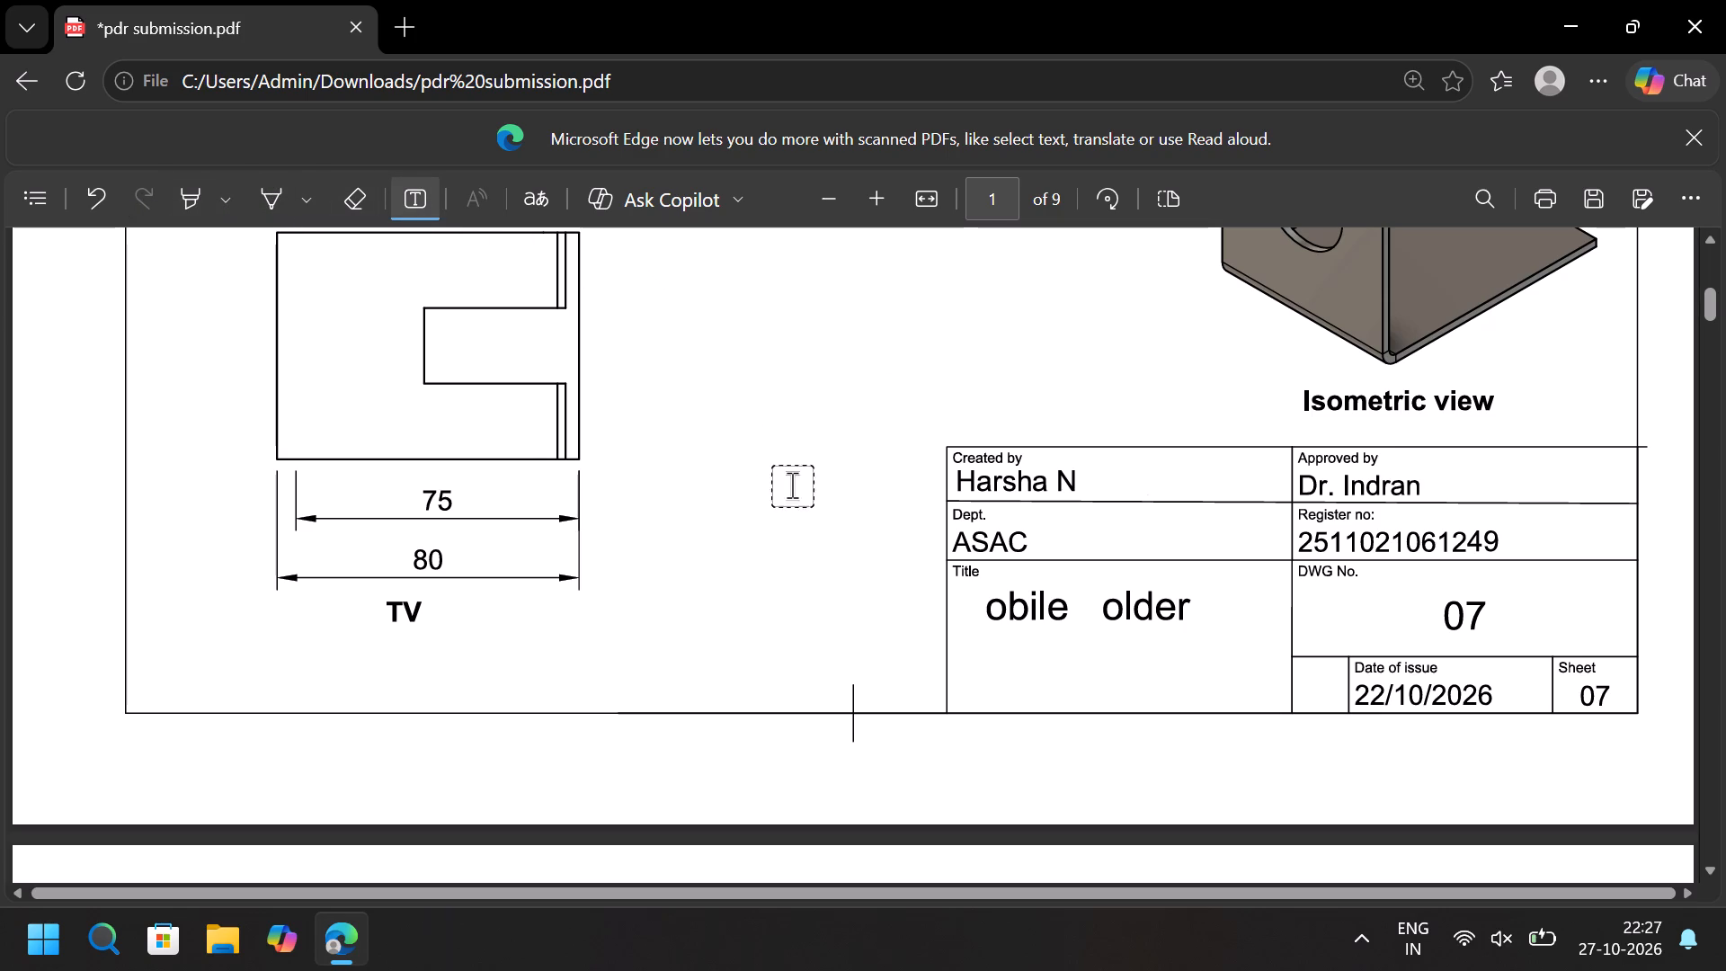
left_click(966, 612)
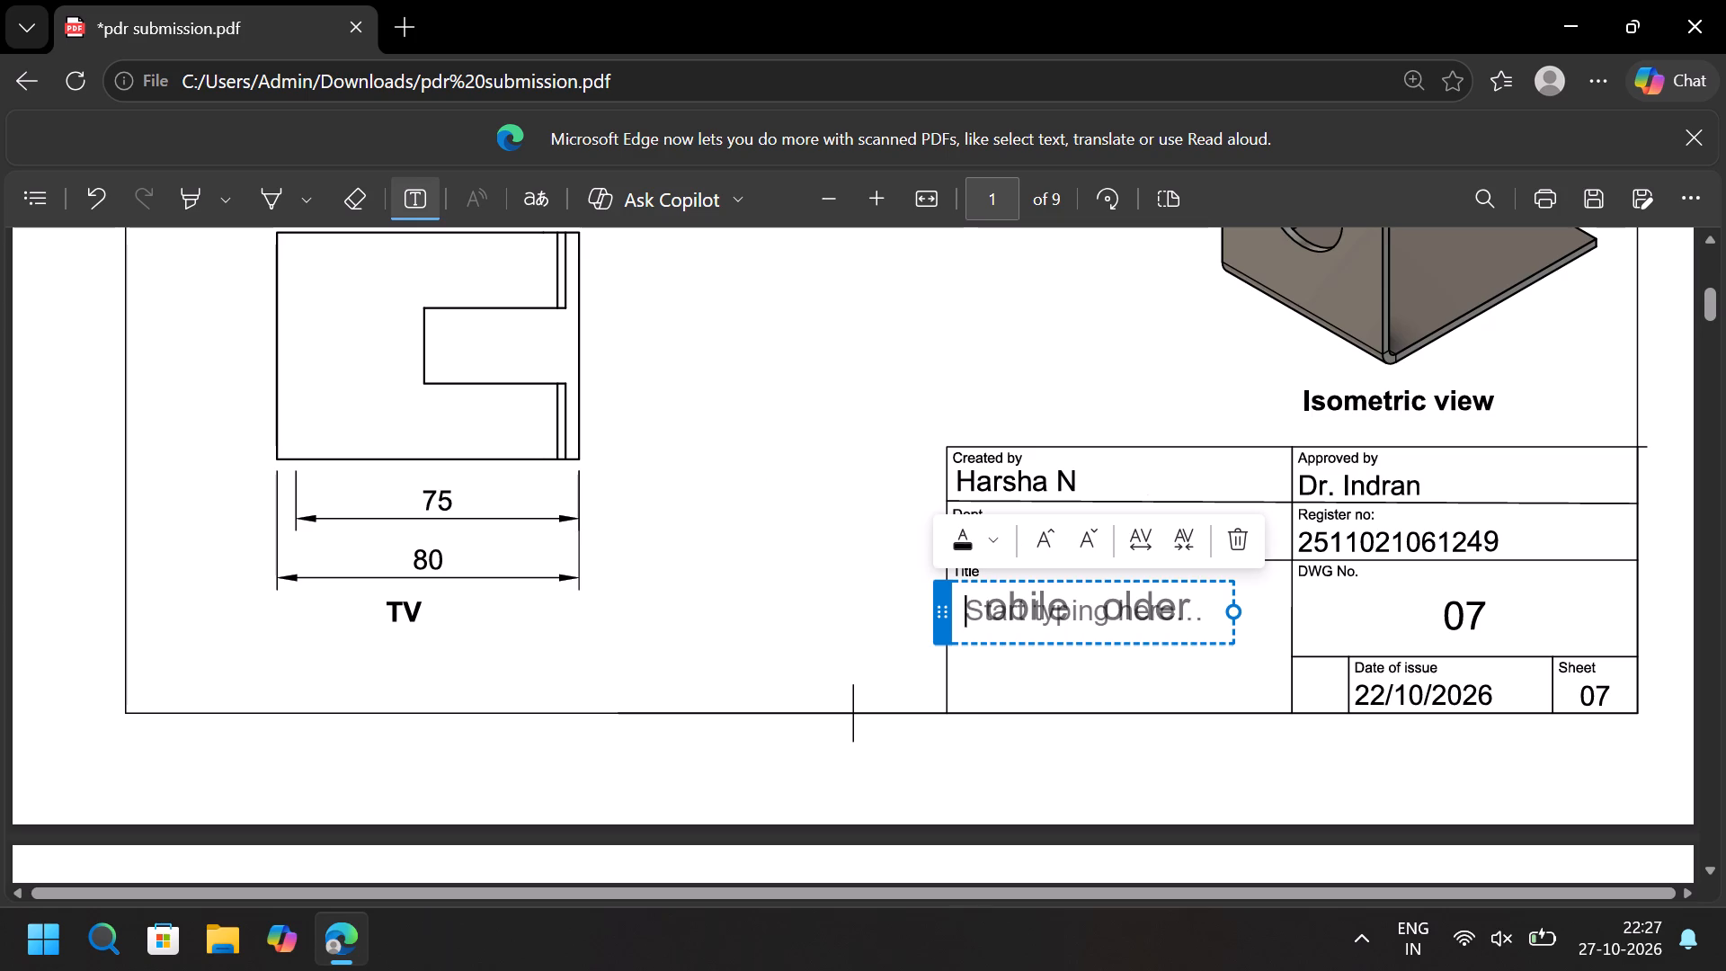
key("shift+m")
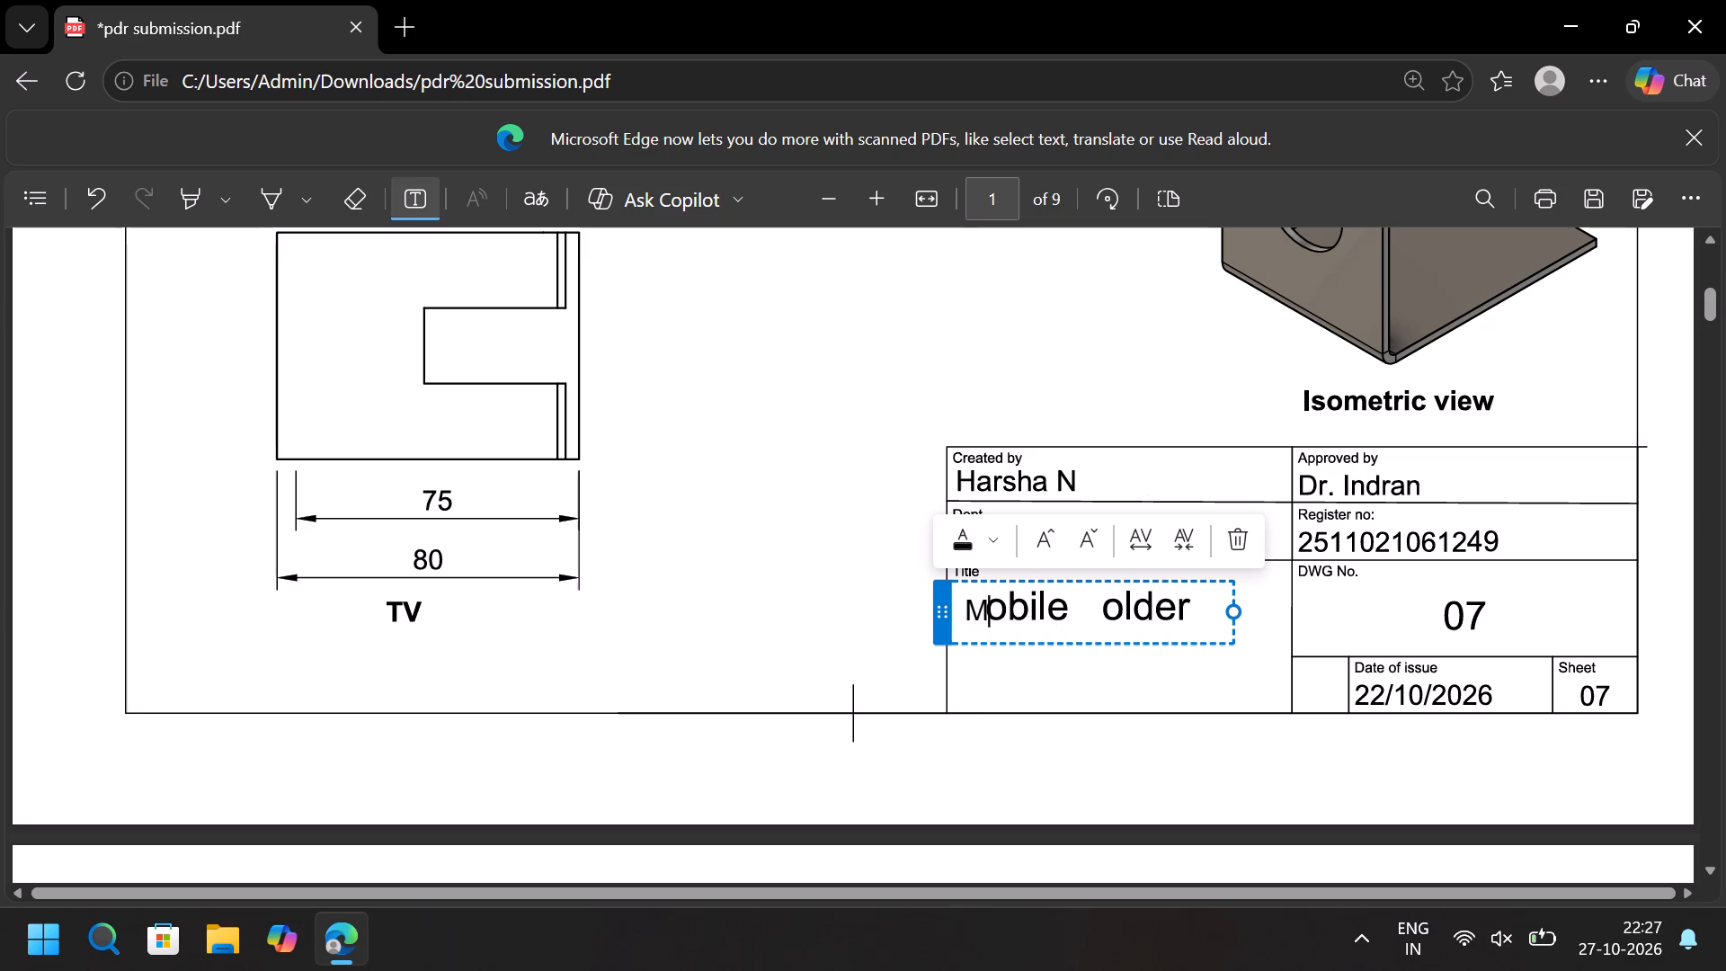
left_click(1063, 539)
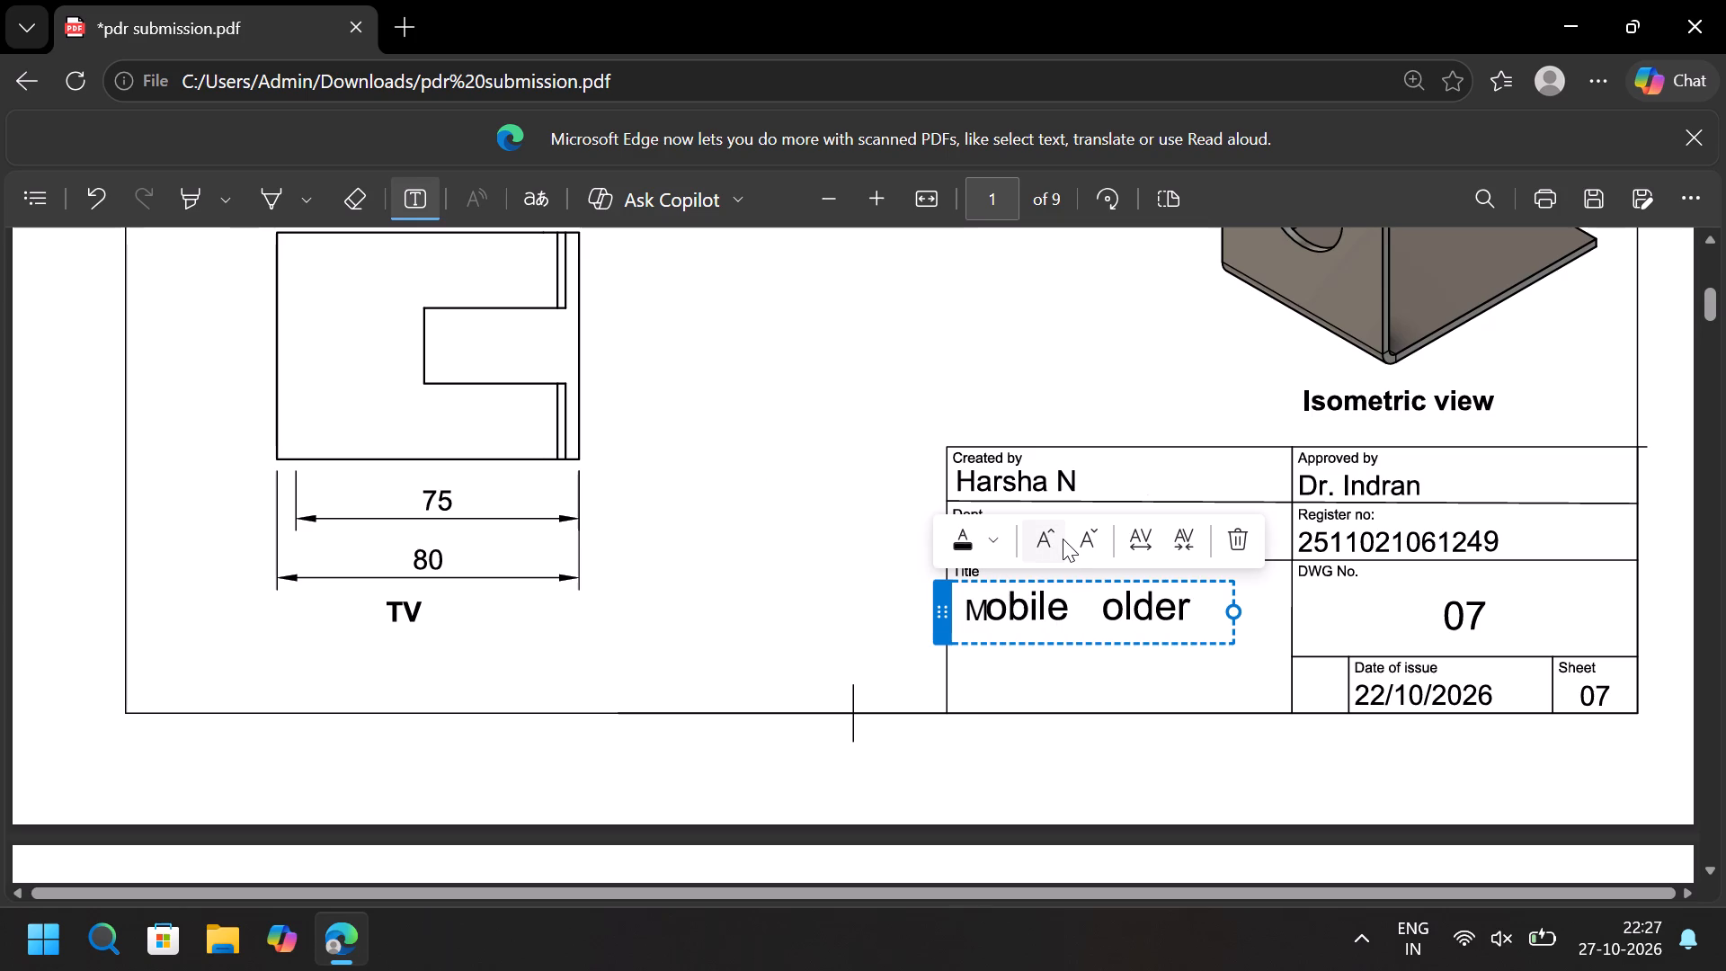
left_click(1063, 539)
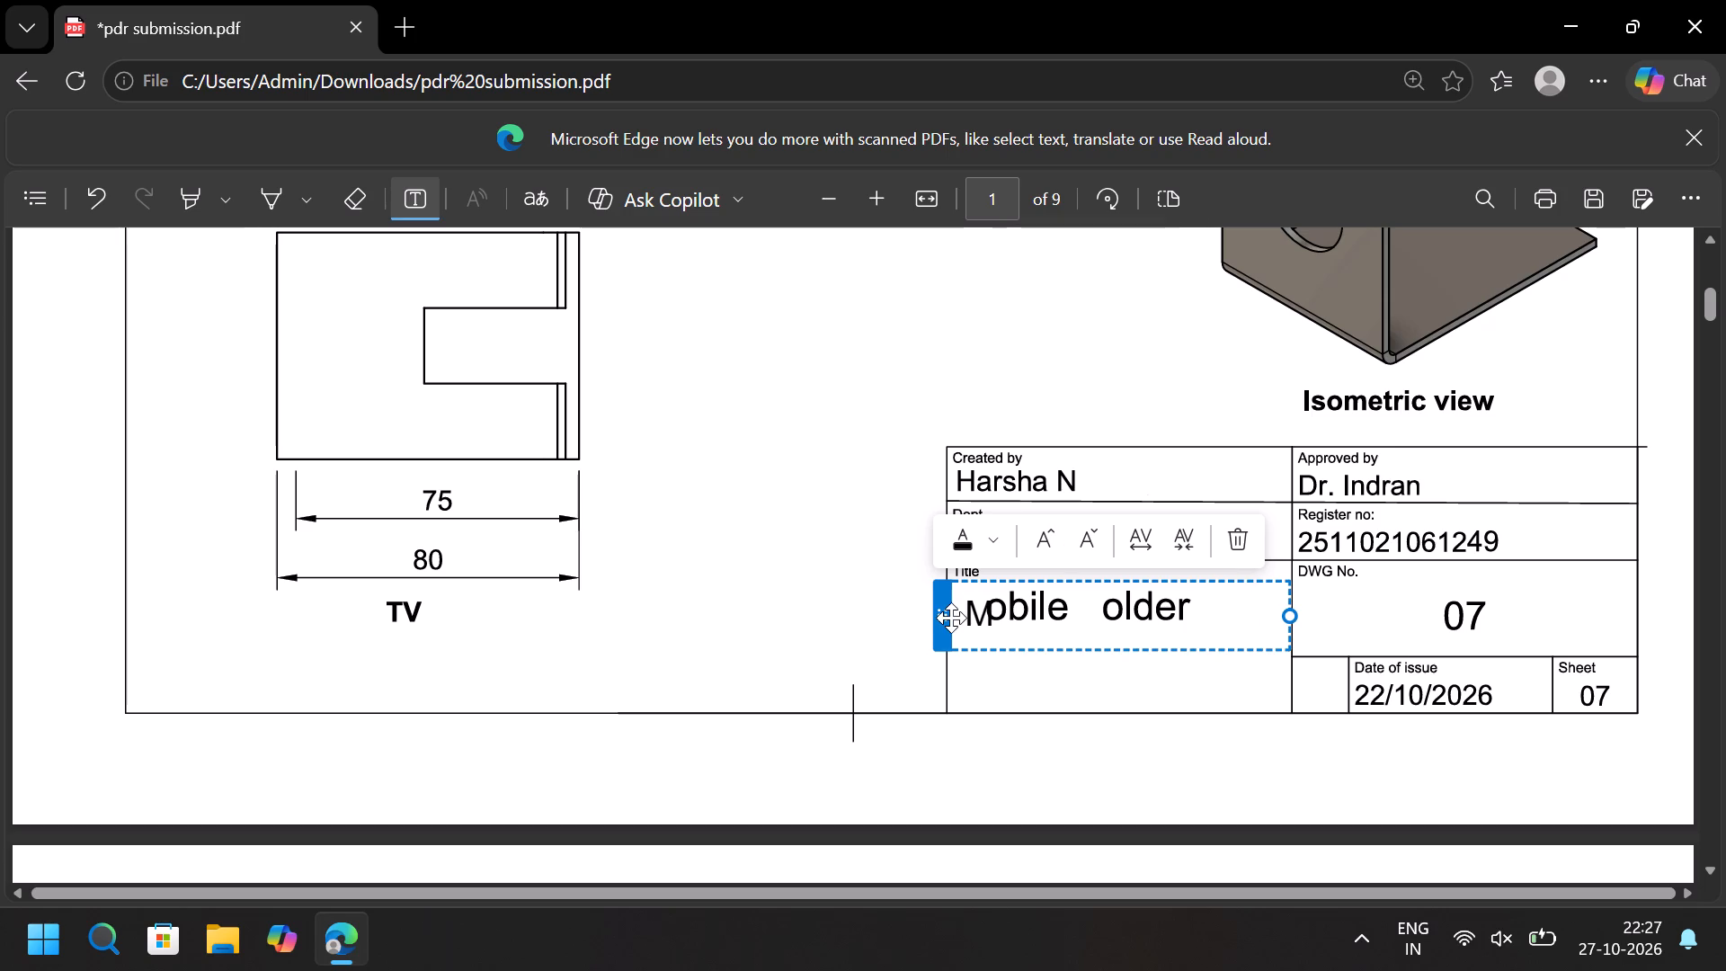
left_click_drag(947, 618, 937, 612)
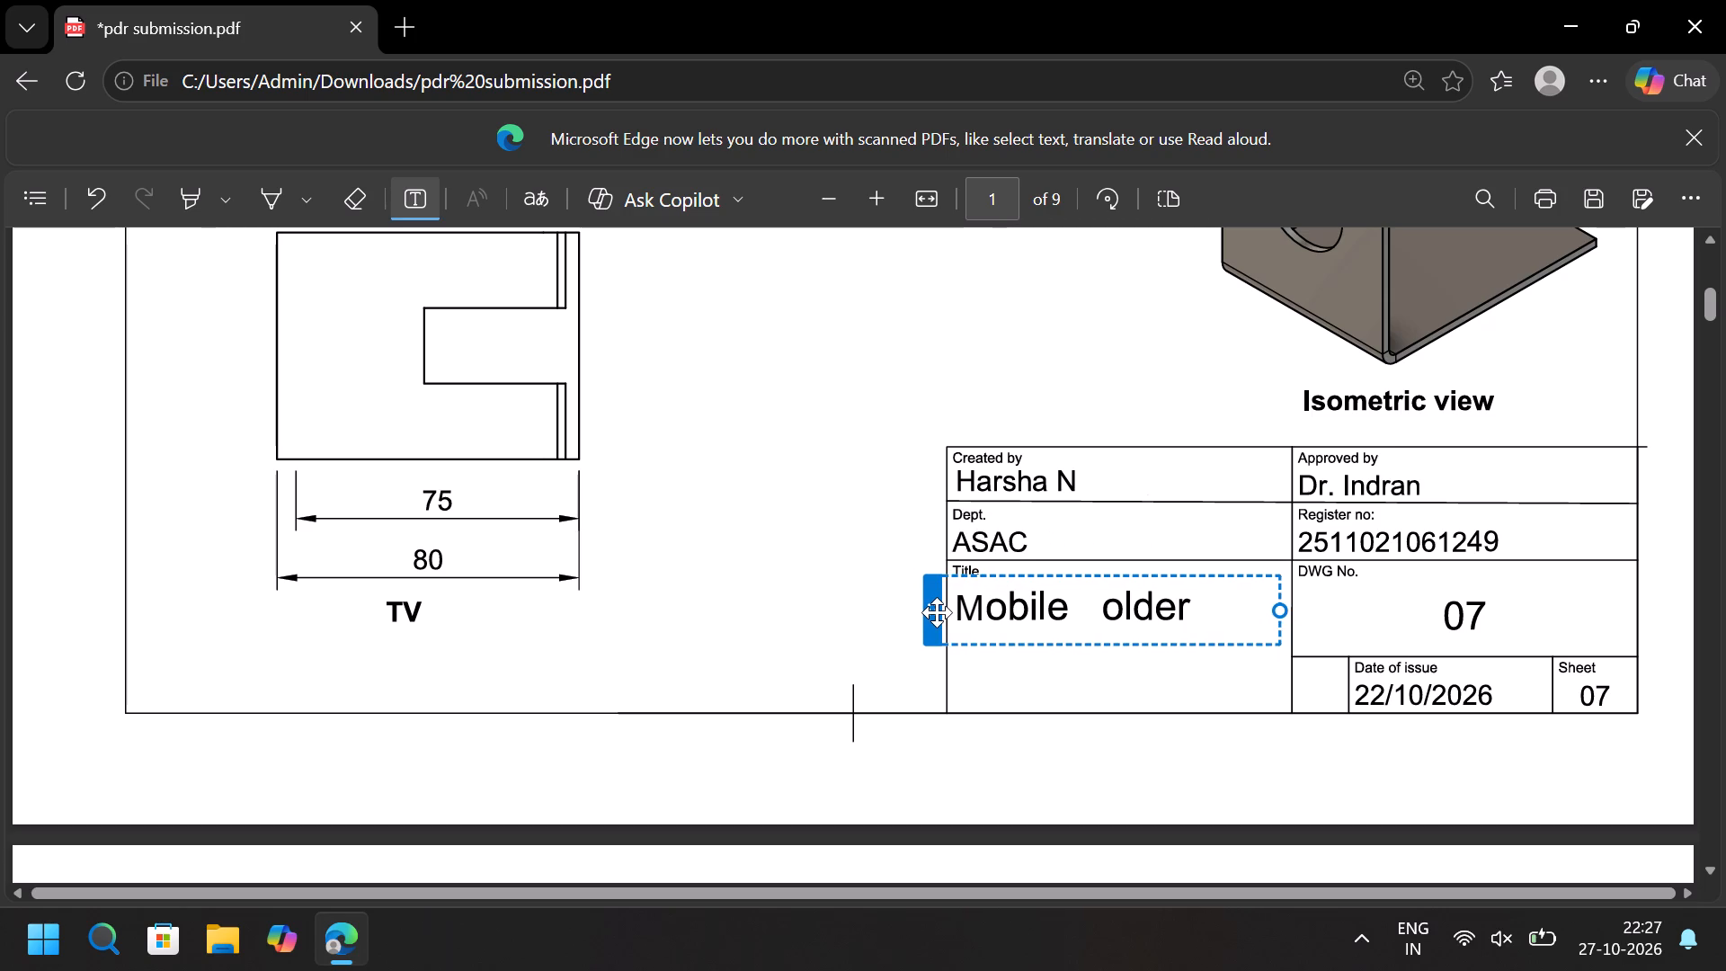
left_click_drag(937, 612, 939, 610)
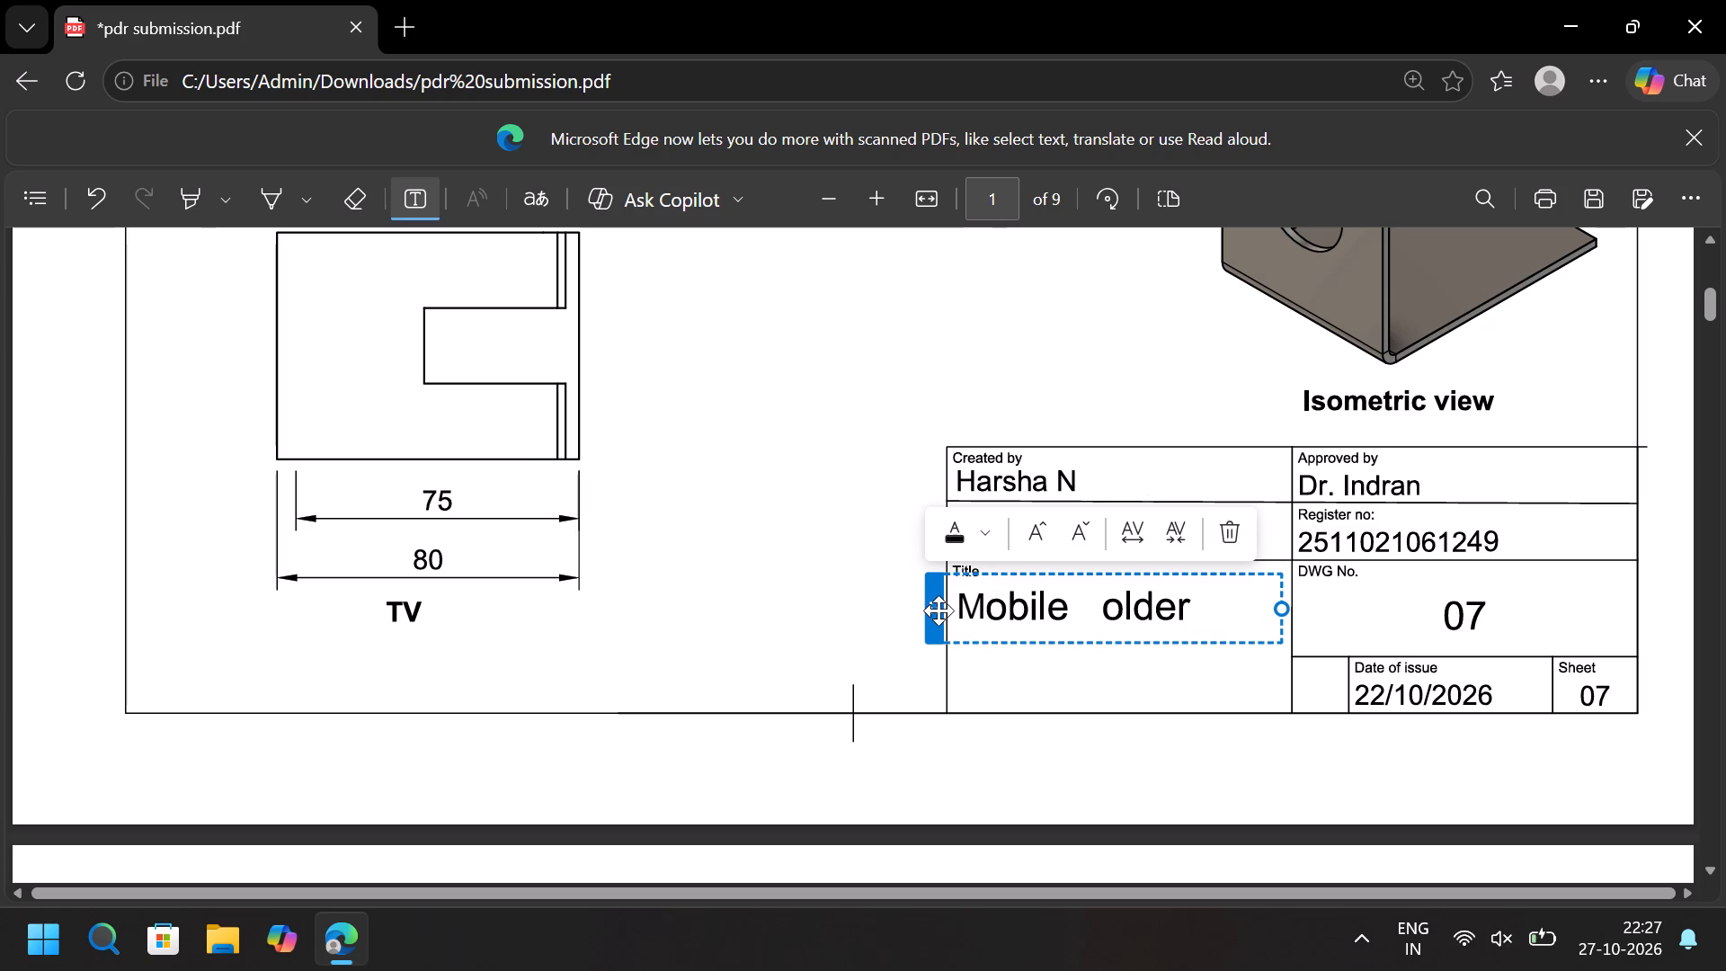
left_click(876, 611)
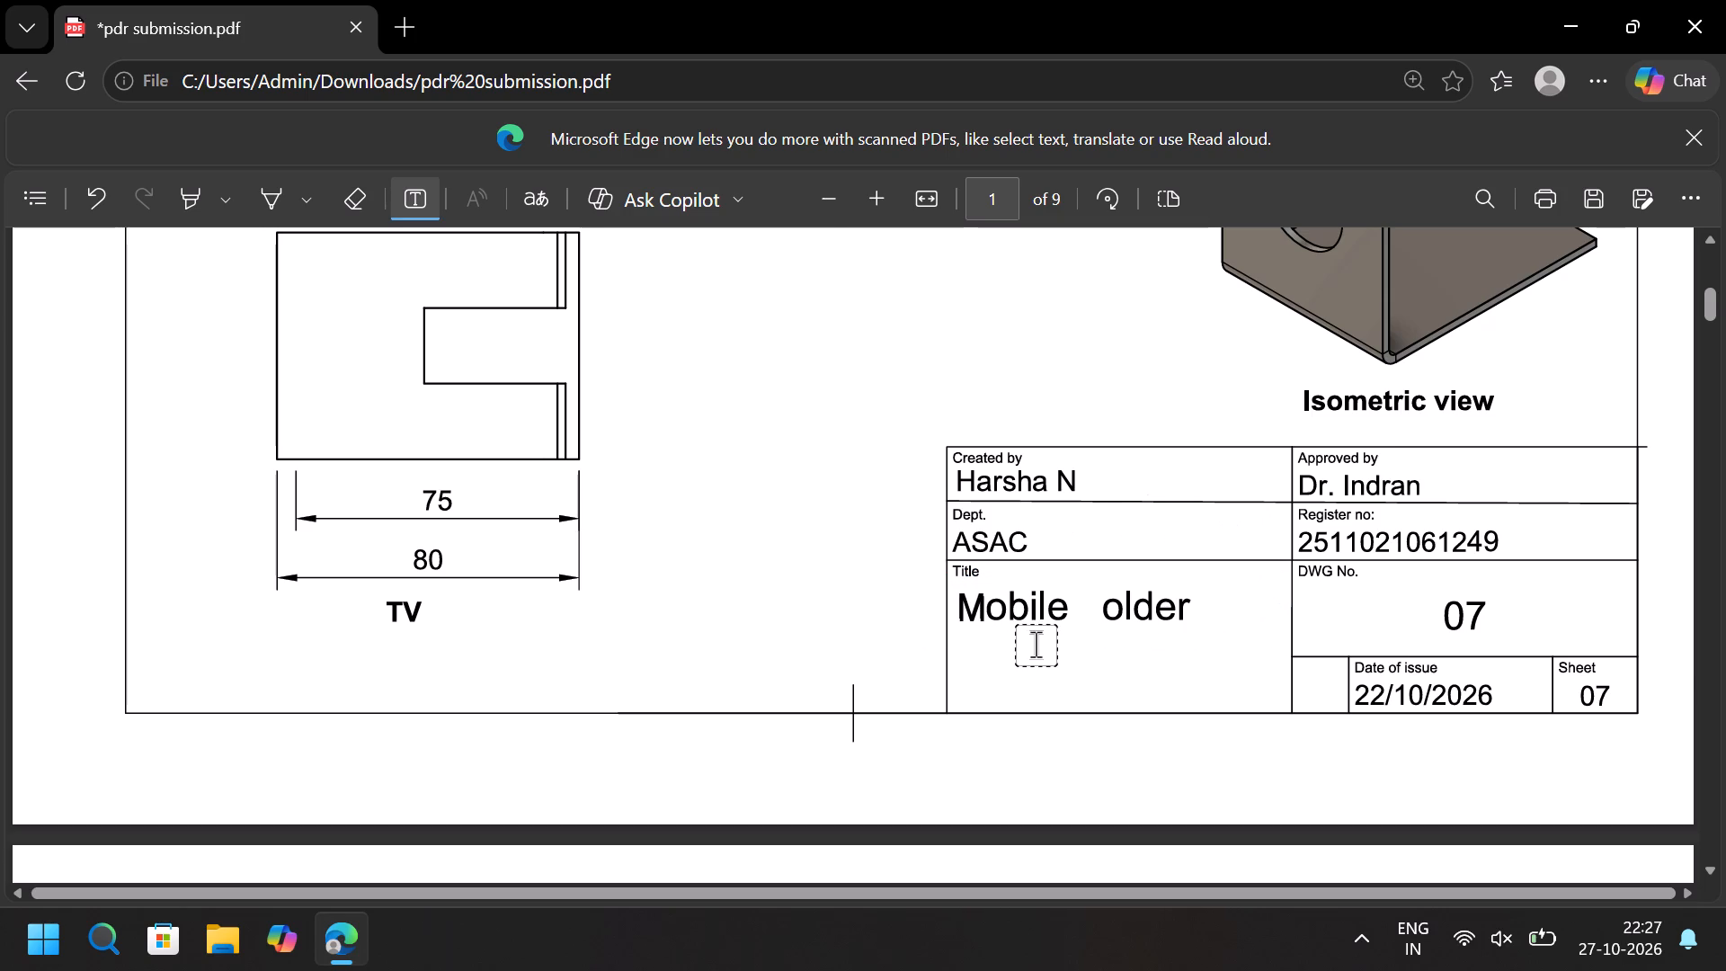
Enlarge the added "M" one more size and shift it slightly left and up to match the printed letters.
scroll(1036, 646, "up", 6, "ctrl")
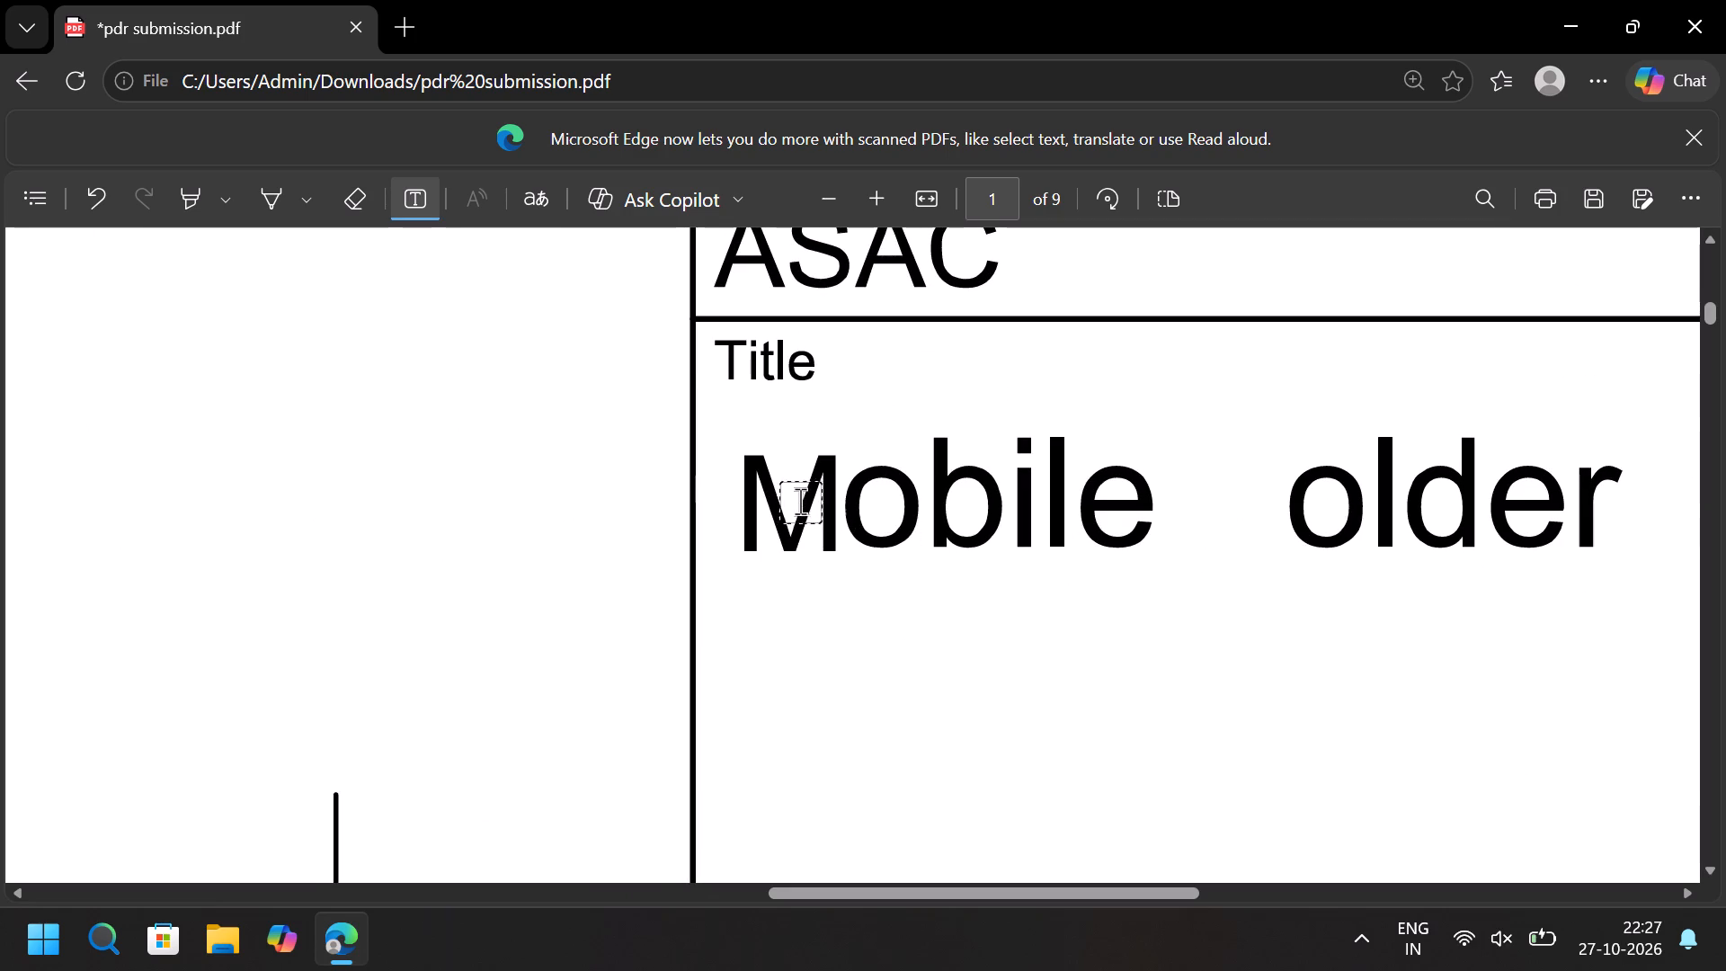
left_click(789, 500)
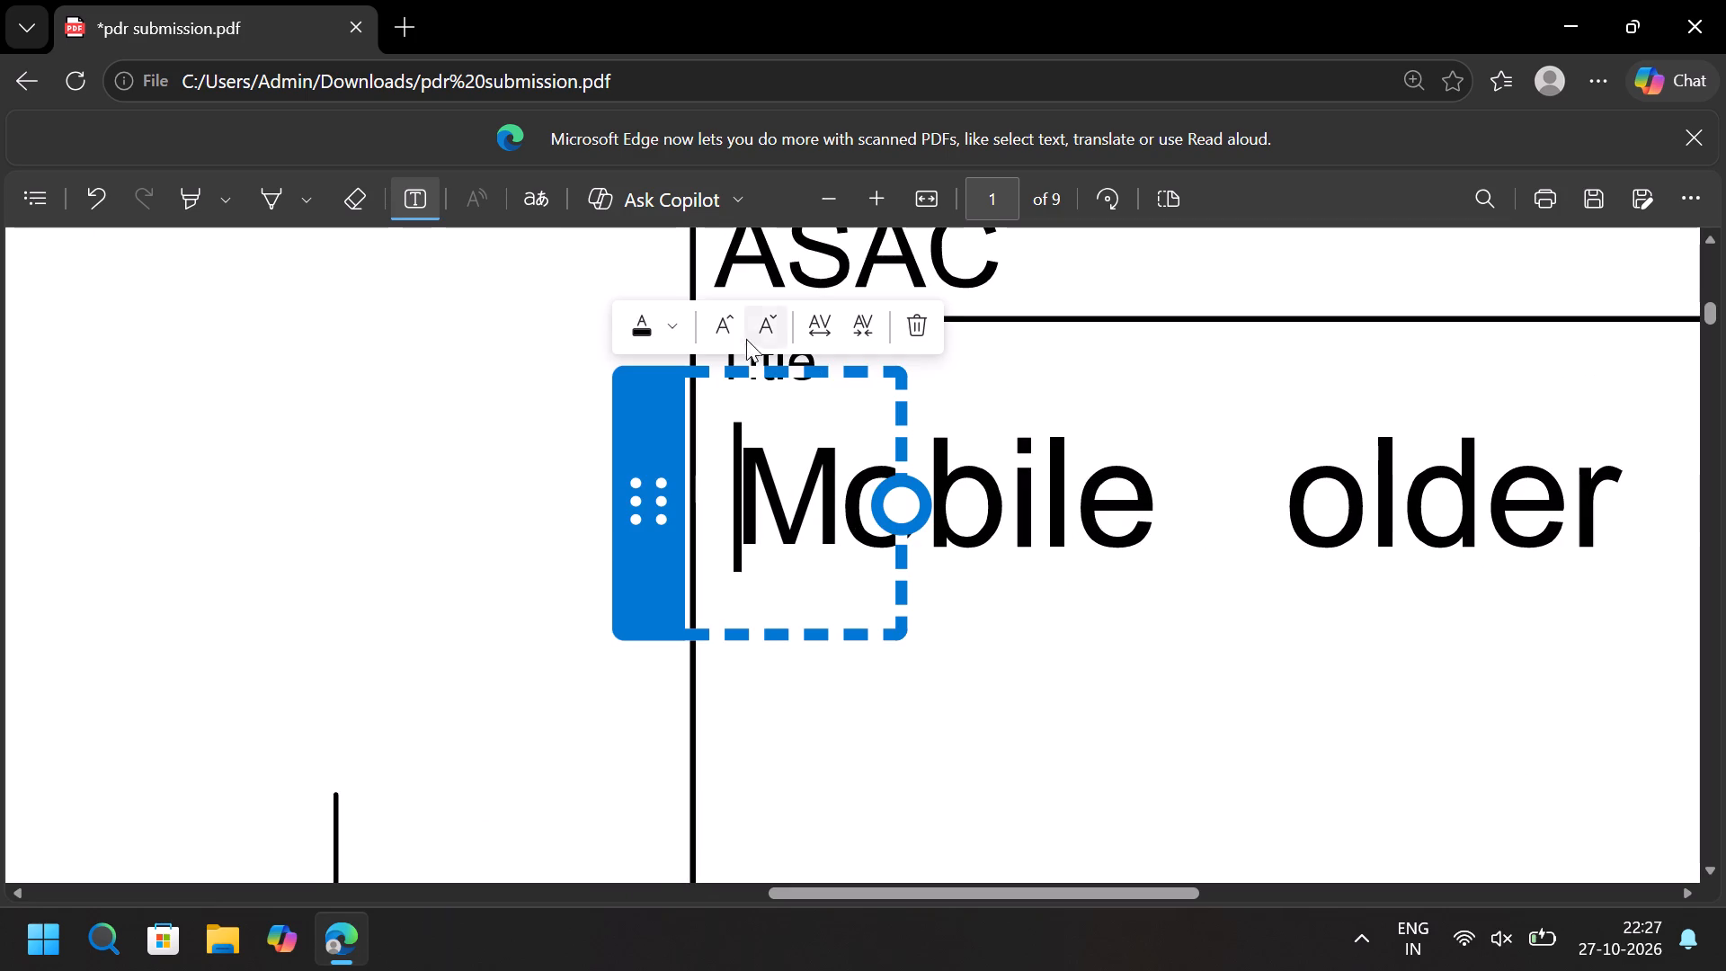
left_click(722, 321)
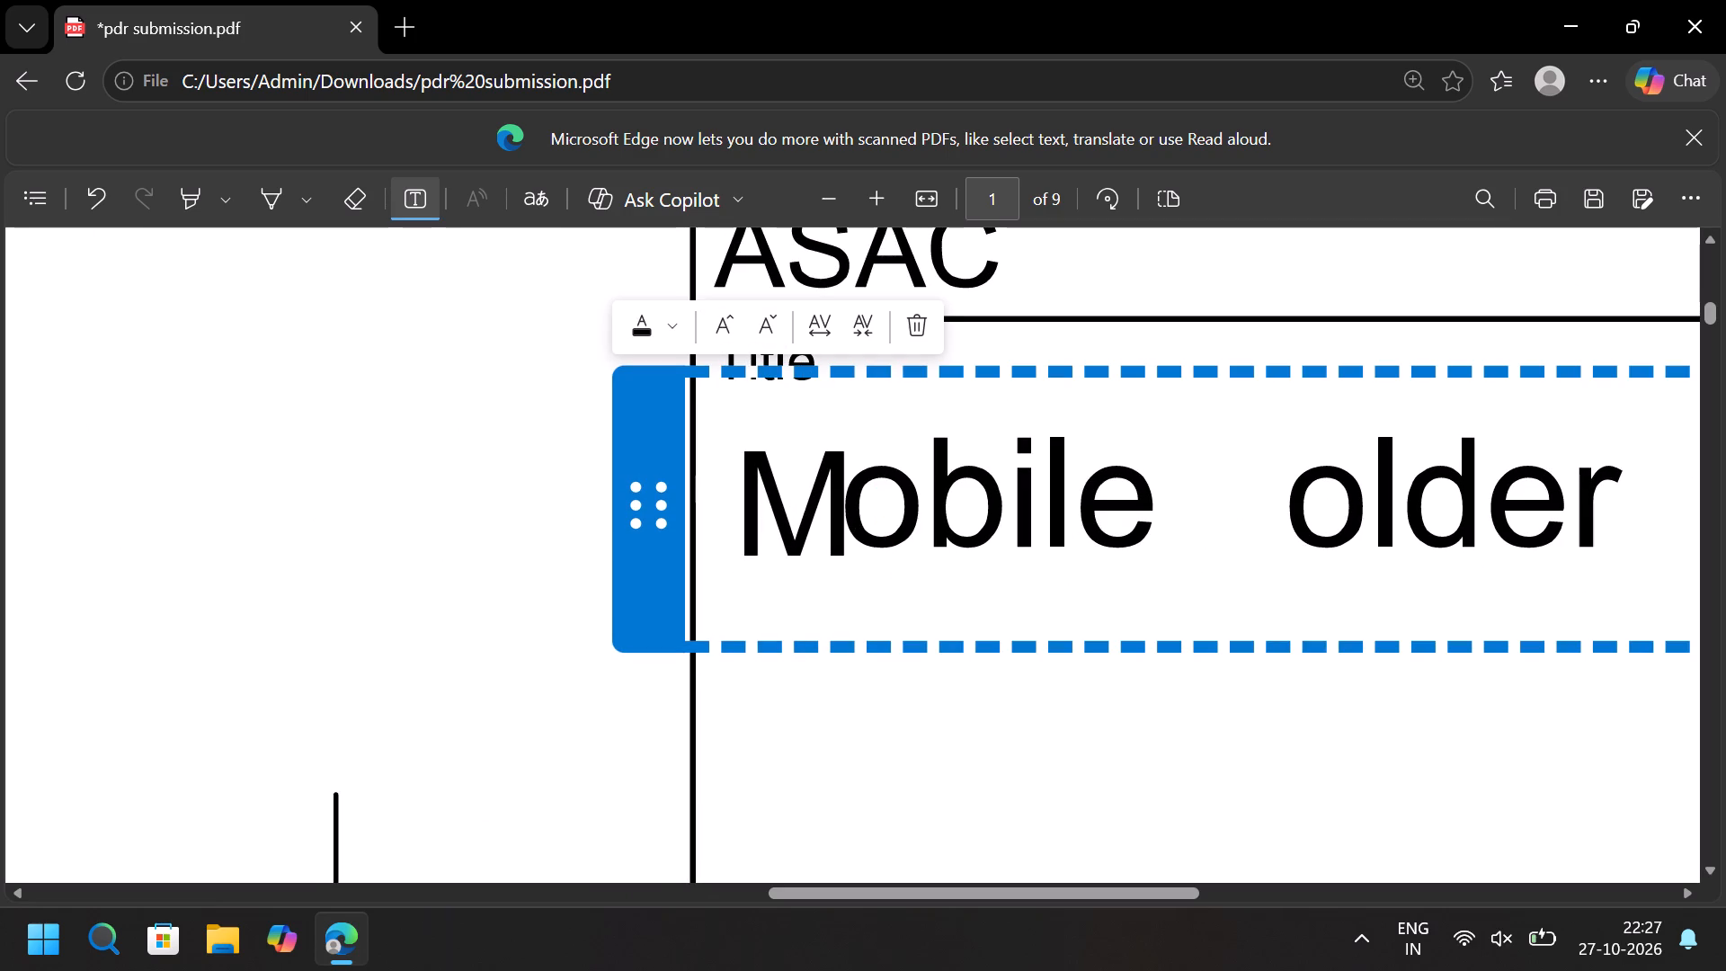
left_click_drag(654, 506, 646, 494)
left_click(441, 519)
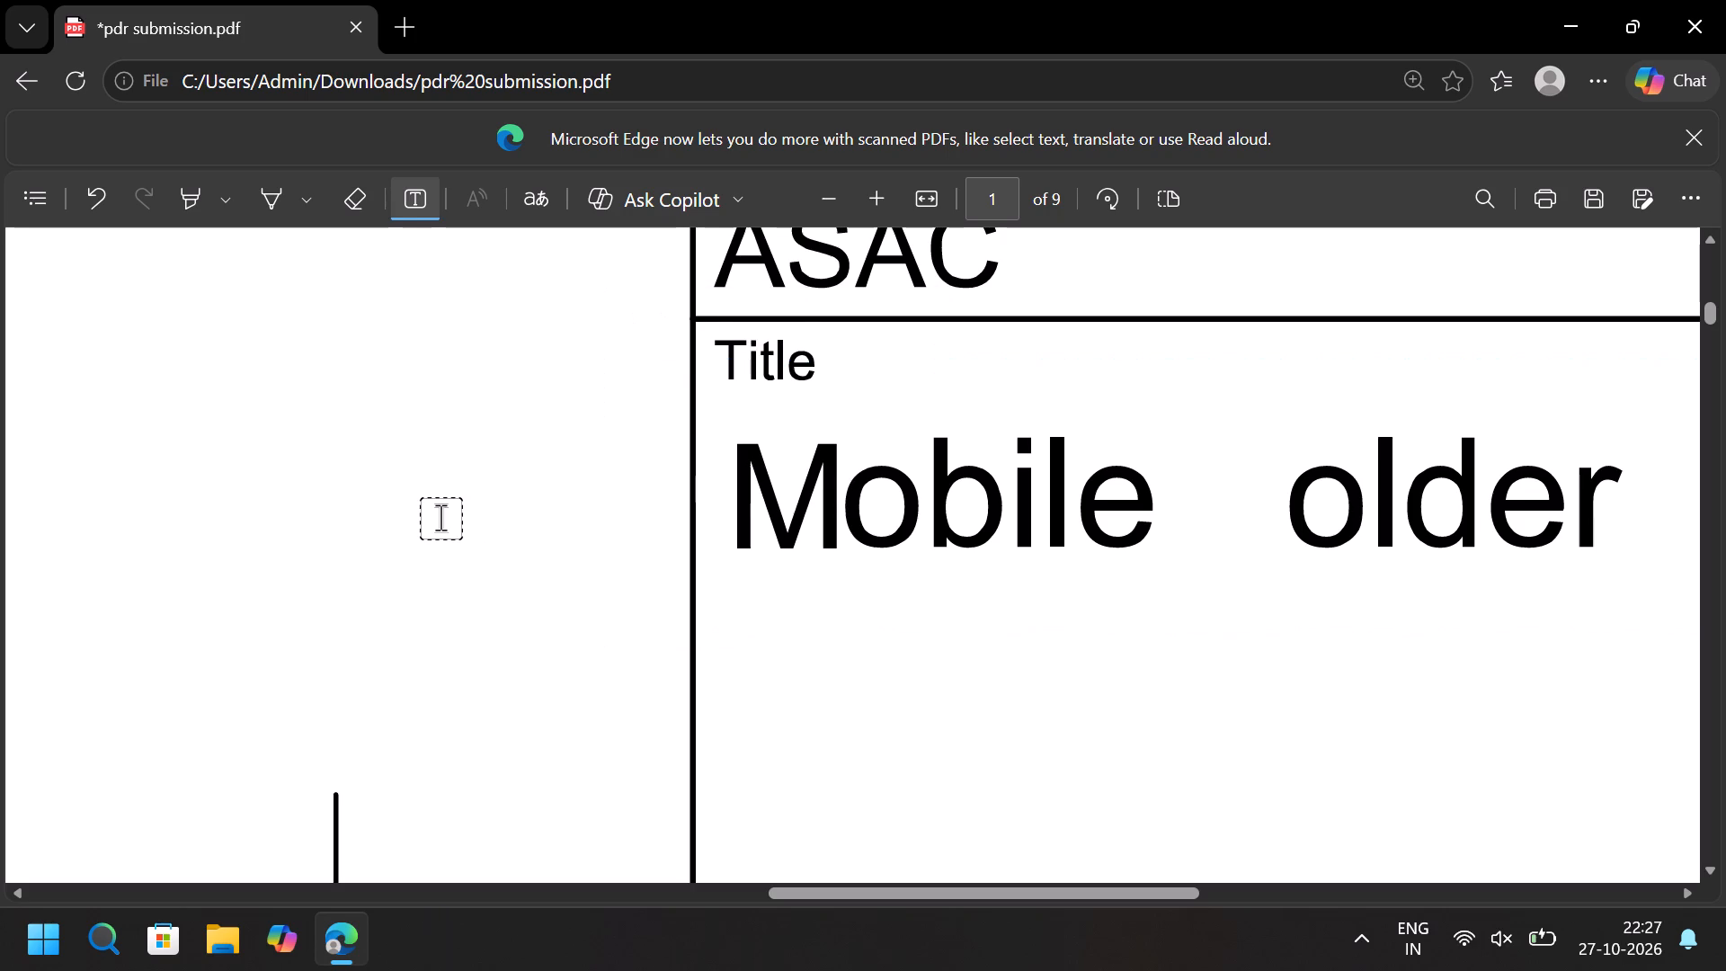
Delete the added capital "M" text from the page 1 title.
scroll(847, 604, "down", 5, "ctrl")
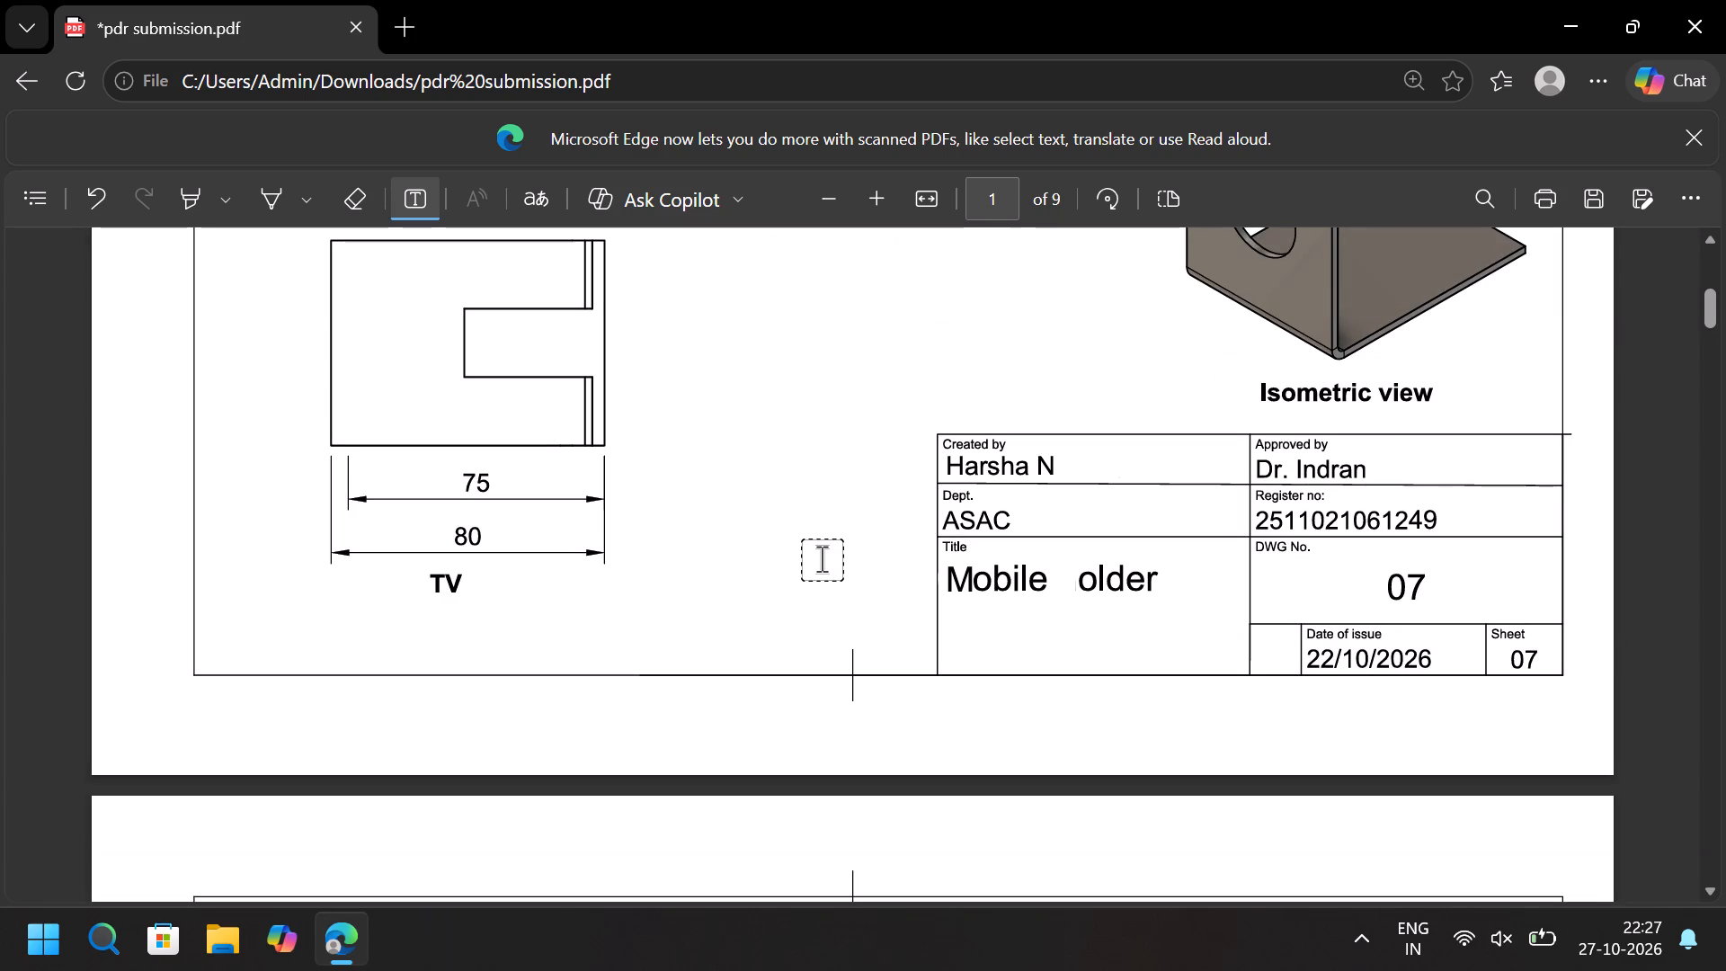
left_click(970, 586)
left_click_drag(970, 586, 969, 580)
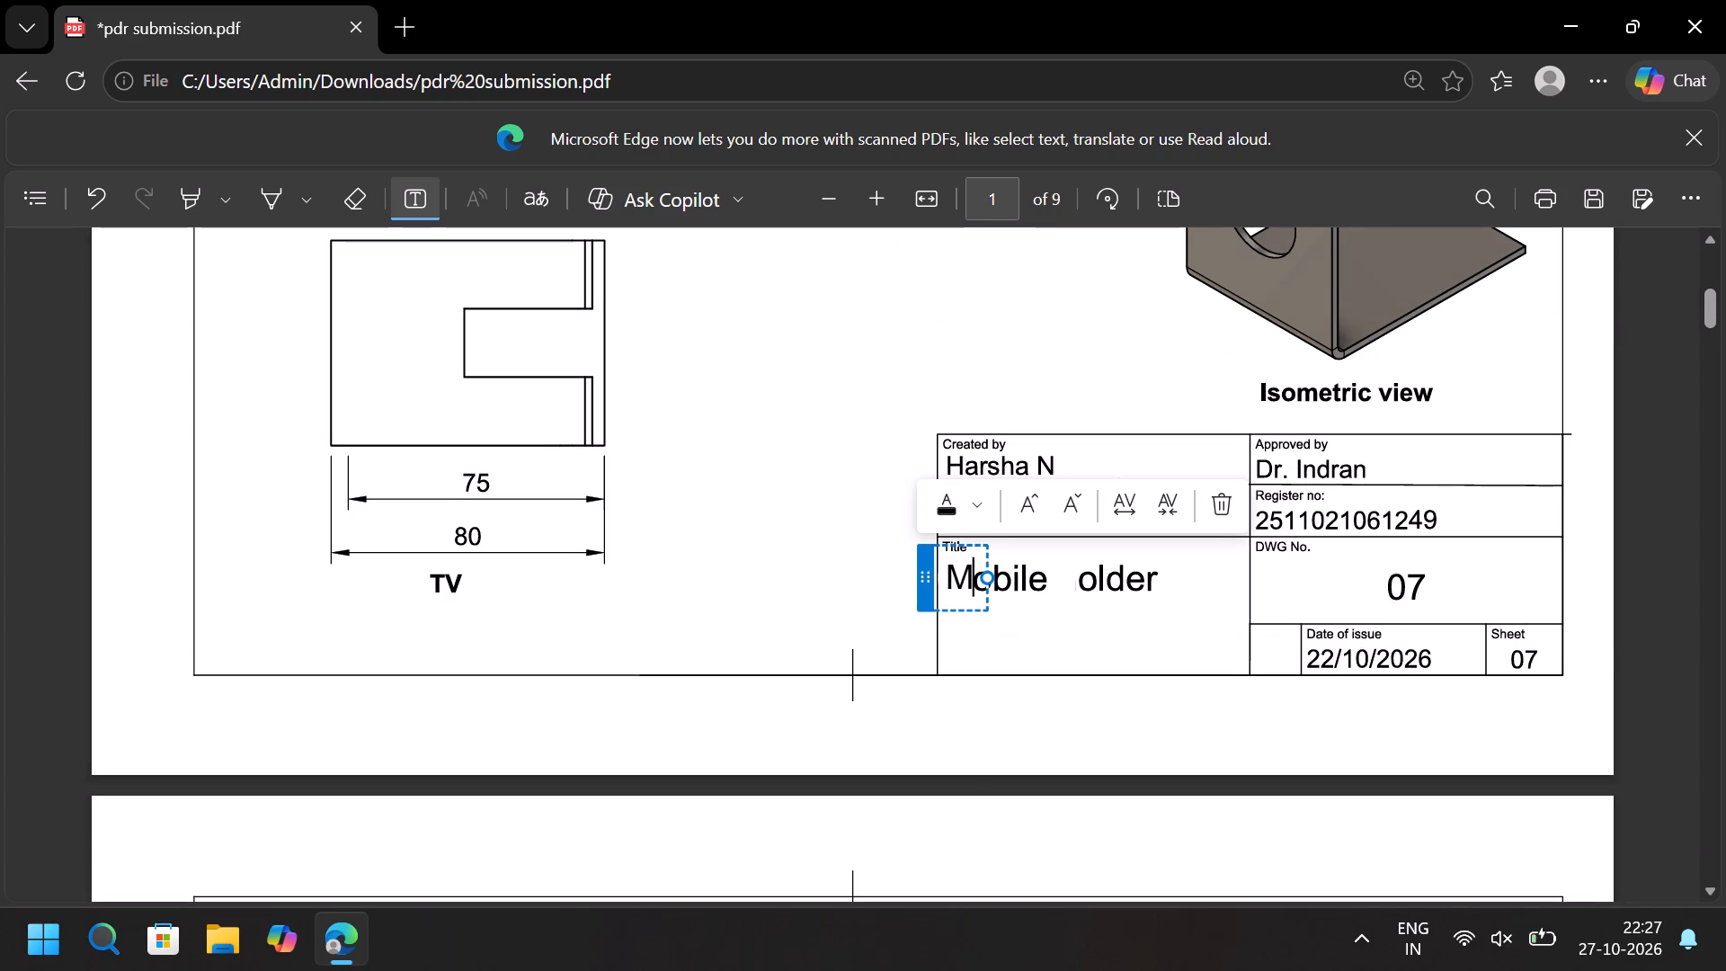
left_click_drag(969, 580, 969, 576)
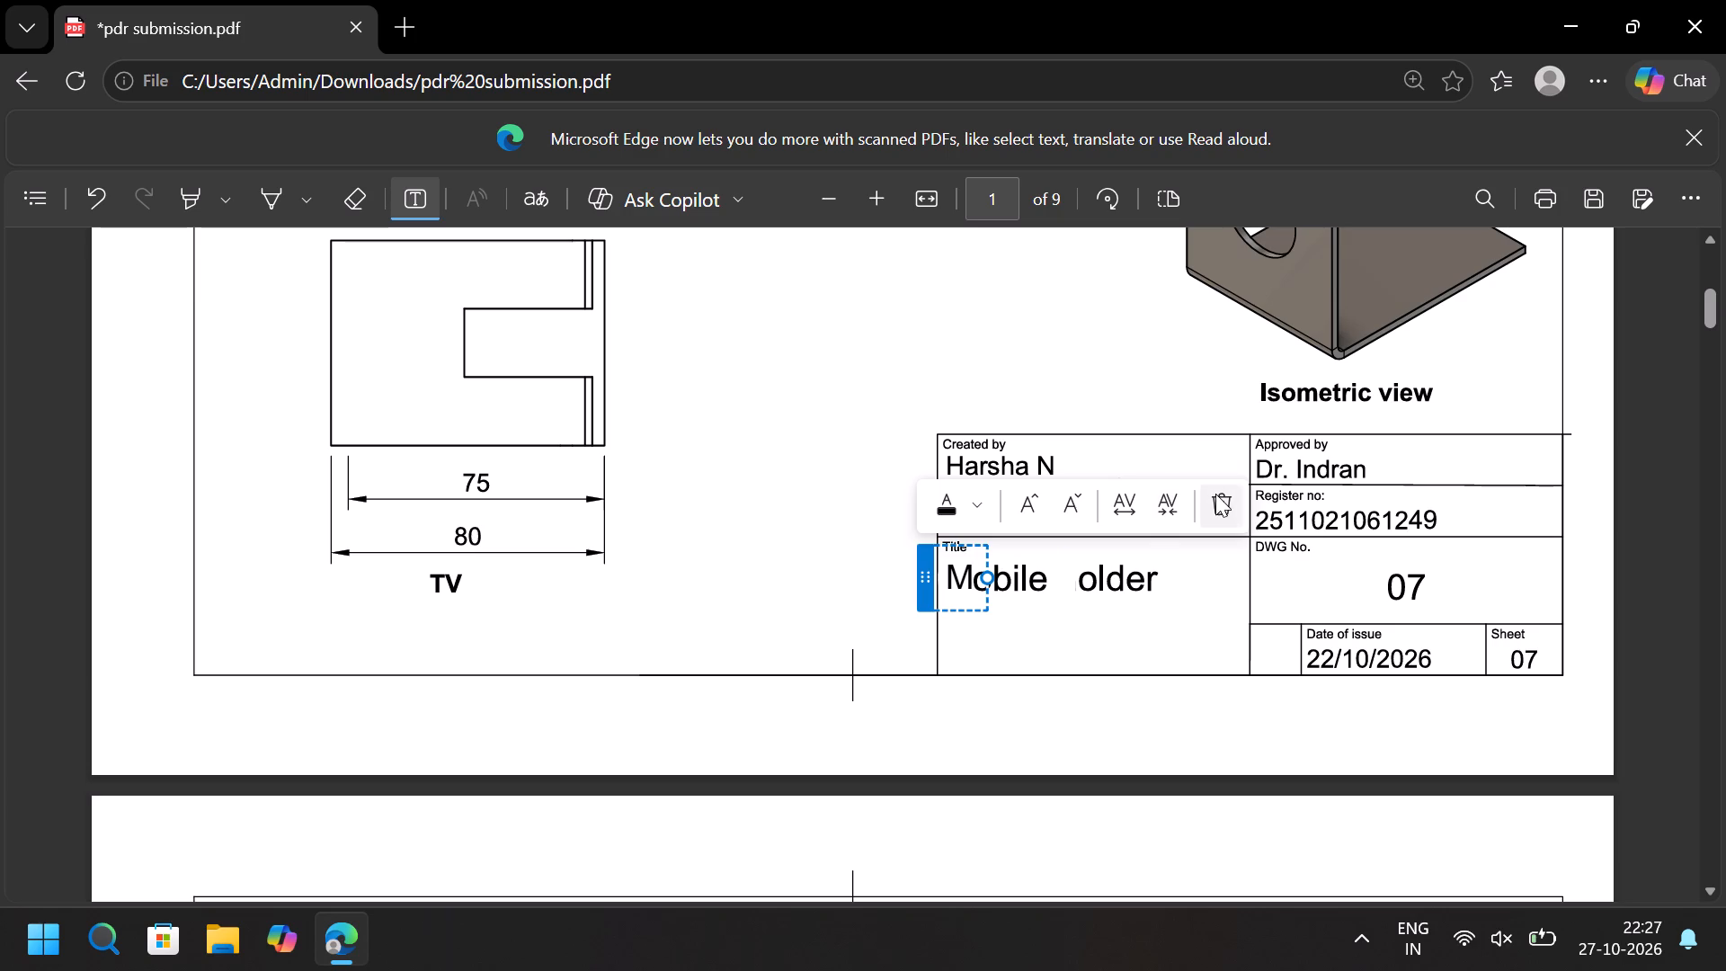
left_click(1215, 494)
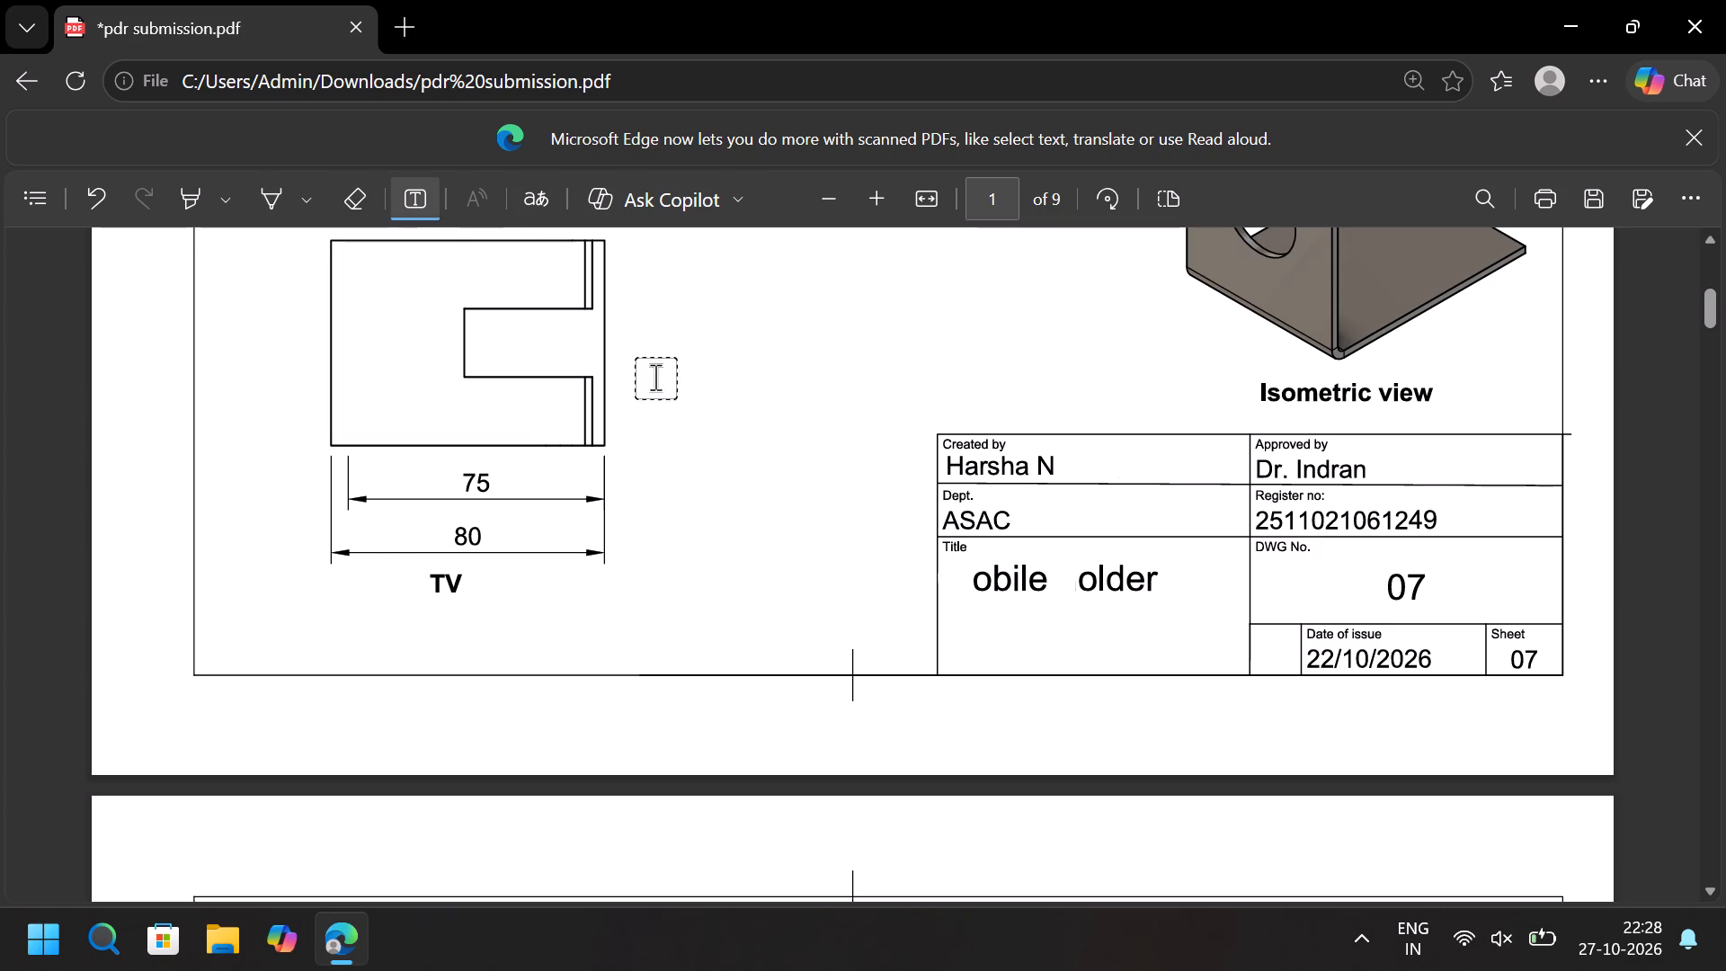
Add a capital "M" as text before "obile" in the page 1 title and move it against the printed letters.
scroll(1032, 598, "up", 7, "ctrl")
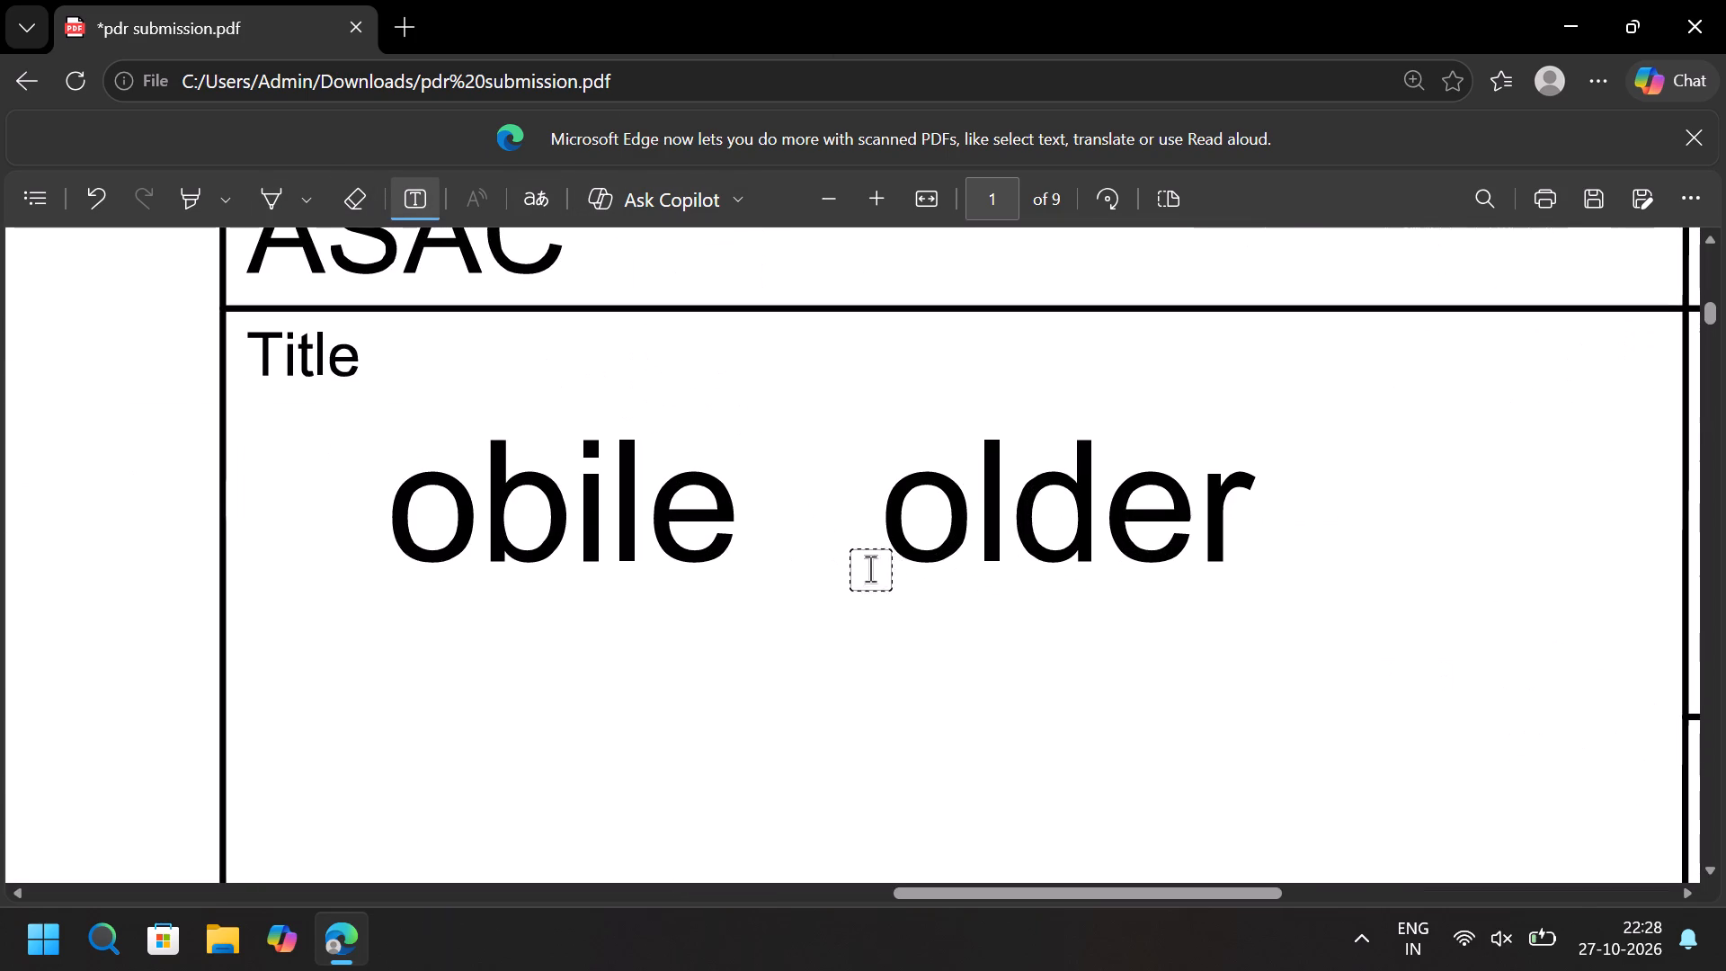
left_click(334, 515)
key("m")
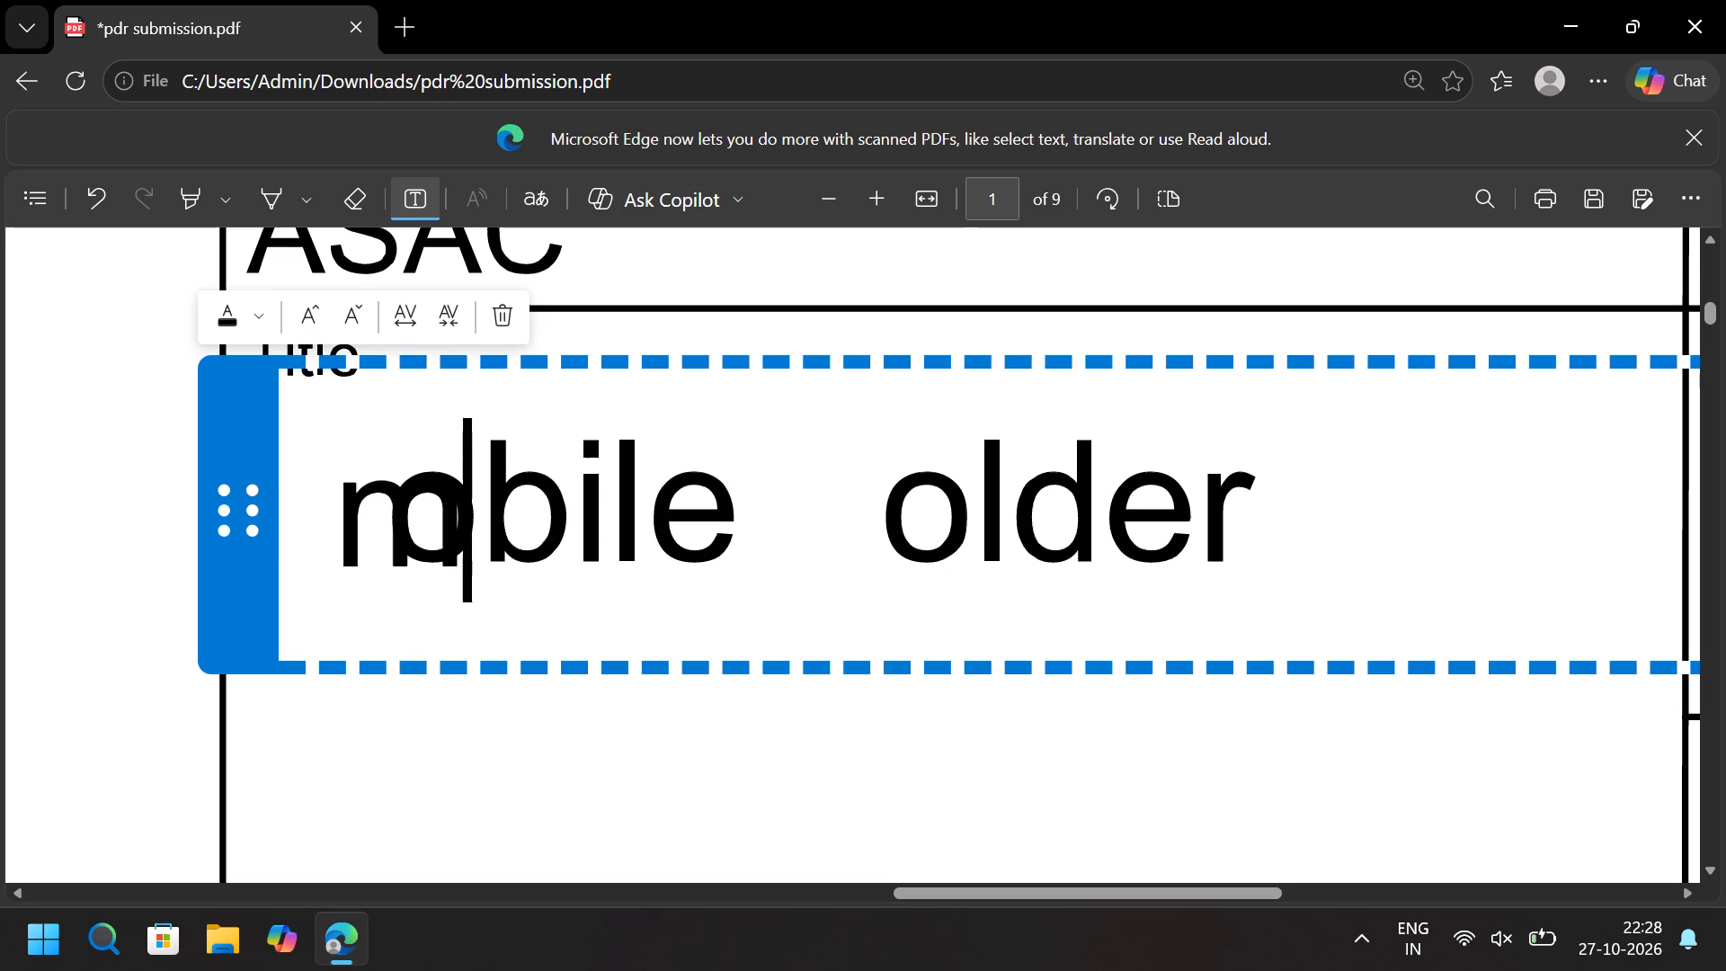
key("BackSpace")
key("ctrl+m")
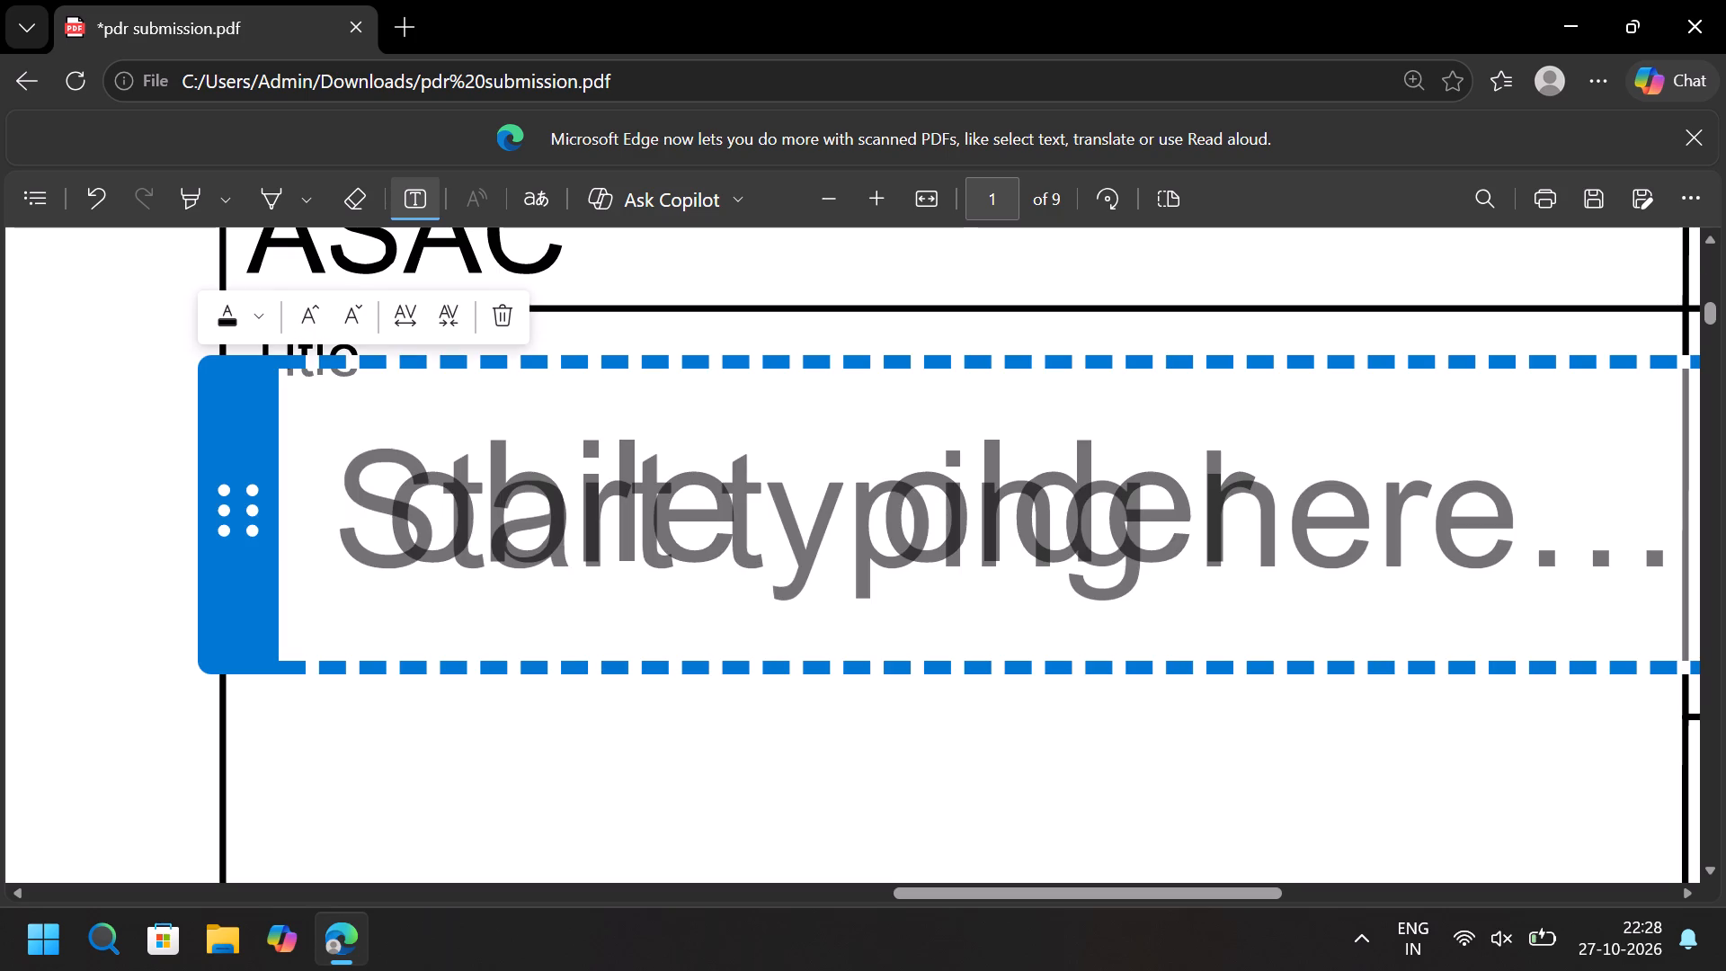
key("shift+less")
key("BackSpace")
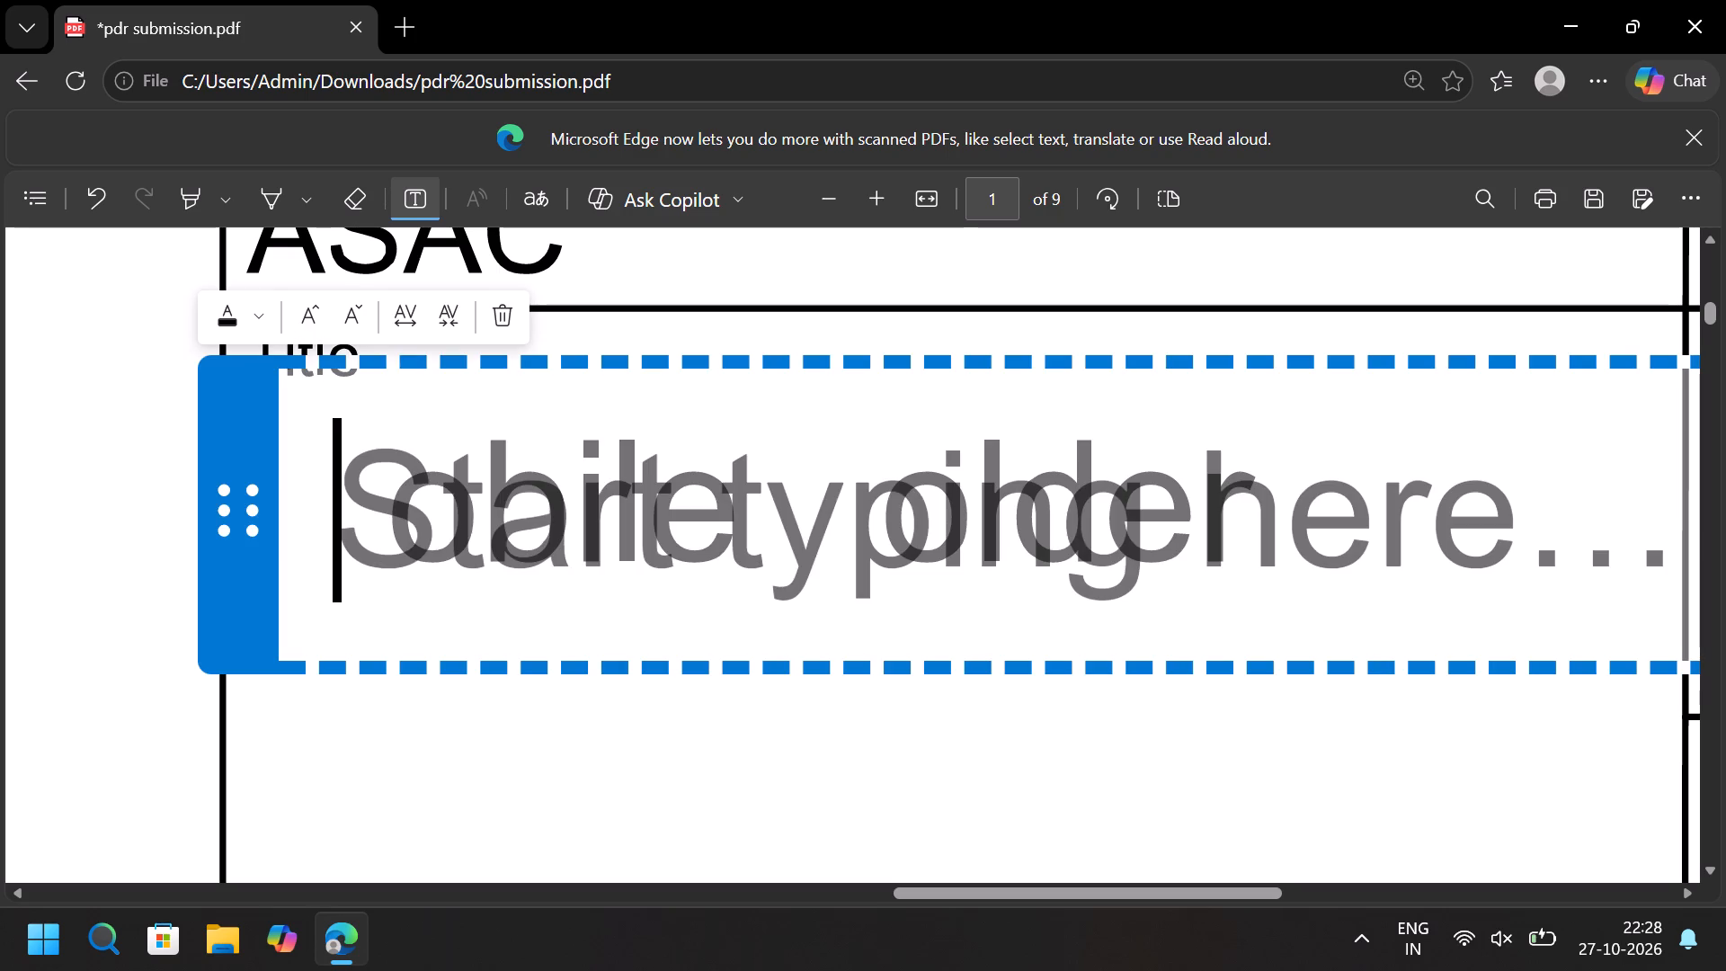
key("shift+m")
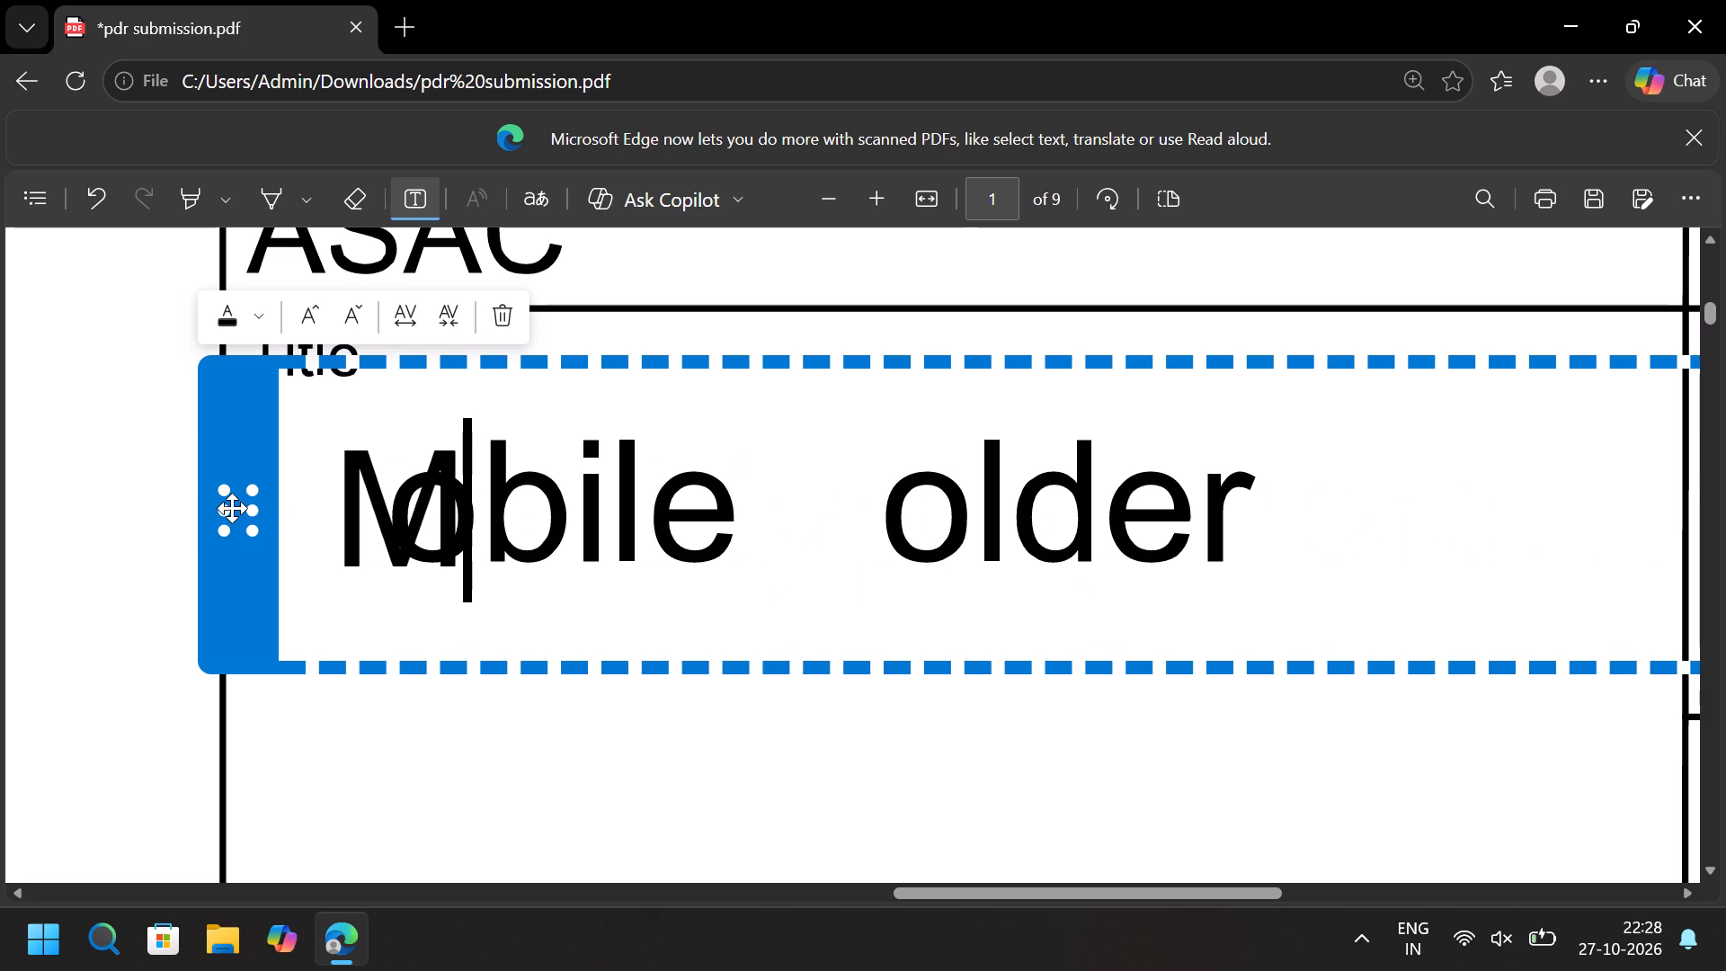
left_click_drag(232, 508, 163, 495)
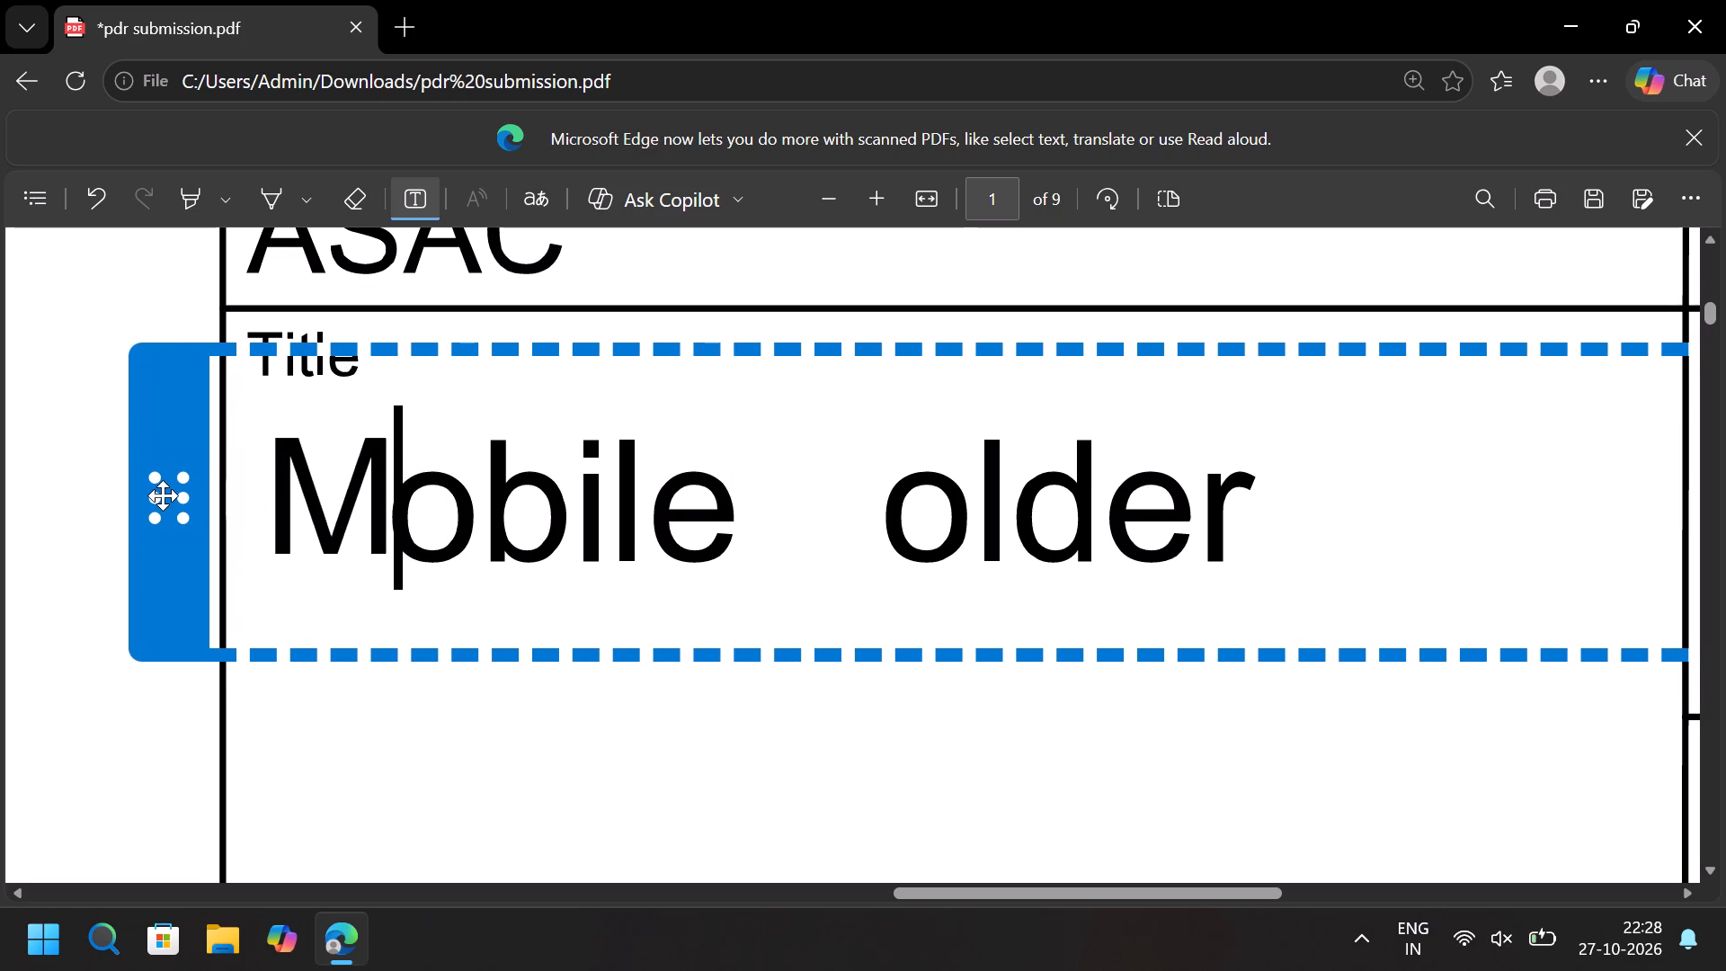
left_click_drag(163, 495, 161, 502)
left_click(100, 501)
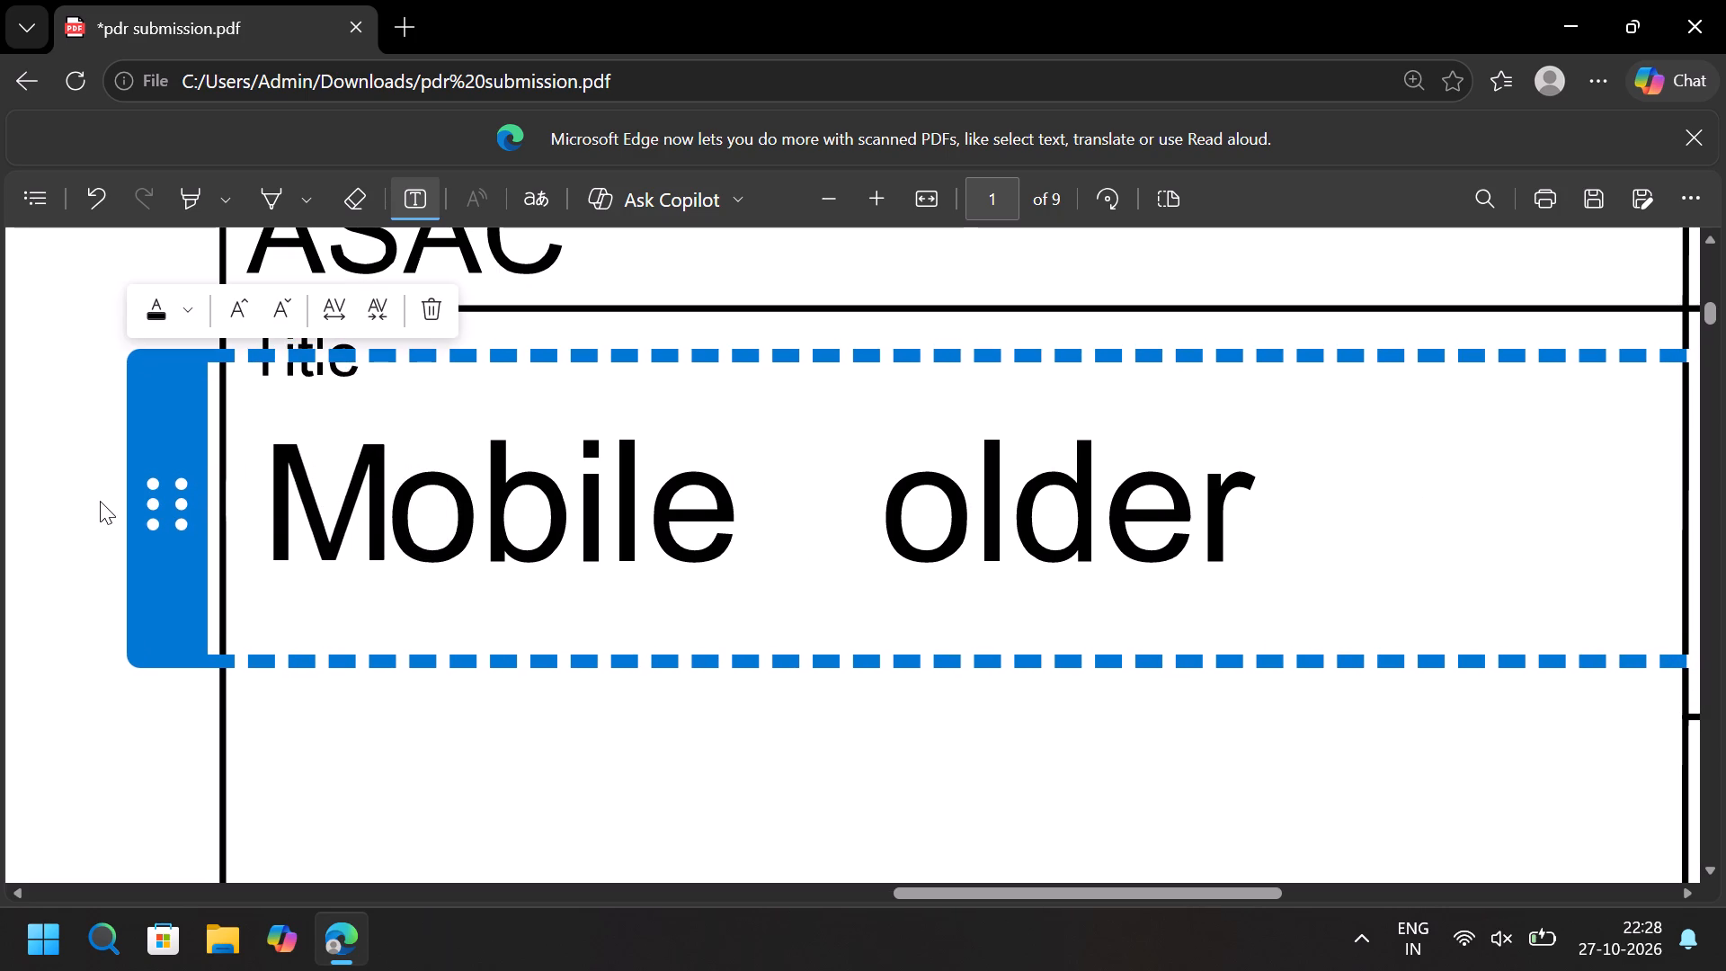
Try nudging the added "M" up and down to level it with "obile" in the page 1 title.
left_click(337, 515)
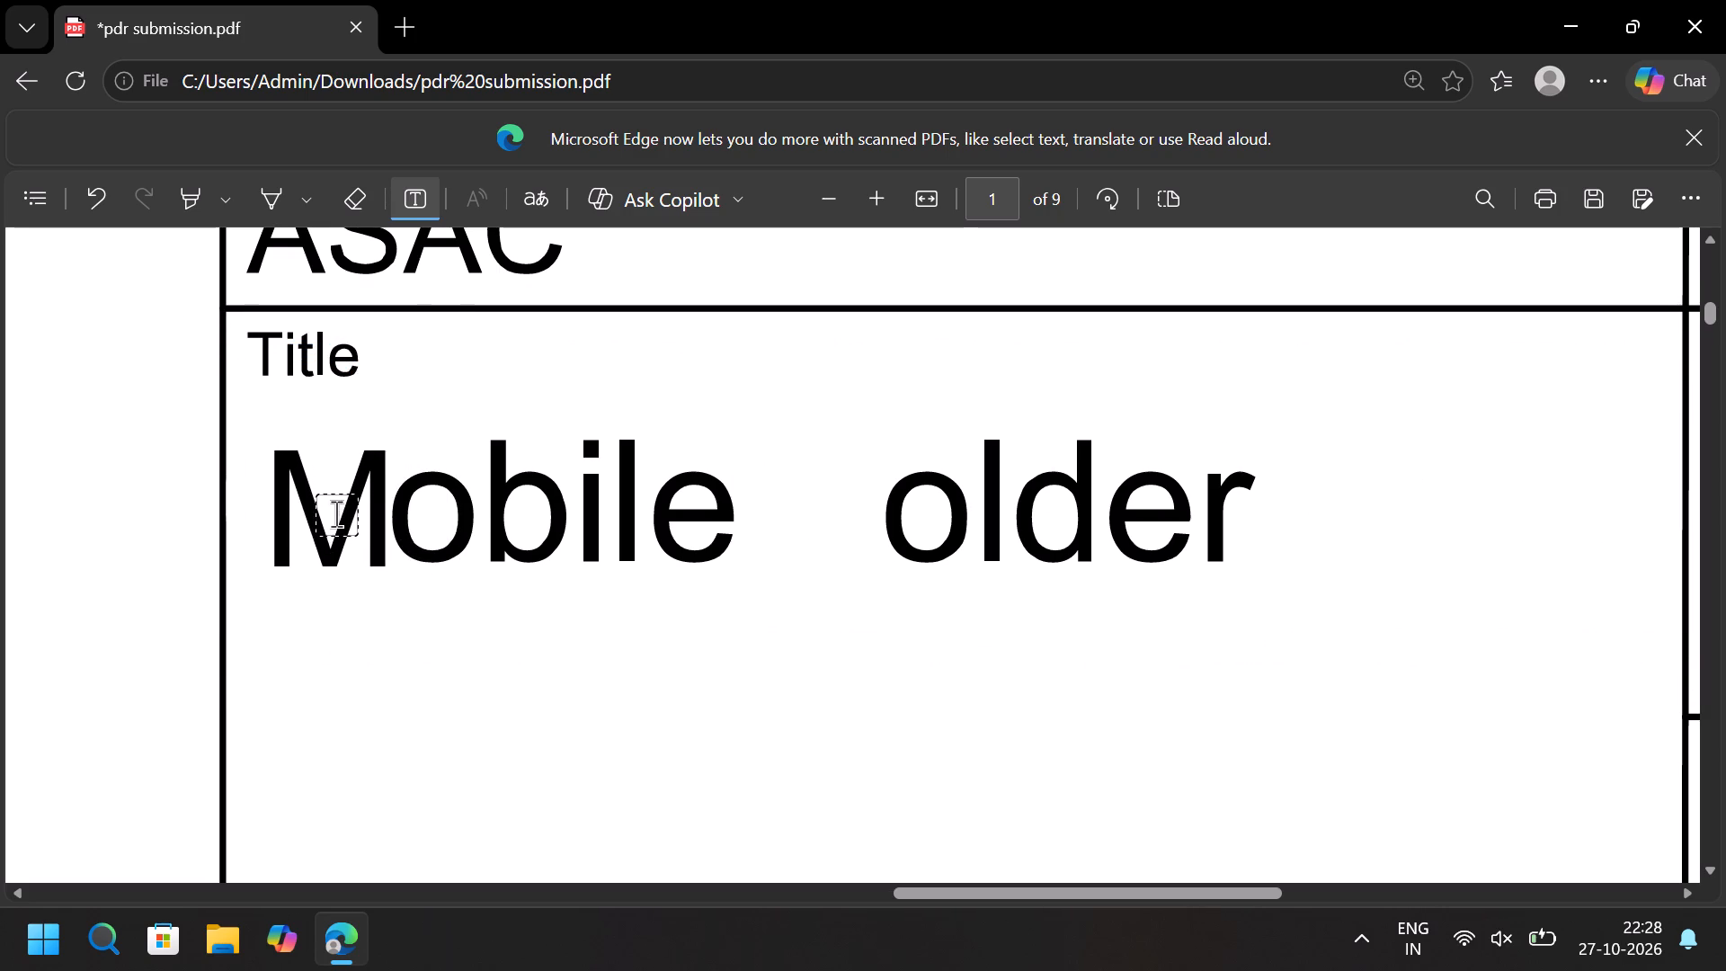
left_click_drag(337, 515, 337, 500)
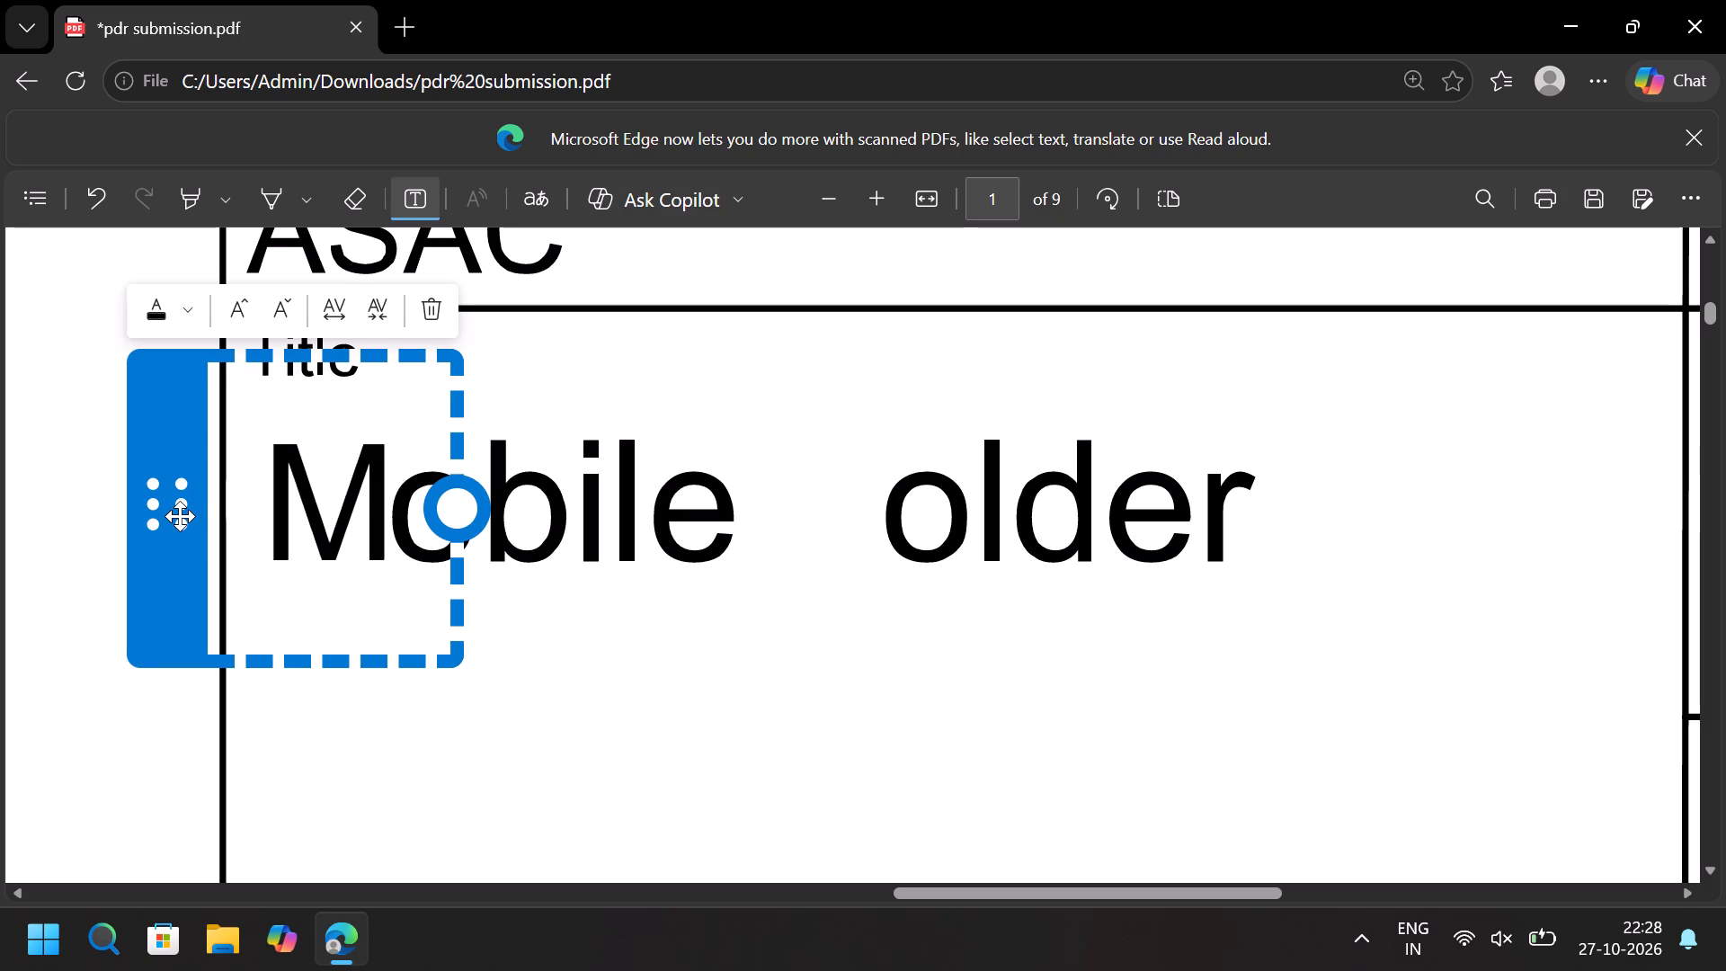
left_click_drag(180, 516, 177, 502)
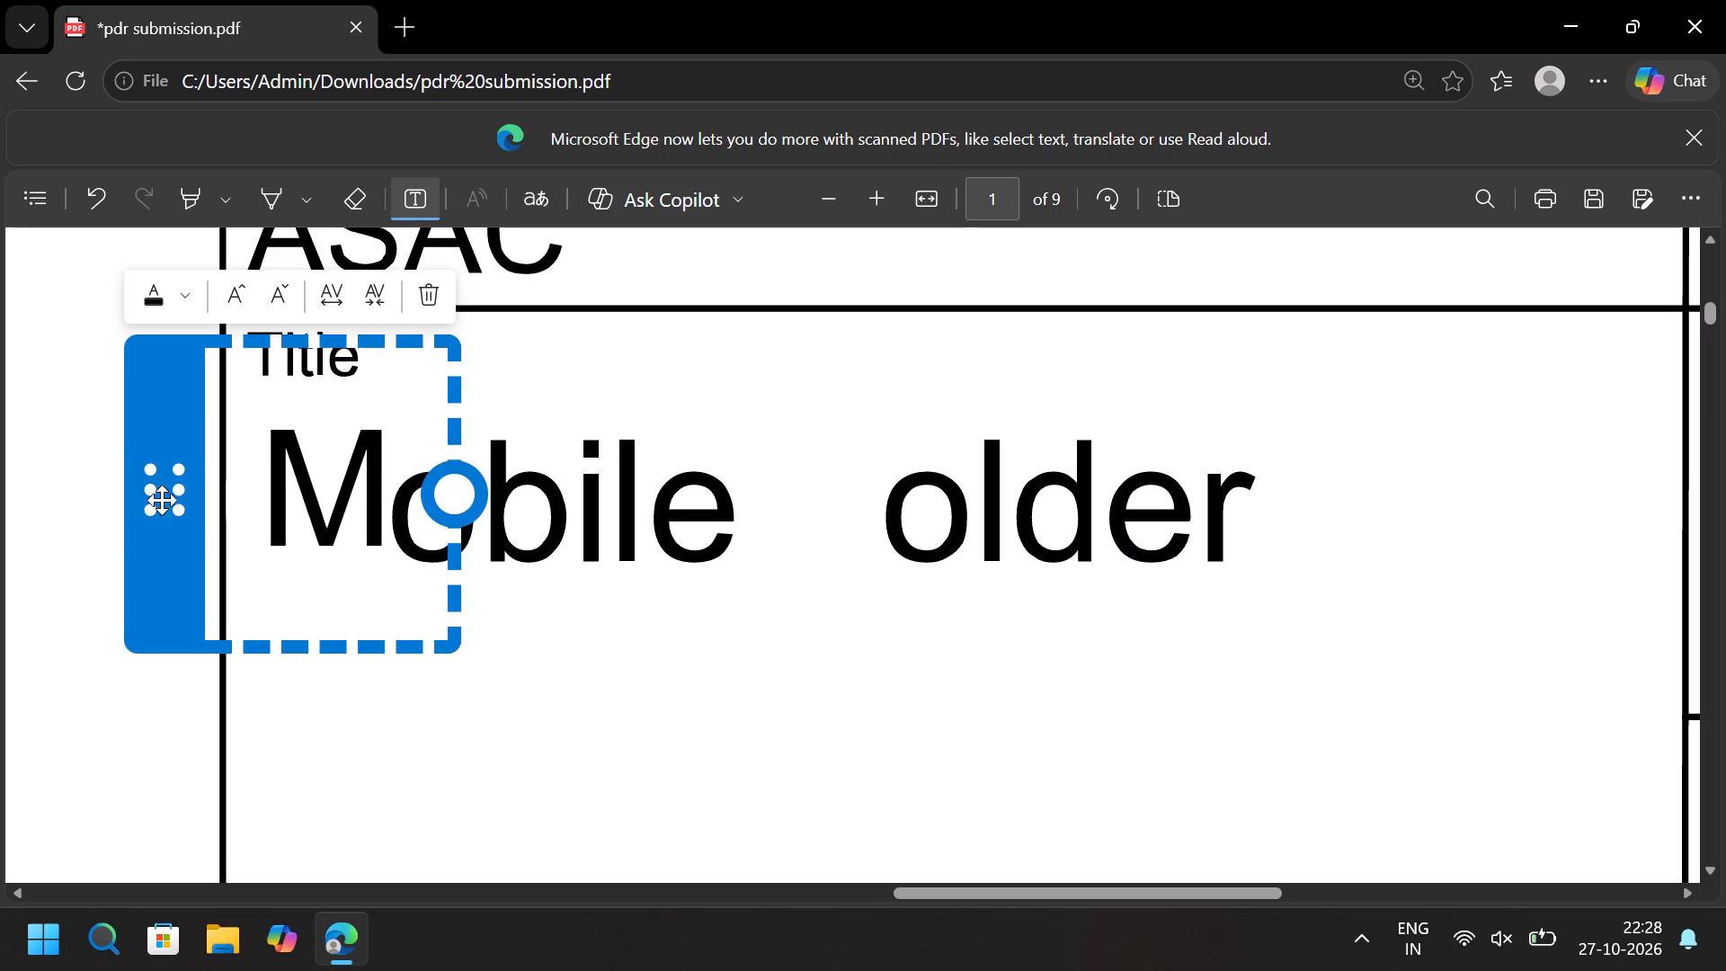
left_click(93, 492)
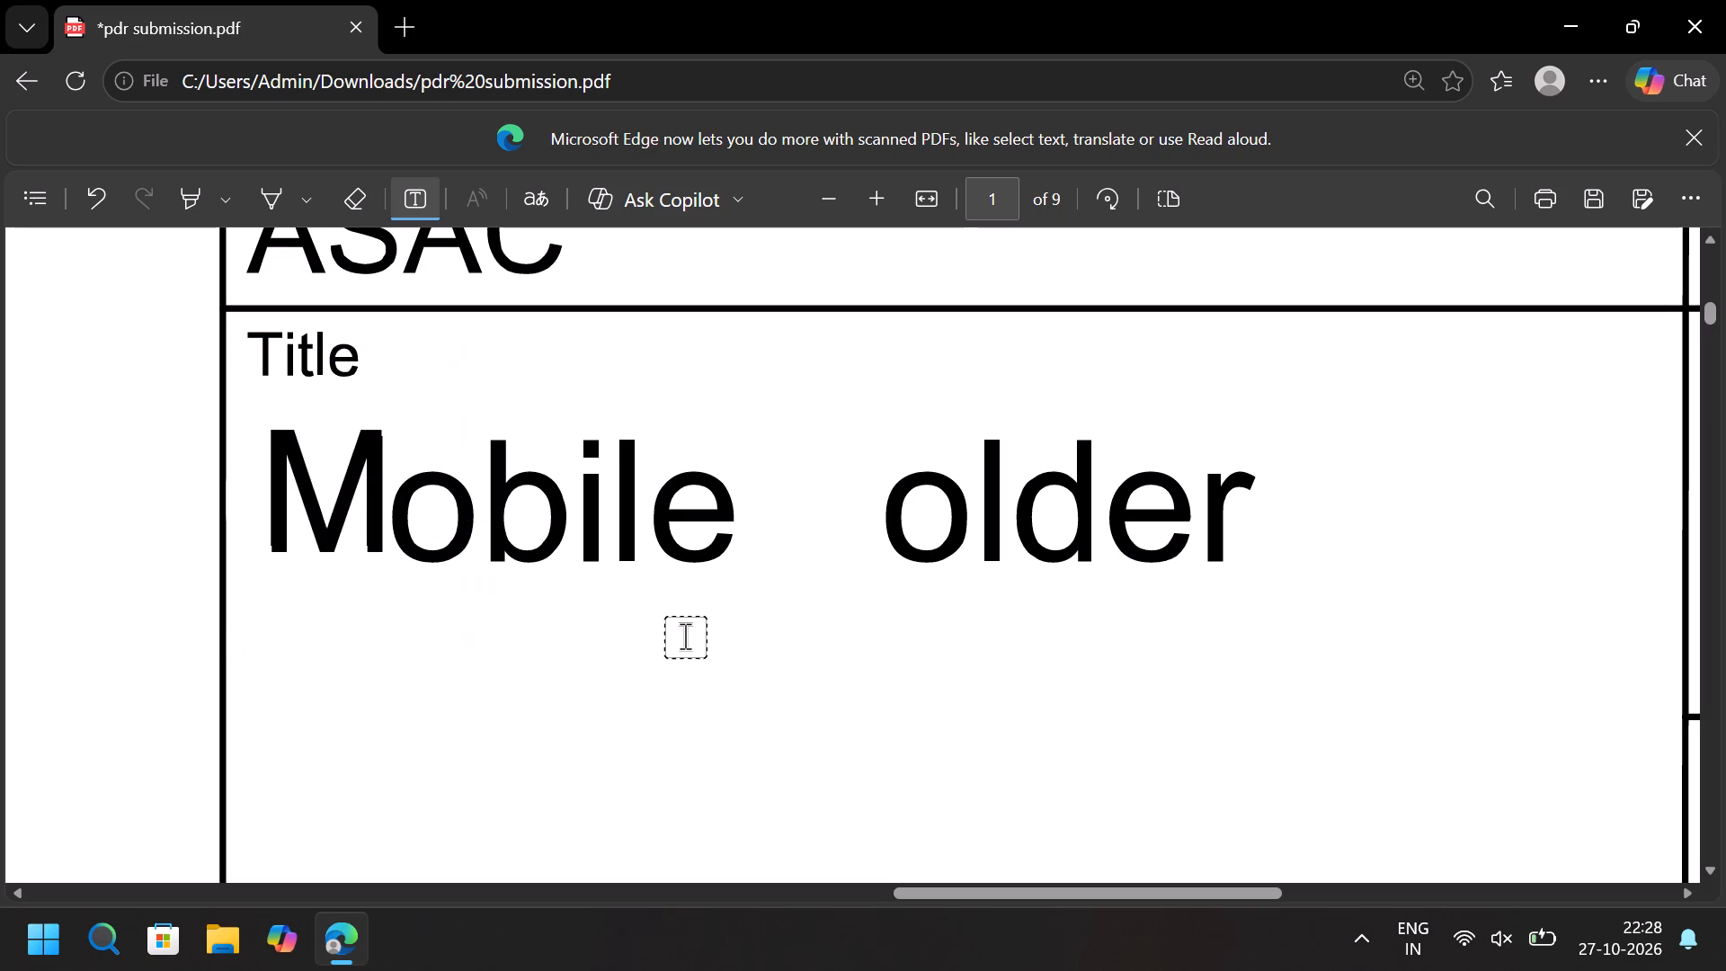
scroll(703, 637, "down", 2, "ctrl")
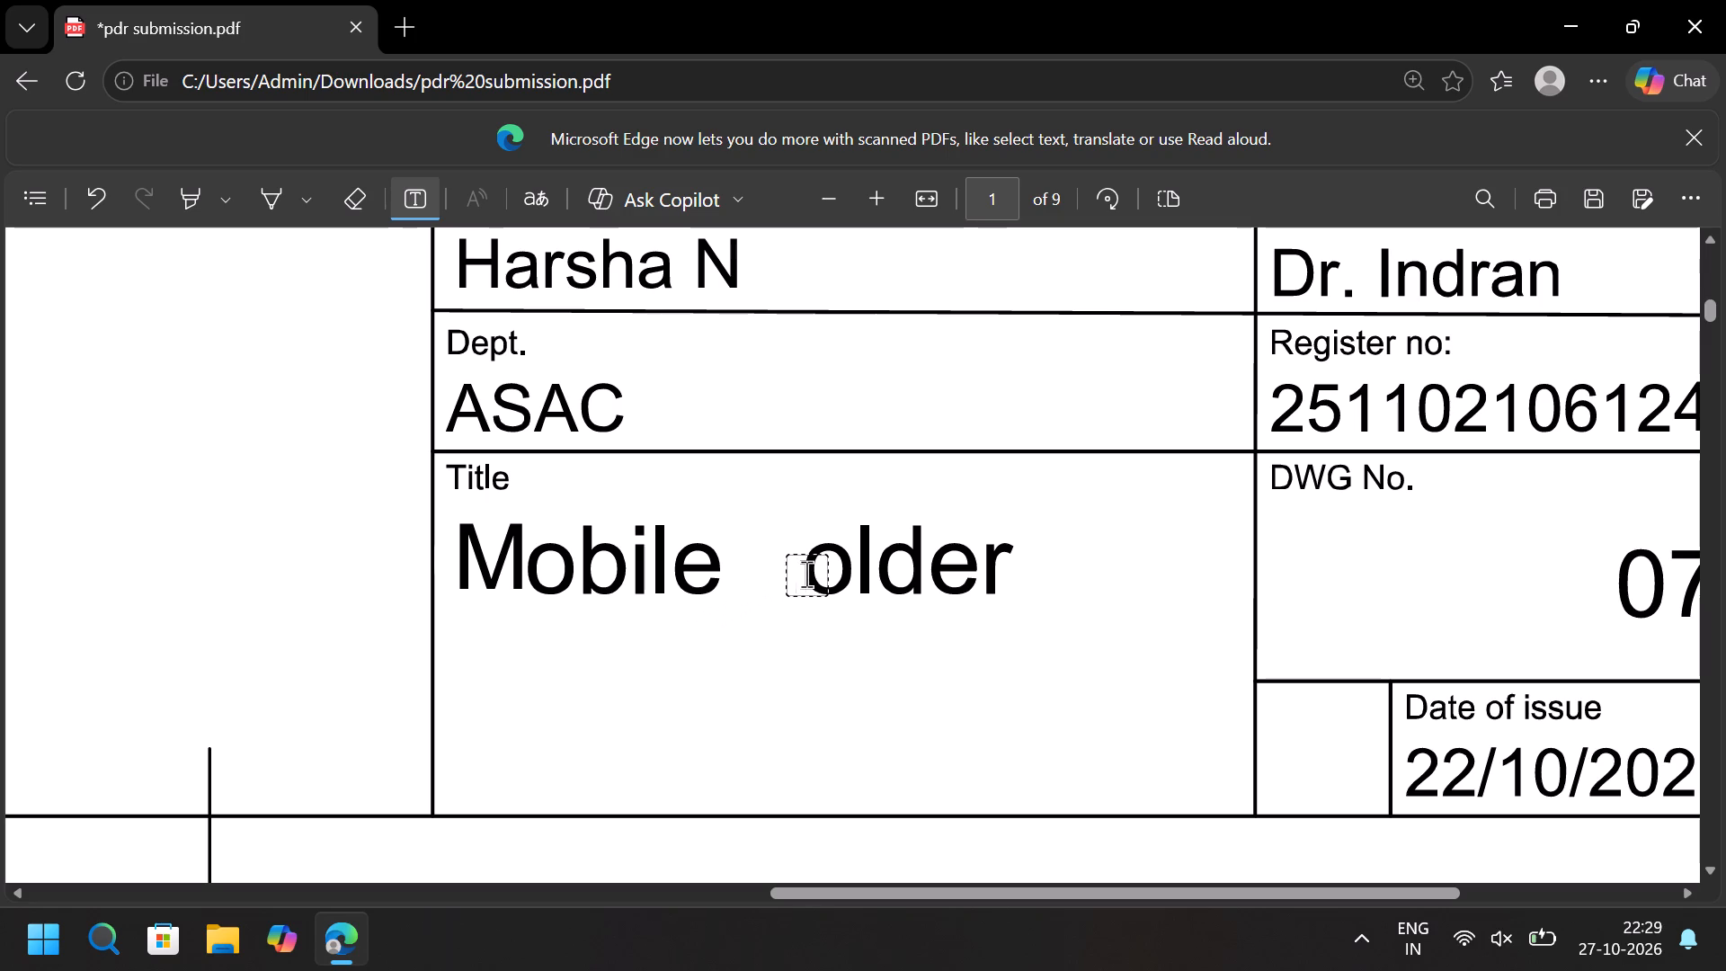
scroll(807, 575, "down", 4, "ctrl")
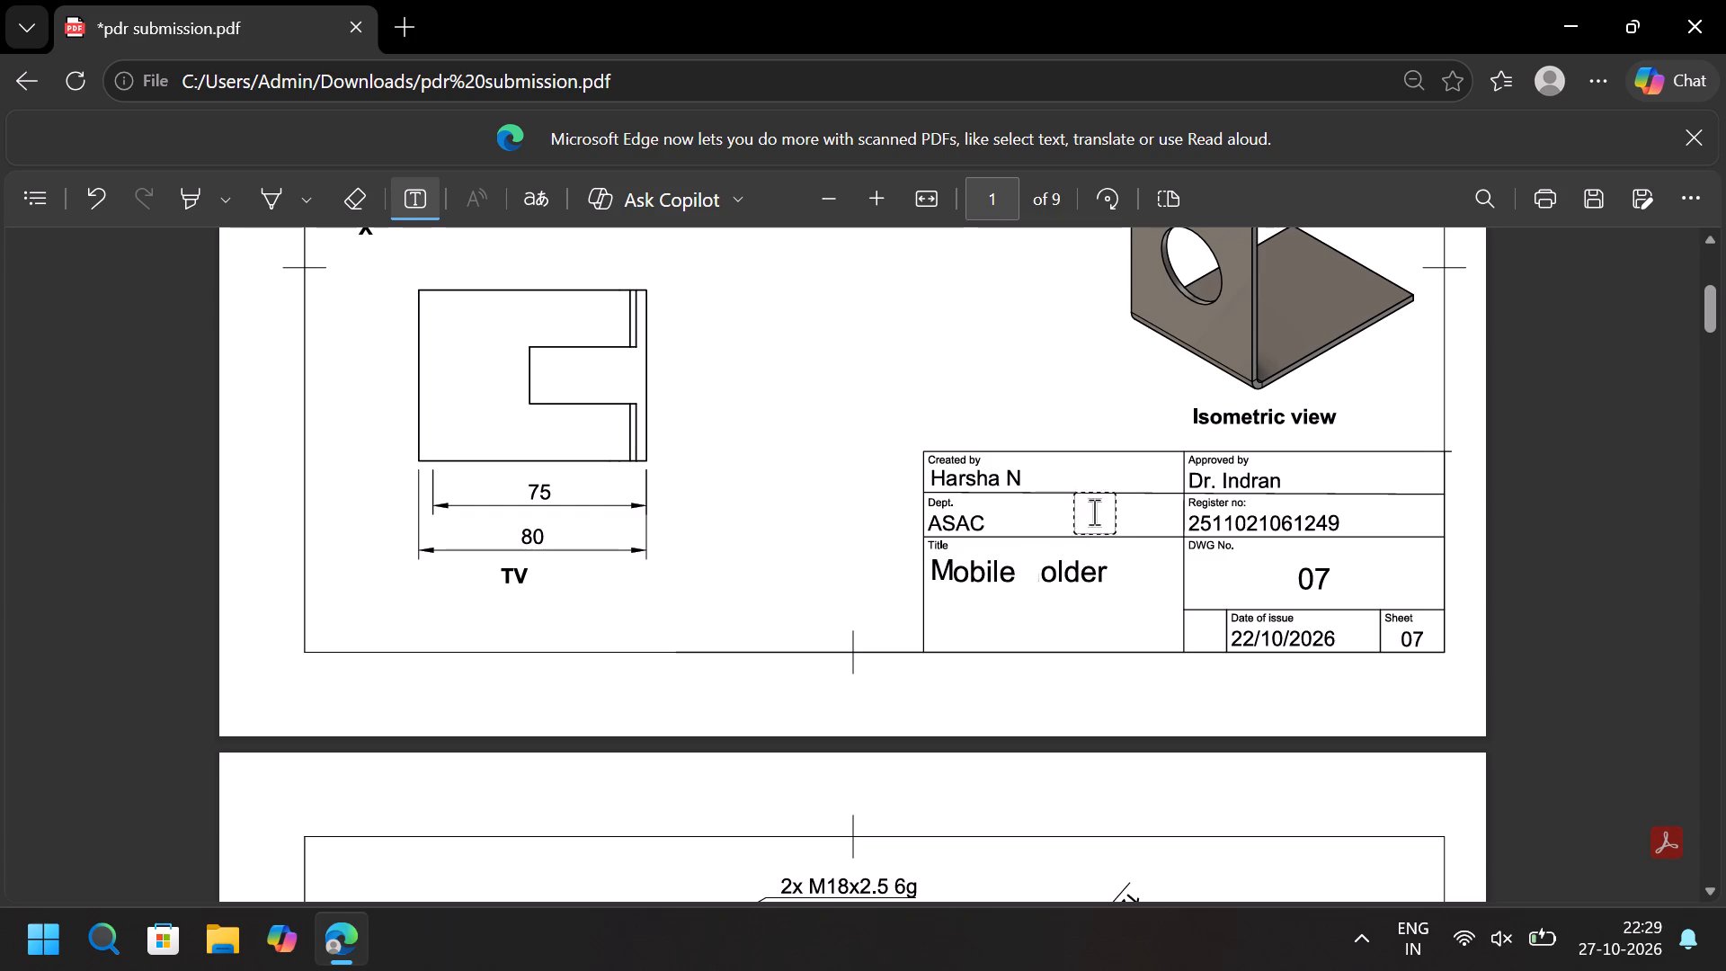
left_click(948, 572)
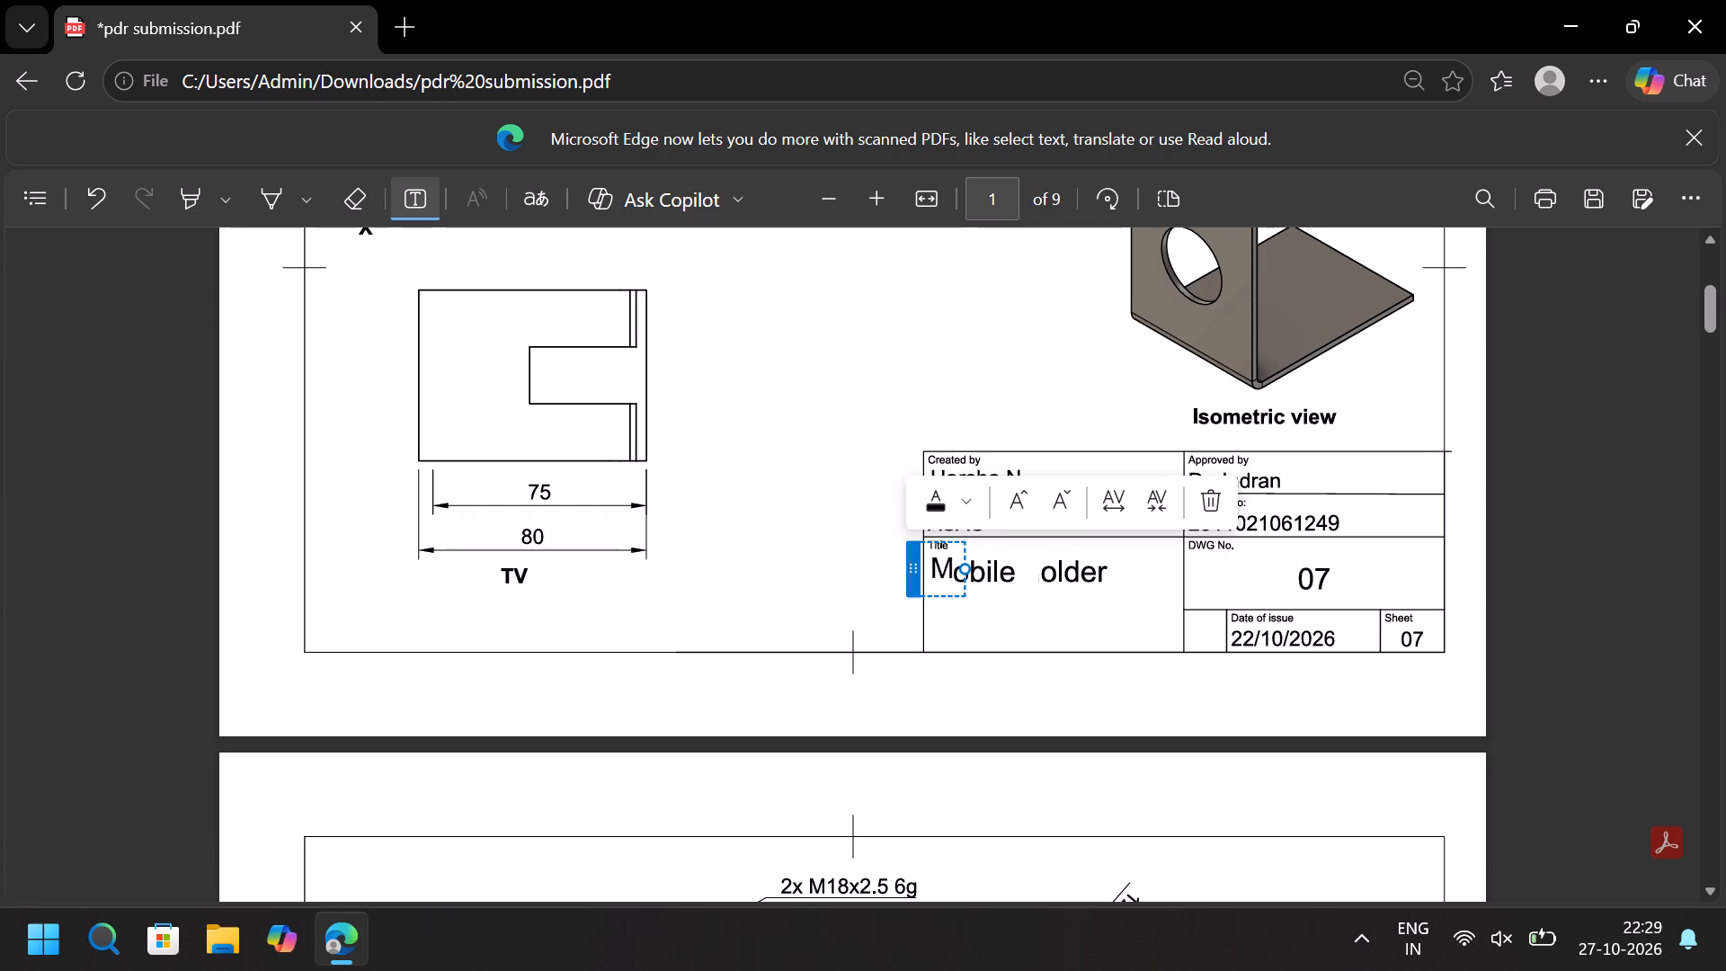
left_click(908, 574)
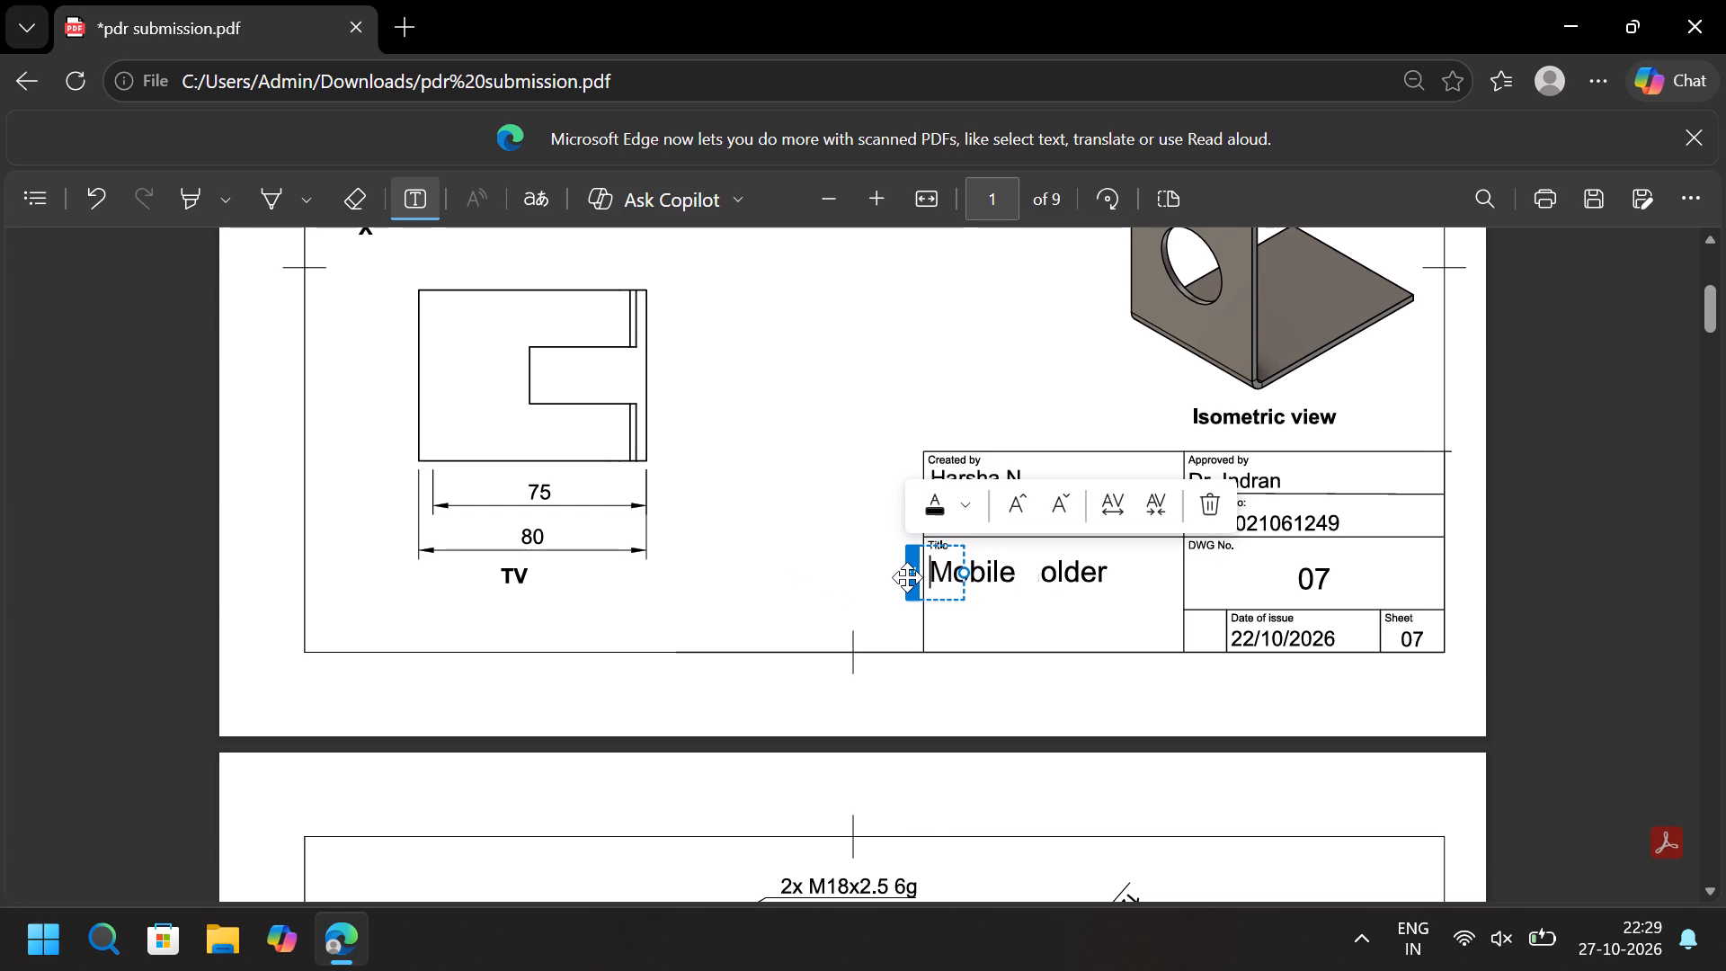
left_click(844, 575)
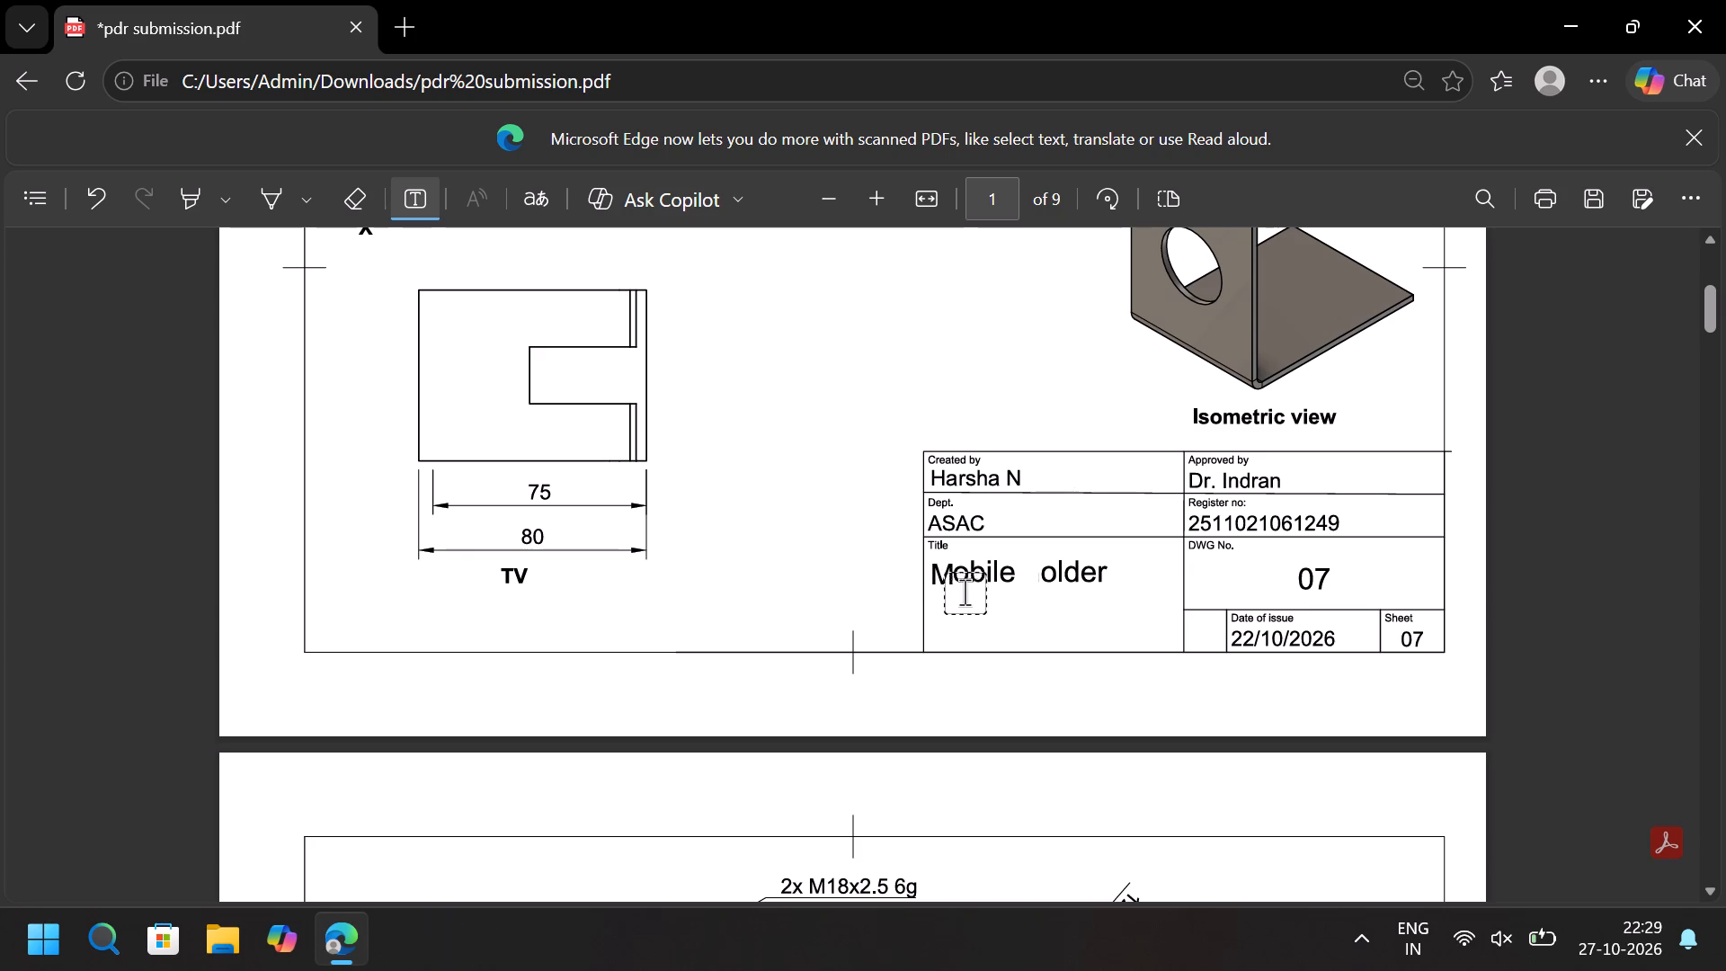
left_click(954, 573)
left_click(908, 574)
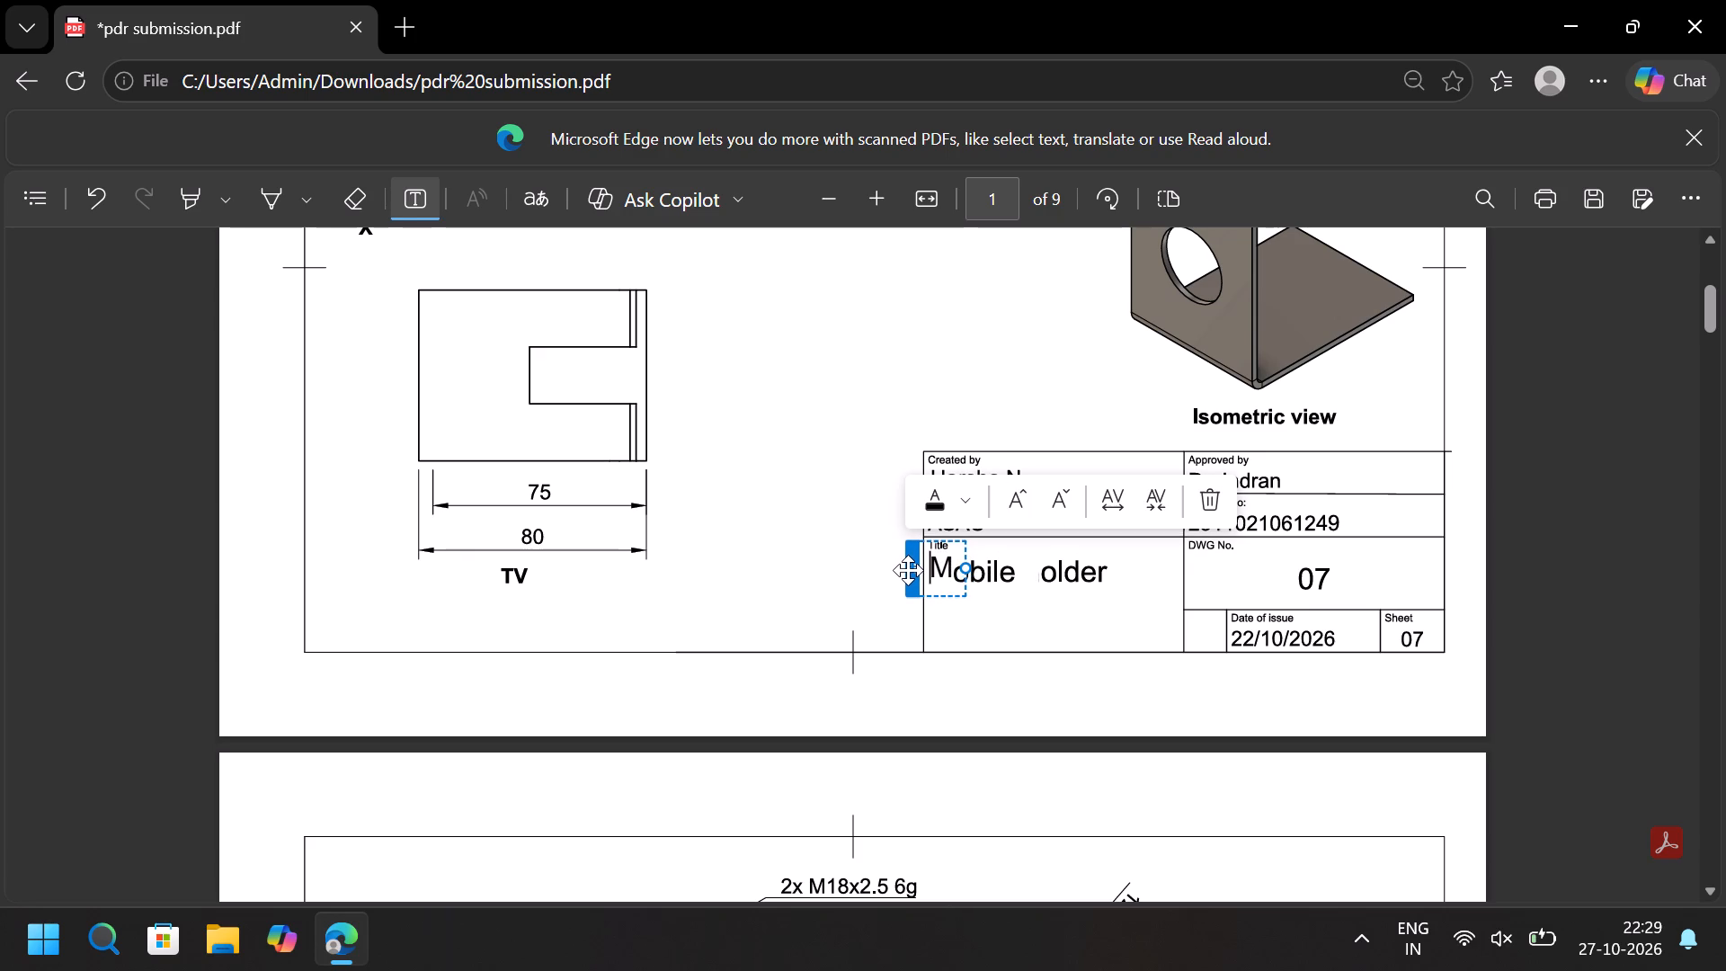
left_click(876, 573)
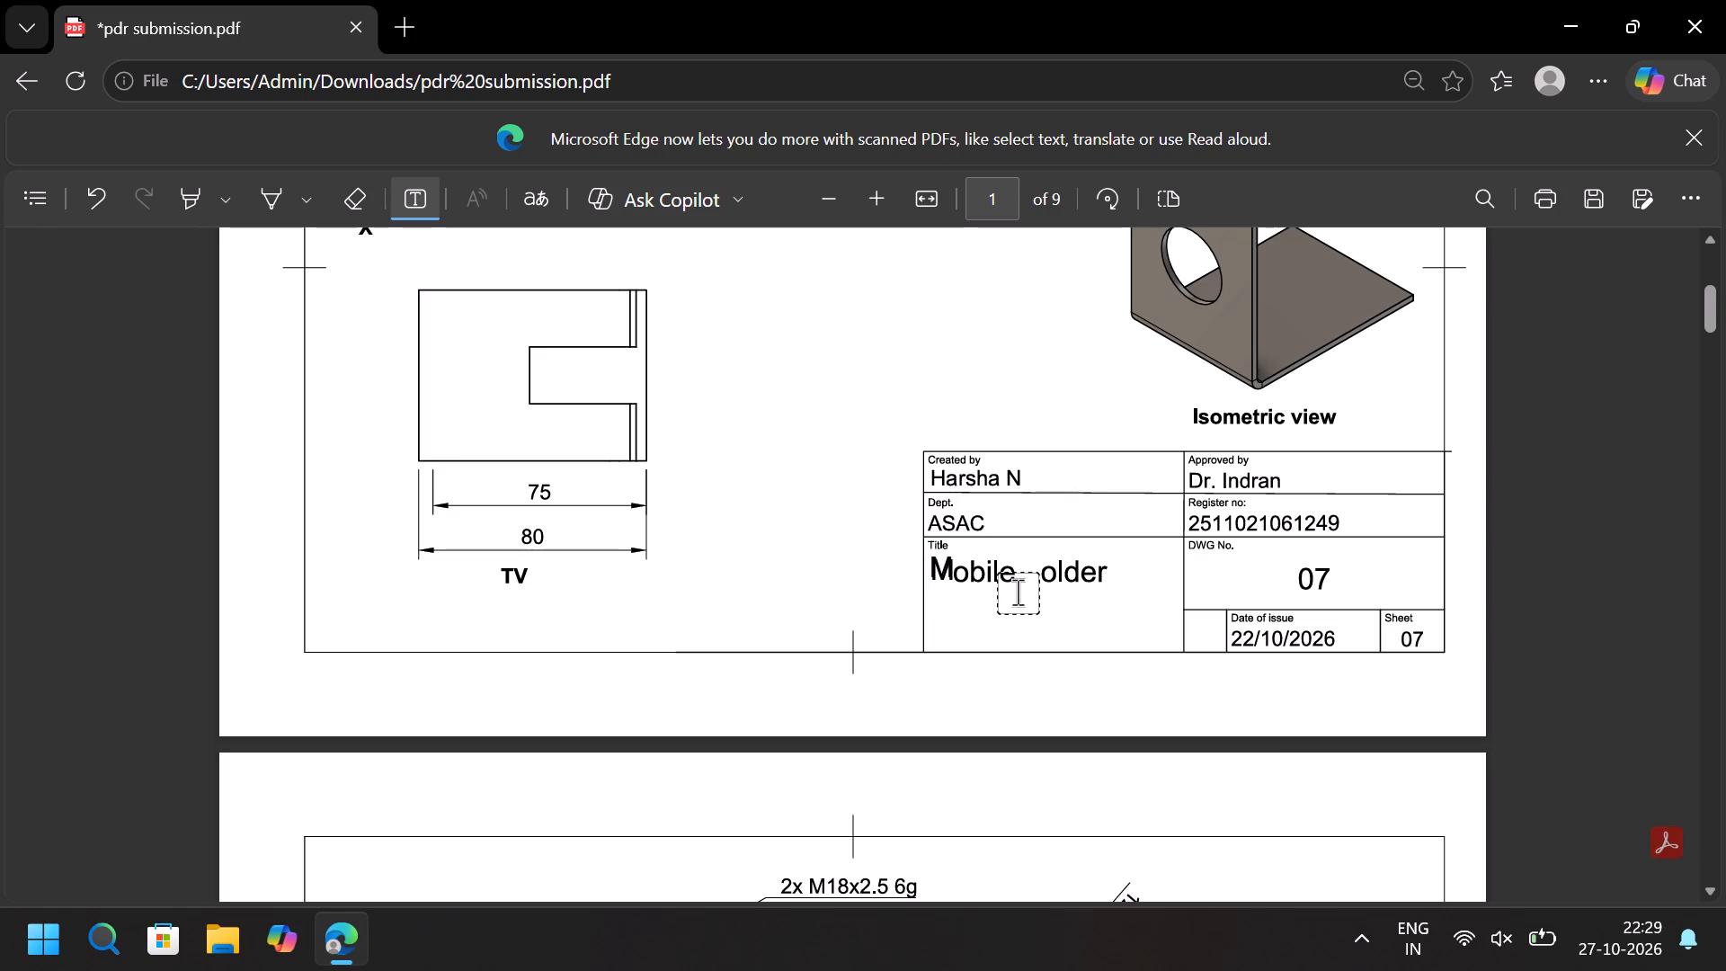
Shift the added "M" slightly down so its baseline lines up with "obile" in the page 1 title.
scroll(1019, 593, "up", 6, "ctrl")
left_click(720, 512)
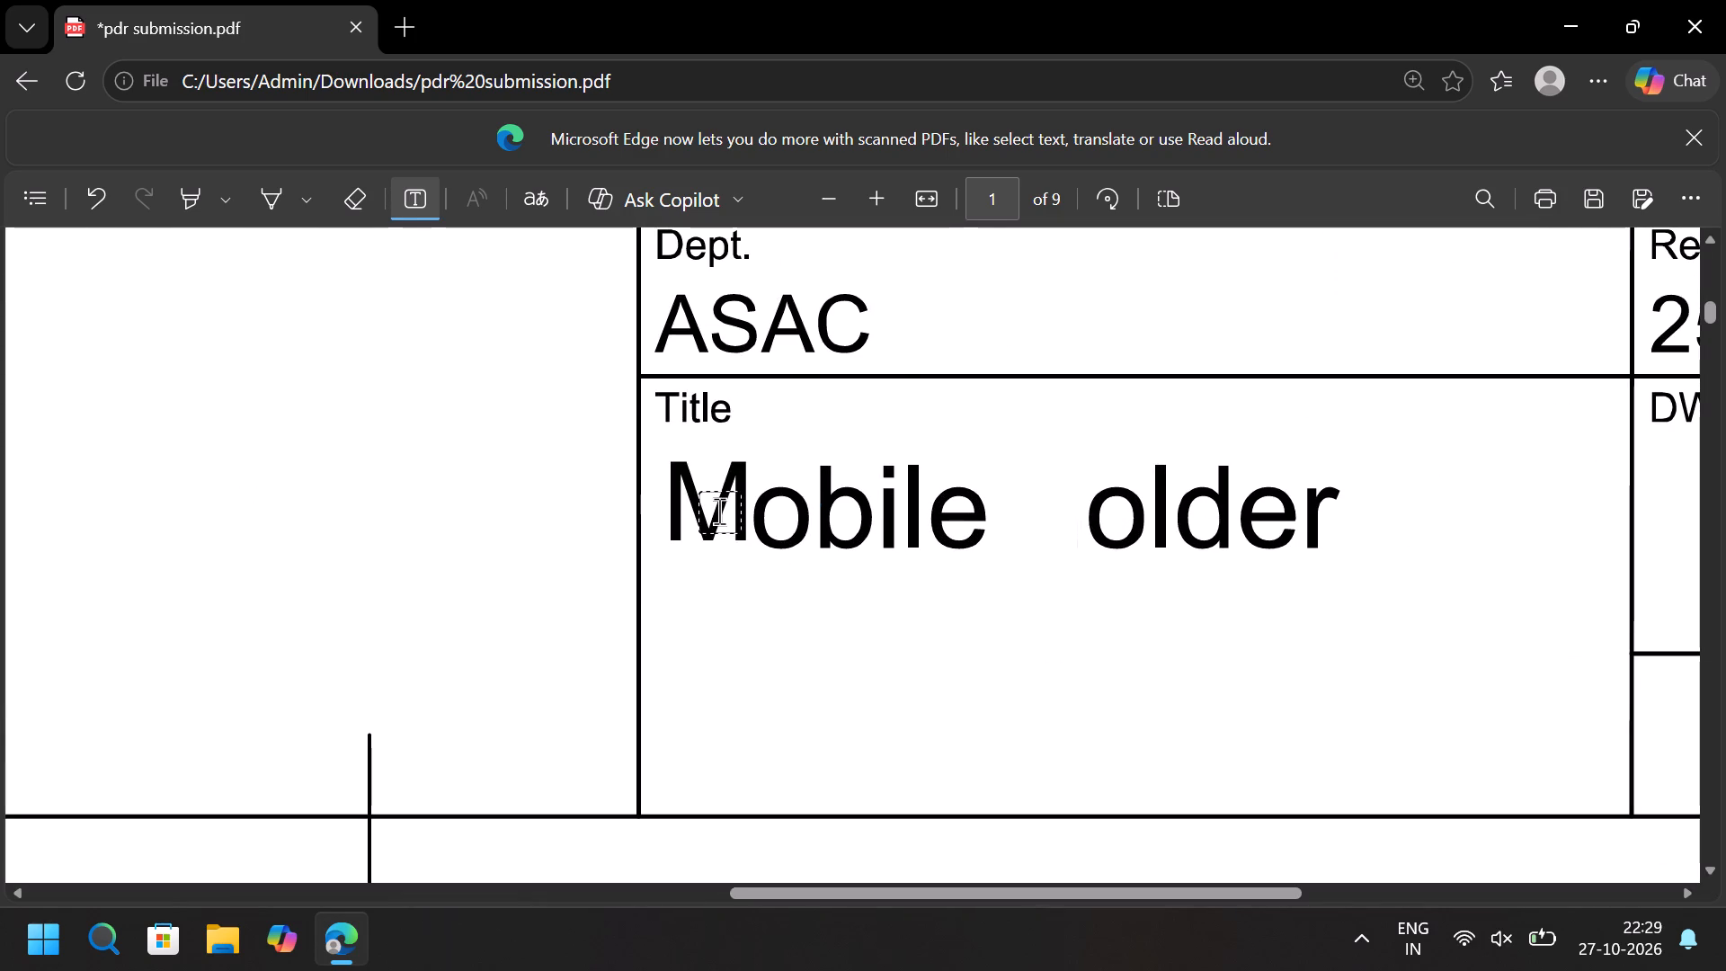
left_click_drag(609, 503, 609, 509)
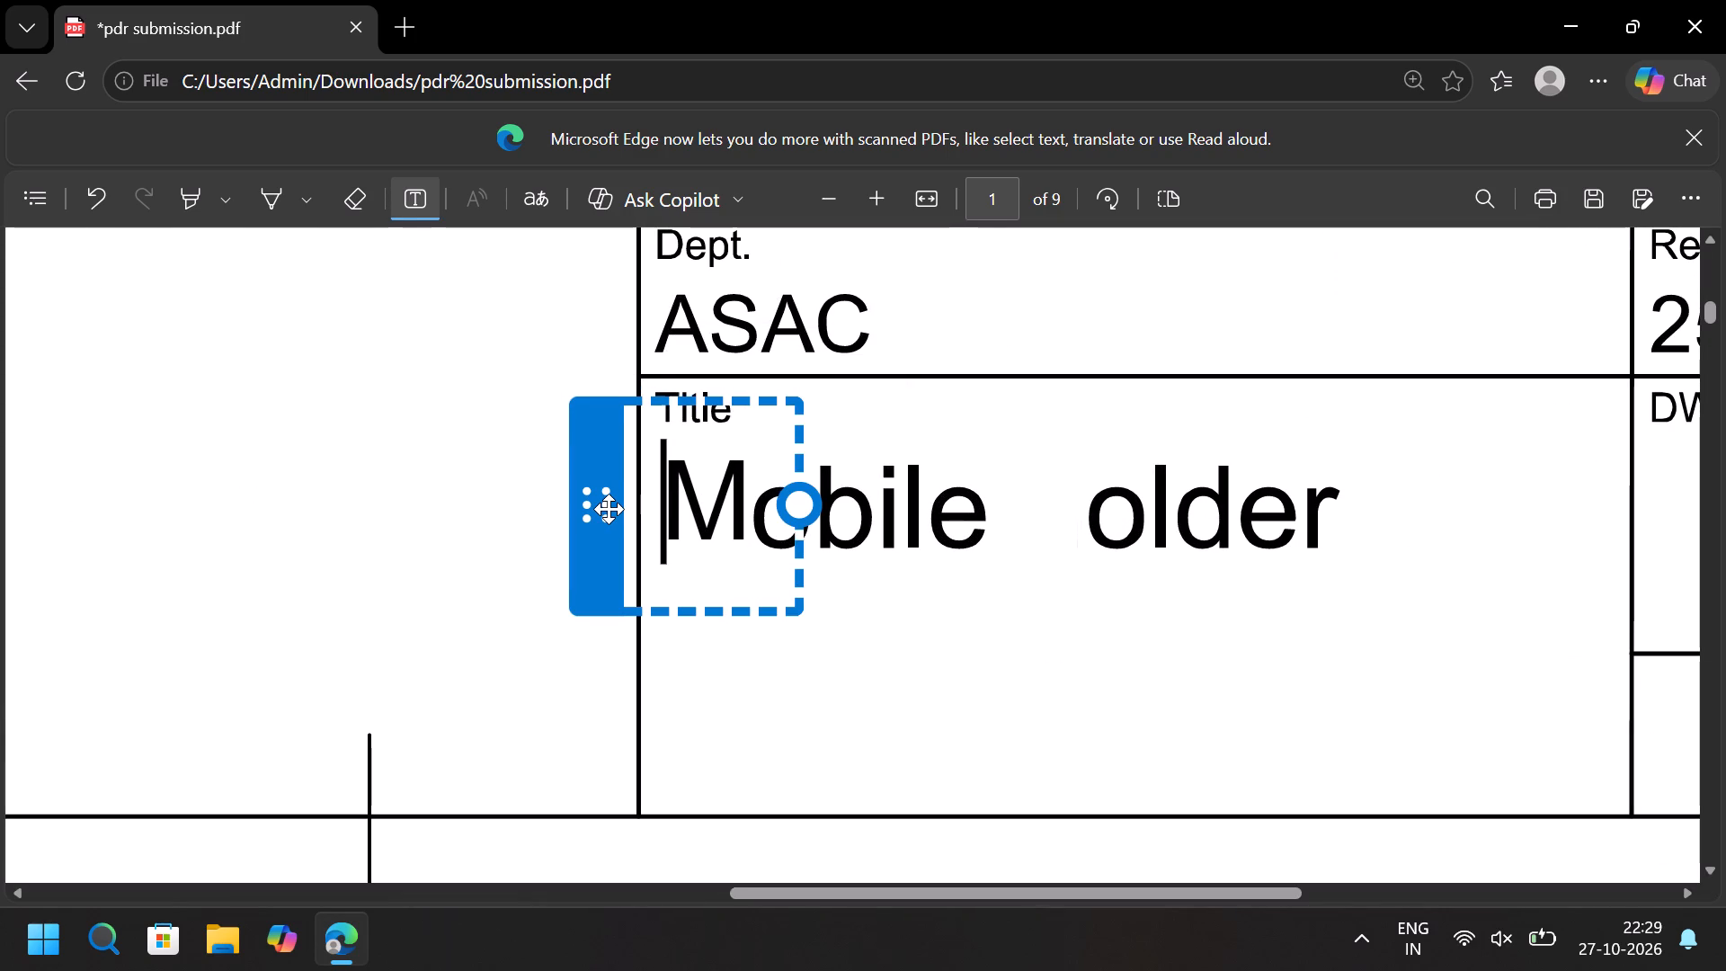
left_click_drag(609, 509, 609, 512)
left_click(464, 566)
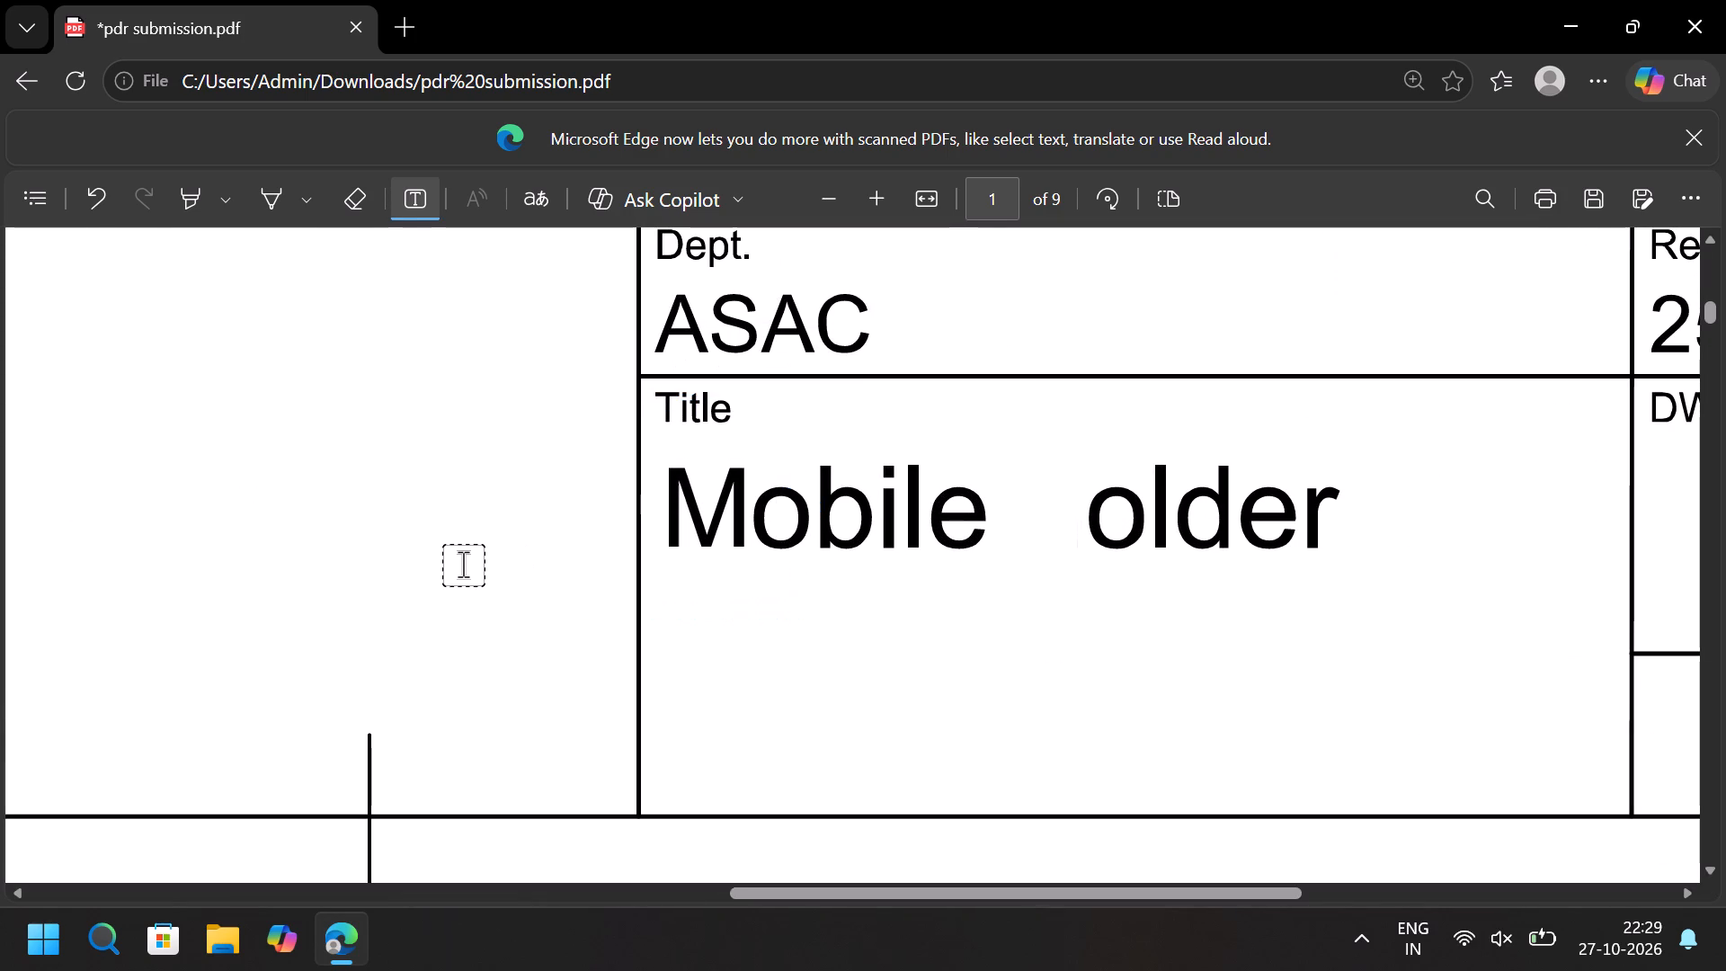
Examine the page 1 title block and check the placement of the added creator name text.
scroll(698, 595, "down", 3, "ctrl")
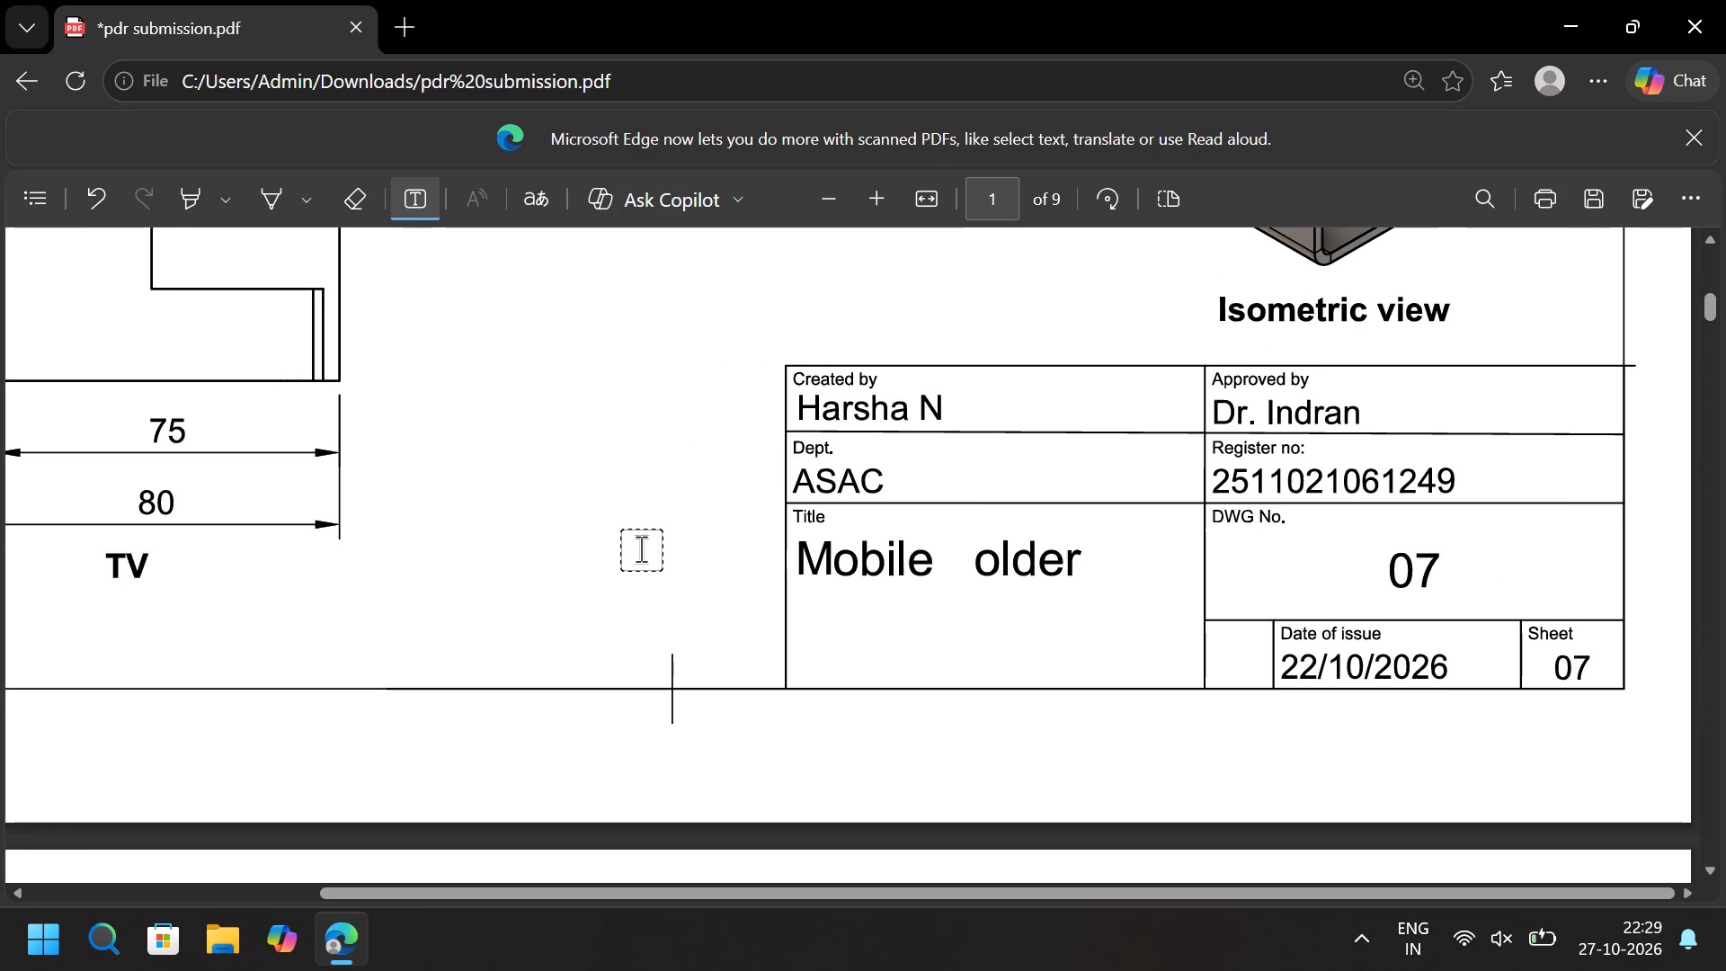
scroll(642, 550, "down", 4, "ctrl")
scroll(790, 482, "up", 4, "ctrl")
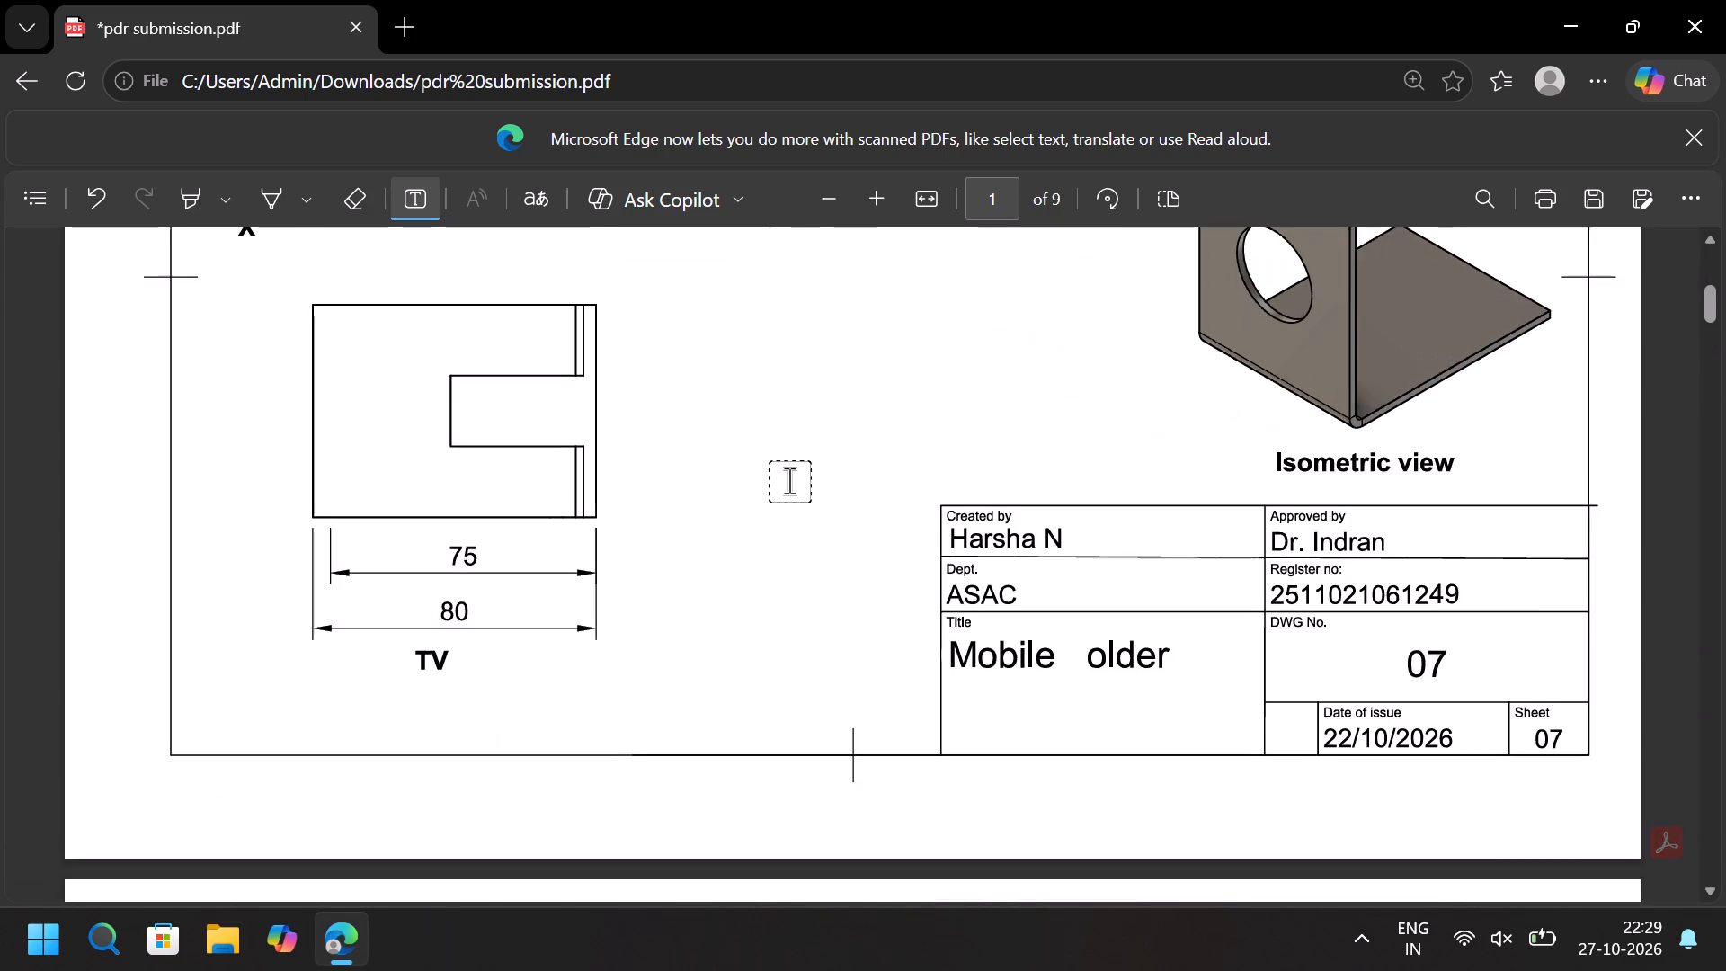
scroll(790, 482, "up", 3, "ctrl")
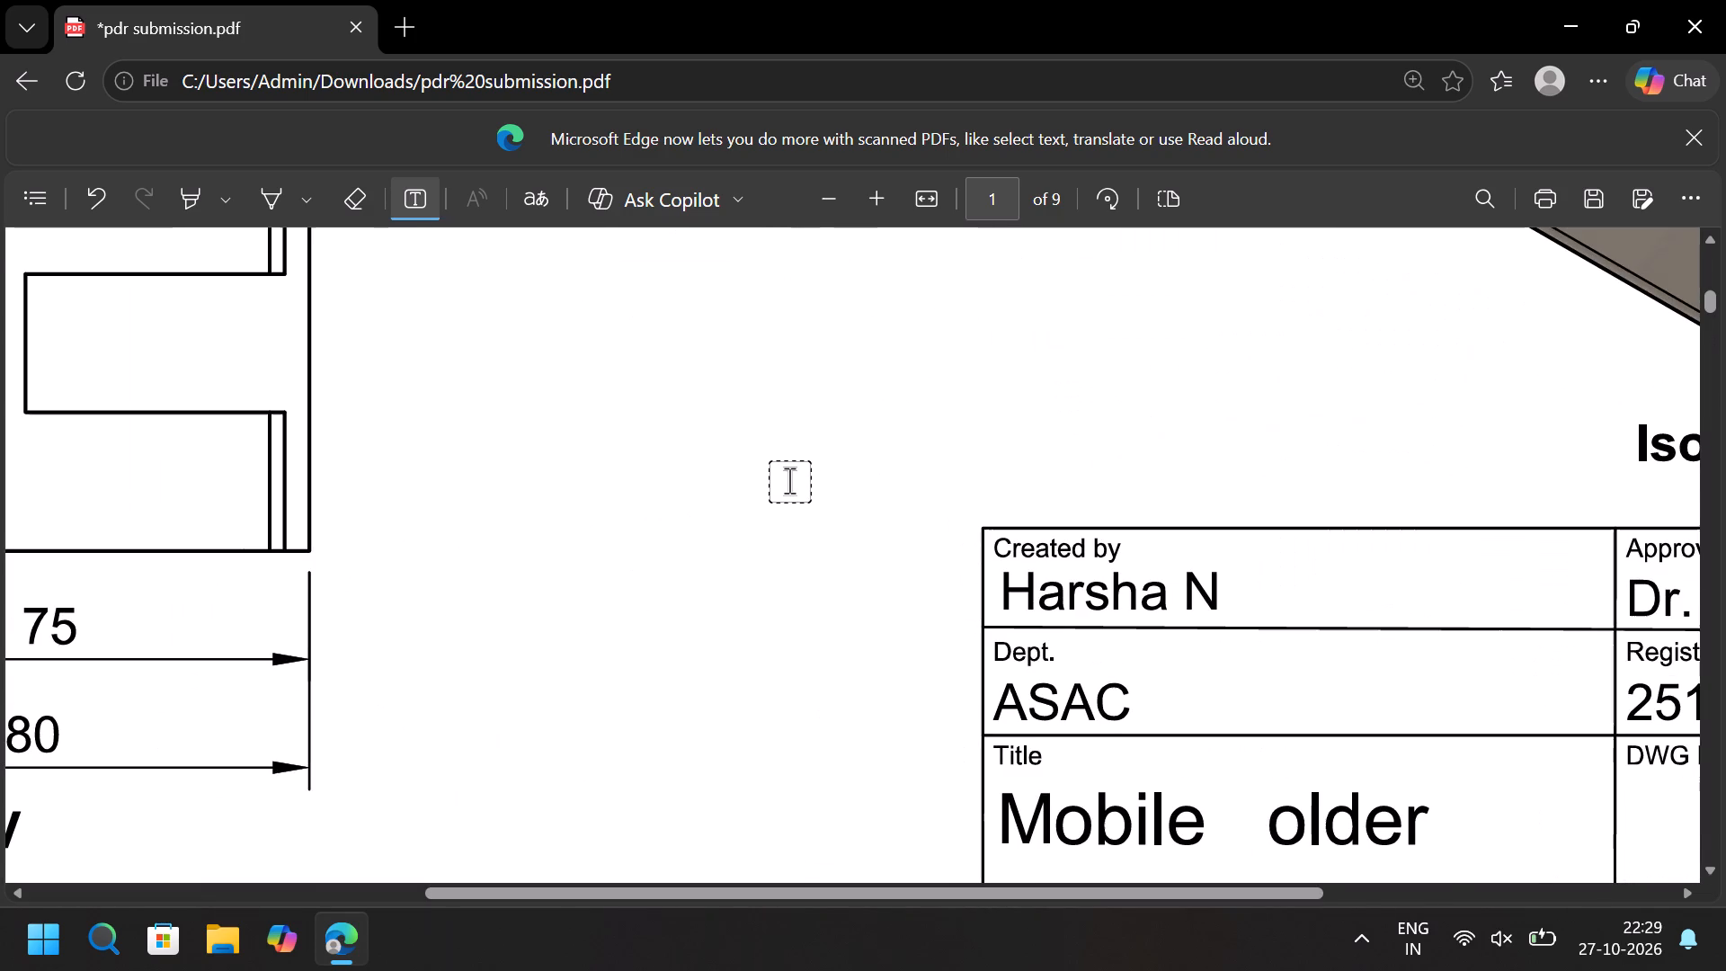
left_click(1081, 581)
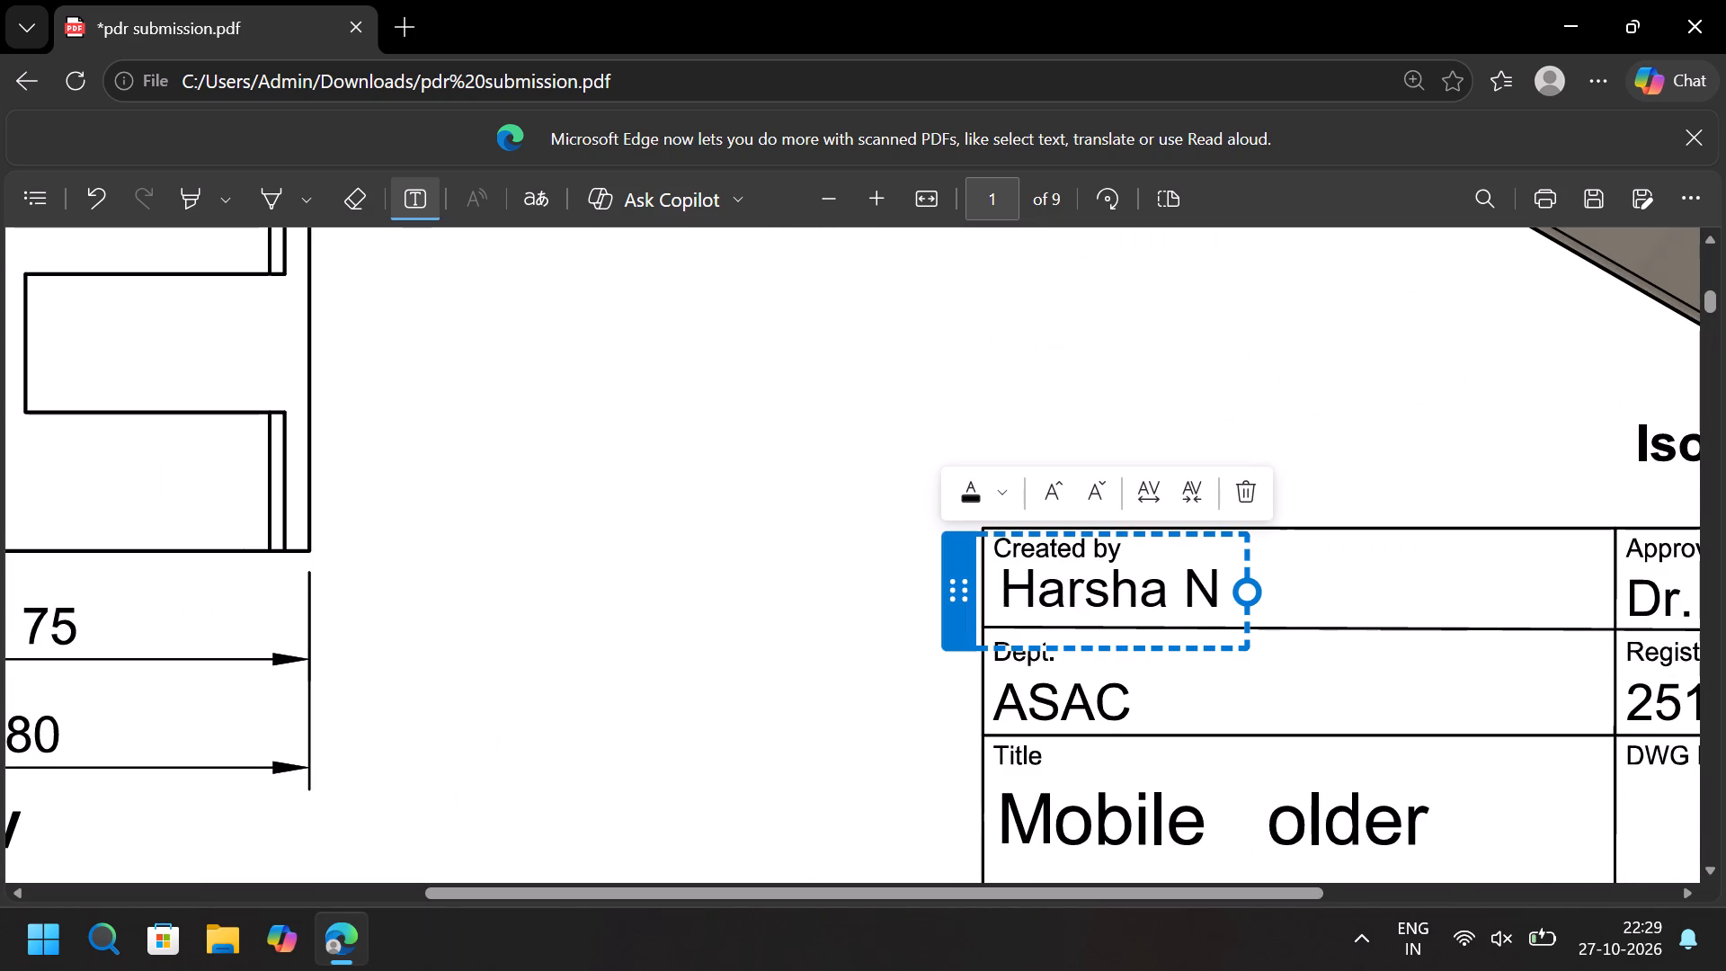
left_click(948, 587)
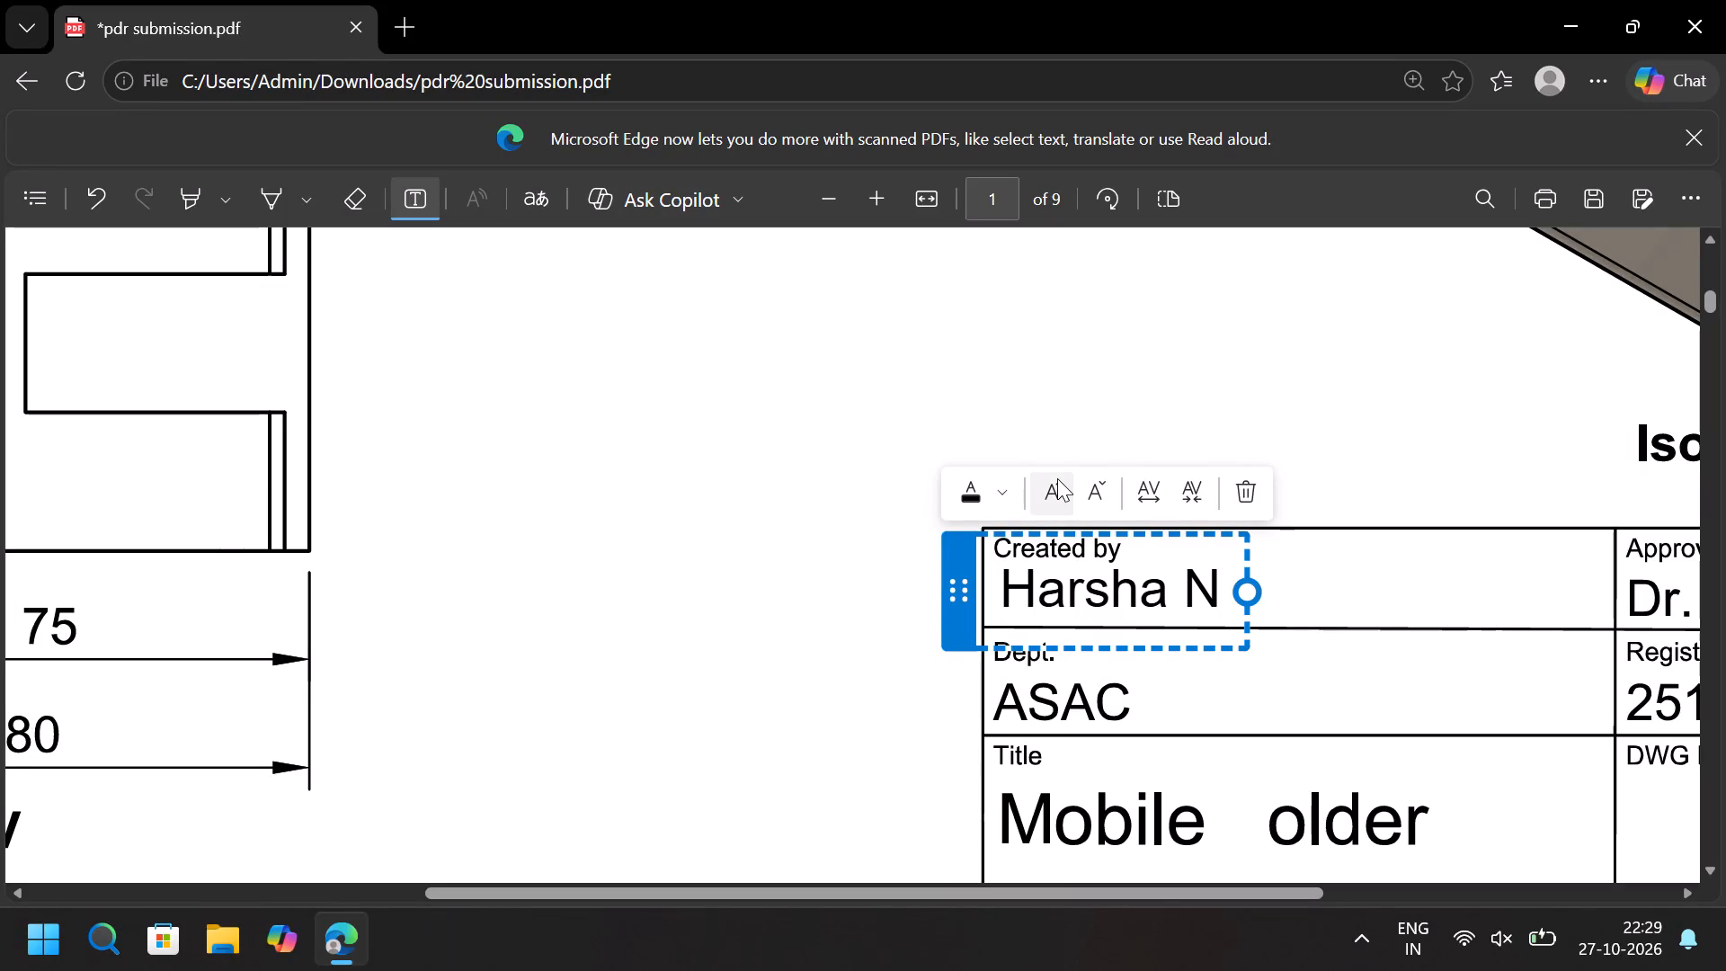
left_click(766, 468)
Add a capital "H" as text before "older" in the page 1 title, enlarge it and align it with the printed letters.
scroll(766, 468, "down", 1)
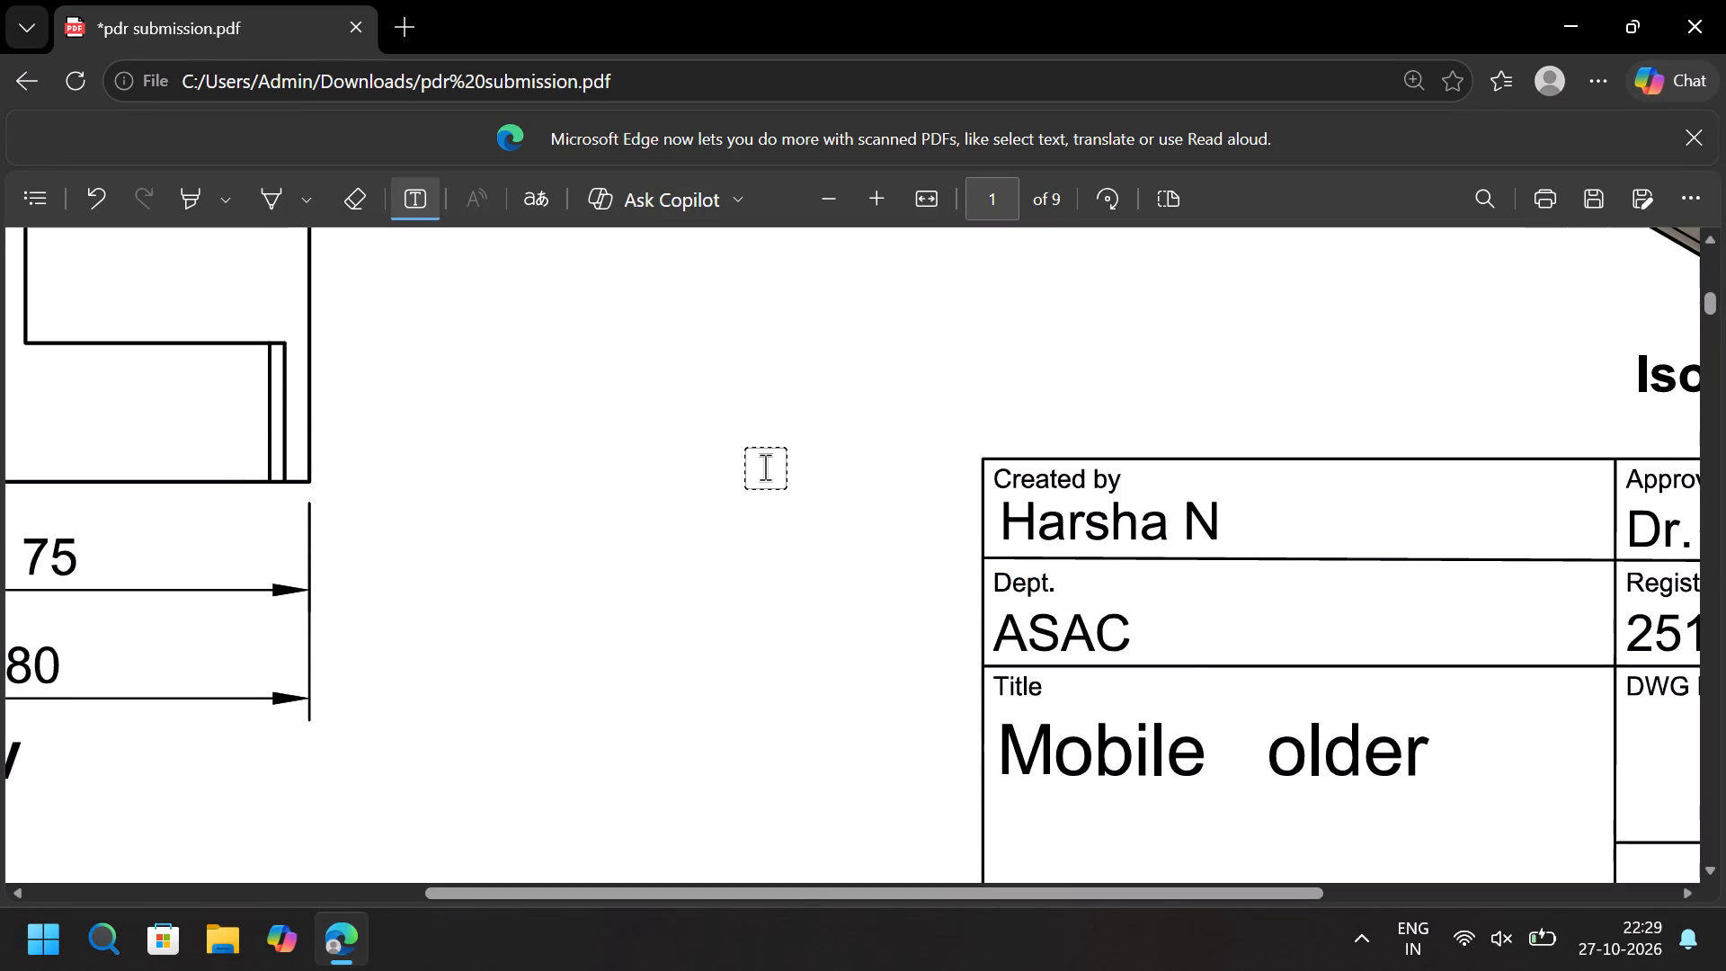
scroll(766, 468, "down", 1)
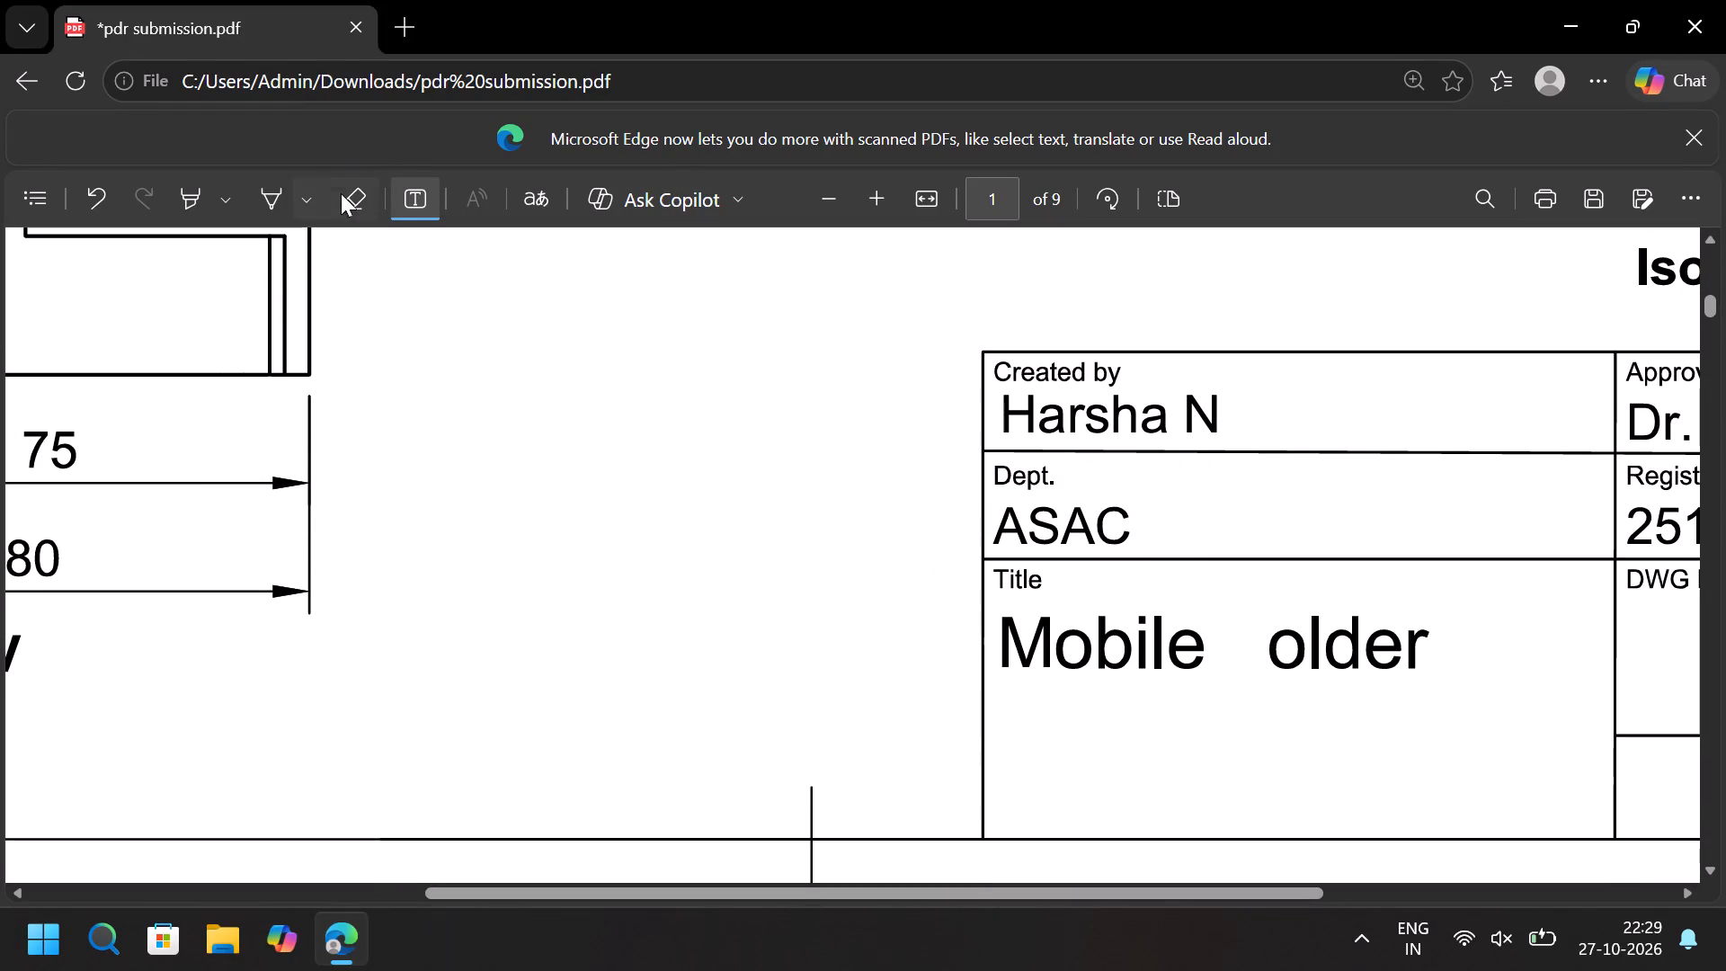
left_click(1253, 651)
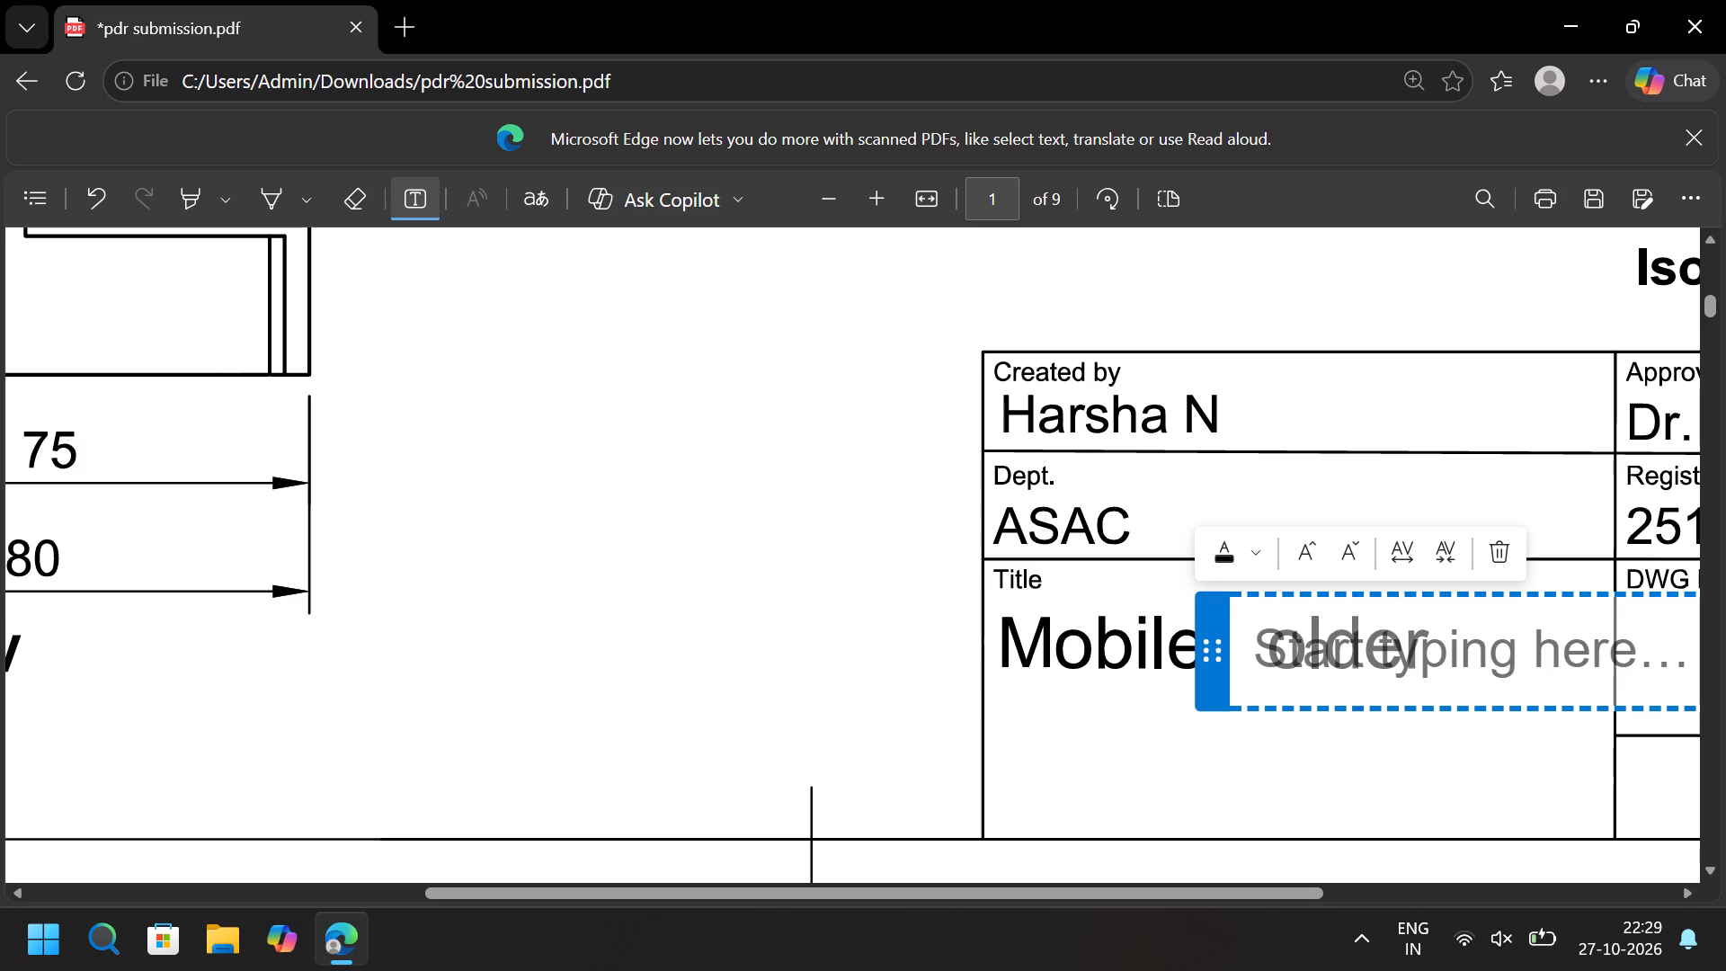
key("shift+h")
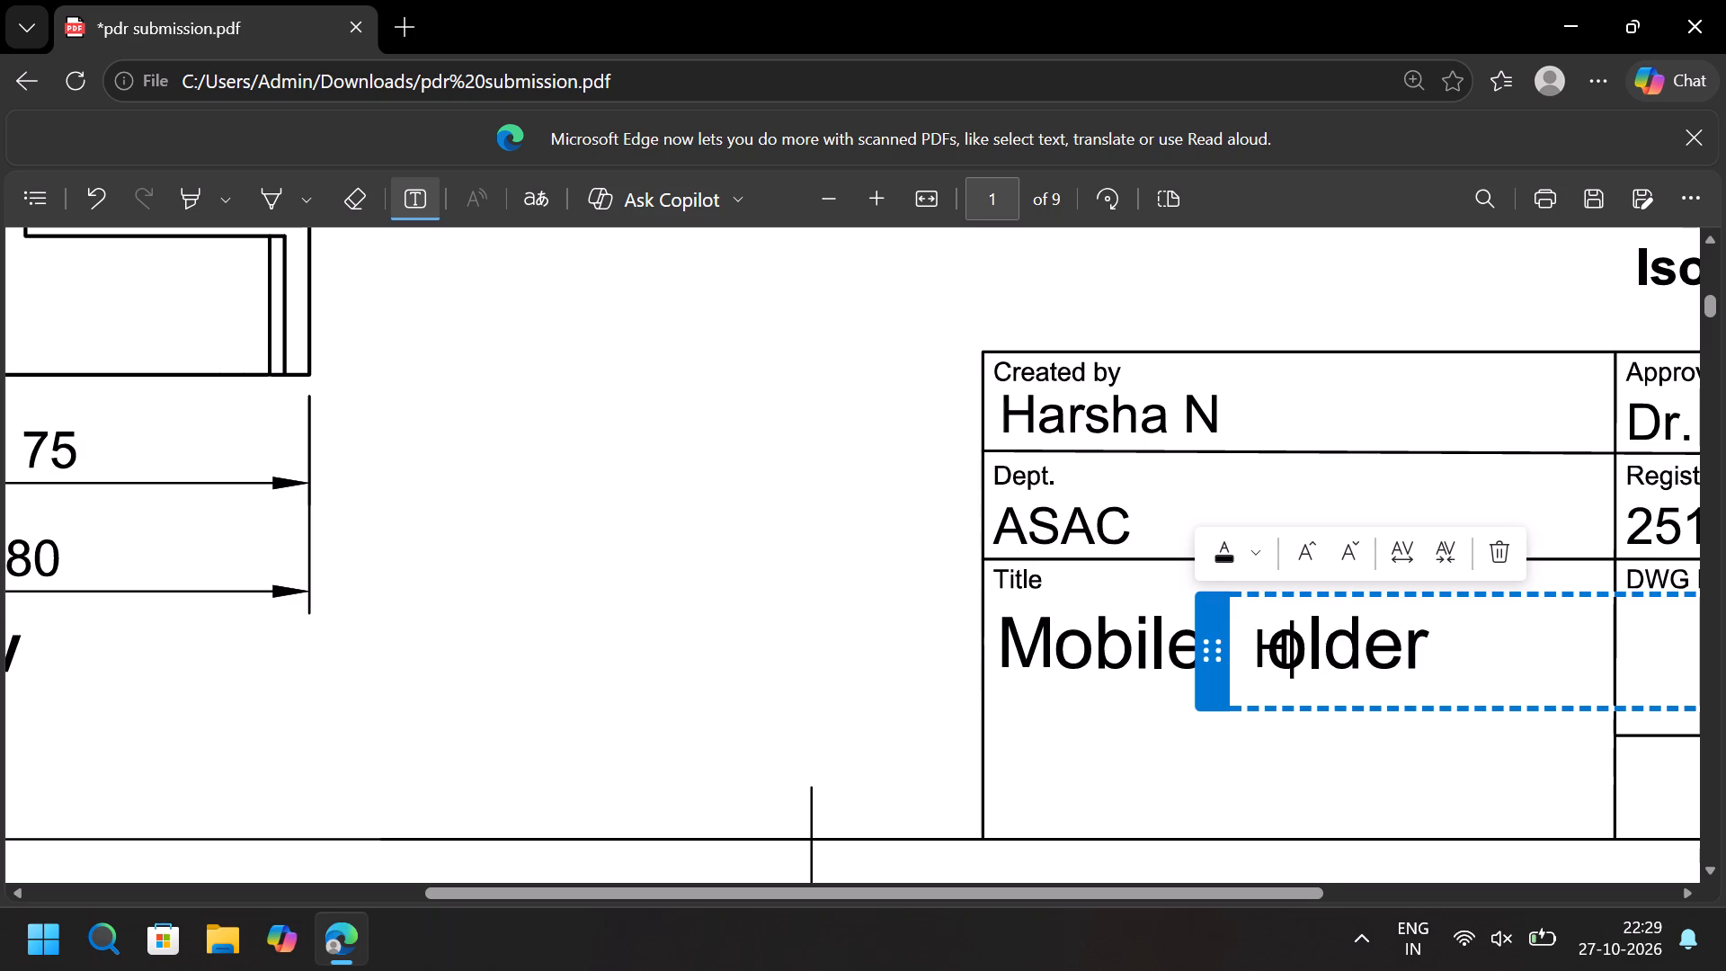
left_click_drag(1224, 662, 1196, 659)
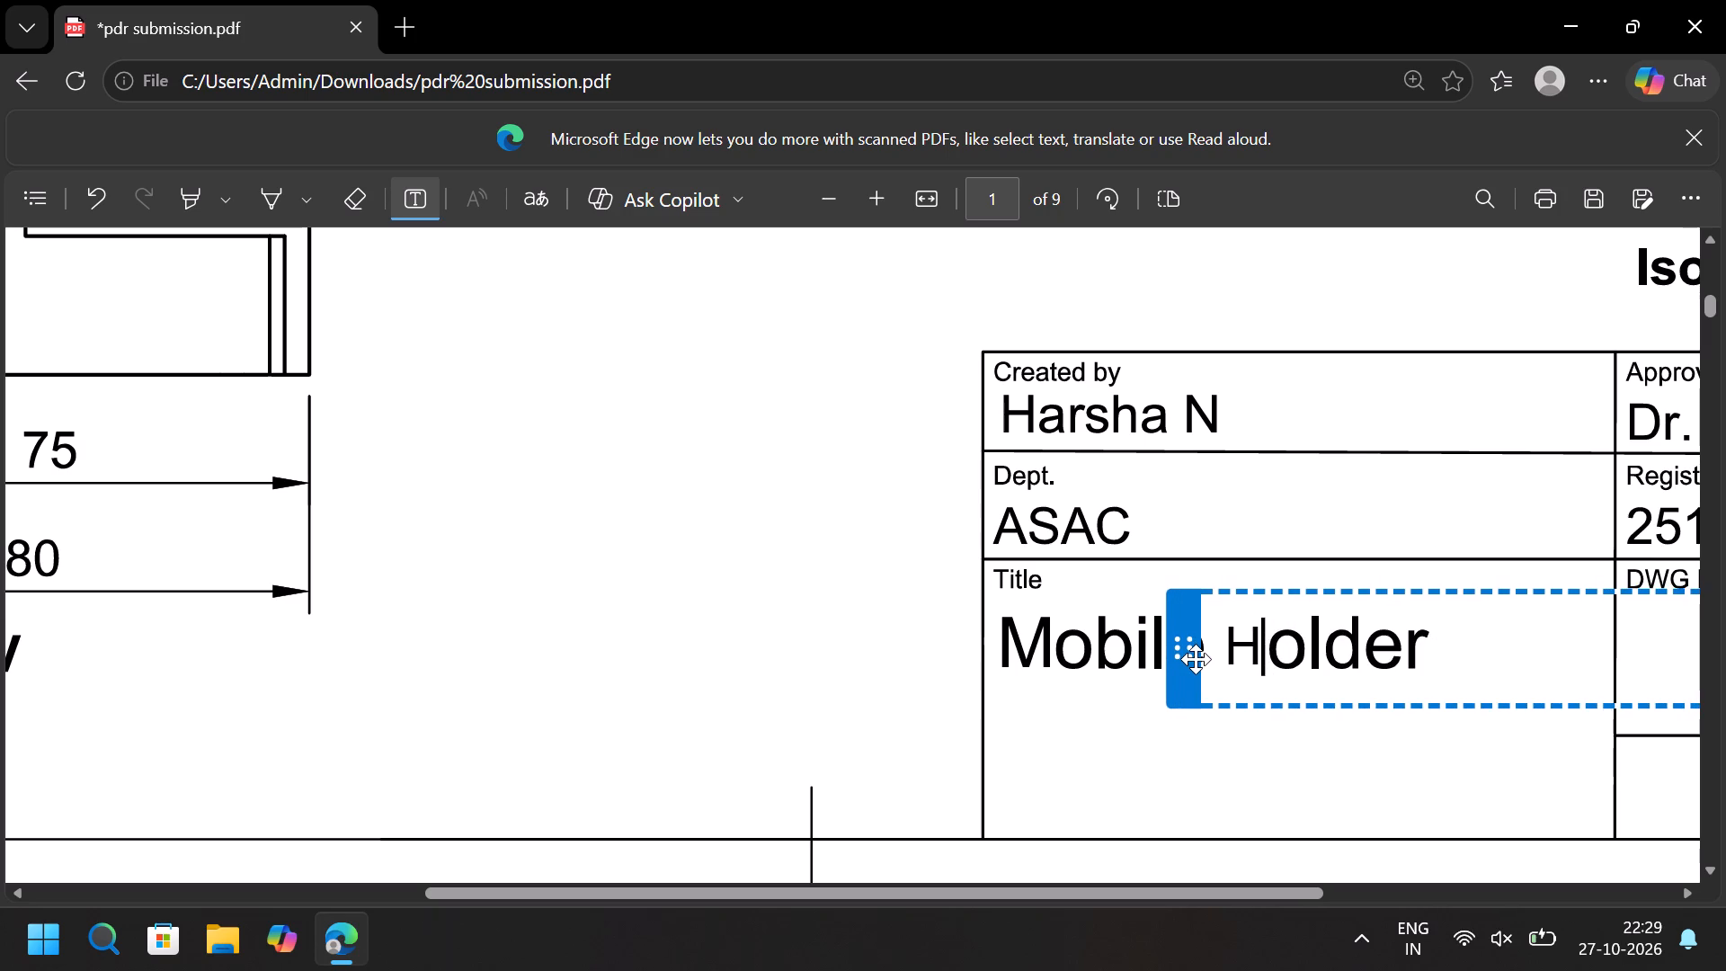
left_click_drag(1196, 659, 1196, 664)
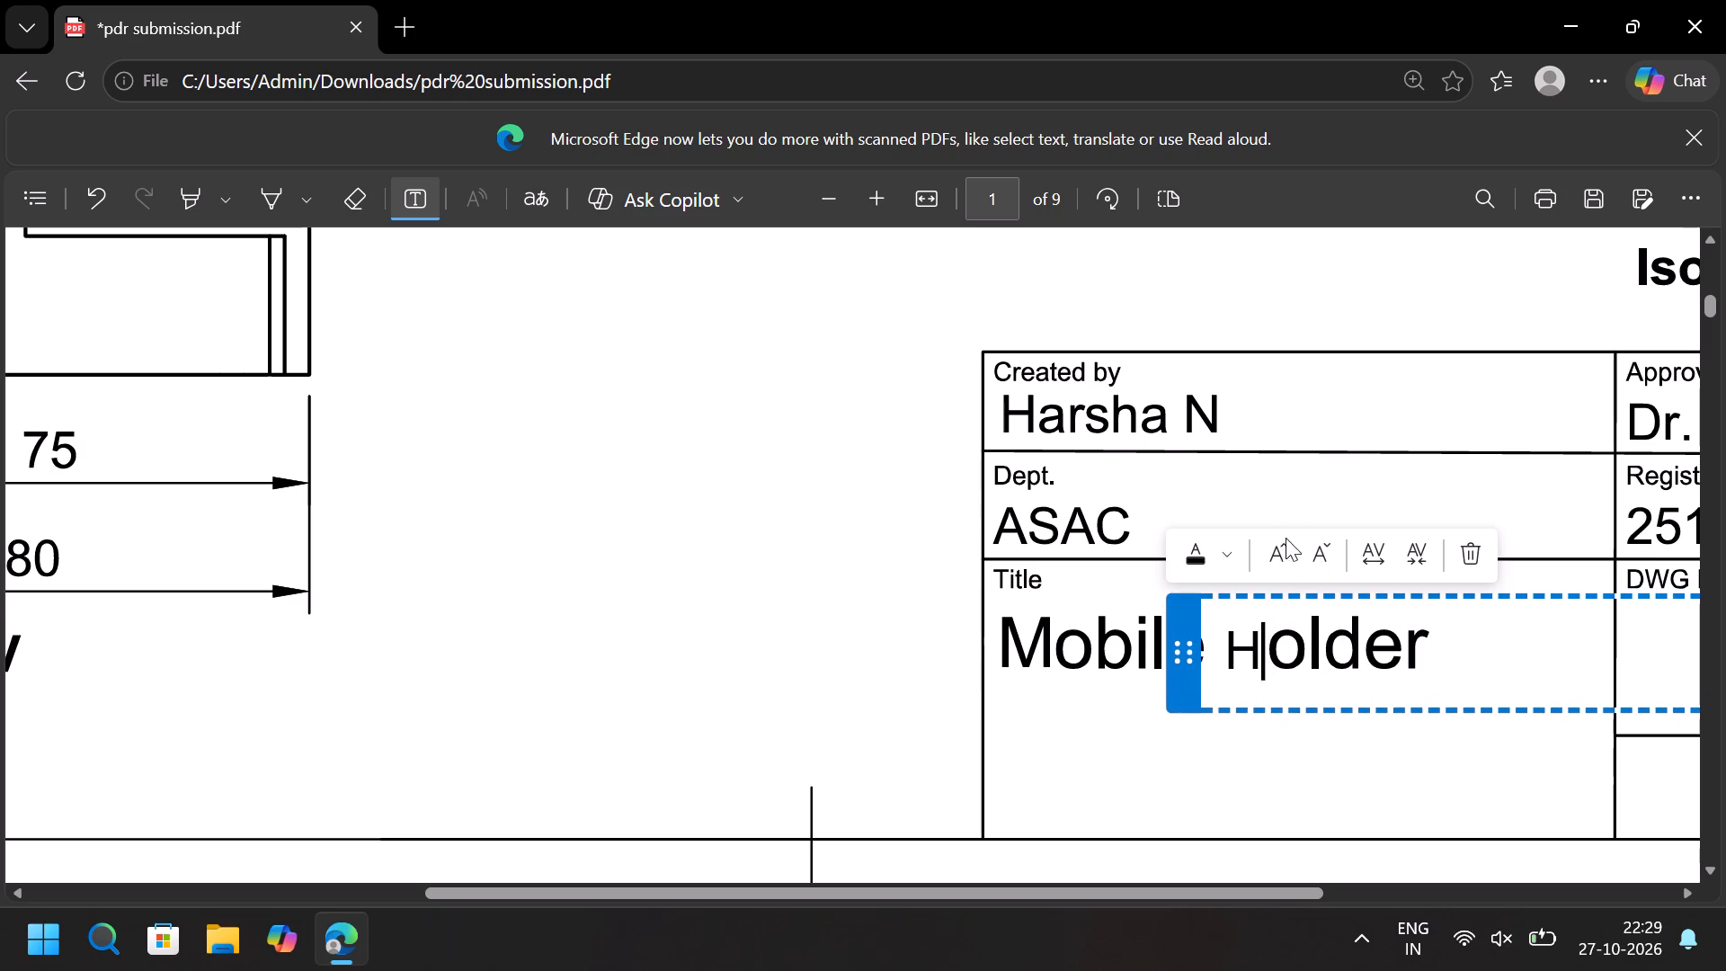
left_click(1281, 559)
double_click(1281, 559)
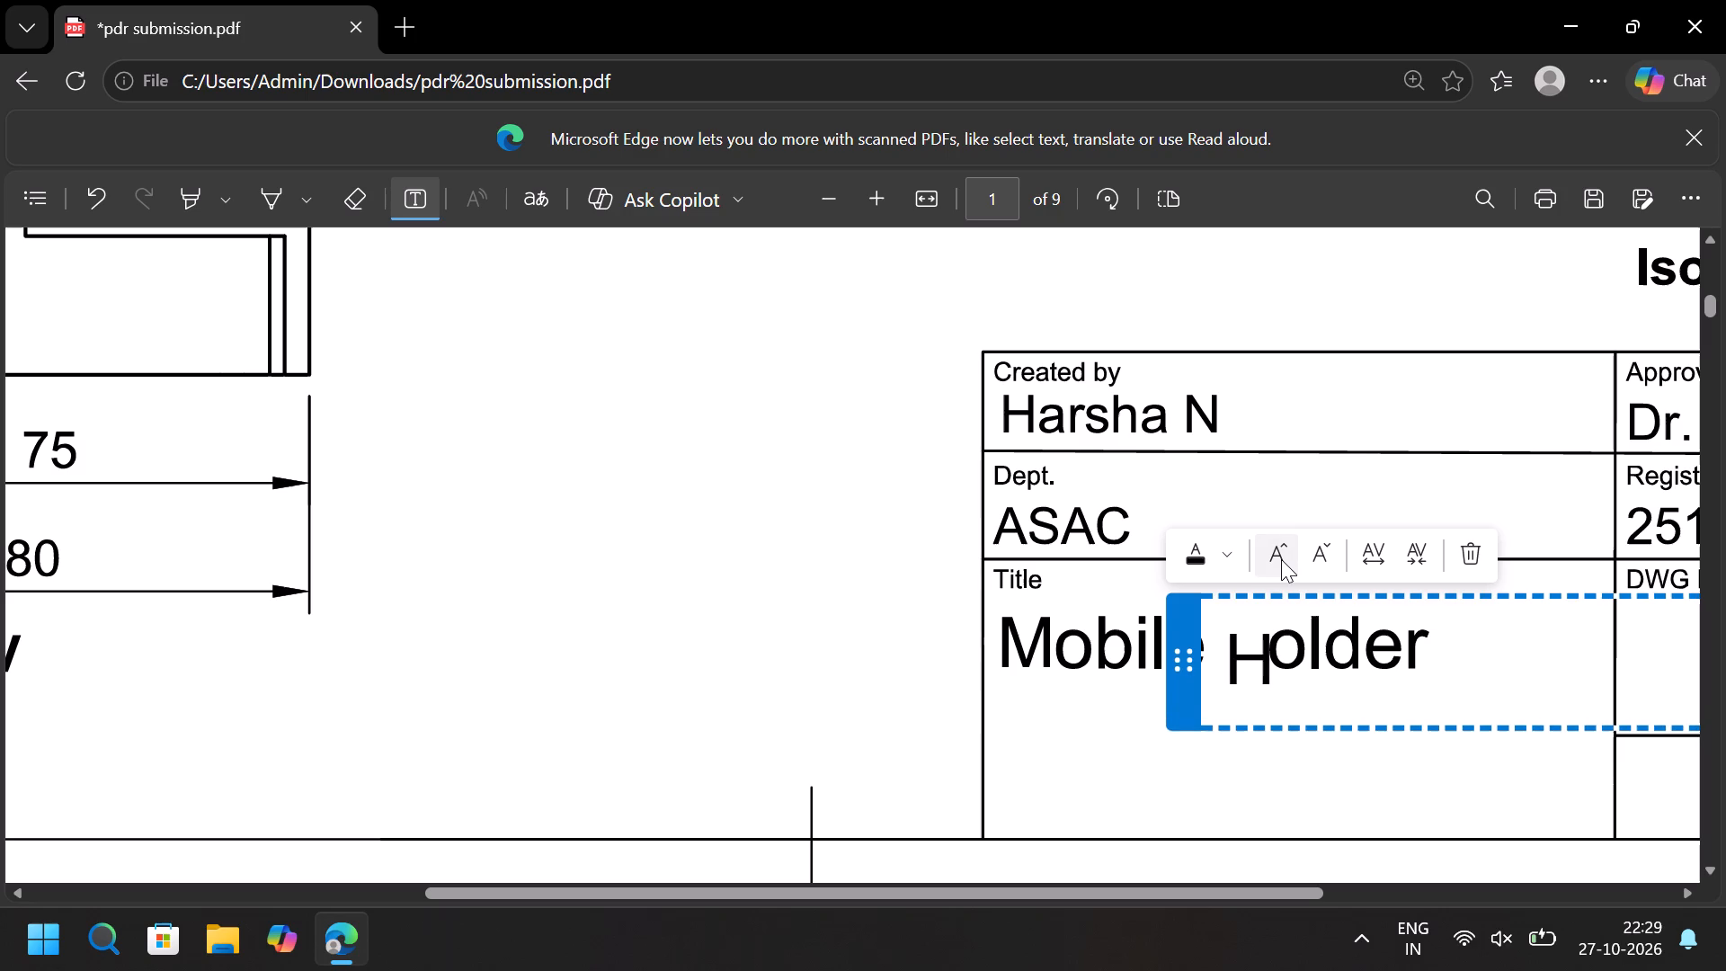
left_click(1327, 543)
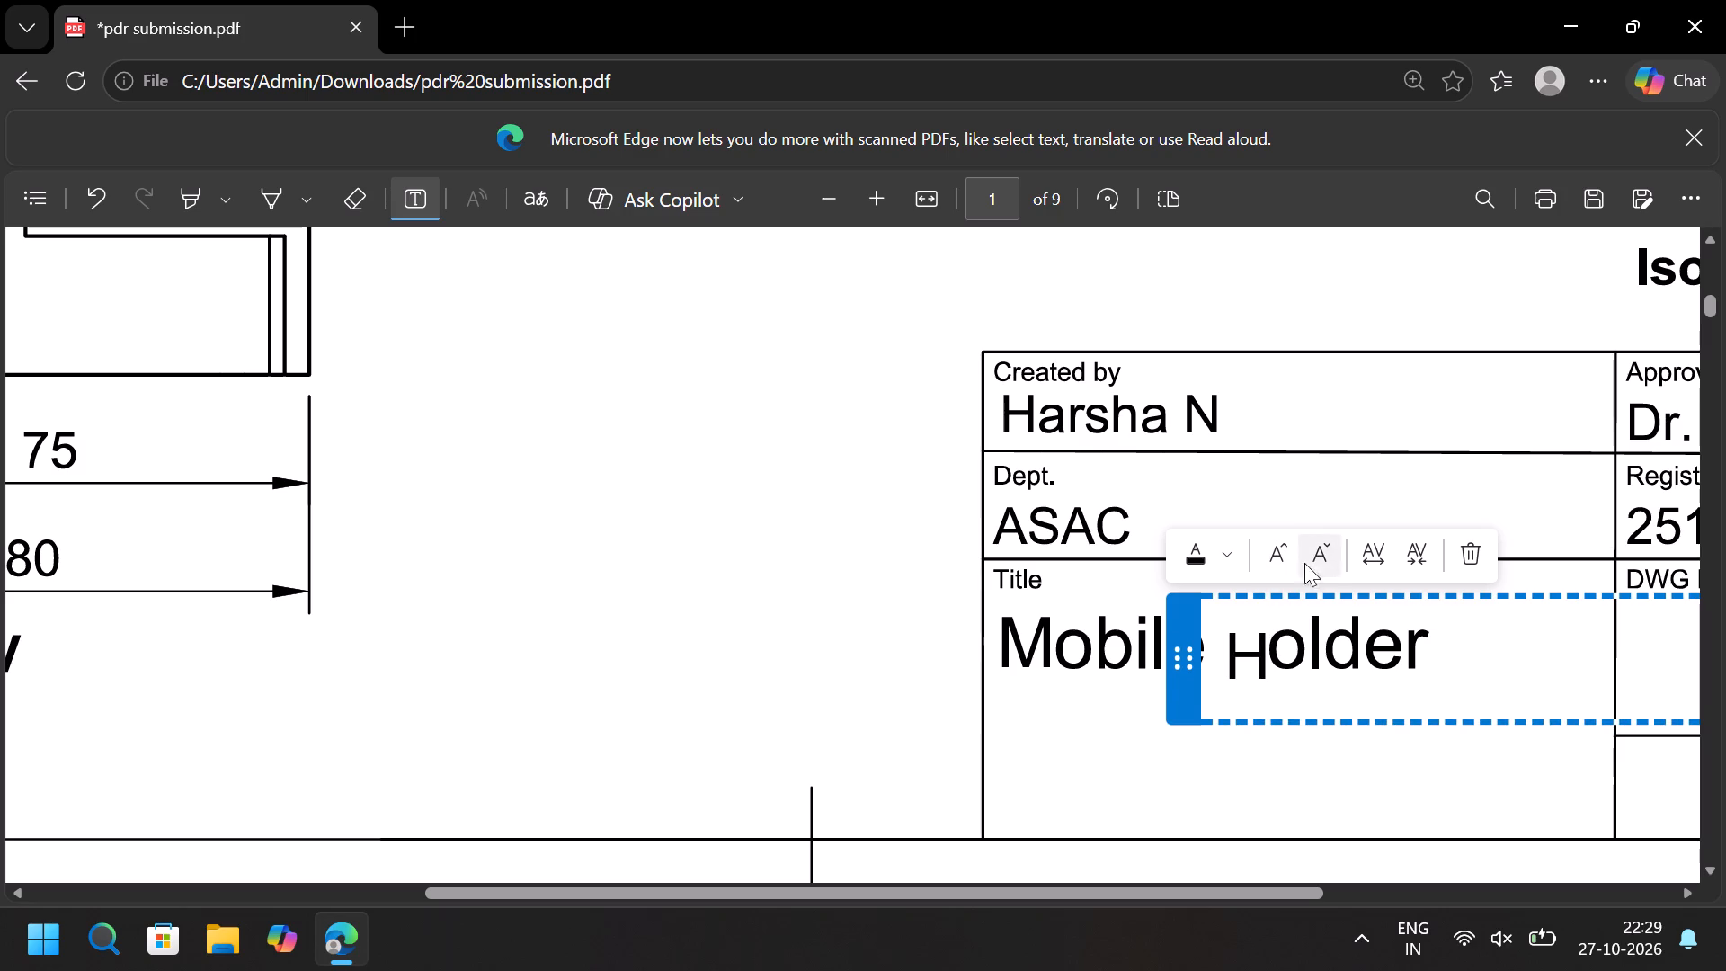
left_click_drag(1197, 669, 1195, 653)
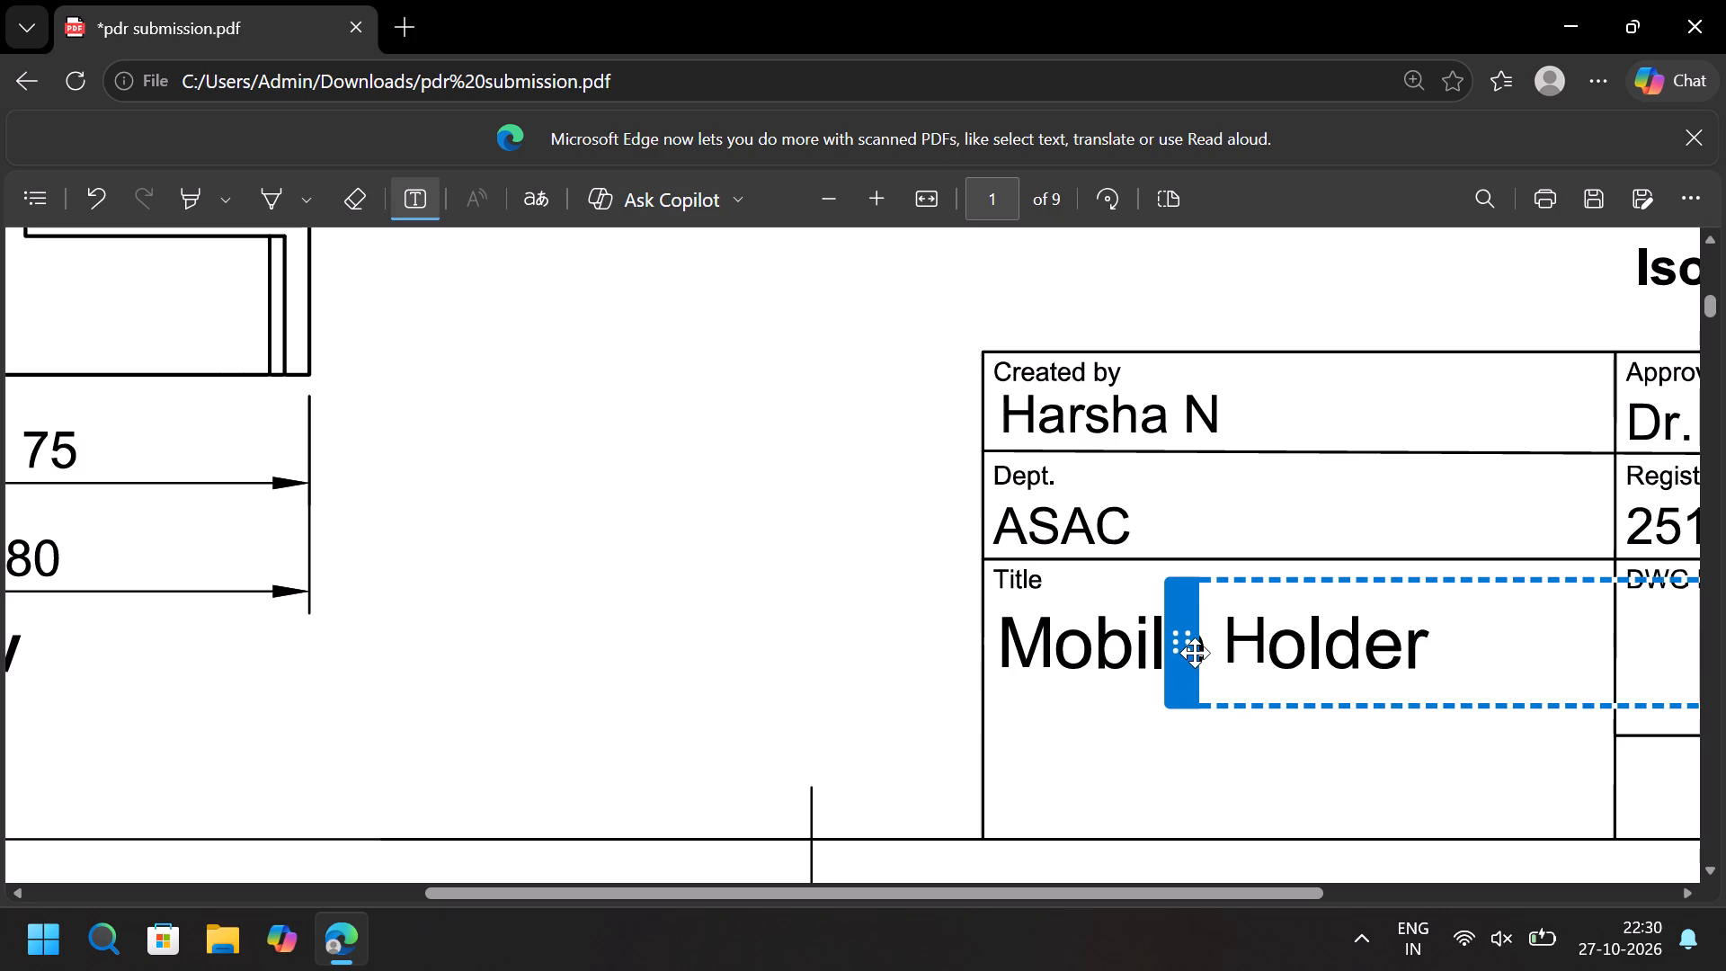
Enlarge the added "H" one size and reposition it to line up with "older" in the page 1 title.
left_click_drag(1195, 653, 1188, 657)
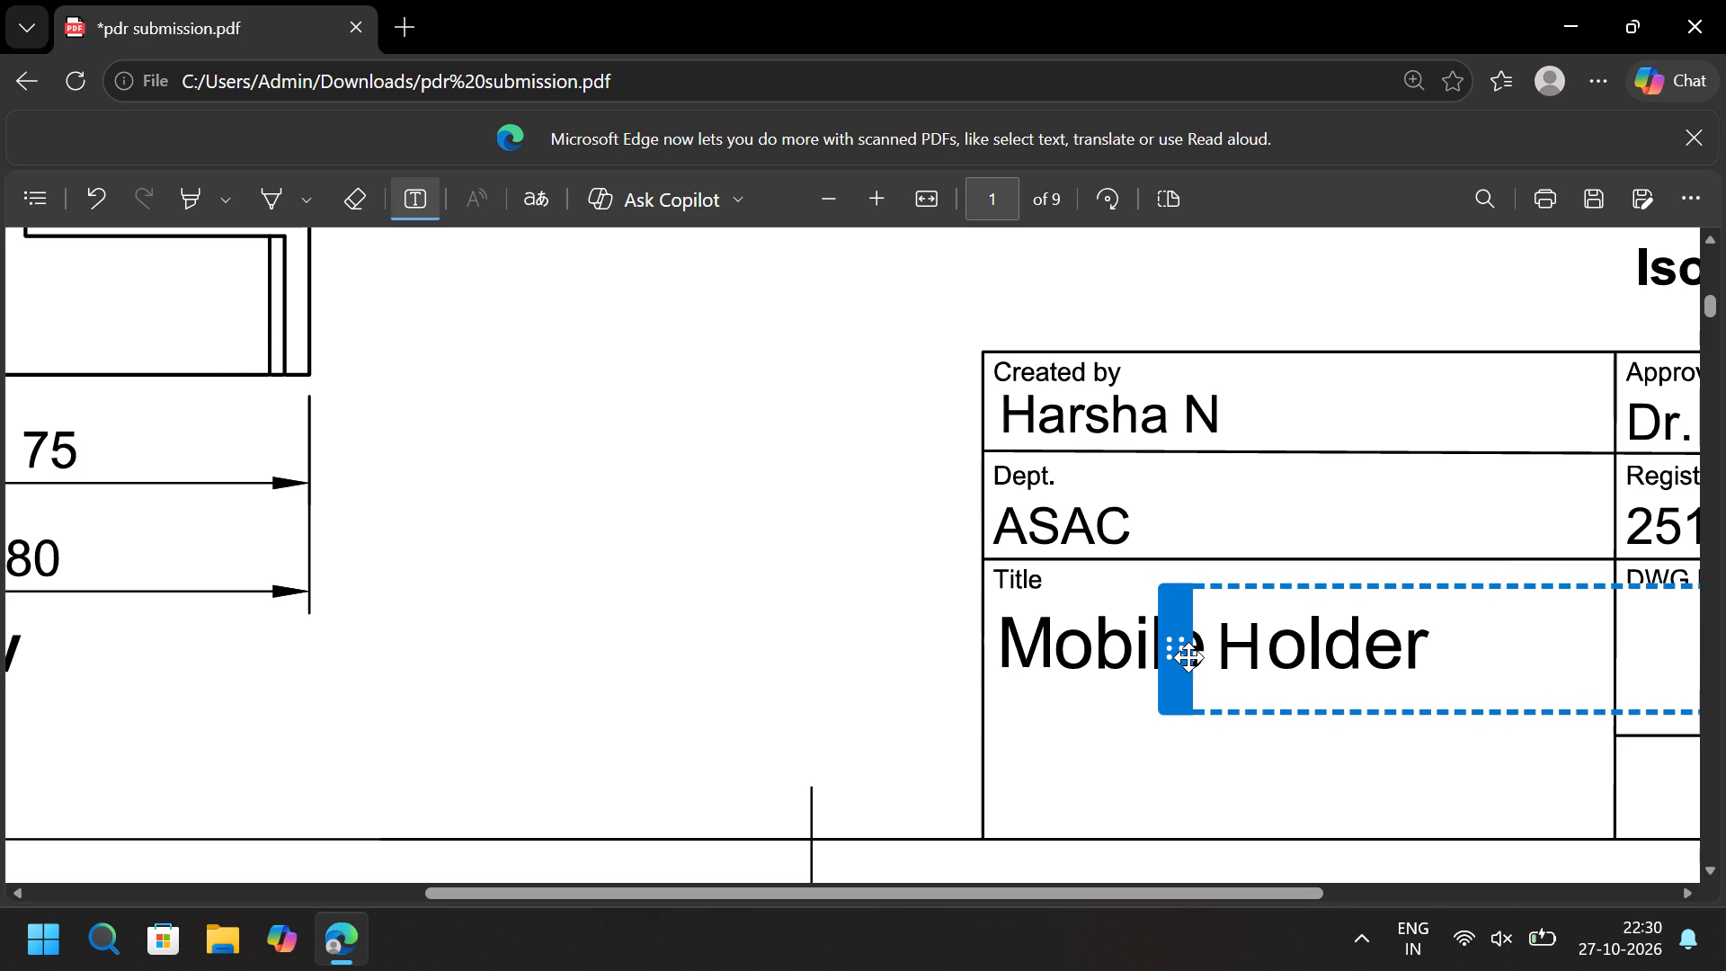
left_click_drag(1188, 657, 1197, 655)
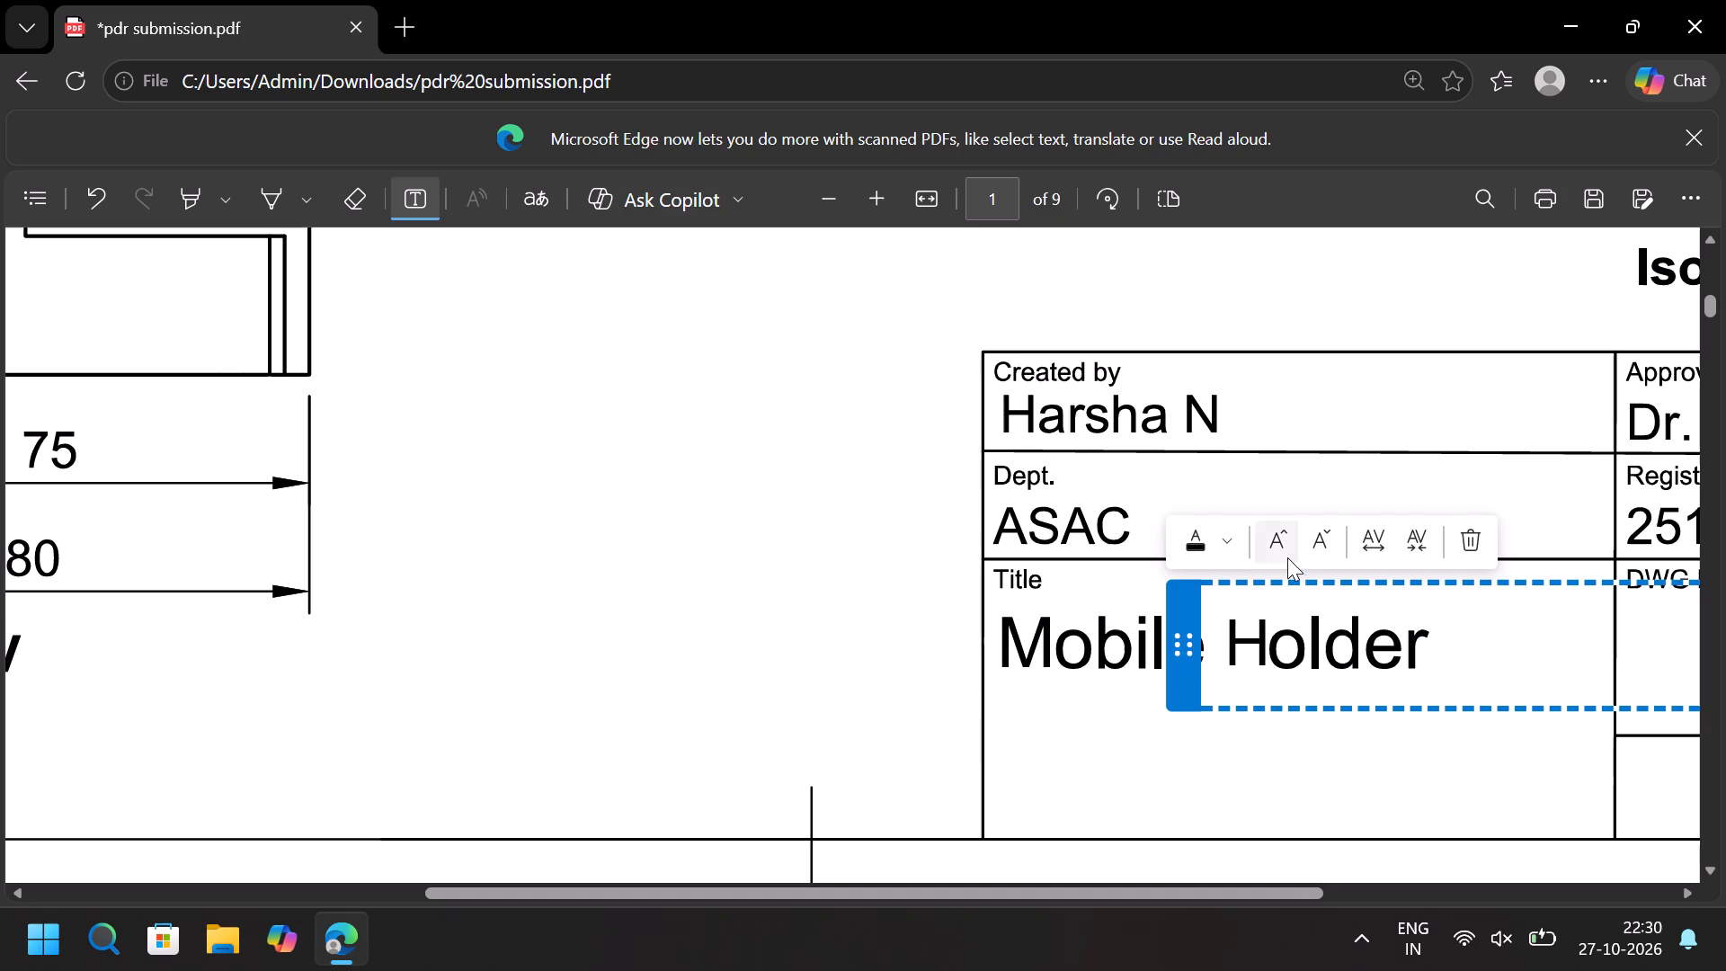
left_click(1286, 542)
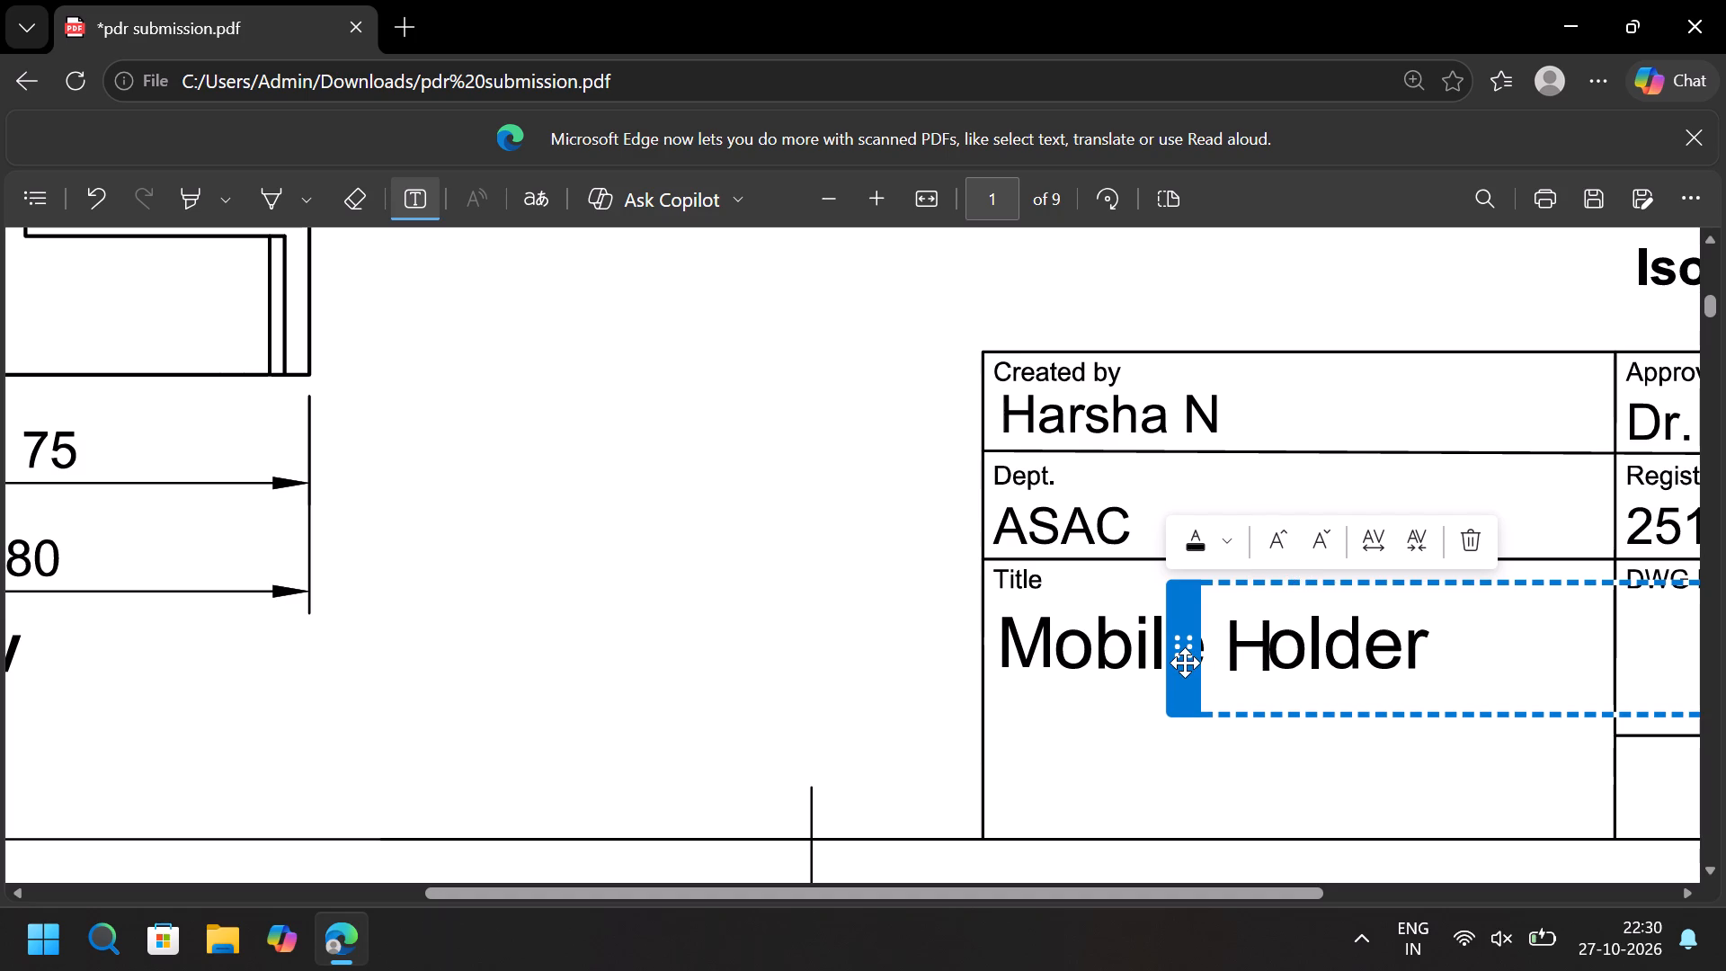
left_click(1185, 663)
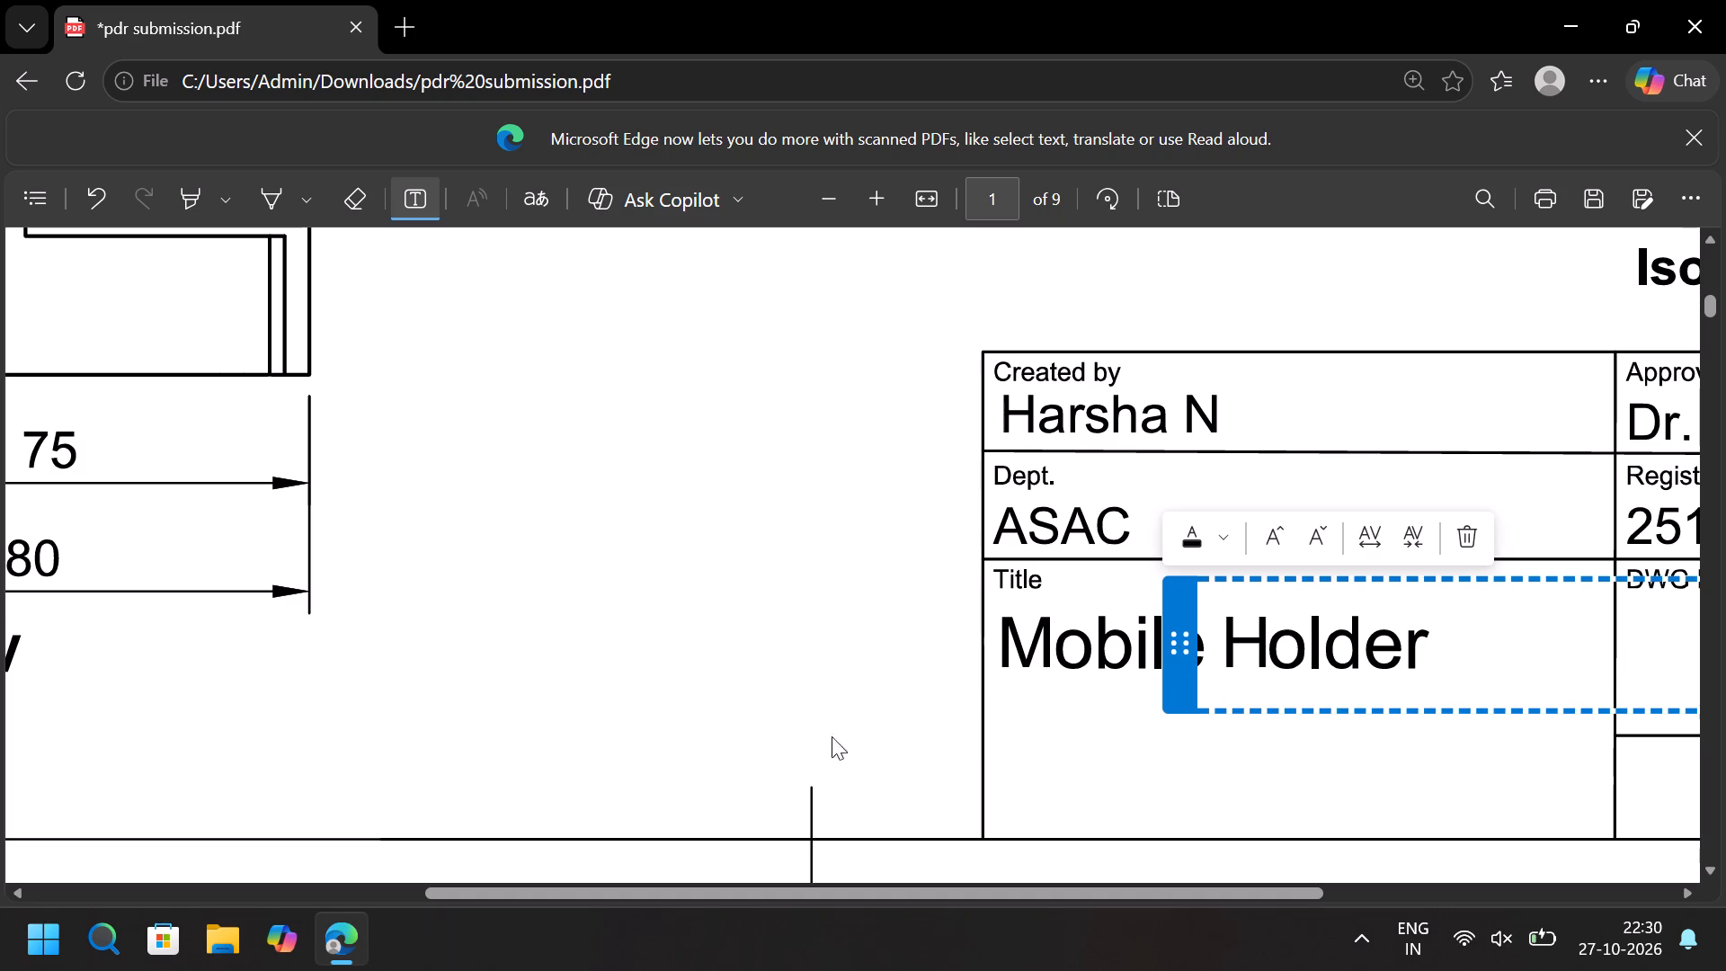
left_click(796, 727)
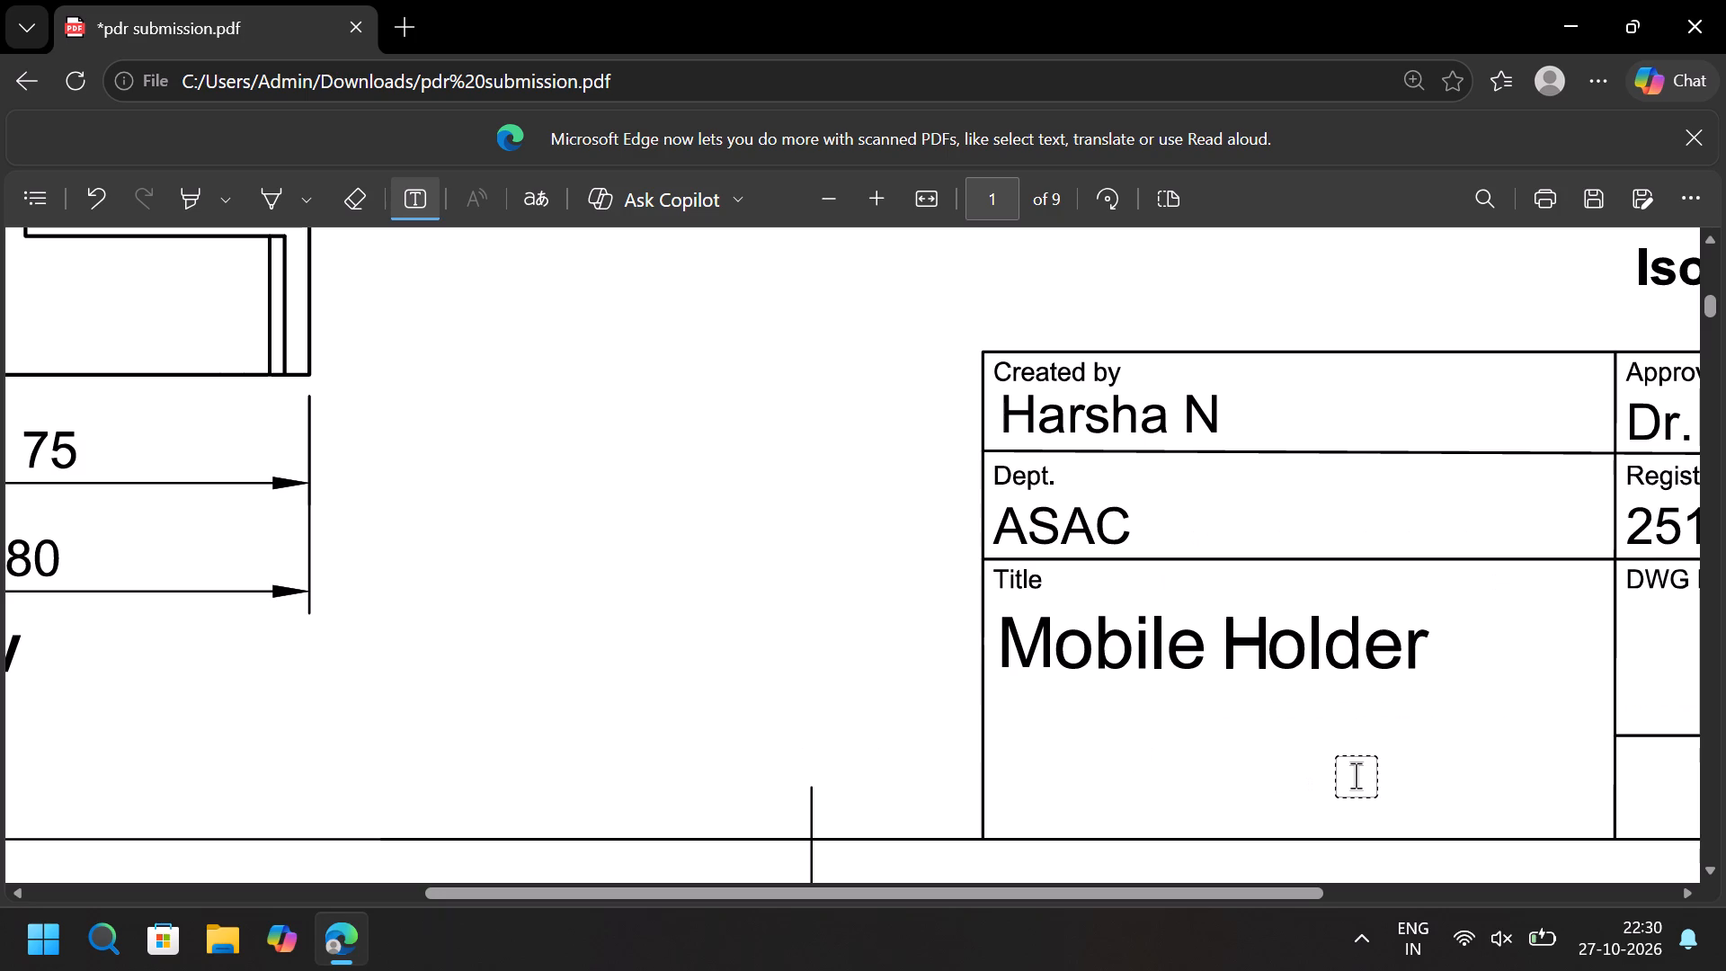
Add the new creator's name as text in the empty Created by cell of the page 2 title block.
scroll(1357, 777, "down", 1, "ctrl")
scroll(1234, 701, "down", 4, "ctrl")
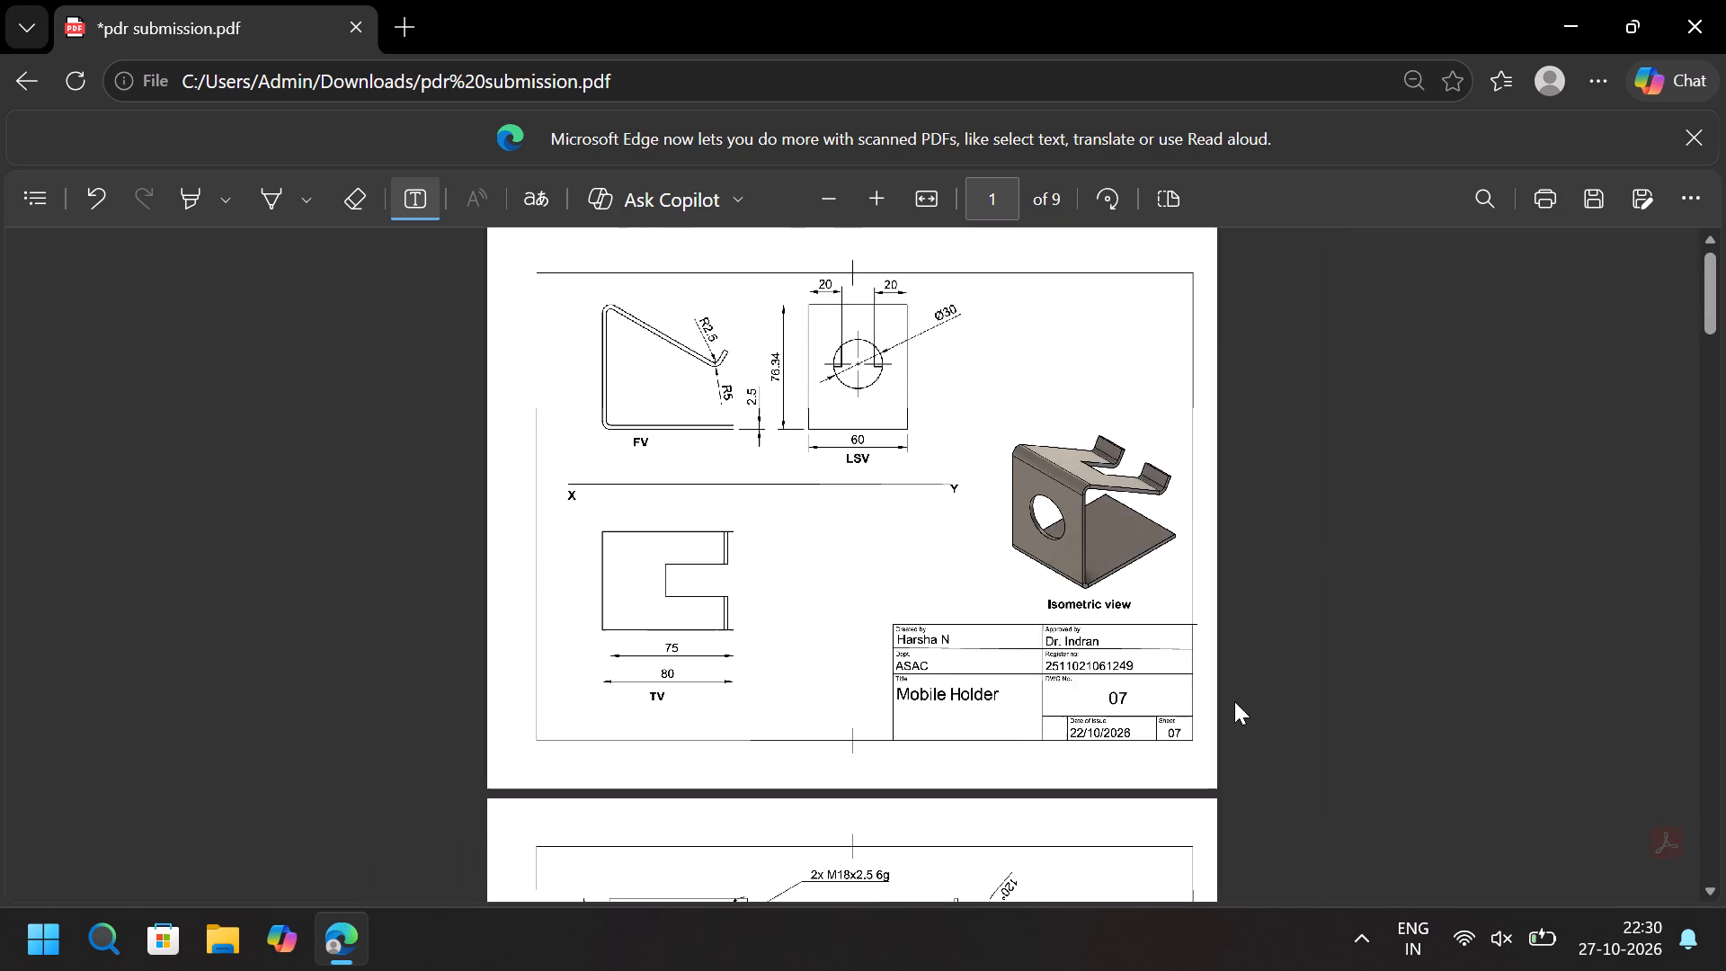
scroll(1036, 665, "down", 3)
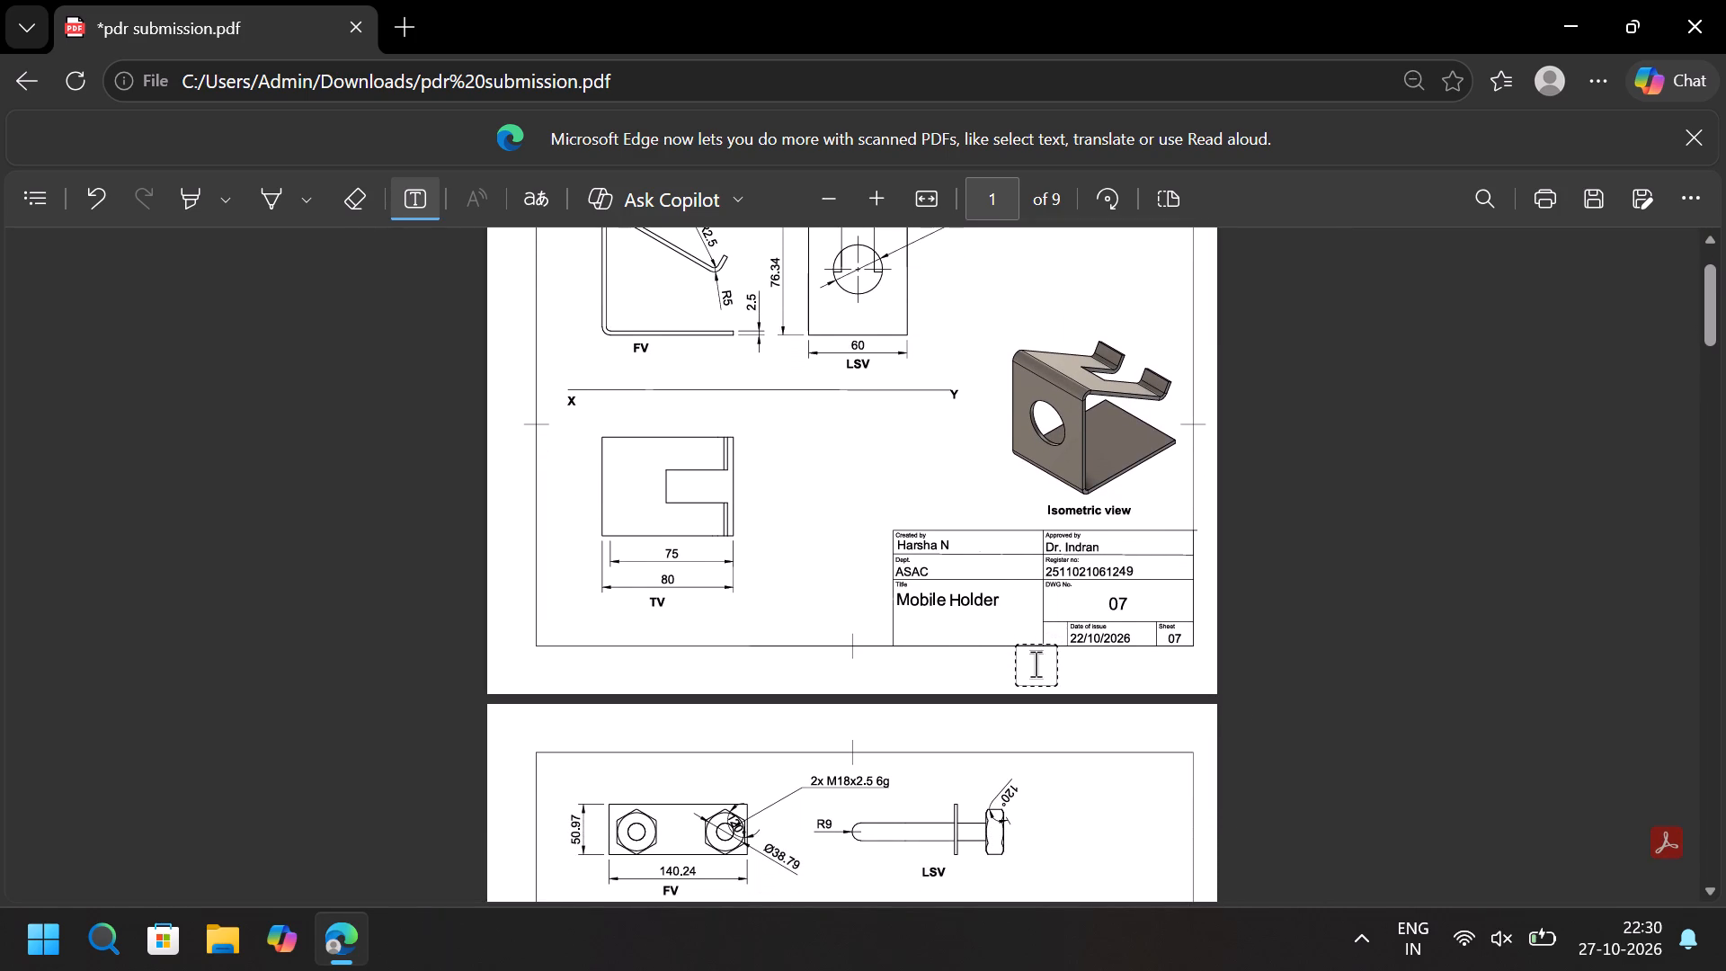
scroll(1047, 692, "down", 1)
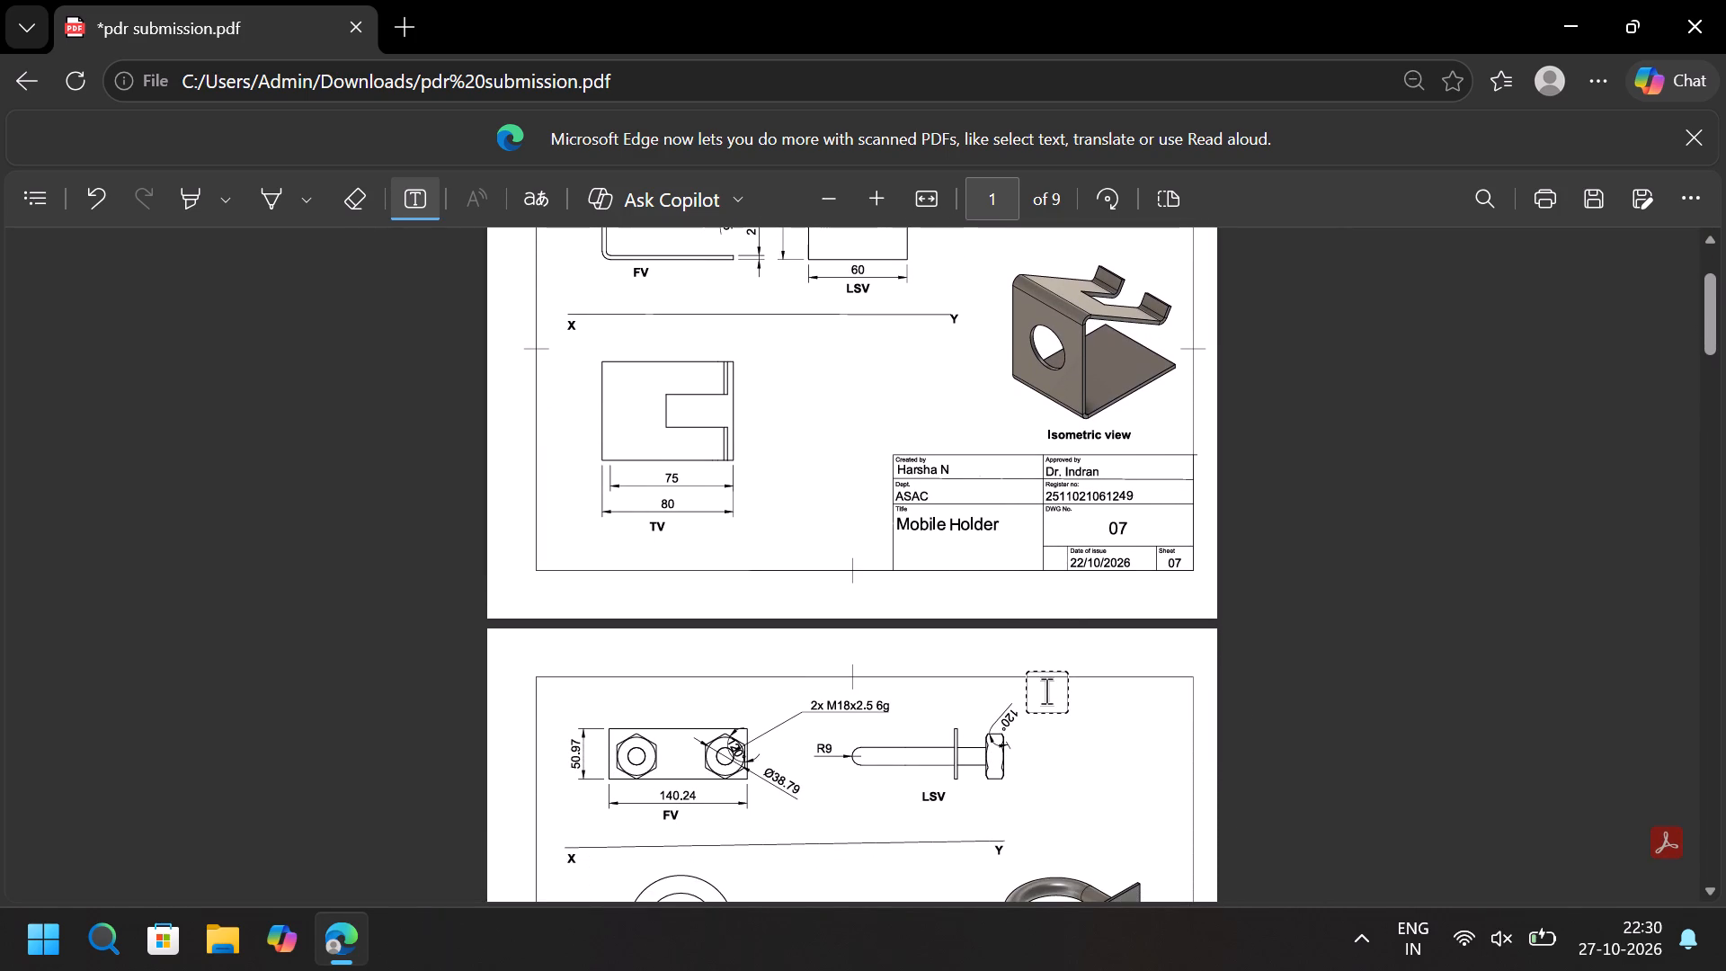
scroll(1047, 692, "down", 4)
left_click(1047, 692)
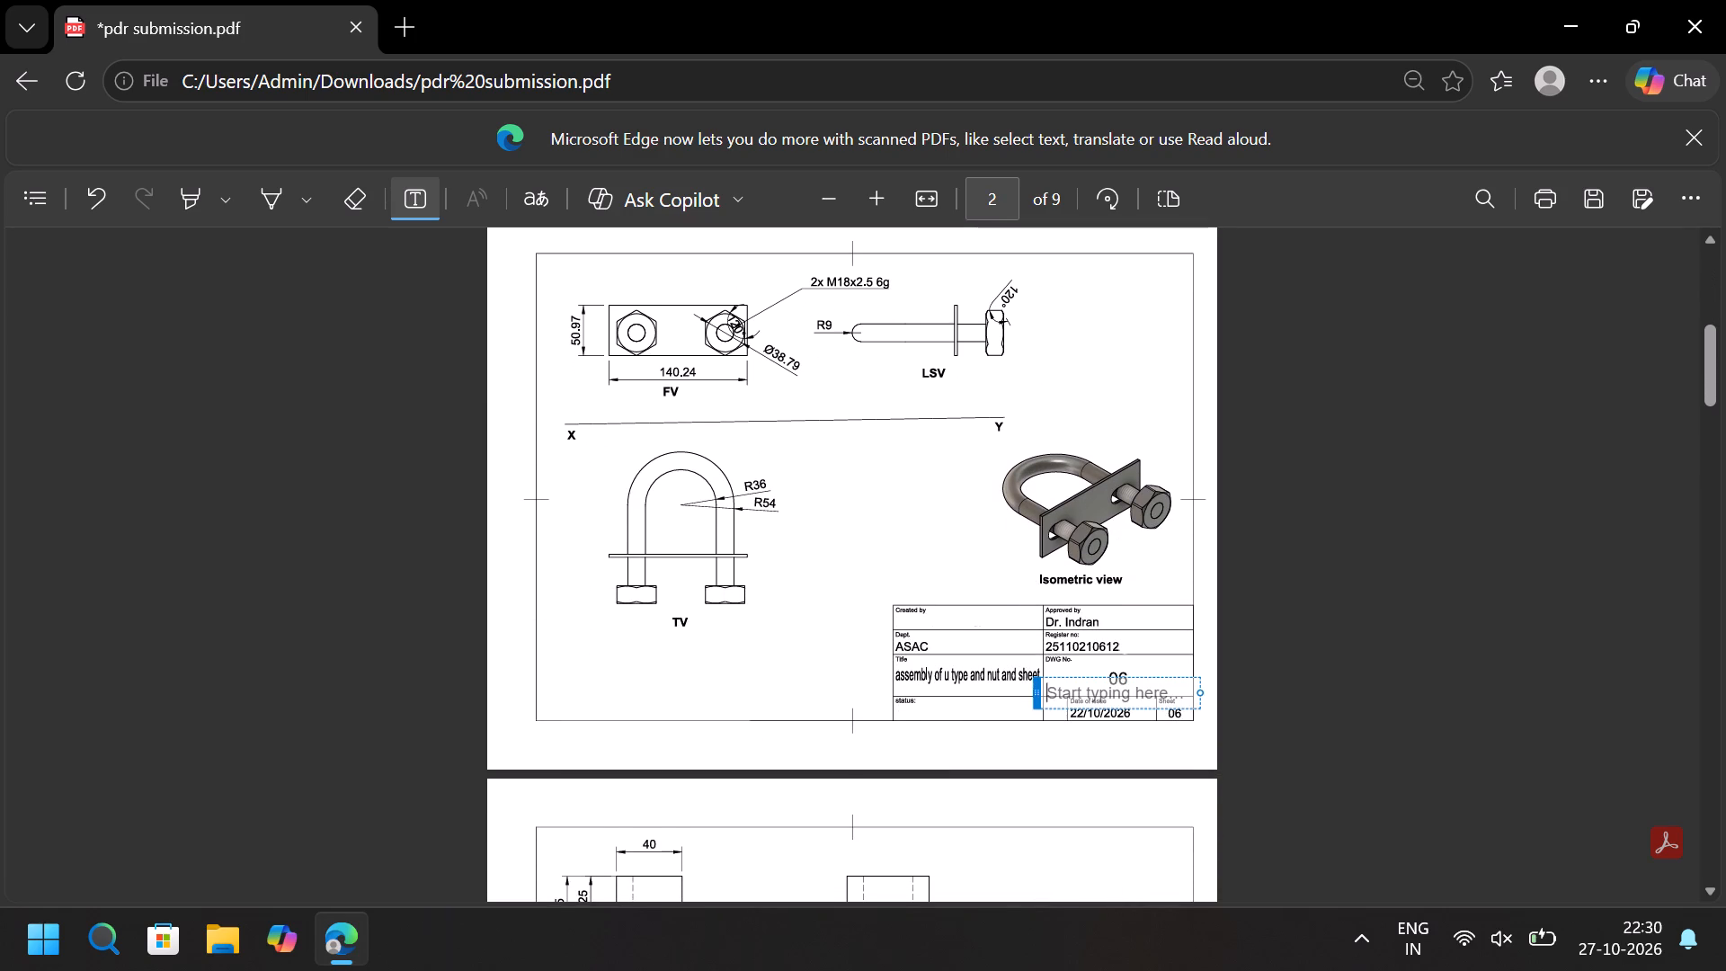
left_click(930, 571)
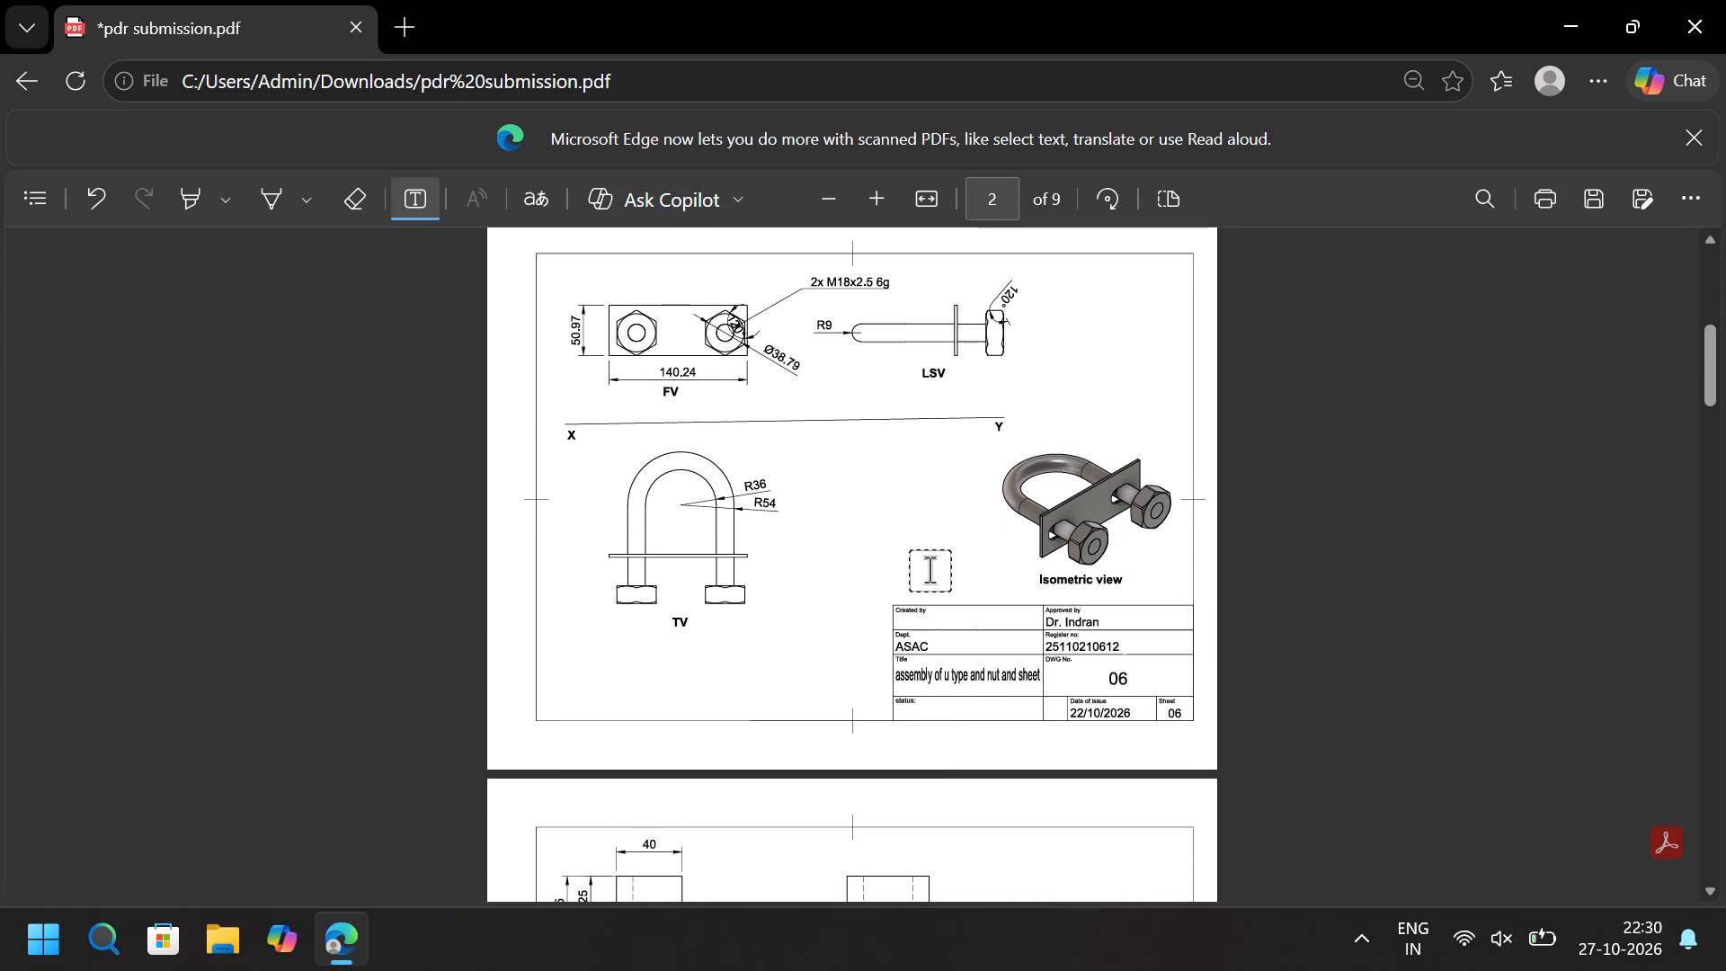
scroll(930, 571, "up", 8, "ctrl")
scroll(934, 576, "down", 1)
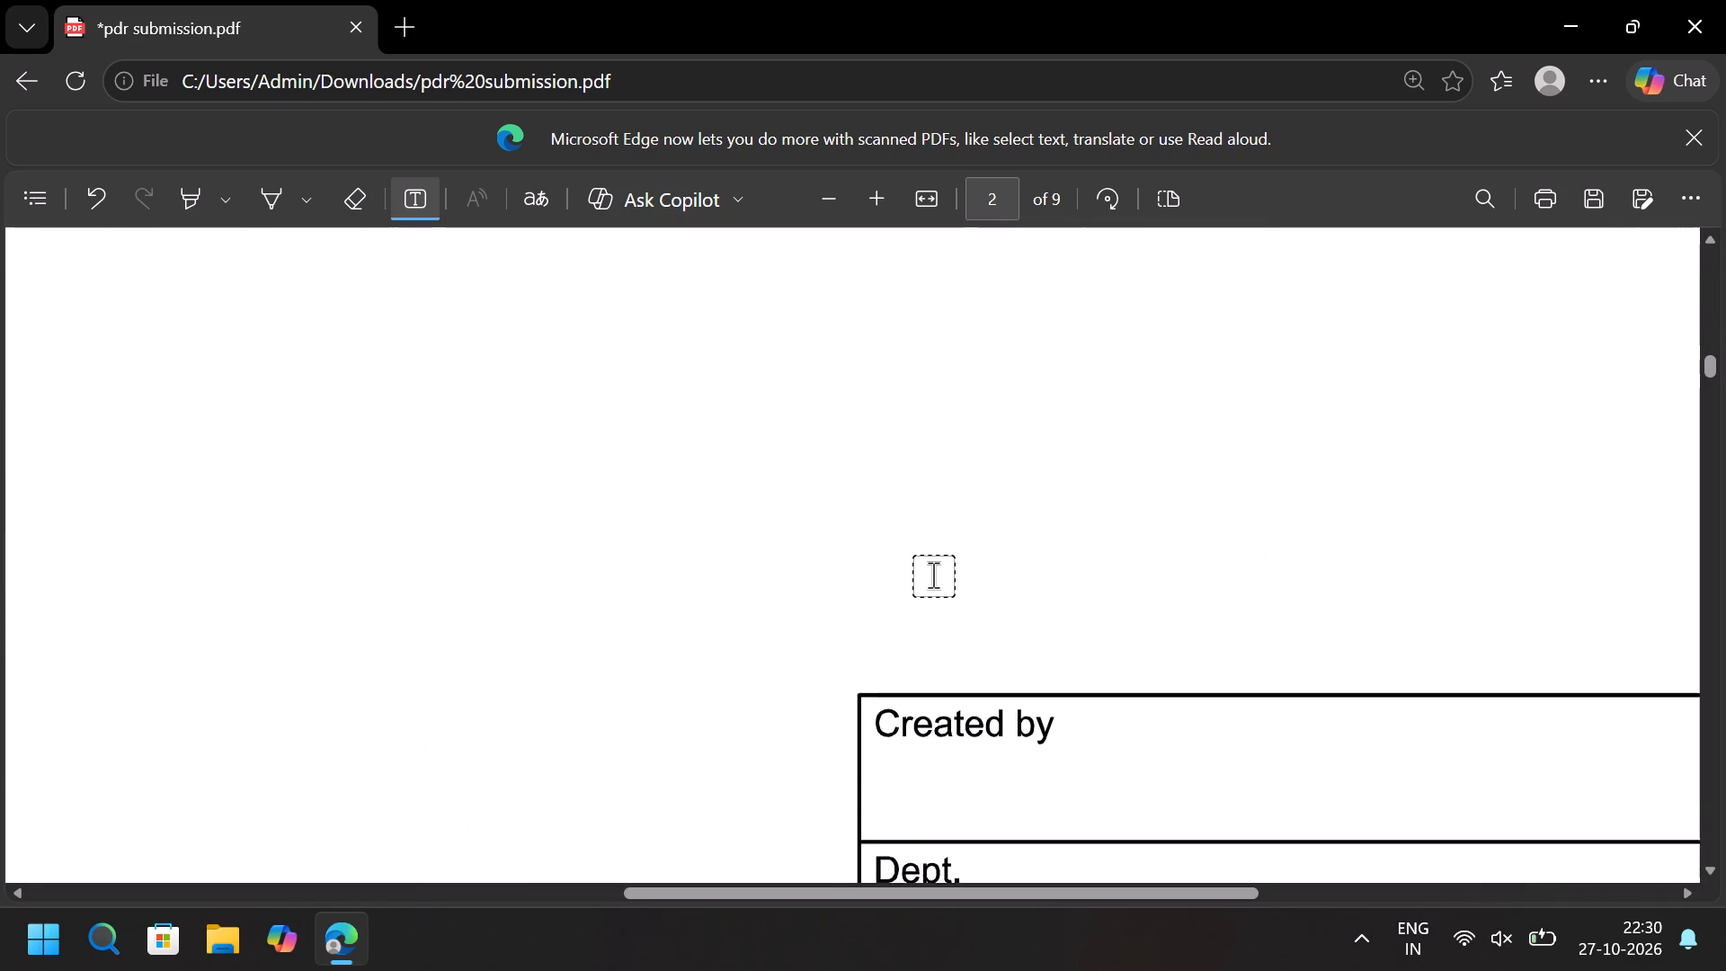
scroll(934, 576, "down", 1)
left_click(906, 671)
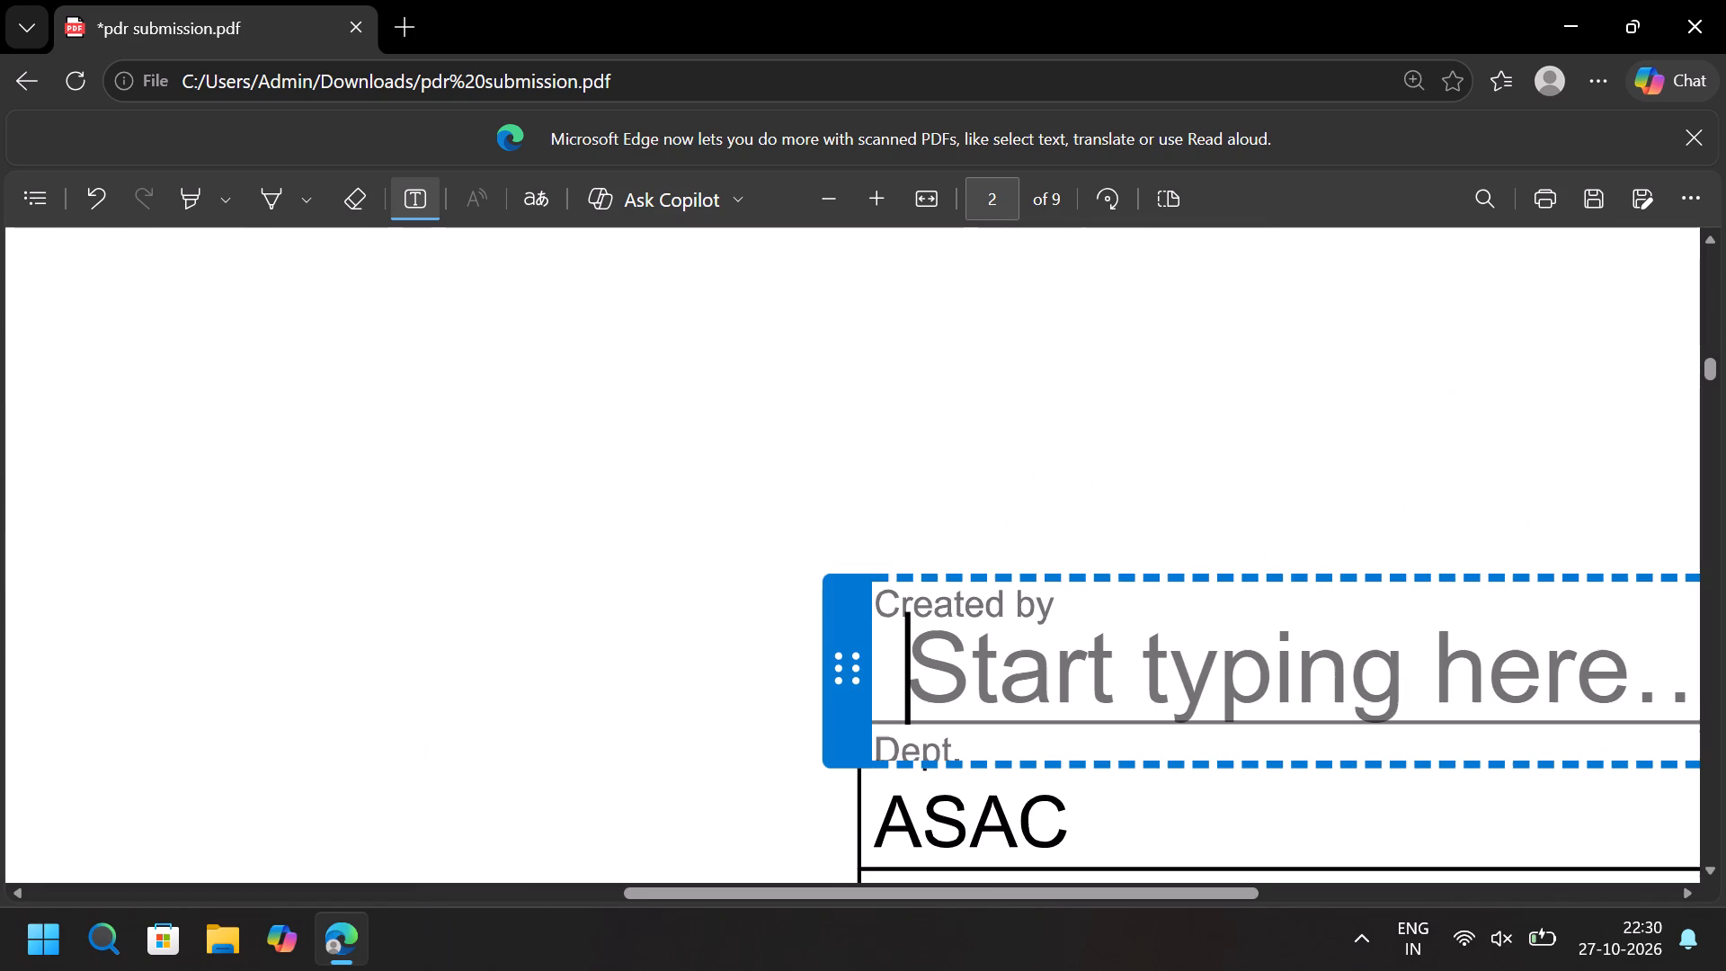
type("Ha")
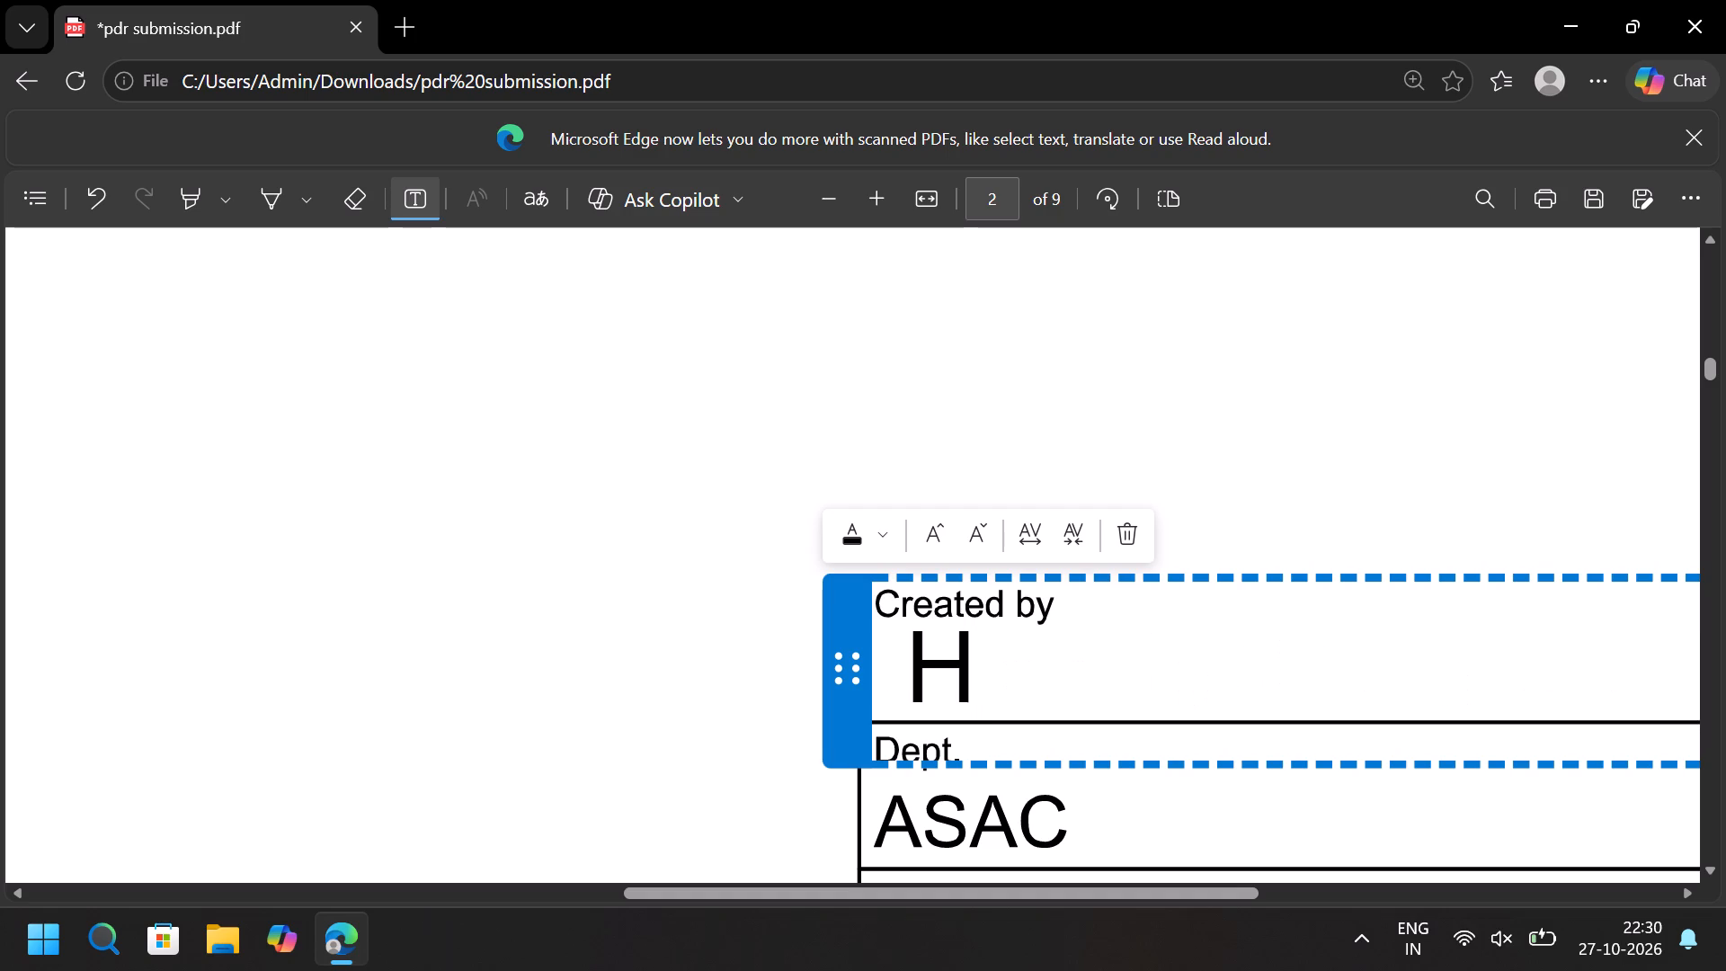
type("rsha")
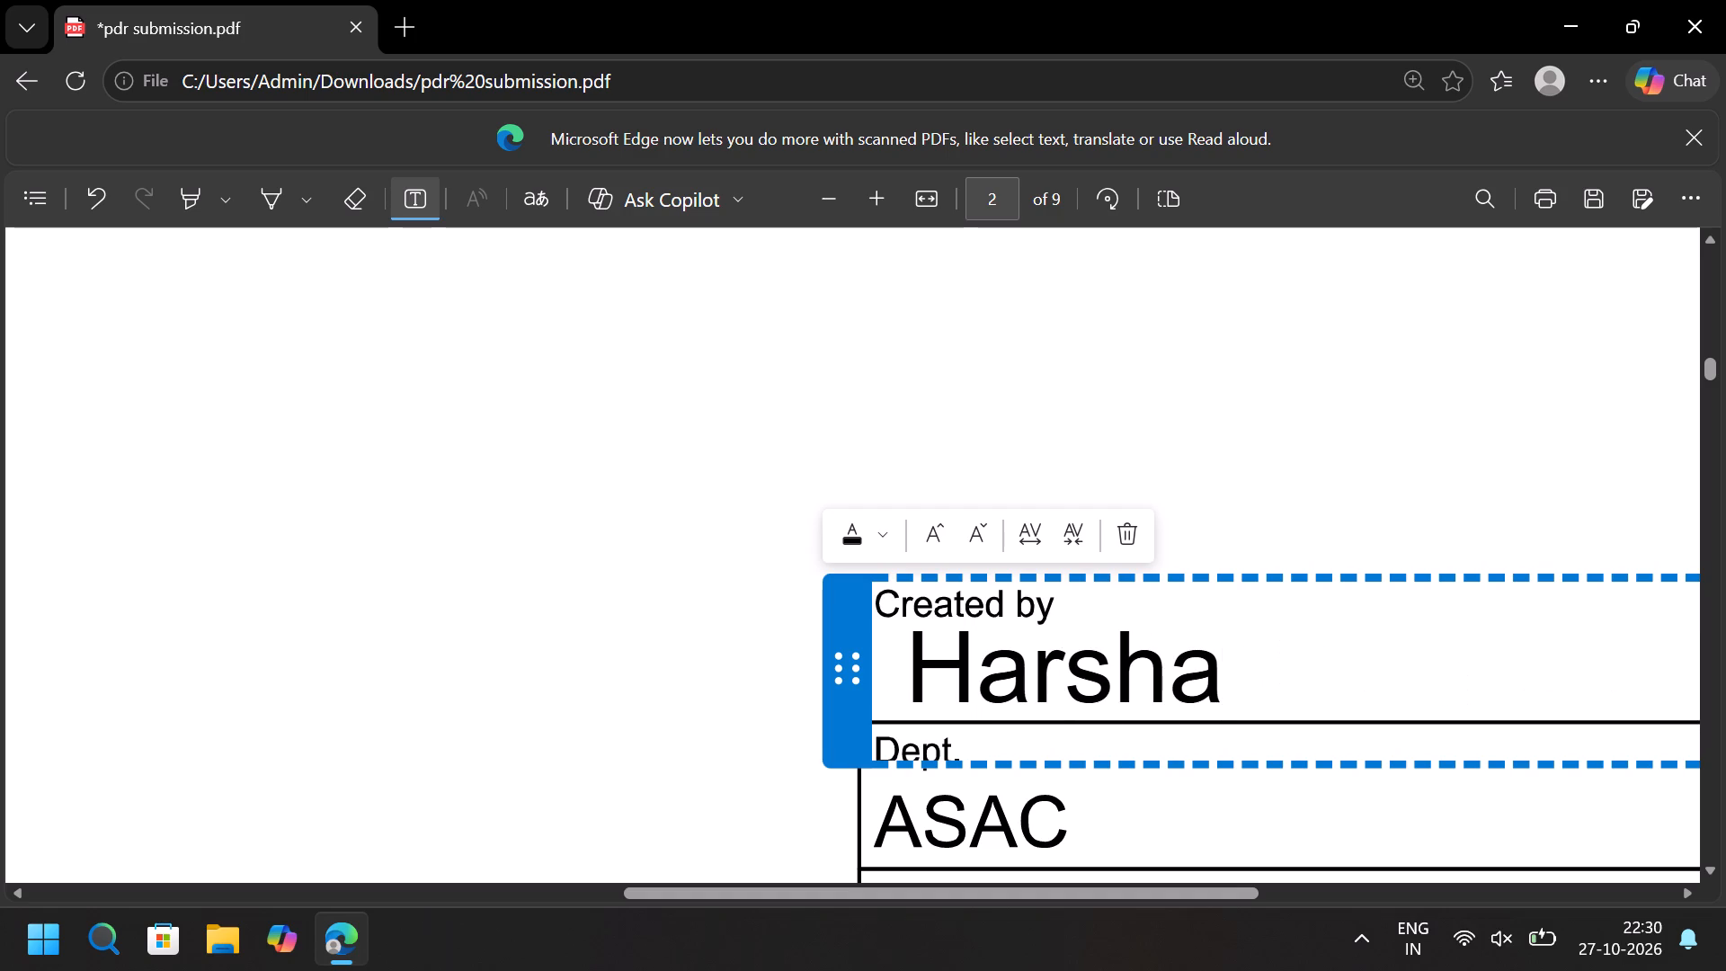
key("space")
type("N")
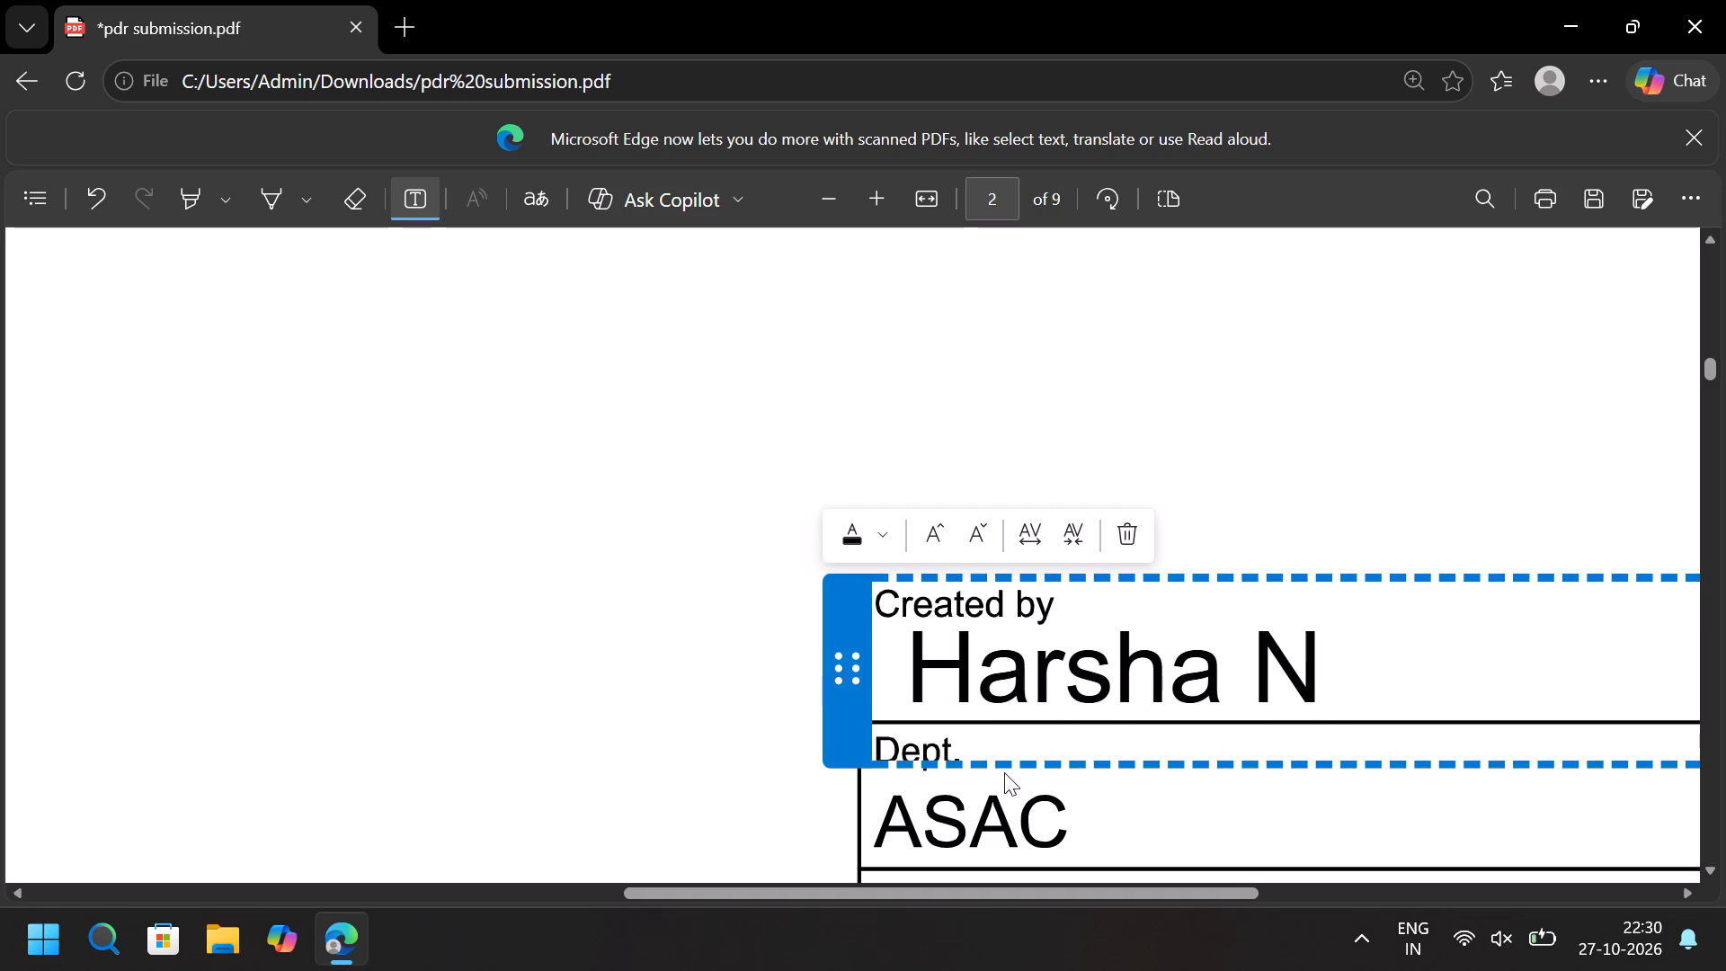
Move the added creator name on page 2 beside the Approved by name for comparison and reduce its text three sizes to match.
left_click(565, 695)
scroll(565, 695, "down", 6, "ctrl")
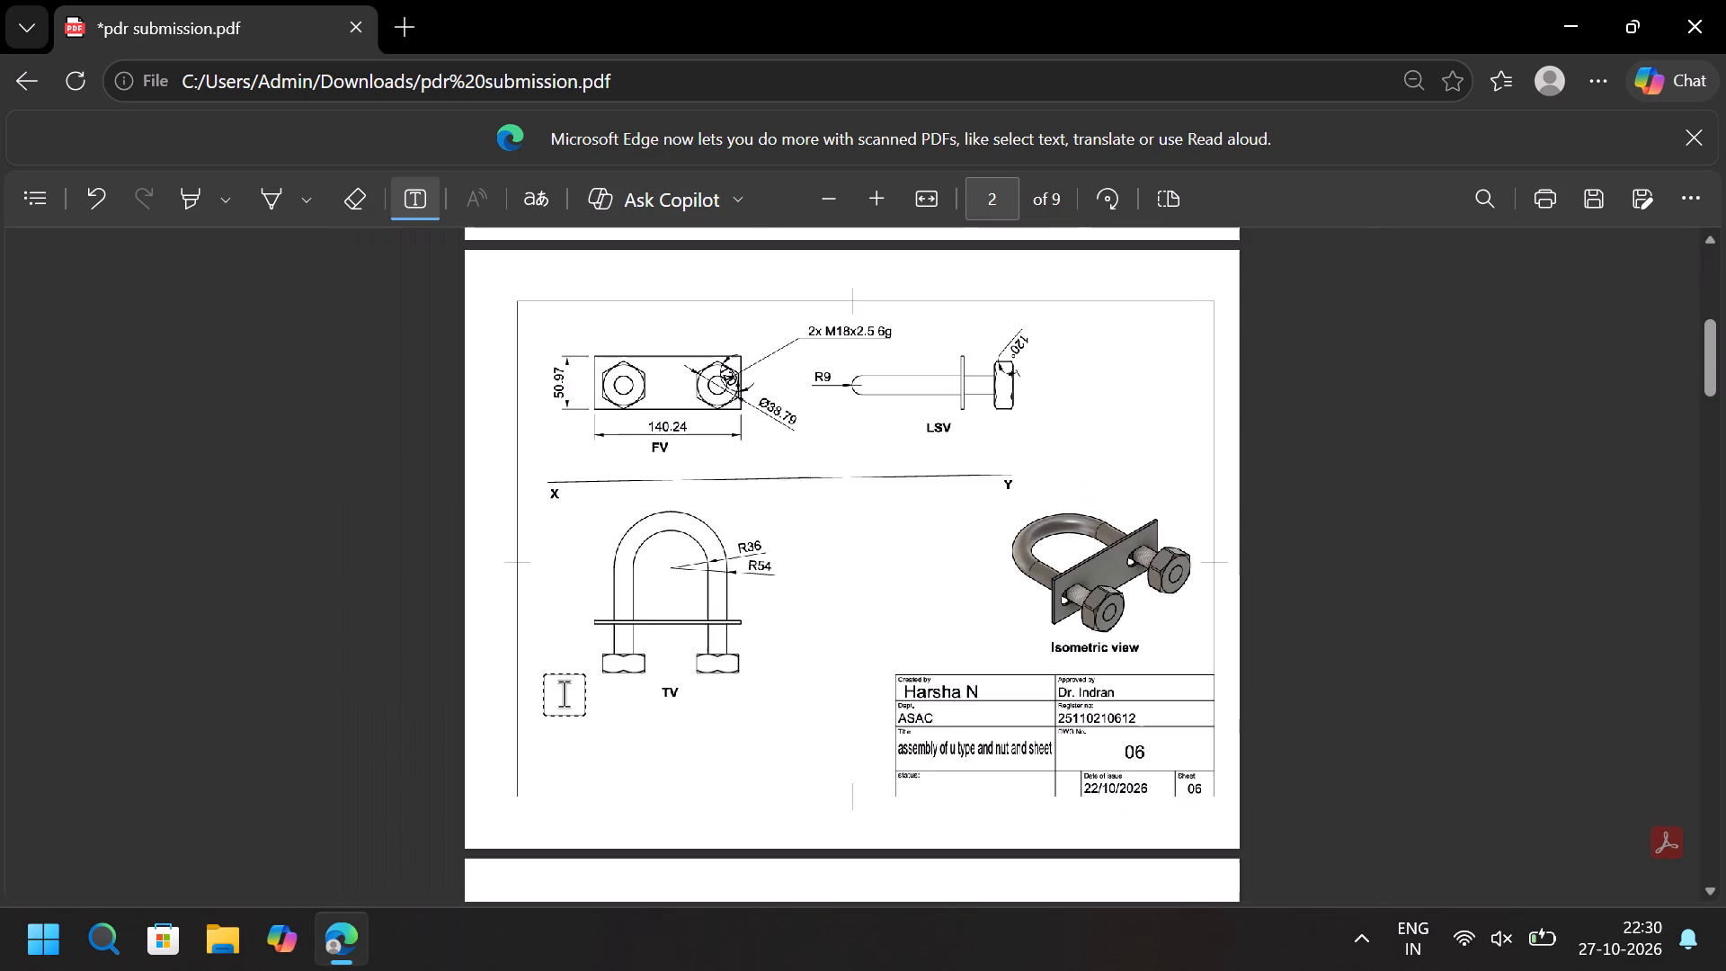
scroll(1001, 454, "up", 1)
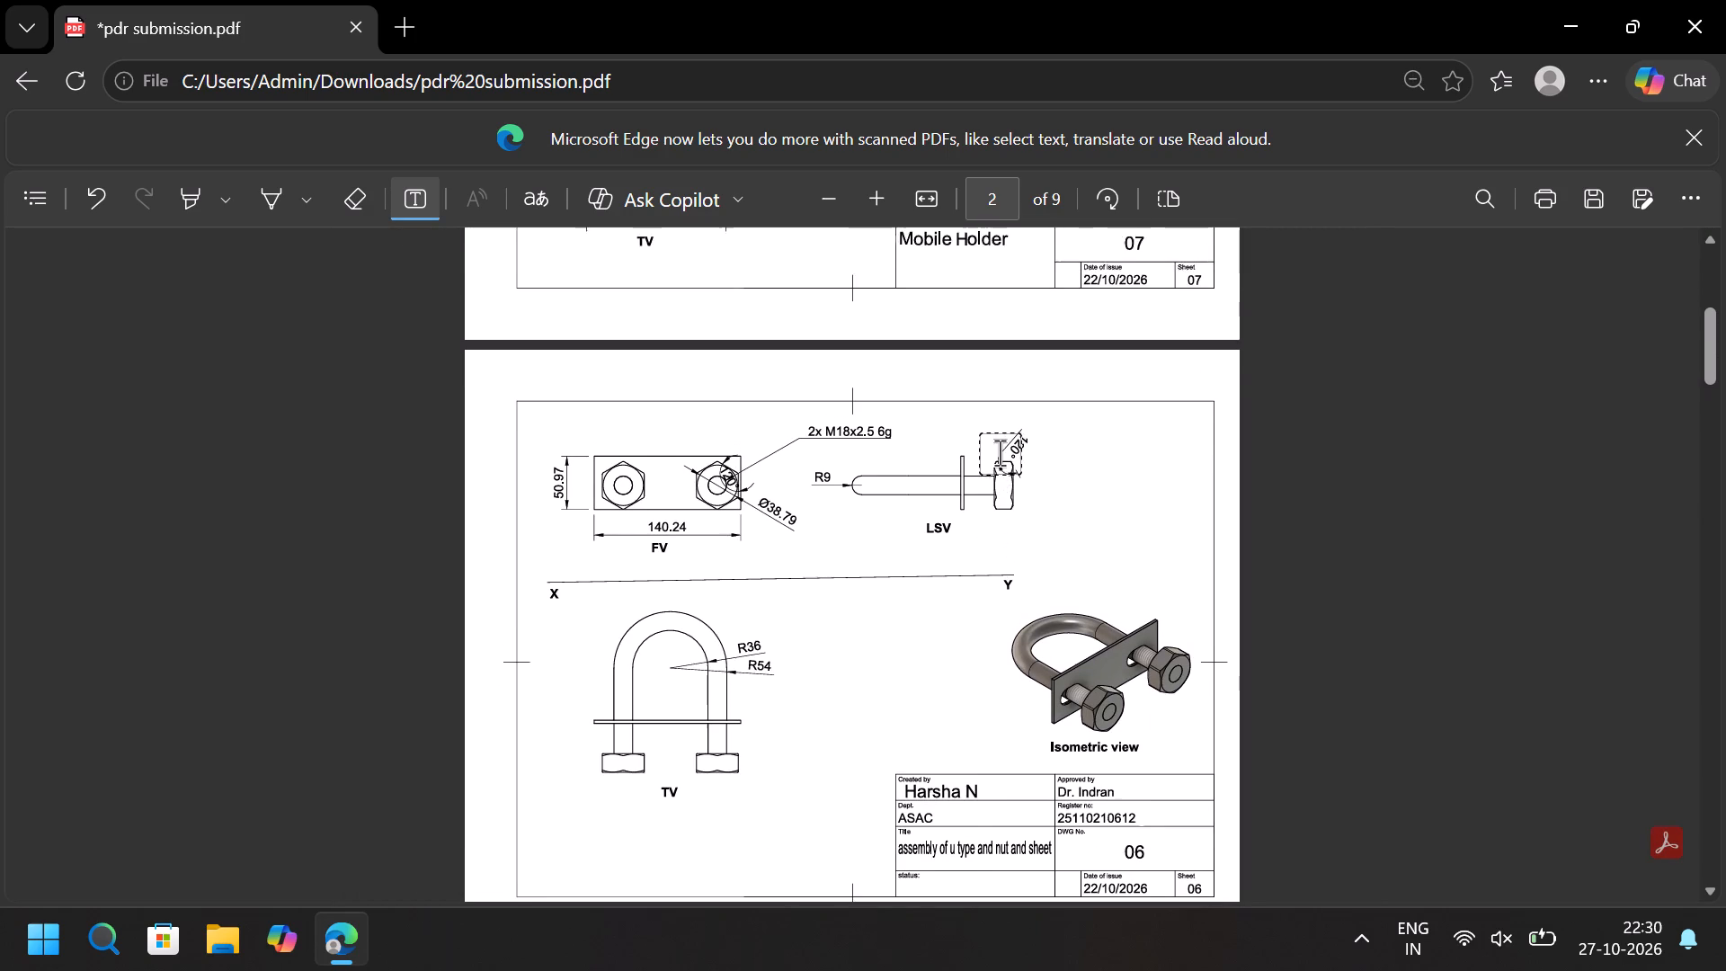
scroll(1001, 454, "down", 3)
scroll(1001, 454, "up", 5, "ctrl")
scroll(1001, 454, "down", 1)
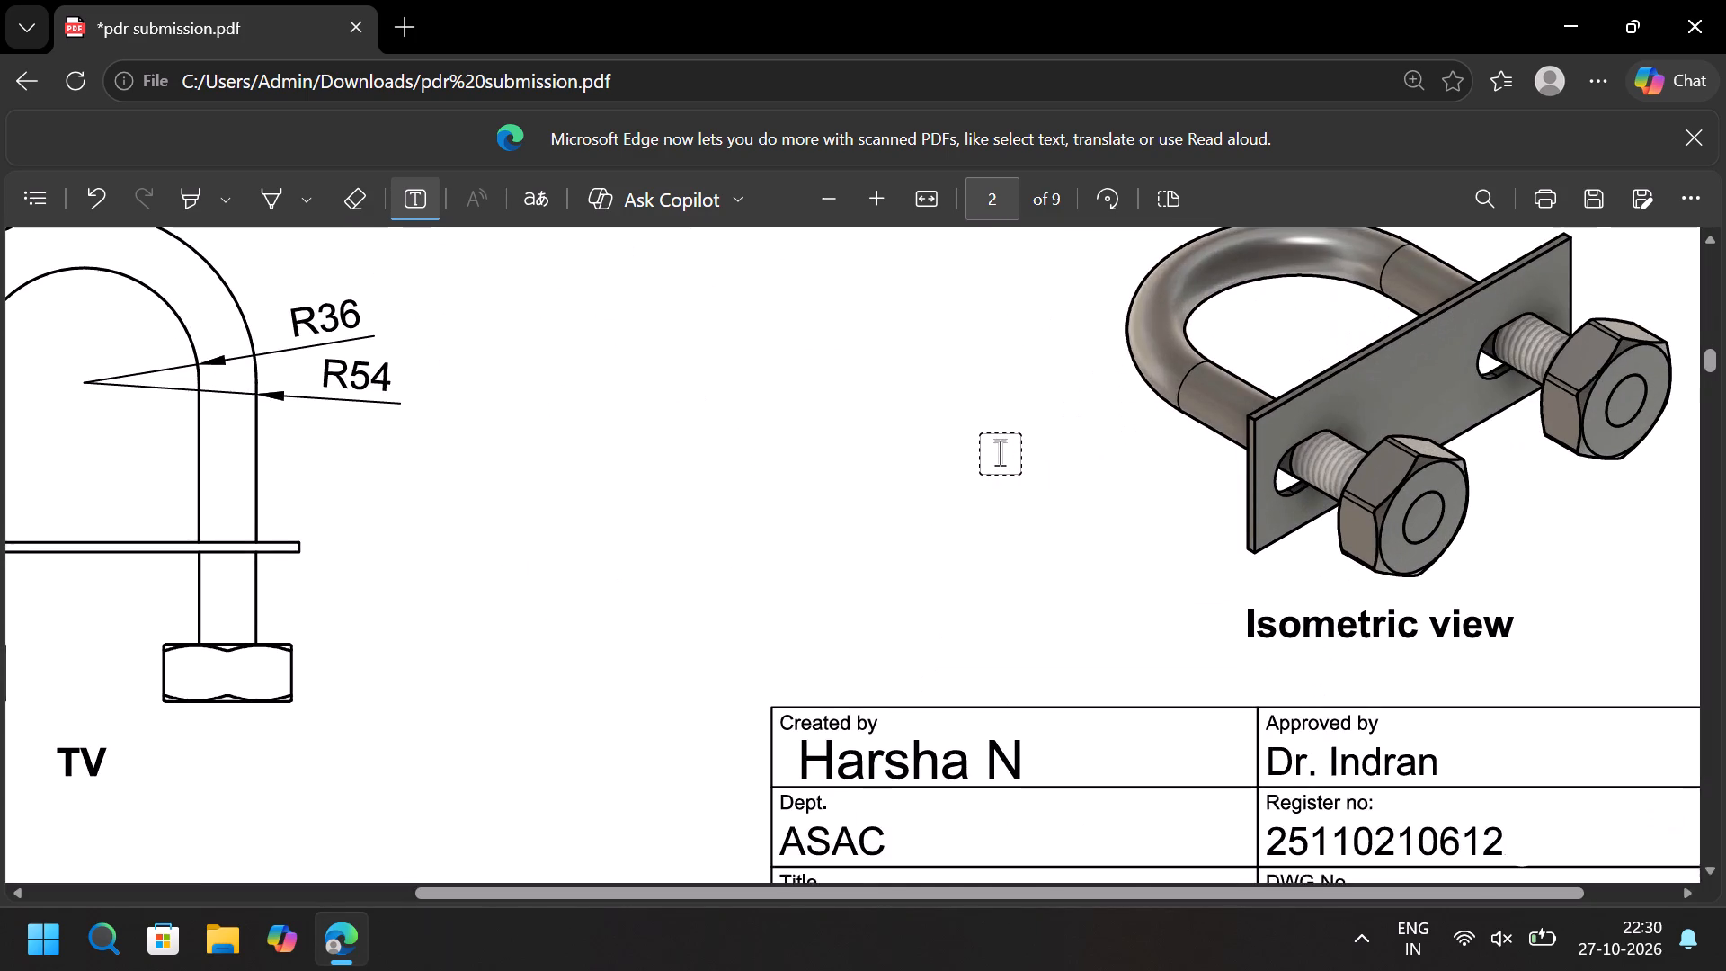
scroll(1001, 454, "down", 2)
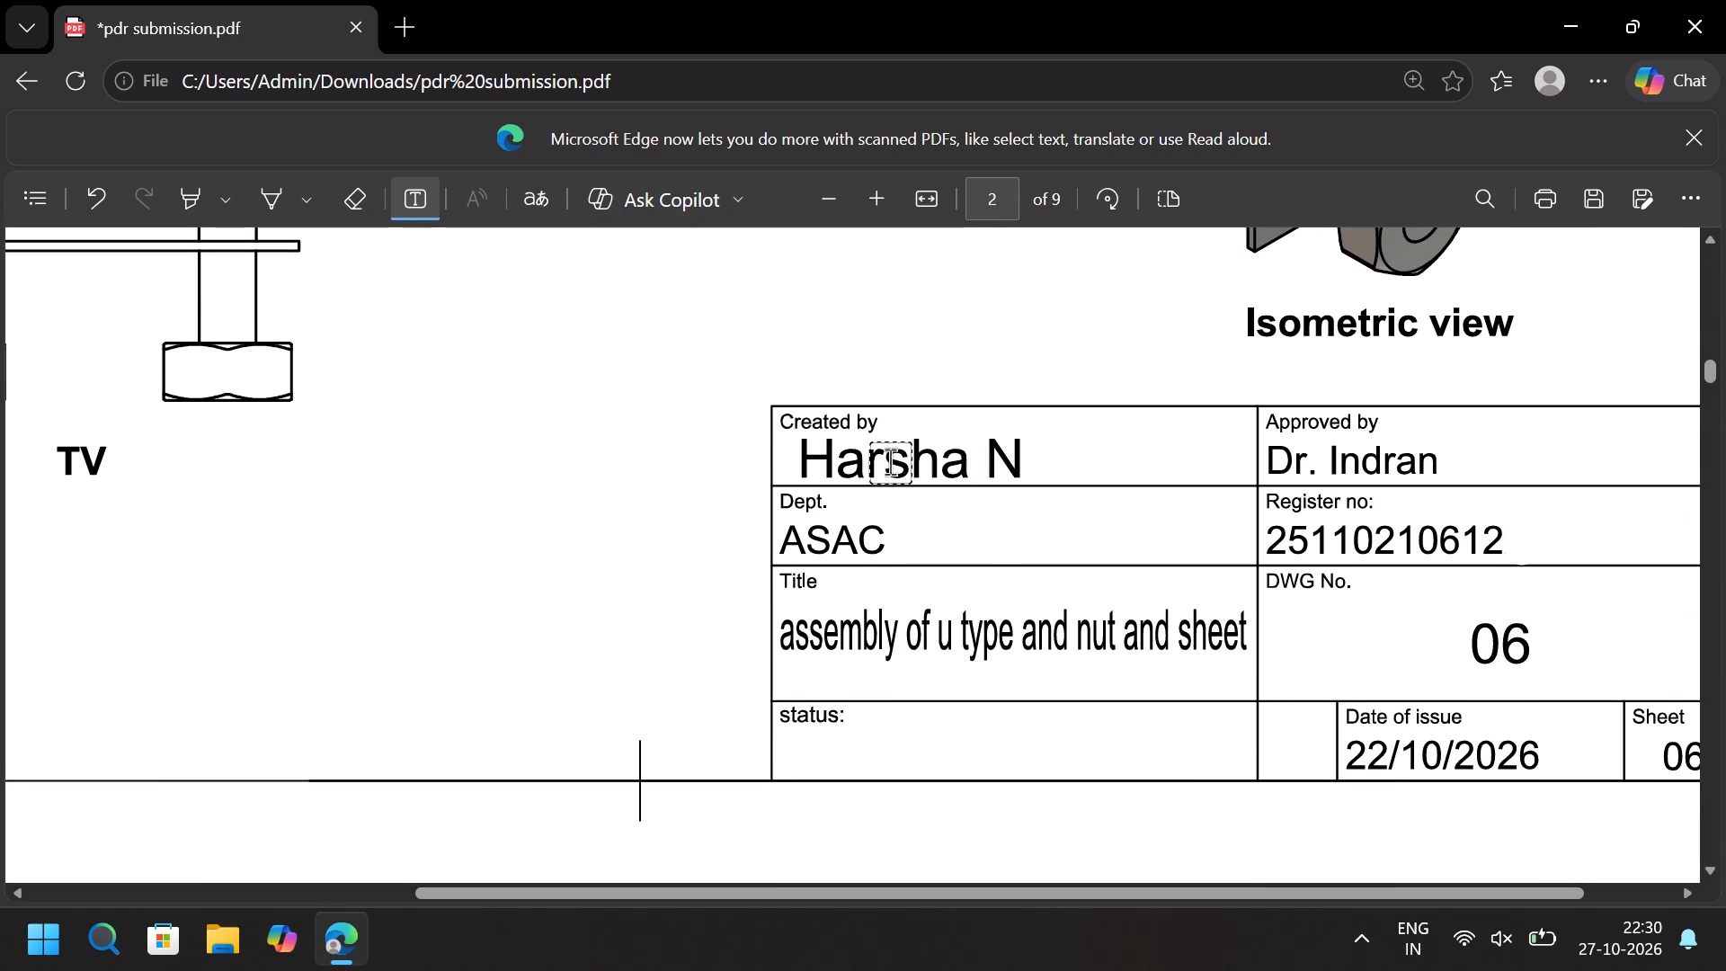
left_click(823, 456)
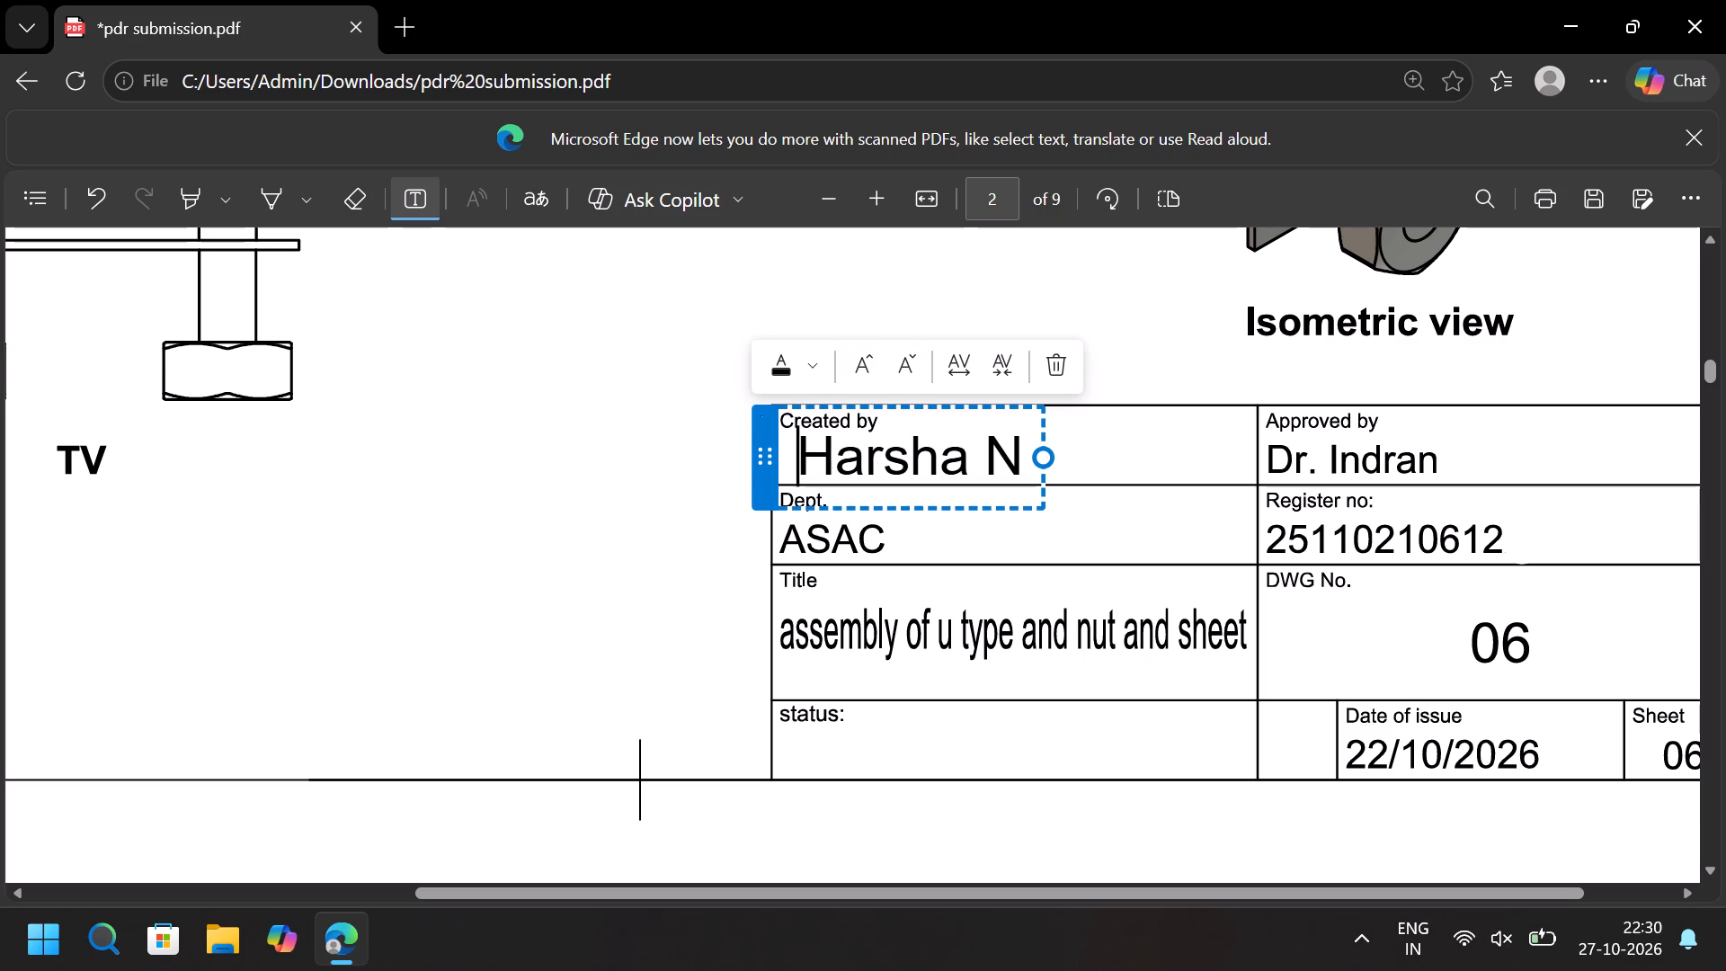
left_click_drag(754, 453, 1322, 432)
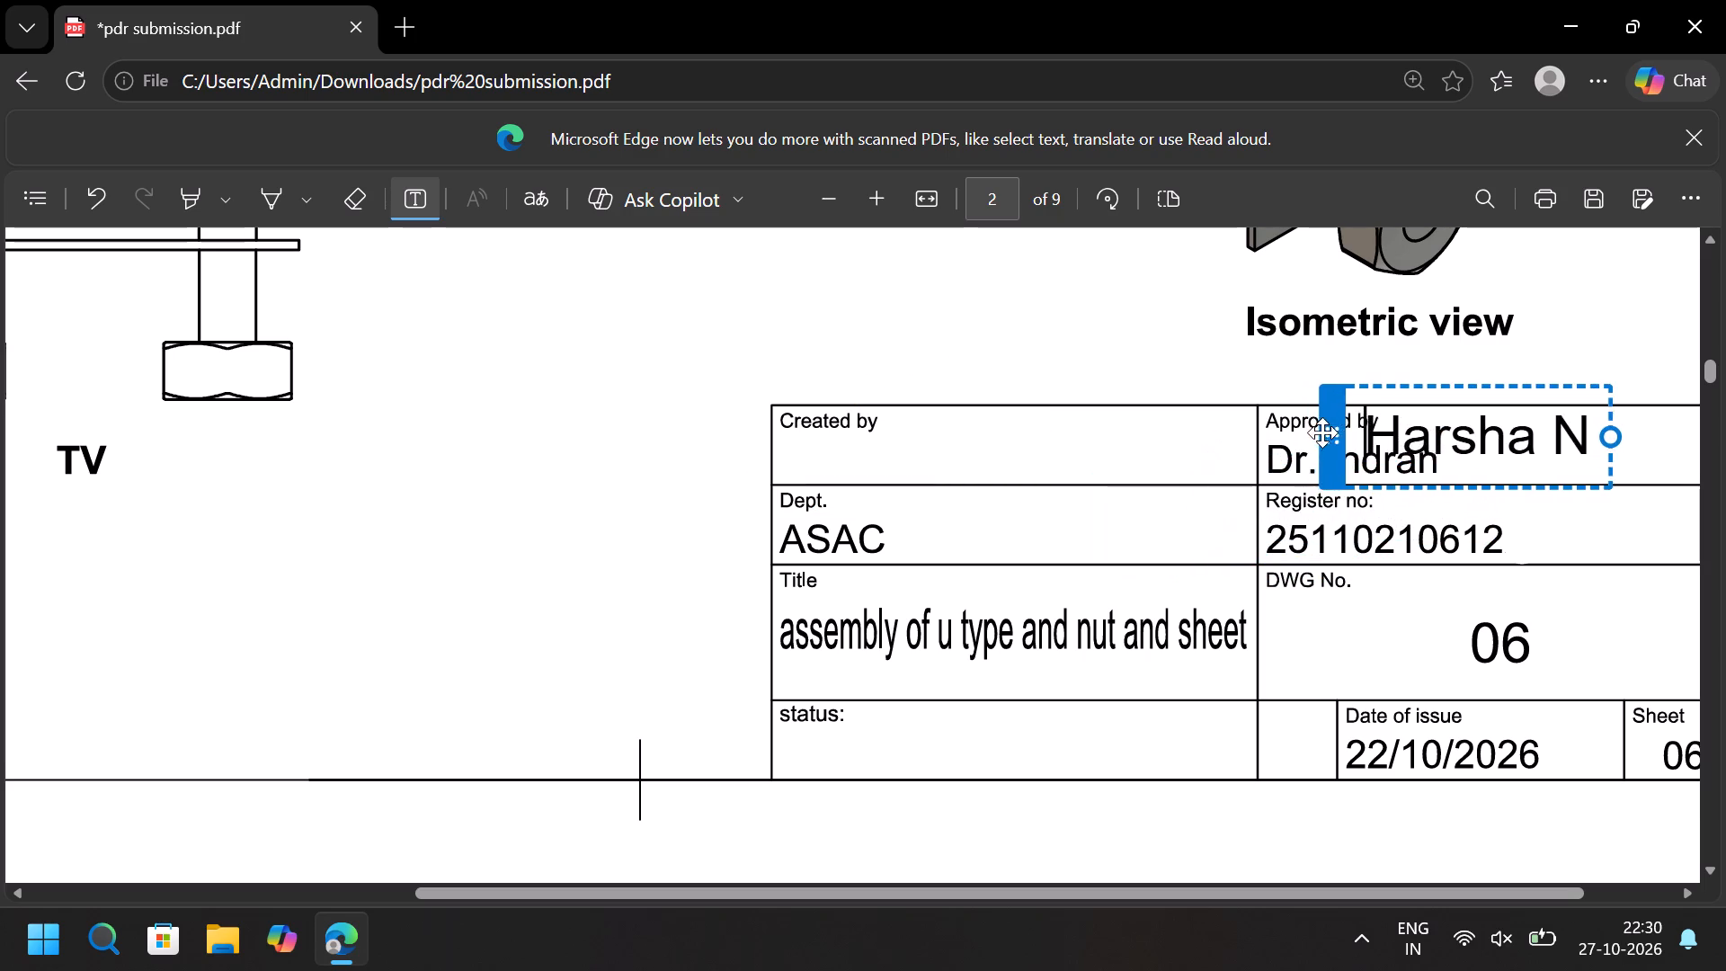
left_click_drag(1322, 432, 1307, 454)
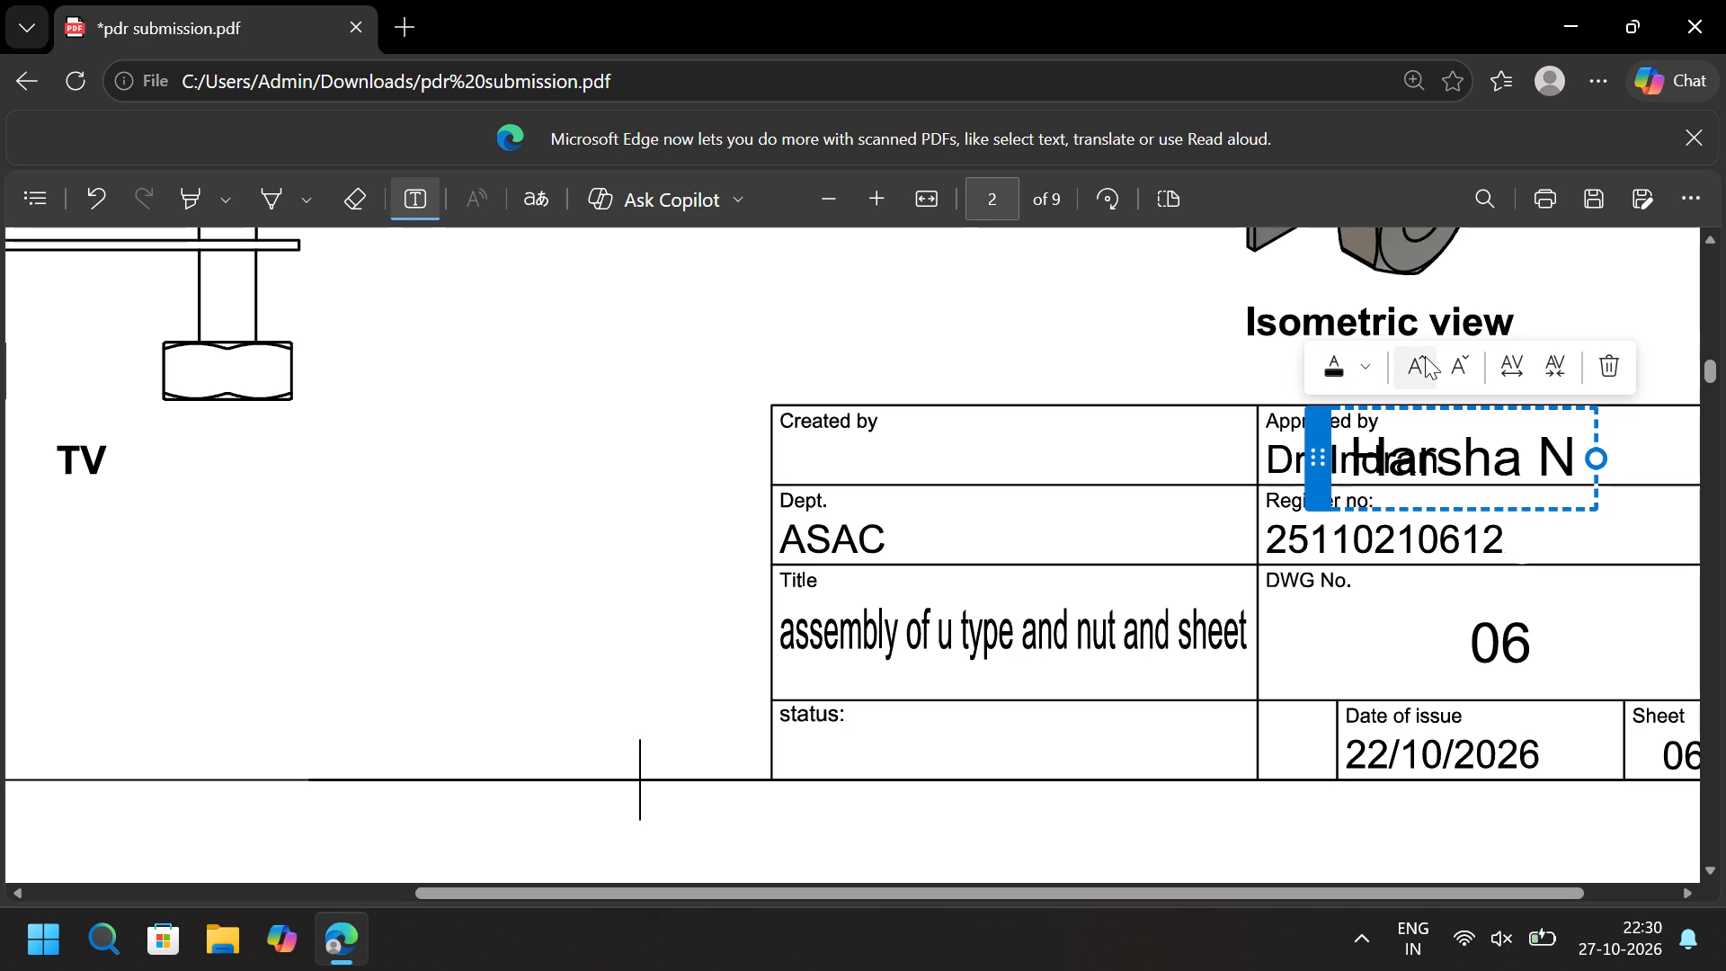
left_click(1456, 360)
left_click(1456, 360)
left_click(1456, 360)
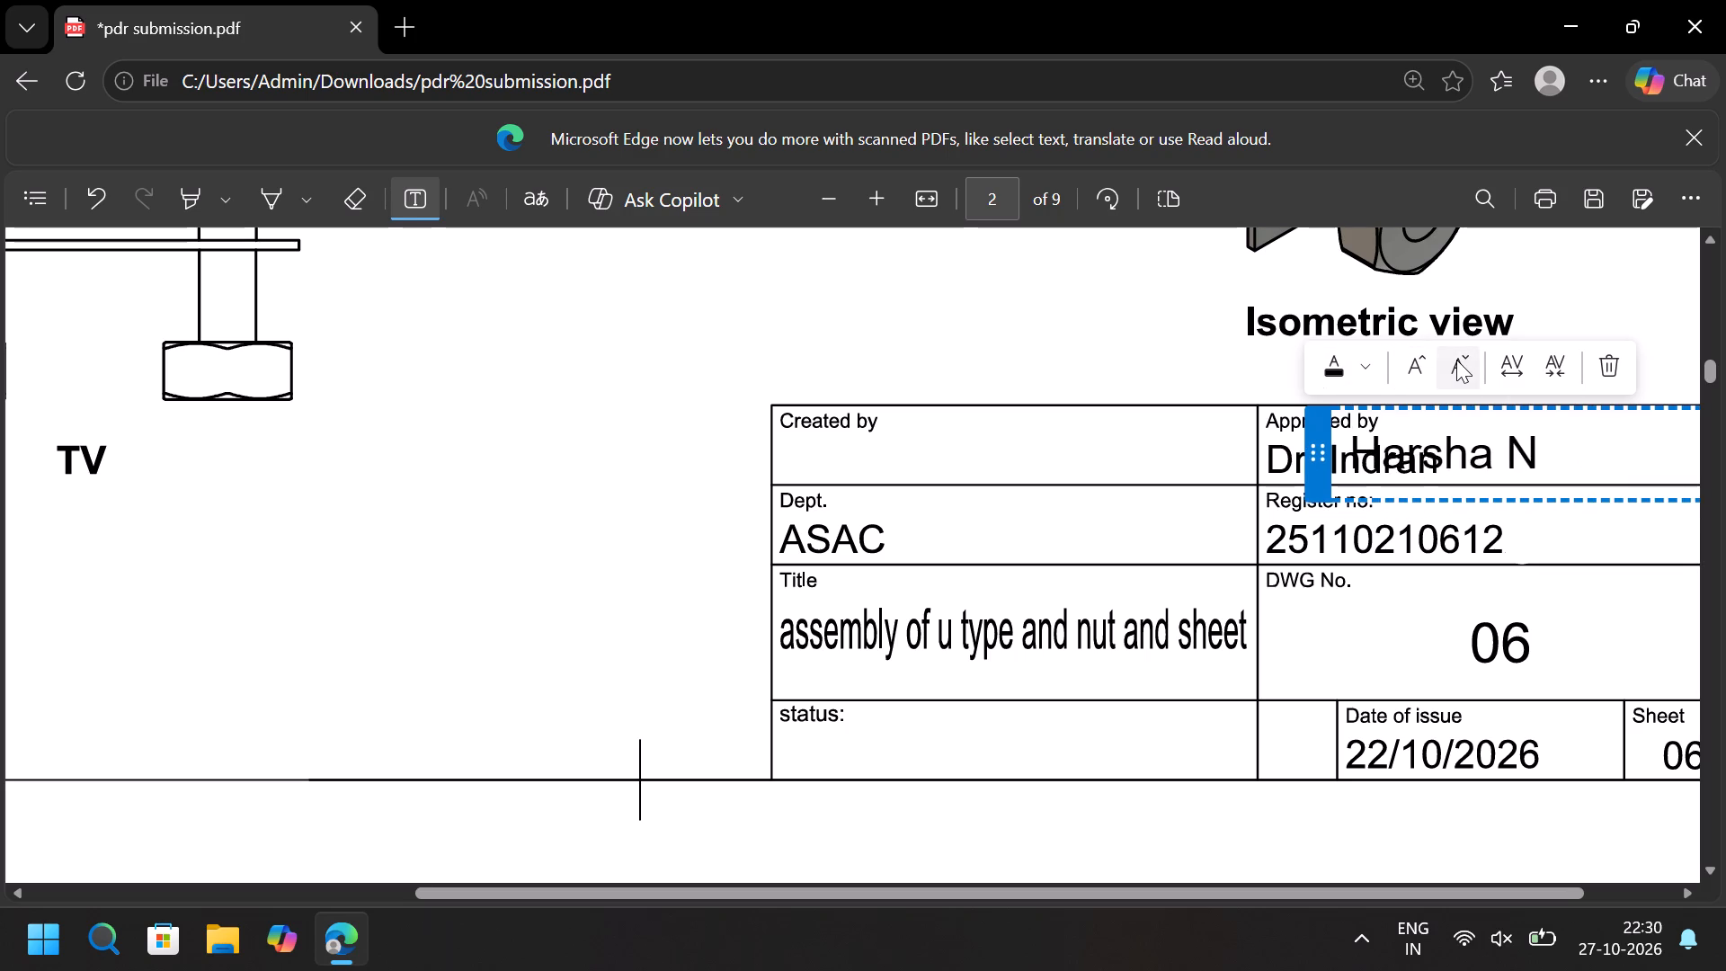
Move the reduced creator name back into the Created by cell on page 2, aligning its start with "ASAC" below.
scroll(1303, 457, "up", 2, "ctrl")
scroll(1303, 457, "left", 6)
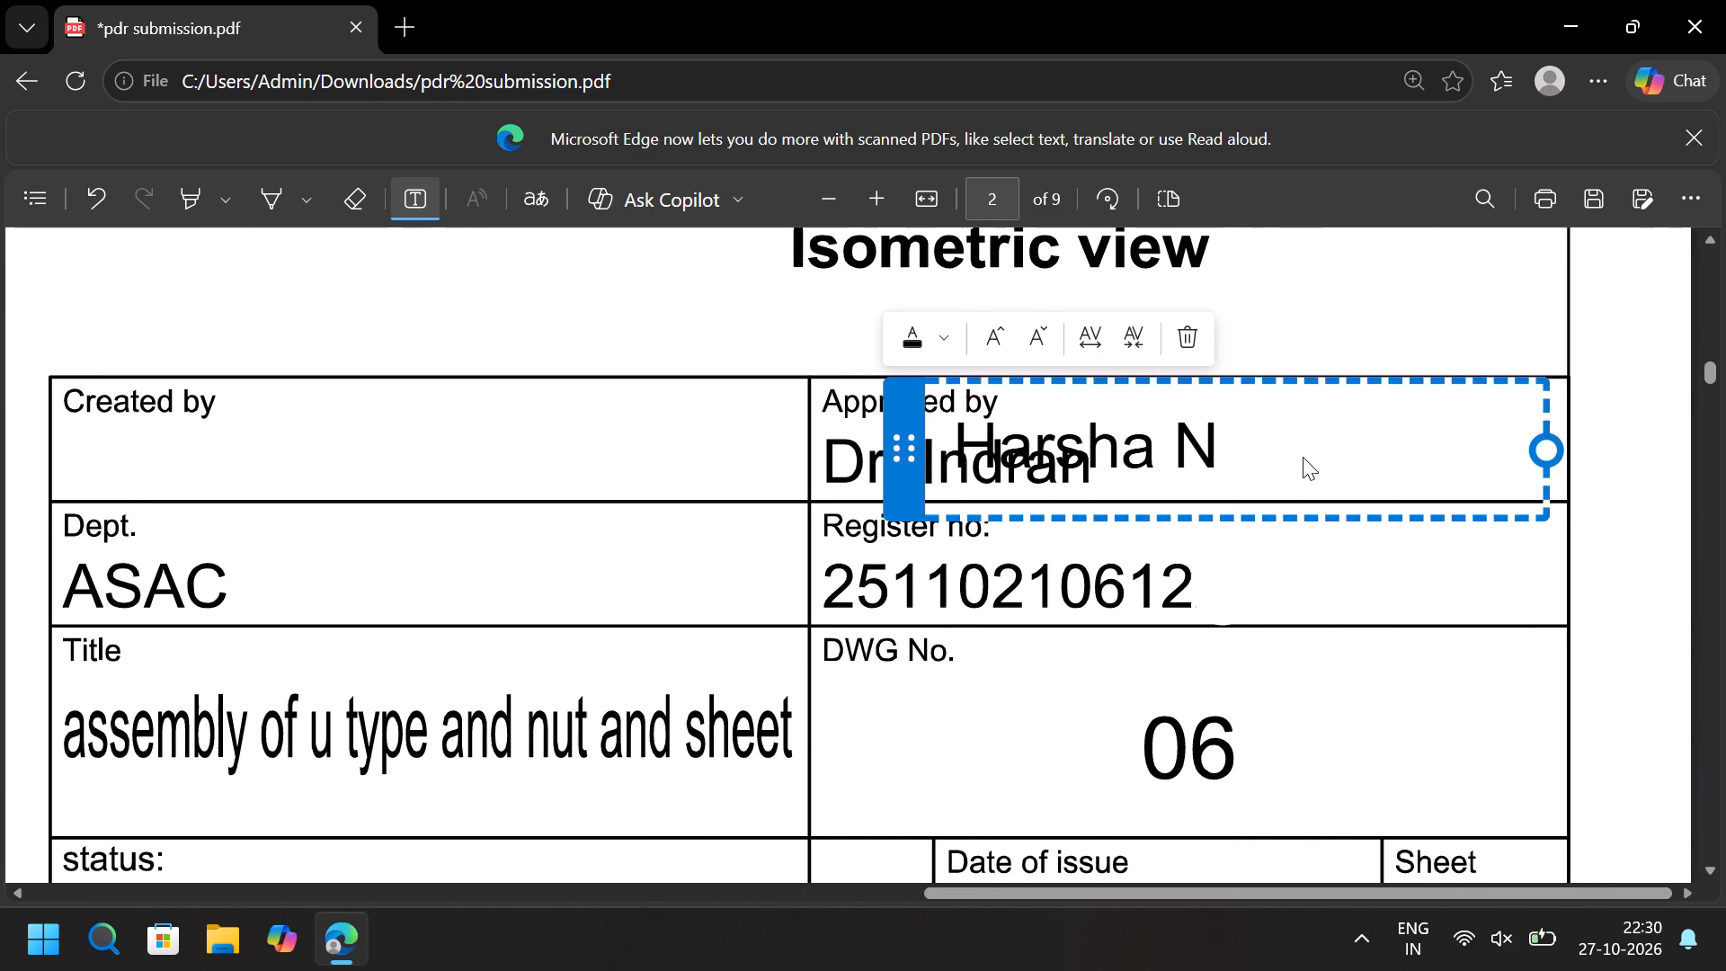
scroll(1303, 457, "left", 1)
left_click_drag(886, 475, 909, 489)
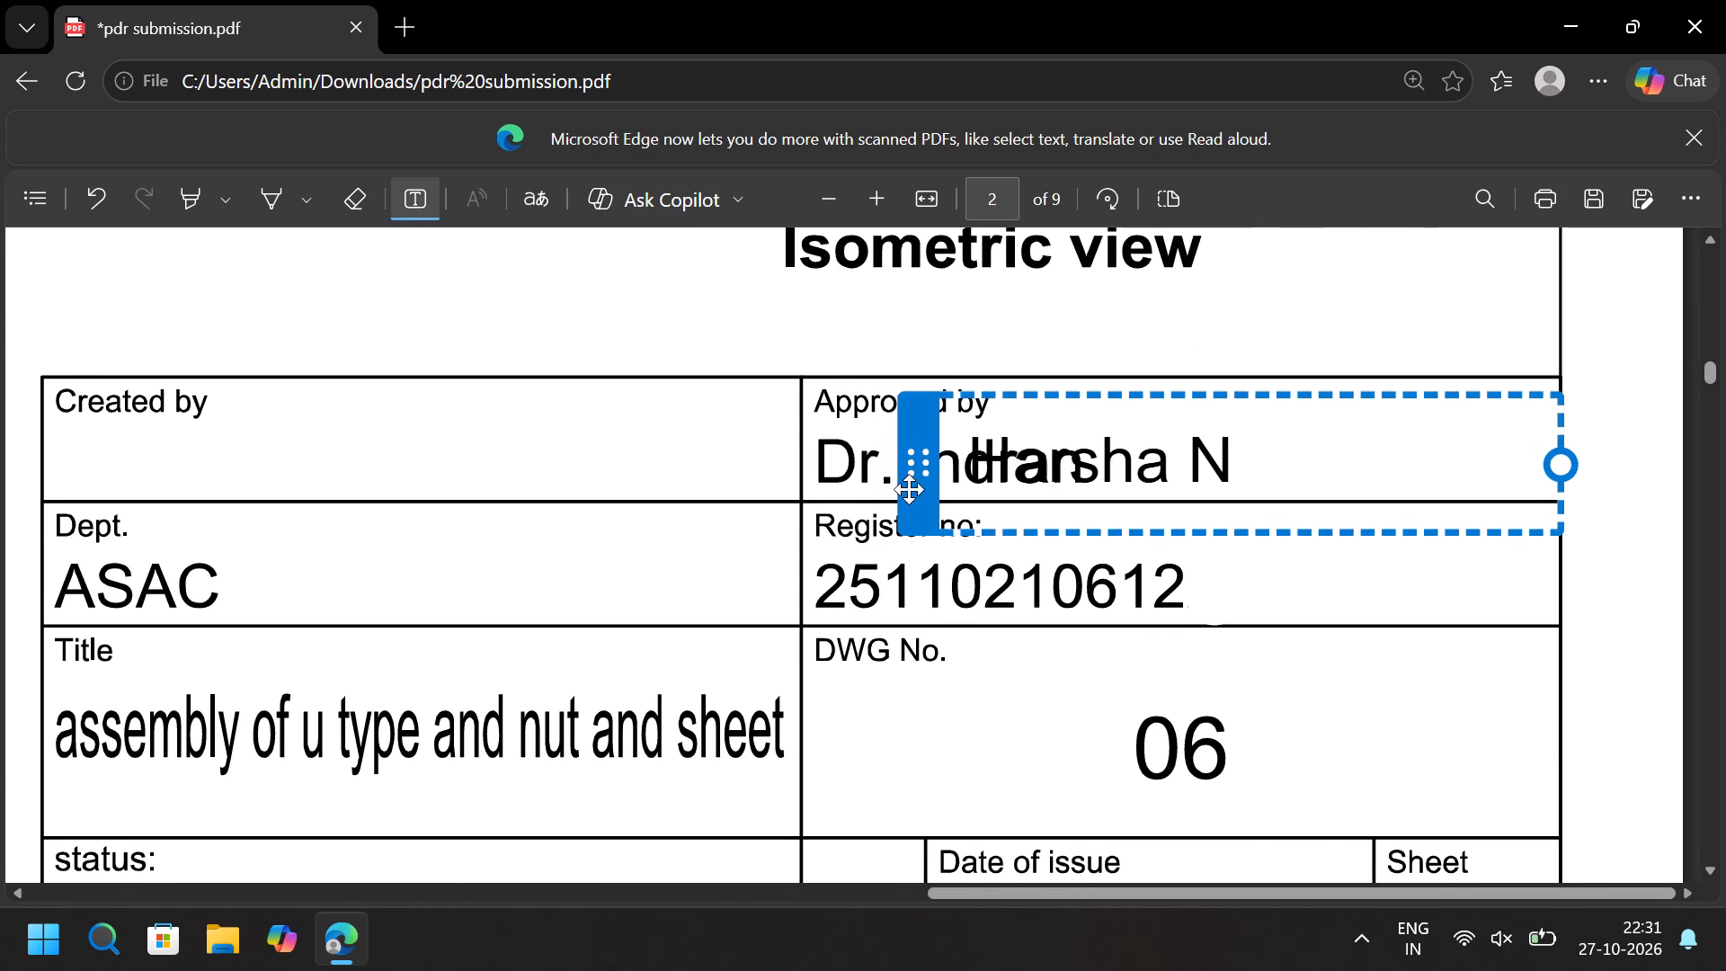
left_click_drag(909, 489, 912, 491)
left_click_drag(912, 491, 85, 488)
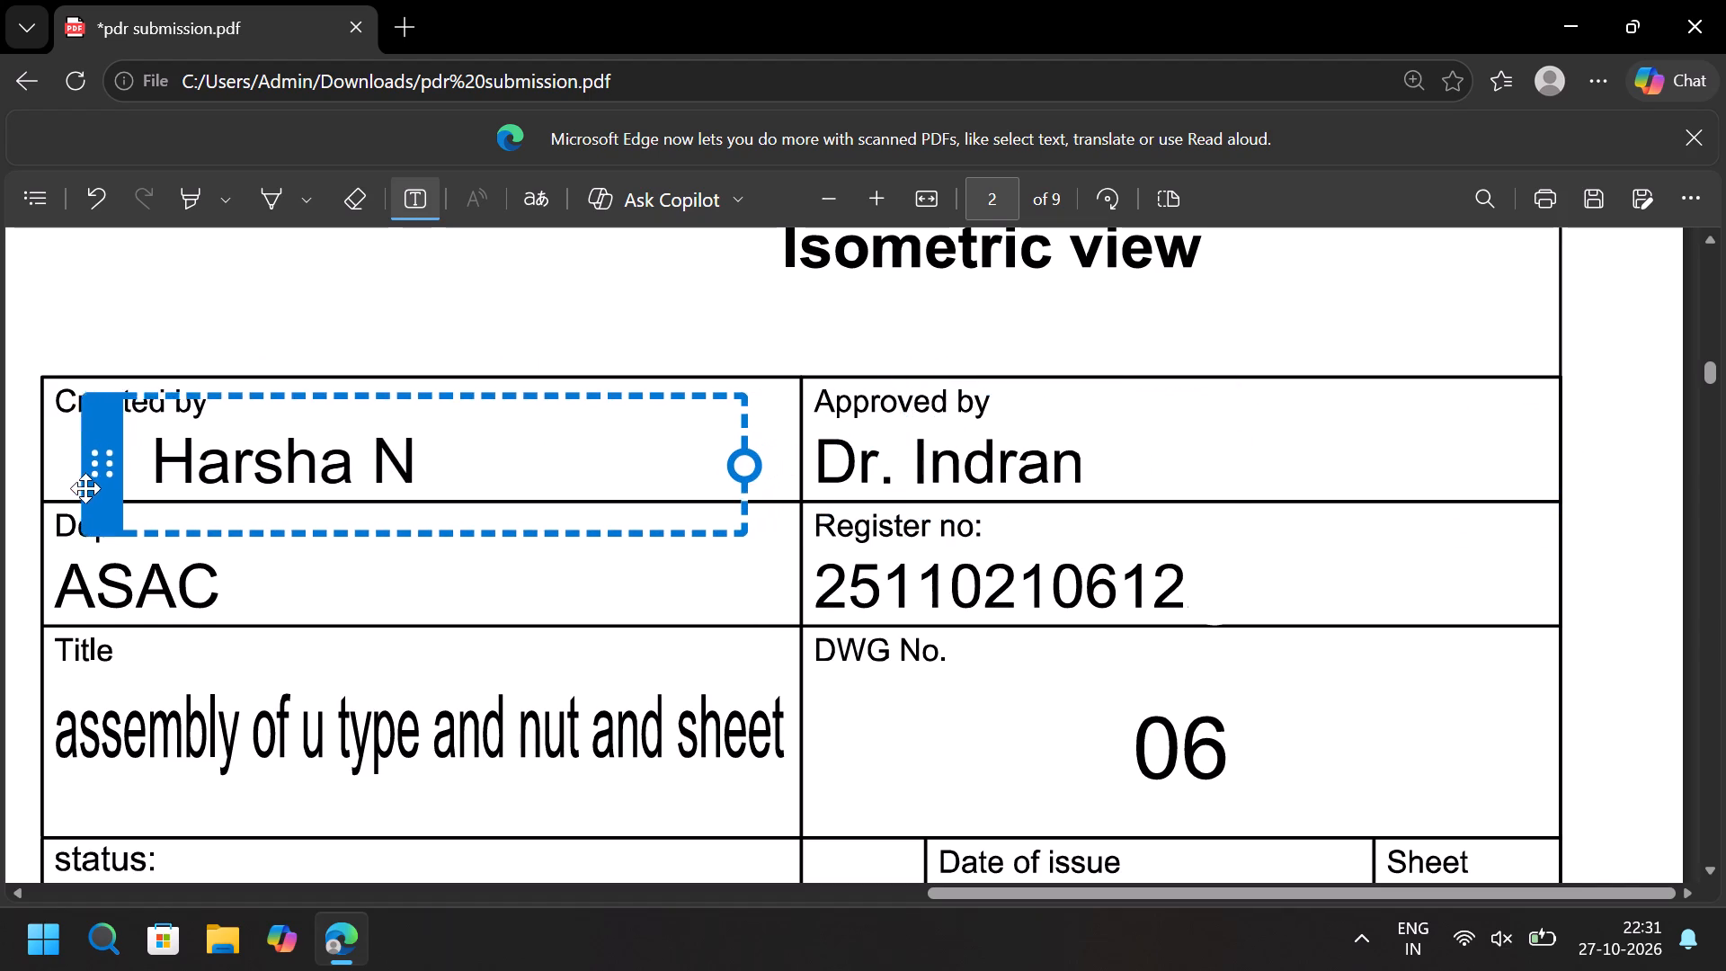
left_click_drag(85, 488, 0, 479)
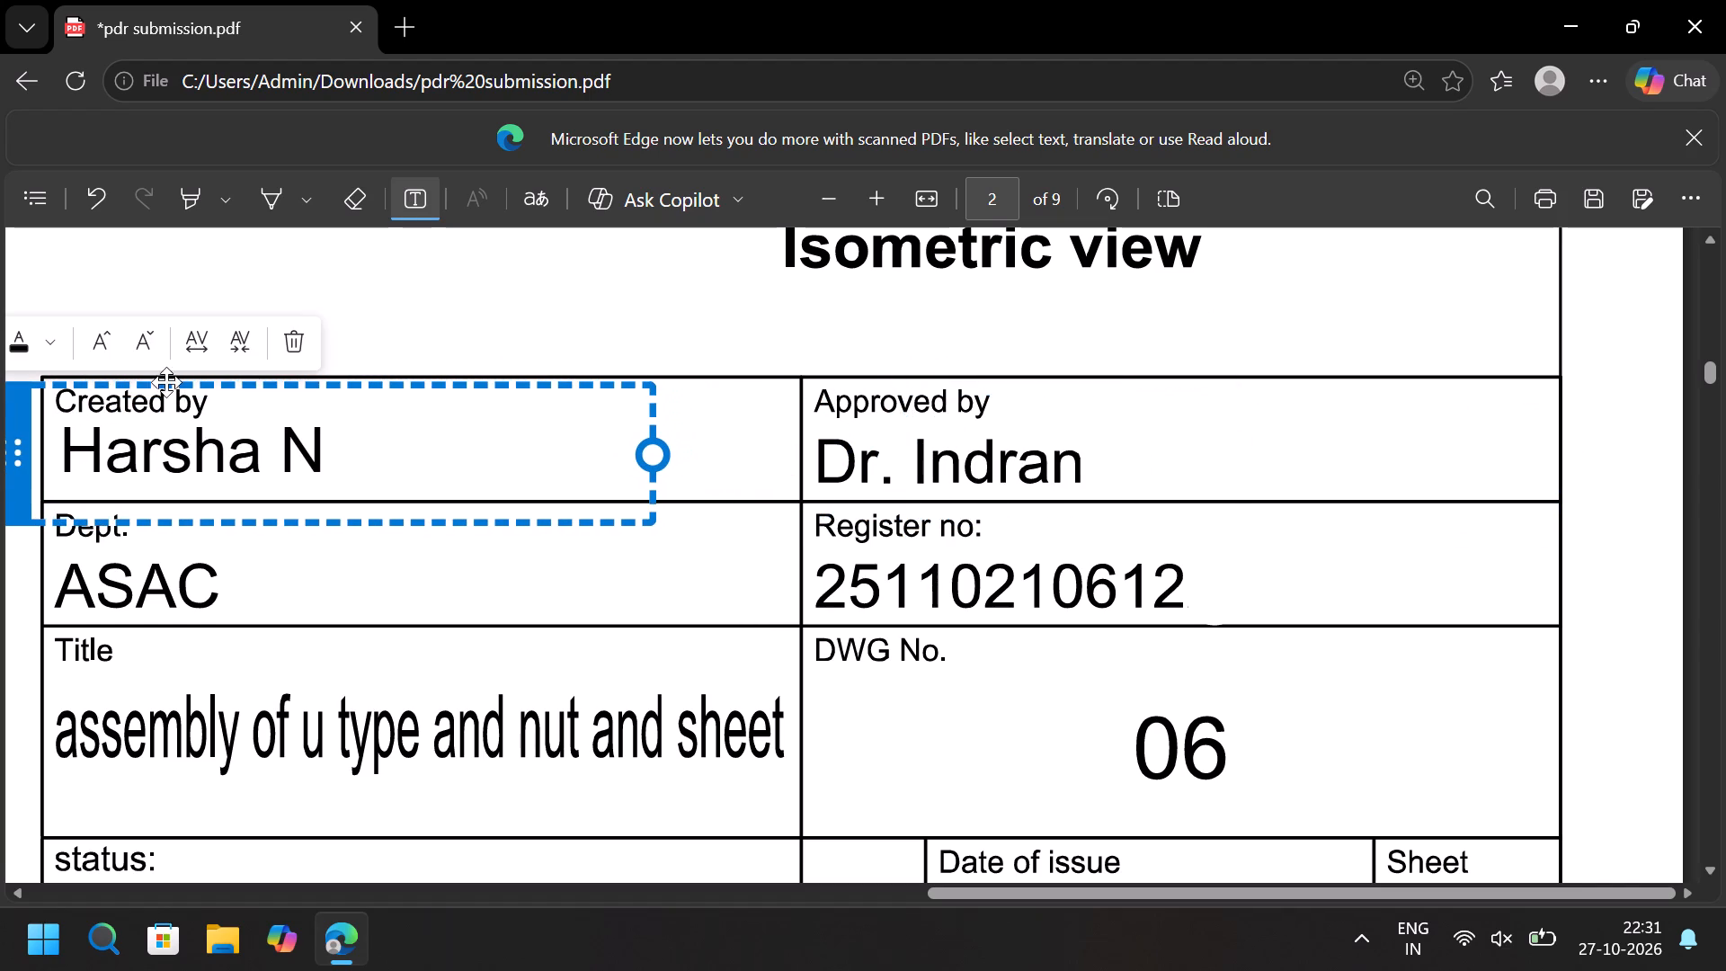
left_click(377, 319)
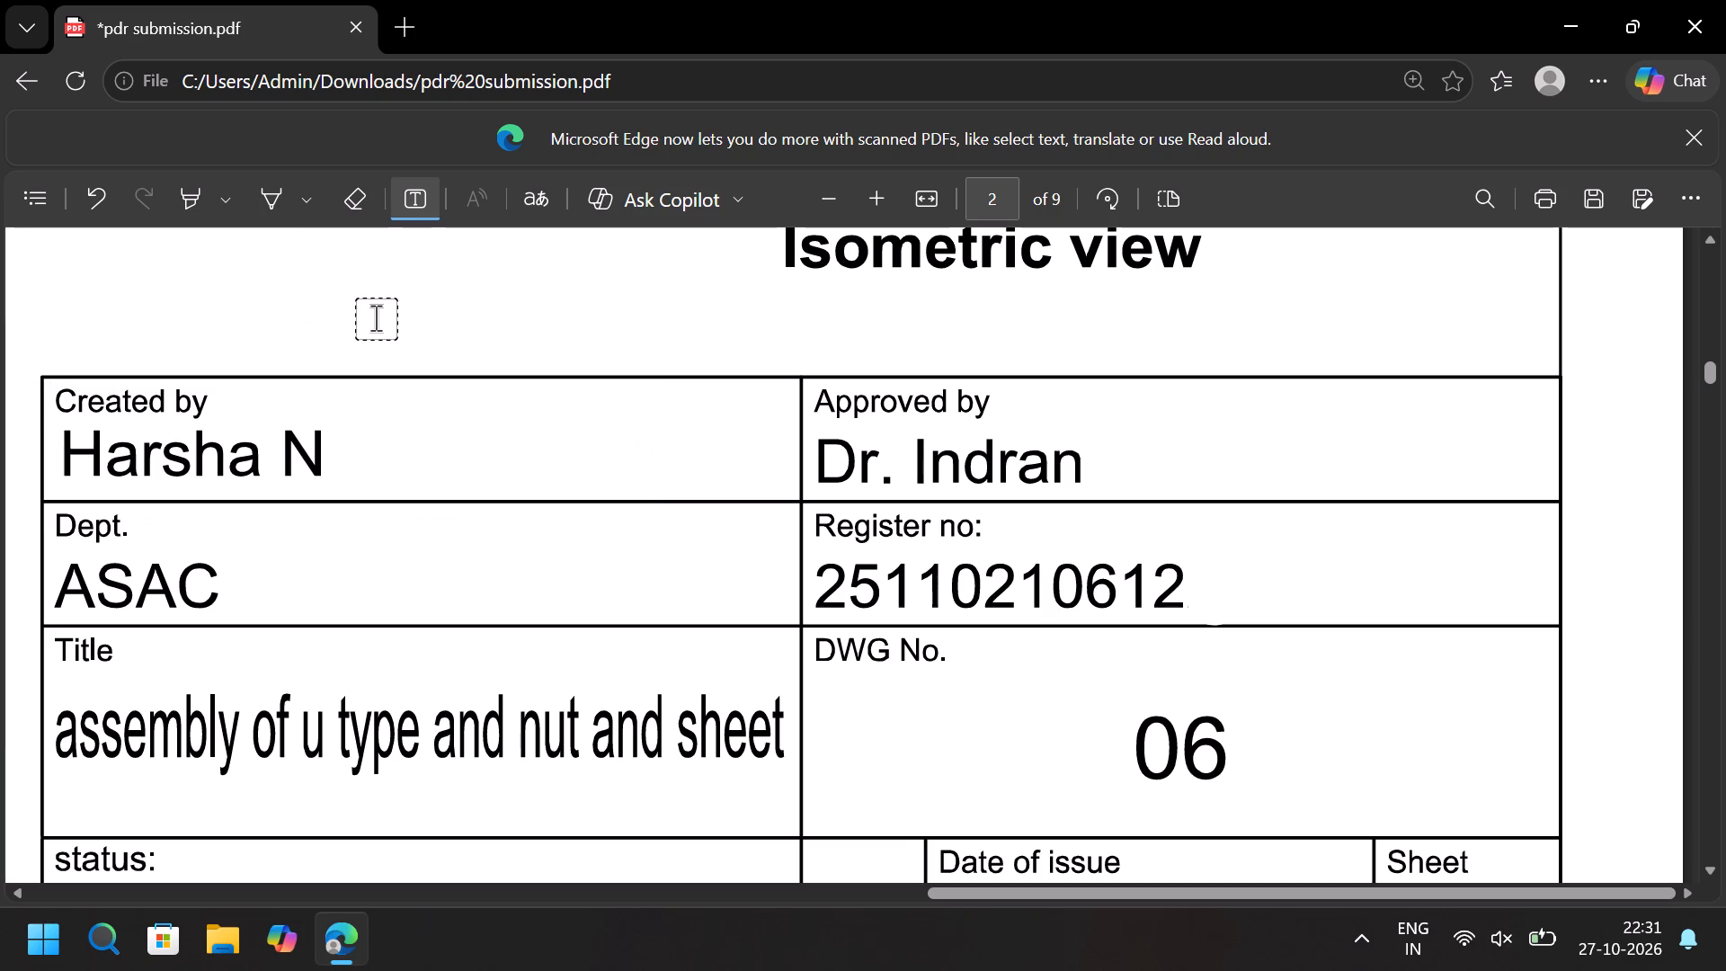
left_click(359, 311)
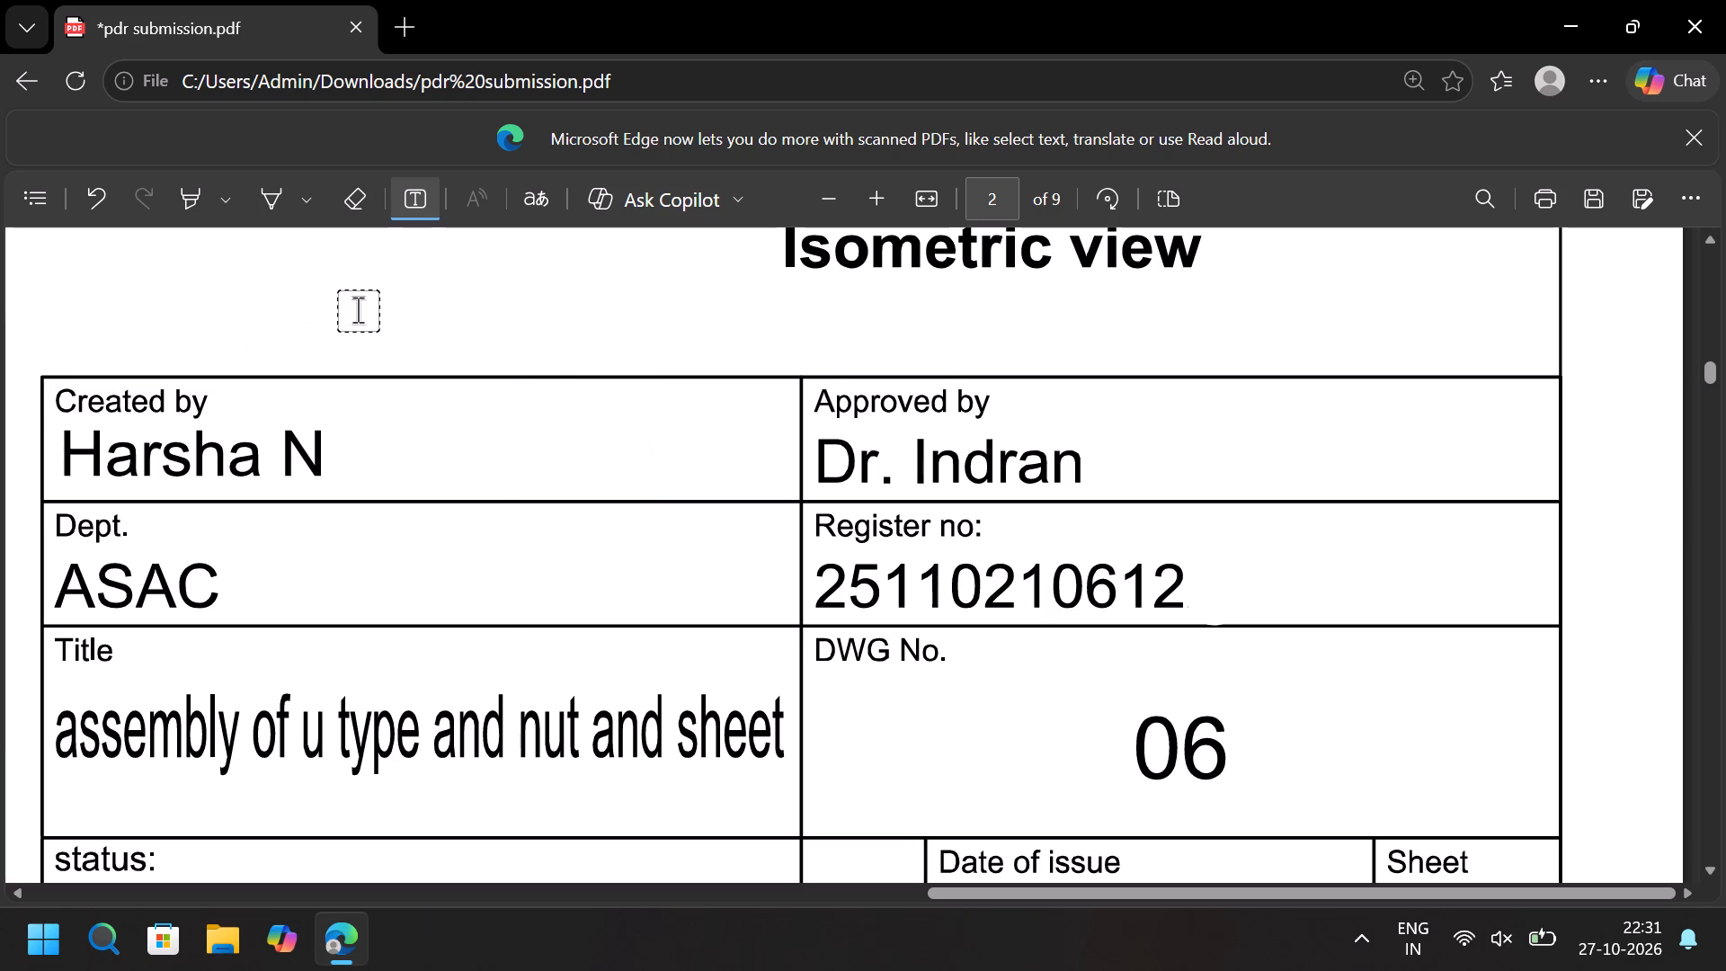
scroll(359, 311, "down", 2, "ctrl")
left_click(359, 311)
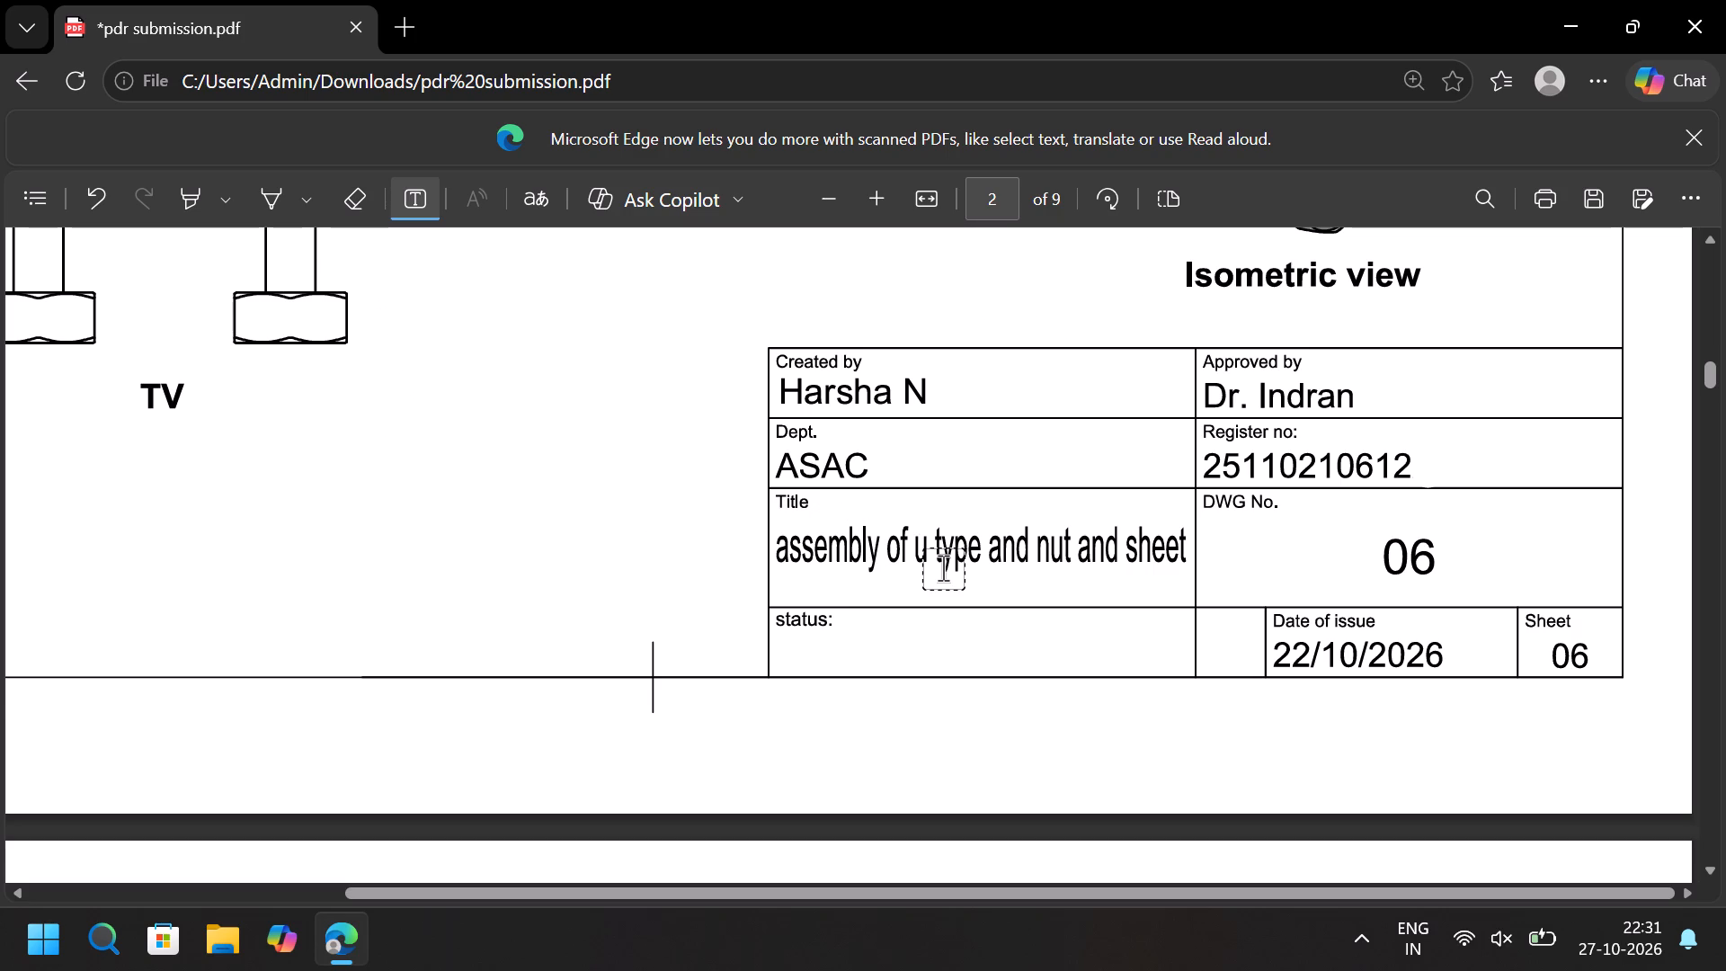
Cover the page 2 title "assembly of u type and nut and sheet" completely with white pen strokes.
scroll(944, 569, "up", 2, "ctrl")
left_click(1022, 546)
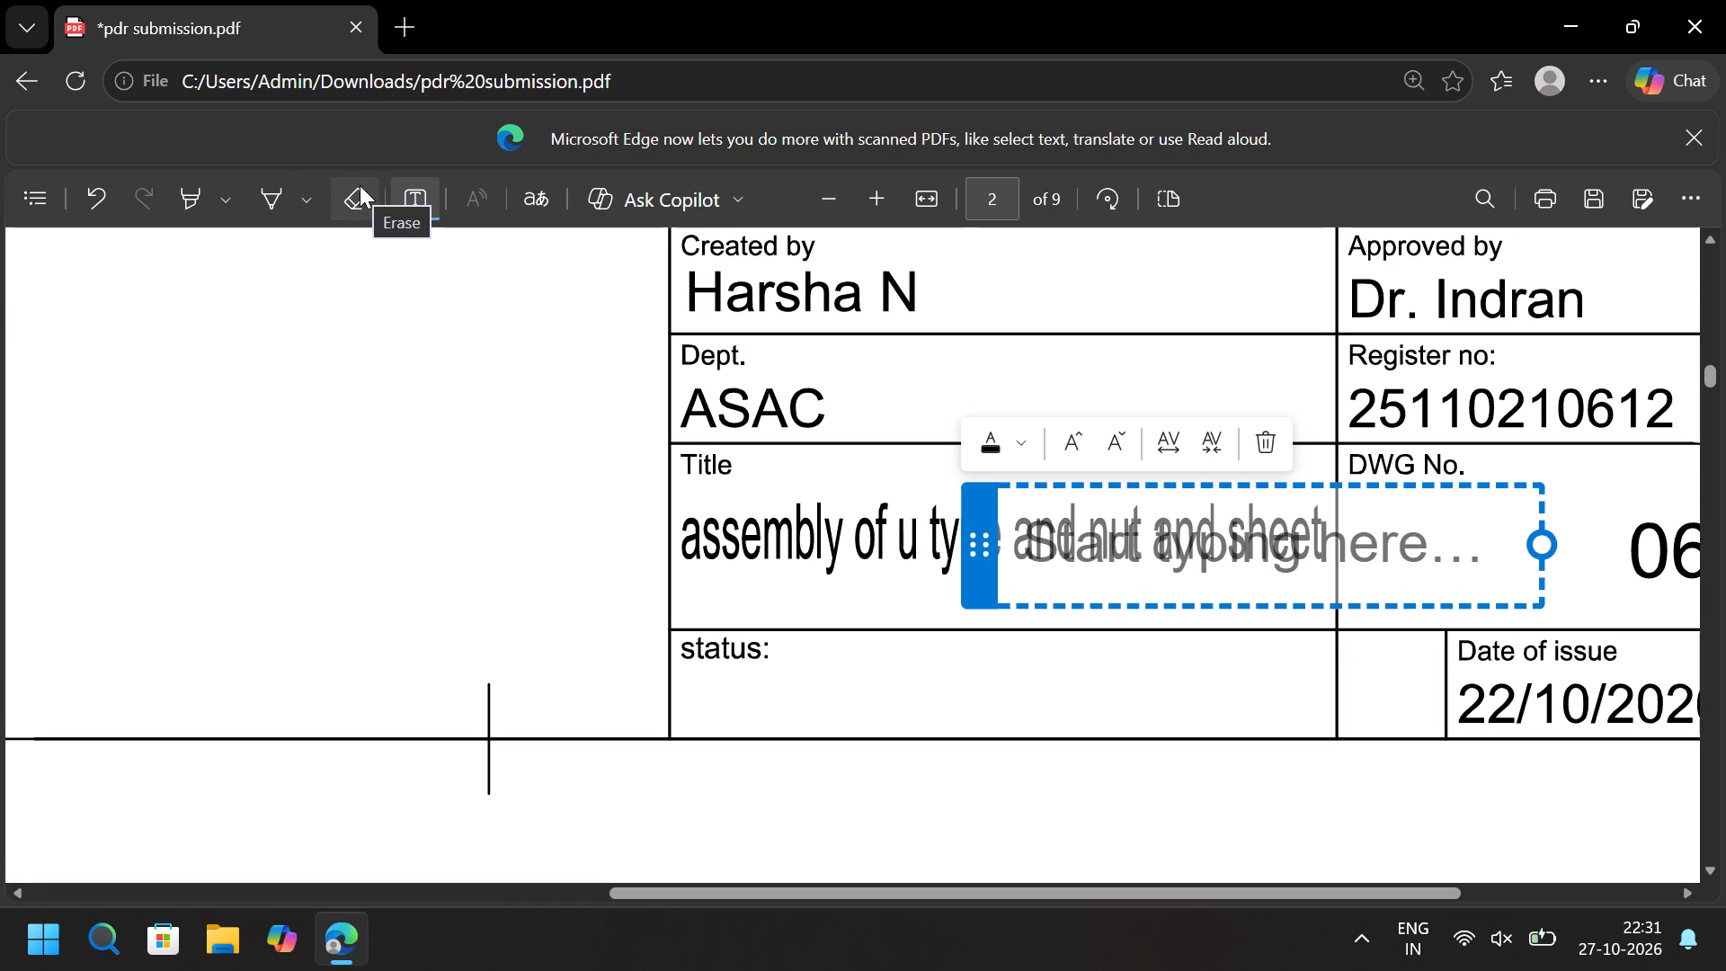
left_click(272, 200)
left_click_drag(787, 543, 941, 525)
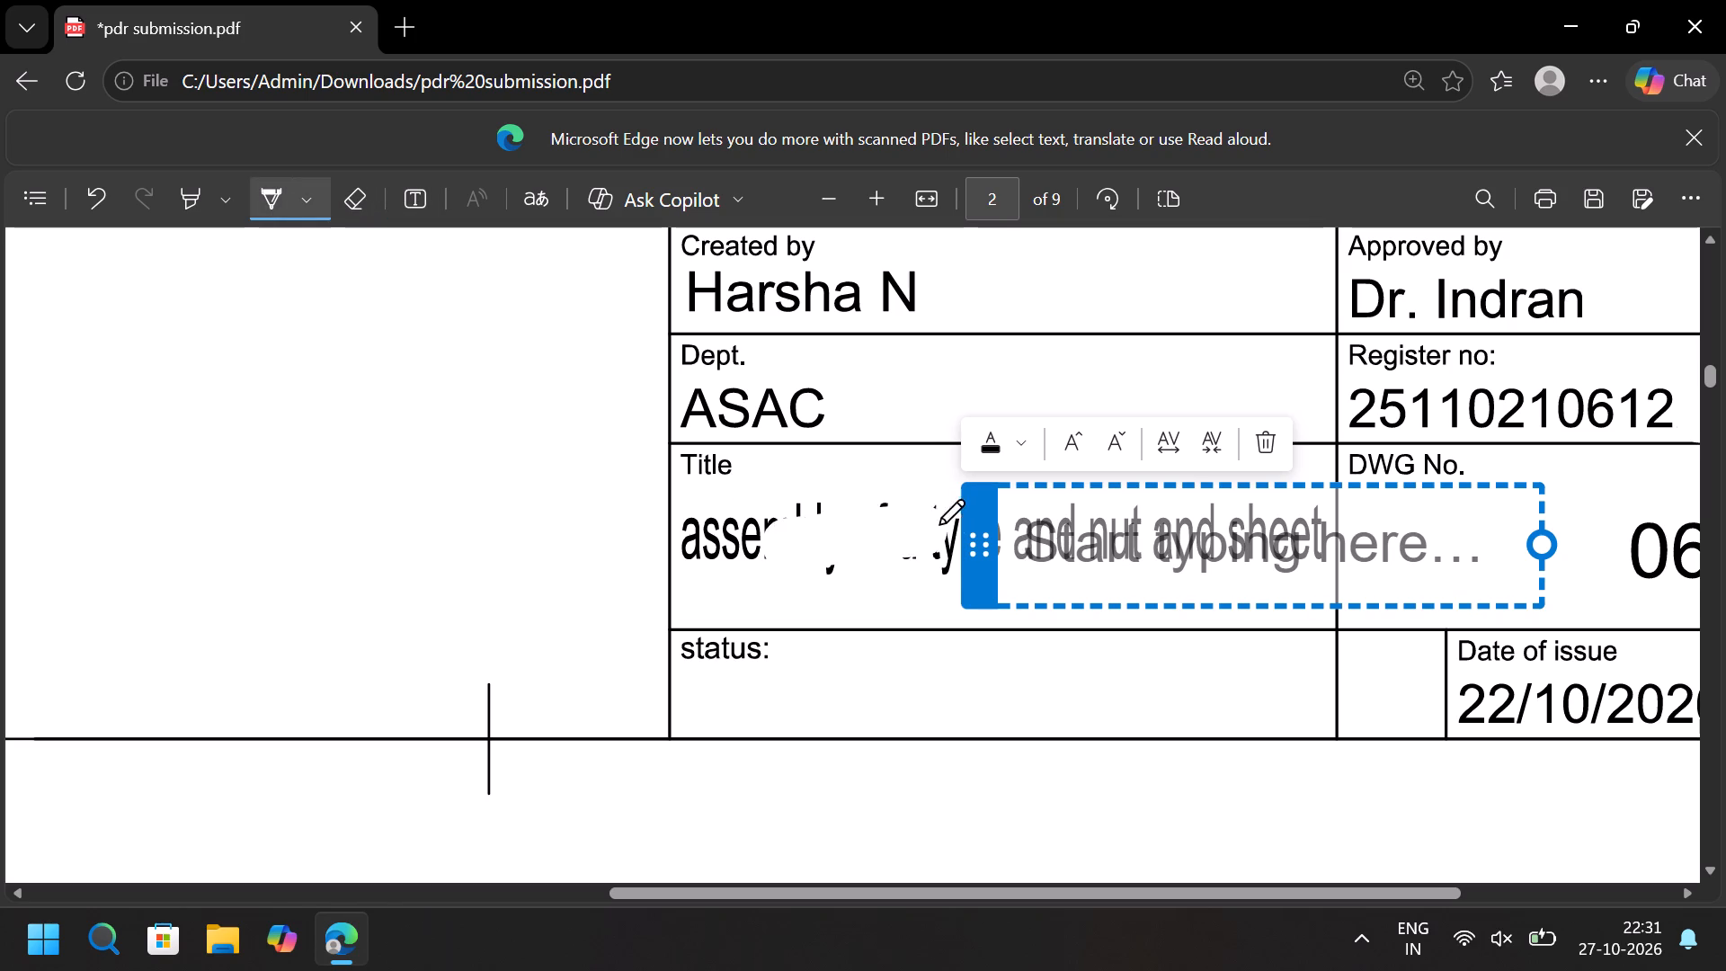
left_click_drag(941, 525, 705, 533)
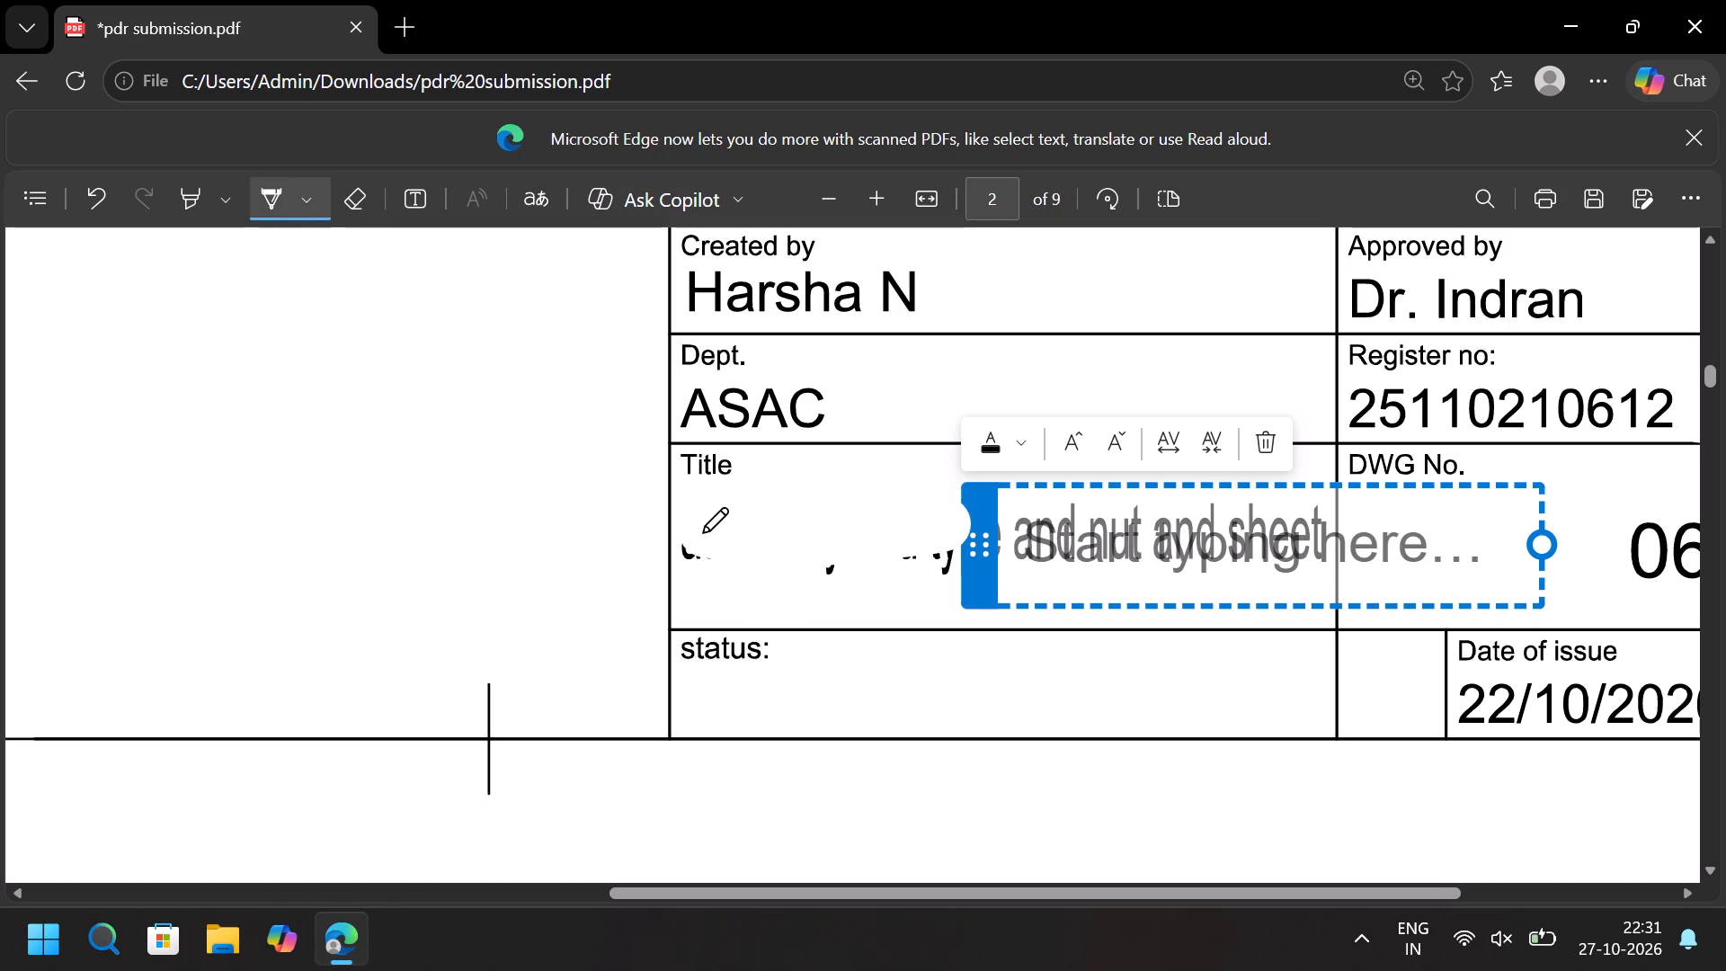
left_click_drag(705, 533, 906, 571)
left_click_drag(896, 577, 1090, 539)
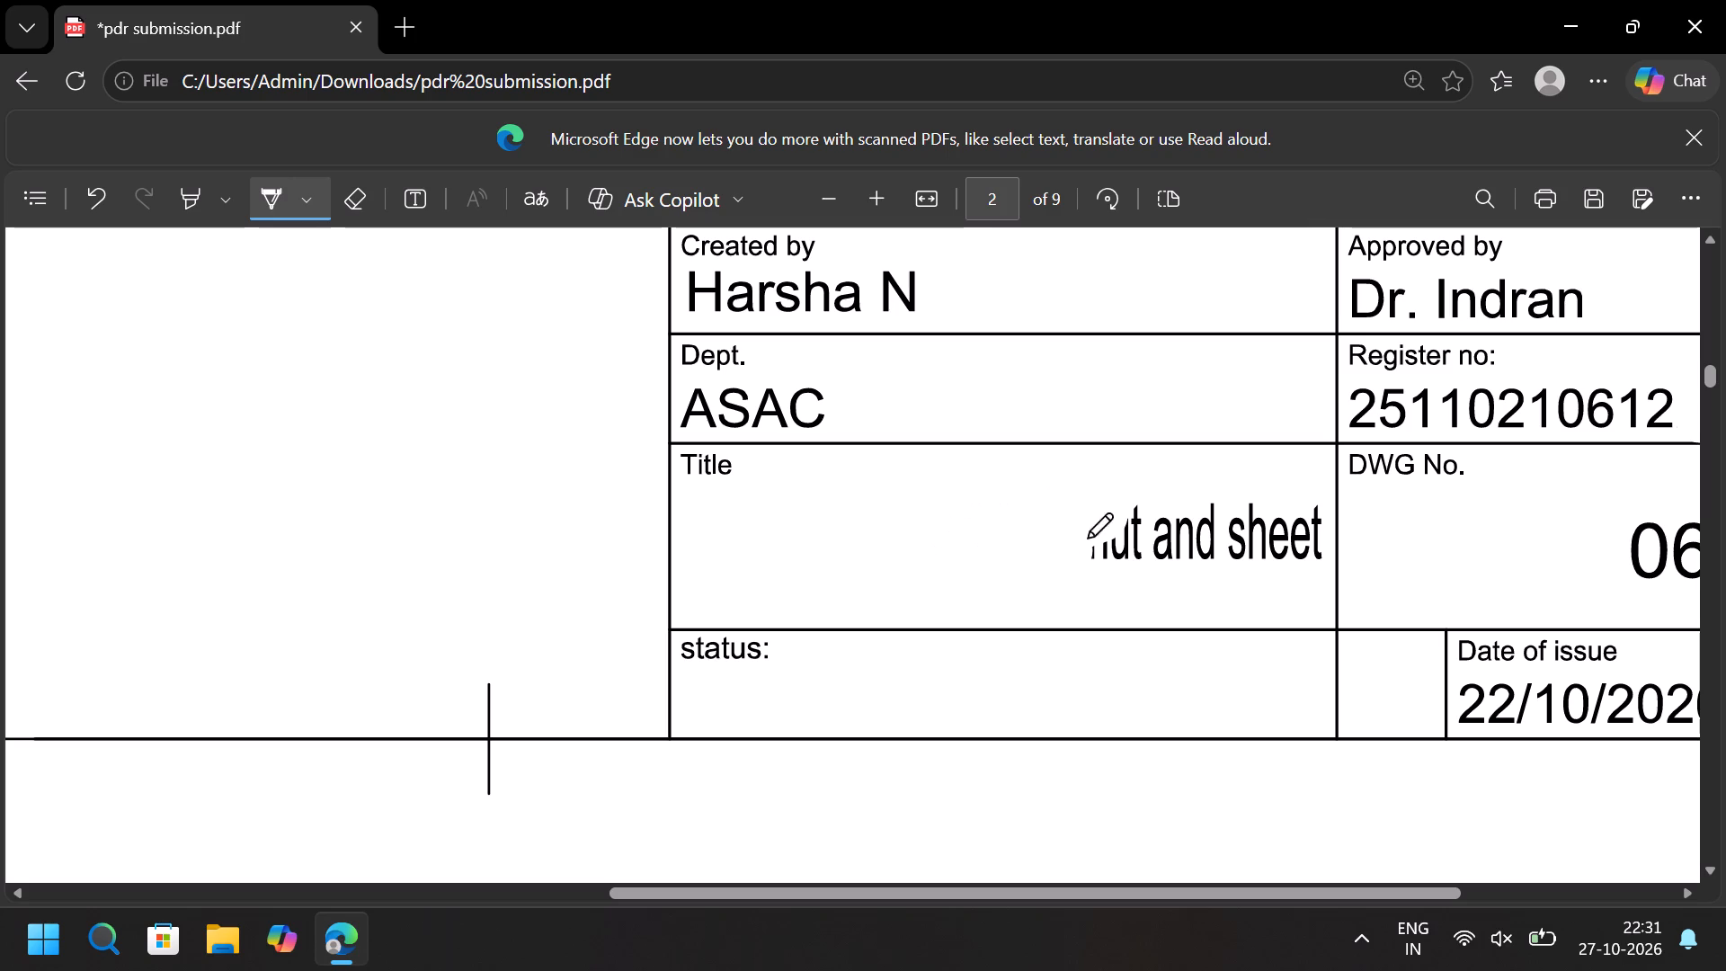
left_click_drag(1090, 539, 1214, 495)
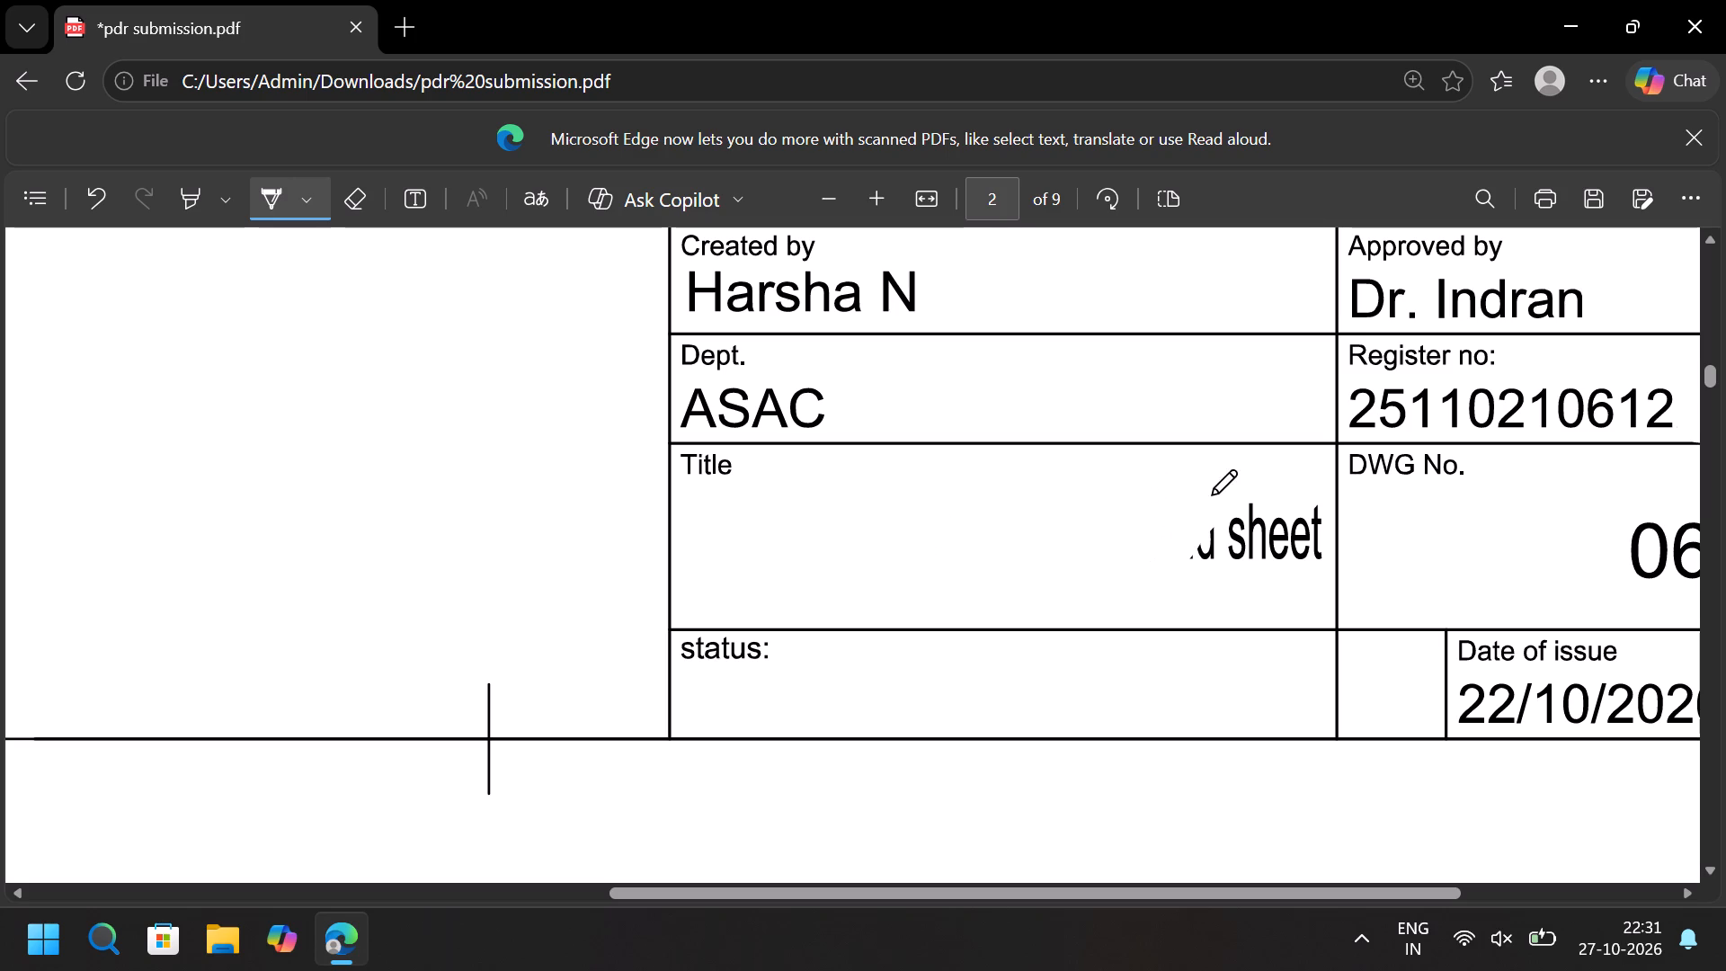
left_click_drag(1214, 495, 1272, 509)
left_click_drag(1272, 509, 1293, 553)
left_click_drag(1293, 553, 1295, 512)
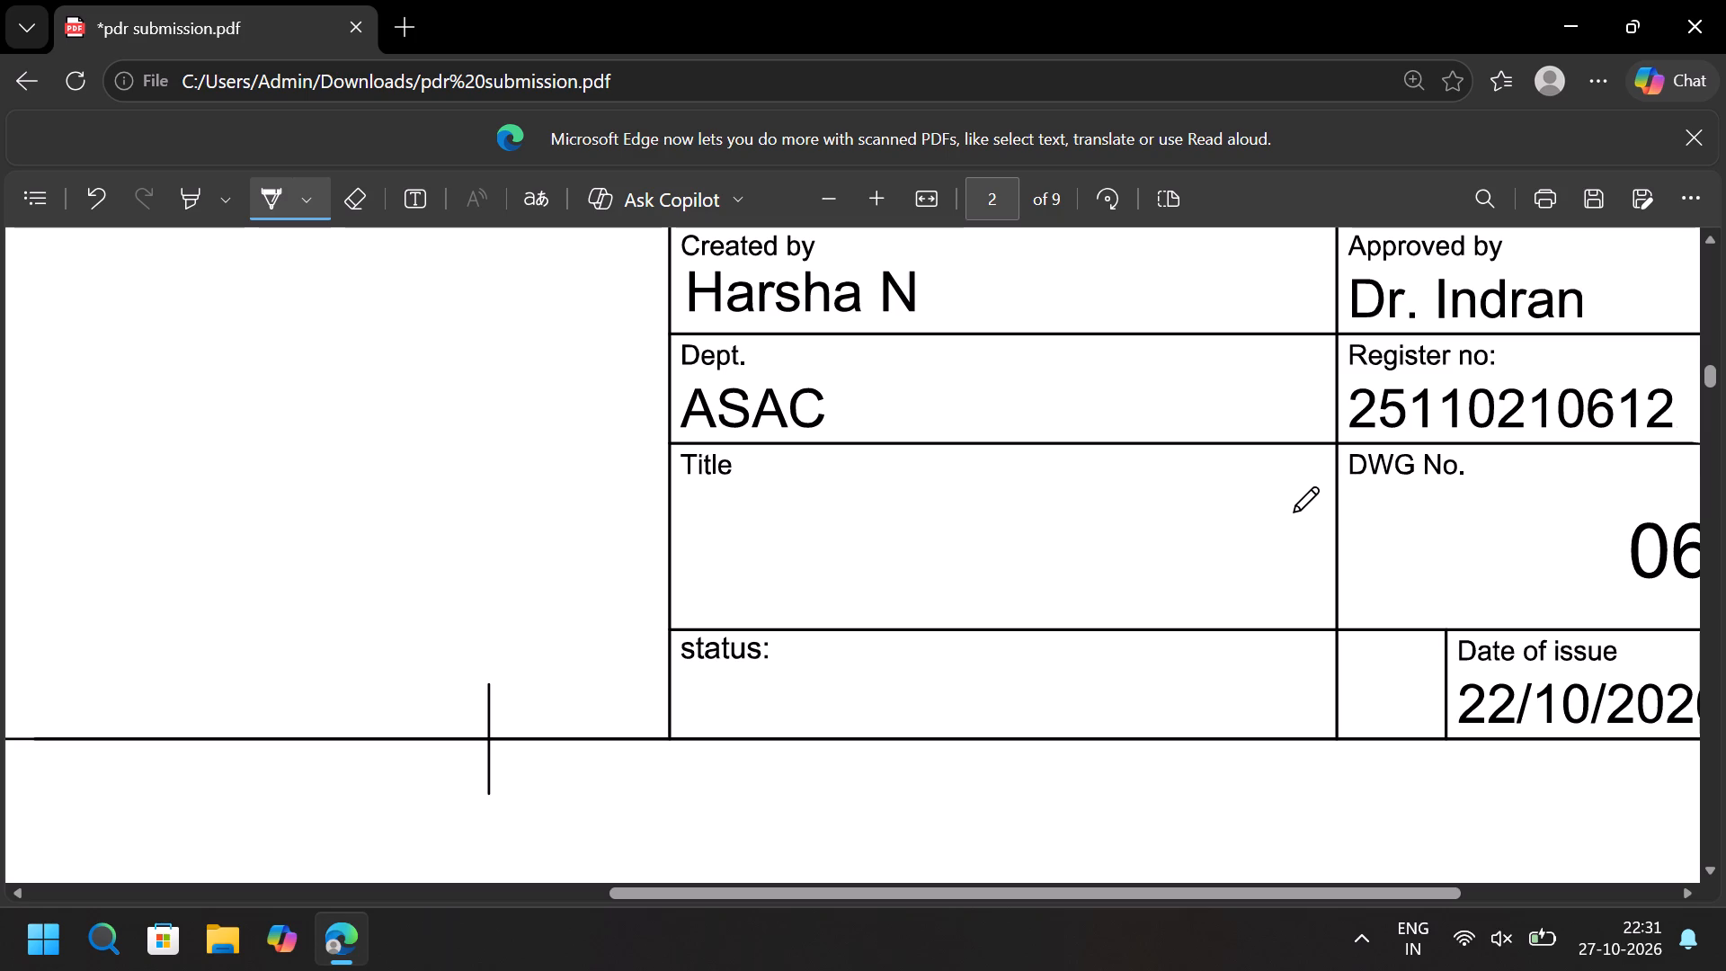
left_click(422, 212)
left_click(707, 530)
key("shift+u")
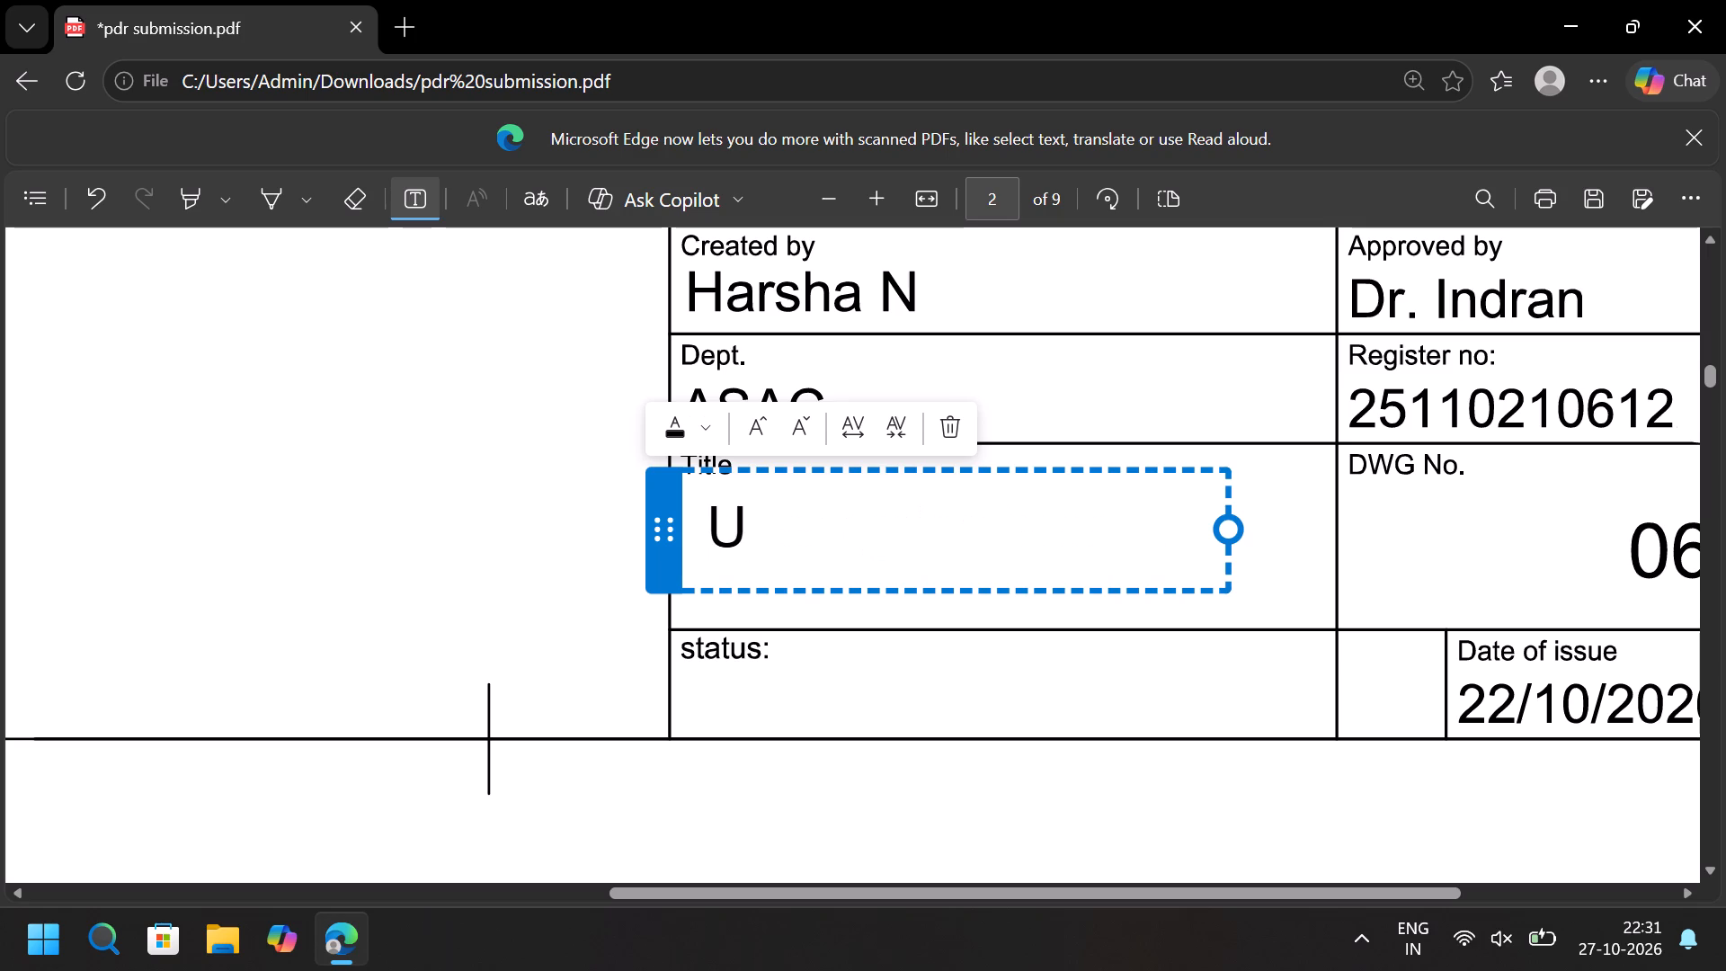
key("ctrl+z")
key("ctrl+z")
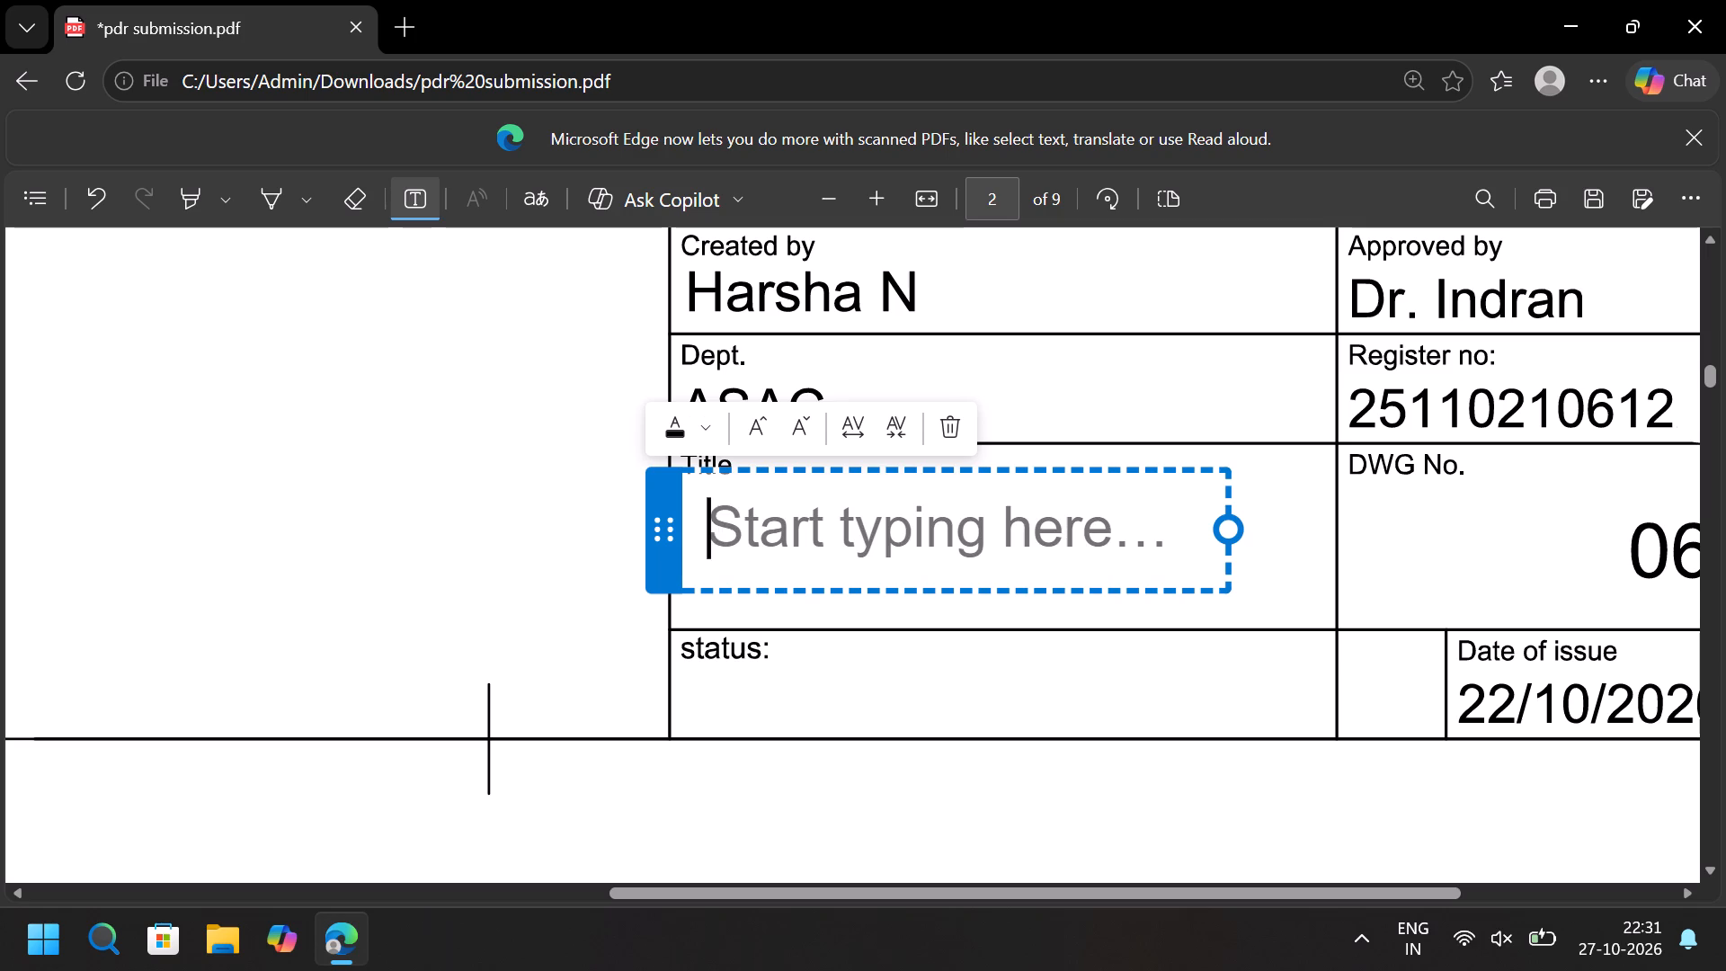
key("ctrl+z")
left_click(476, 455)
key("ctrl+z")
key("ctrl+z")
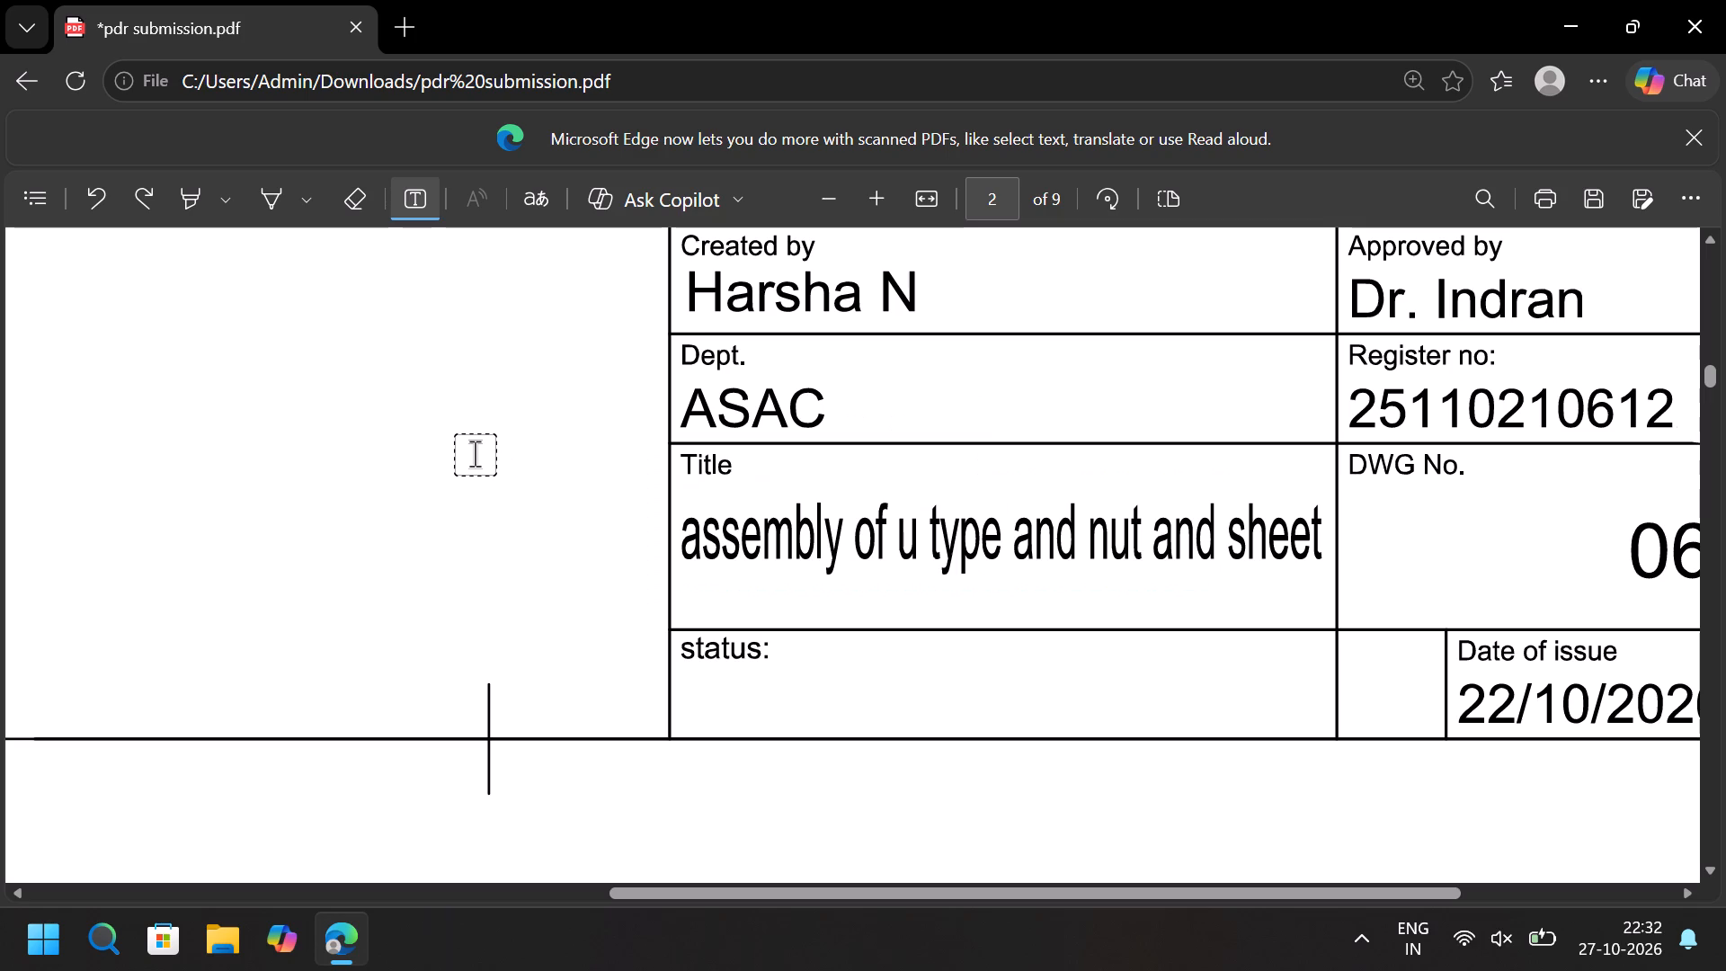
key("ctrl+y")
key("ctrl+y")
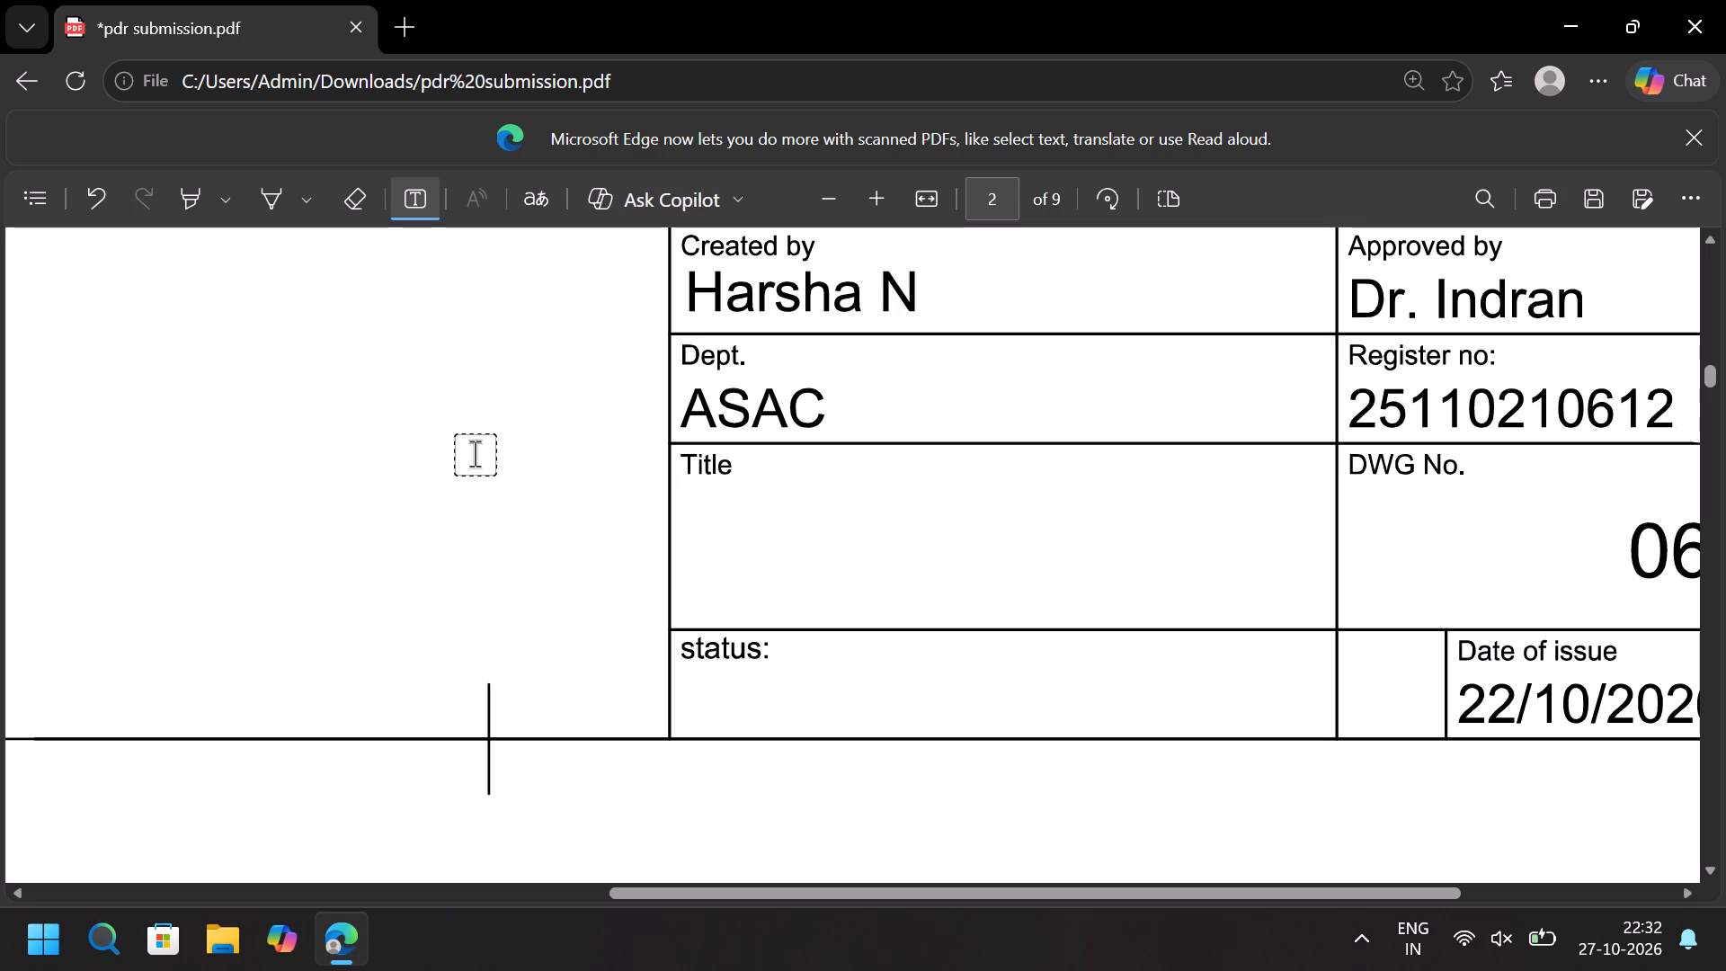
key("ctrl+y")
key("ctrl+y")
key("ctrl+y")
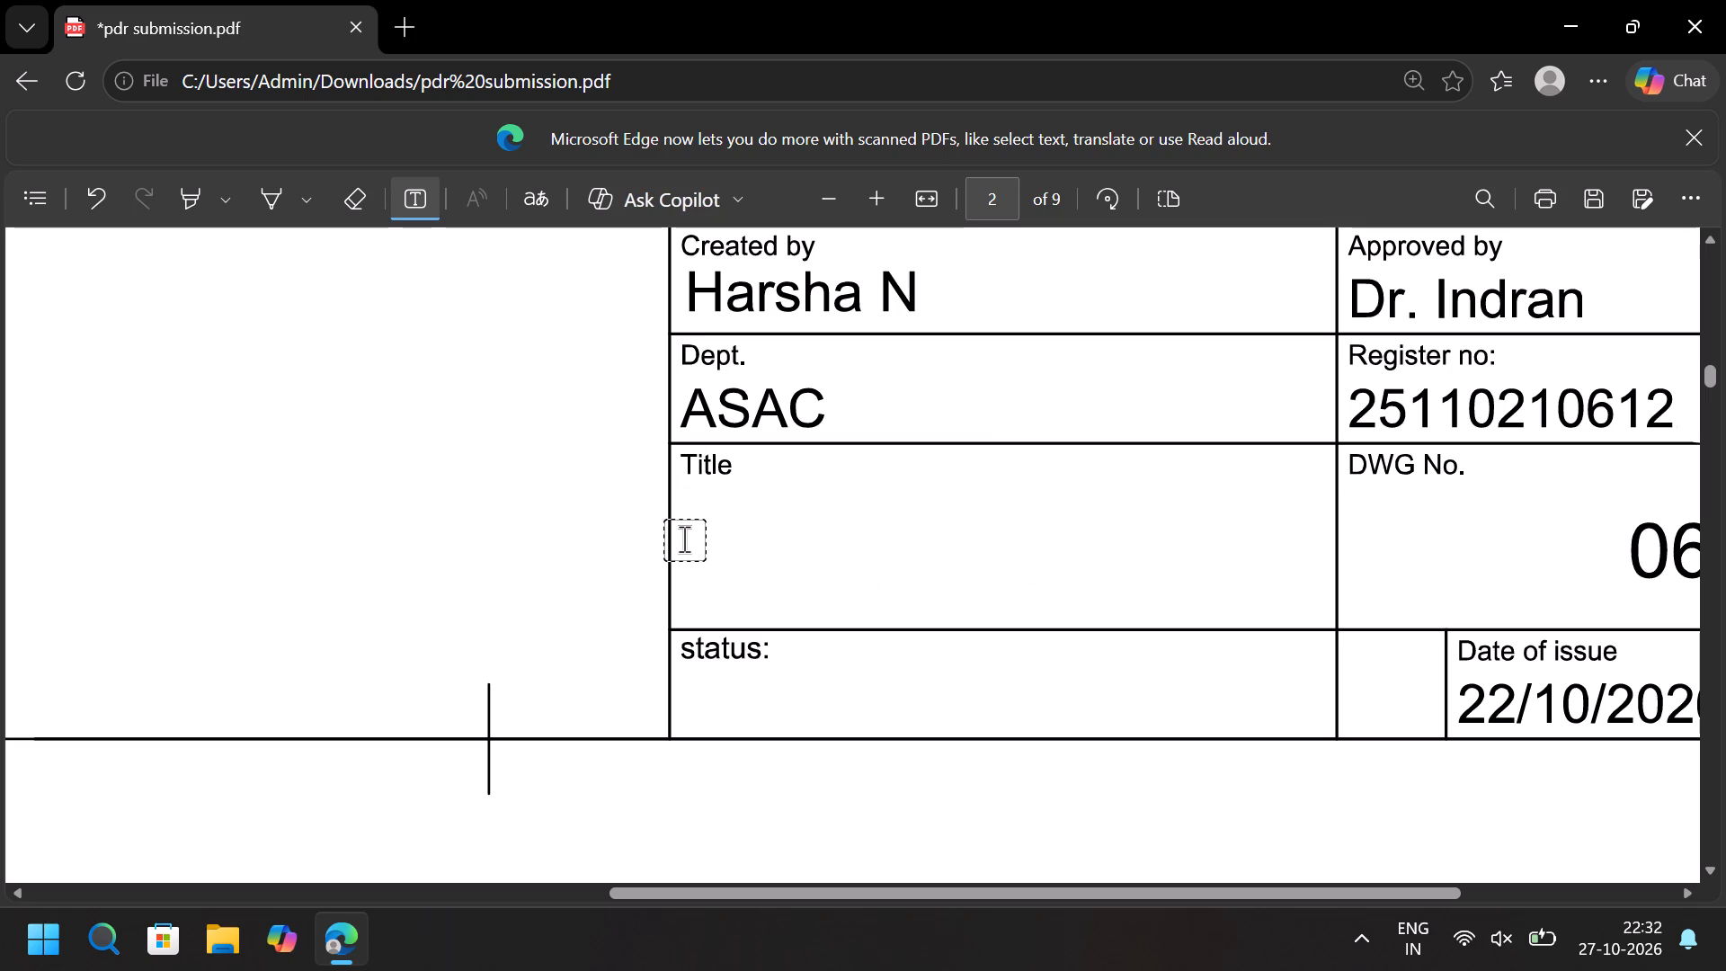
Add the text "U Type and n type" in the cleared Title cell of the page 2 title block.
left_click(692, 528)
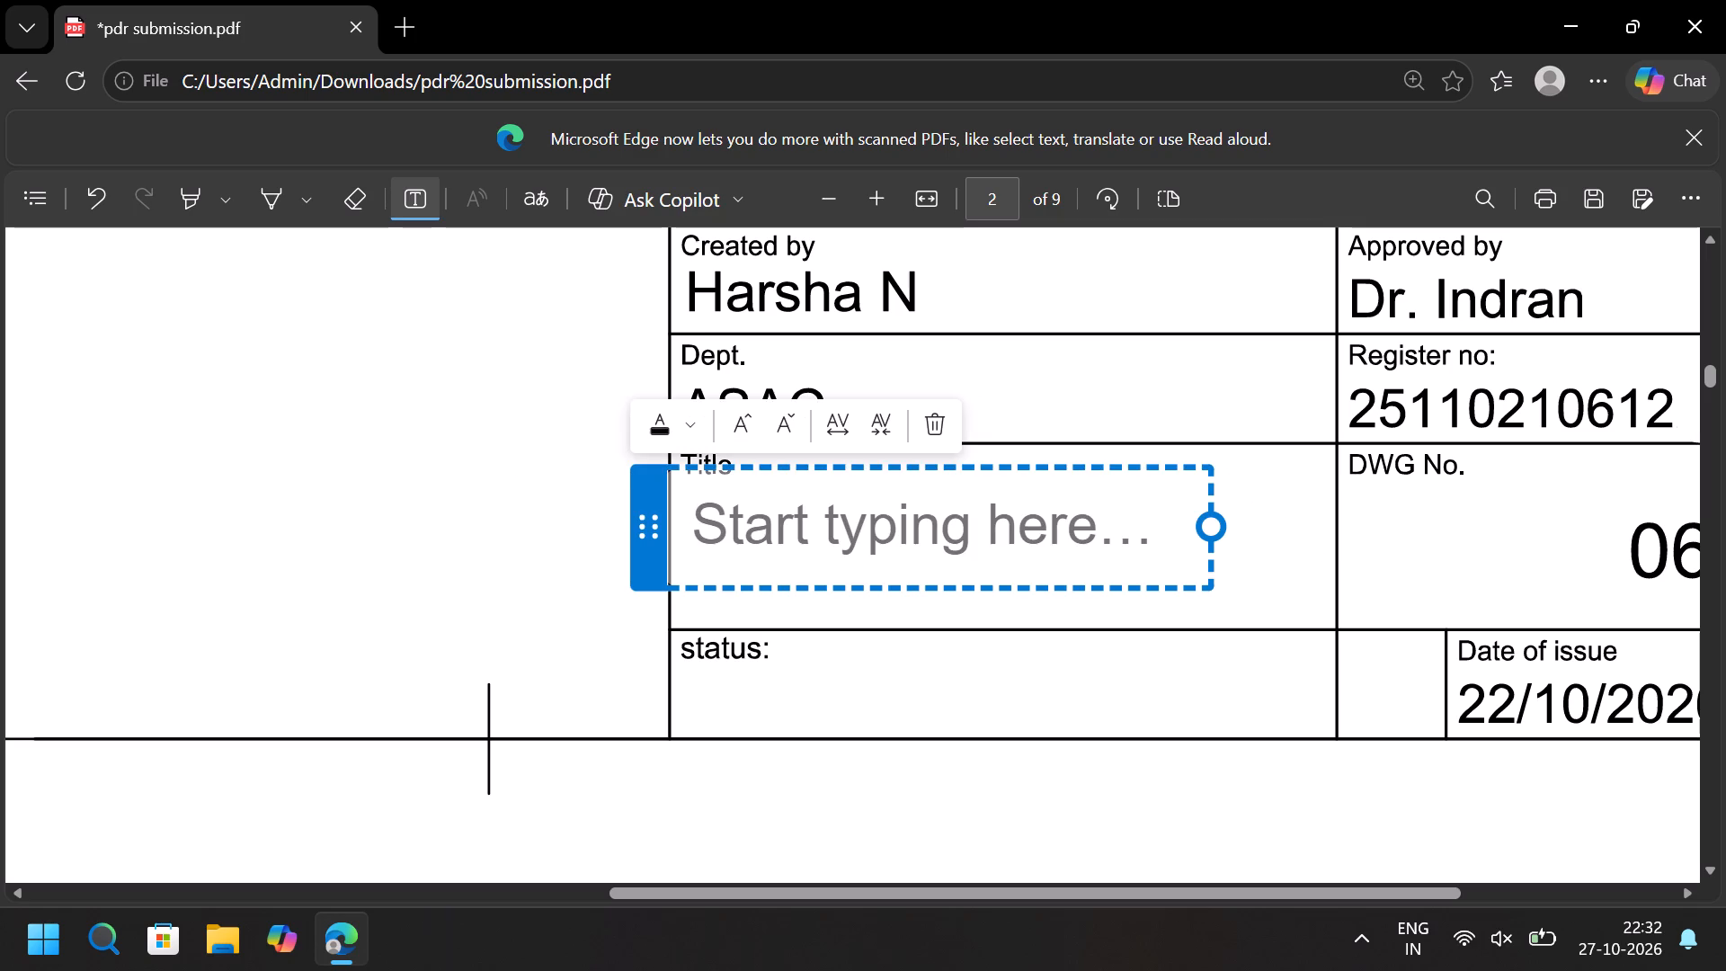
key("shift+u")
key("space")
type("T")
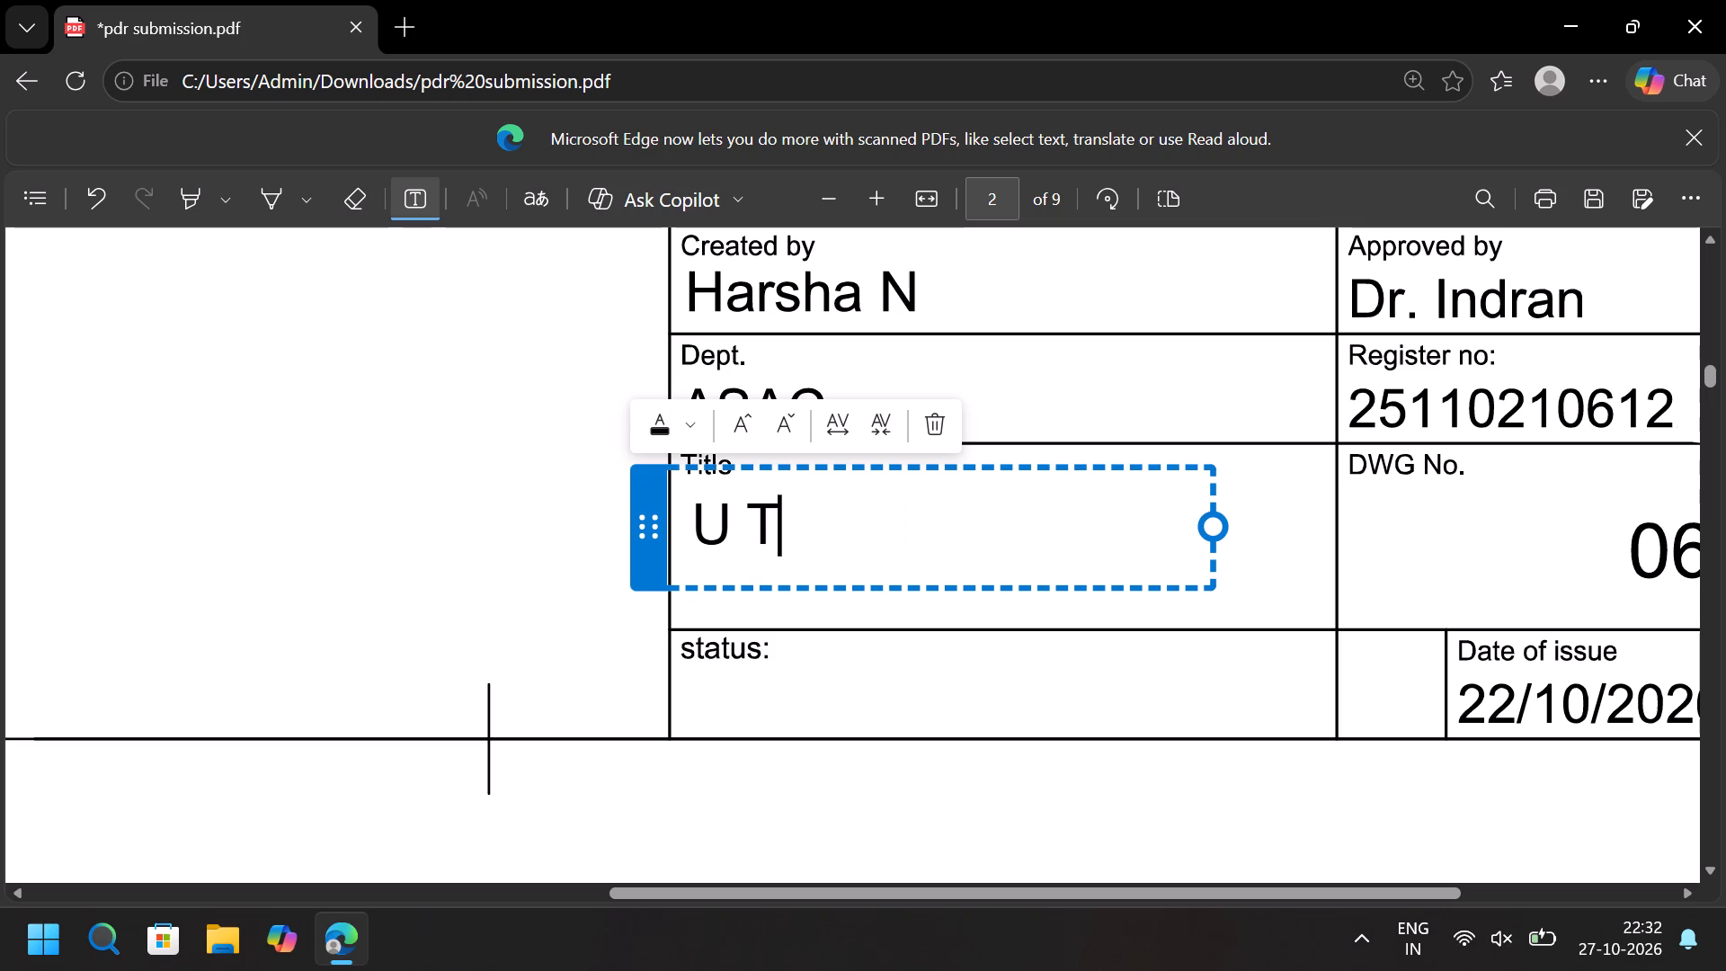
type("ype and")
key("space")
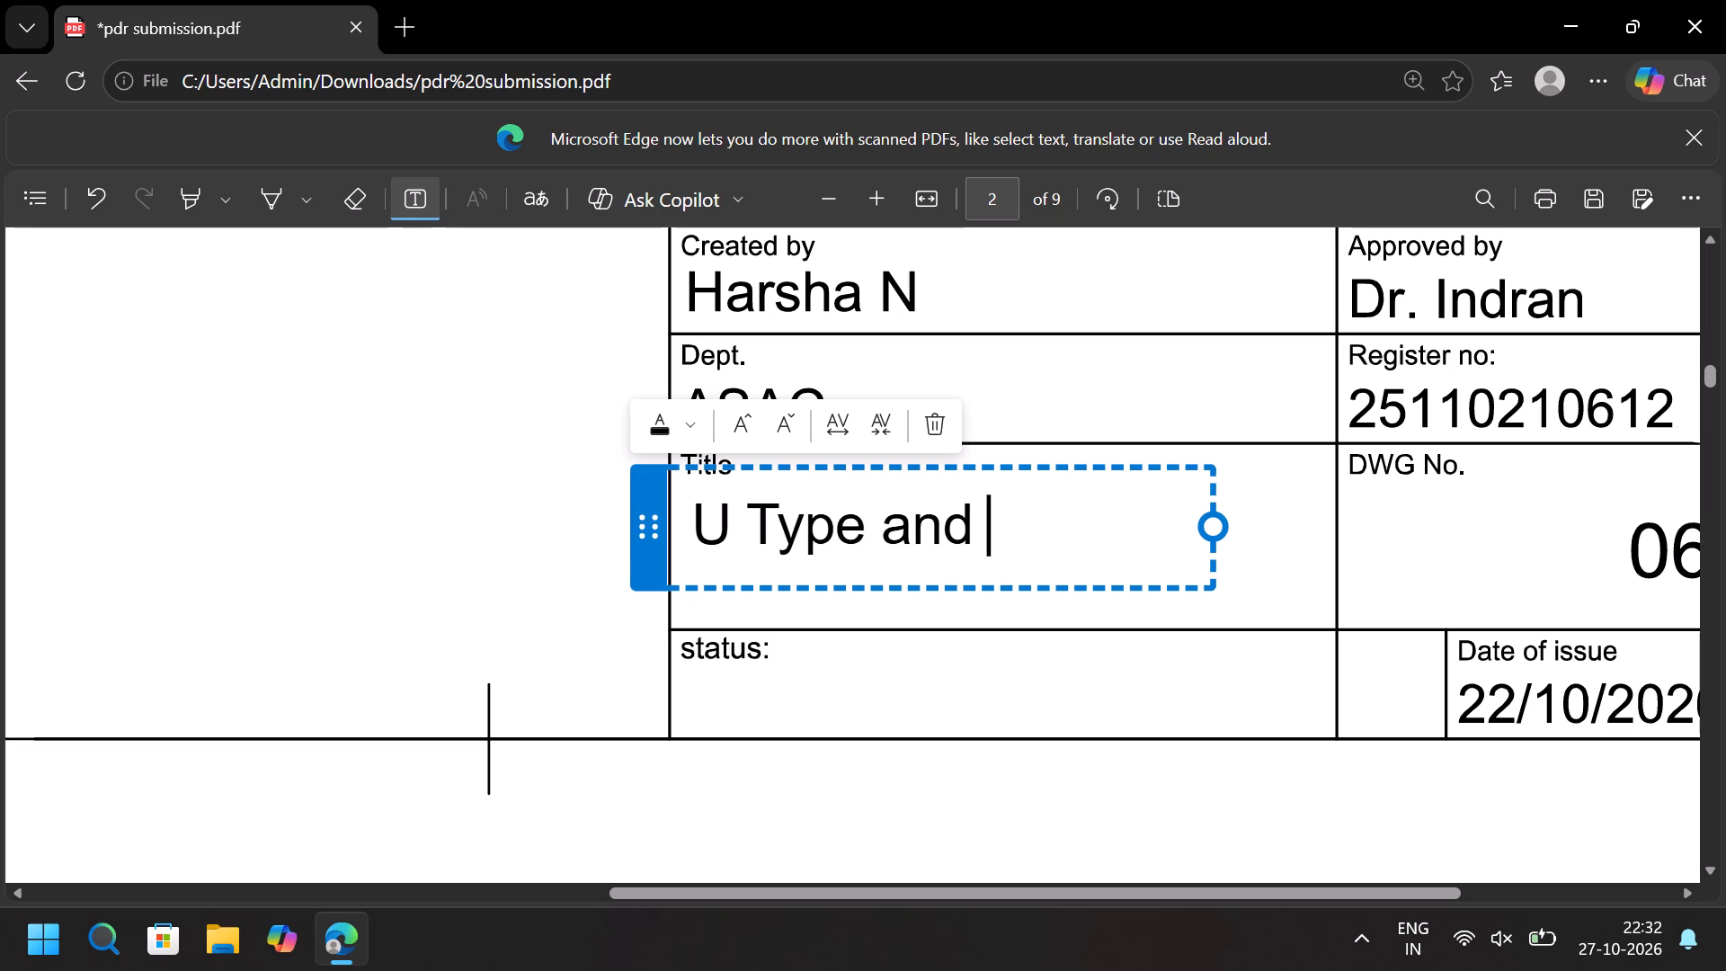
key("n")
key("space")
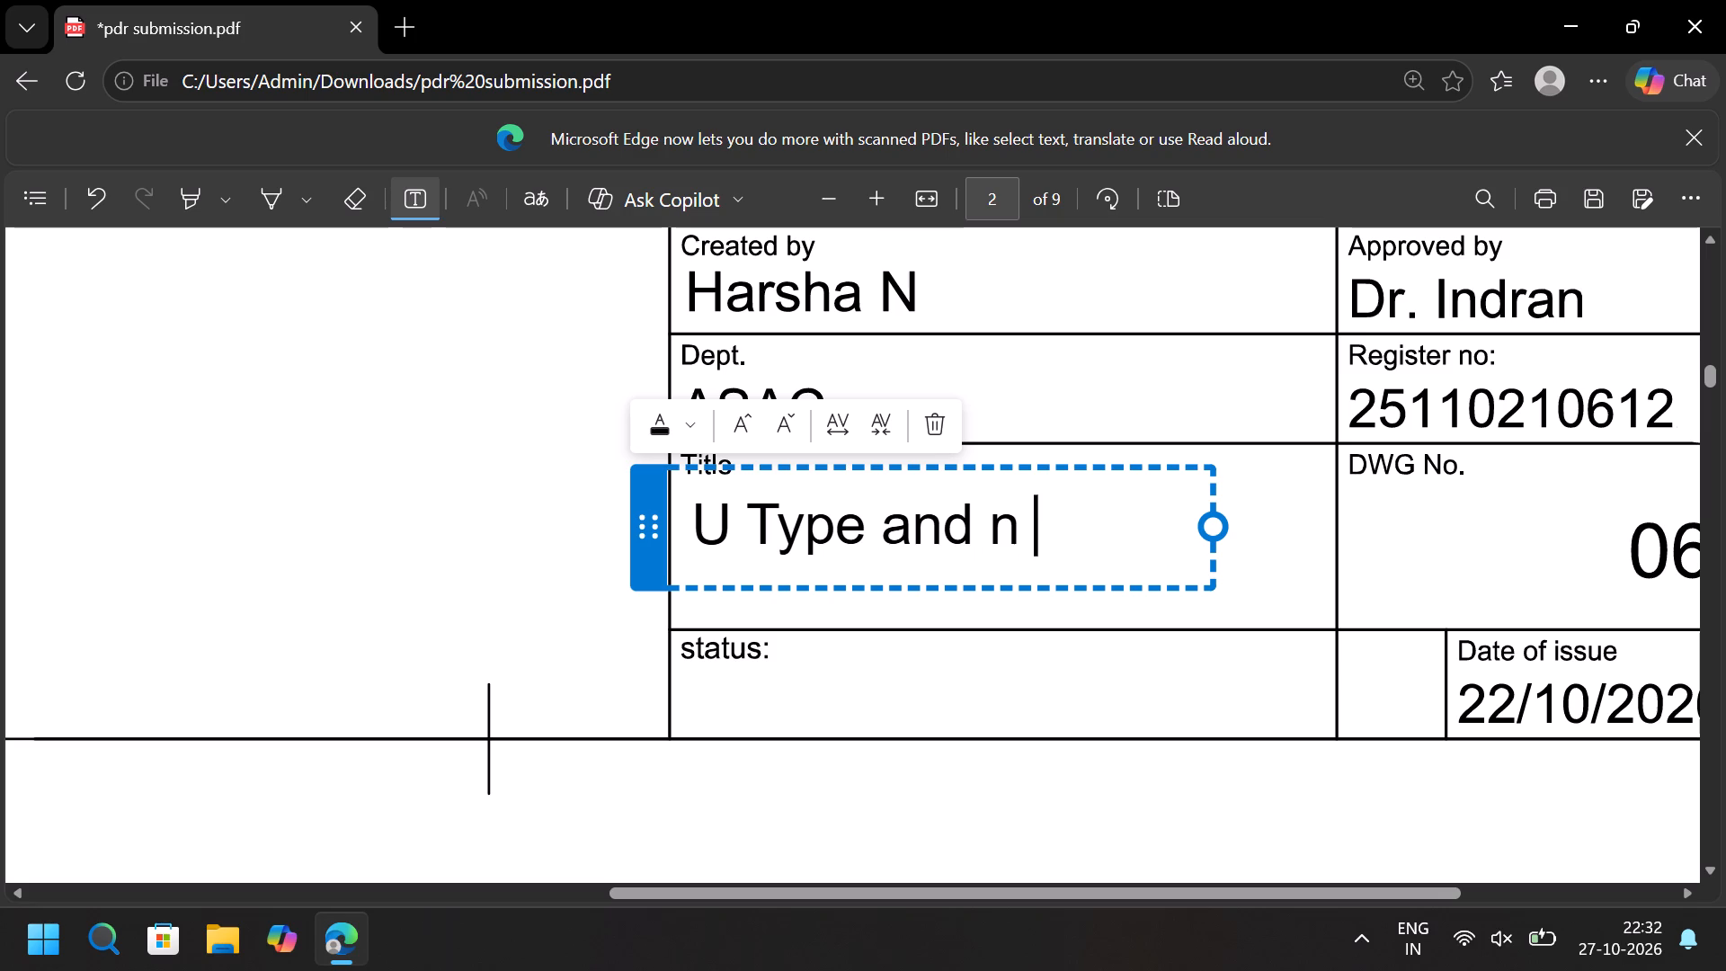
type("type")
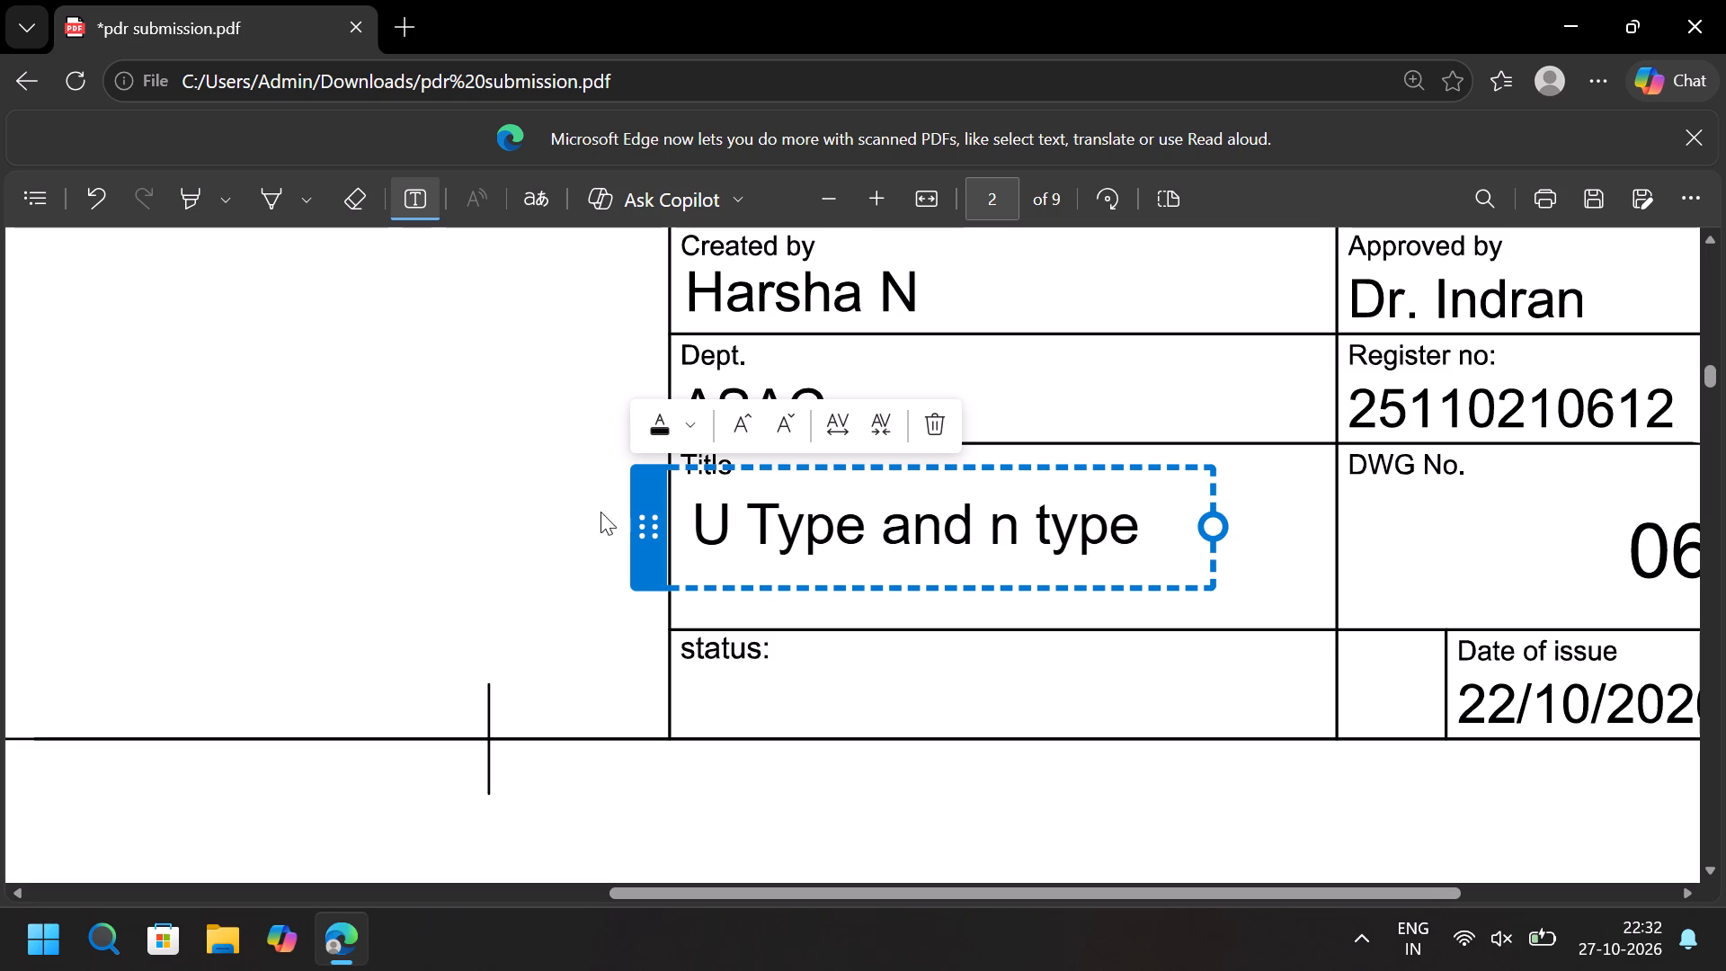
Enlarge the title text "U Type and n type" in the page 2 title block by one size.
left_click(415, 487)
scroll(477, 541, "down", 2, "ctrl")
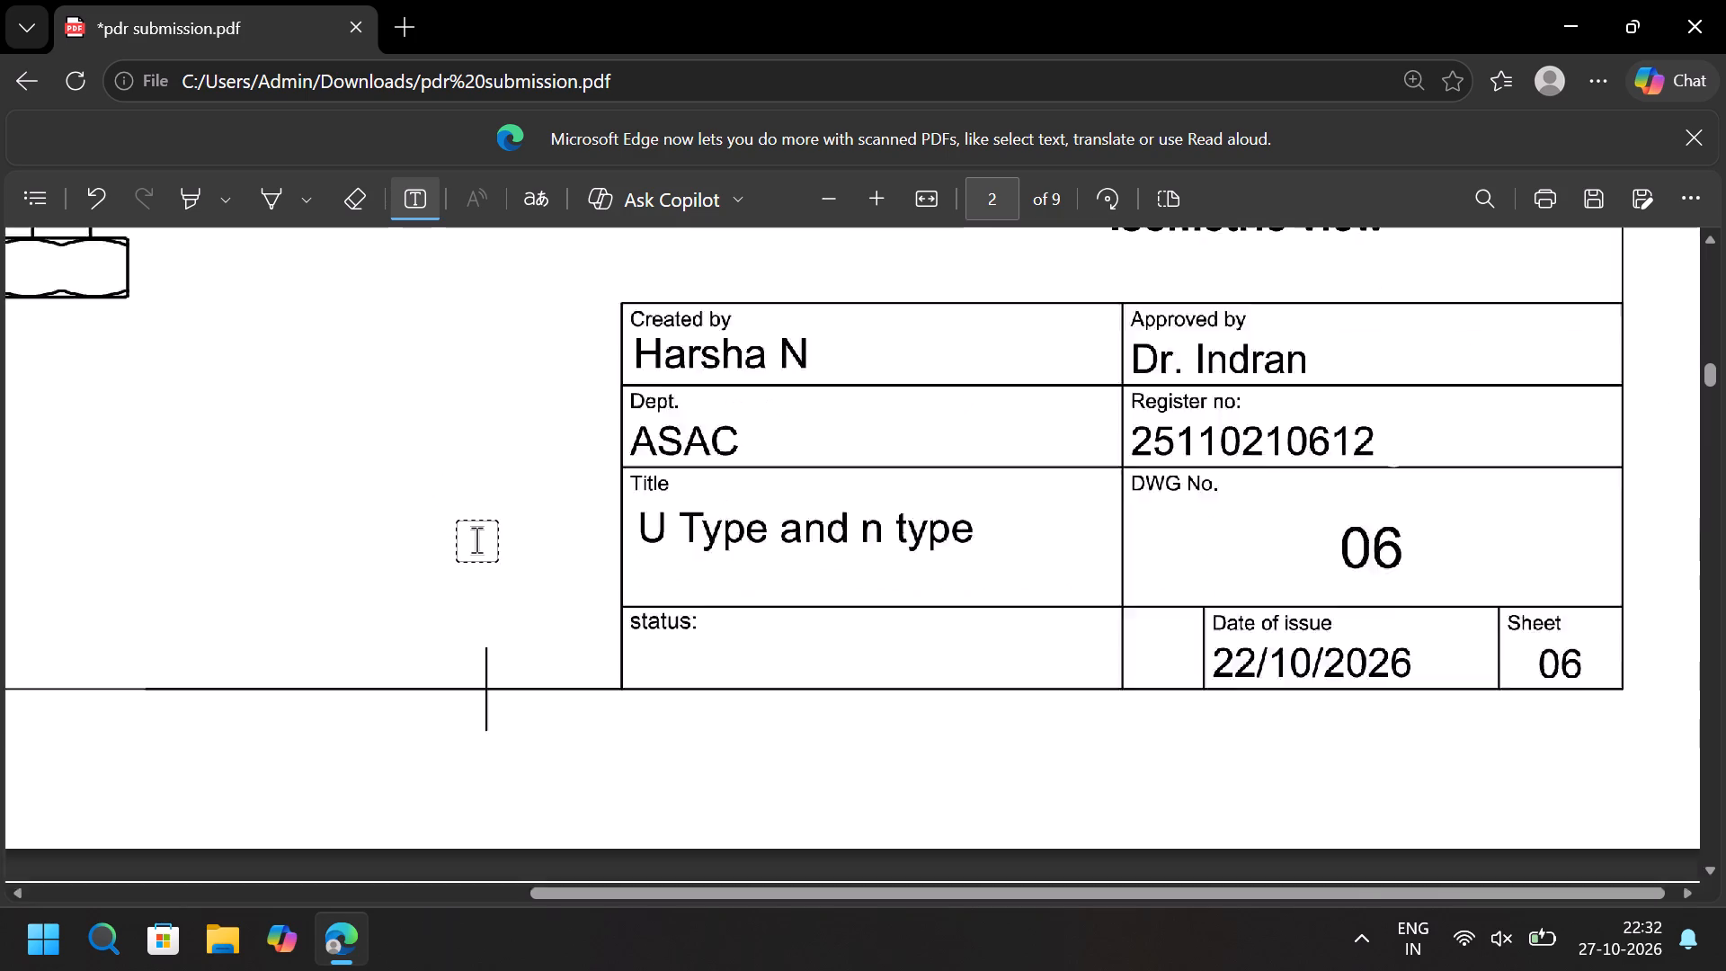
scroll(477, 541, "down", 2, "ctrl")
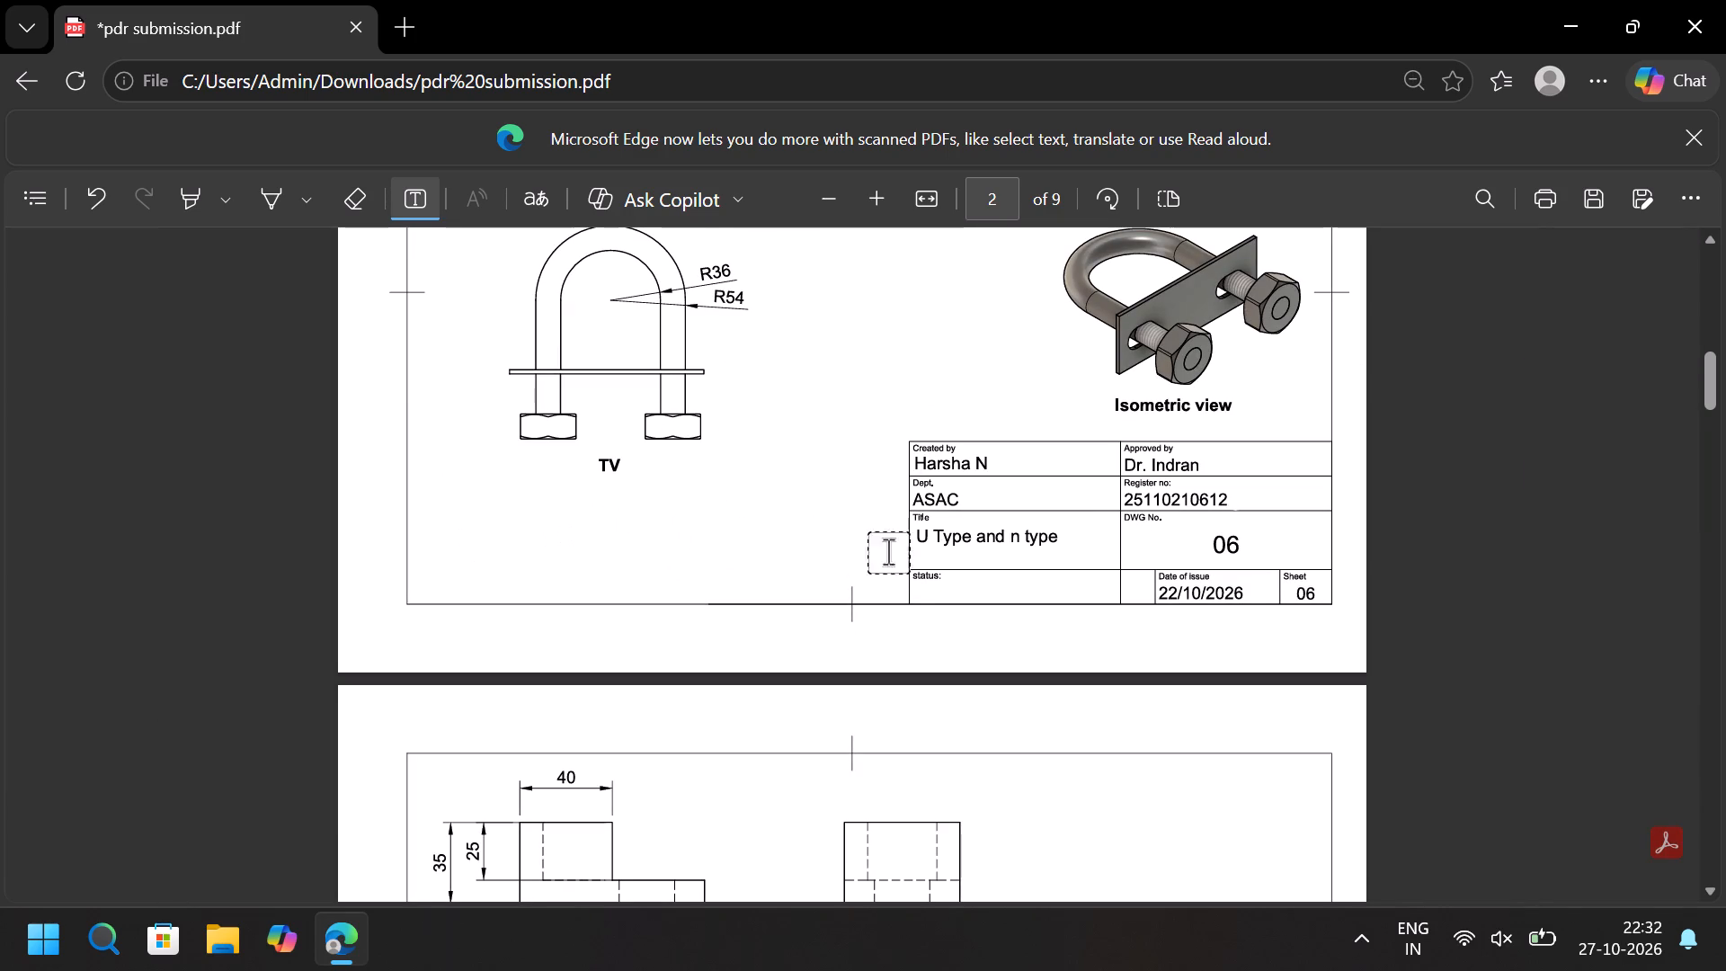
scroll(948, 558, "up", 2, "ctrl")
scroll(1012, 511, "up", 3)
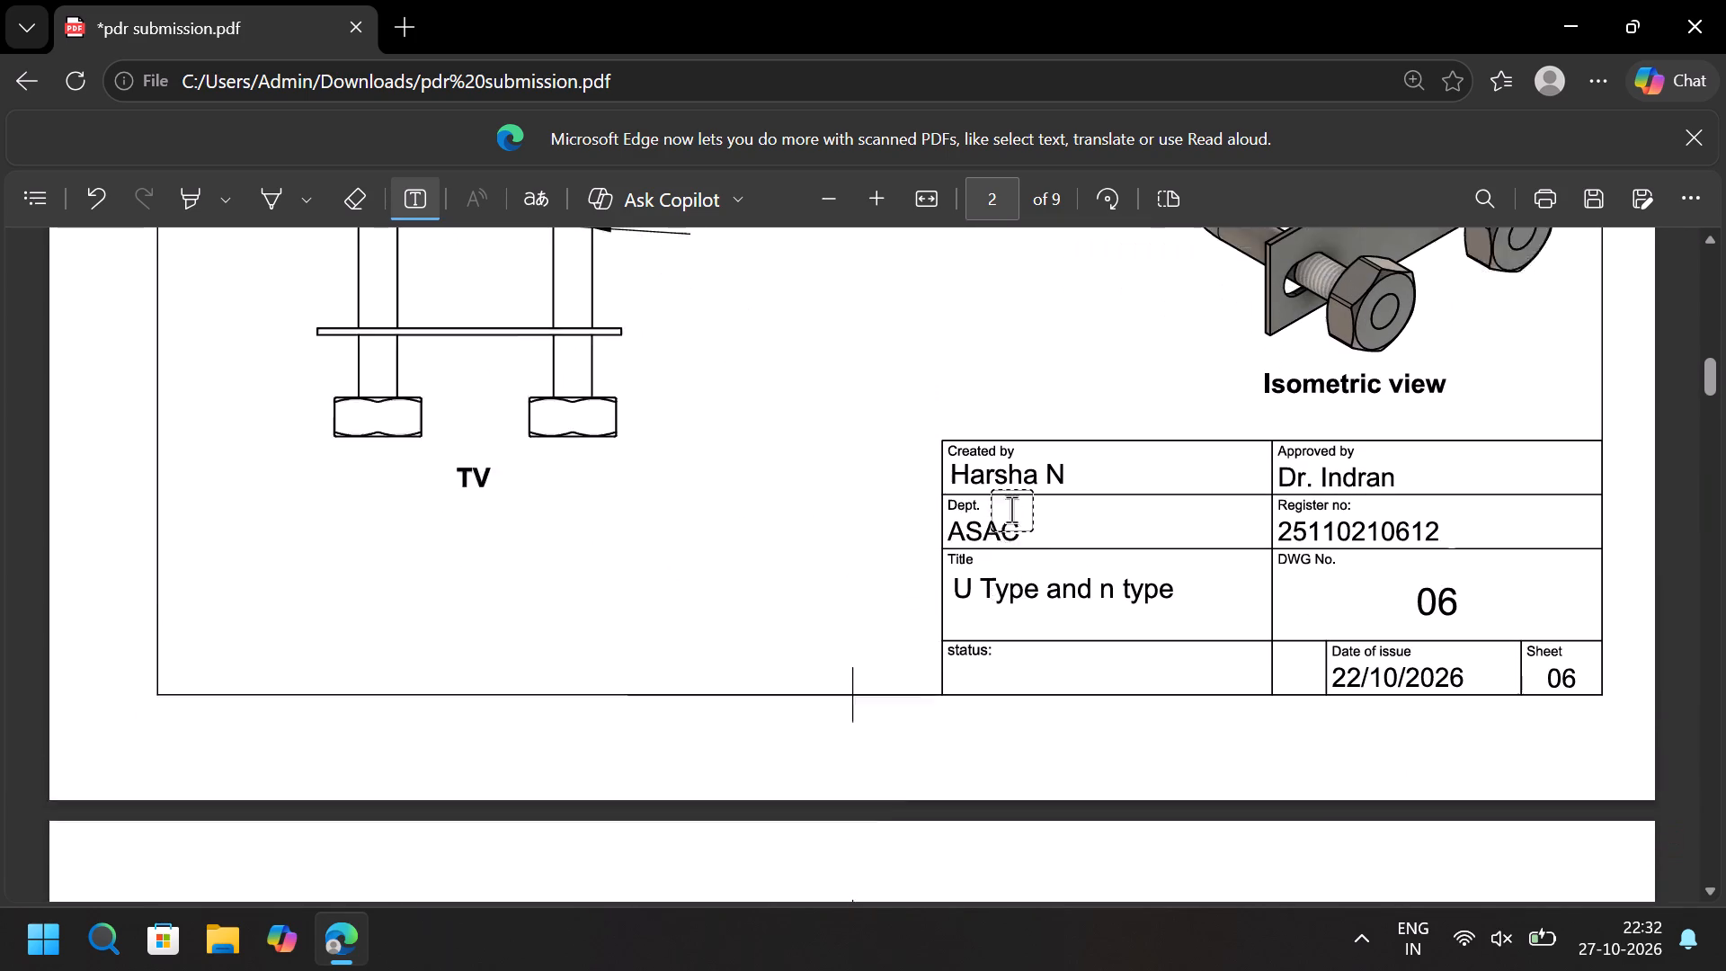
scroll(1012, 511, "up", 13)
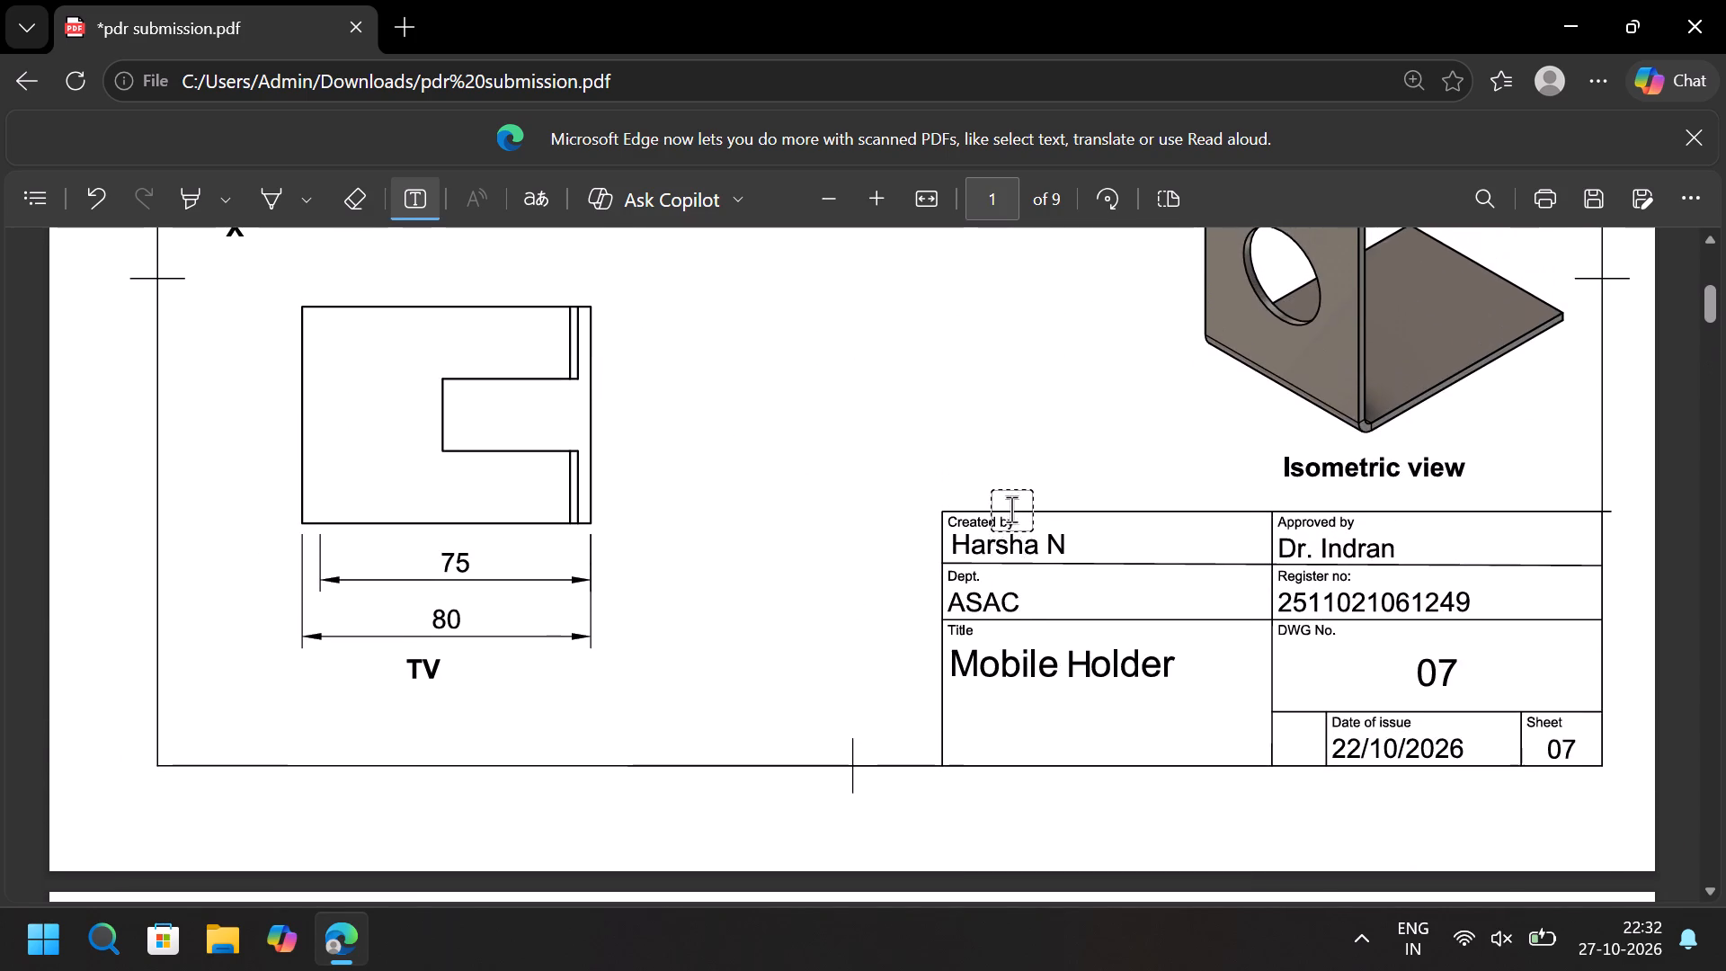
scroll(1012, 511, "down", 18)
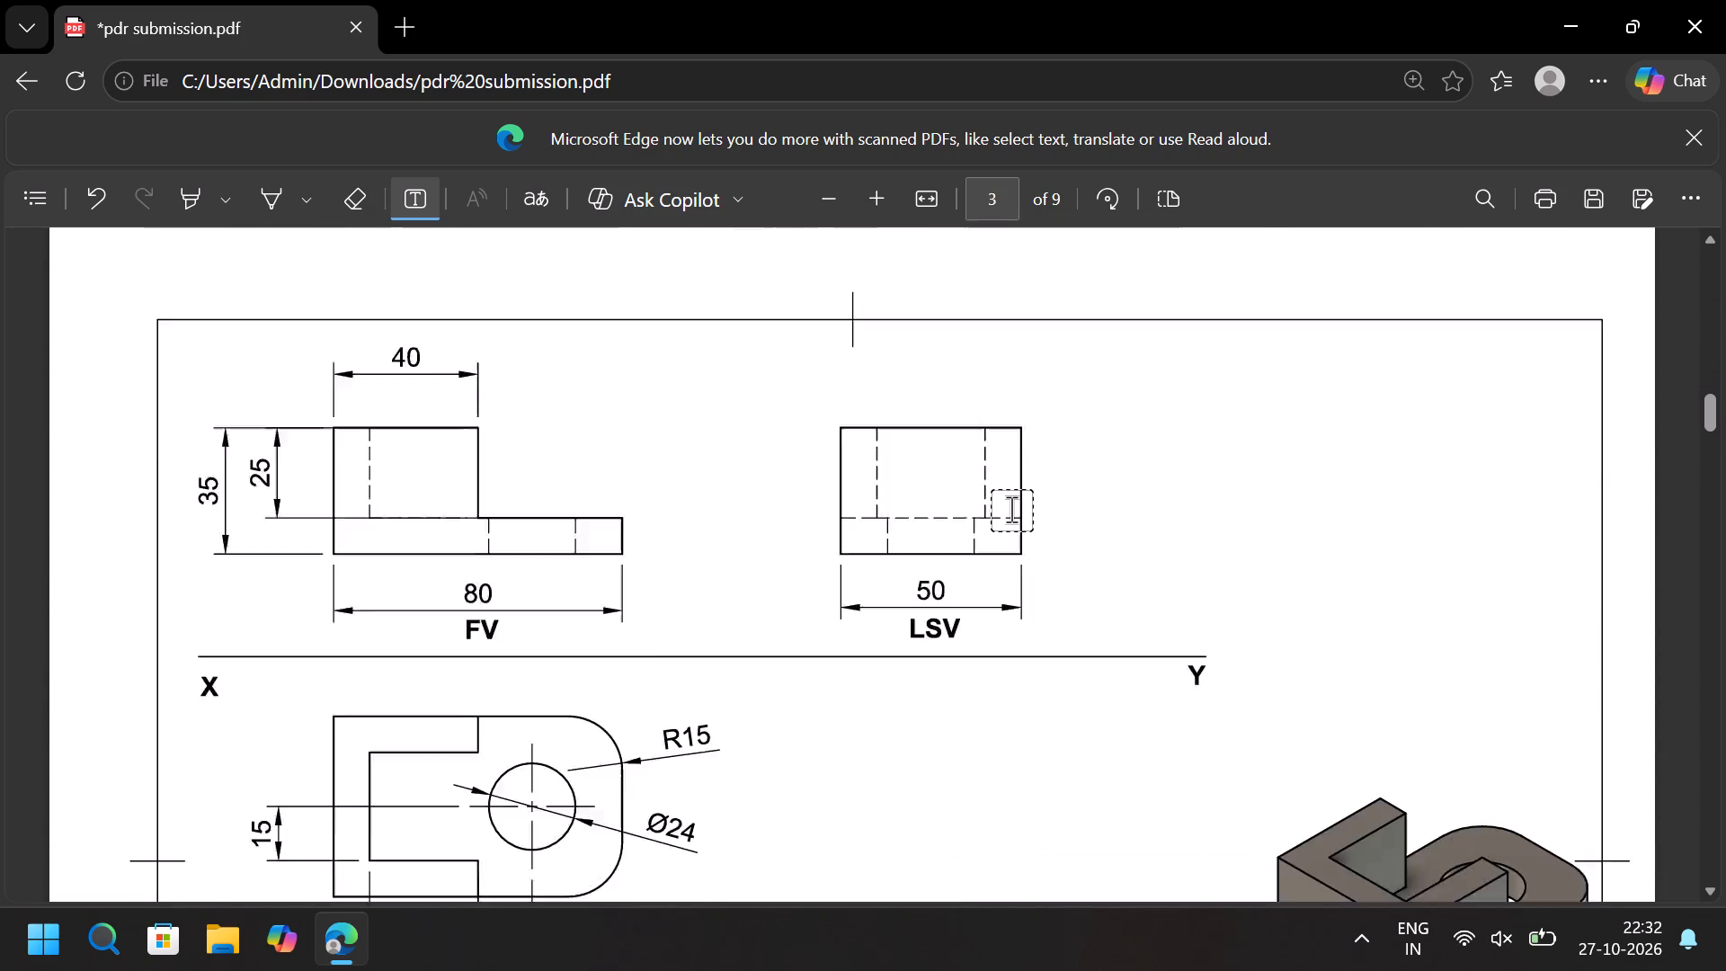
scroll(1012, 511, "down", 11)
scroll(1012, 511, "up", 7)
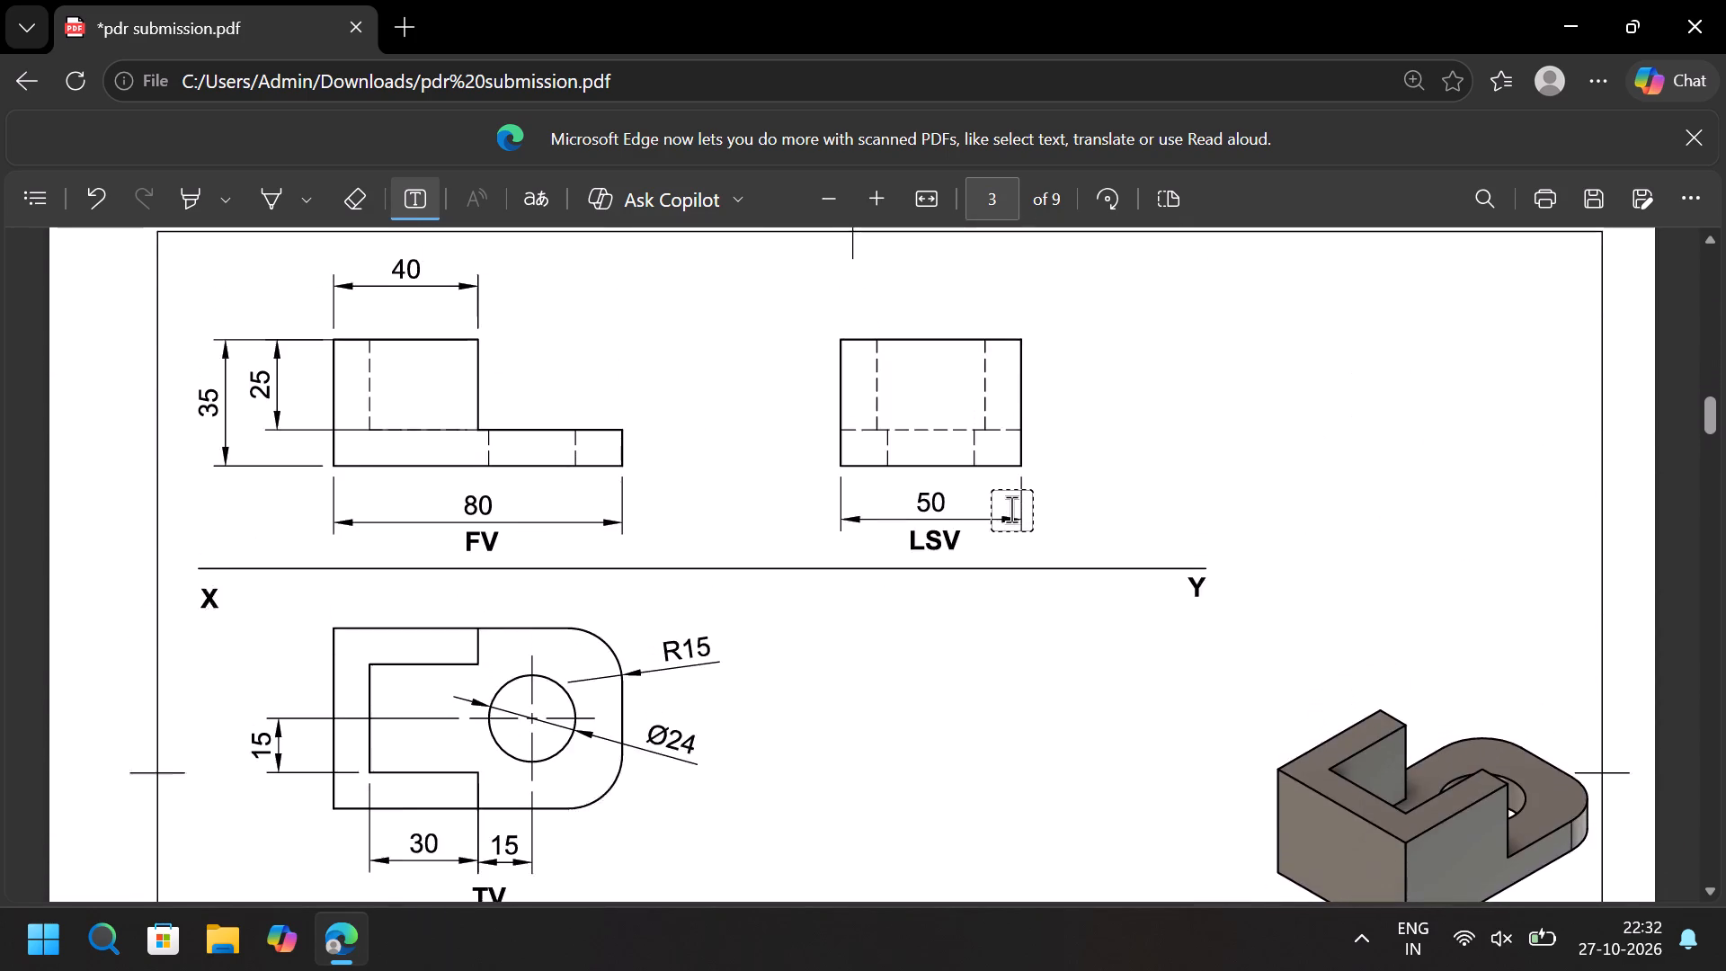
scroll(1012, 511, "up", 7)
left_click(979, 556)
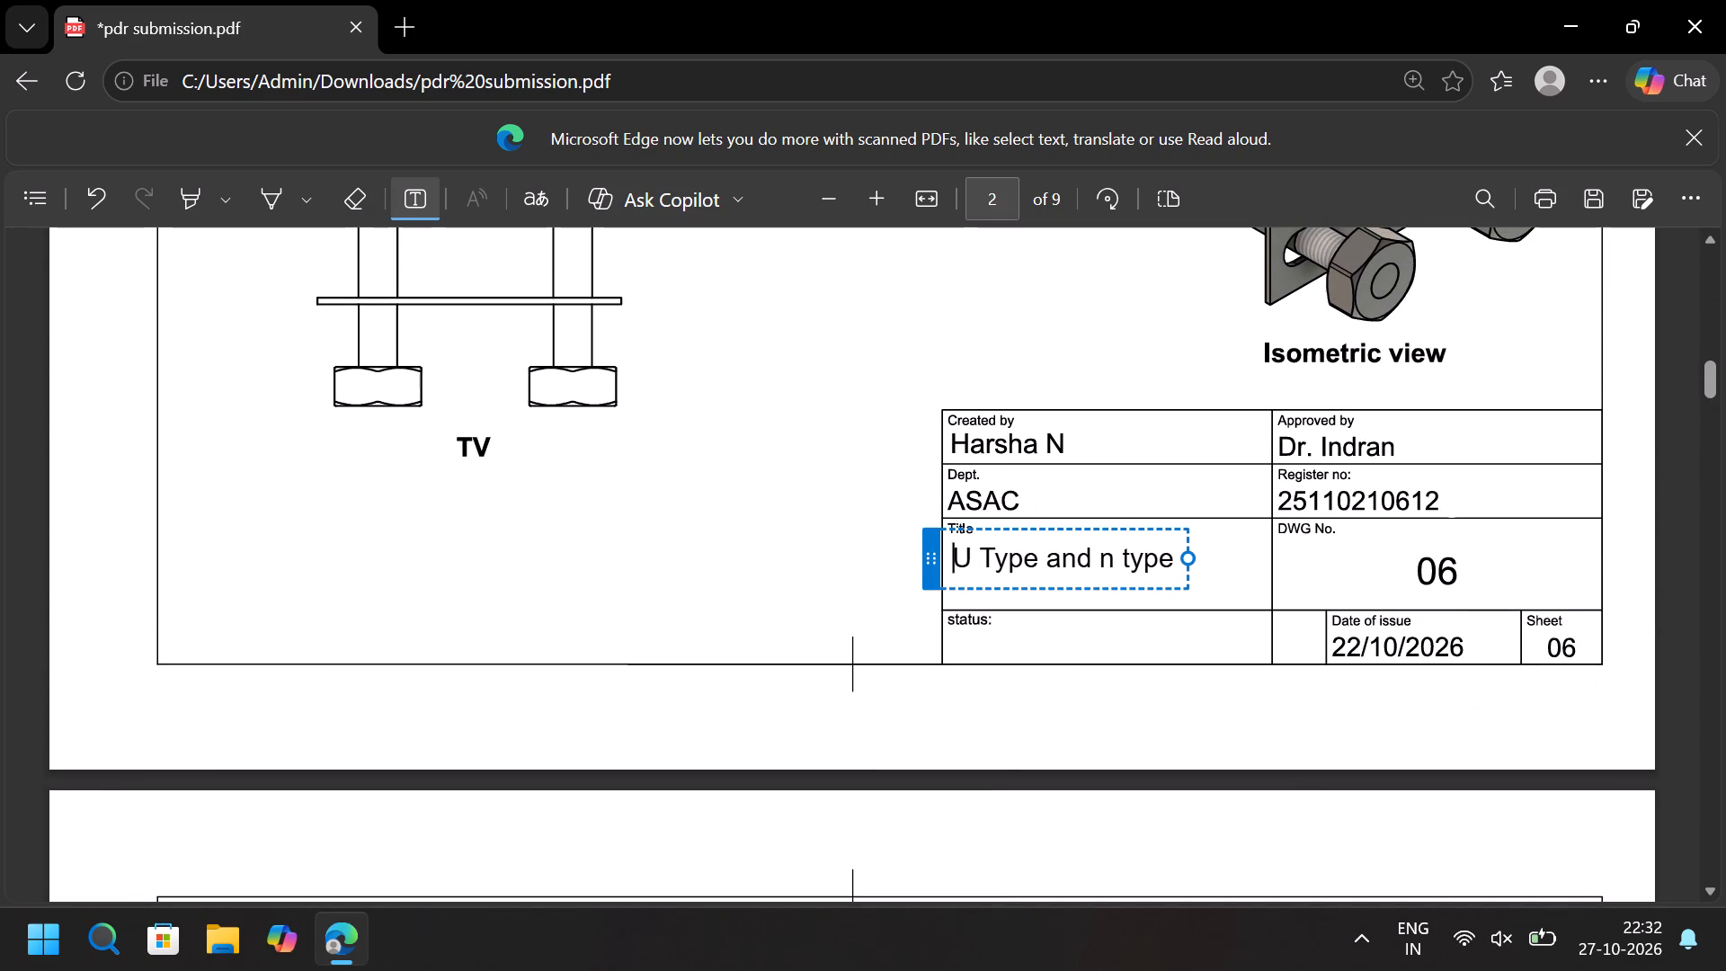
left_click(1035, 497)
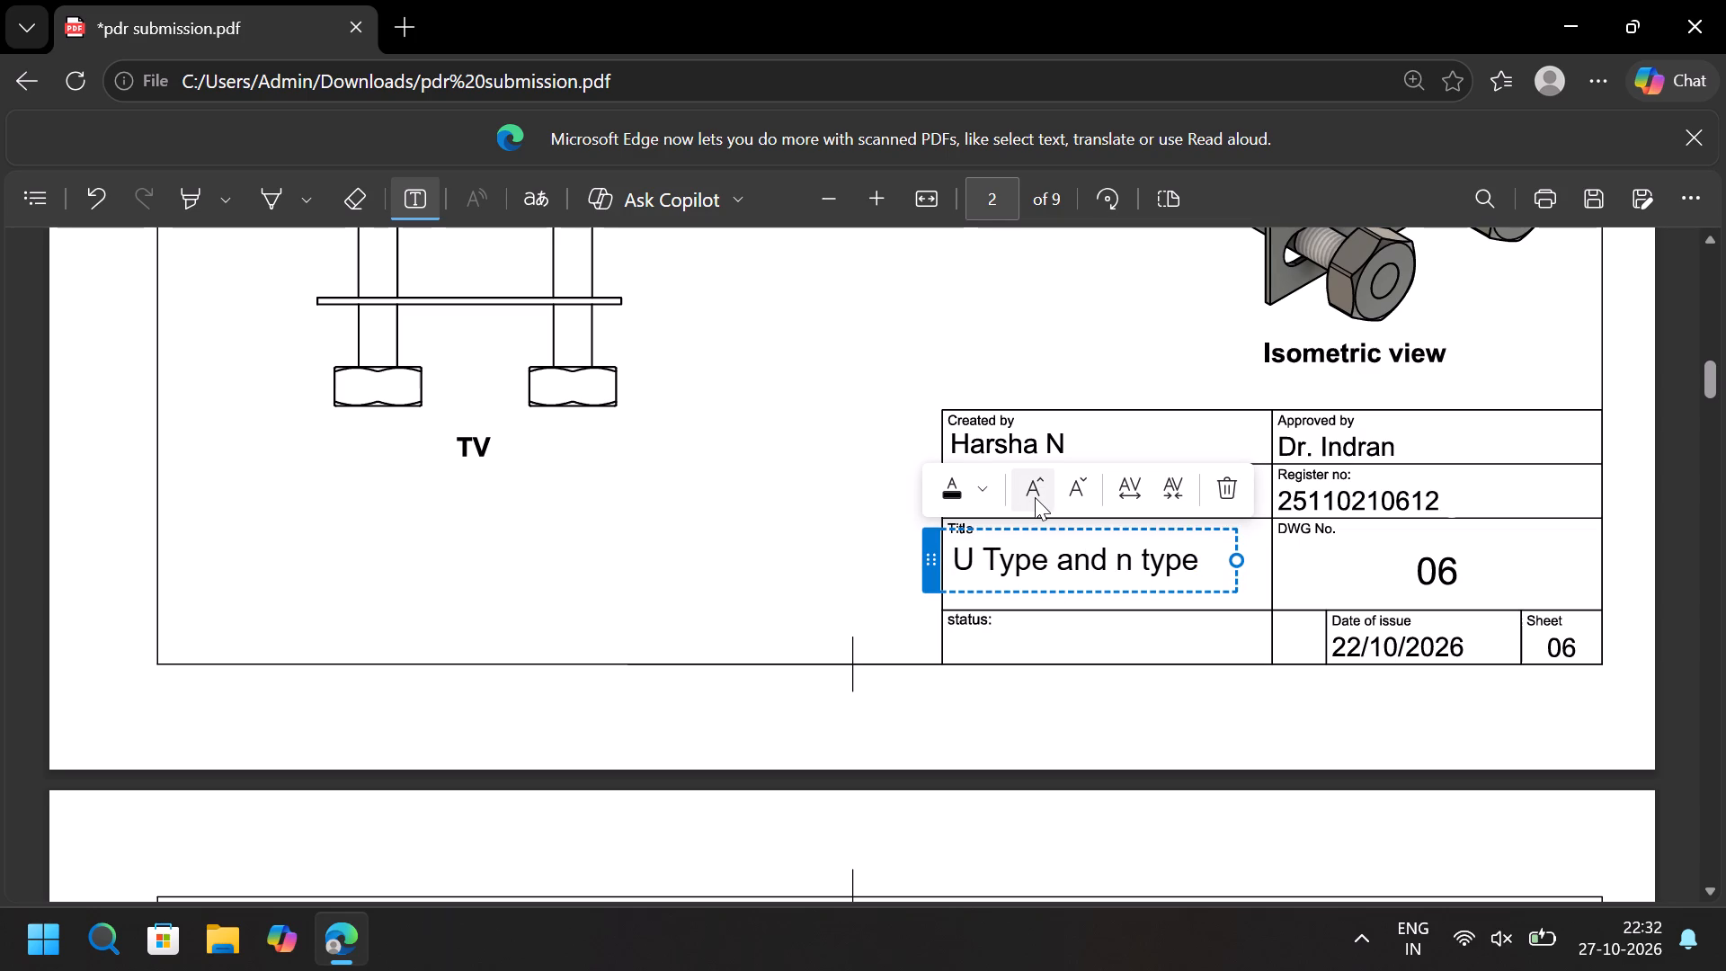
left_click(873, 531)
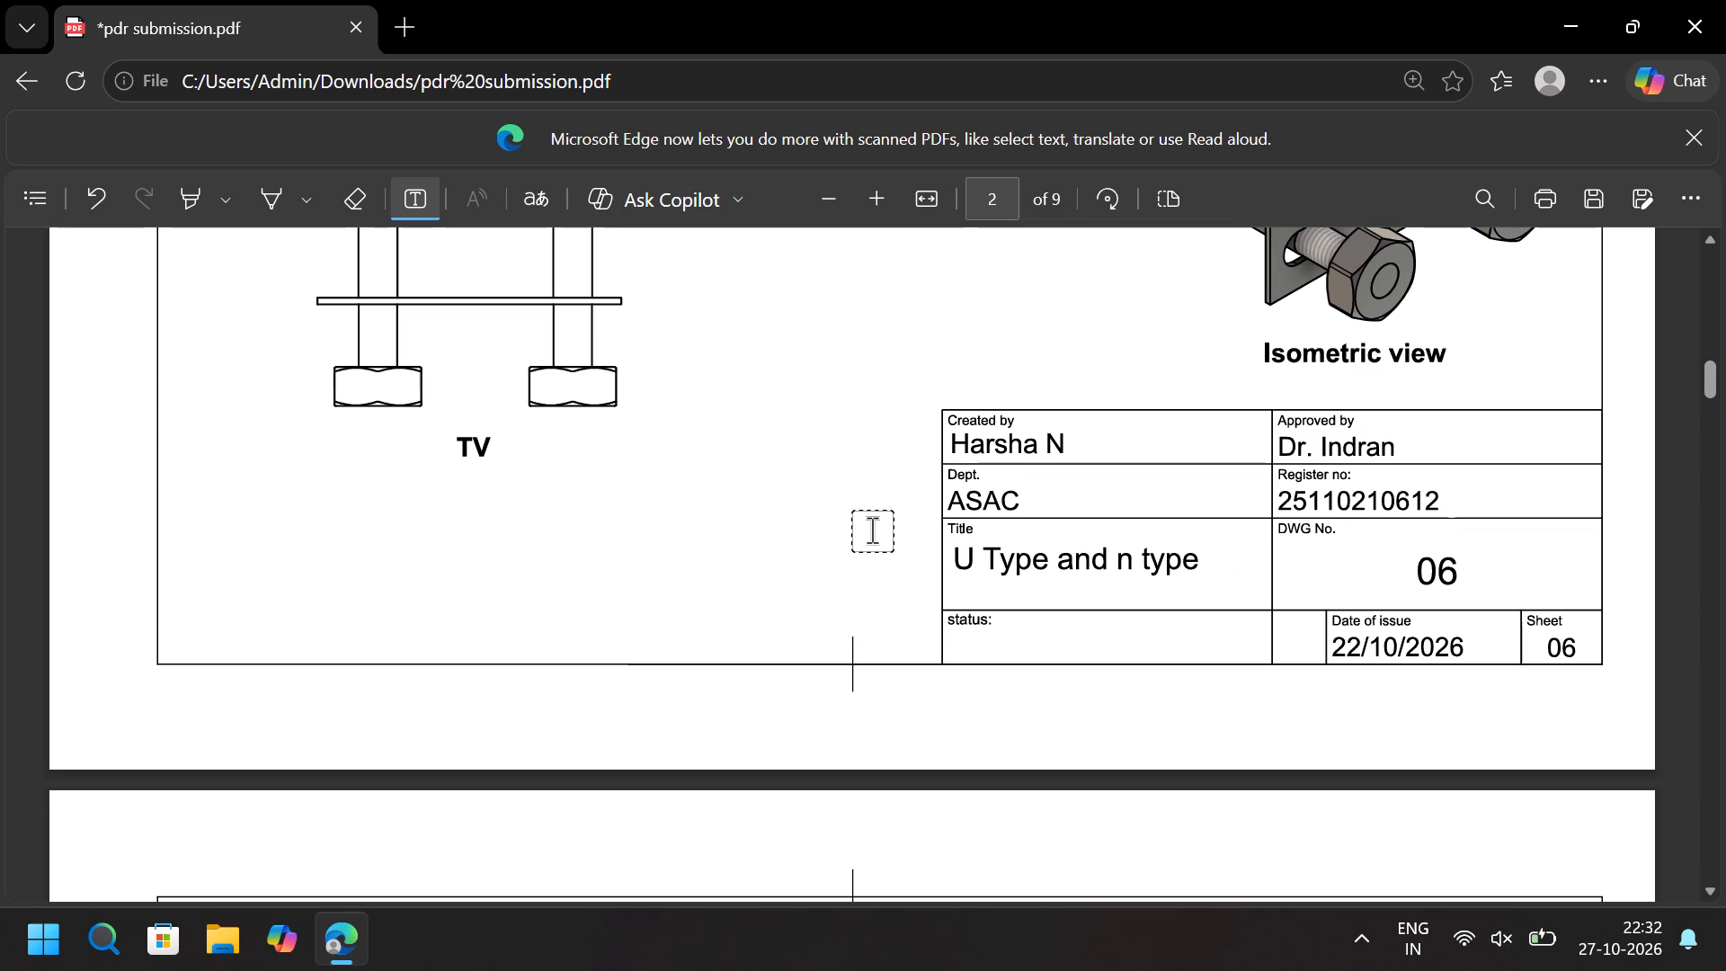
Add the two missing final register digits as text after the page 2 register number, one size smaller, and move them down beside it.
scroll(873, 531, "down", 1)
scroll(836, 546, "down", 1, "ctrl")
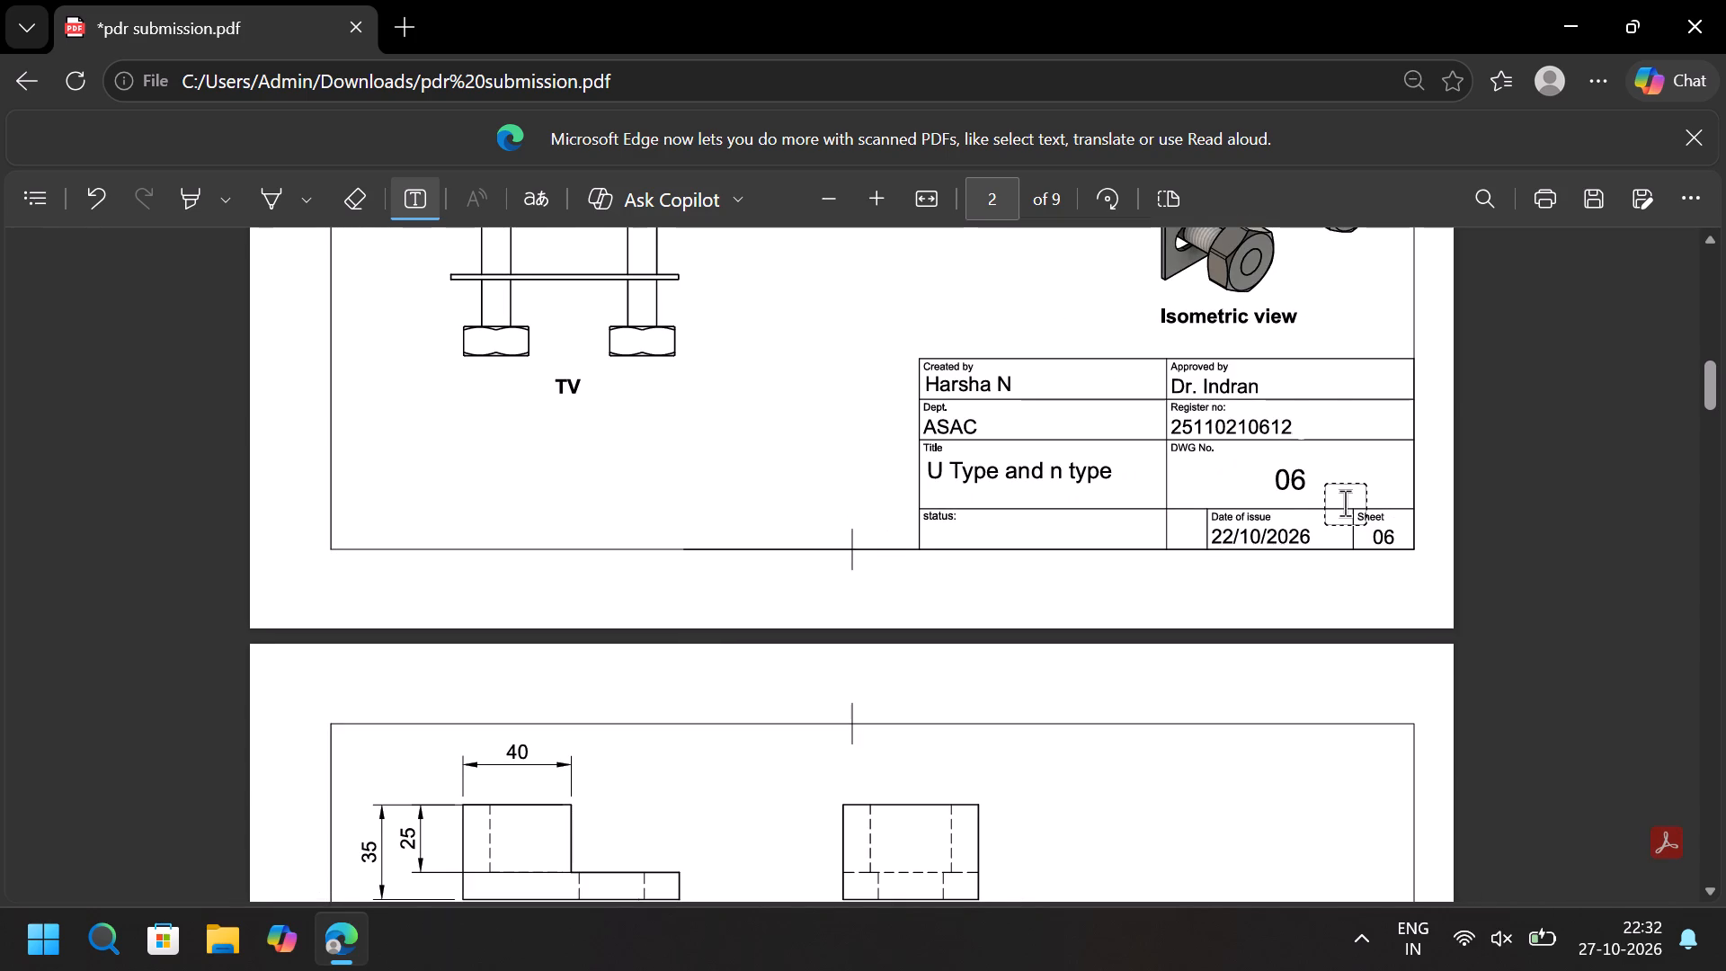
scroll(1346, 504, "up", 5, "ctrl")
scroll(1346, 504, "up", 7)
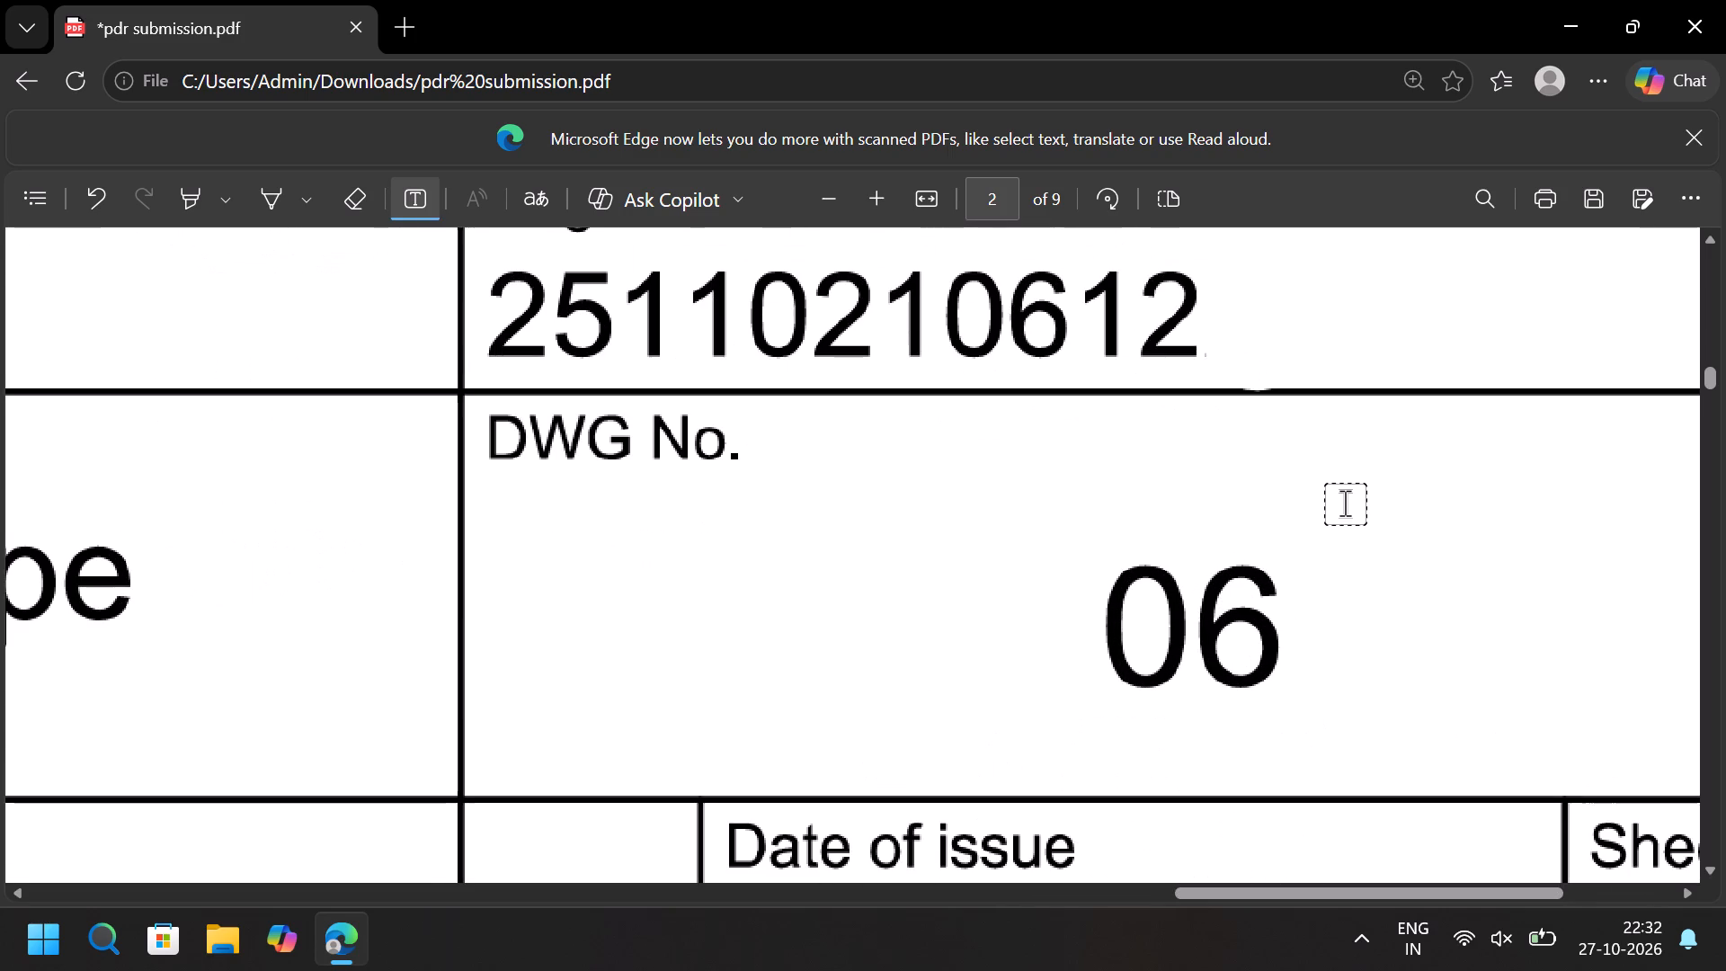
scroll(1346, 504, "left", 1)
scroll(1346, 504, "up", 3)
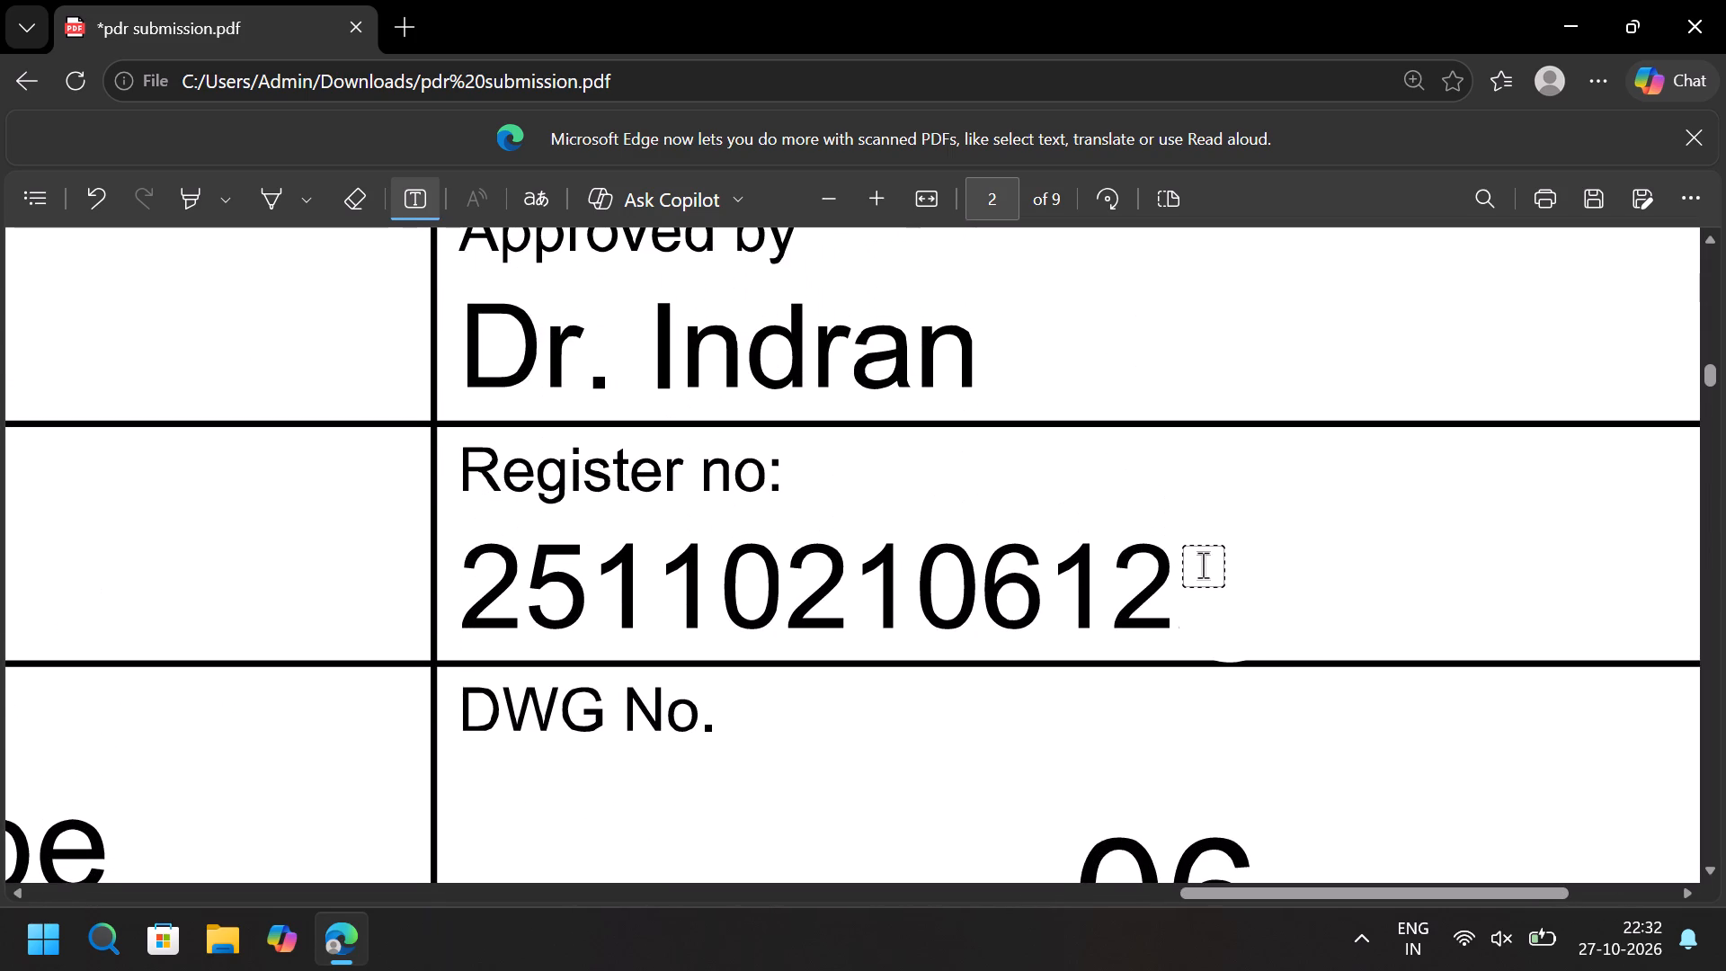
left_click(1182, 582)
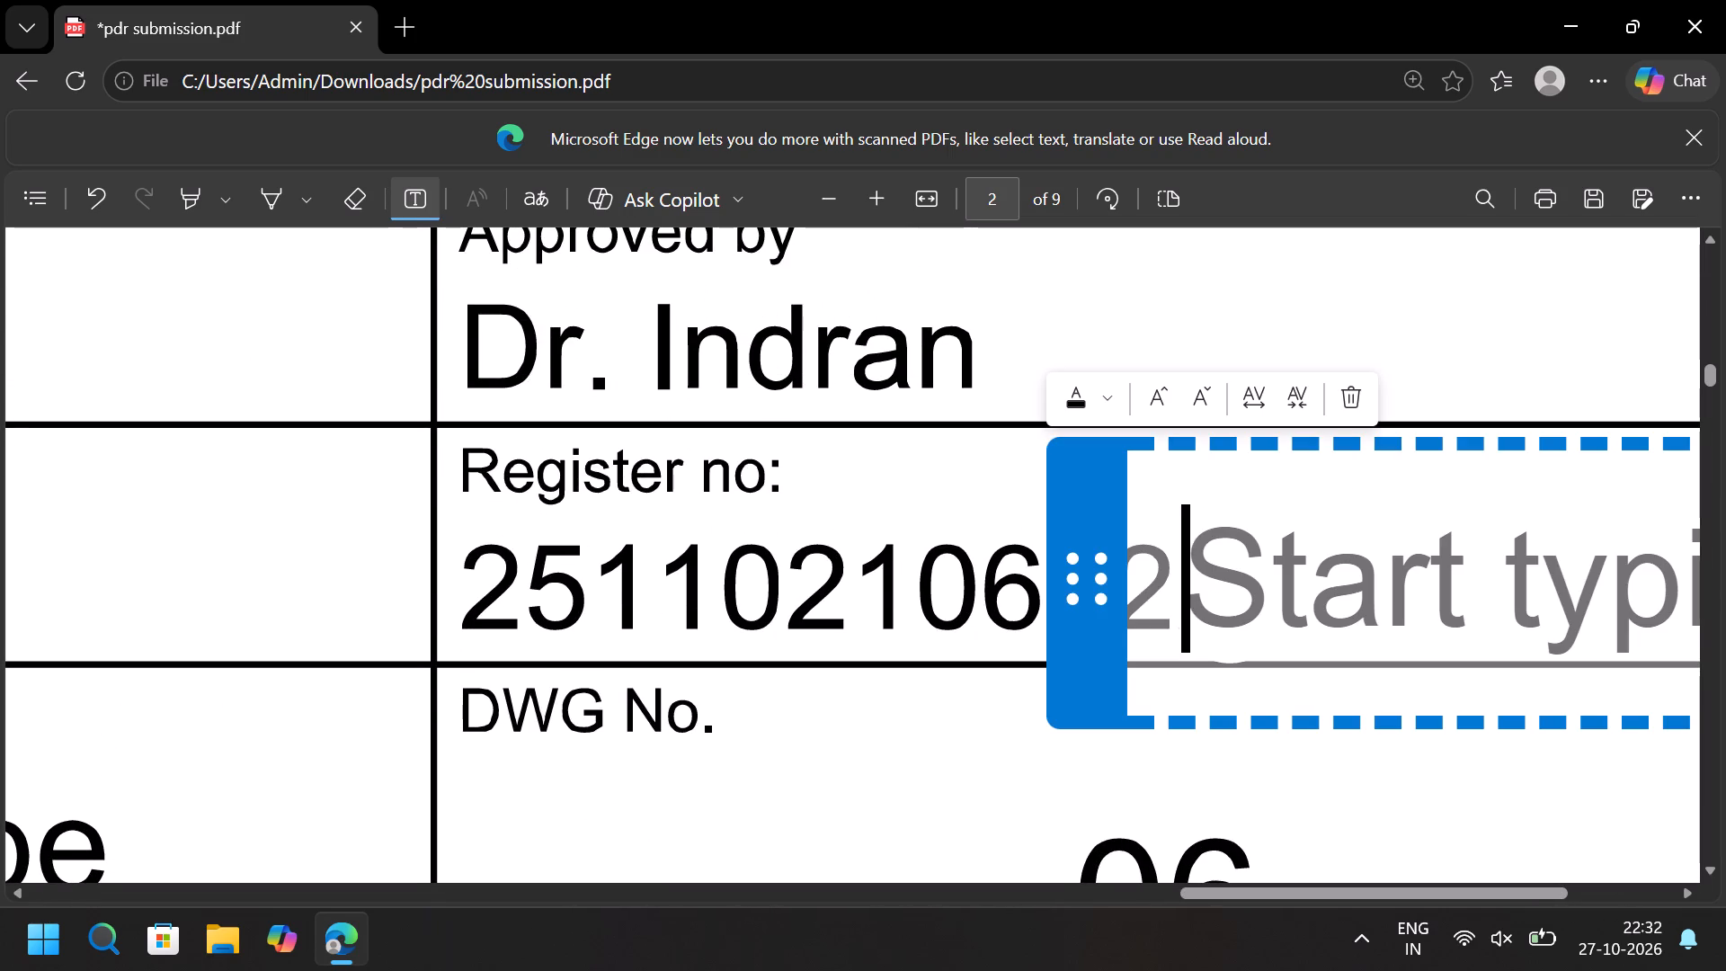
type("49")
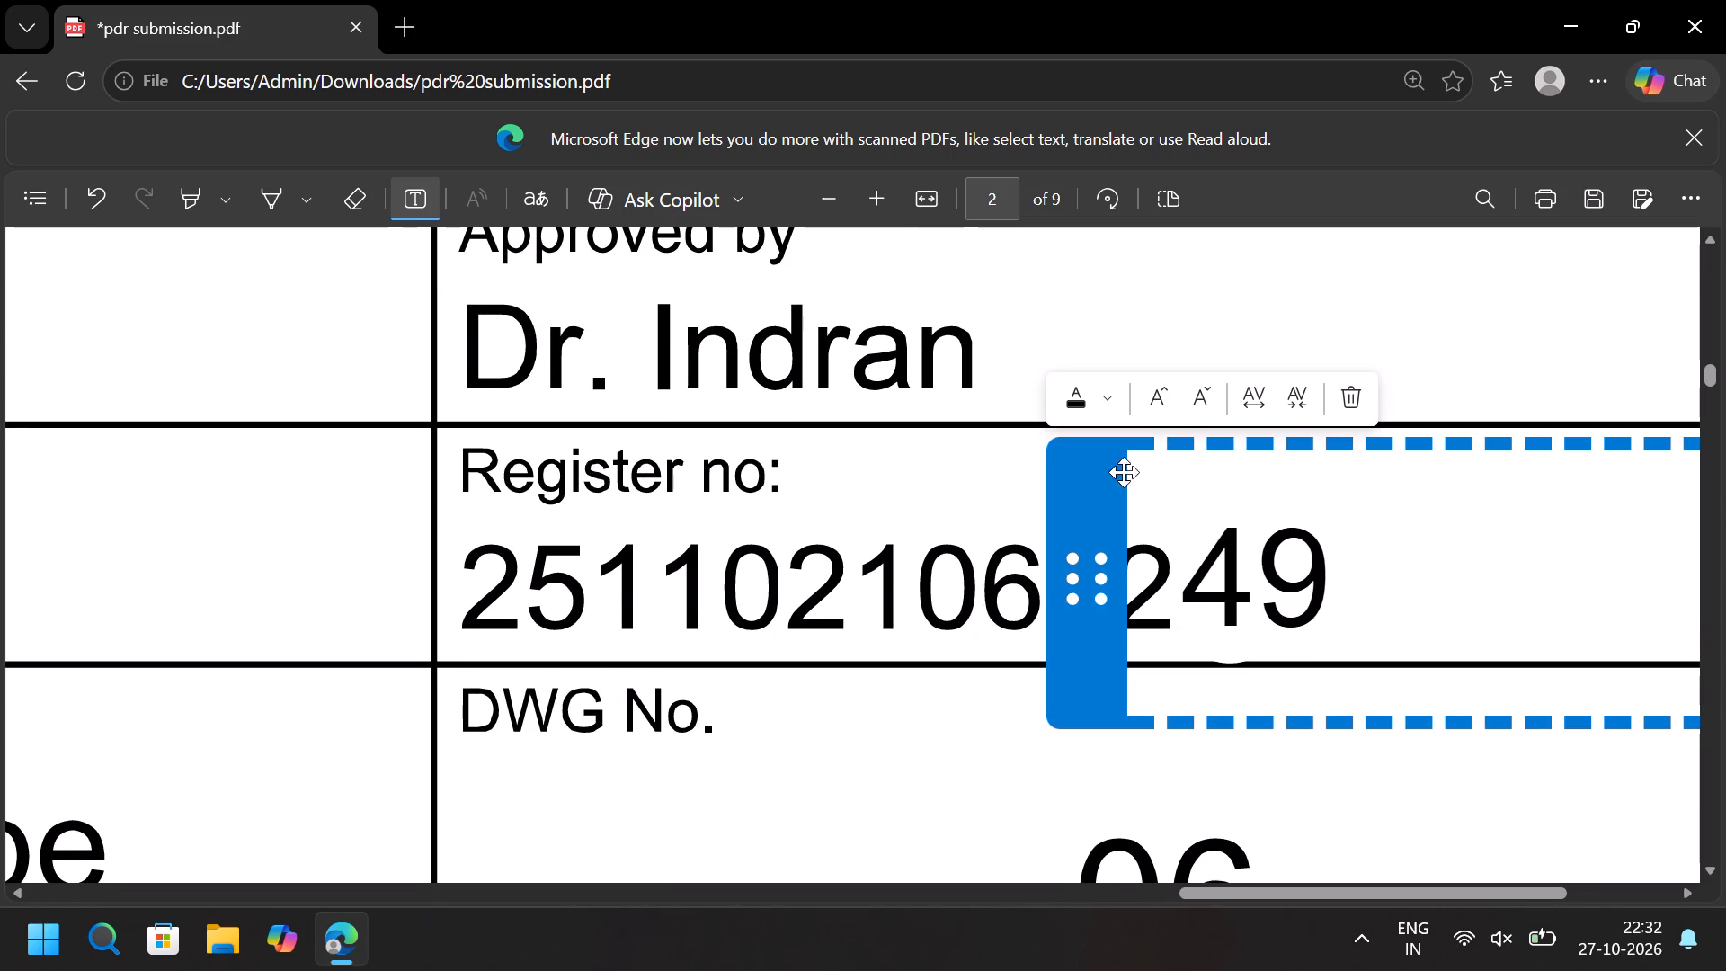
left_click(1195, 385)
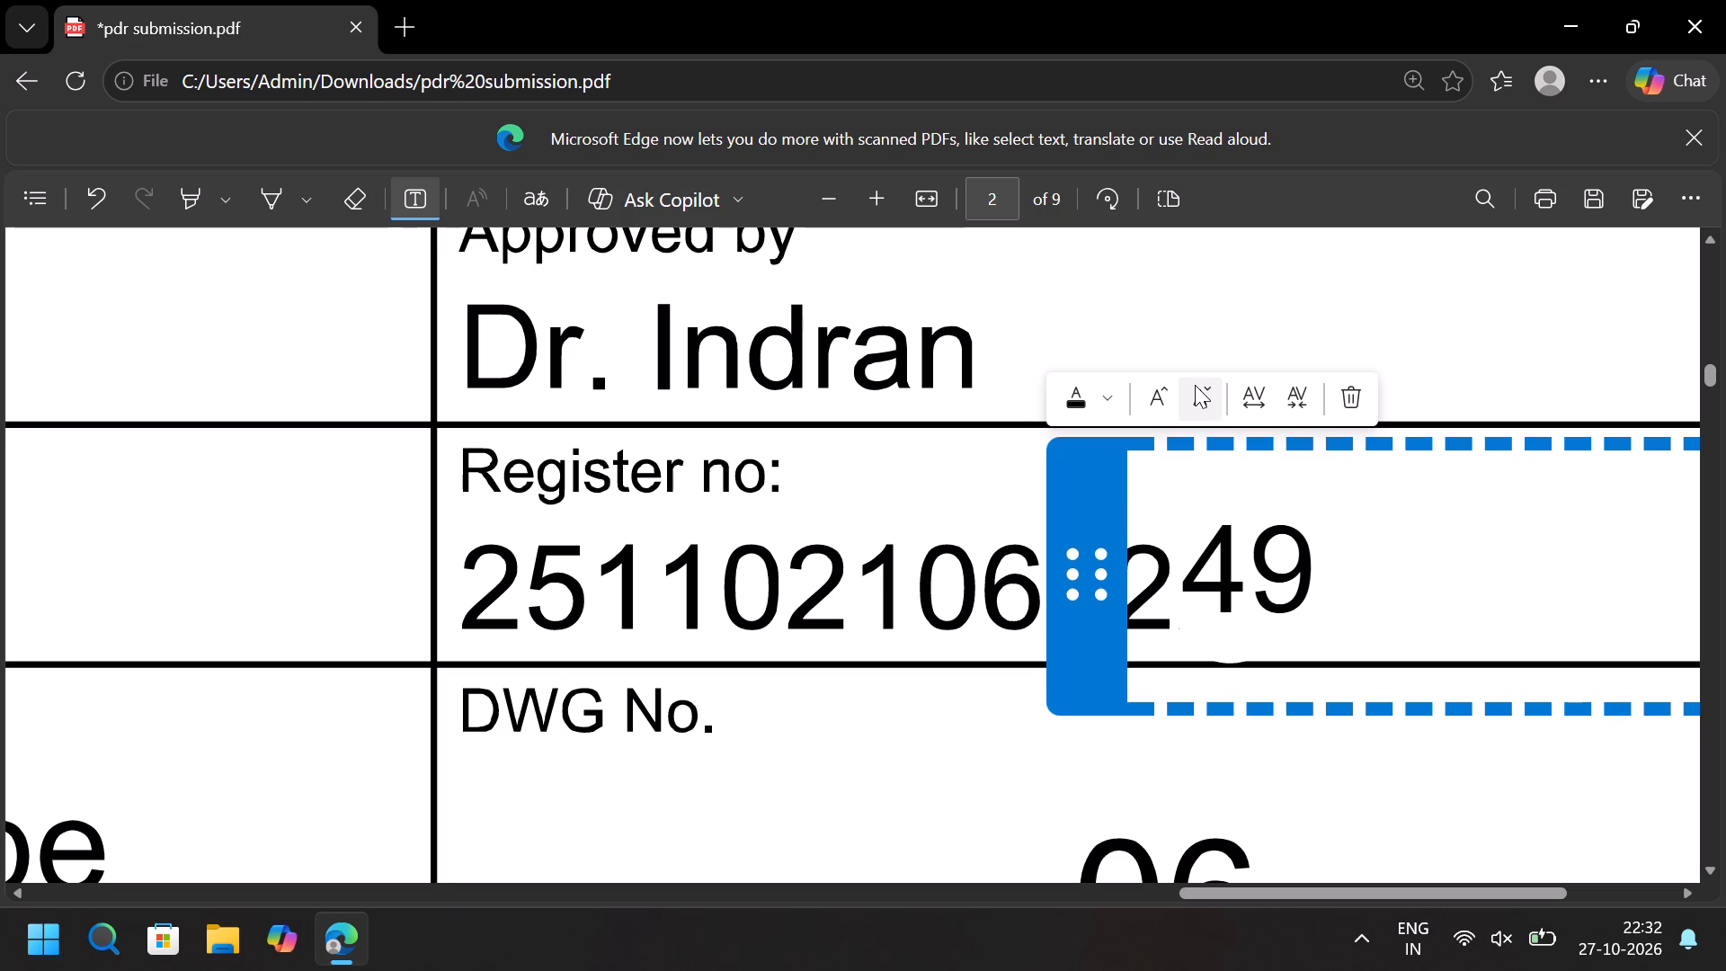
left_click_drag(1112, 534, 1110, 558)
left_click(834, 751)
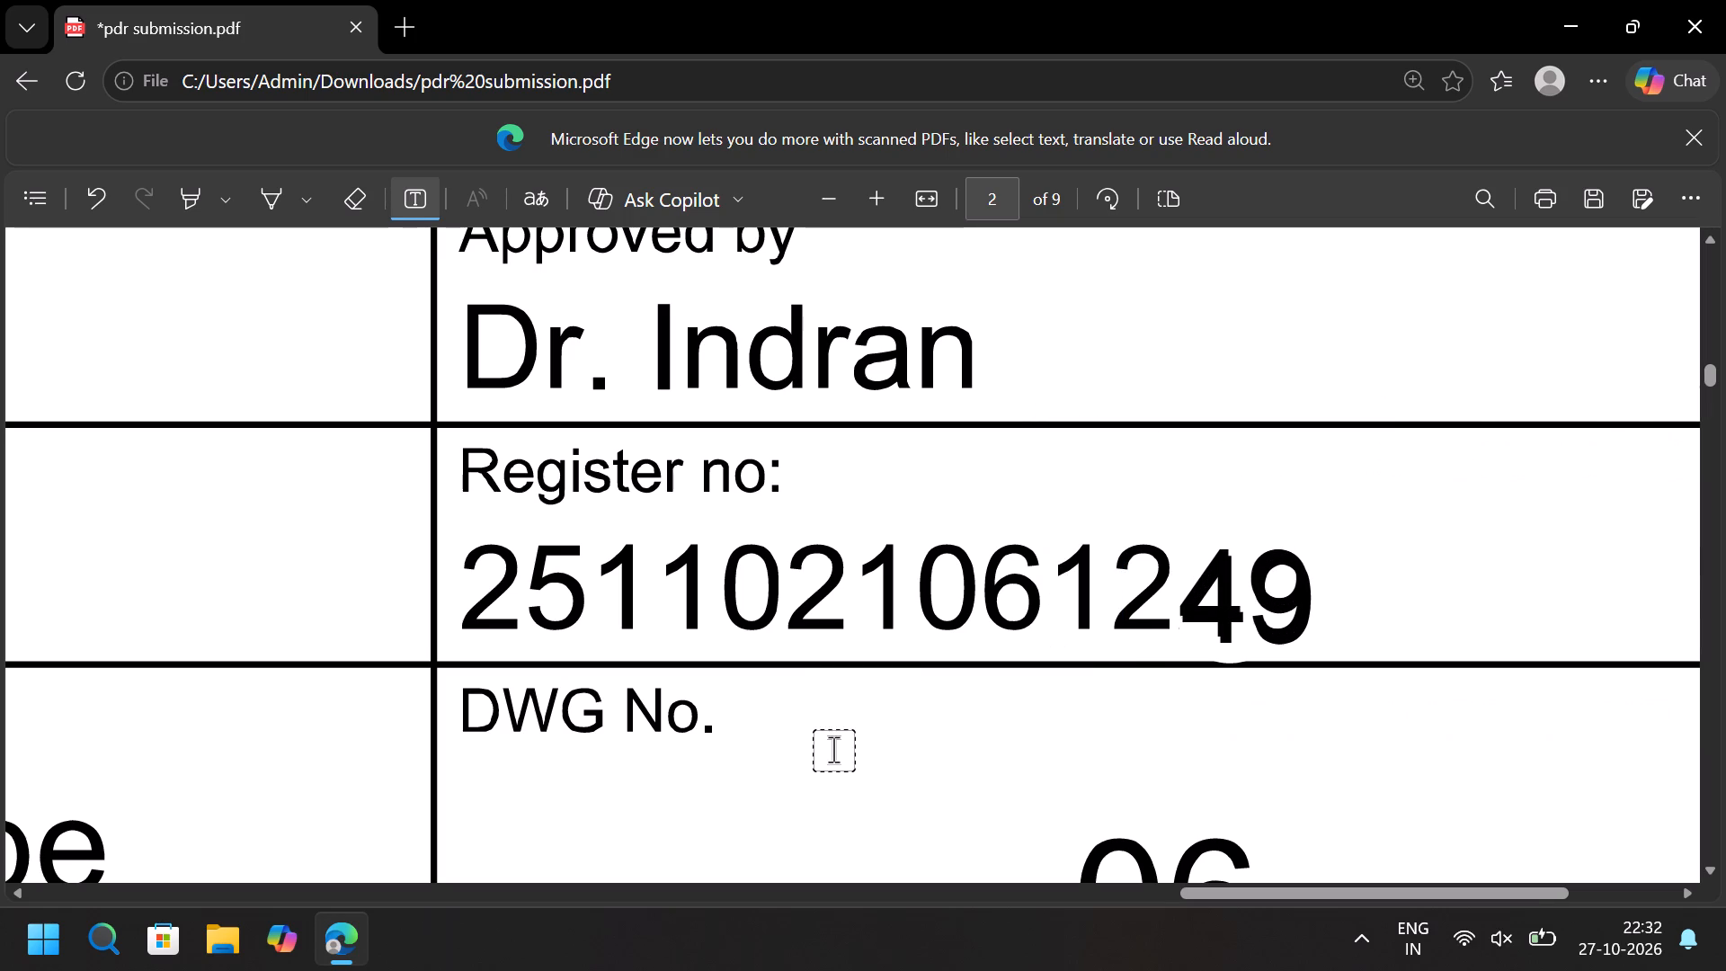
Nudge the two added digits slightly up to line up with the rest of the page 2 register number.
left_click(1231, 623)
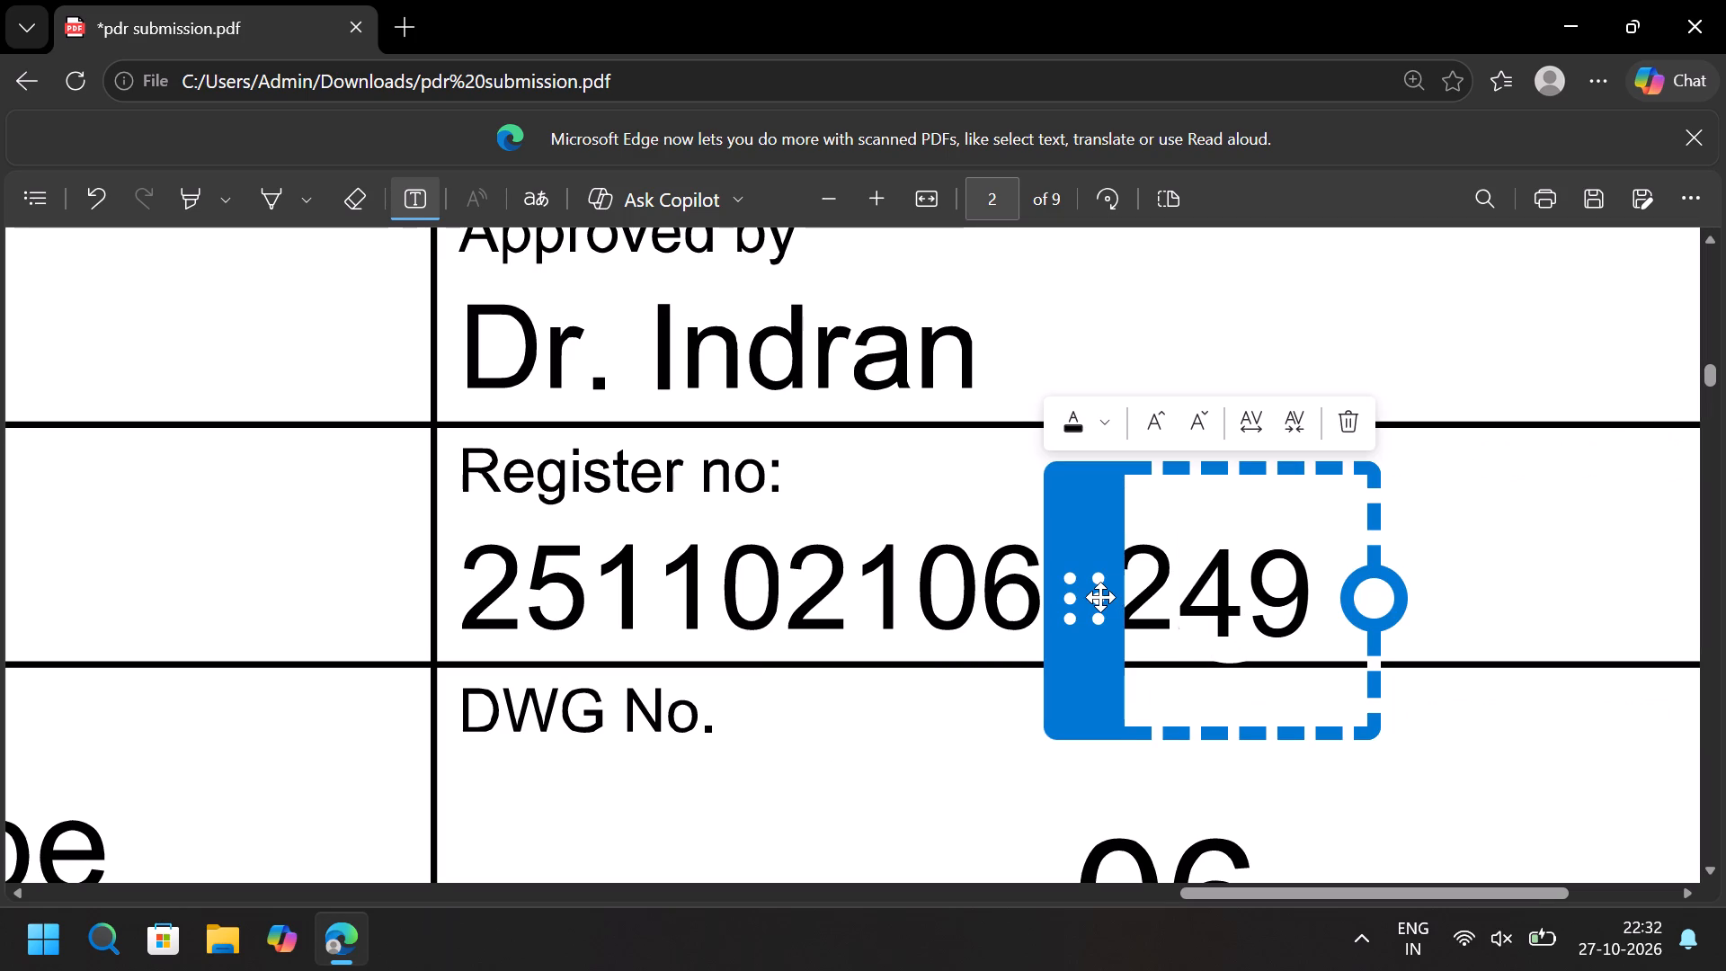
left_click_drag(1100, 597, 1098, 584)
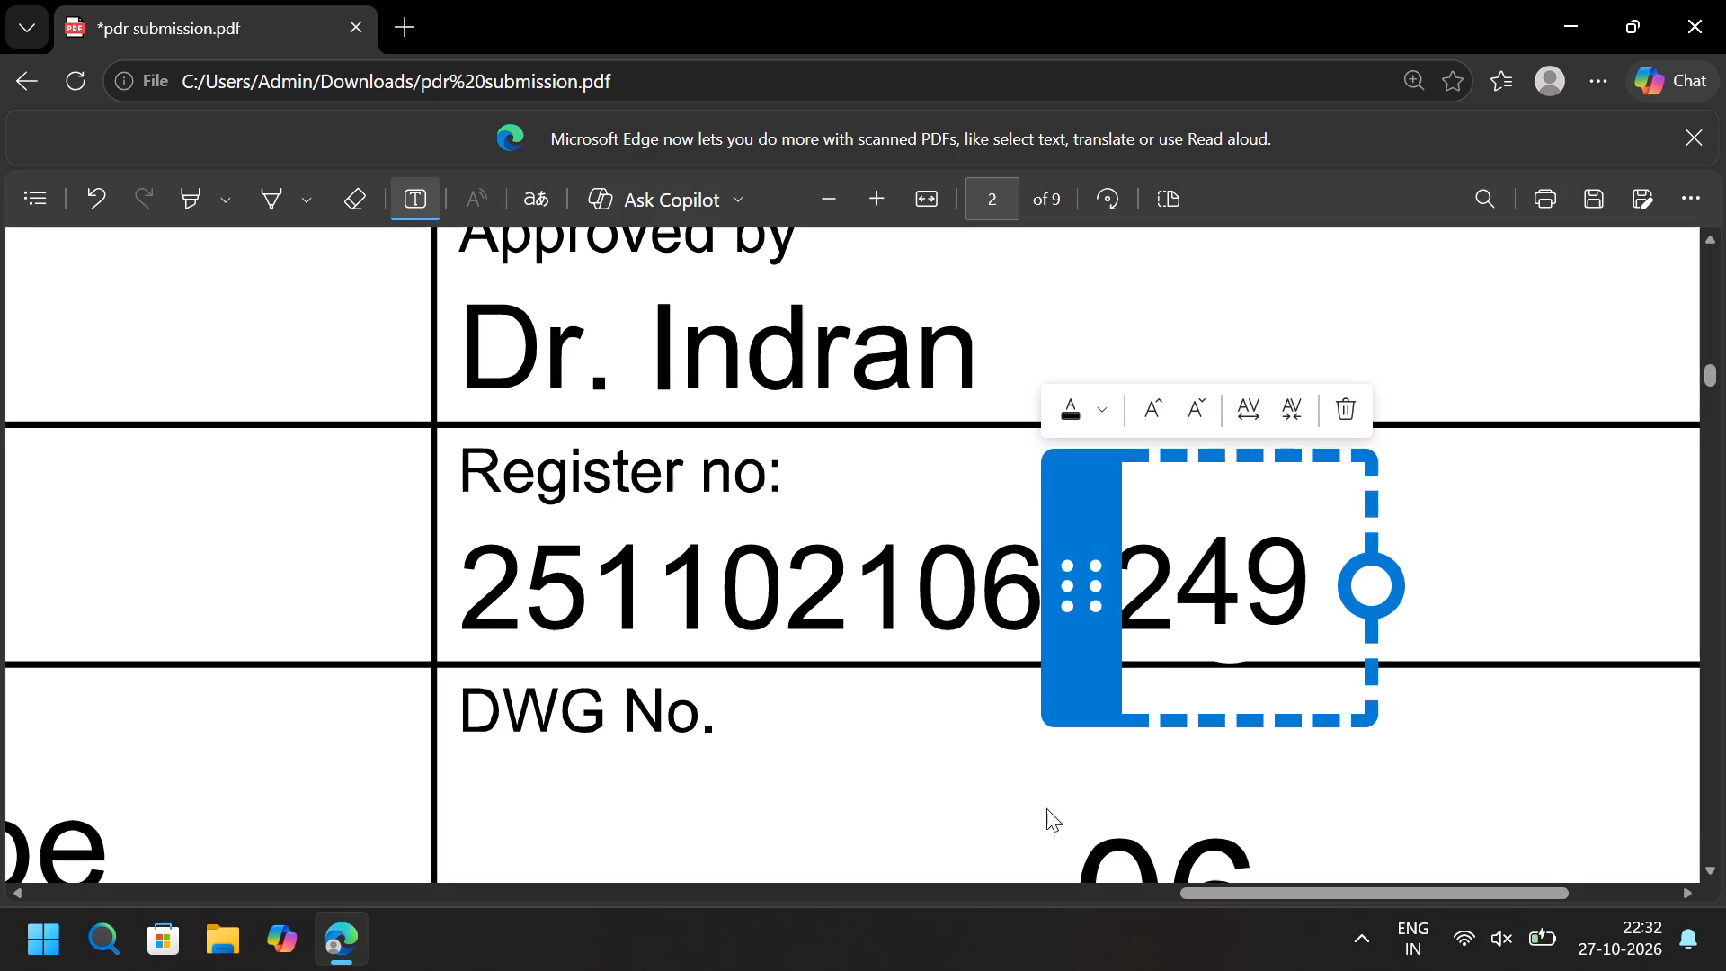
left_click(1046, 808)
scroll(1046, 808, "down", 6, "ctrl")
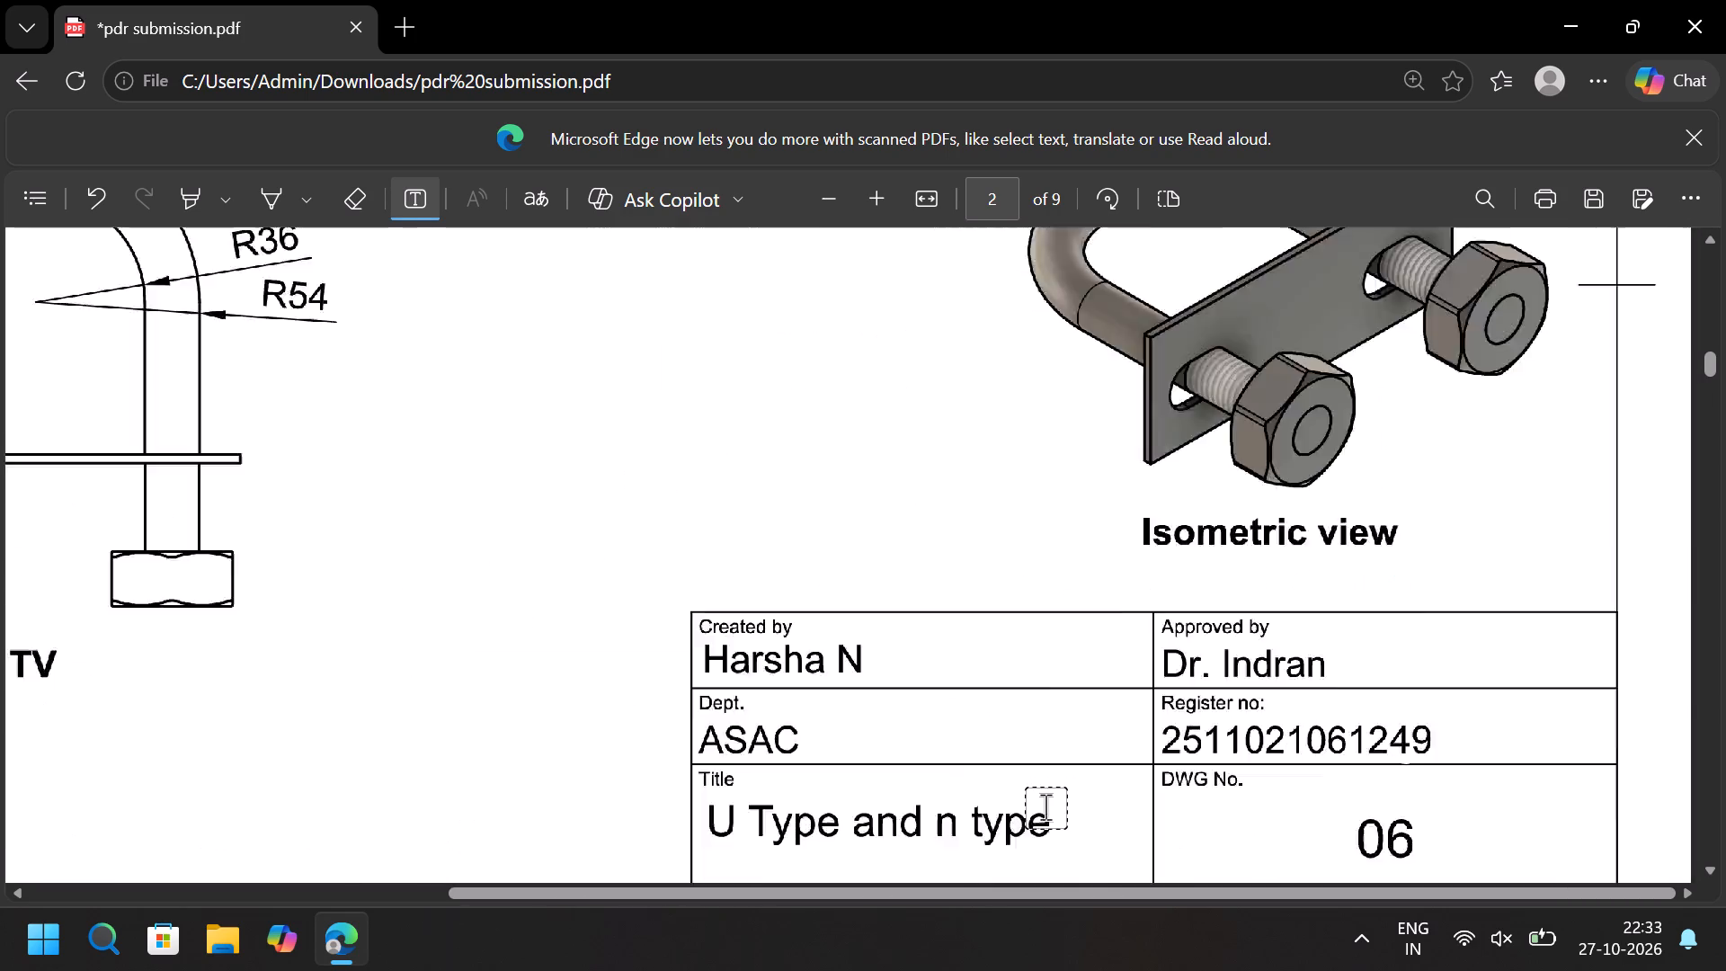
scroll(1046, 808, "down", 2)
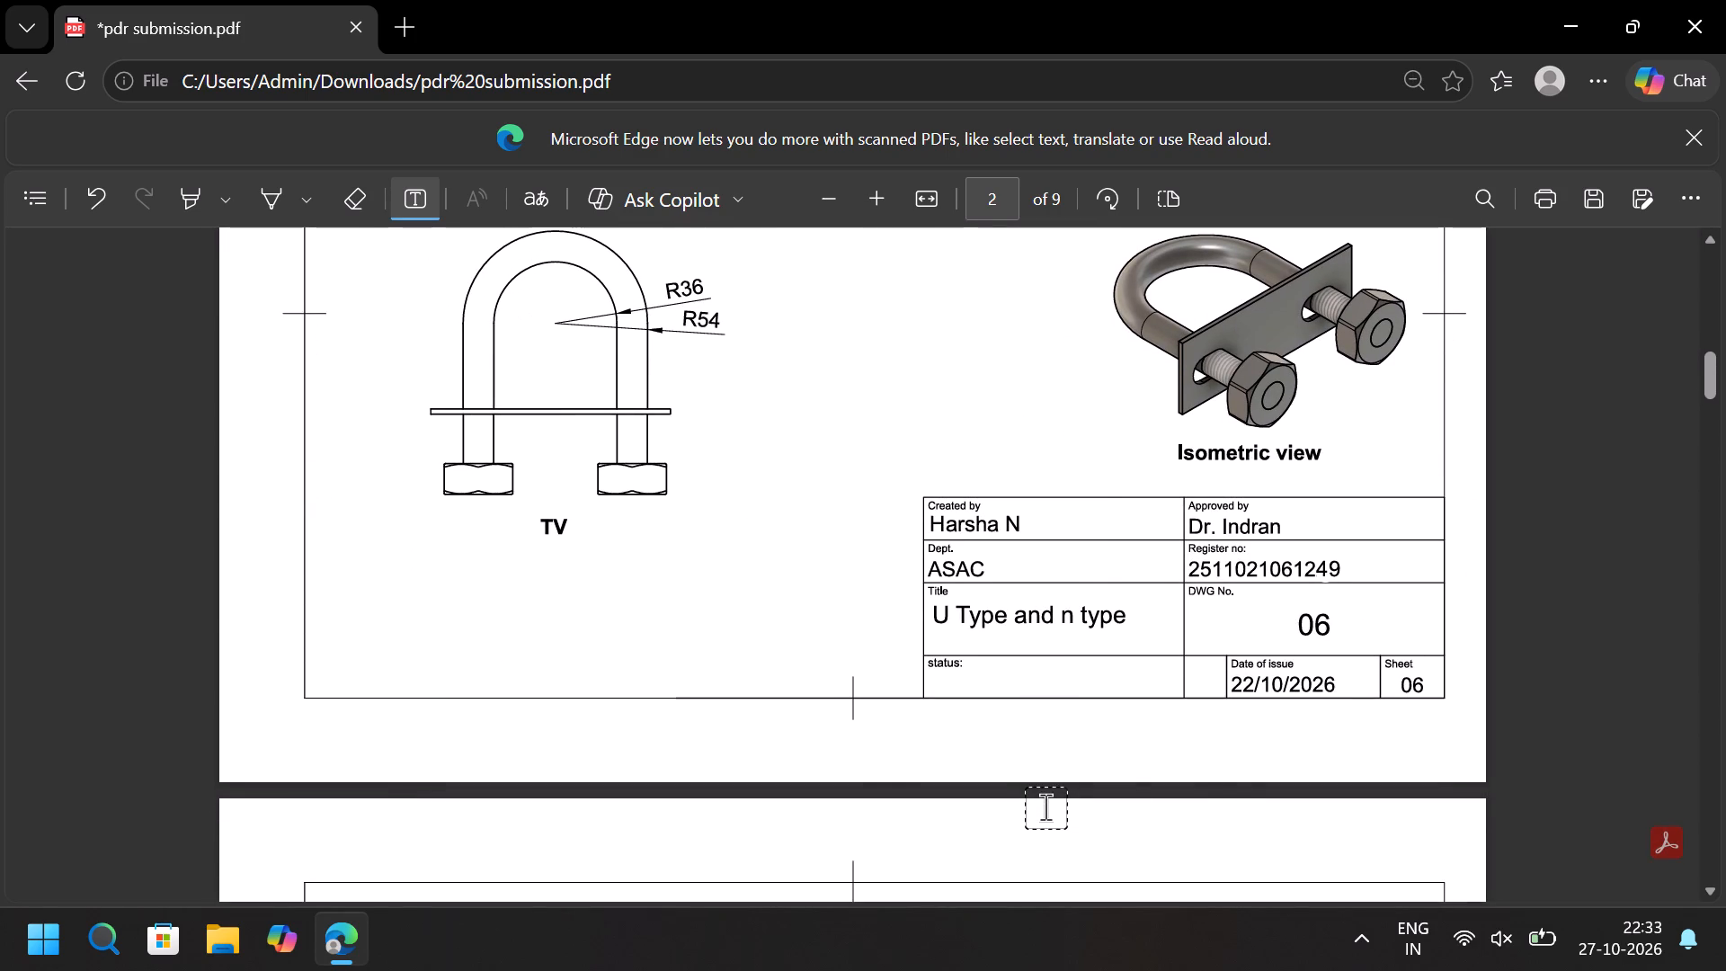
scroll(1243, 748, "up", 3, "ctrl")
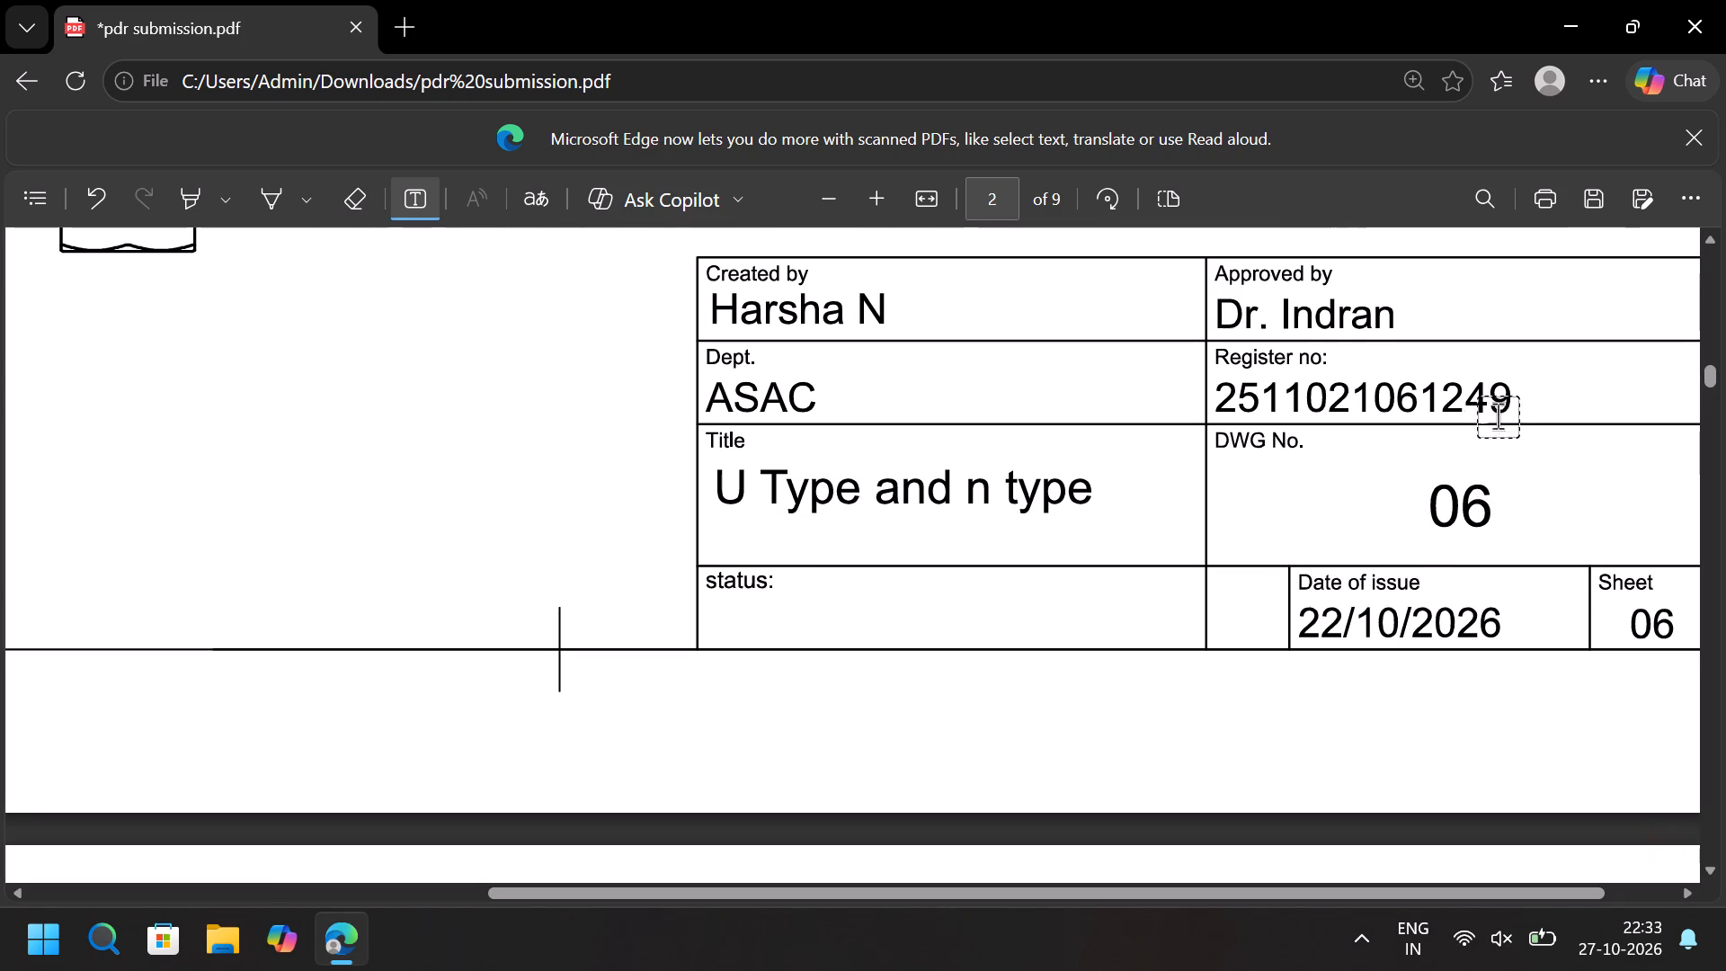
left_click(1489, 390)
left_click(1429, 401)
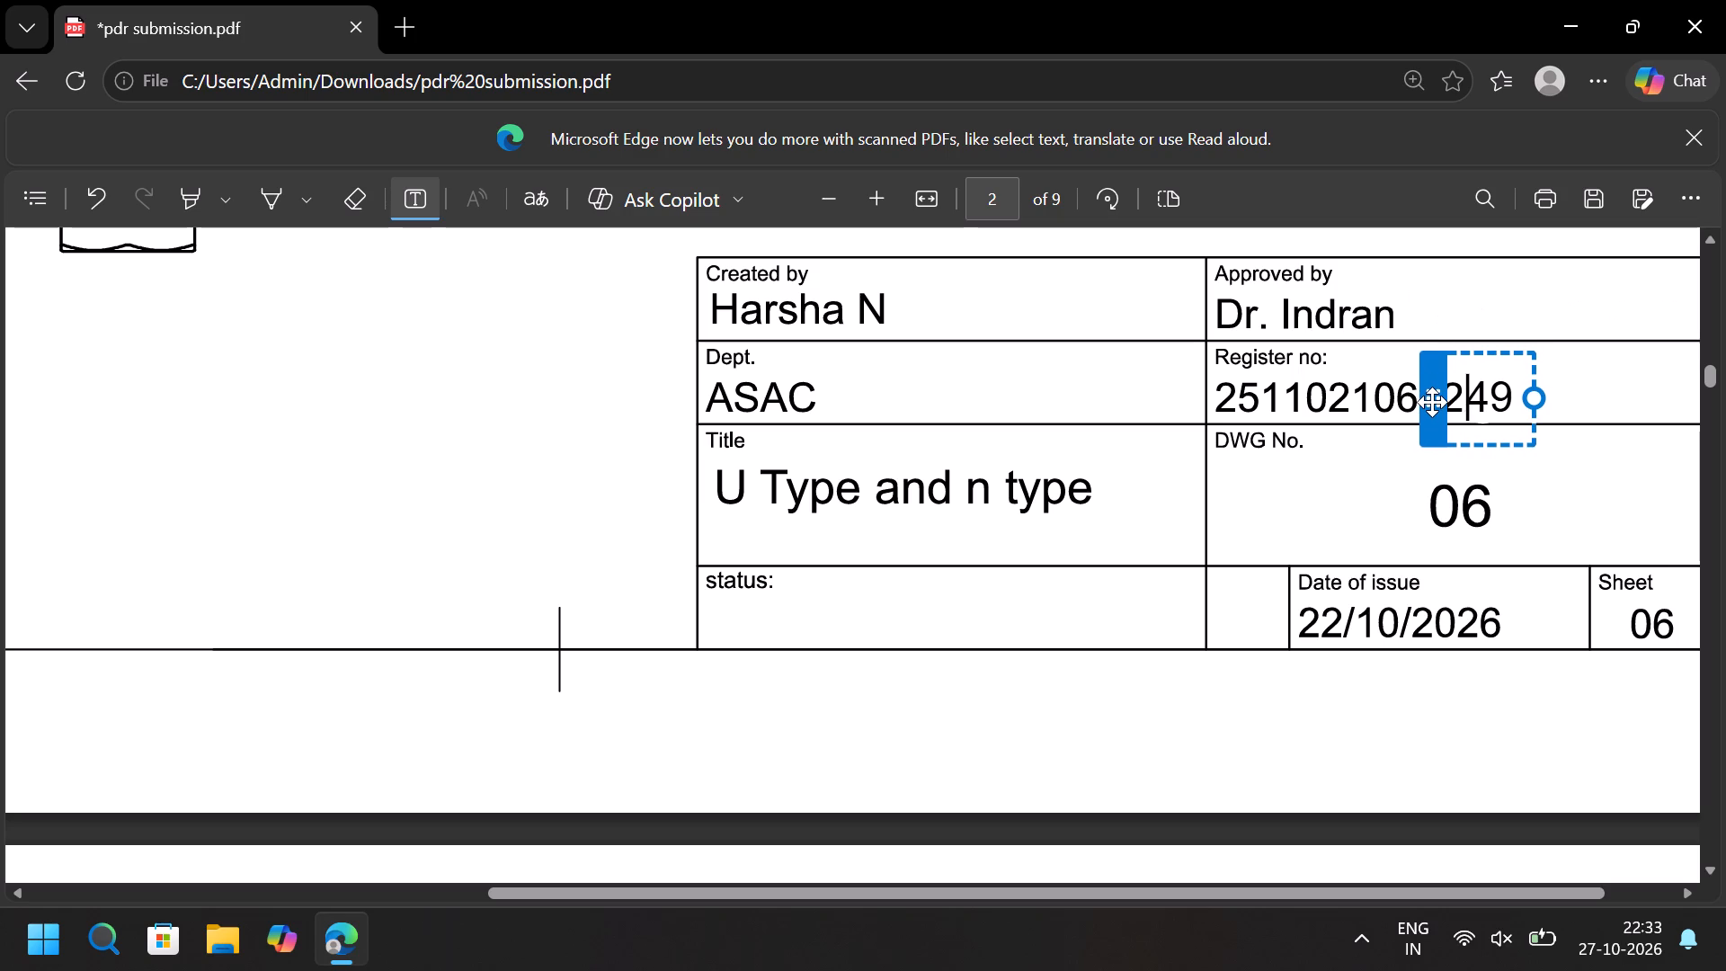
left_click(1390, 483)
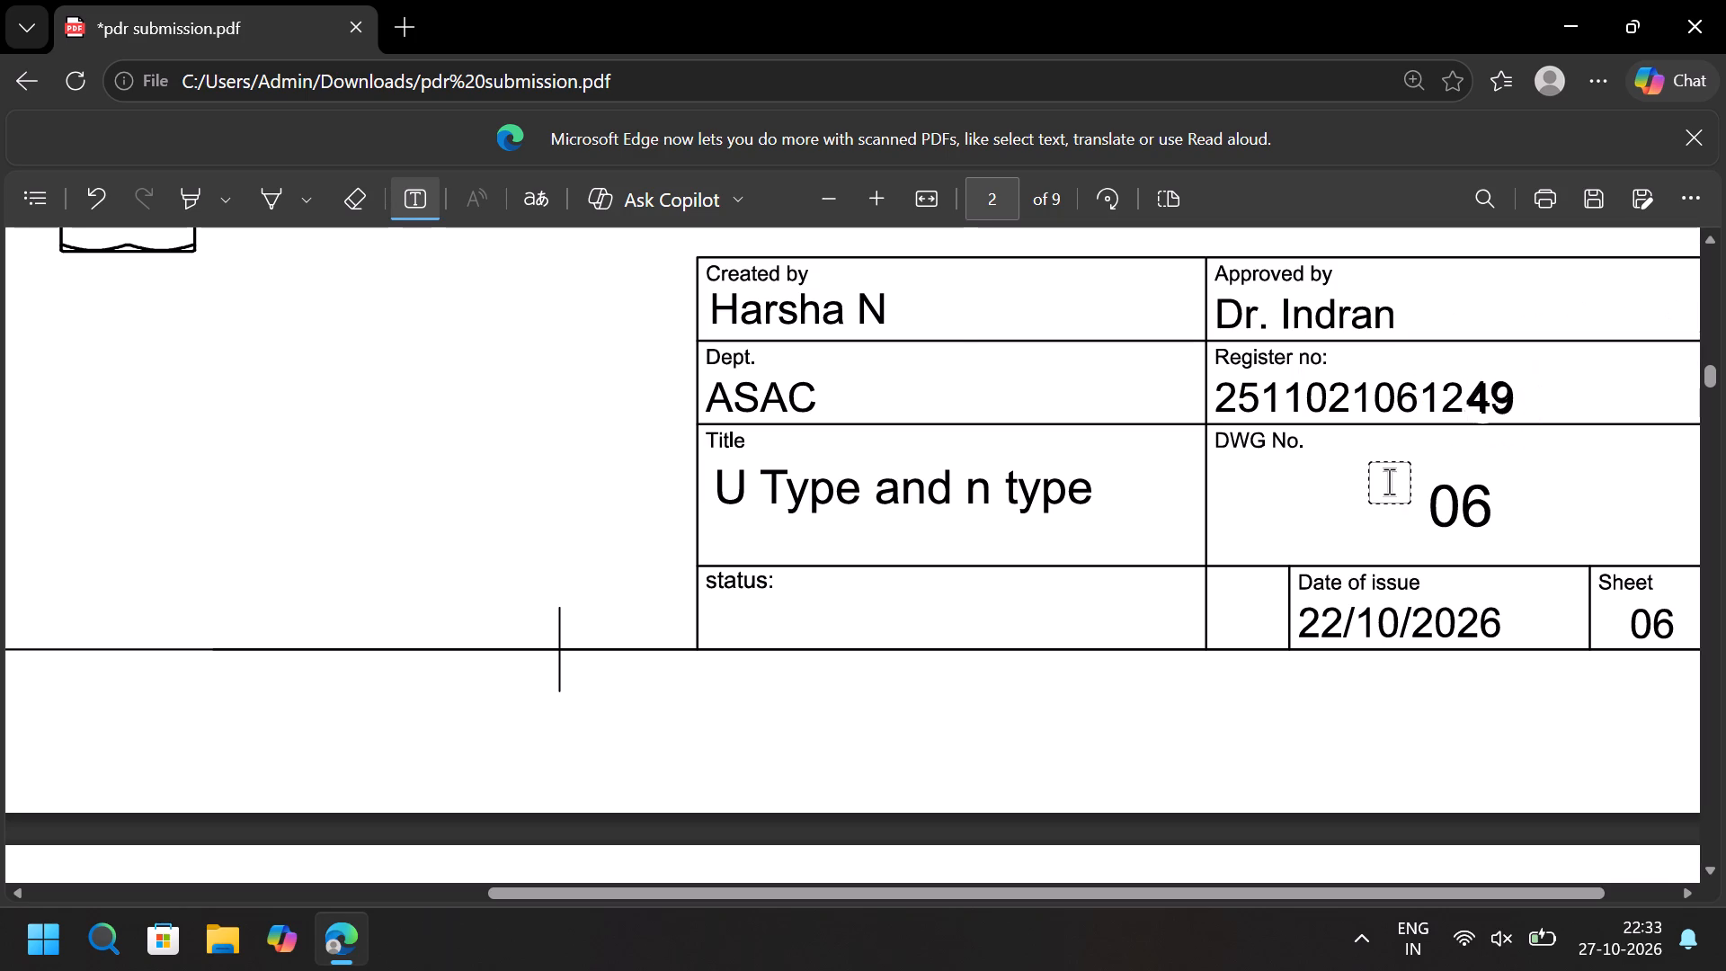
Add the new creator's name as text in the empty Created by cell of the page 3 title block, near the cell's left edge.
scroll(1390, 483, "down", 4, "ctrl")
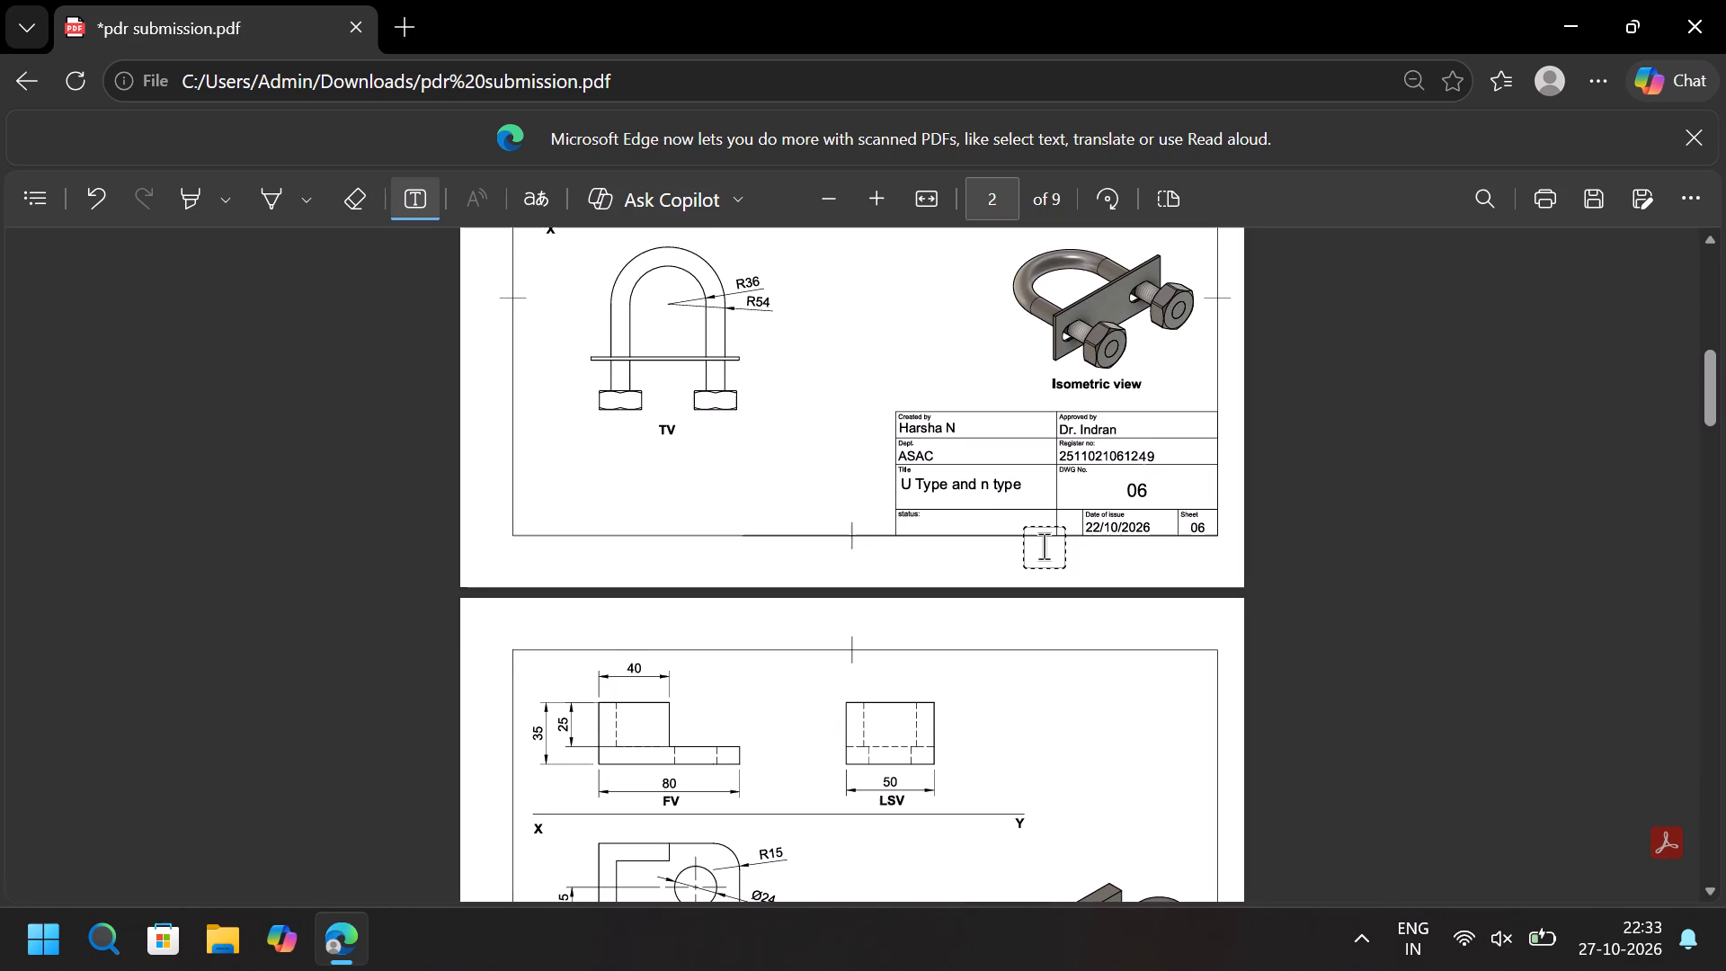
scroll(1045, 548, "down", 5)
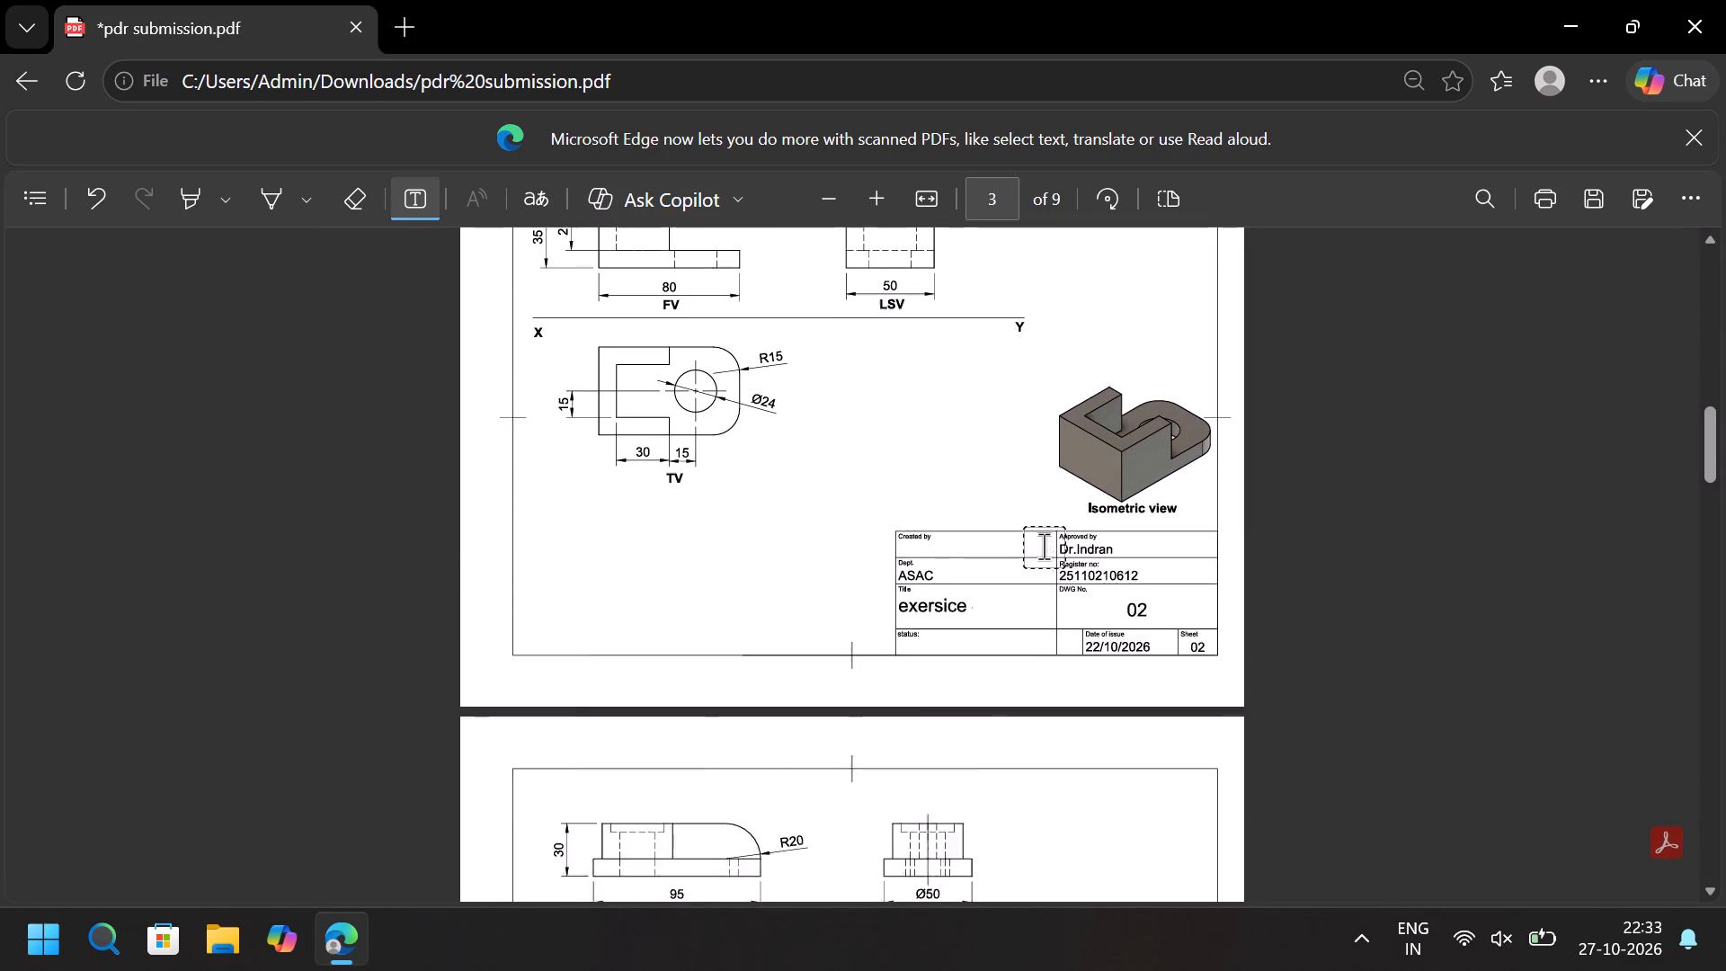
scroll(1045, 548, "down", 2)
scroll(1045, 548, "up", 6, "ctrl")
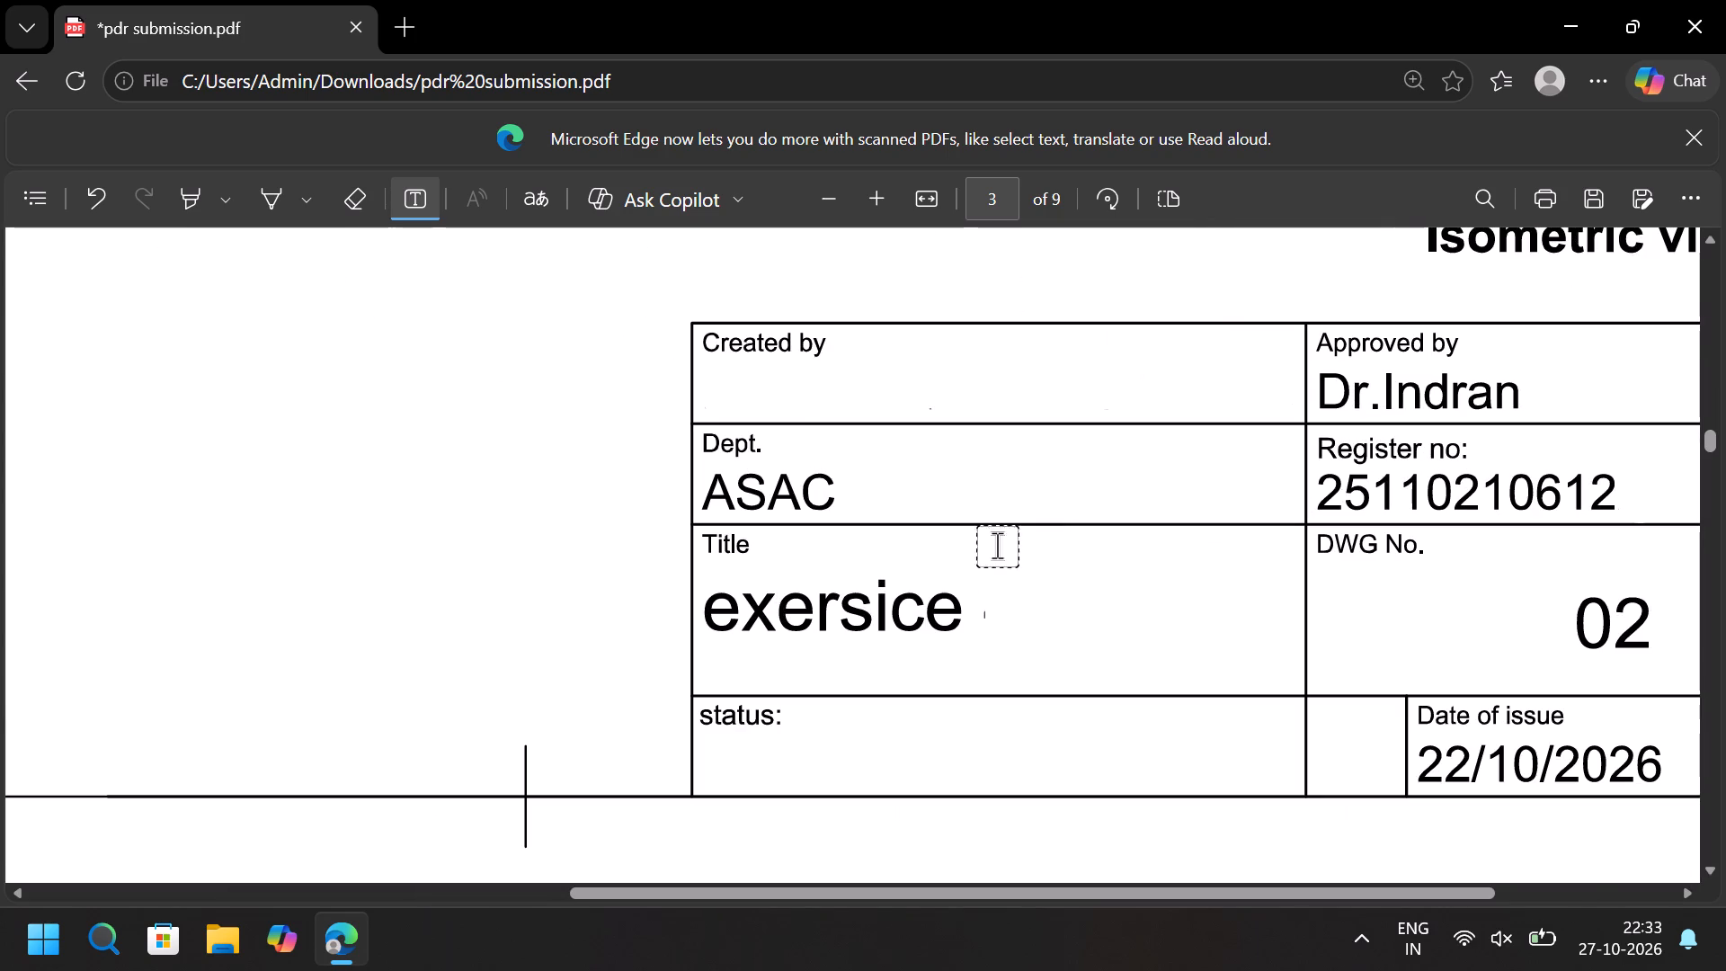
left_click(775, 395)
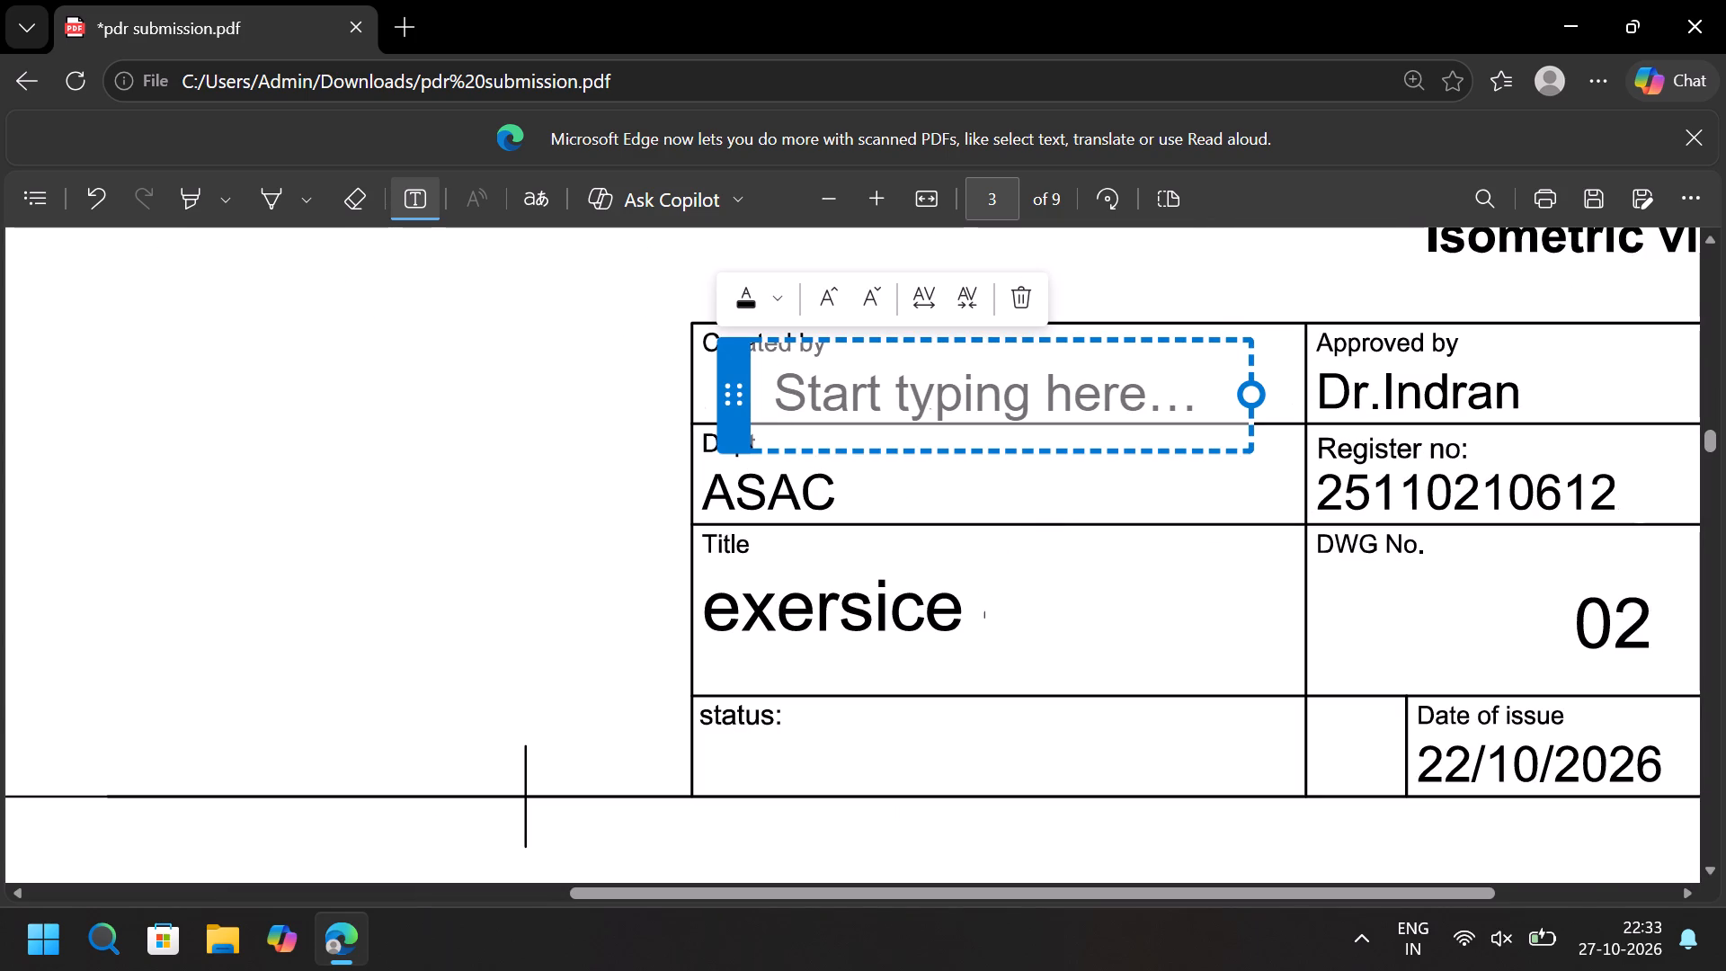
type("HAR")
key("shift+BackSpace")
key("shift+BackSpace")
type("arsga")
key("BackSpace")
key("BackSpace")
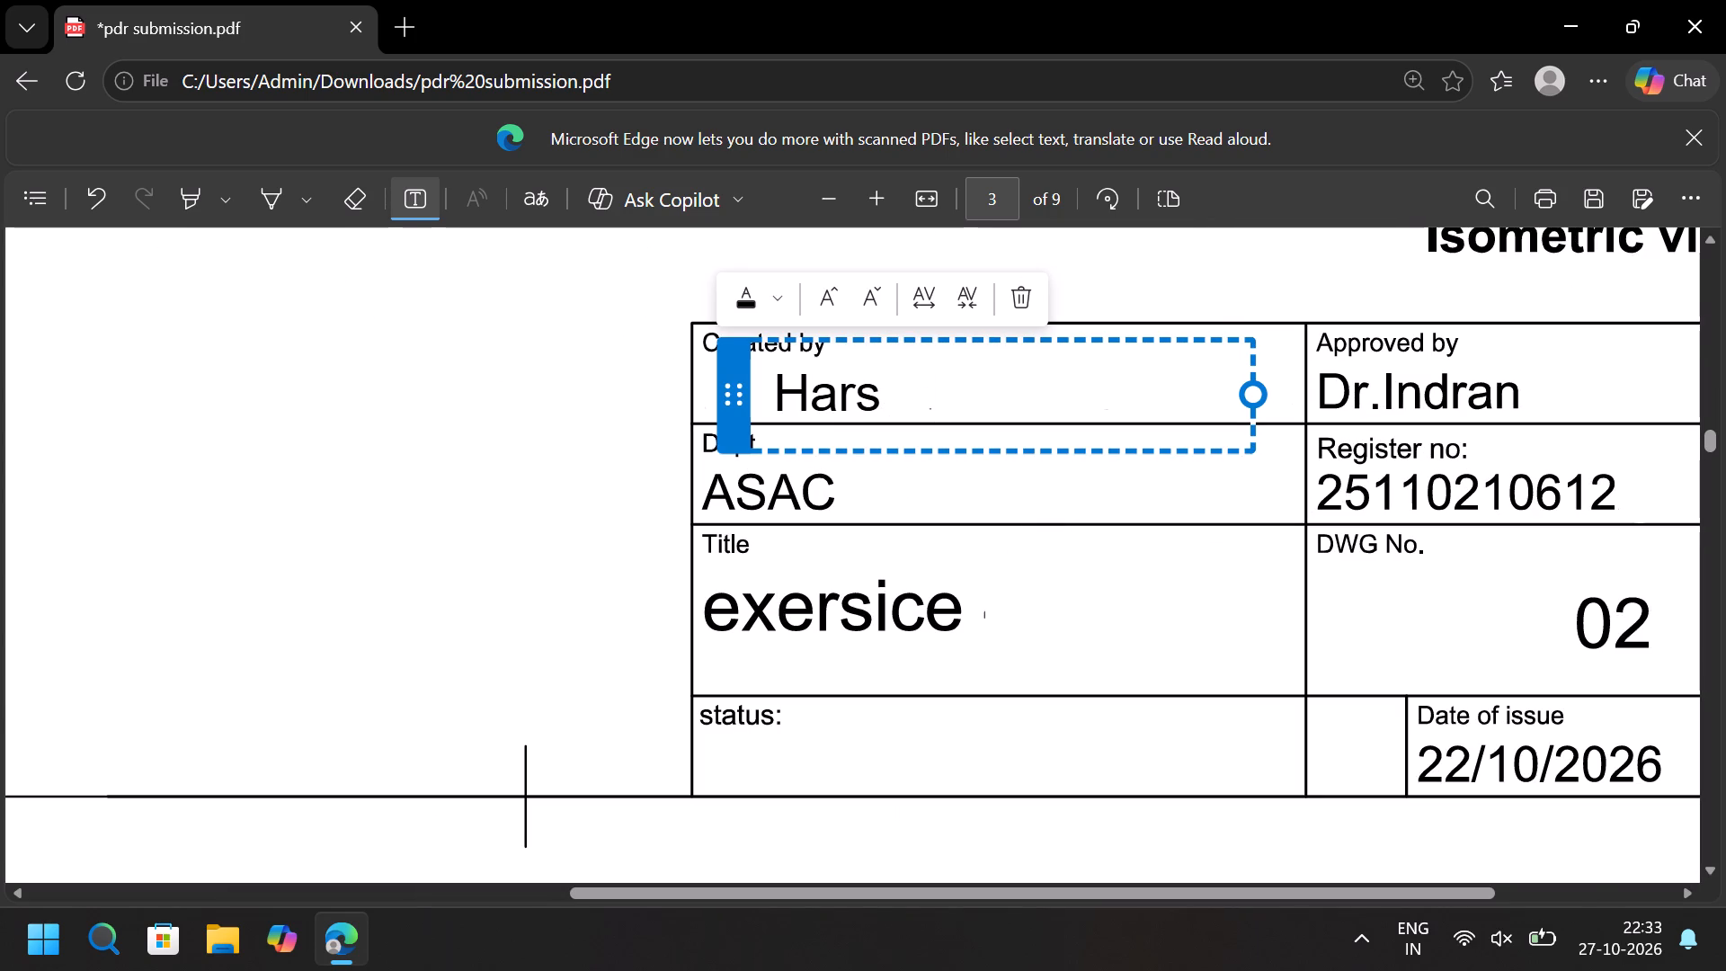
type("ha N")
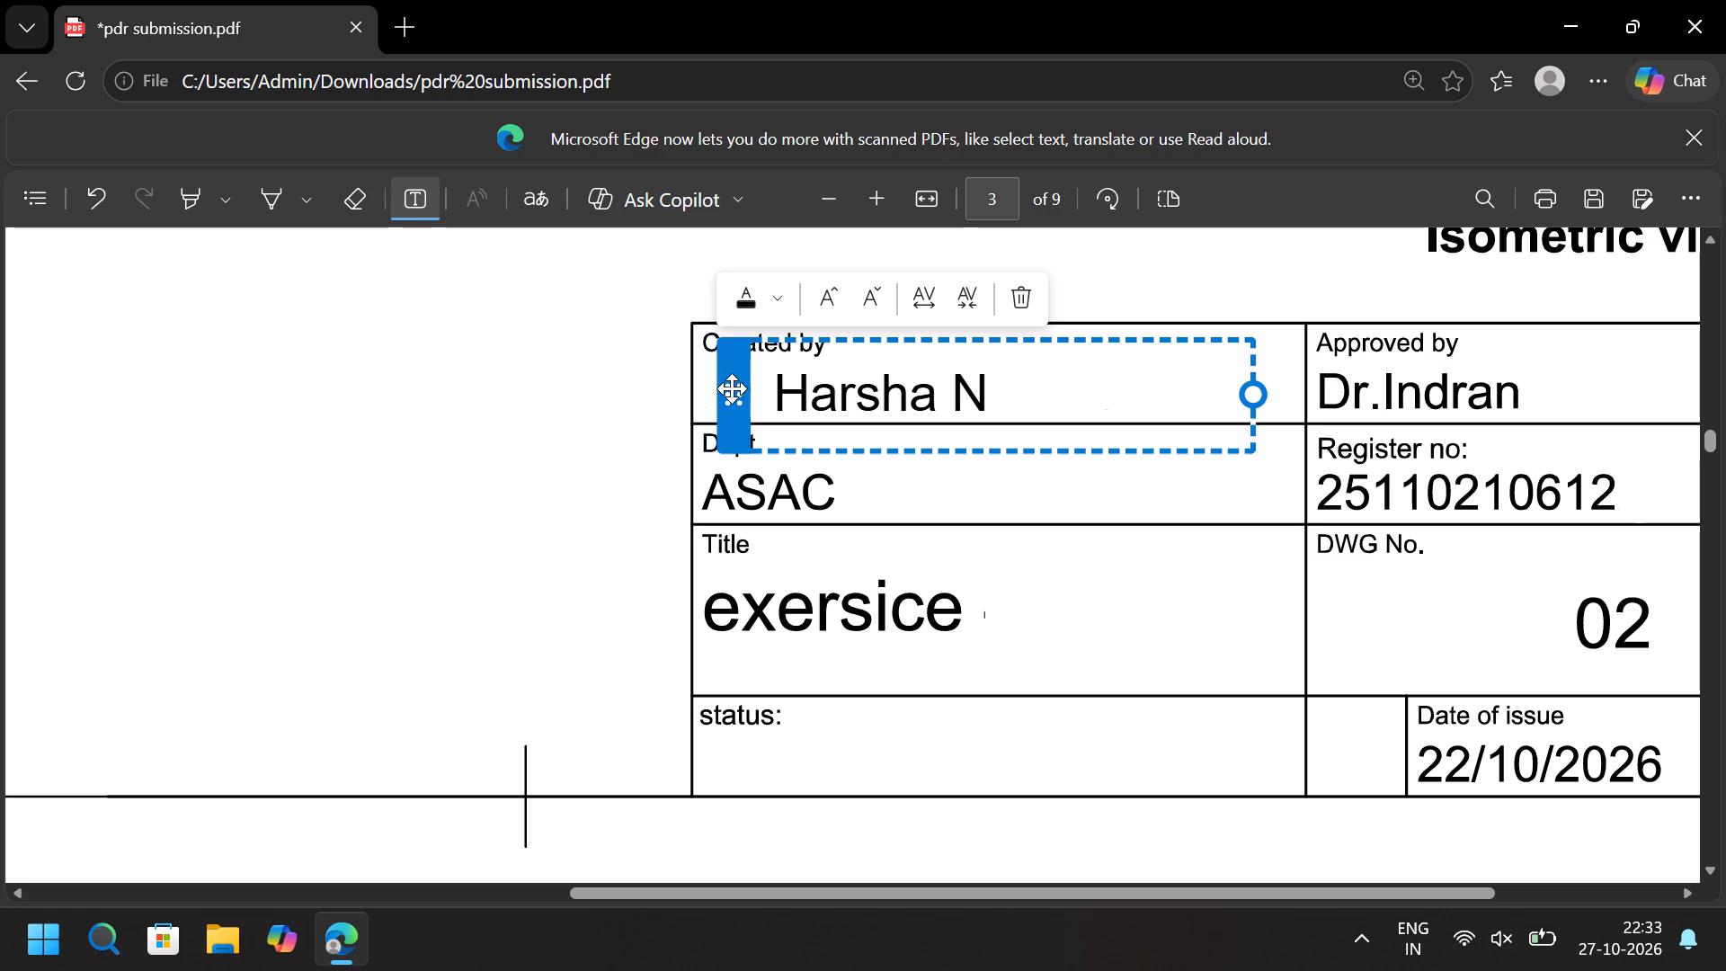
left_click_drag(732, 388, 664, 381)
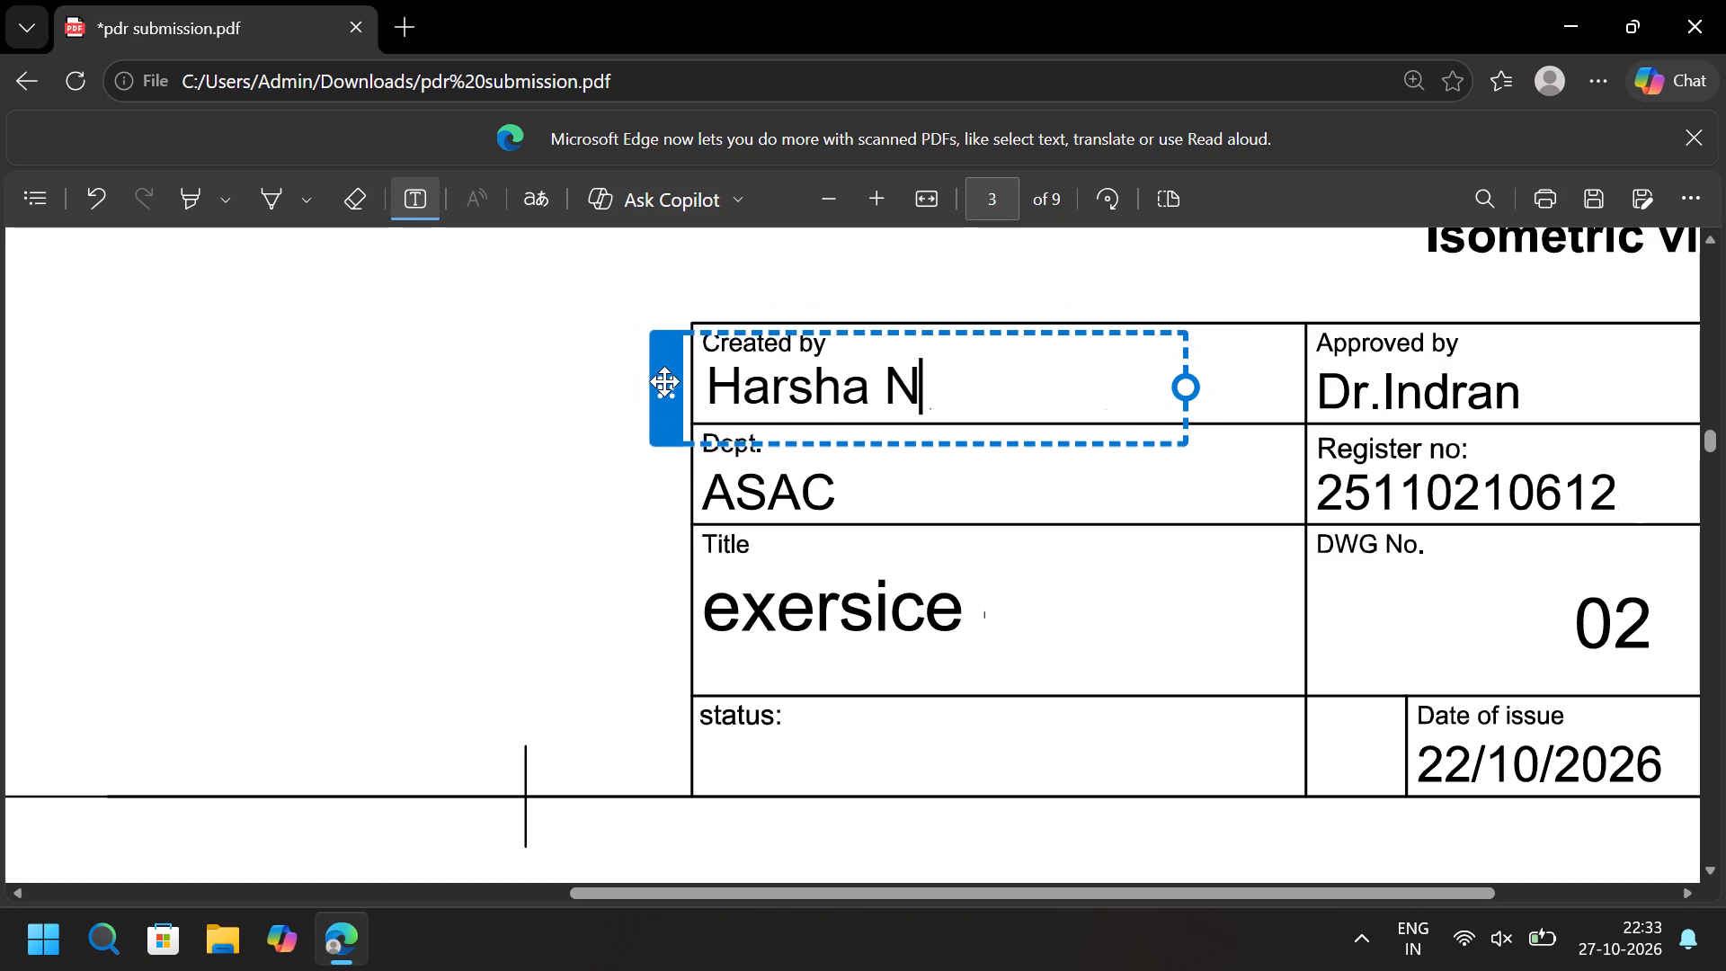
Nudge the creator's name slightly up and to the right within the Created by cell of the page 3 title block.
left_click_drag(664, 381, 667, 379)
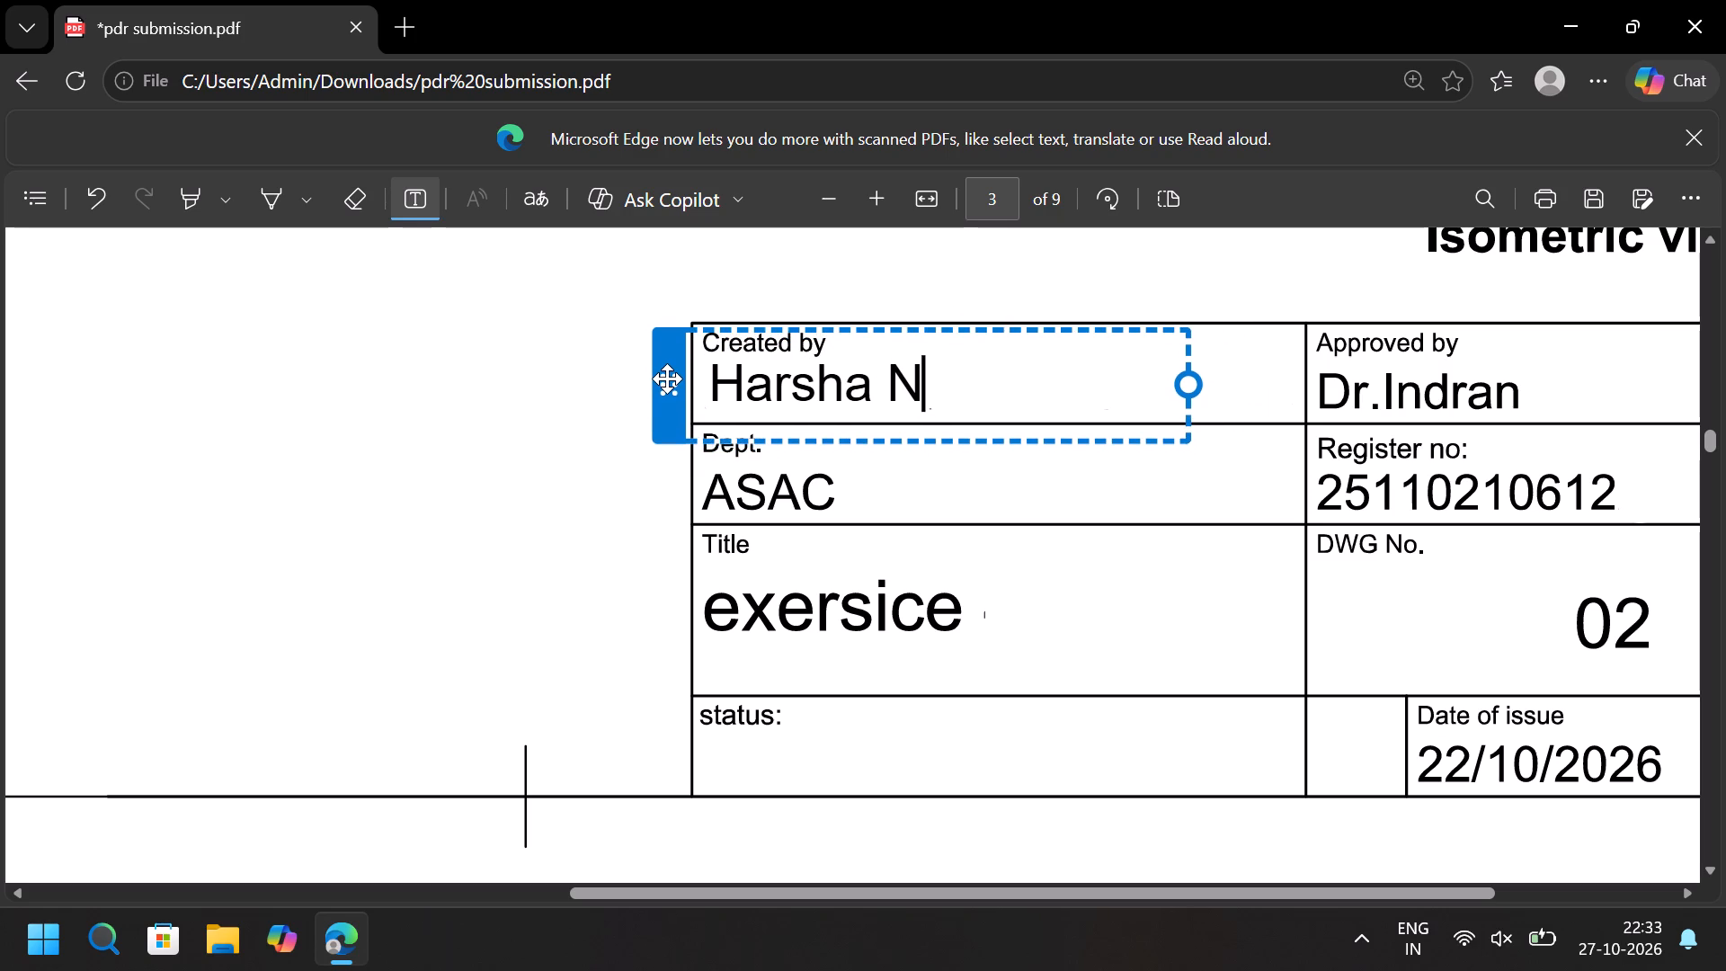
left_click_drag(667, 379, 667, 377)
left_click(504, 456)
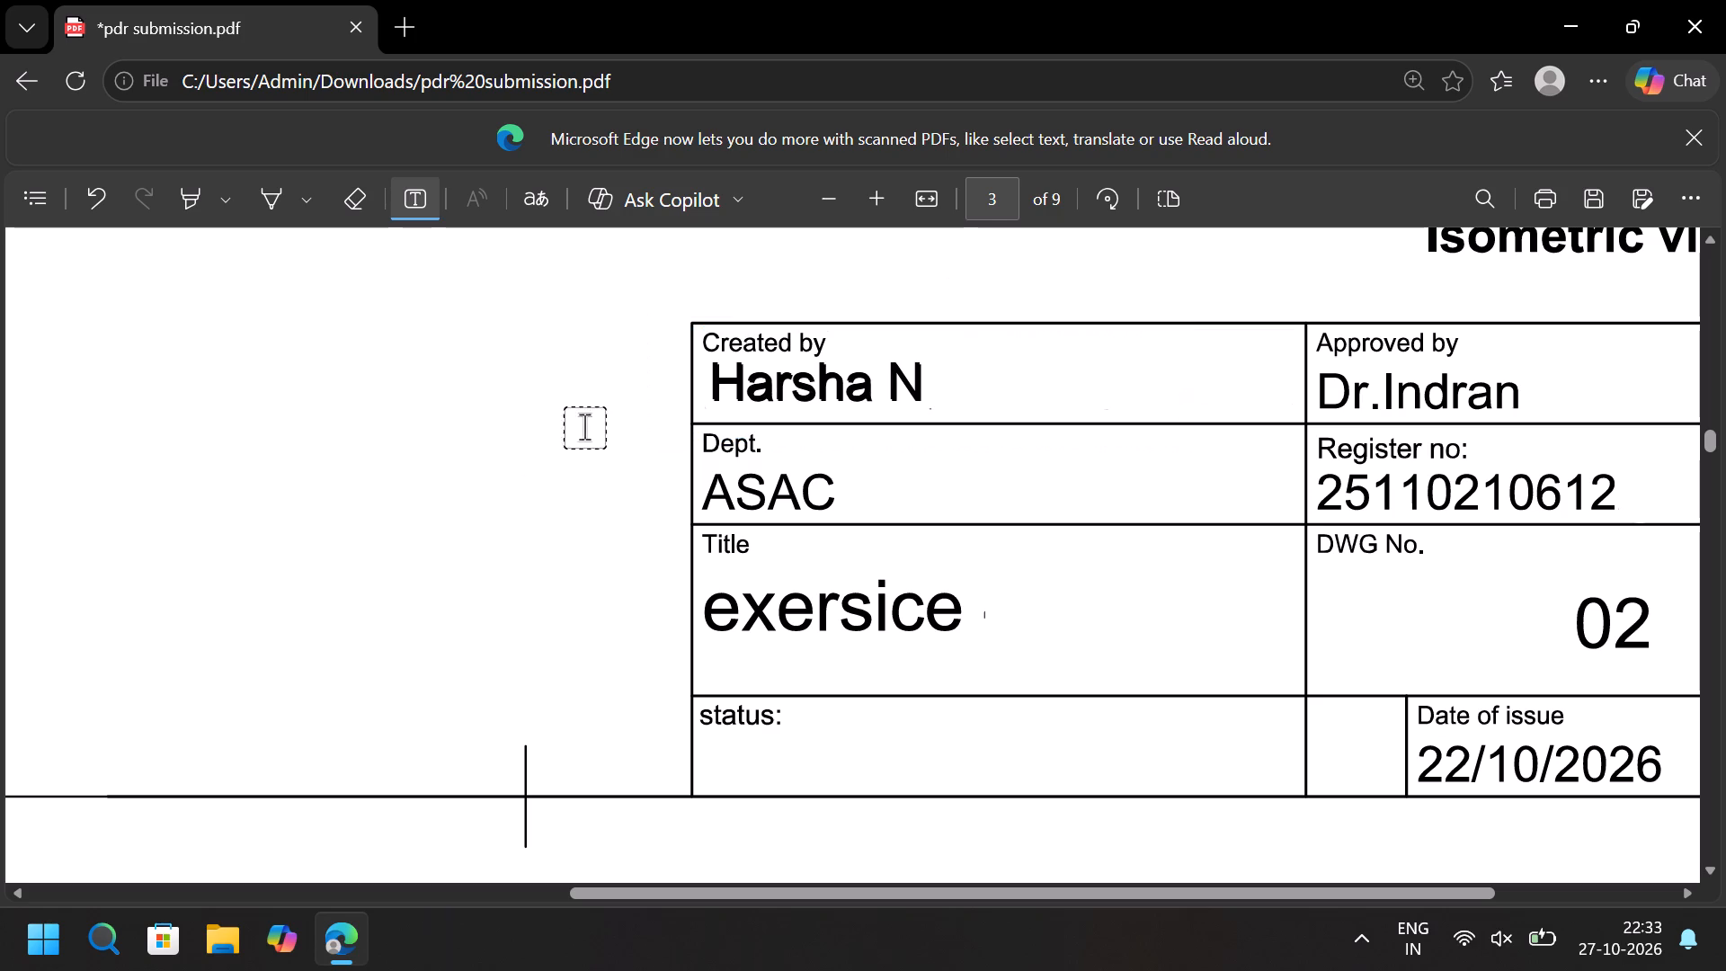
left_click(725, 397)
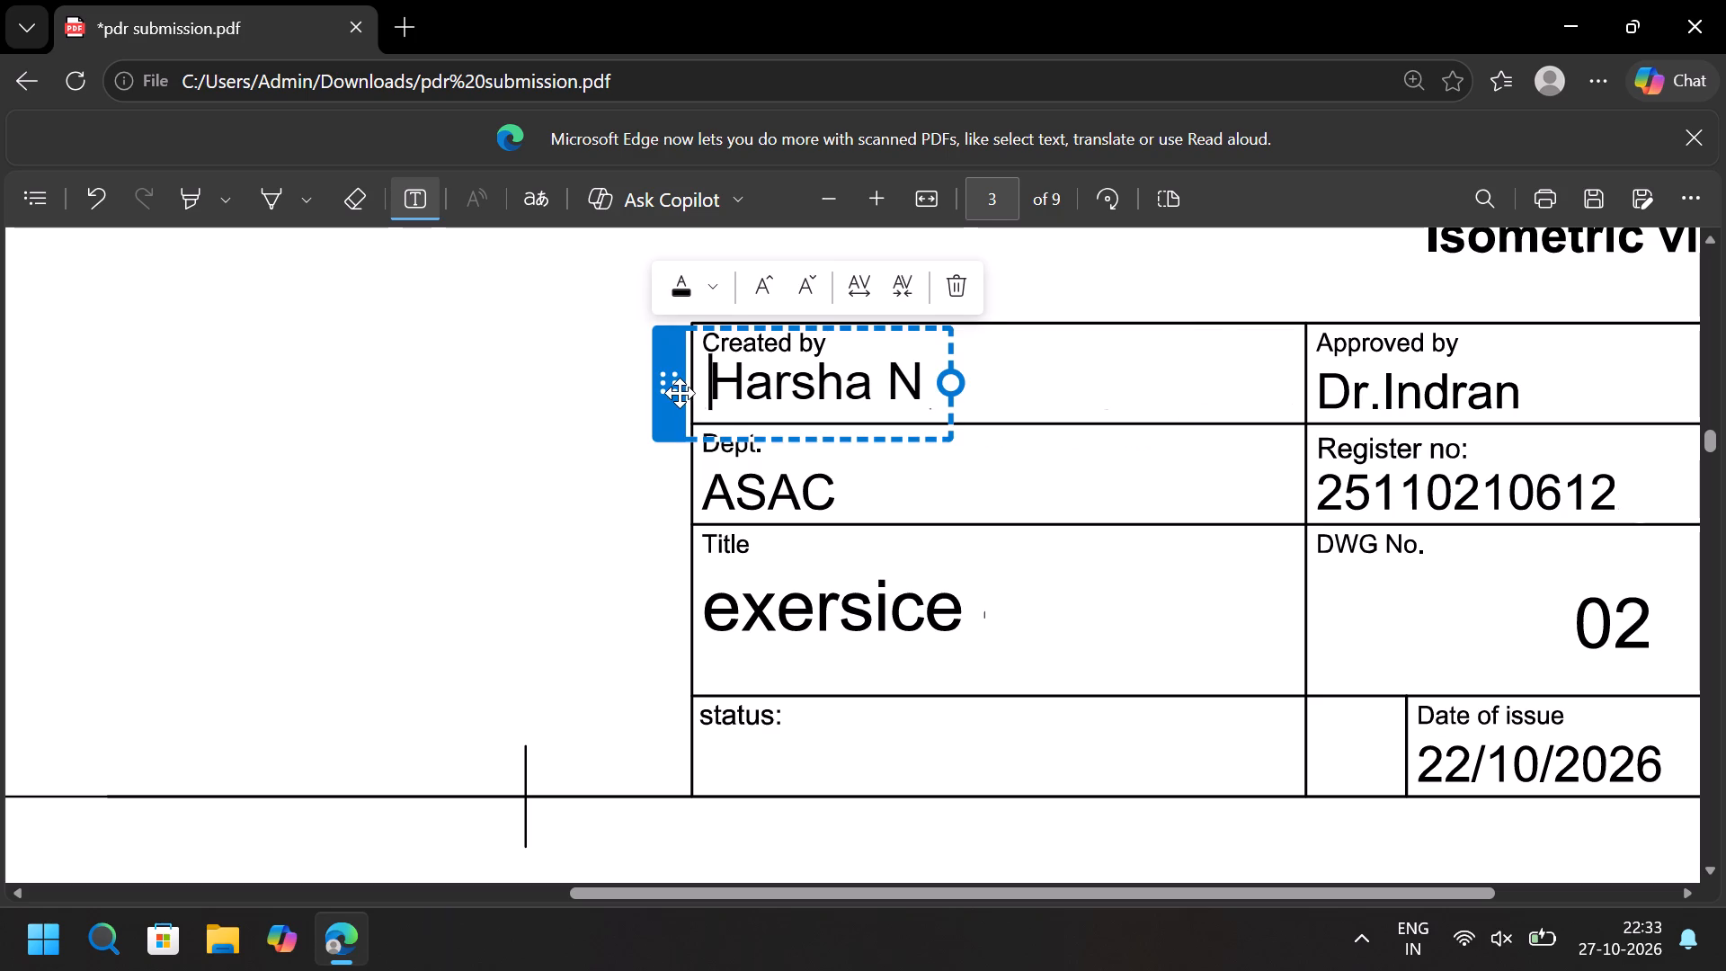
left_click(680, 393)
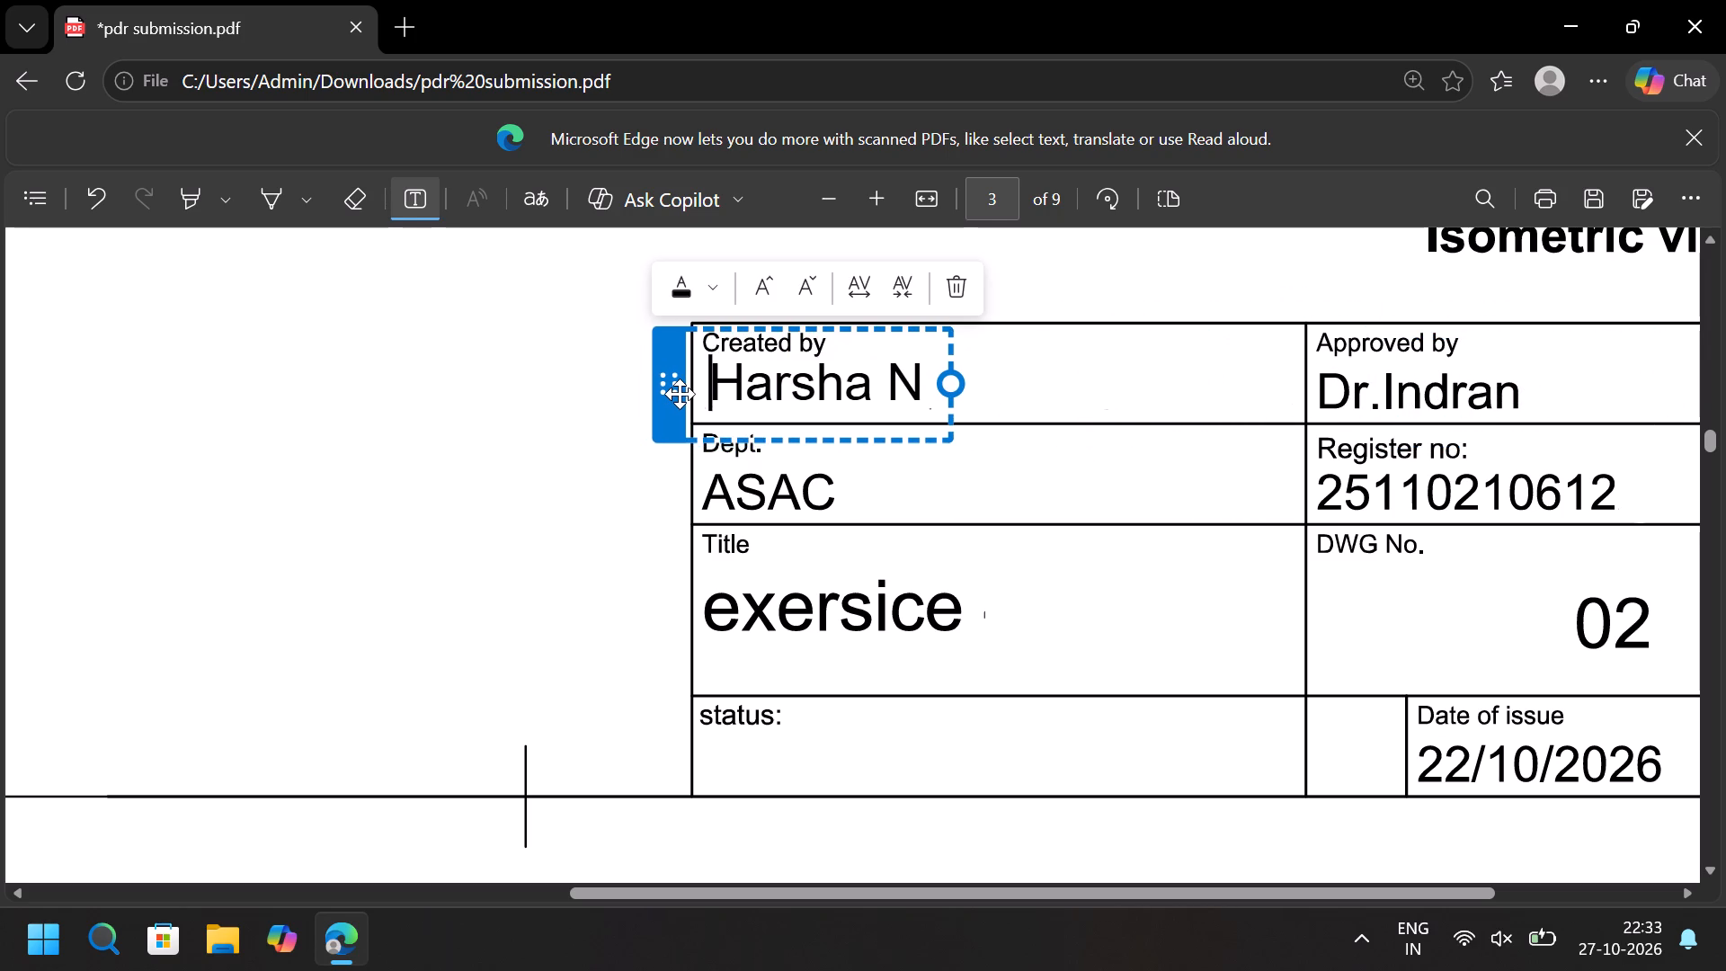
left_click(593, 414)
Review the title blocks on pages 2 to 5, comparing their Created by and Register no entries, and return to page 3.
scroll(593, 414, "down", 4, "ctrl")
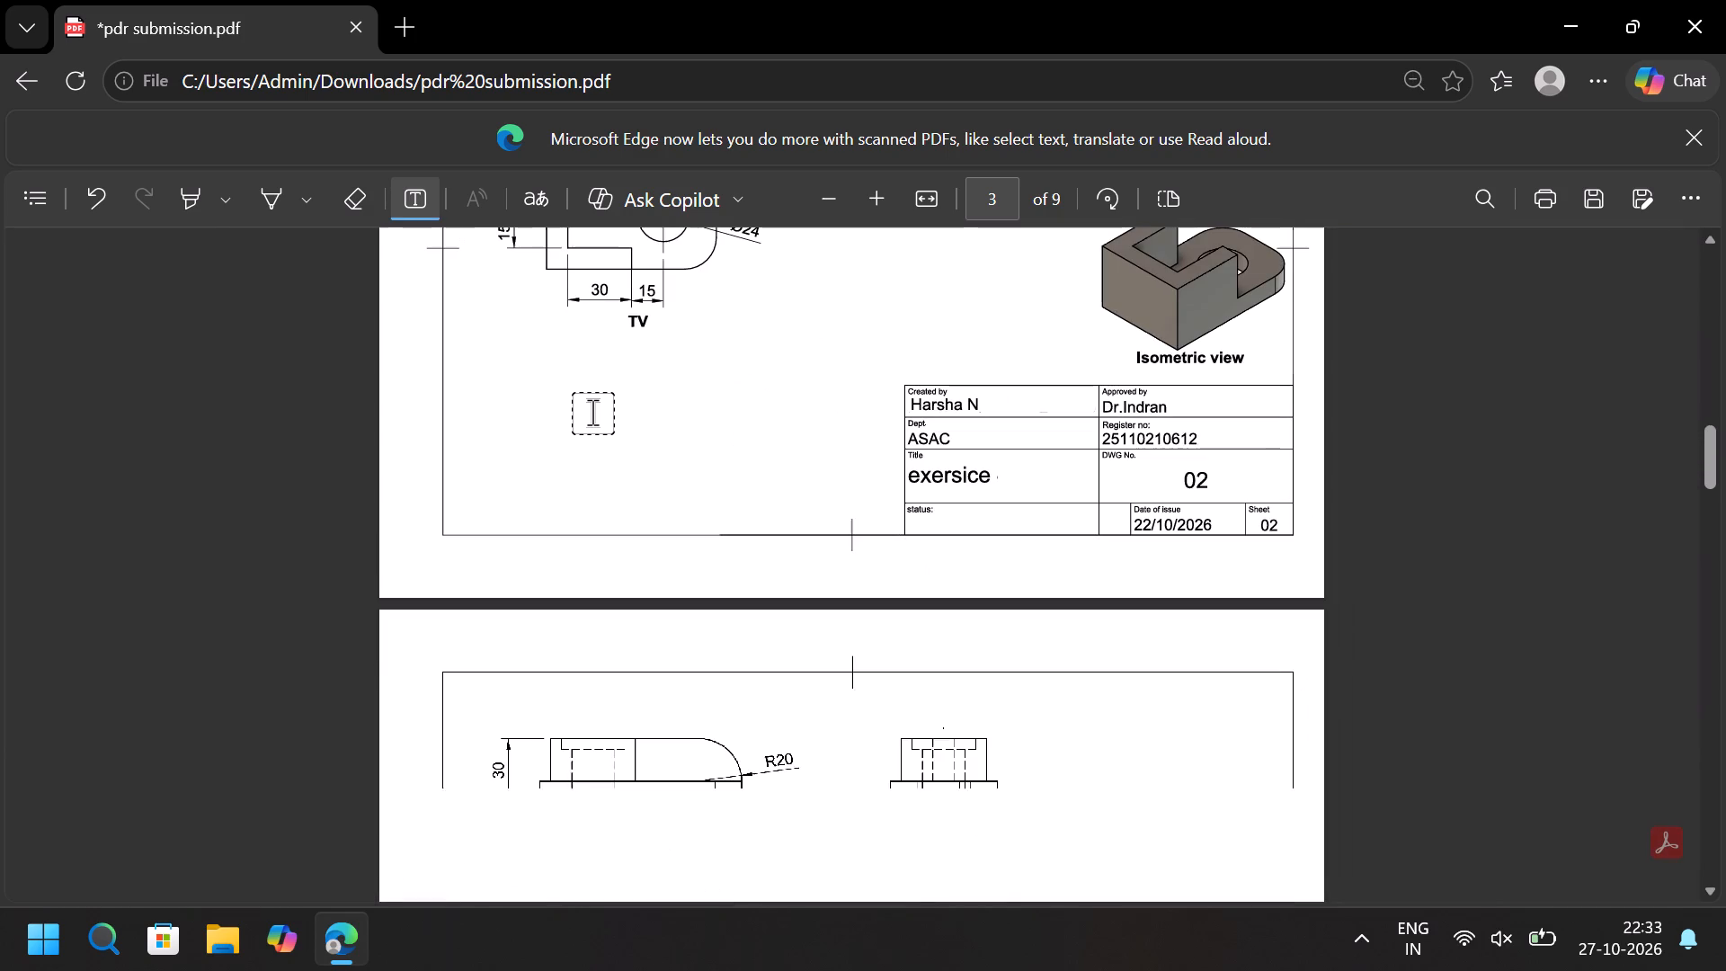
scroll(647, 427, "up", 5)
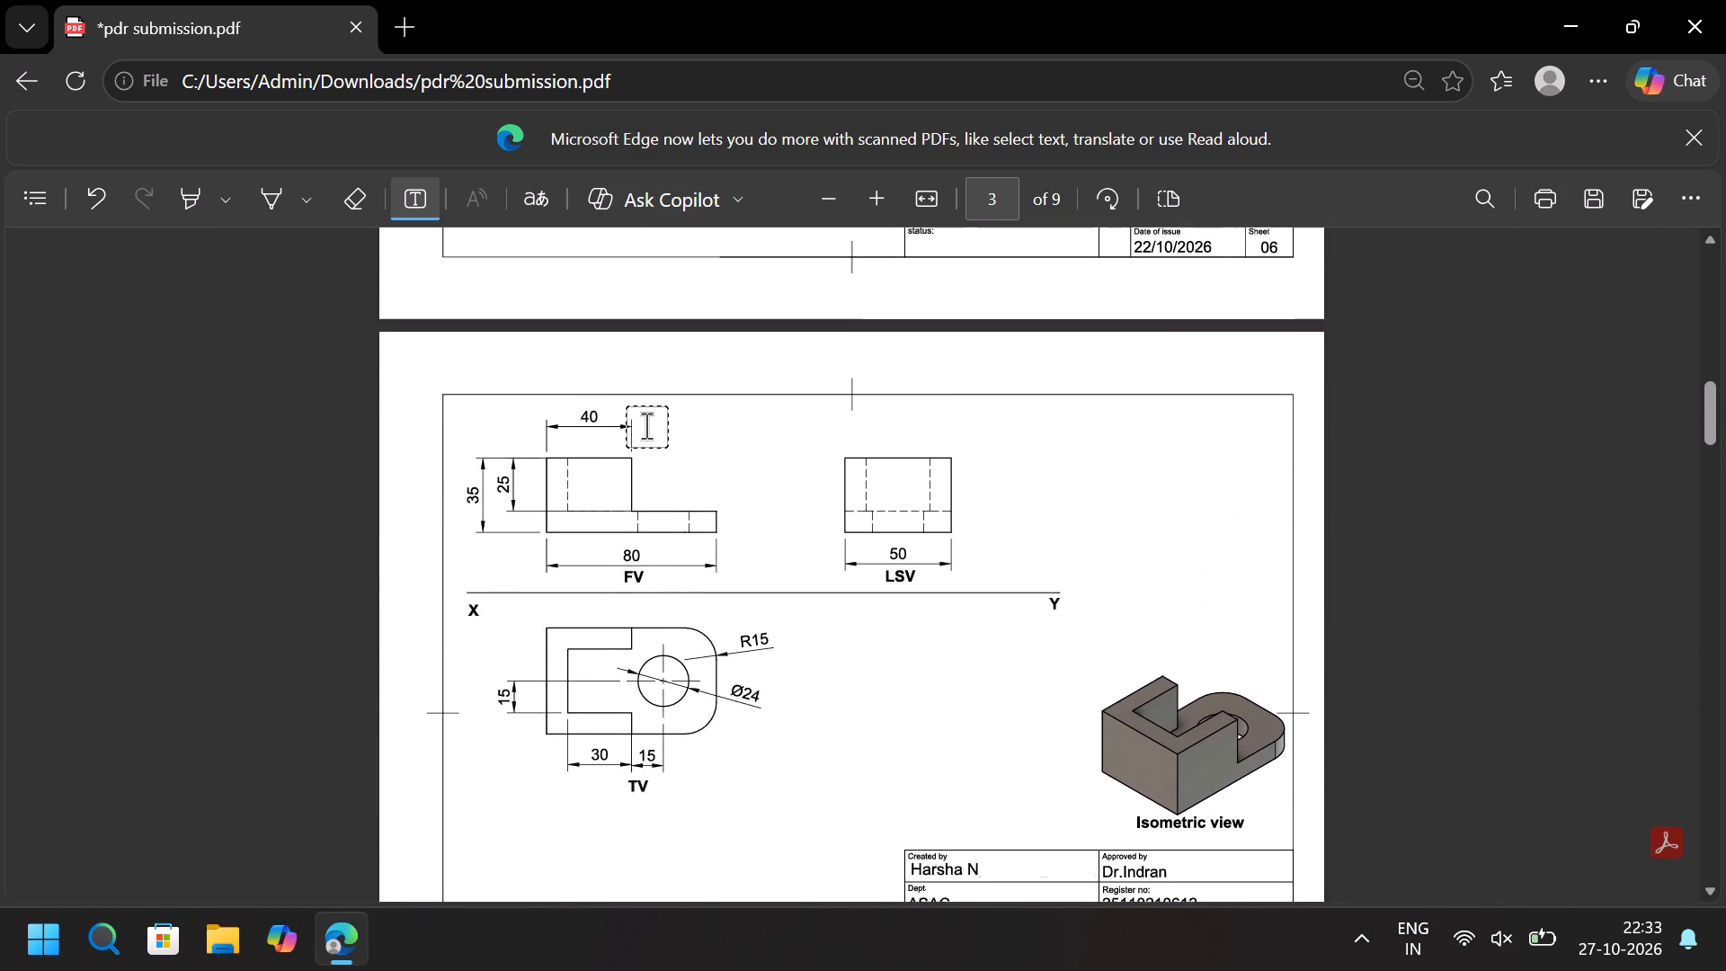
scroll(647, 427, "up", 3)
scroll(647, 427, "down", 4)
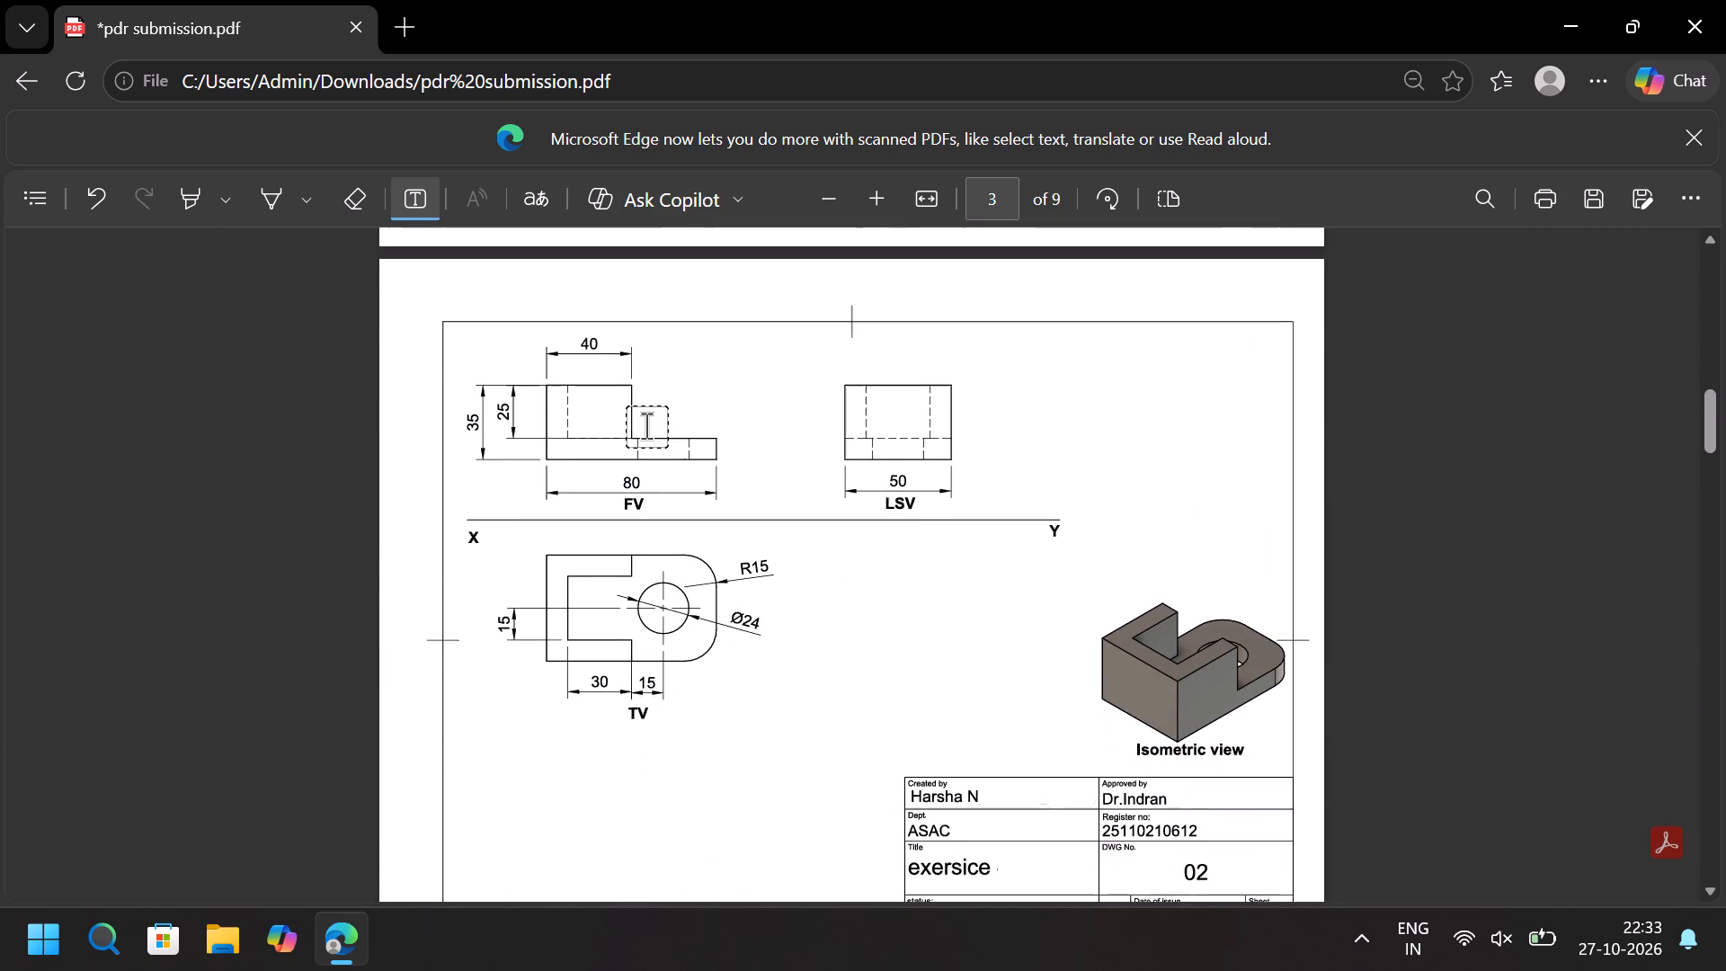
scroll(647, 427, "down", 11)
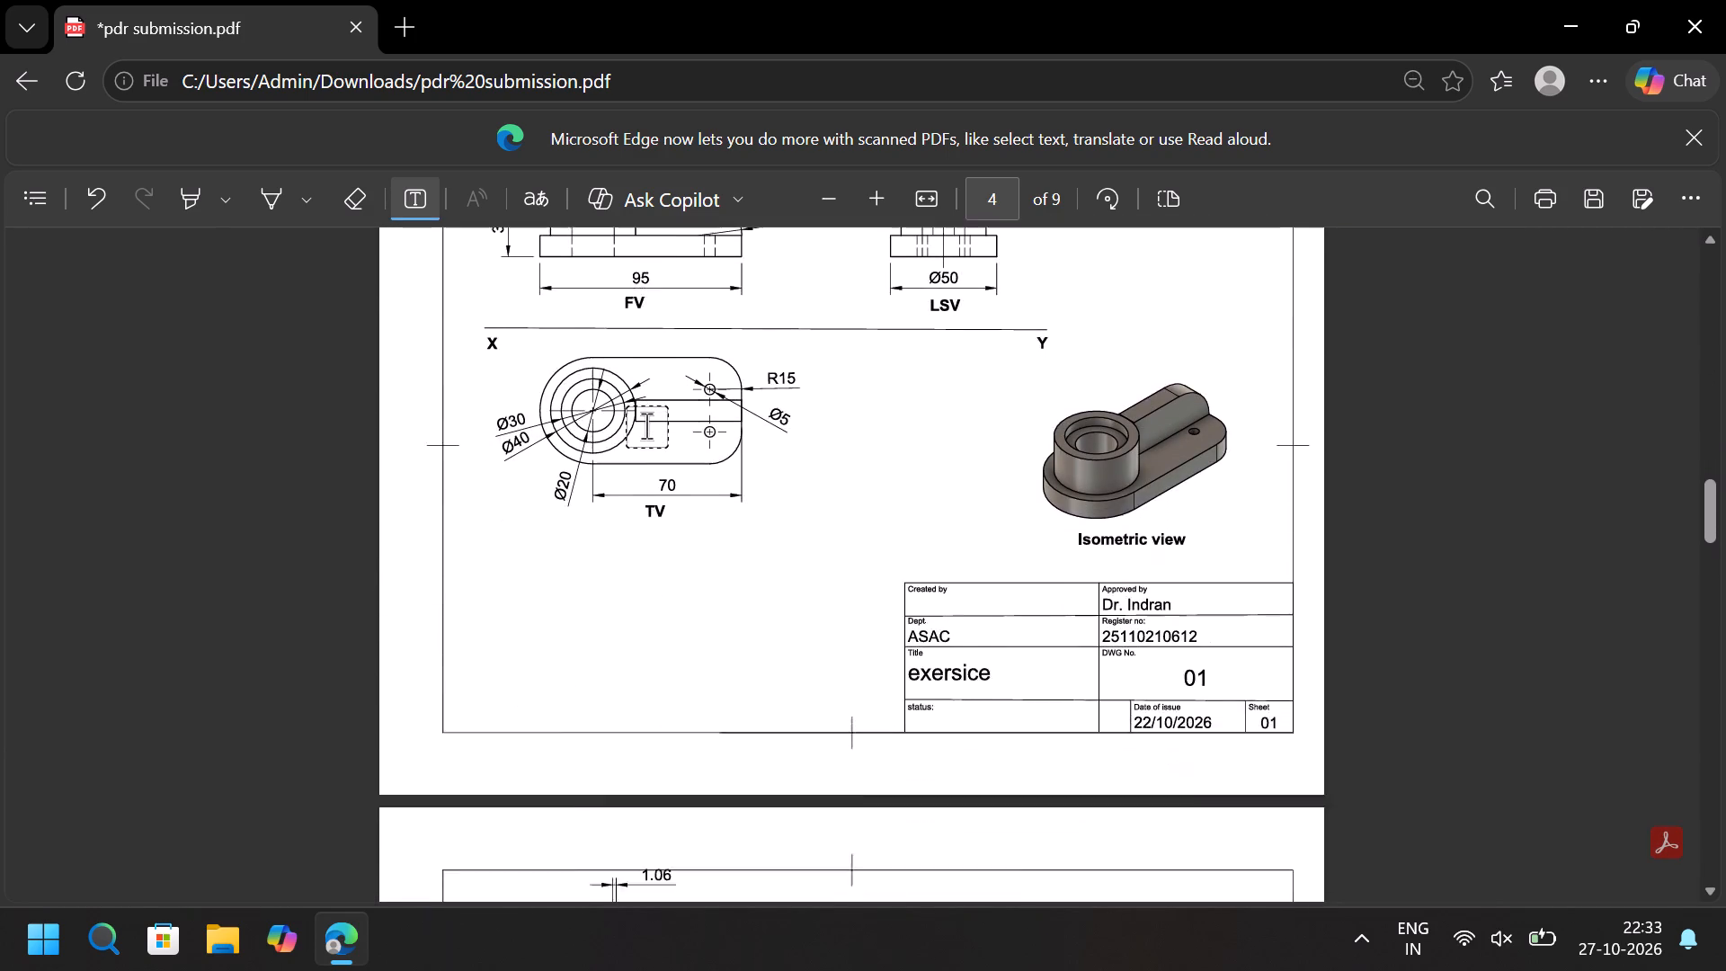
scroll(647, 427, "down", 13)
scroll(647, 427, "up", 6)
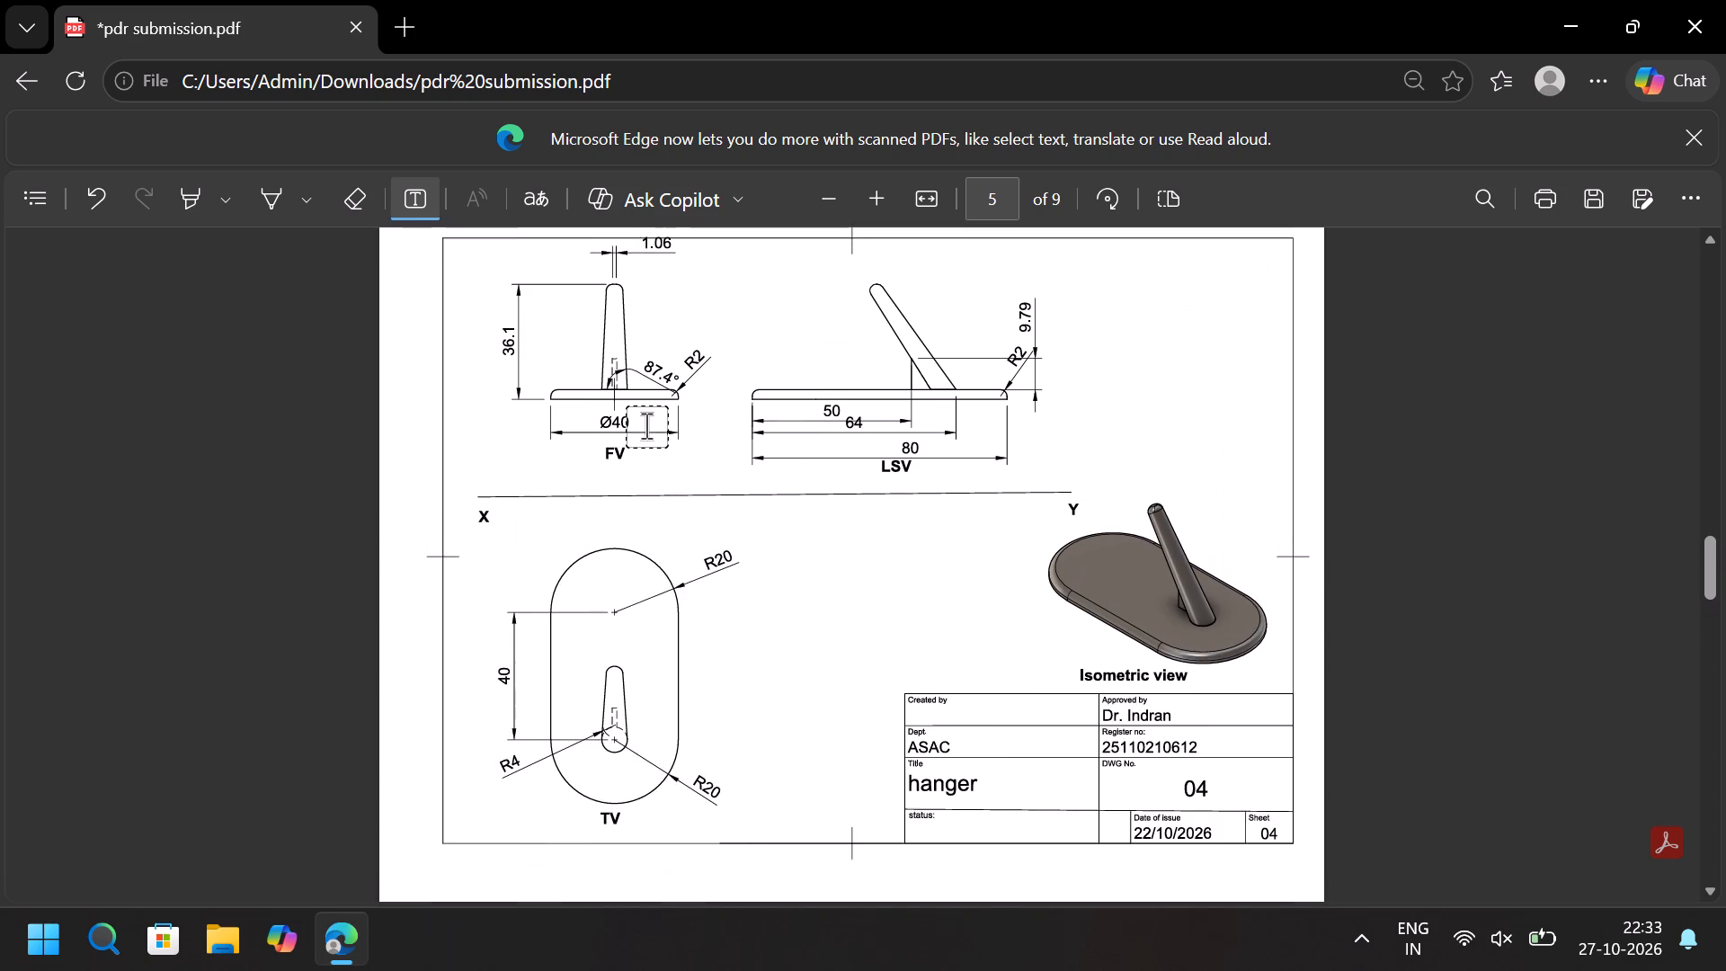
scroll(647, 427, "up", 6)
scroll(647, 427, "down", 1)
scroll(647, 427, "up", 2)
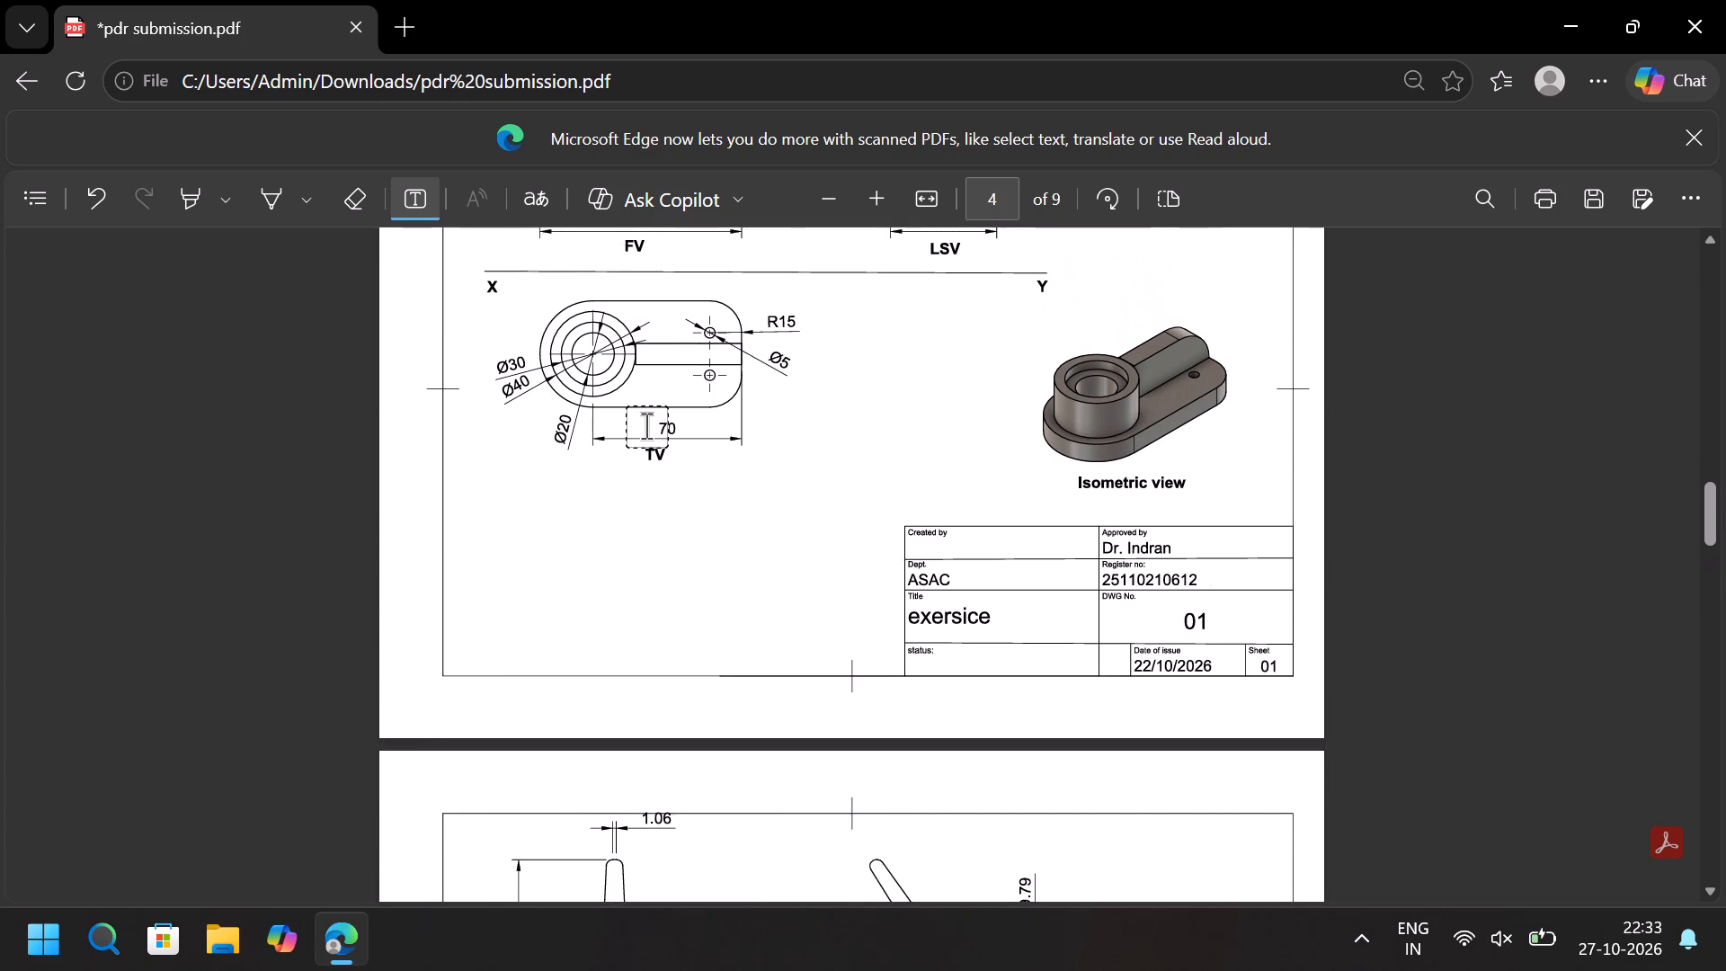
scroll(647, 427, "up", 7)
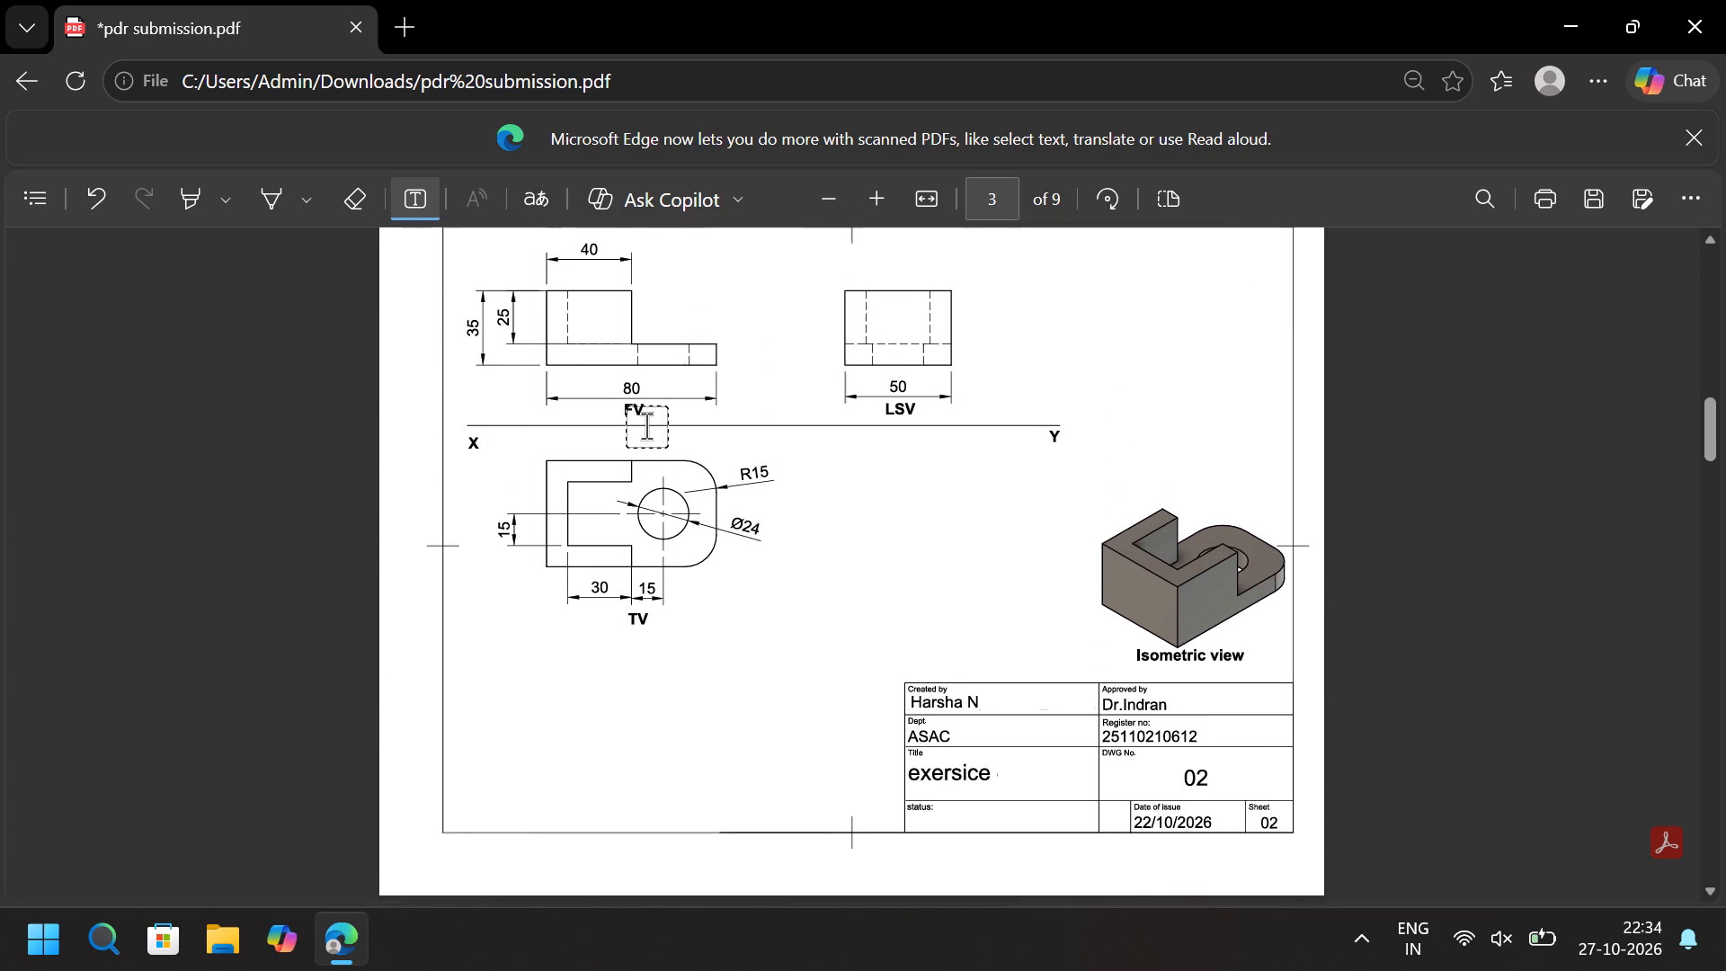
scroll(647, 427, "up", 1)
scroll(752, 422, "up", 4)
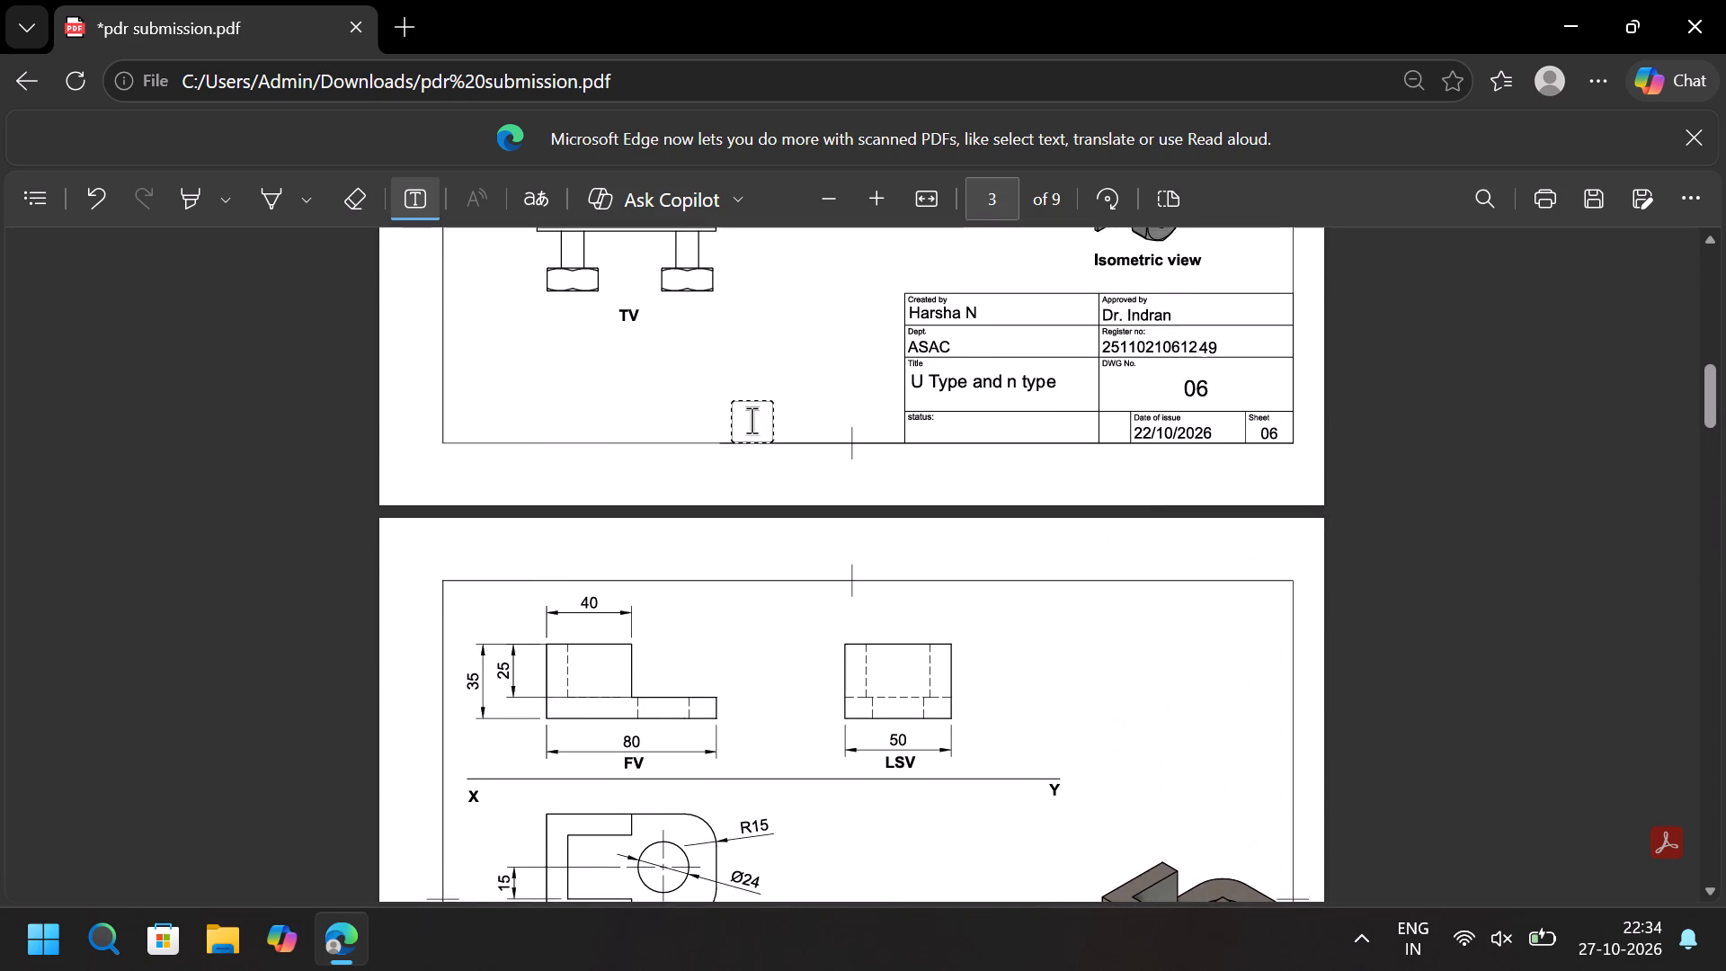
scroll(752, 422, "down", 6)
scroll(752, 422, "up", 1)
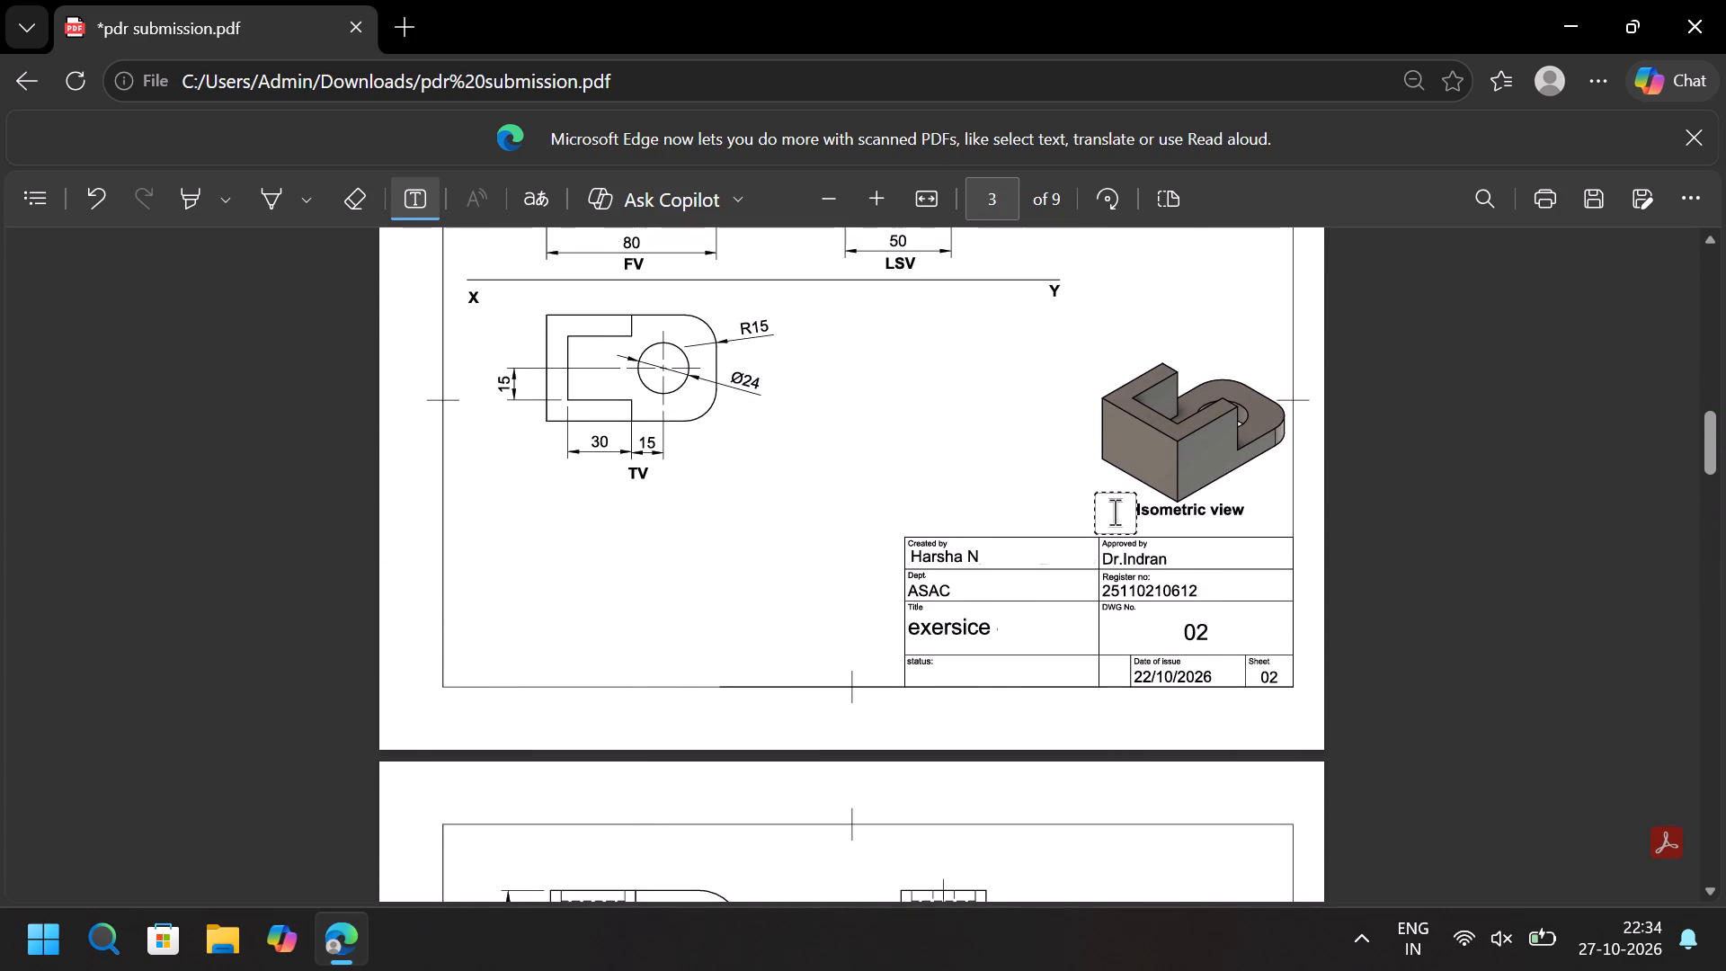
scroll(1122, 521, "up", 4, "ctrl")
scroll(1122, 521, "down", 2)
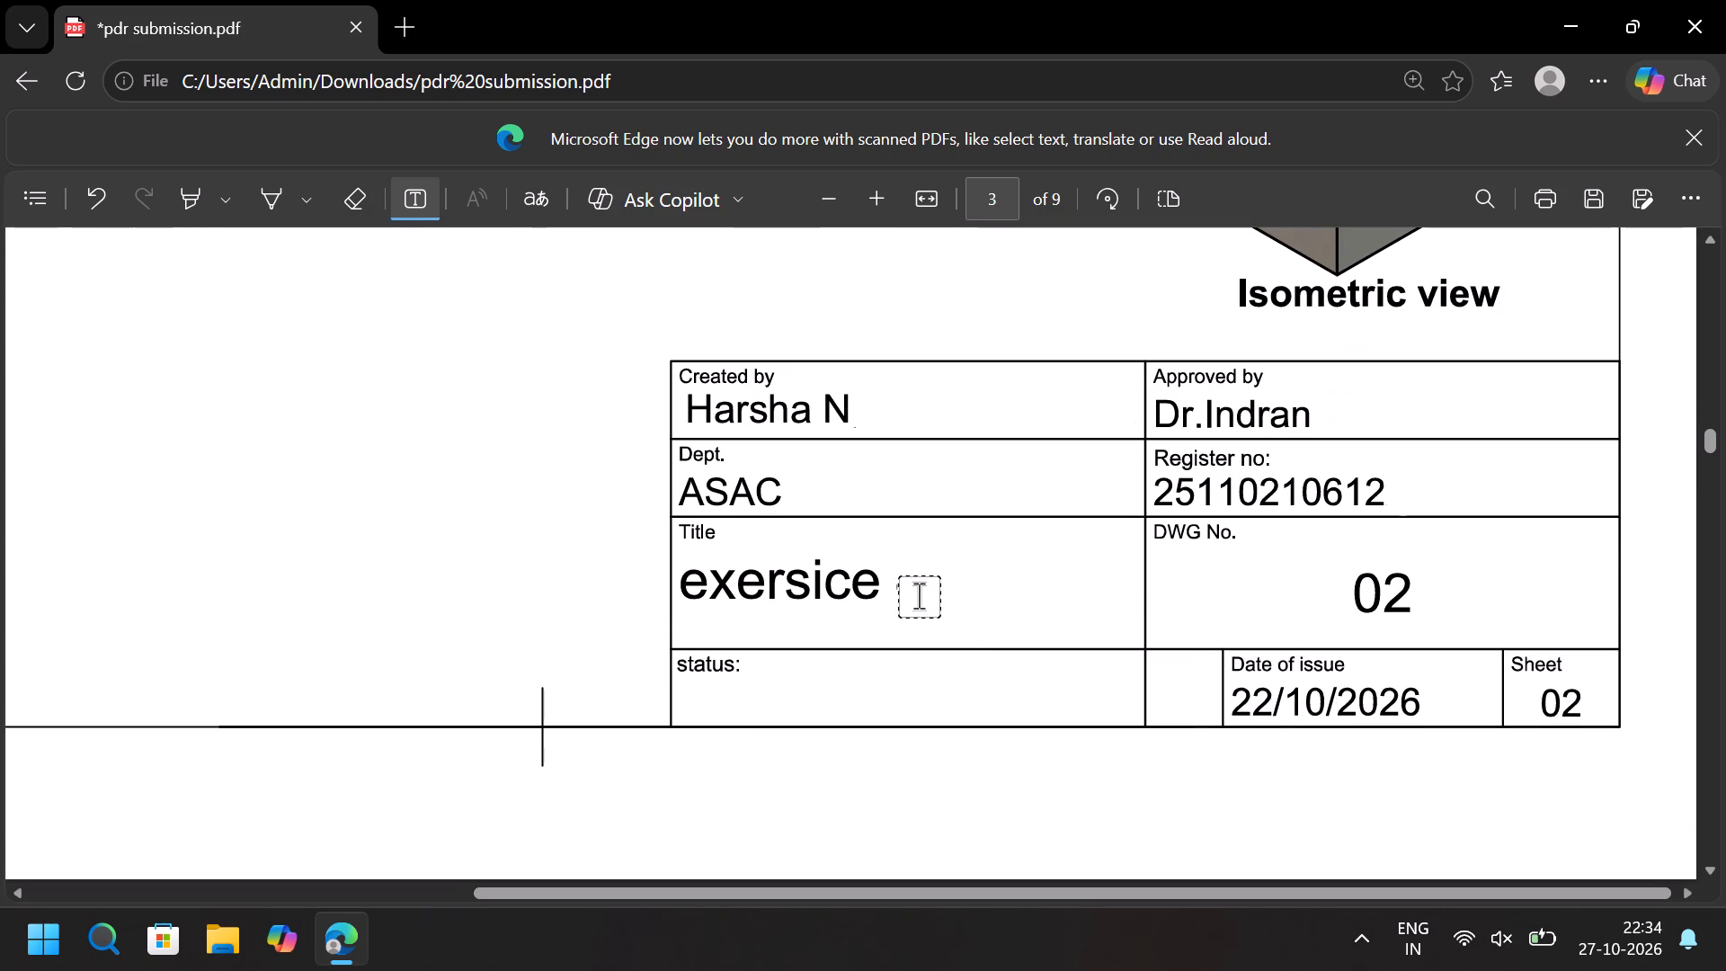
Add the text "1" after "exersice" in the page 3 Title cell, enlarge it two sizes and place it close beside the word.
left_click(917, 591)
key("1")
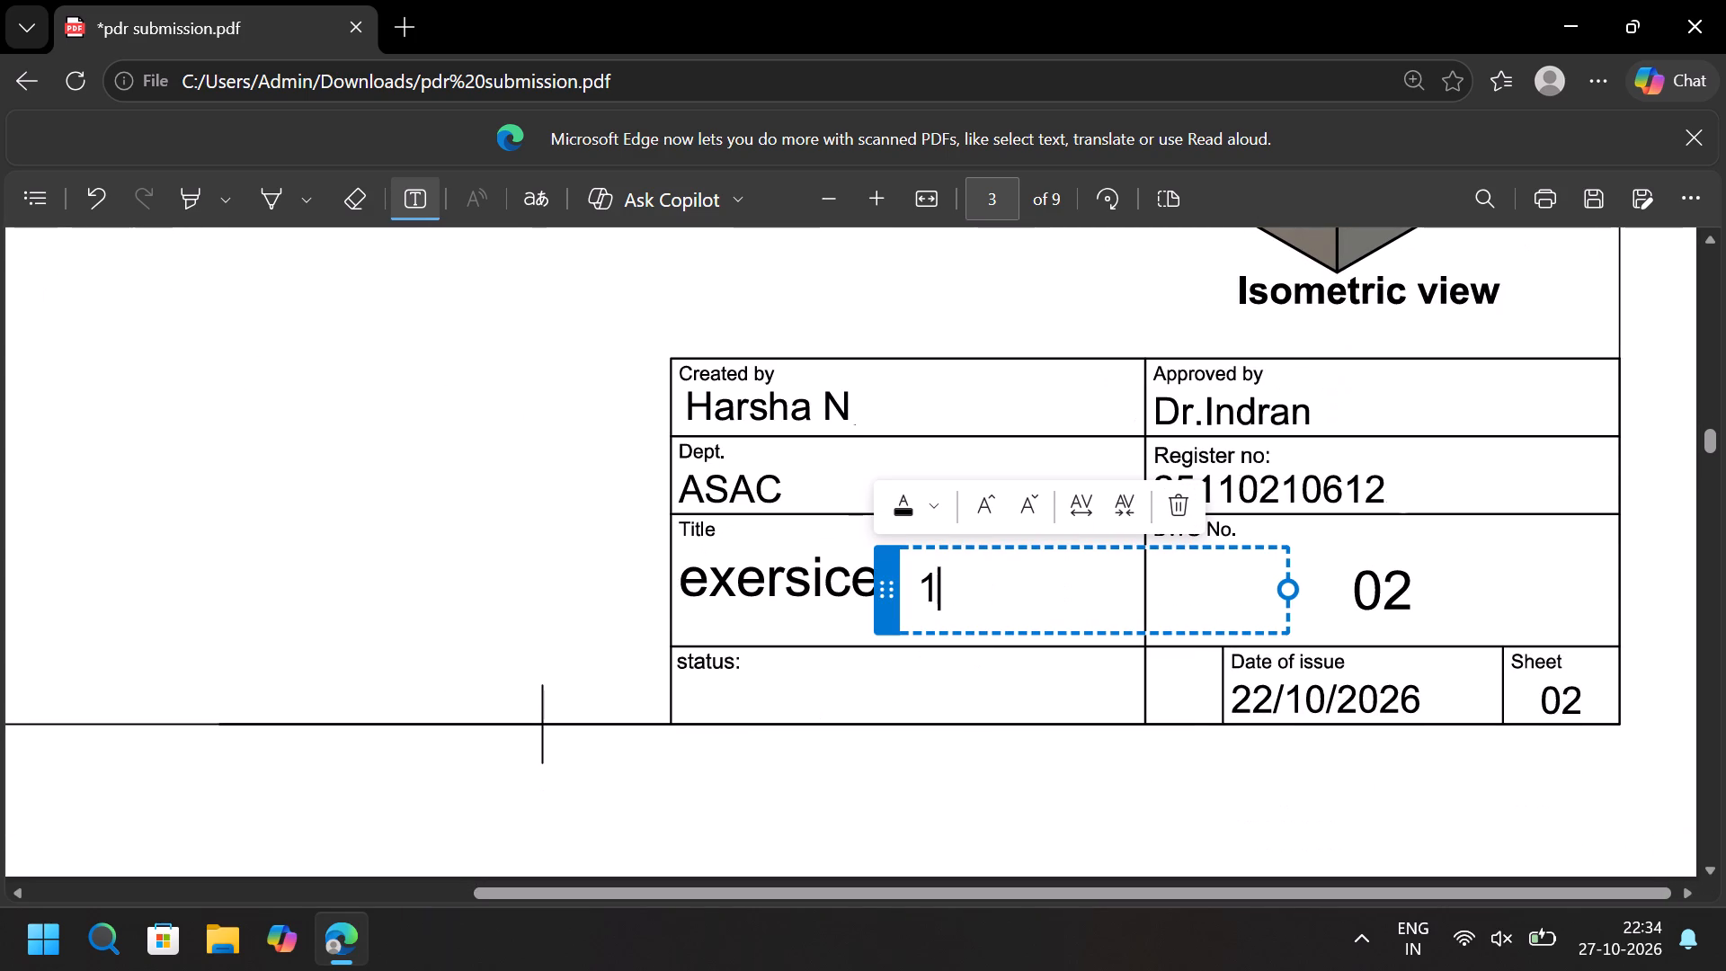
left_click(487, 571)
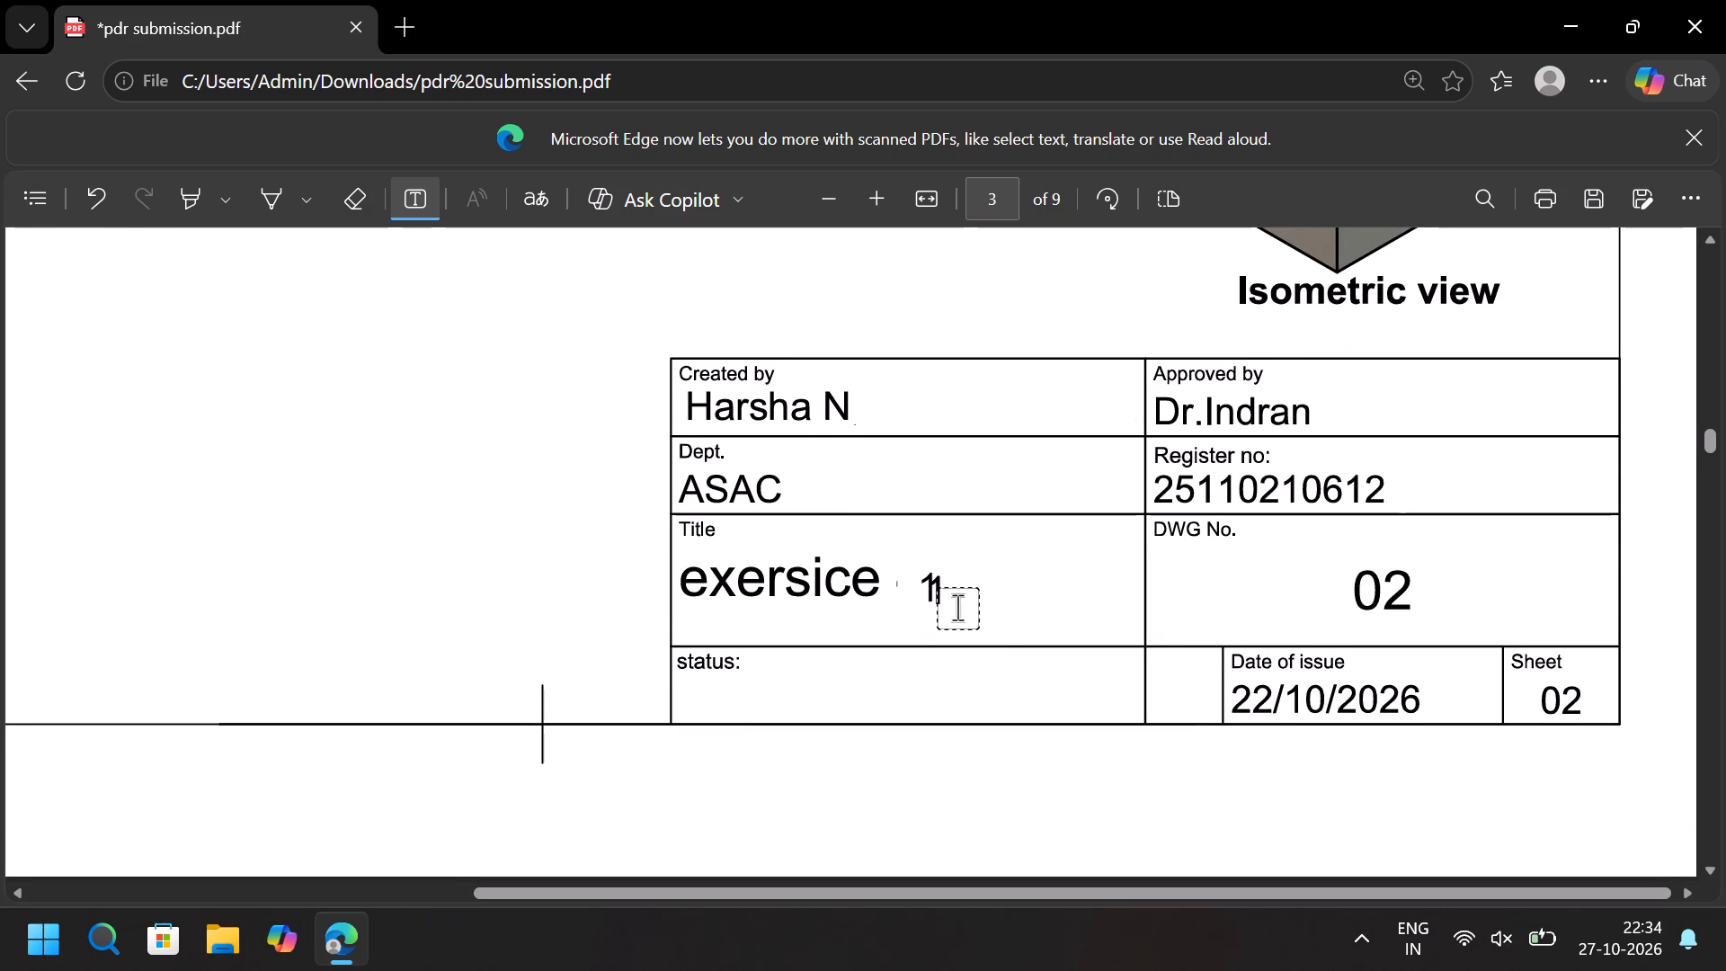
left_click(945, 594)
left_click(997, 500)
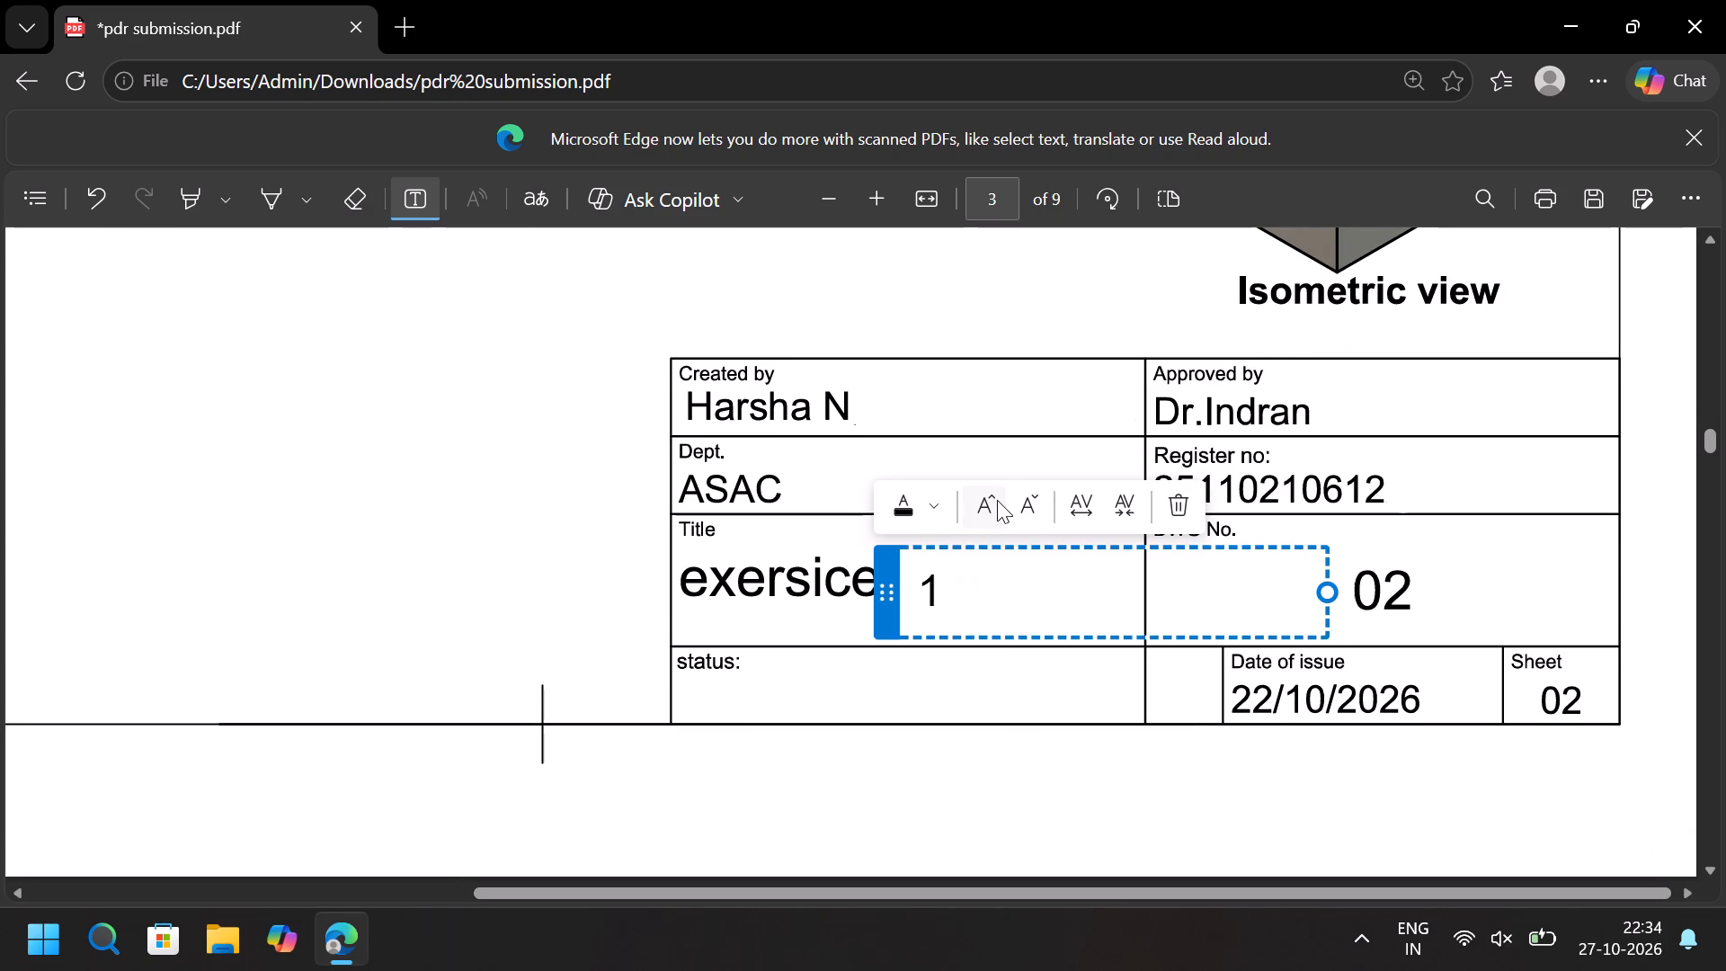
left_click(997, 500)
left_click_drag(879, 608, 859, 593)
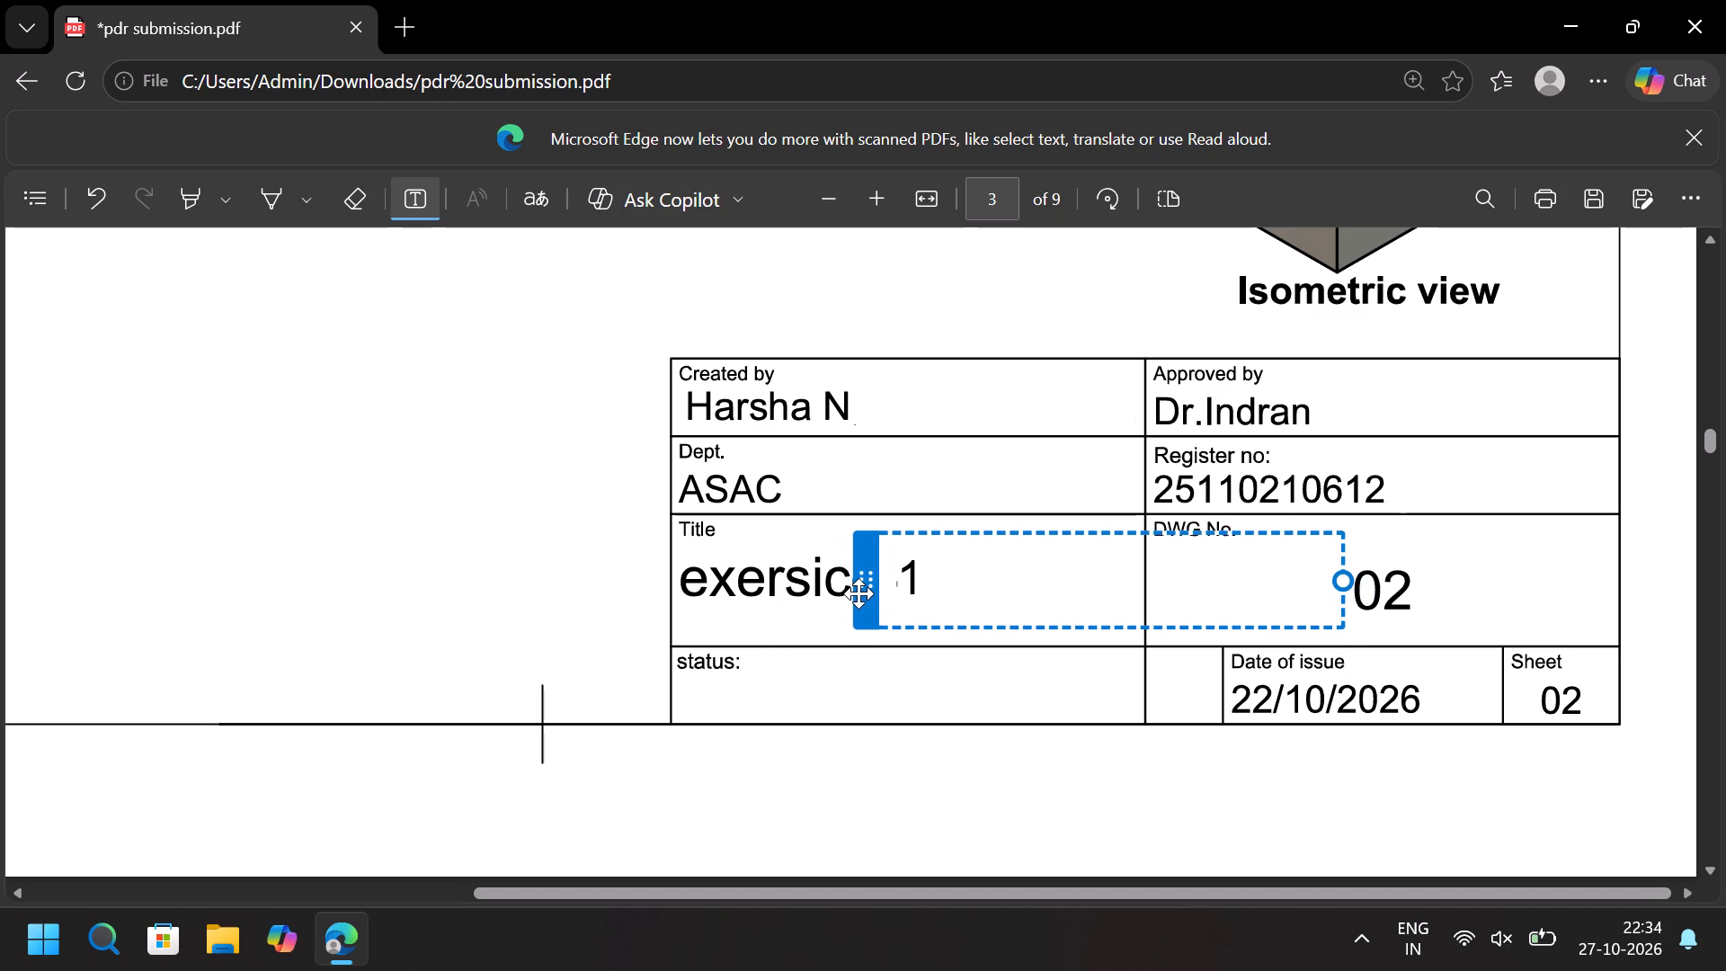
left_click_drag(859, 593, 851, 598)
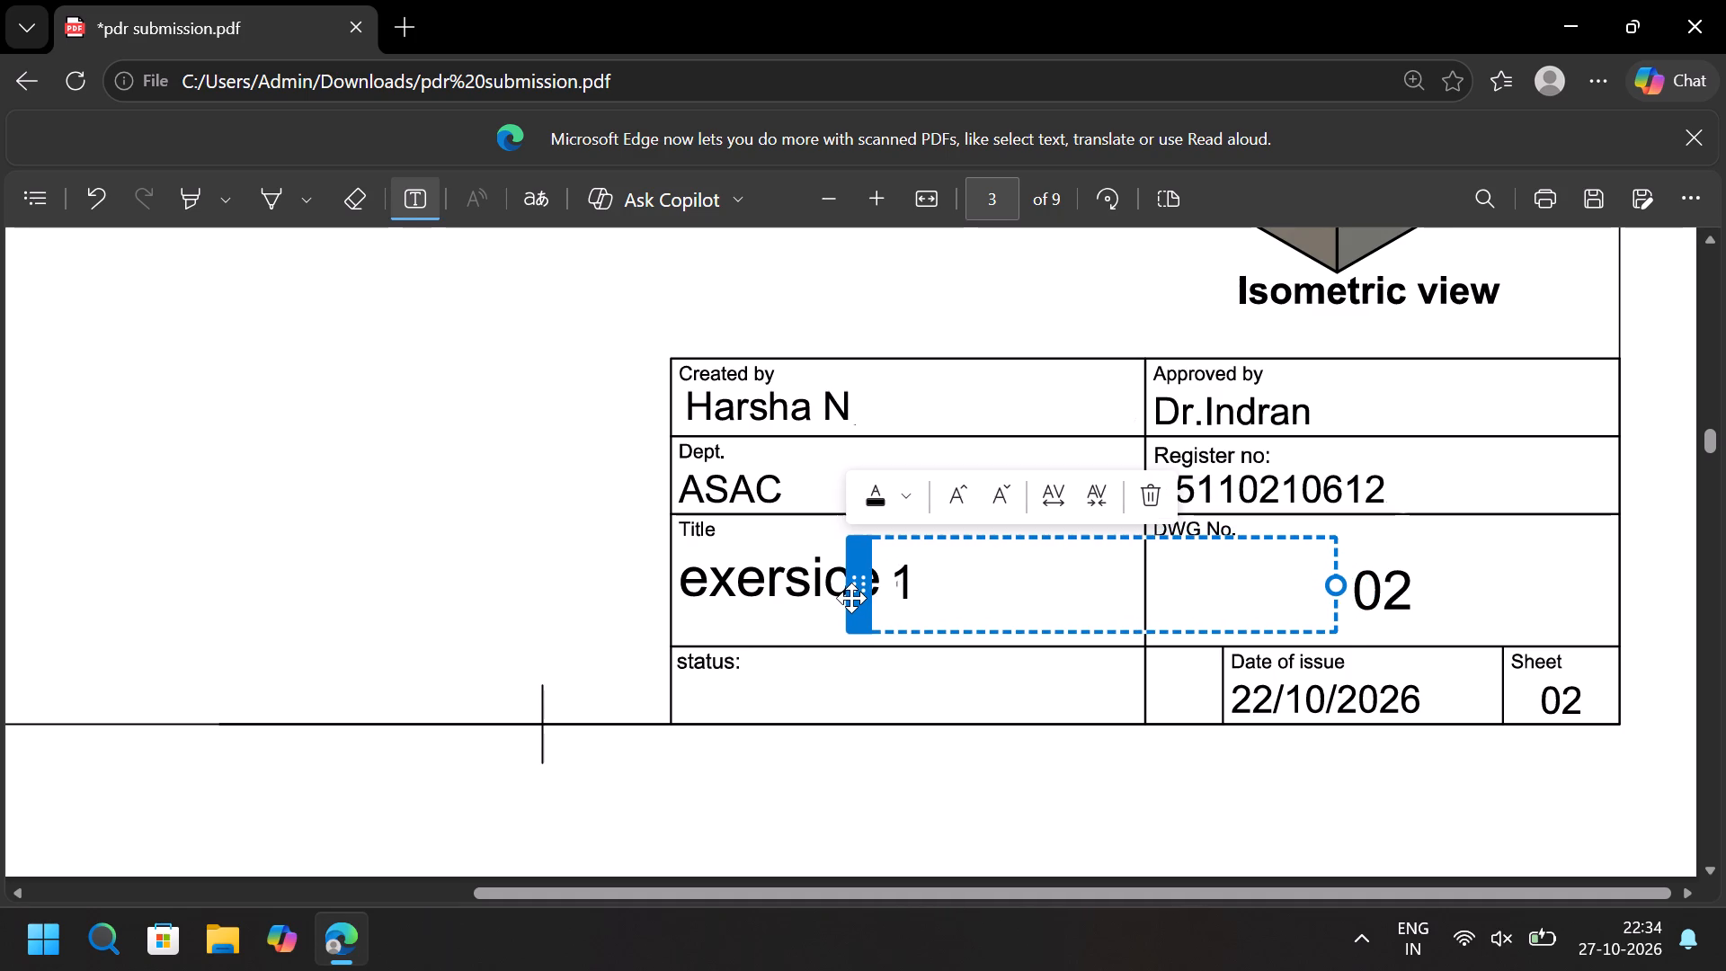
Nudge the added "1" slightly up so it lines up with "exersice" in the page 3 Title cell.
left_click(690, 566)
left_click(575, 555)
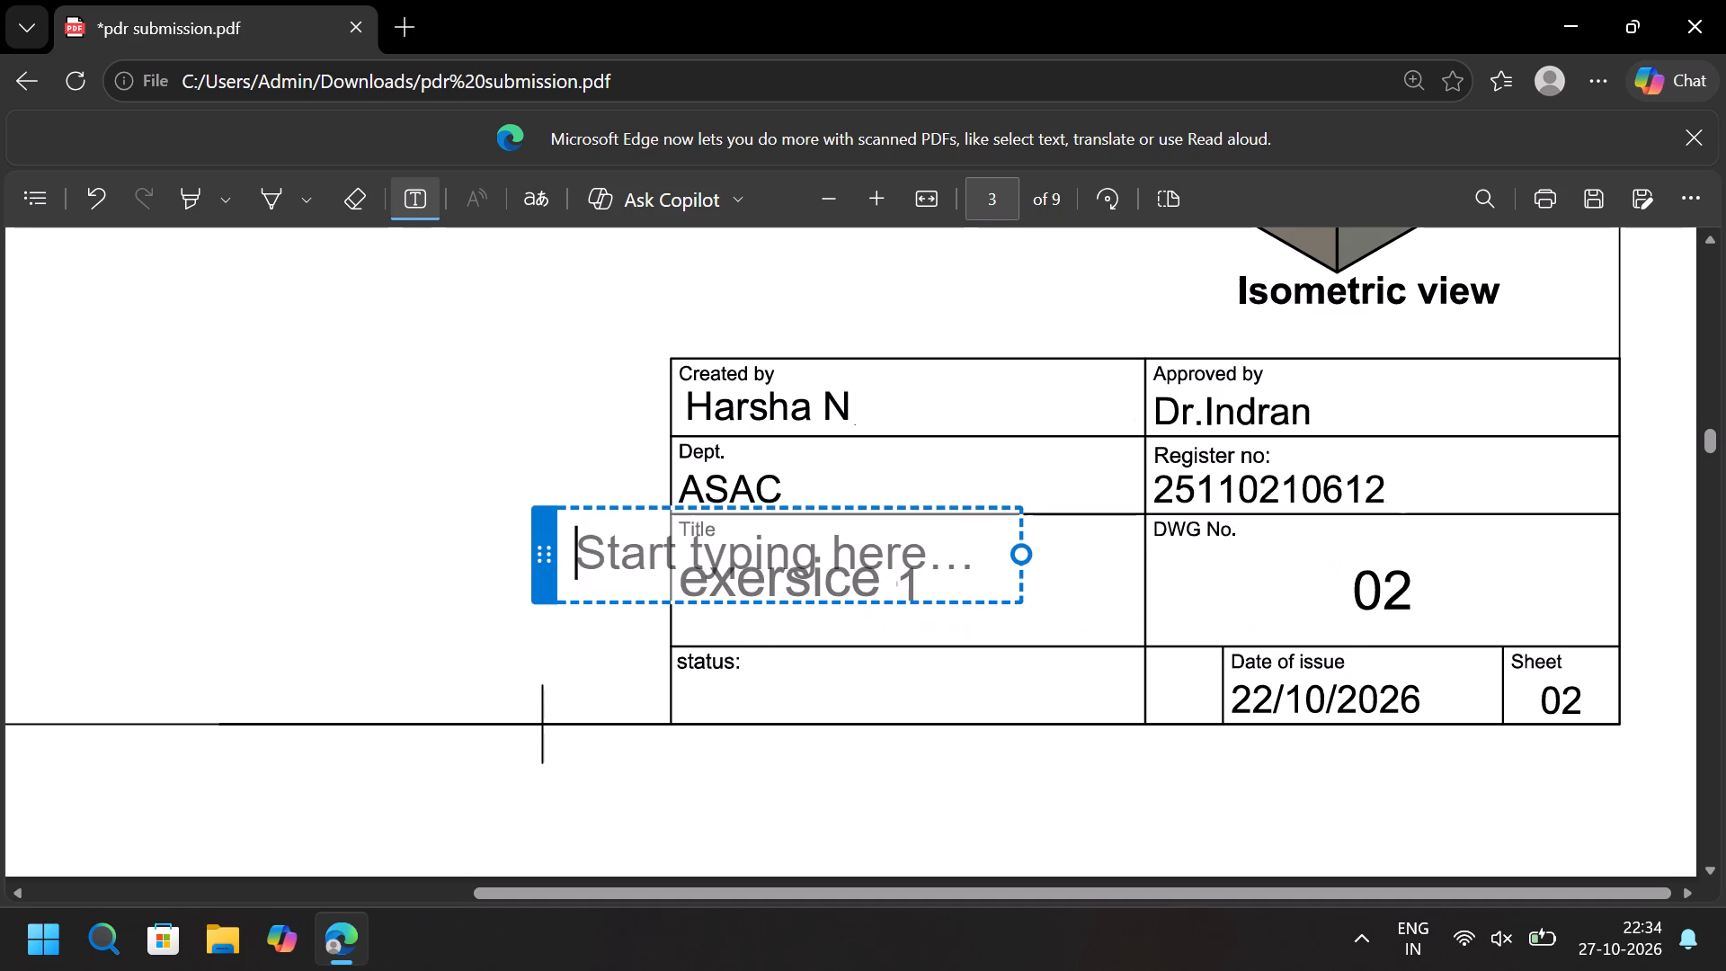
left_click(261, 635)
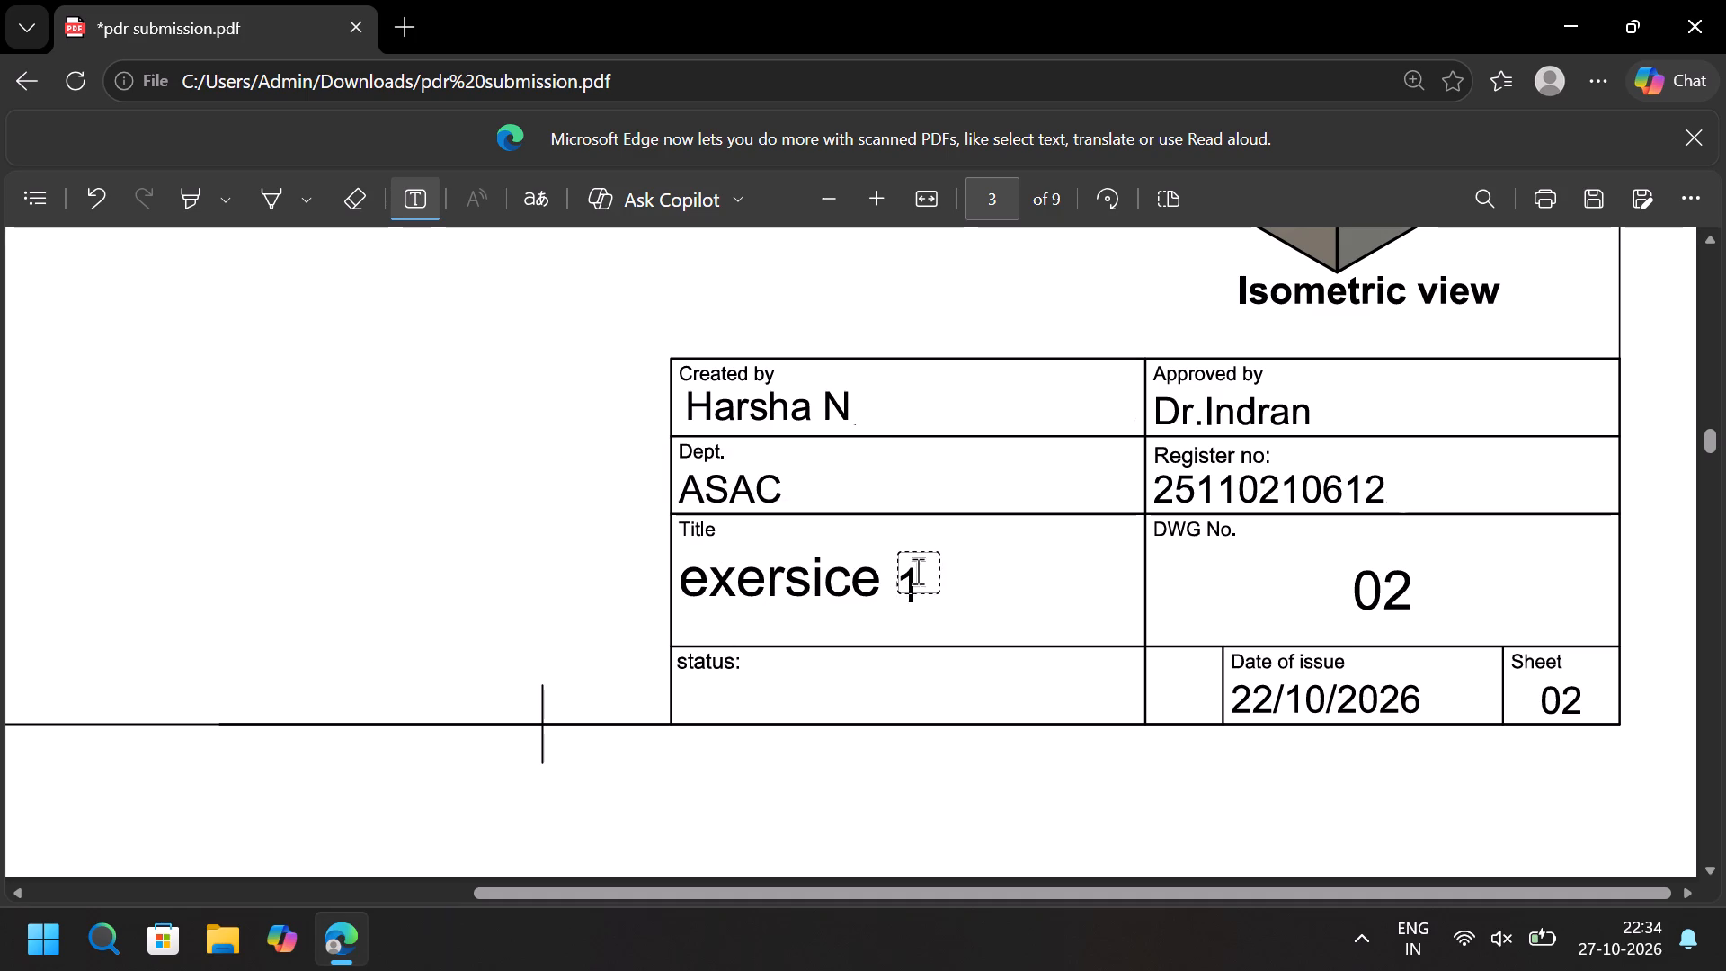
left_click(913, 582)
left_click_drag(913, 582, 911, 574)
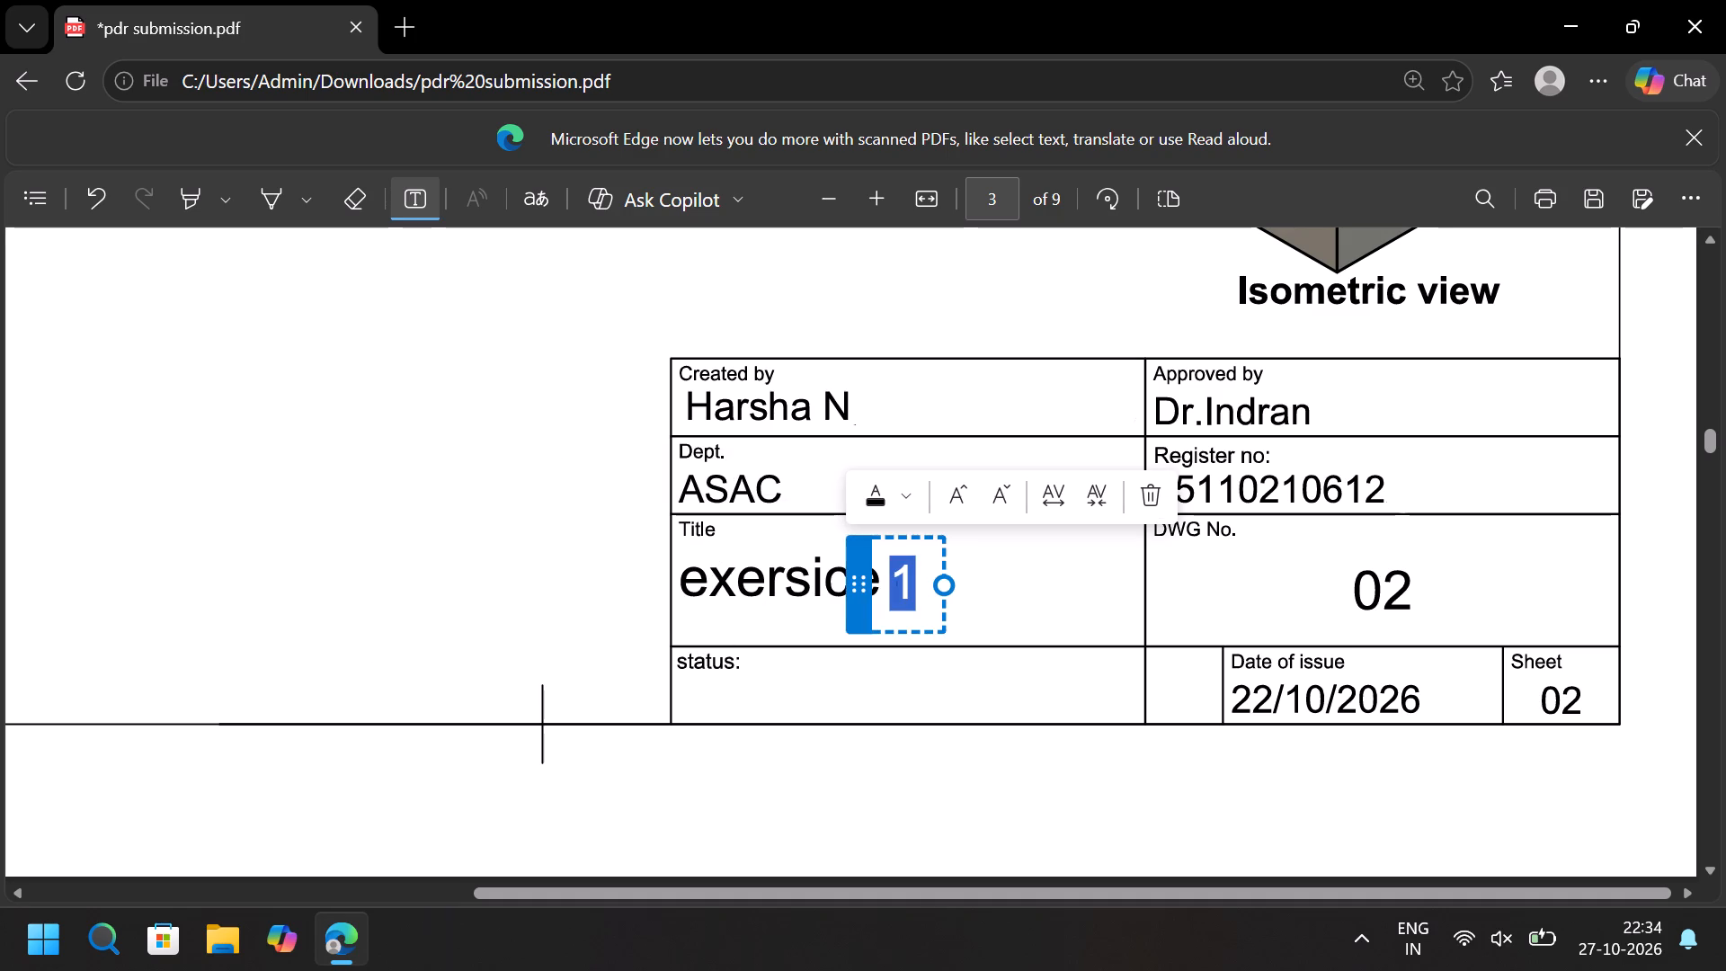
left_click(857, 583)
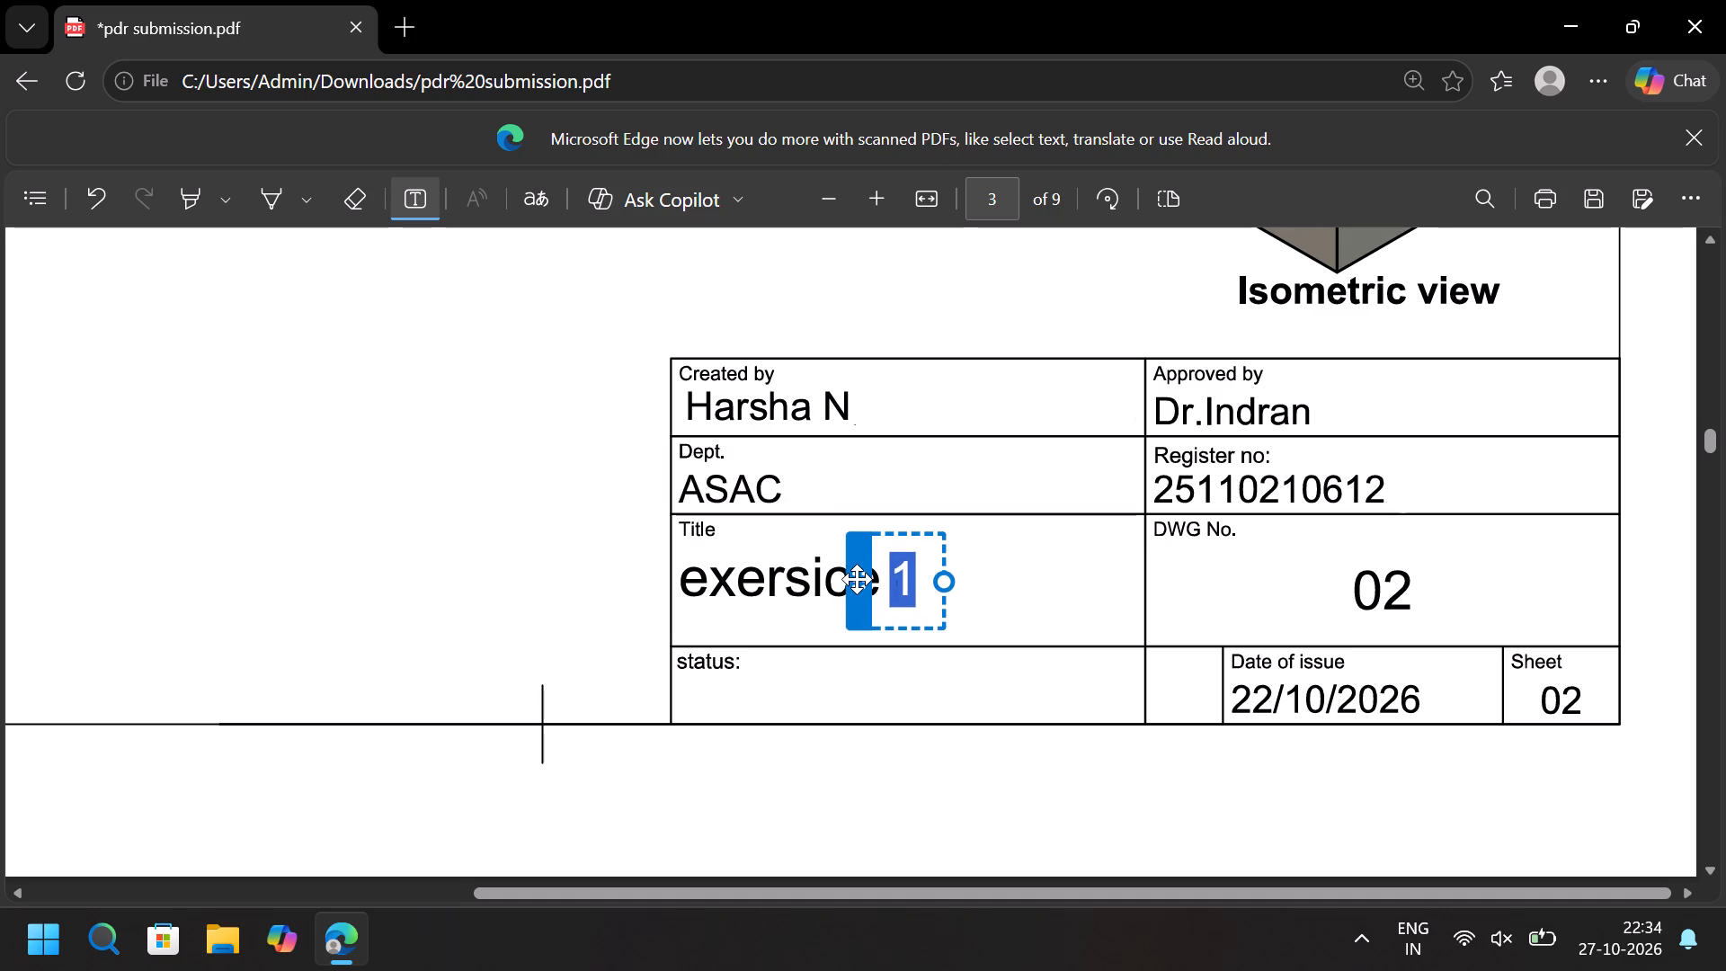
left_click(556, 485)
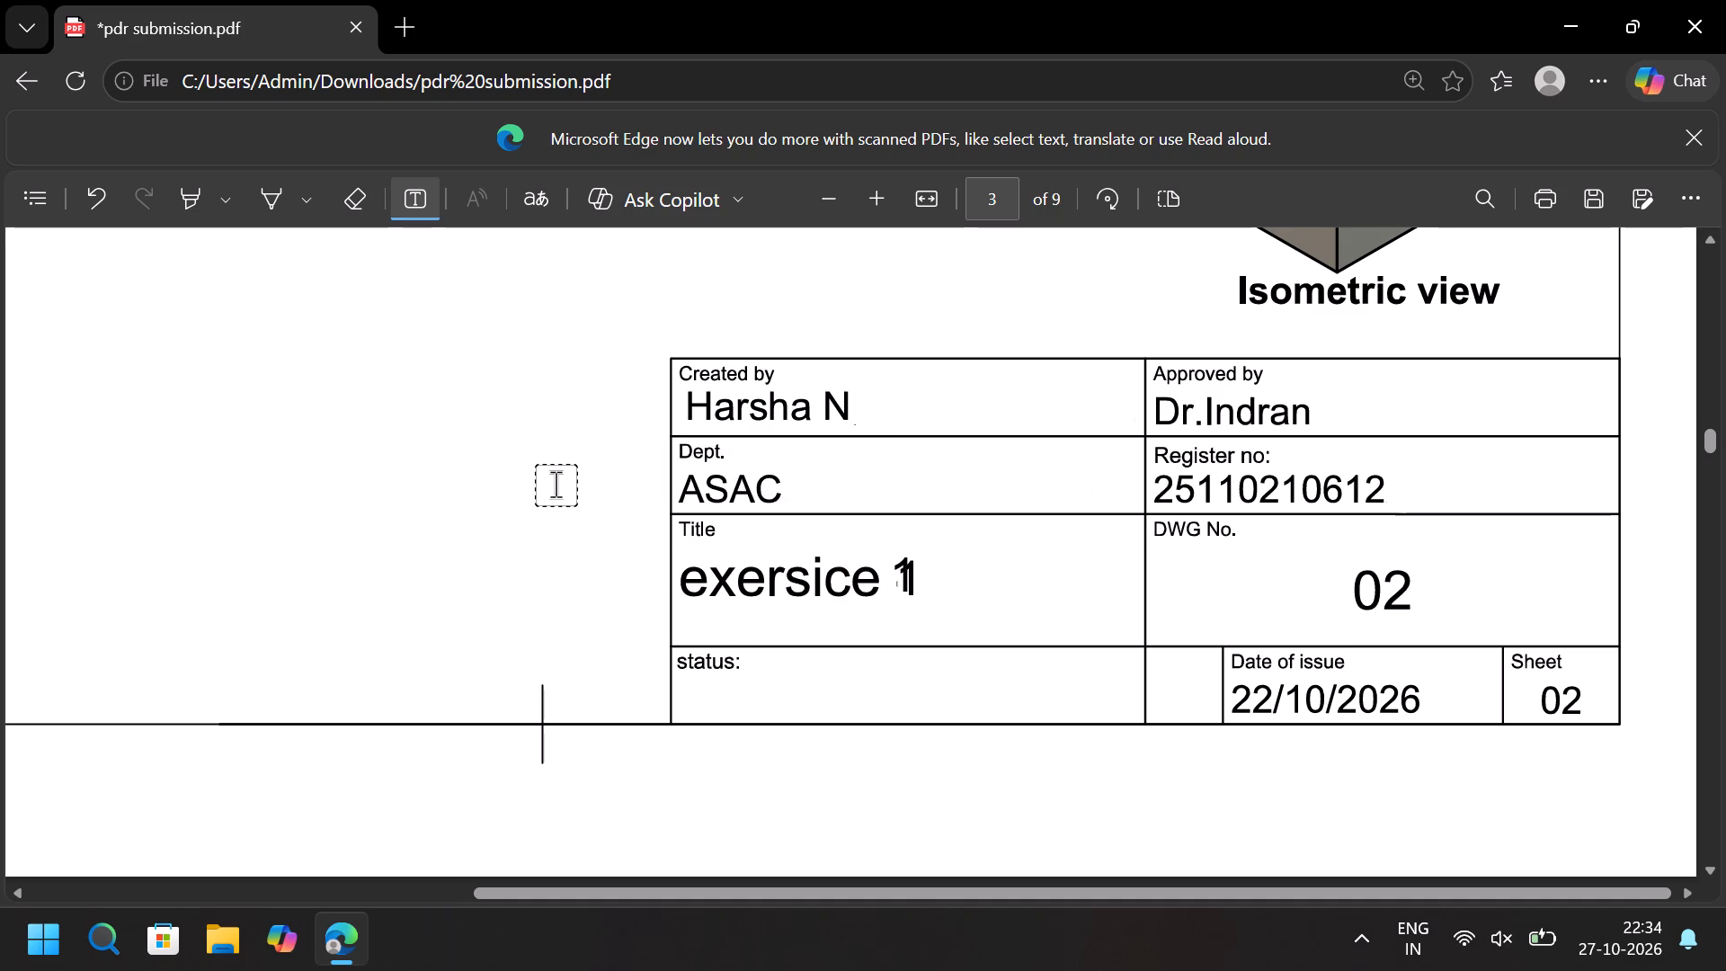
Enlarge the added "1" after "exersice" in the page 3 Title cell by two more sizes.
scroll(415, 568, "down", 1, "ctrl")
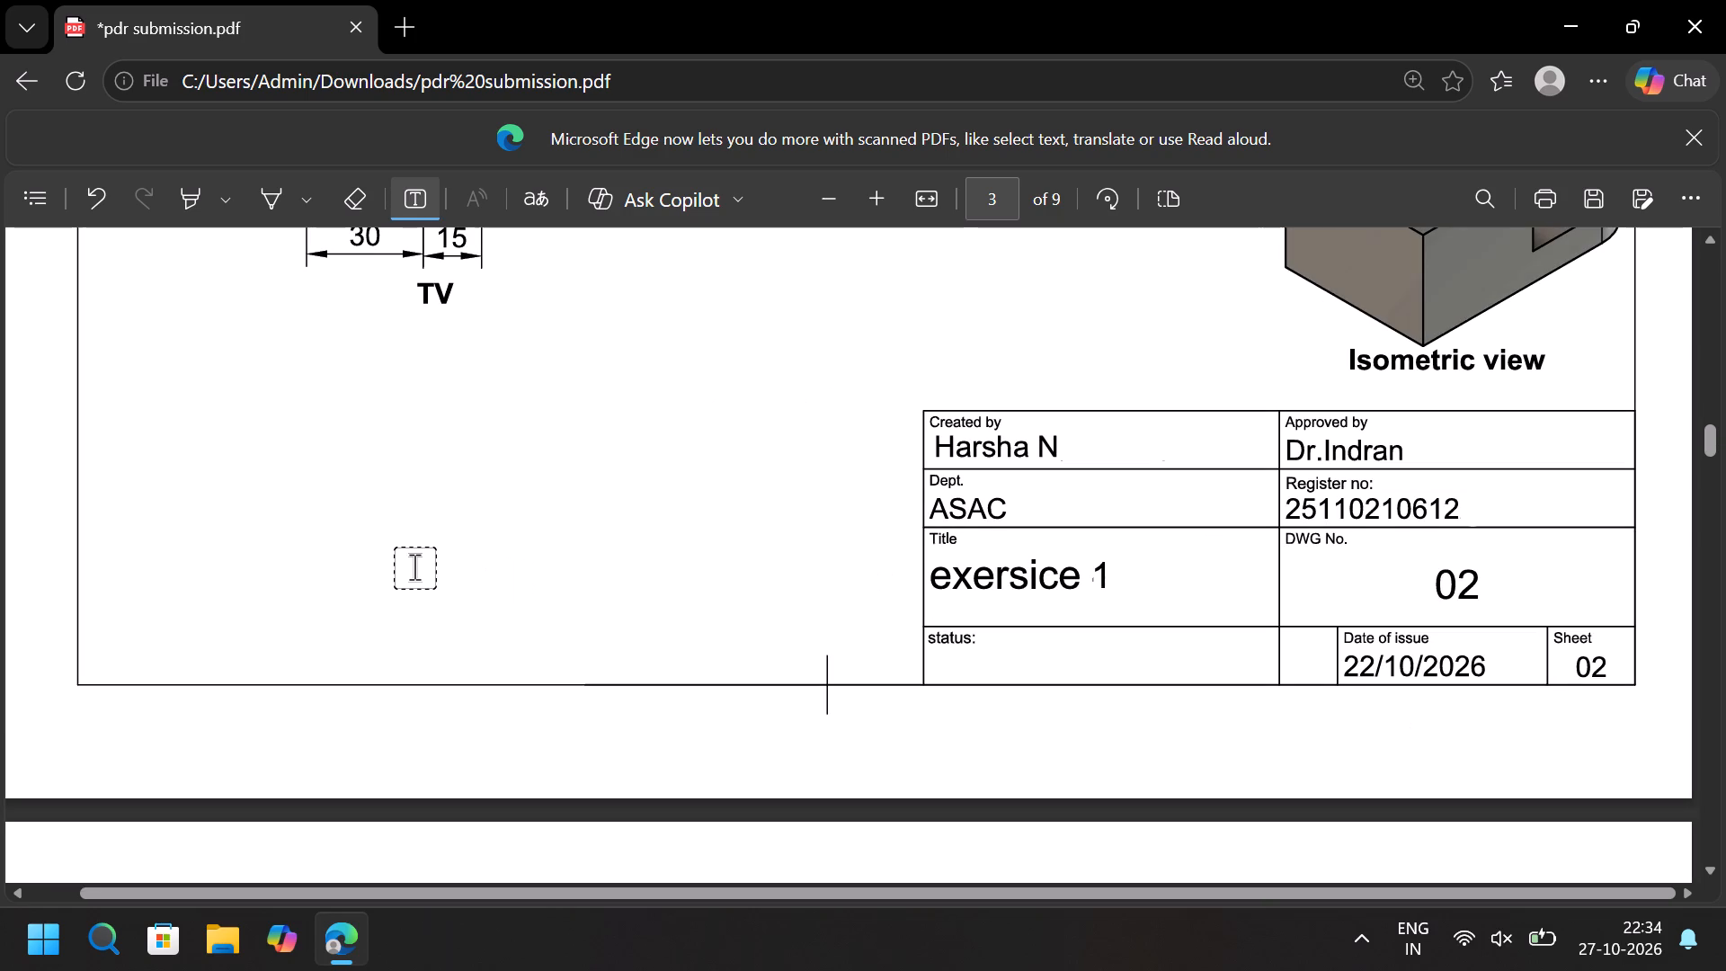
left_click(1104, 573)
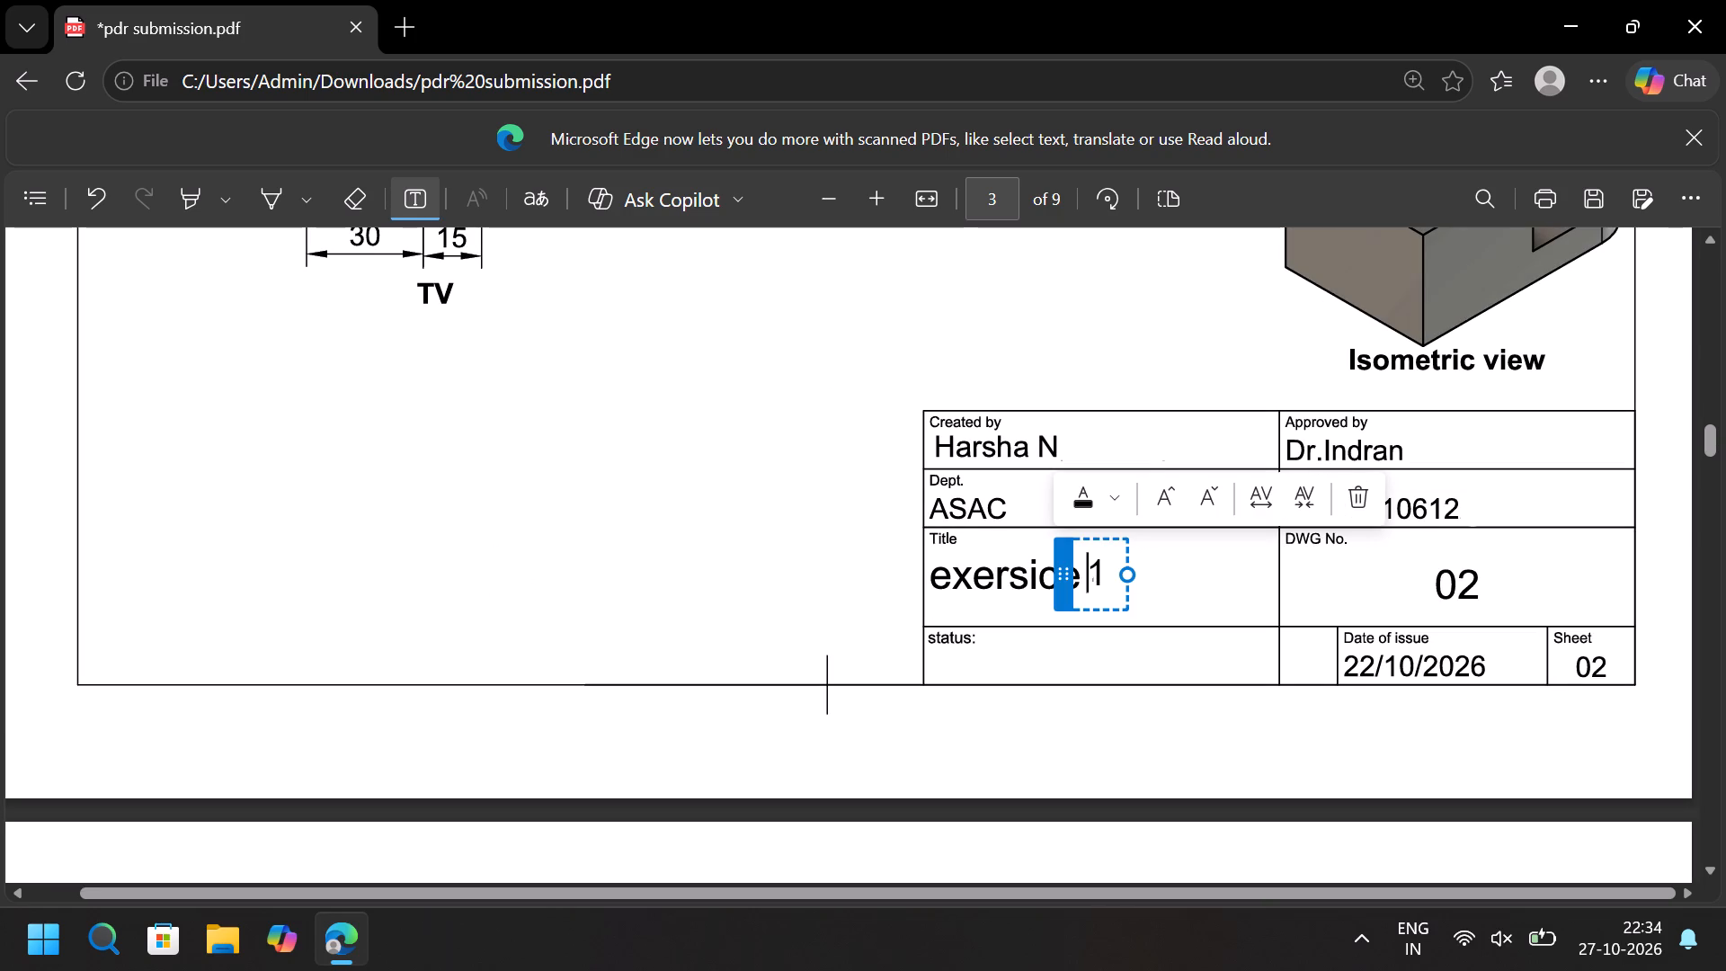
left_click(1176, 486)
left_click(1176, 486)
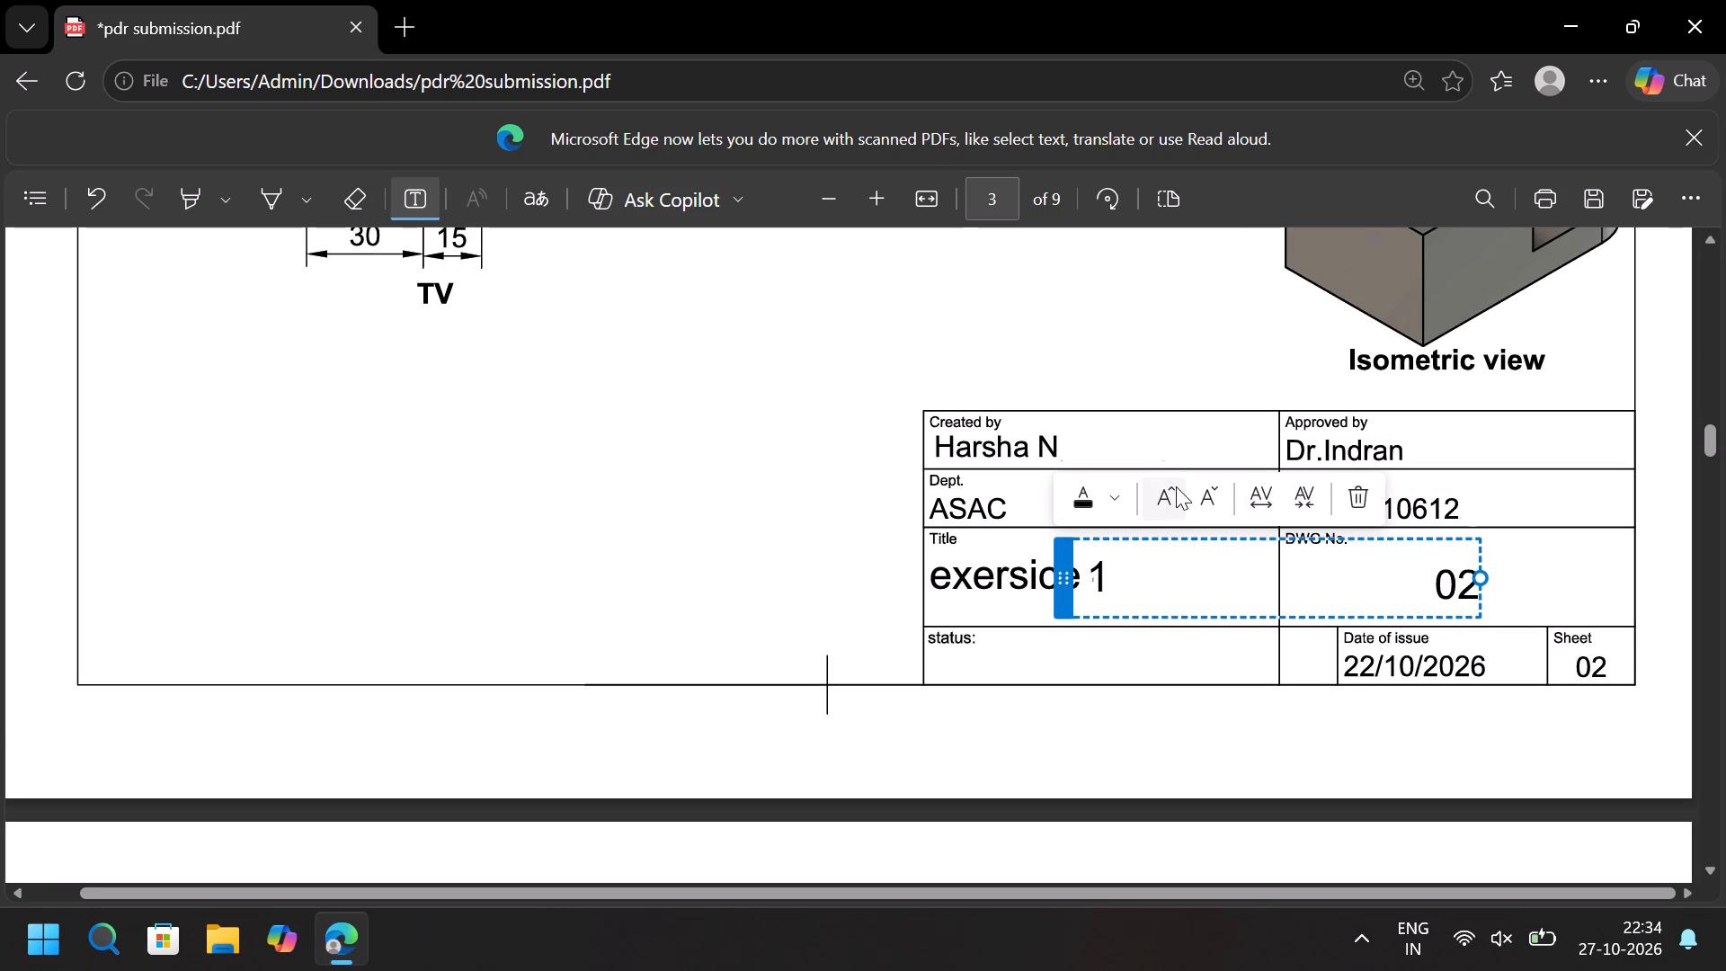
left_click(607, 609)
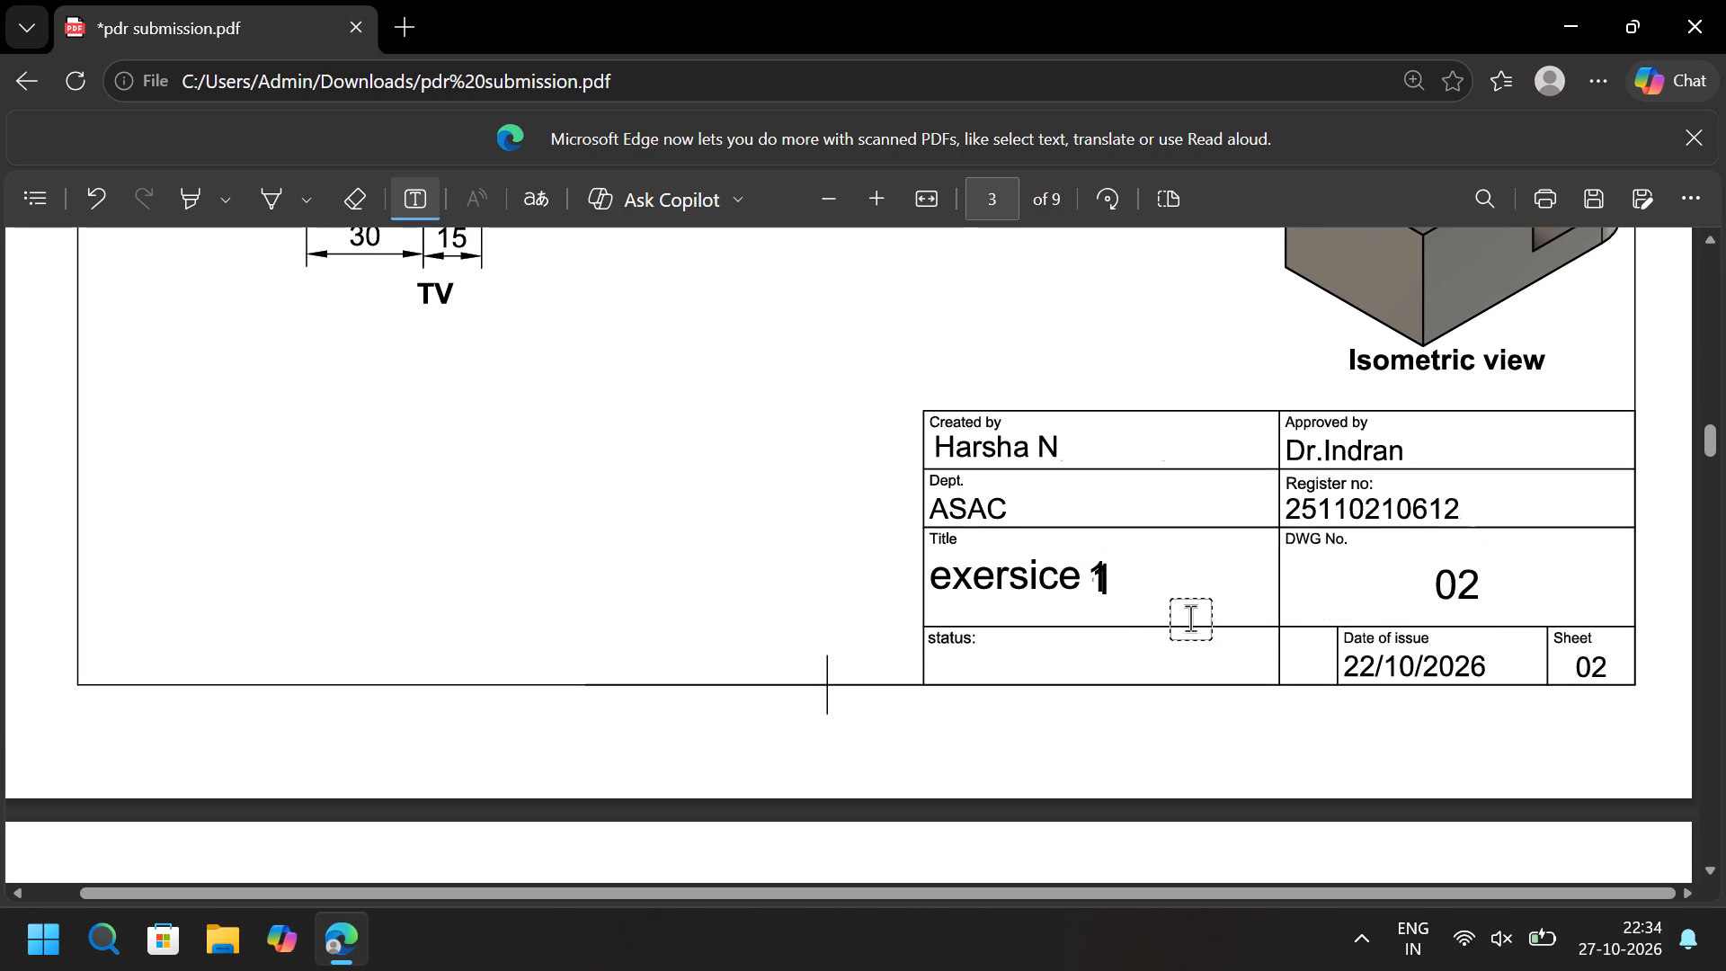
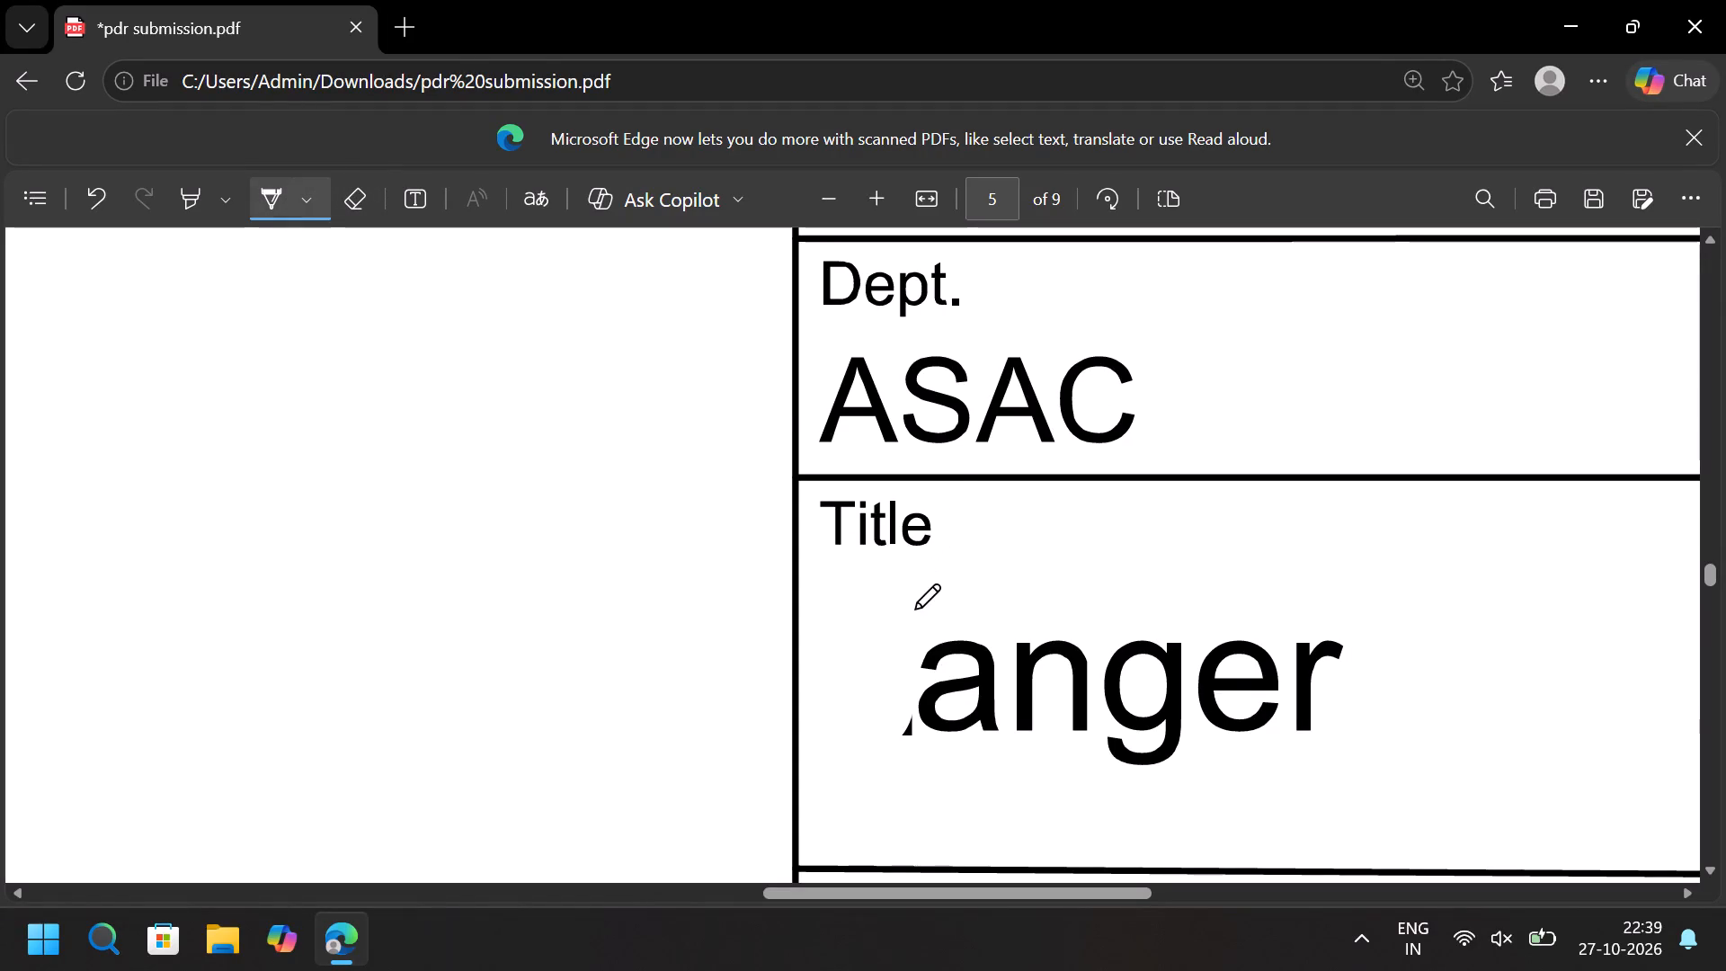
Cover the rest of the old title in the page 5 Title cell with white pen strokes until the cell is blank.
left_click_drag(913, 626, 1088, 699)
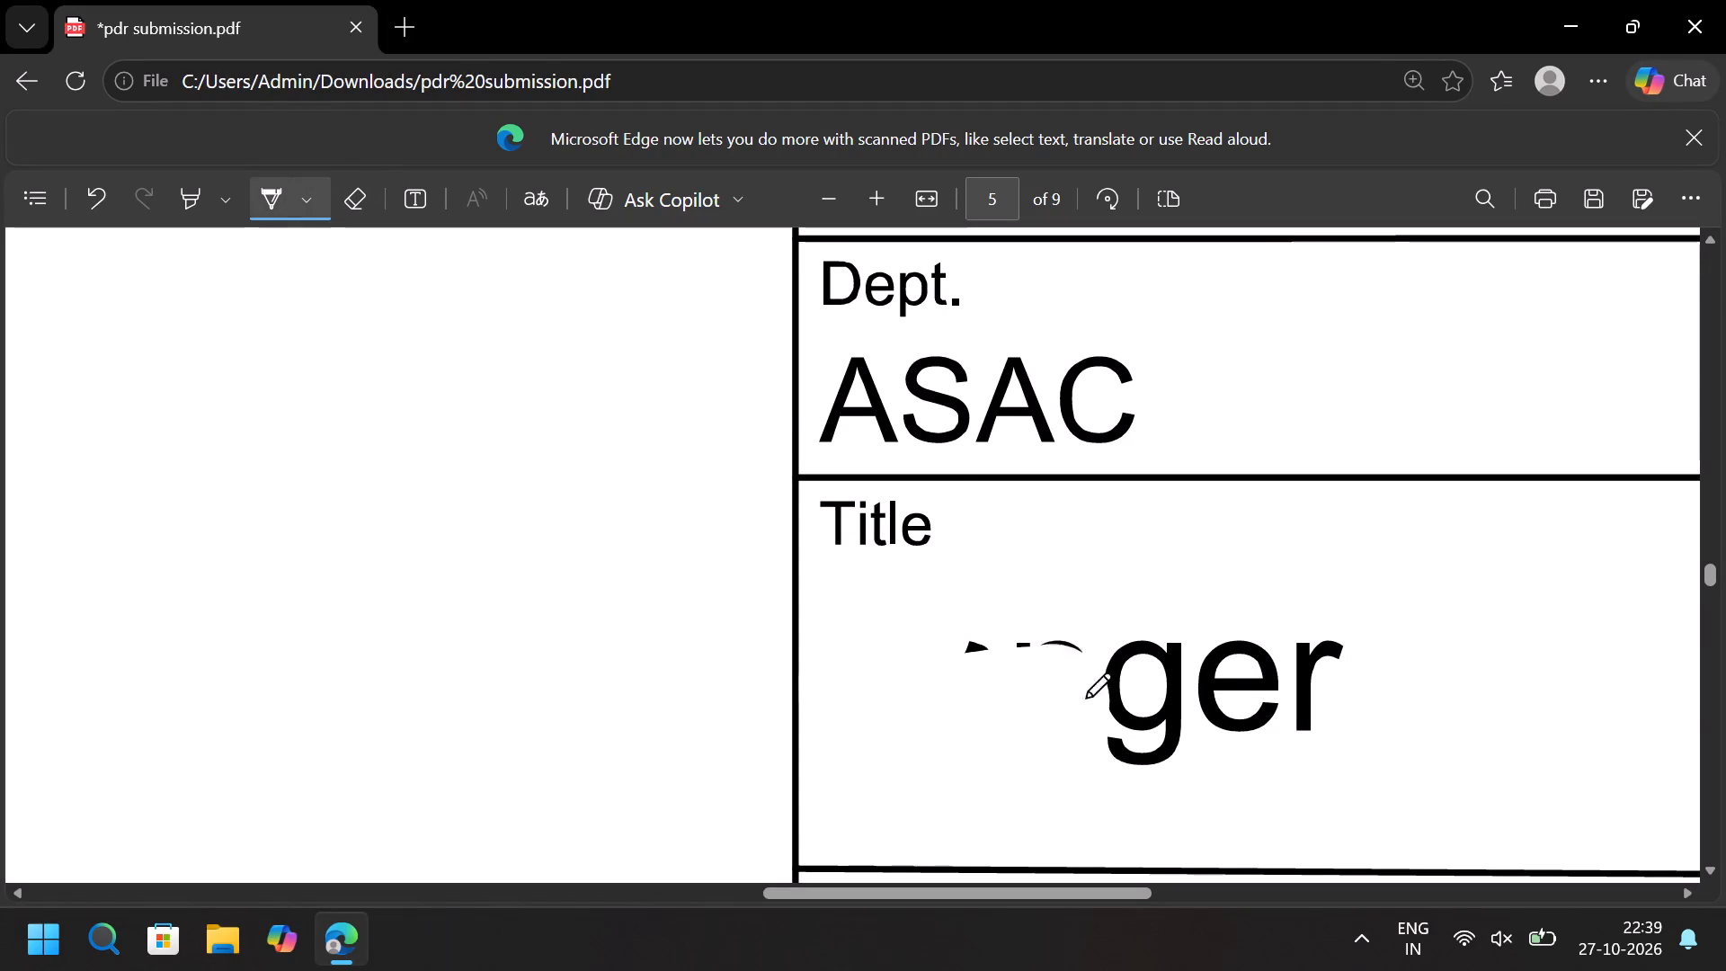
left_click_drag(1088, 699, 1261, 717)
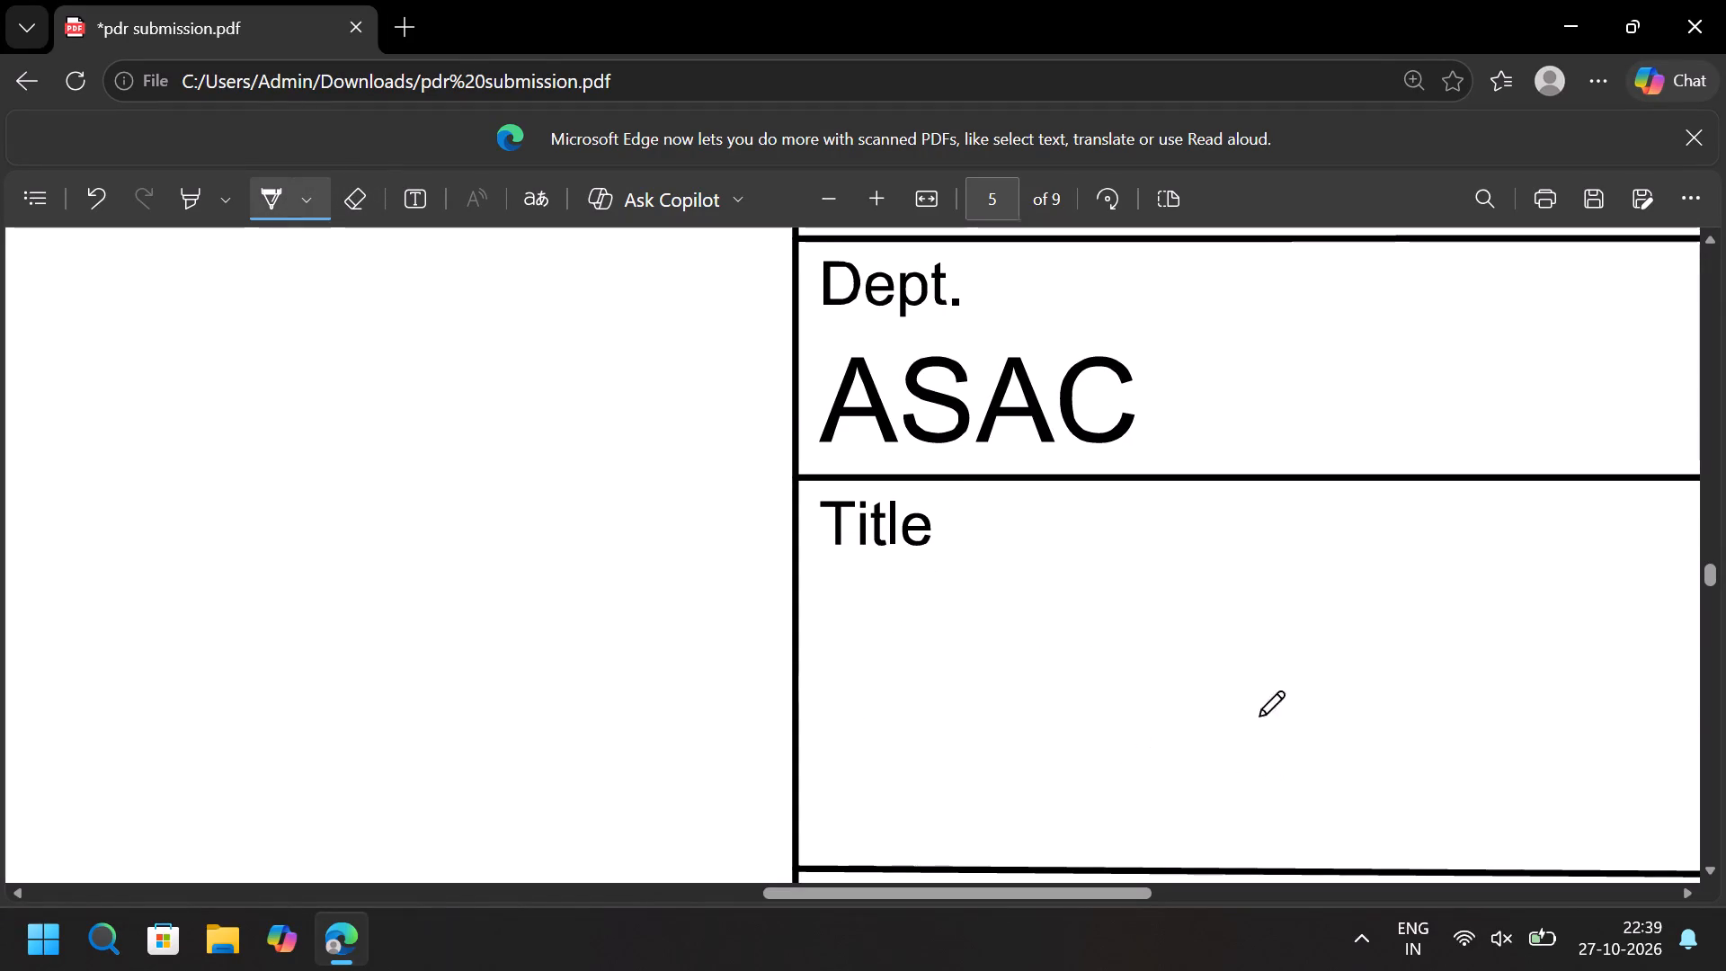
left_click_drag(1261, 717, 963, 693)
left_click(397, 392)
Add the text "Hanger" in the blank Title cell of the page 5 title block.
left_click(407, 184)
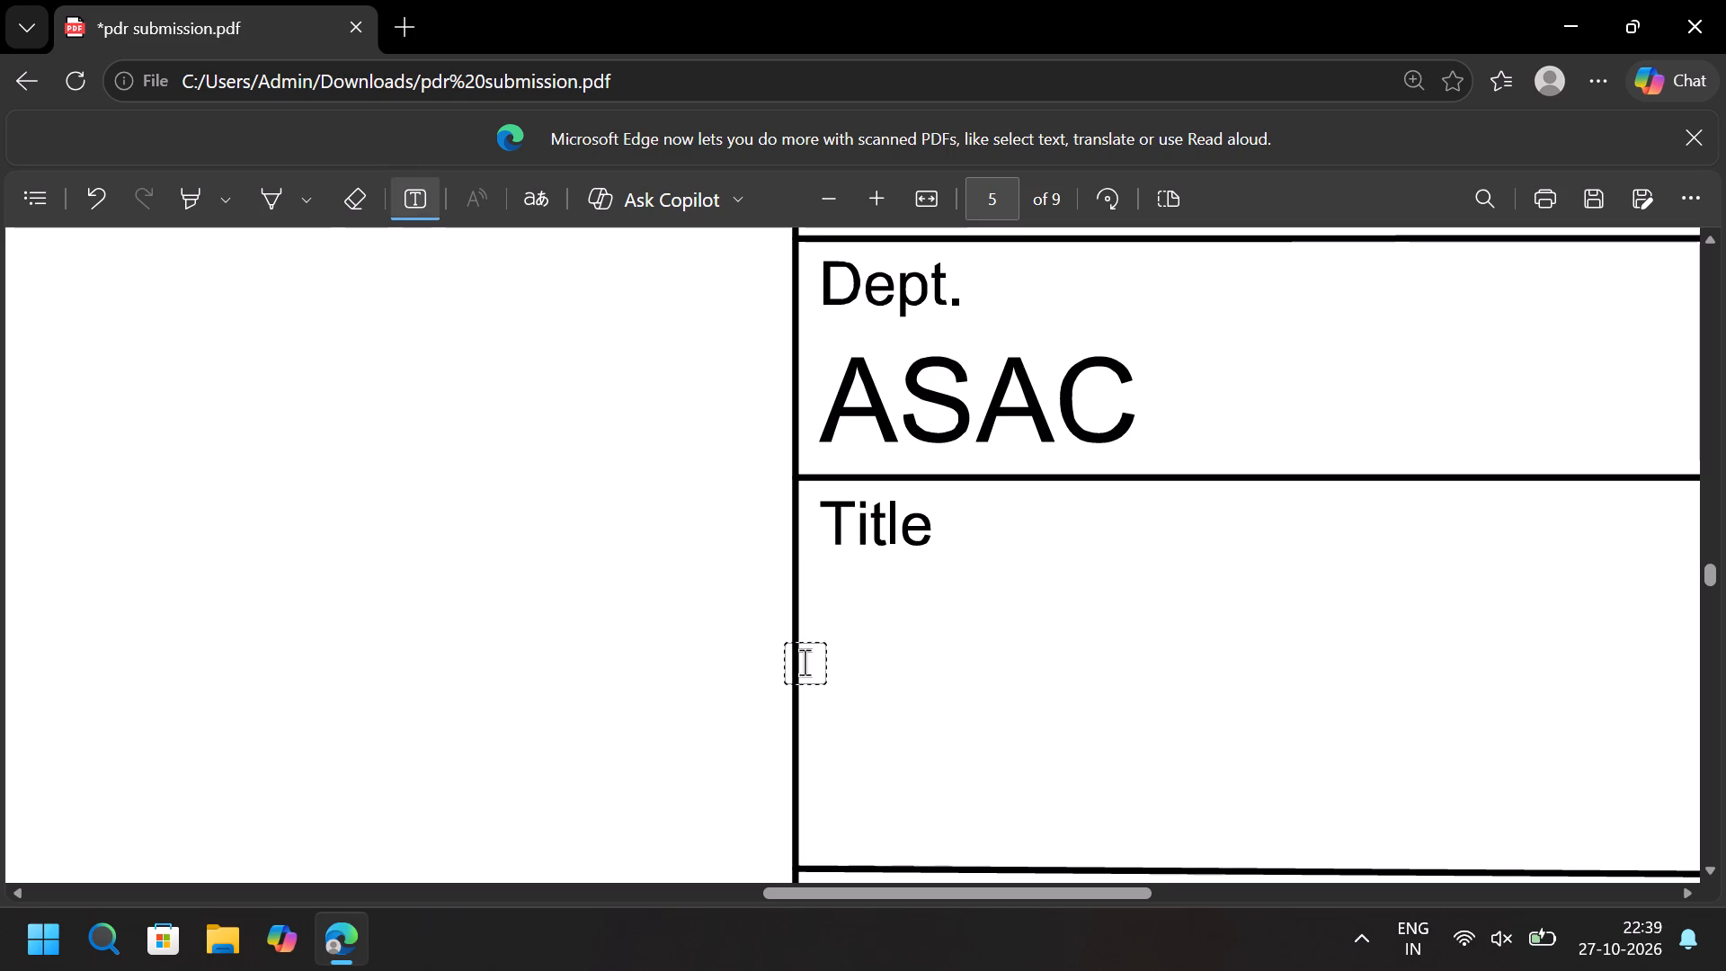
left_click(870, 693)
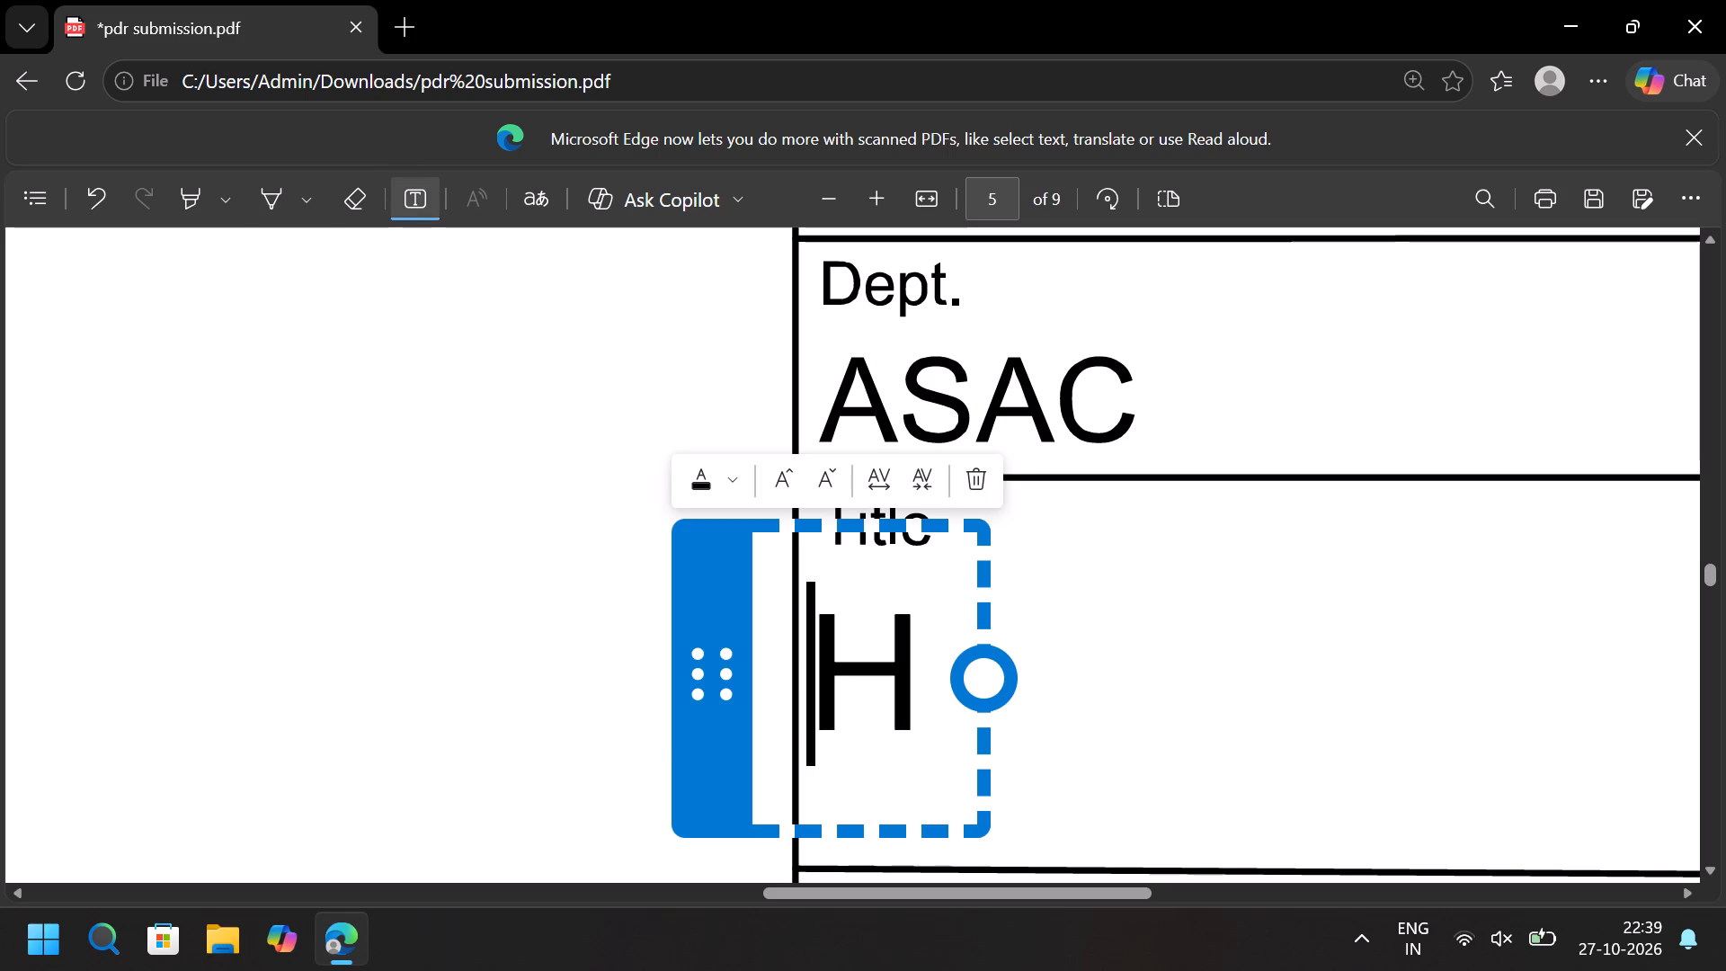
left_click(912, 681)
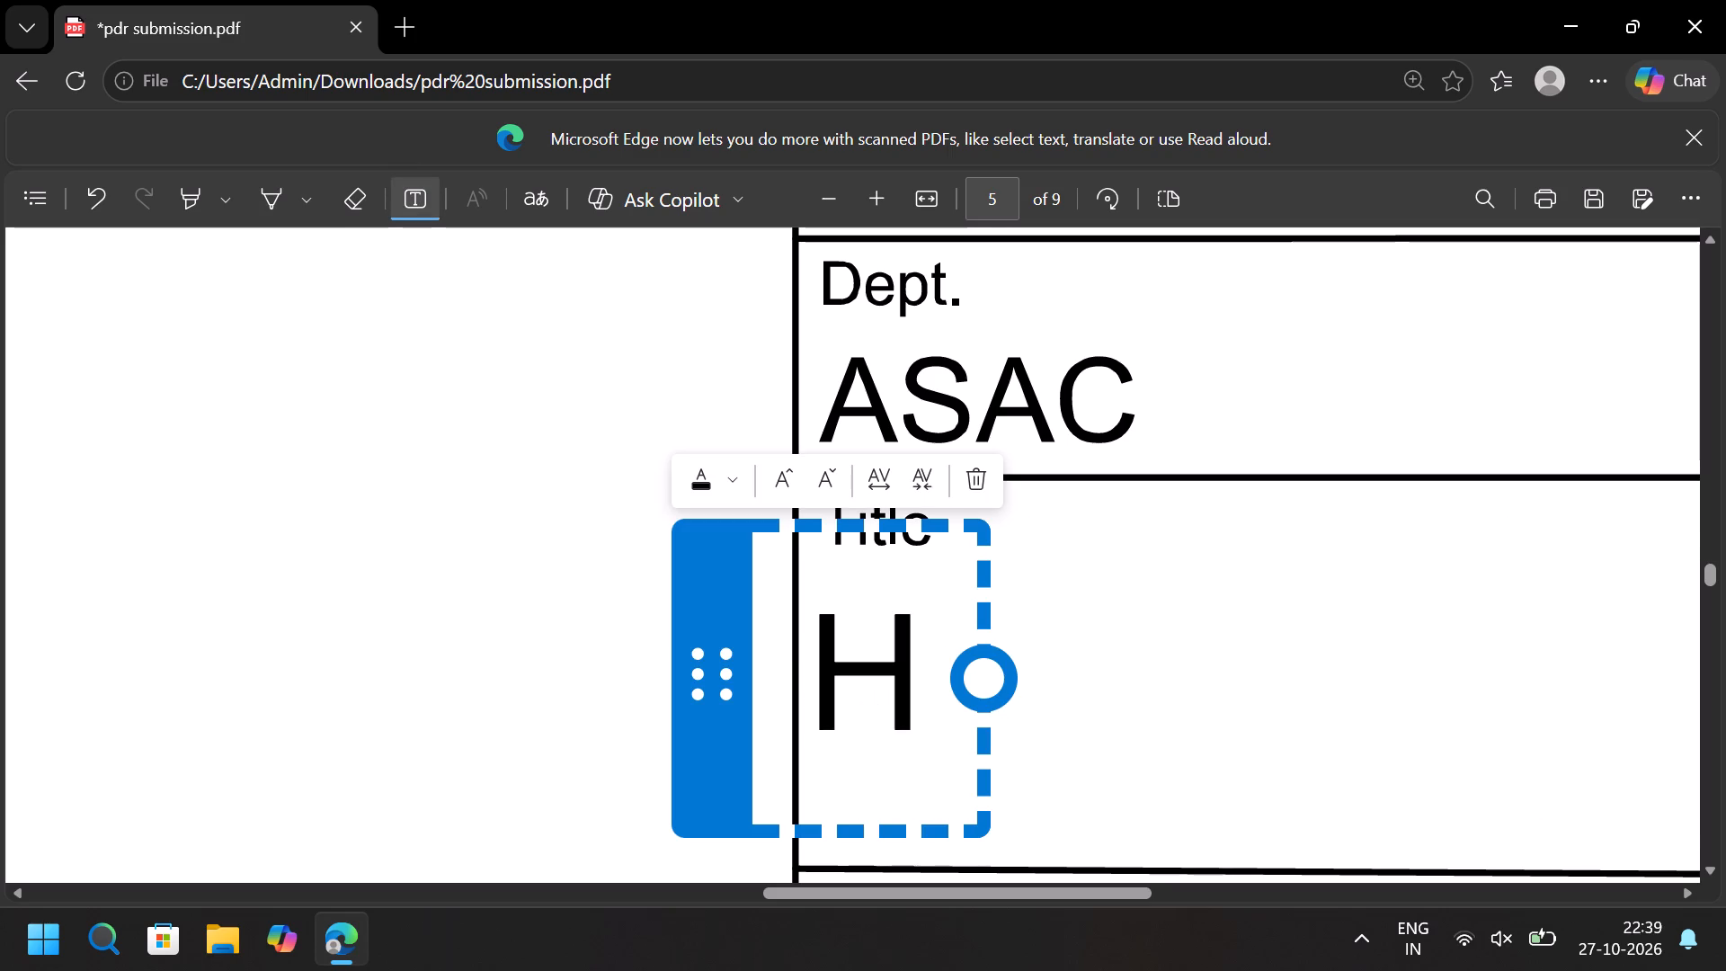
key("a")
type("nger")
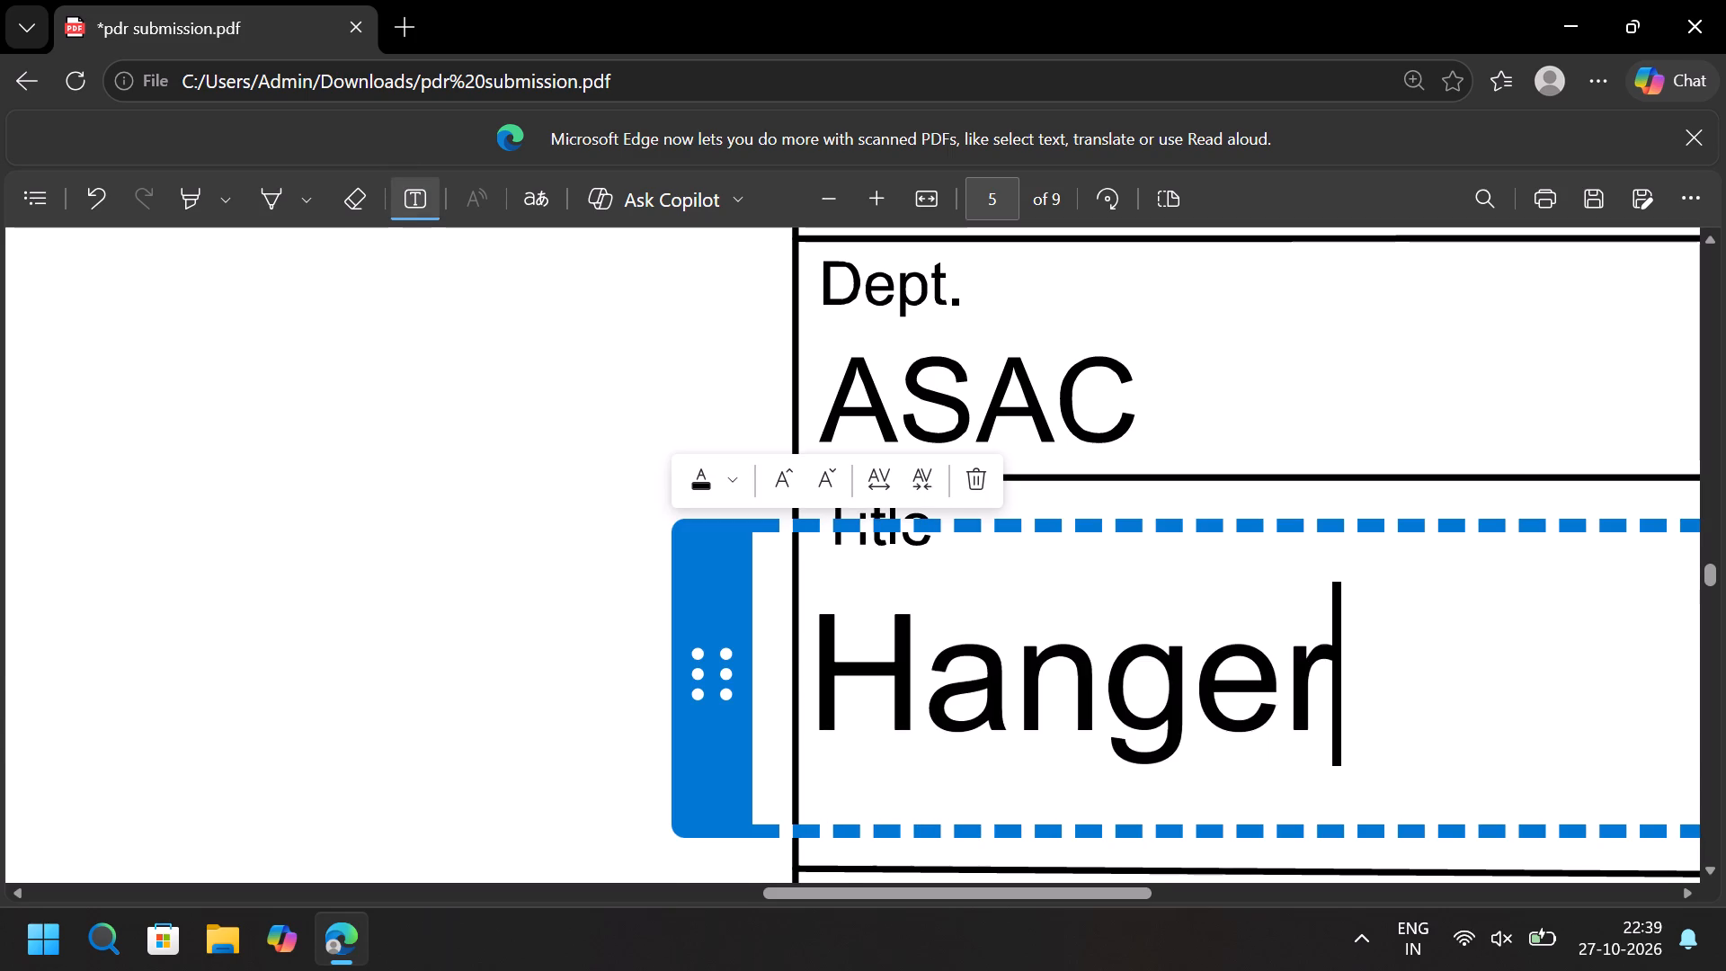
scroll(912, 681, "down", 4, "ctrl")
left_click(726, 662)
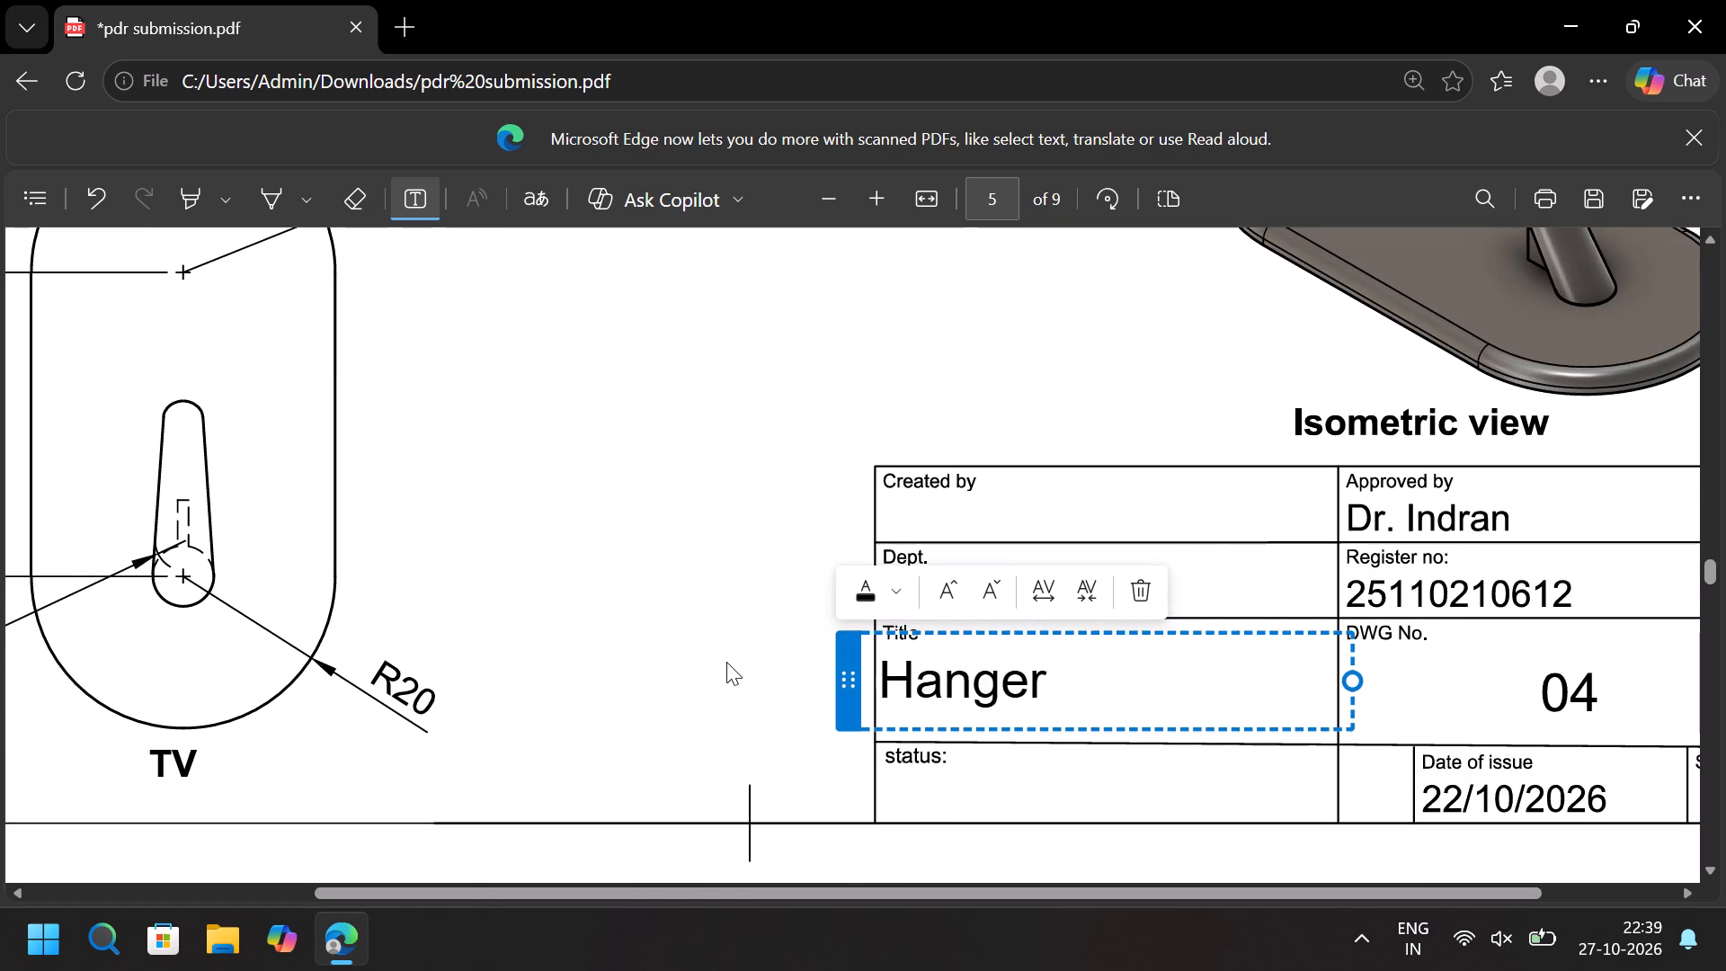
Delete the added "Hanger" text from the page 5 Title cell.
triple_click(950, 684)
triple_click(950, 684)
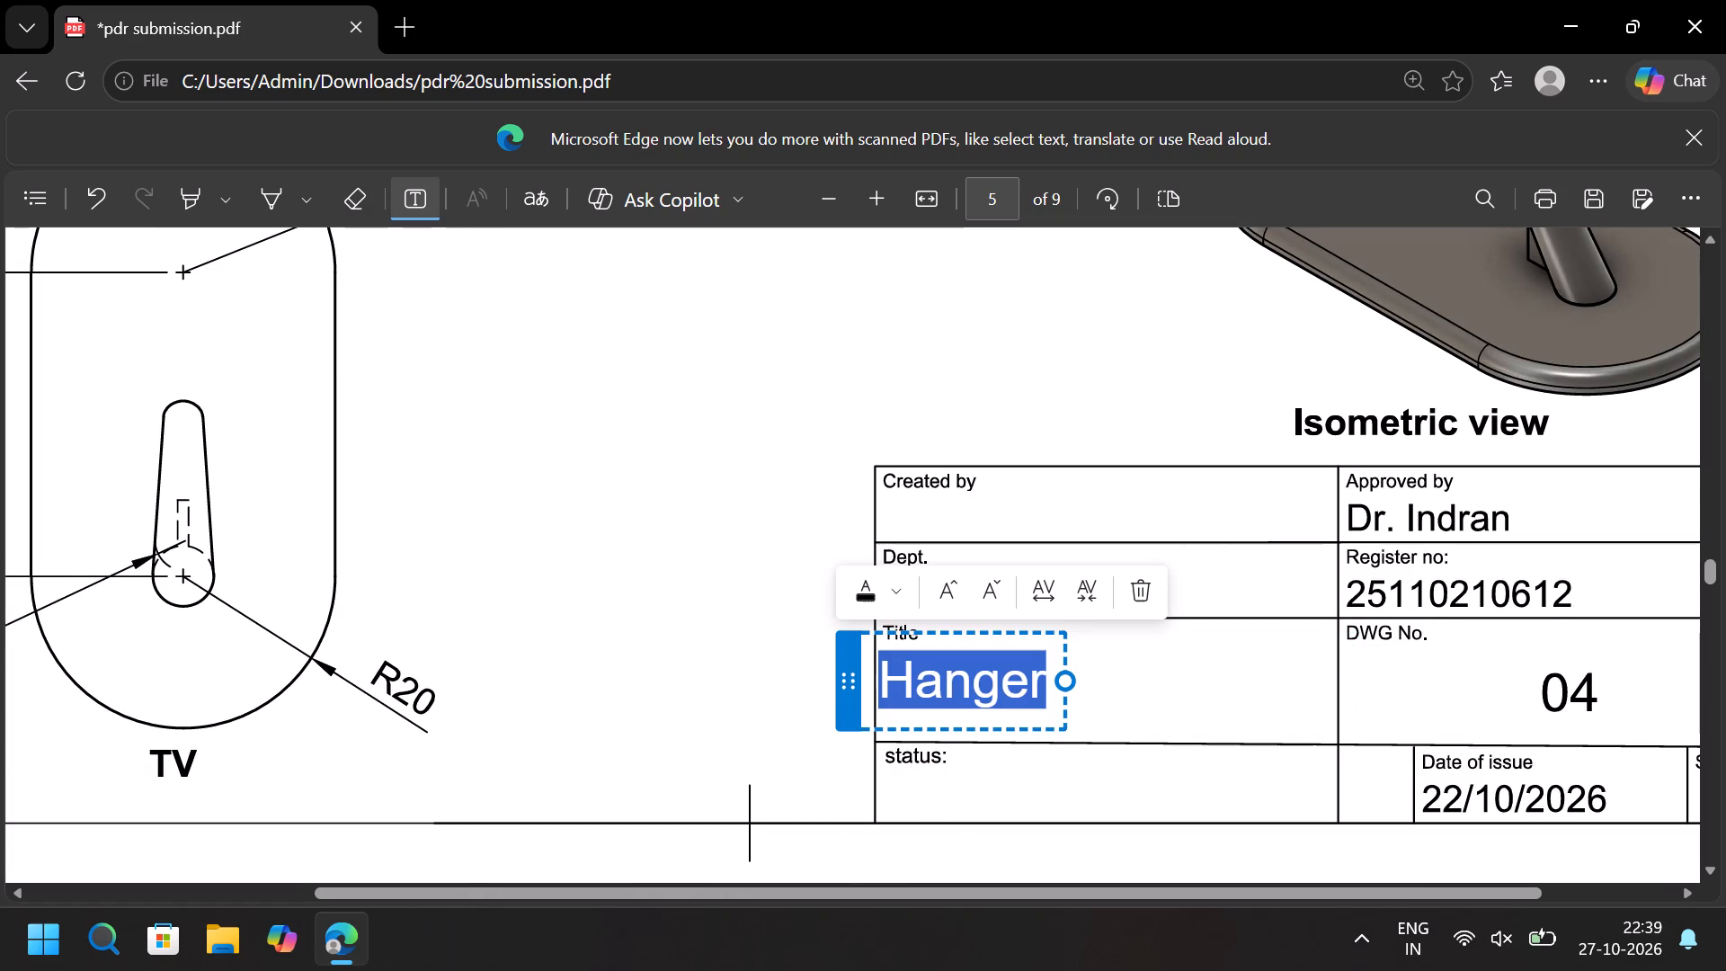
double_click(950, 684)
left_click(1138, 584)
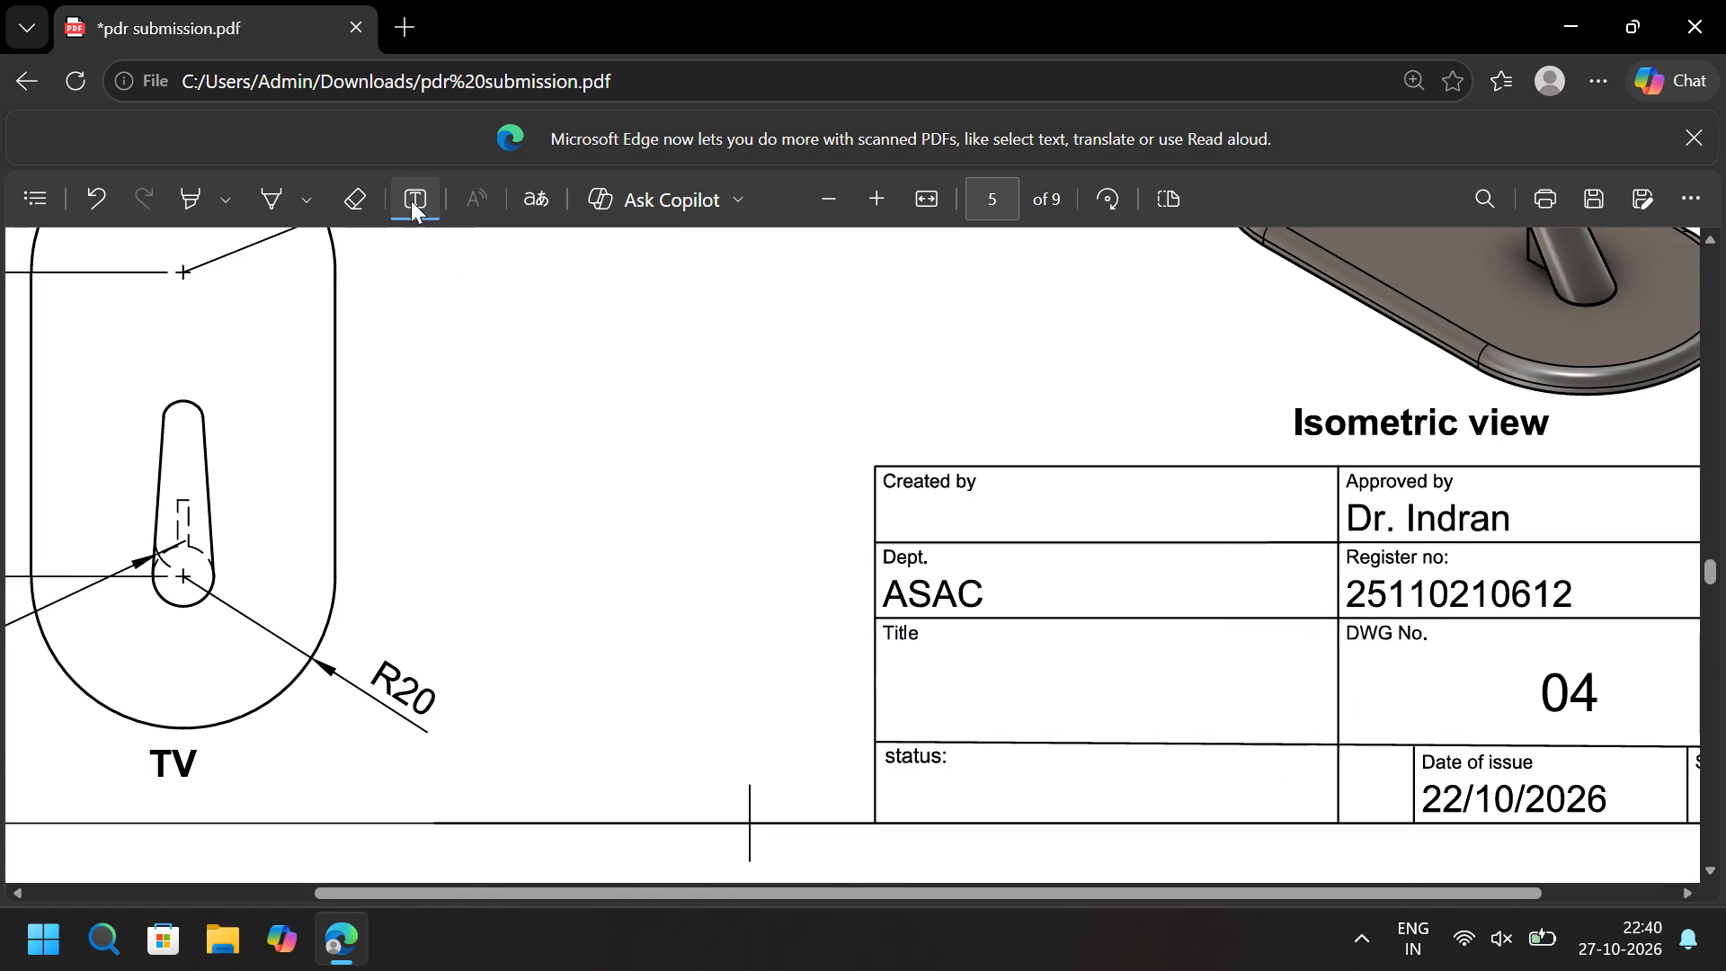
Add the text "Hanger" again in the page 5 Title cell and place it just below the Title label, near the cell's left edge.
left_click(929, 695)
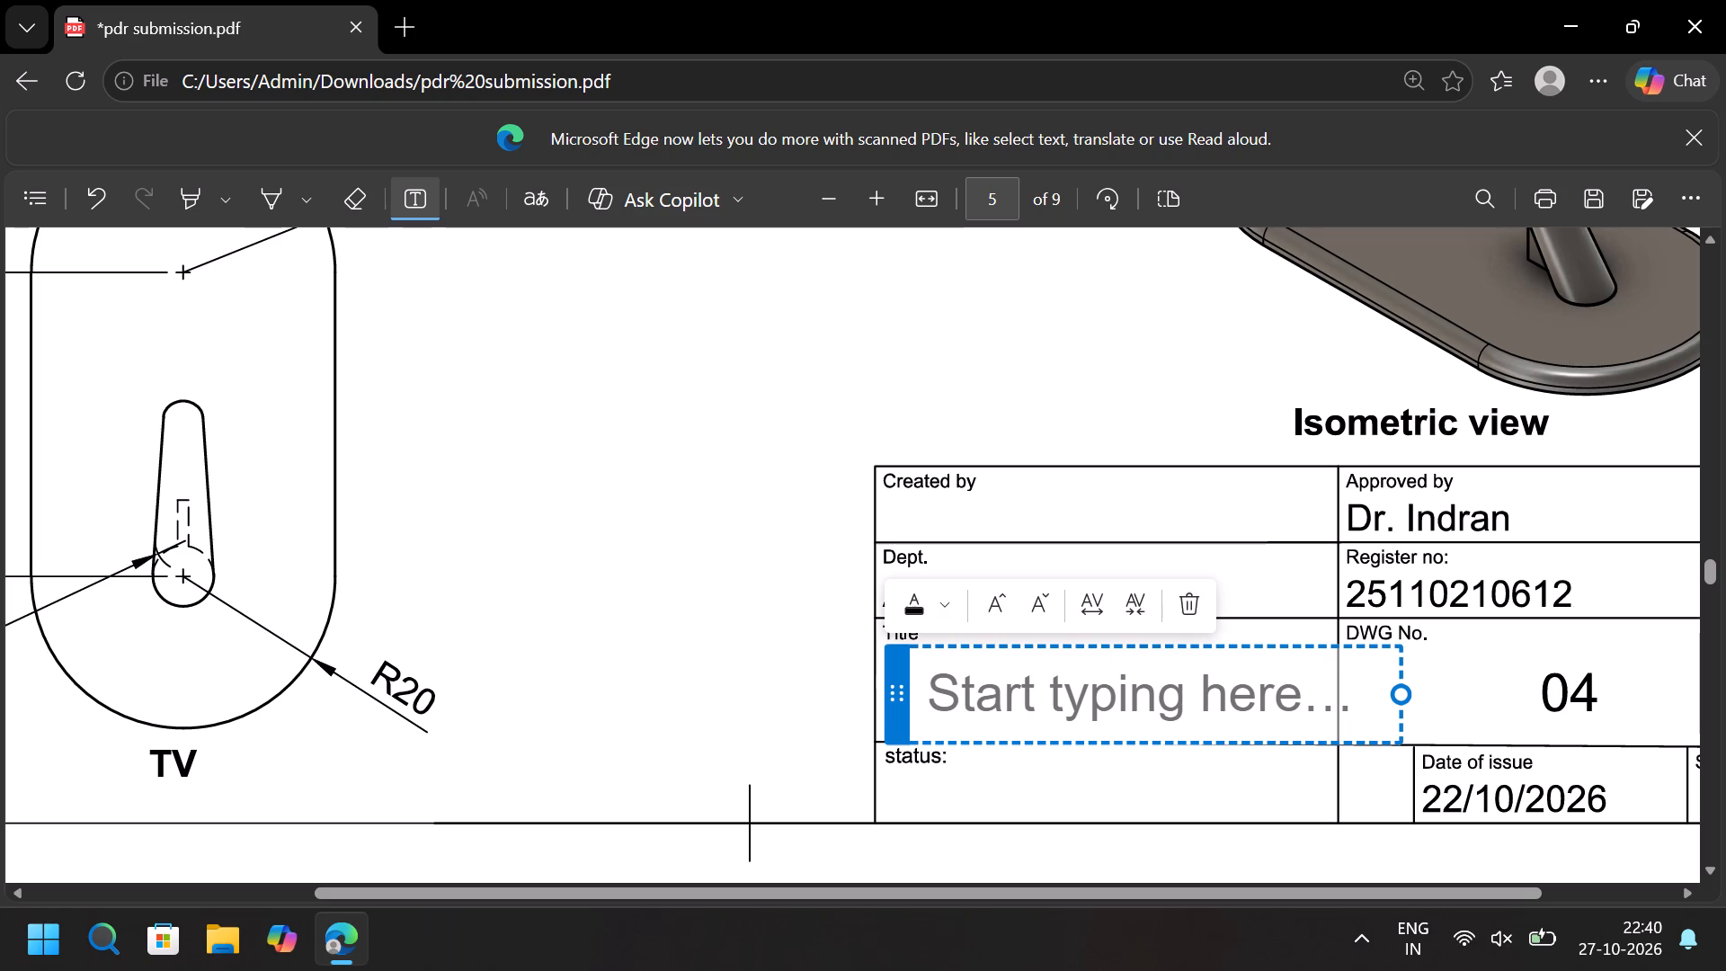
type("HA")
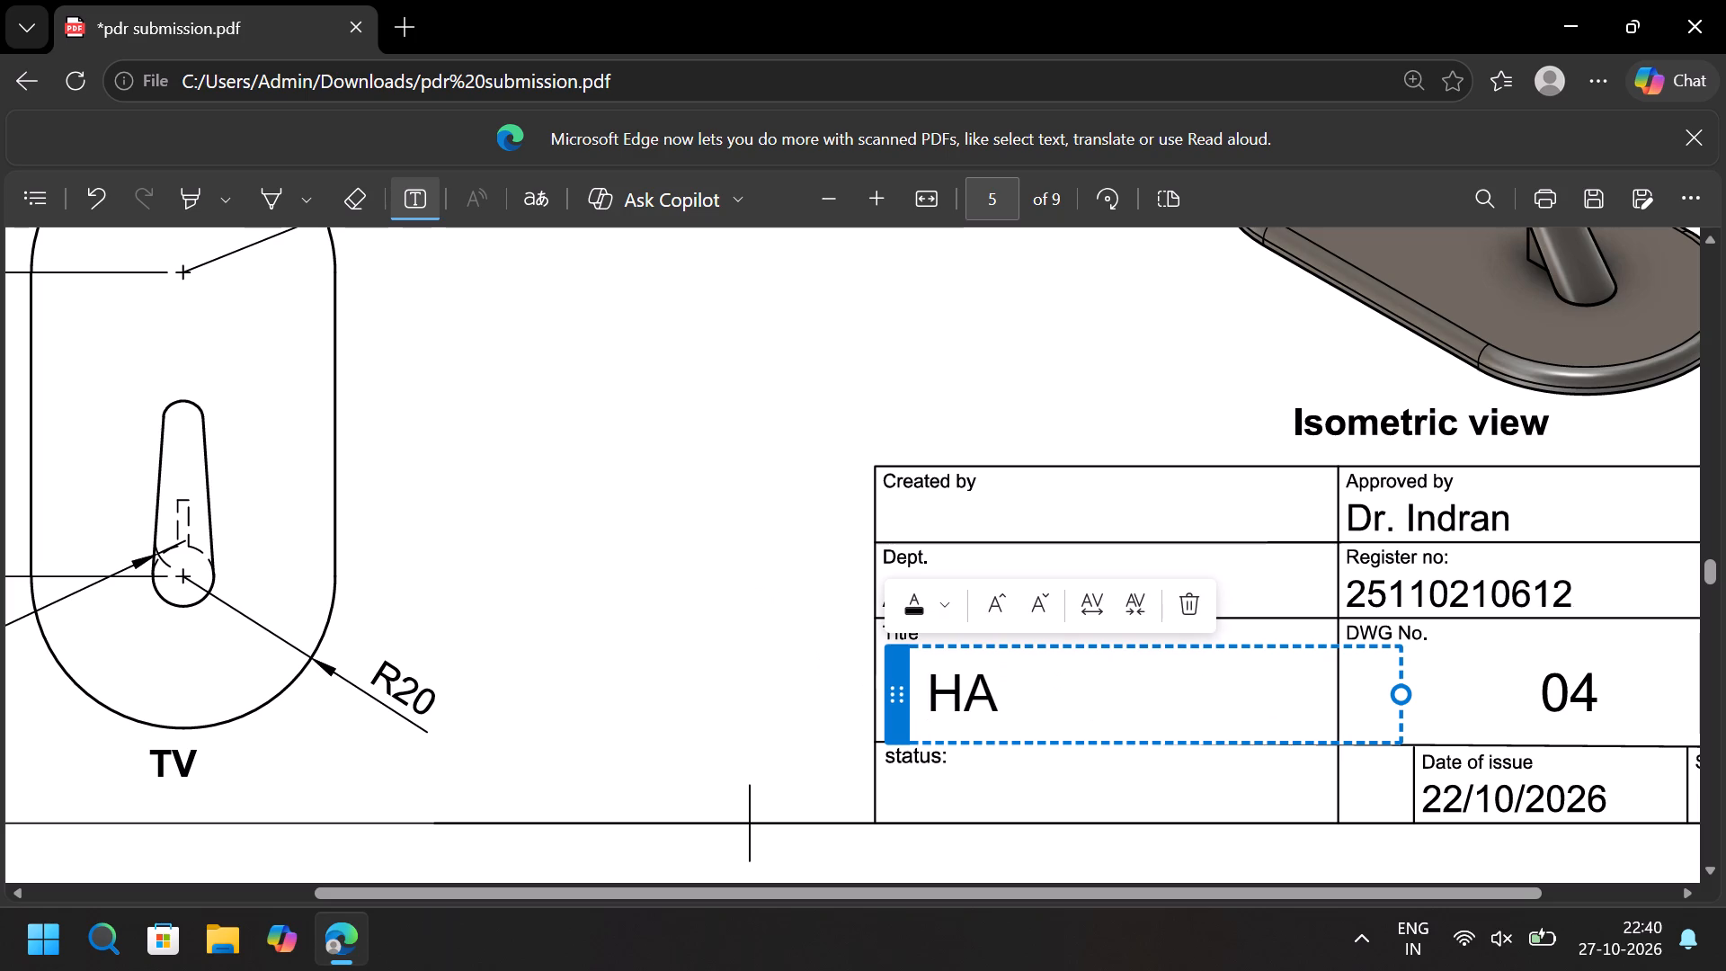
key("BackSpace")
type("anger")
left_click(787, 674)
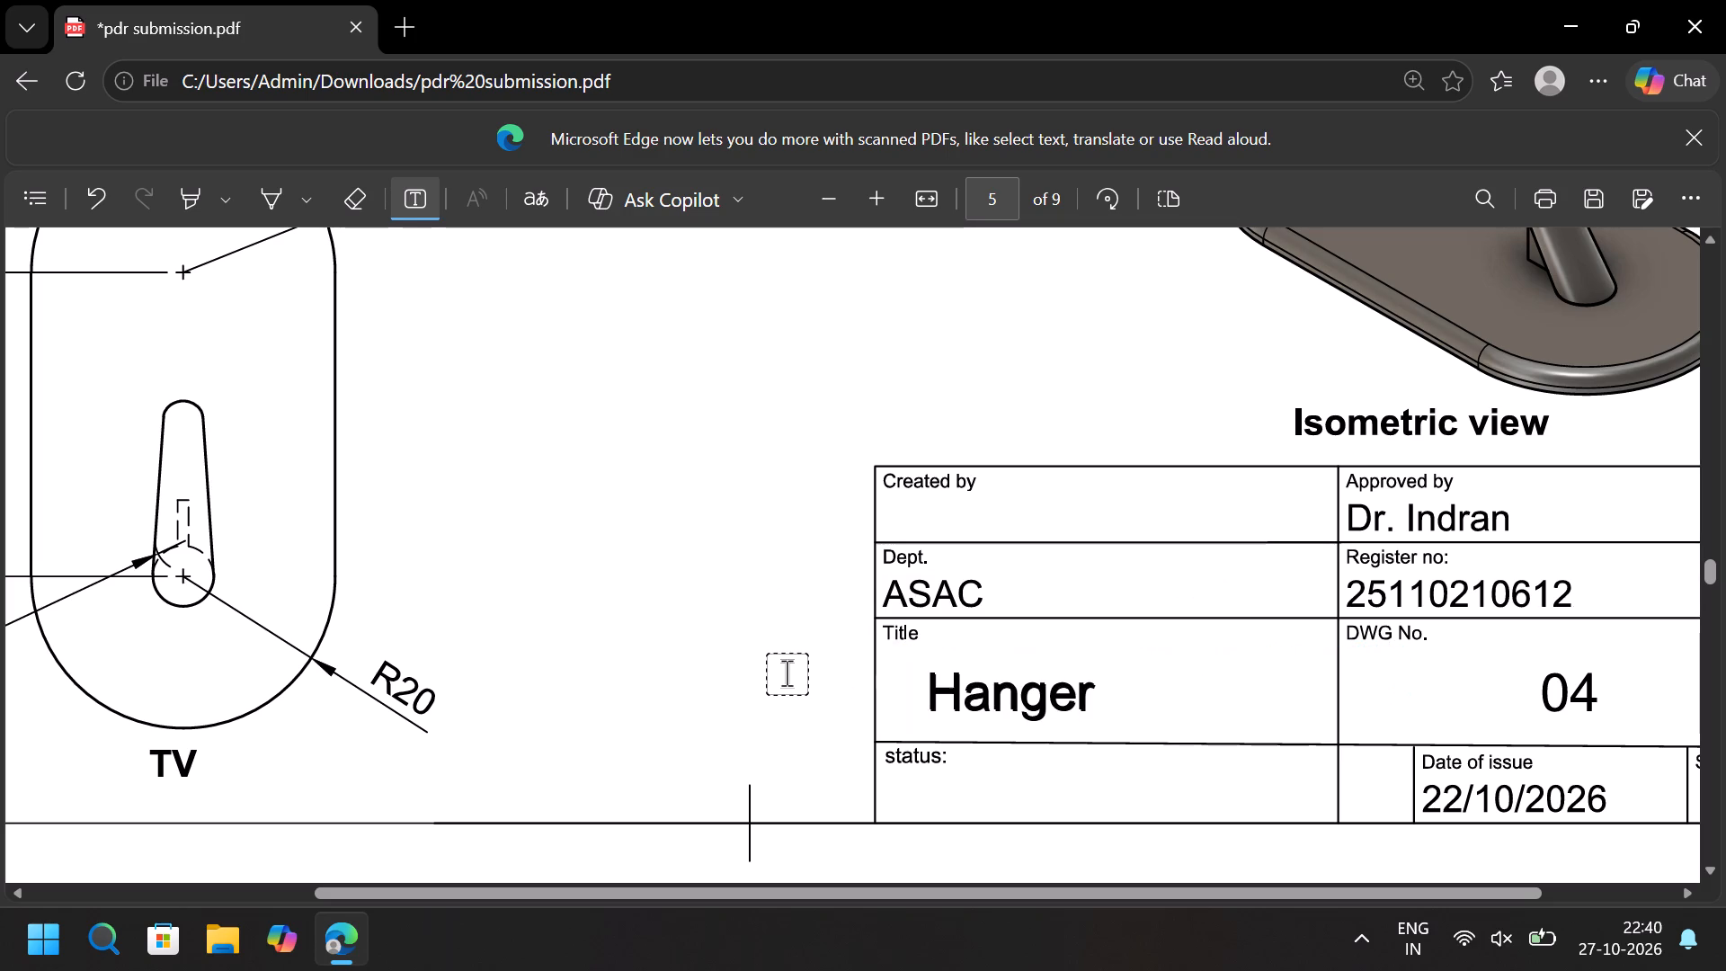
left_click(1044, 699)
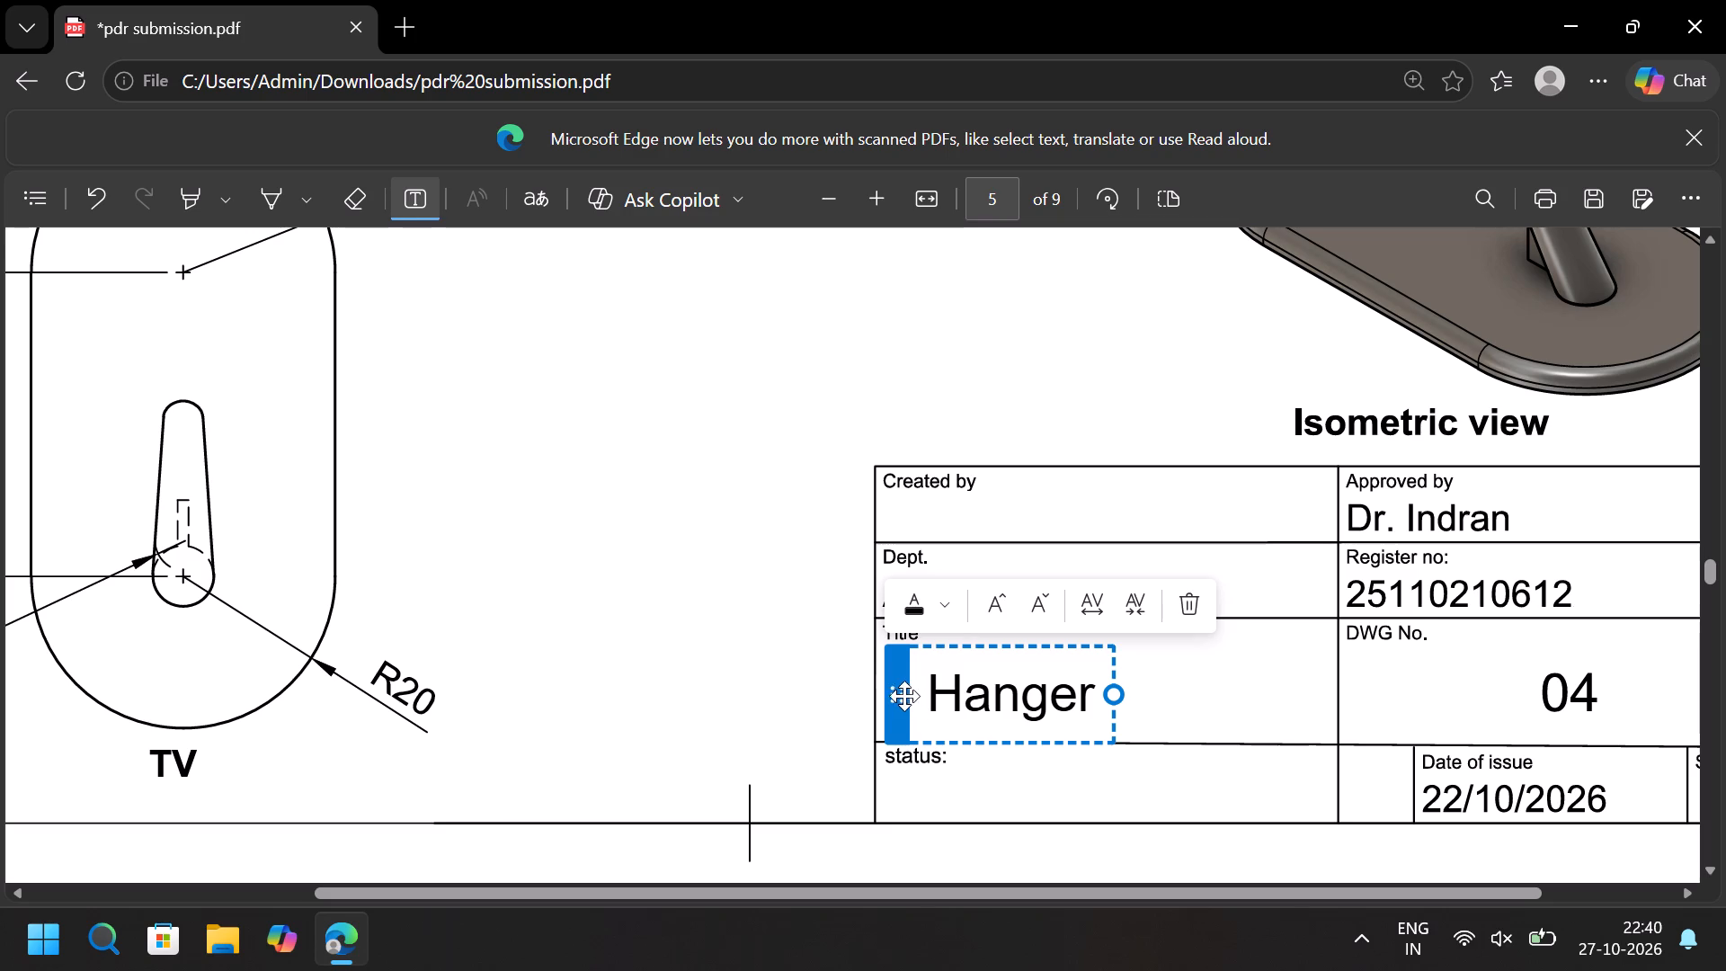
left_click_drag(903, 696, 873, 682)
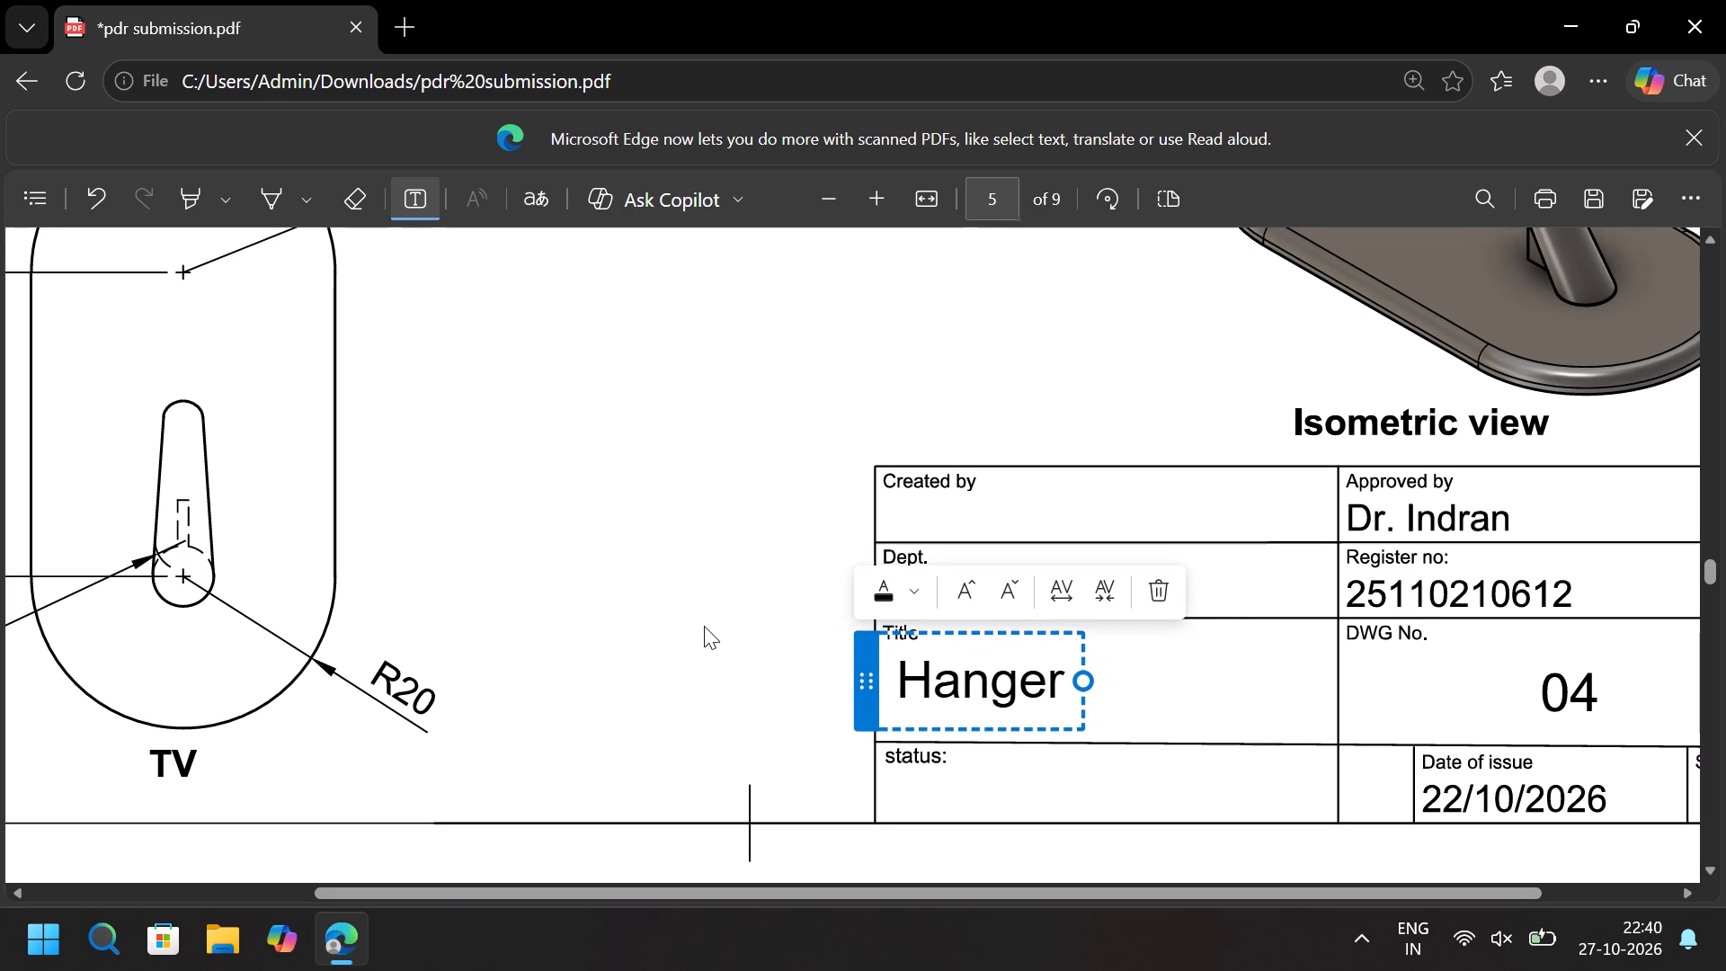
left_click(704, 626)
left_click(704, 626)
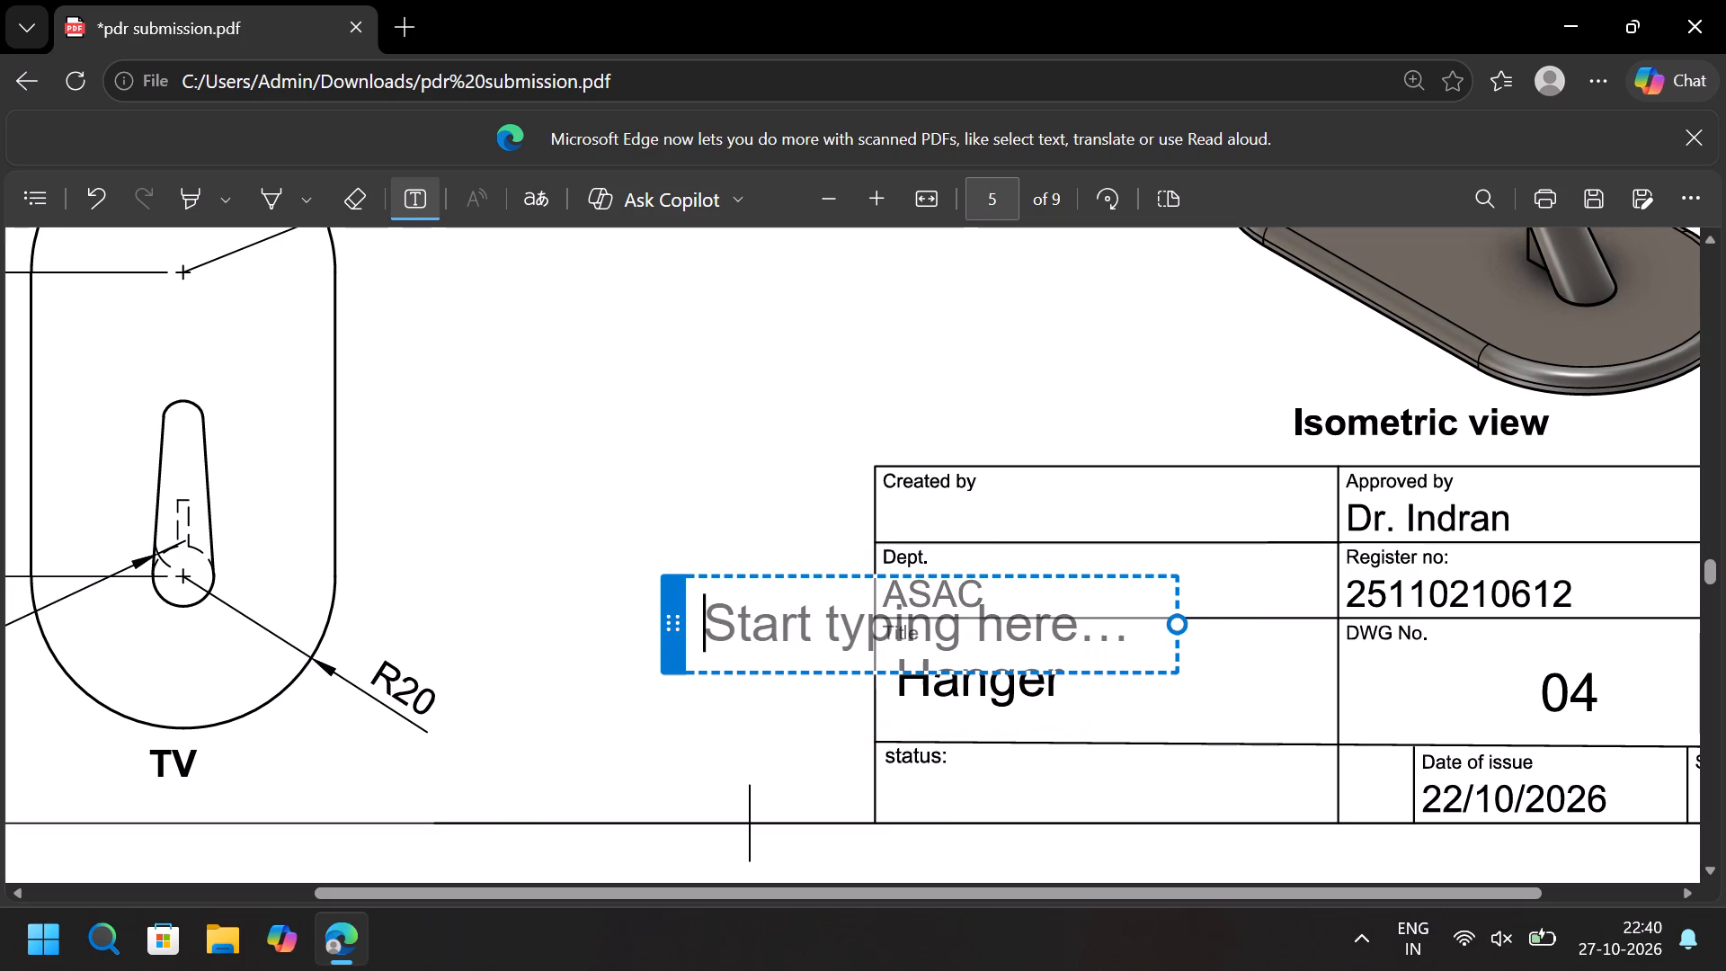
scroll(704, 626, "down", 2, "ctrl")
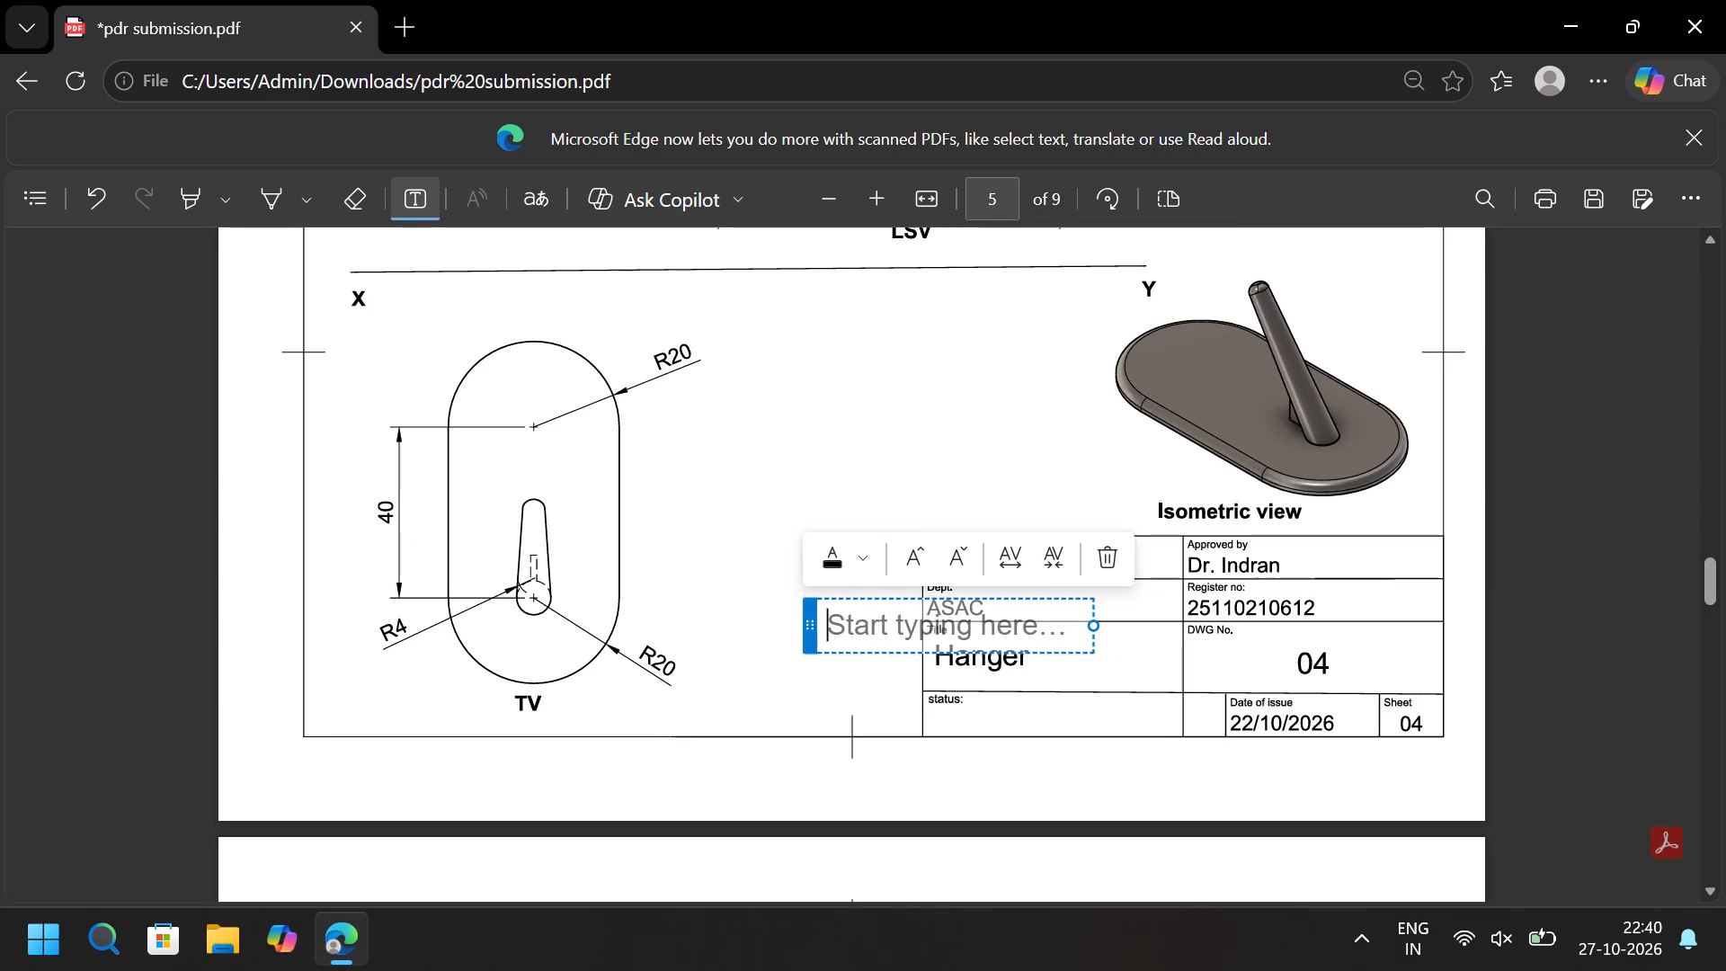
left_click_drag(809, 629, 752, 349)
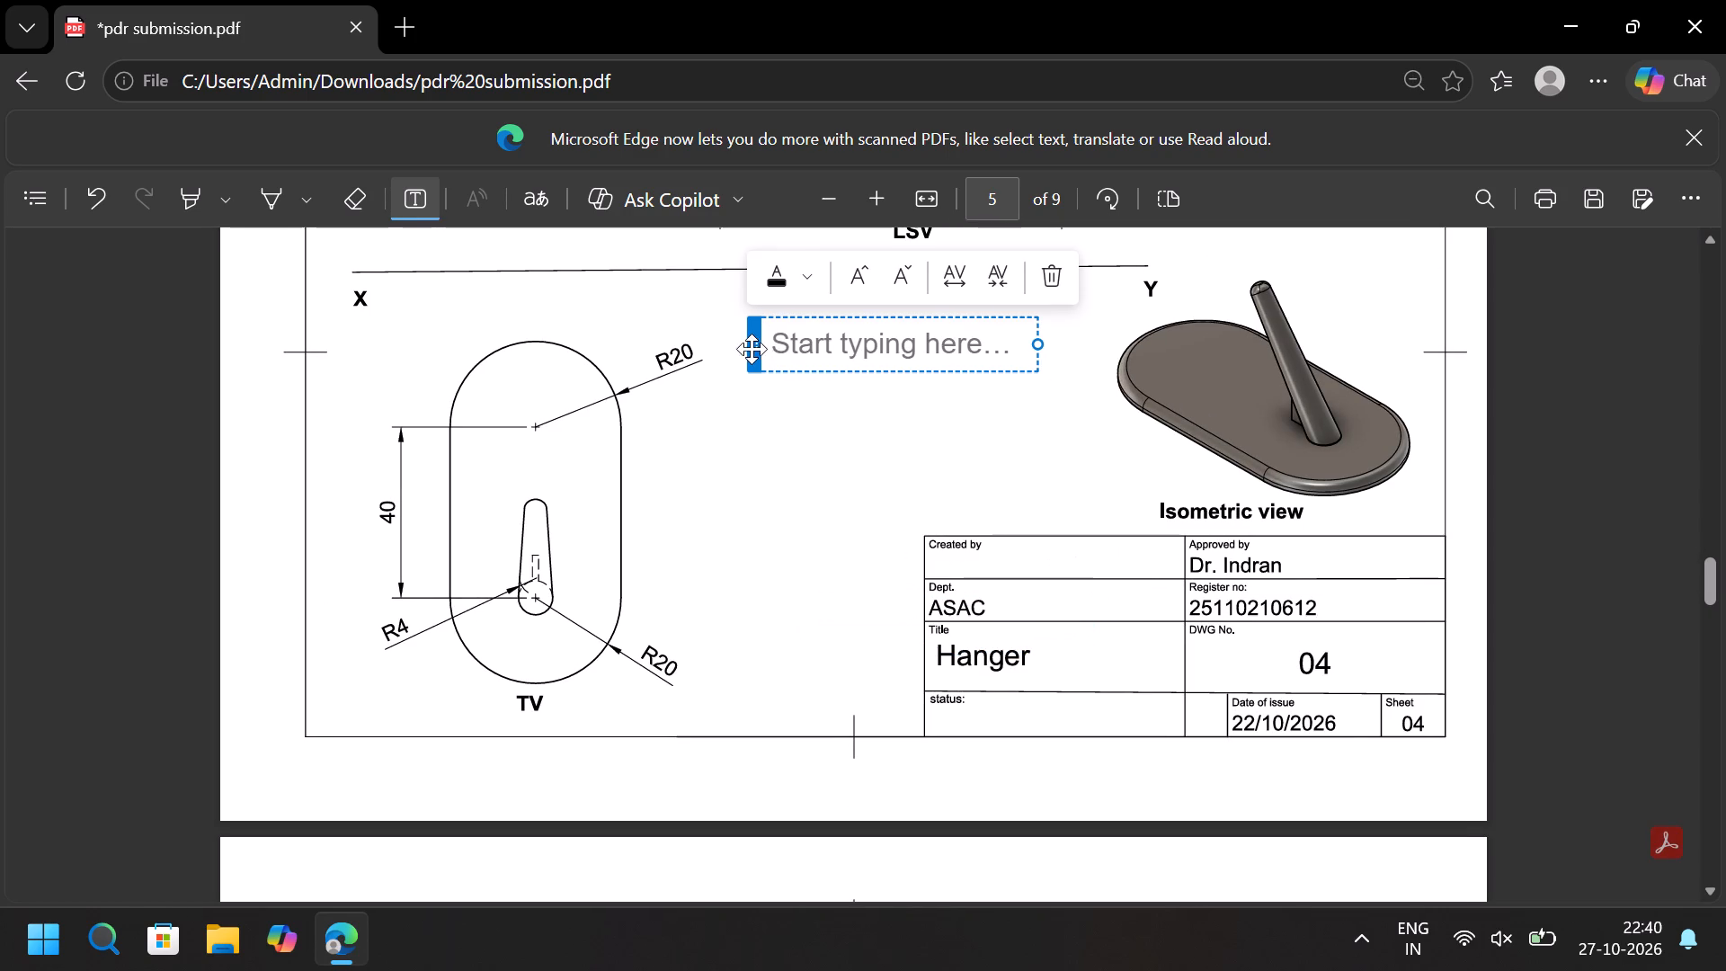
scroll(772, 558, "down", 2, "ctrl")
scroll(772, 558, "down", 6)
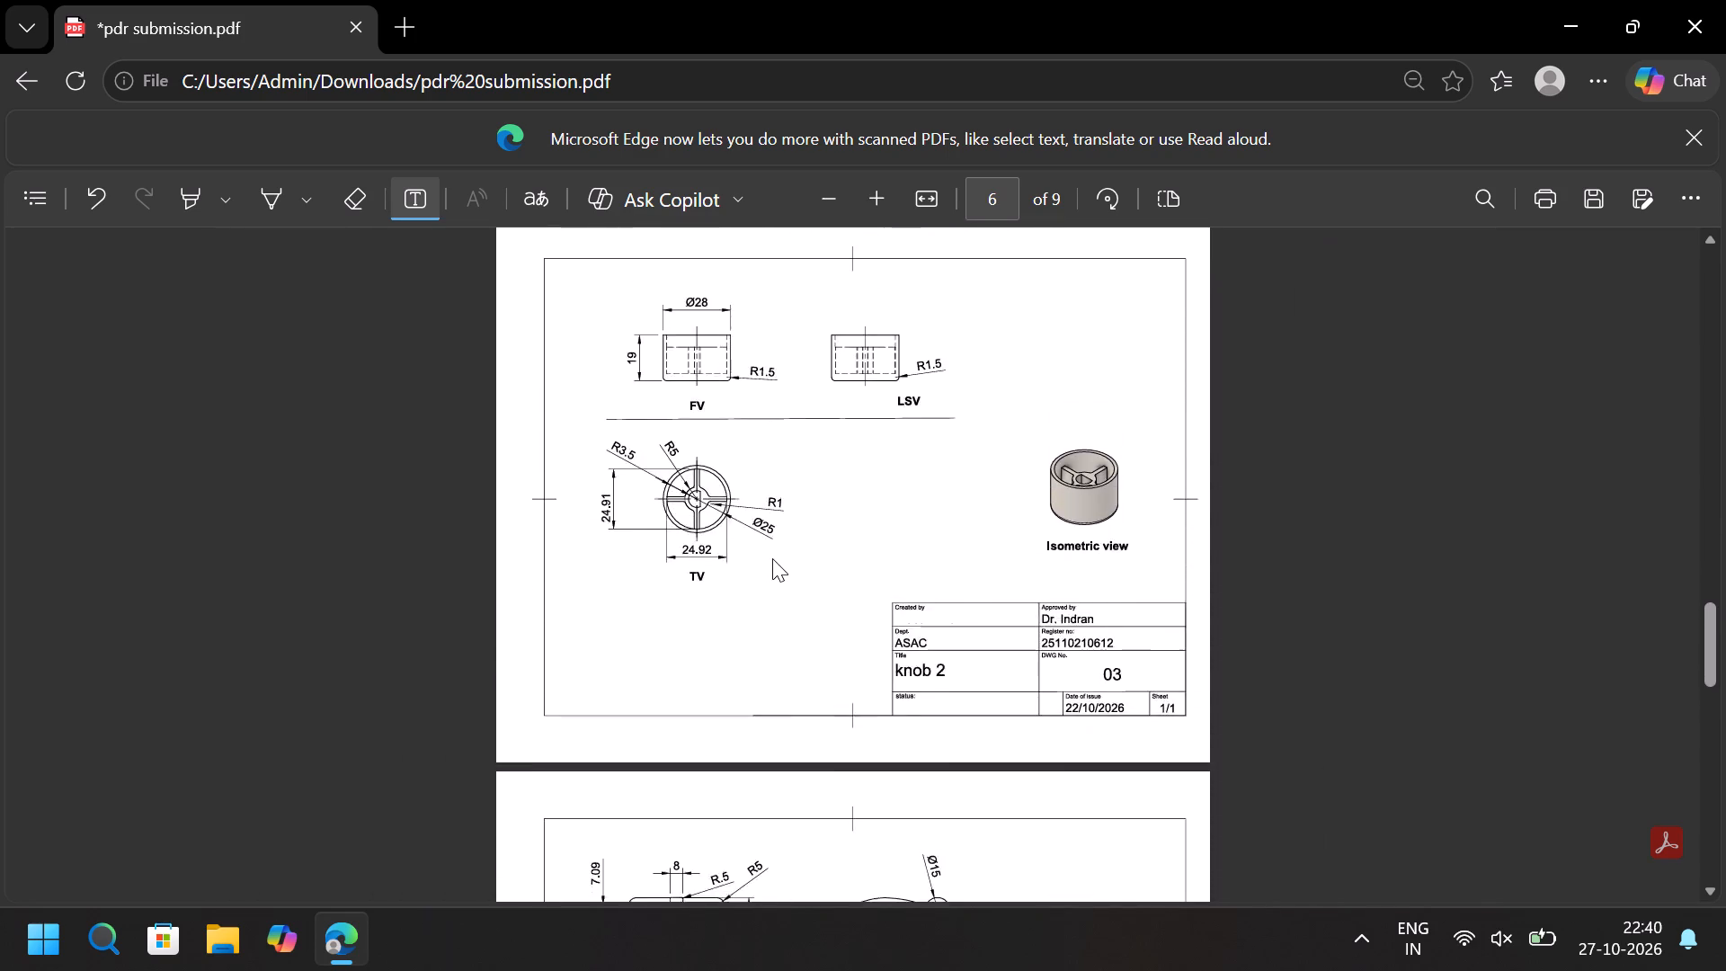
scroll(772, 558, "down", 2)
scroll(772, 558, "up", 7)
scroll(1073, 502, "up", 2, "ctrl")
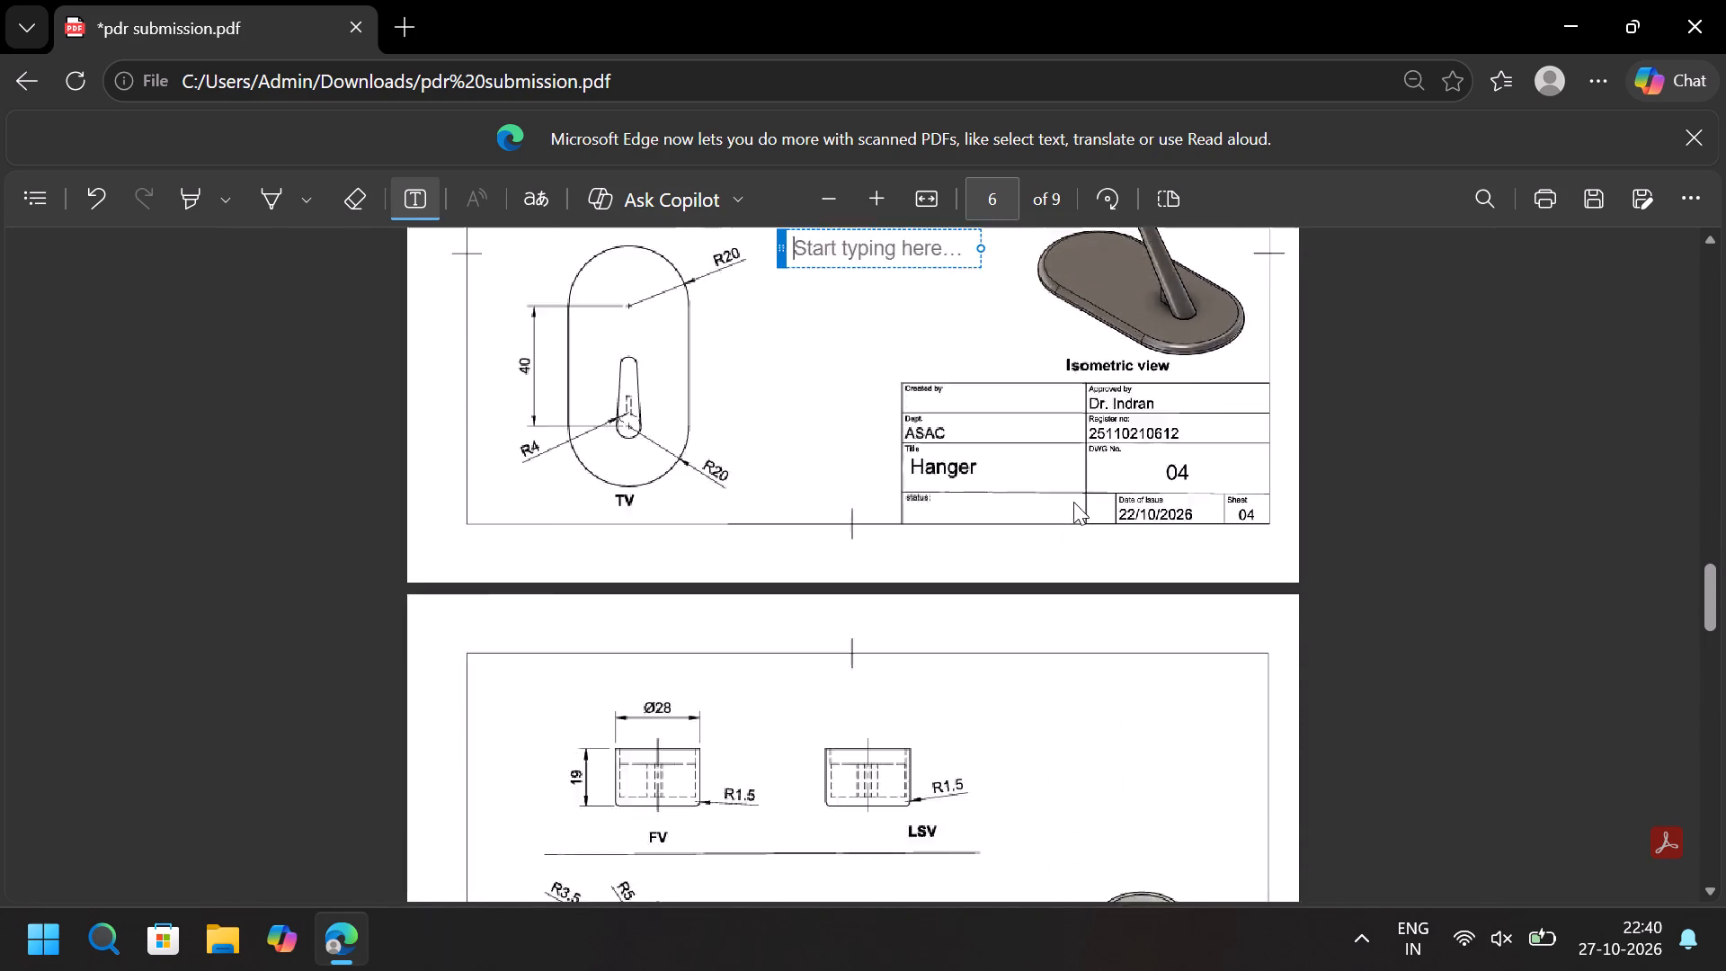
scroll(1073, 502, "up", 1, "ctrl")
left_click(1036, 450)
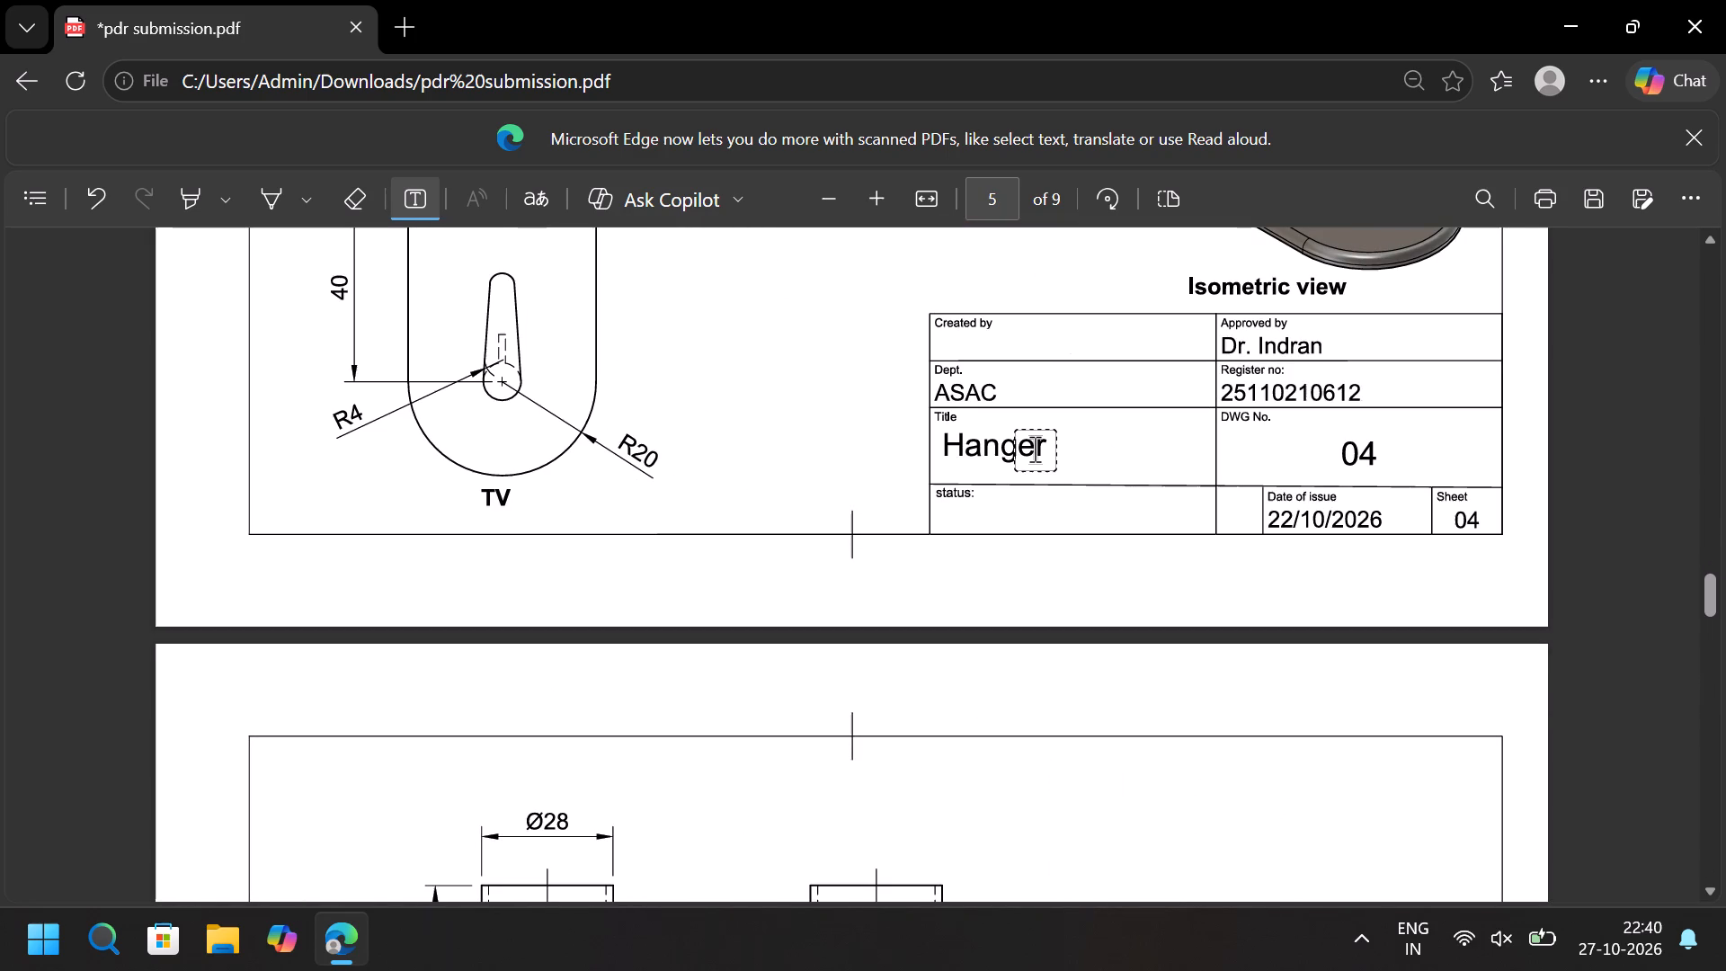
Replace the added title "Hanger" in the page 5 Title cell with "Hook" and enlarge it by one size.
left_click(1036, 450)
key("Delete")
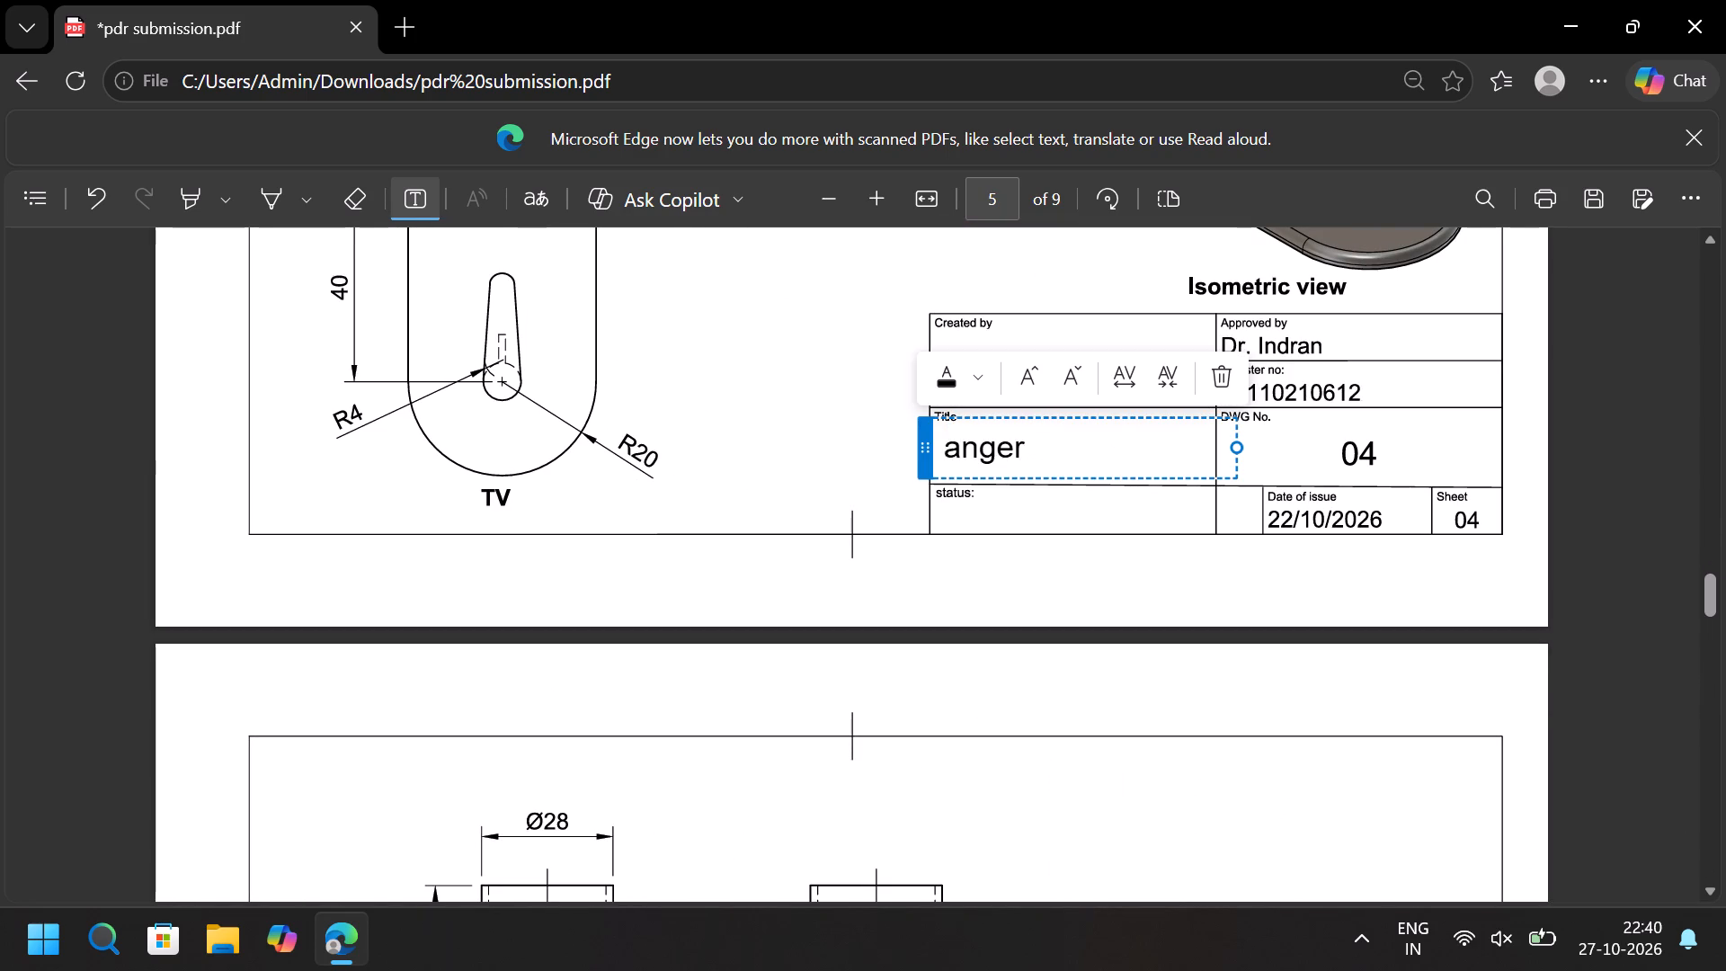
key("Delete")
key("Delete")
key("Delete")
key("Delete")
key("Delete")
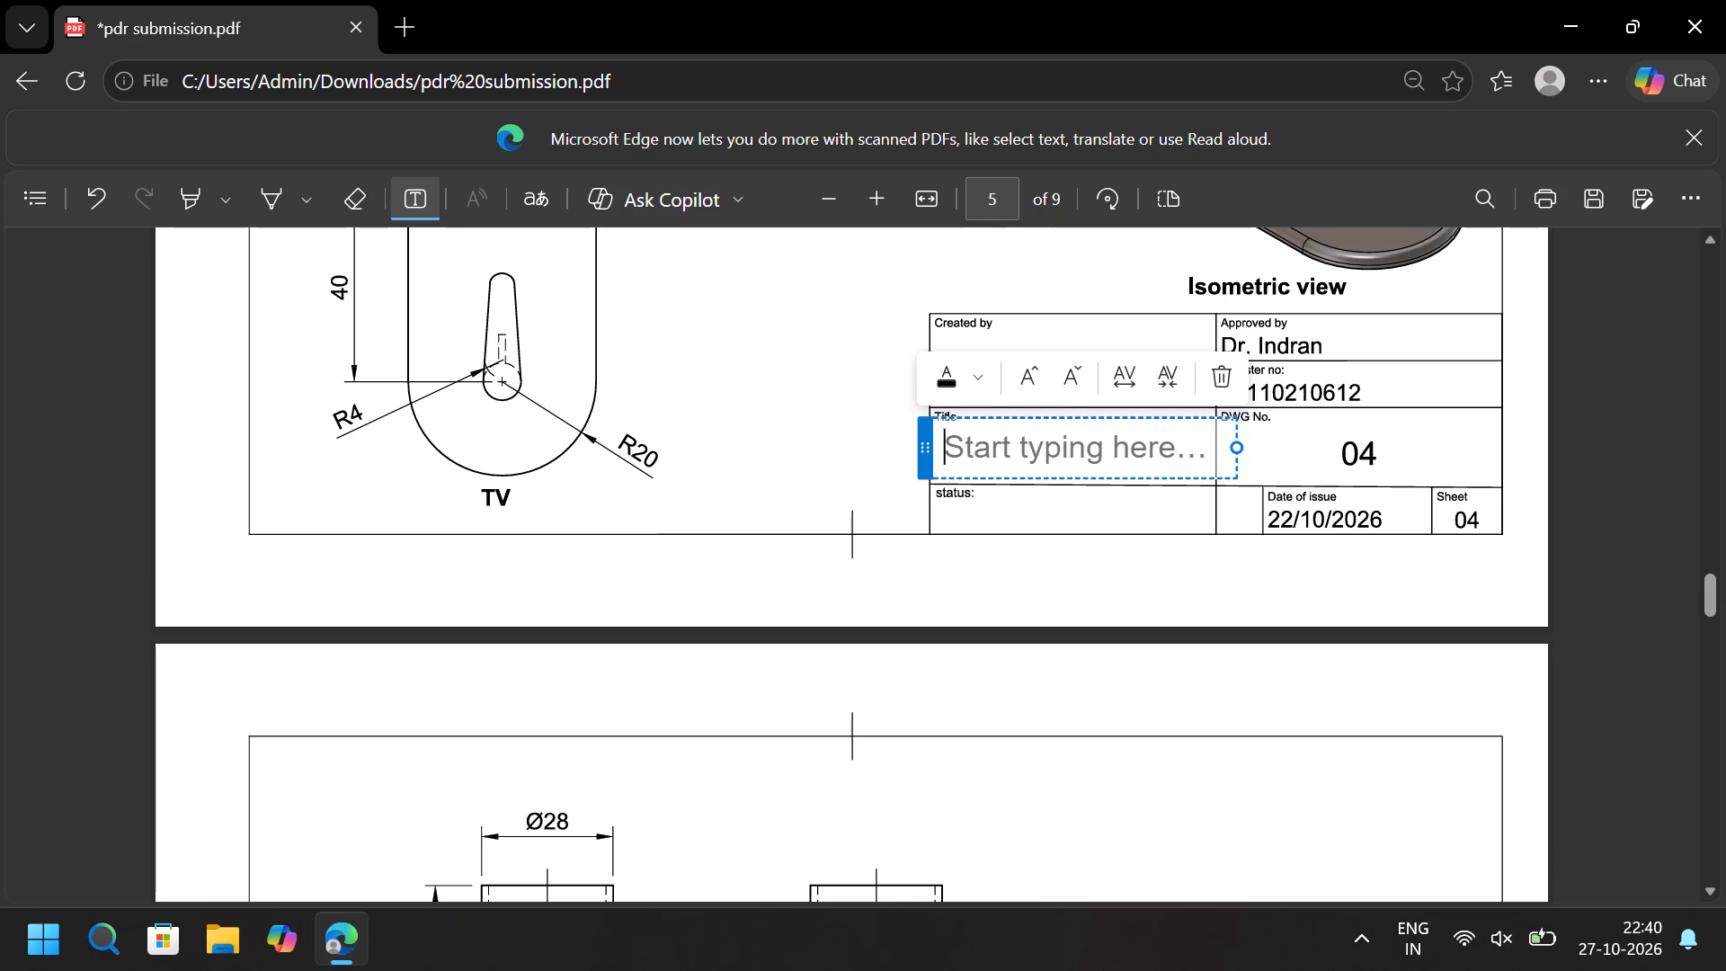
type("Hoo")
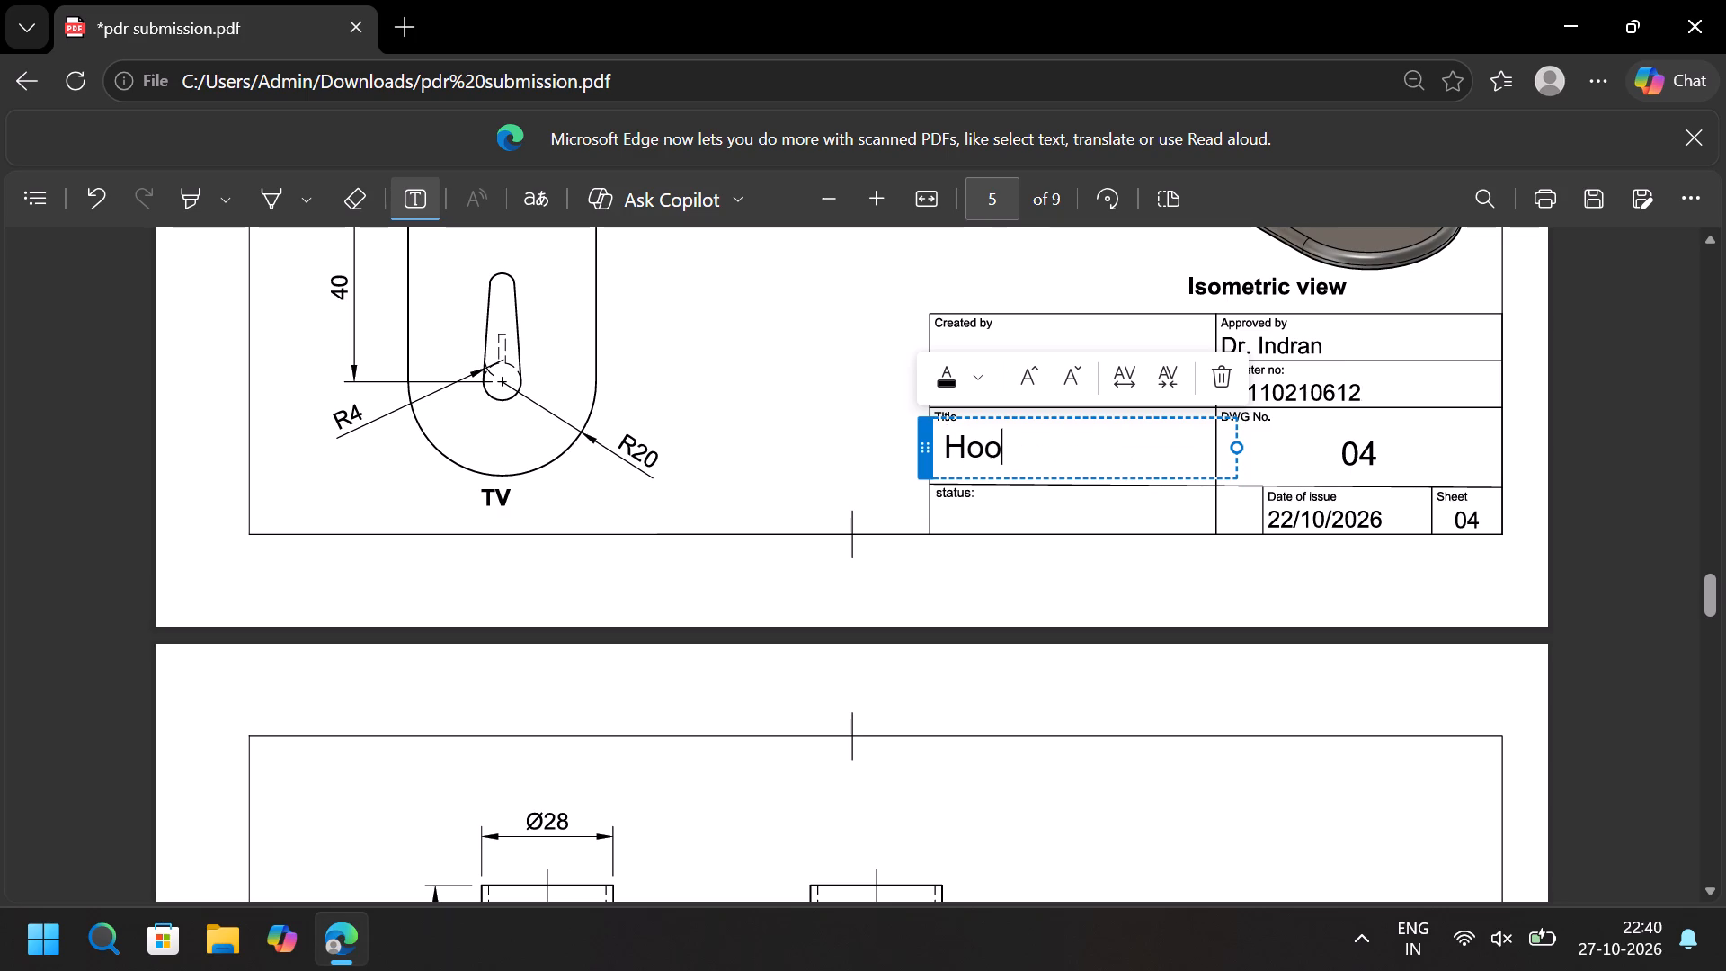
key("k")
left_click(1022, 384)
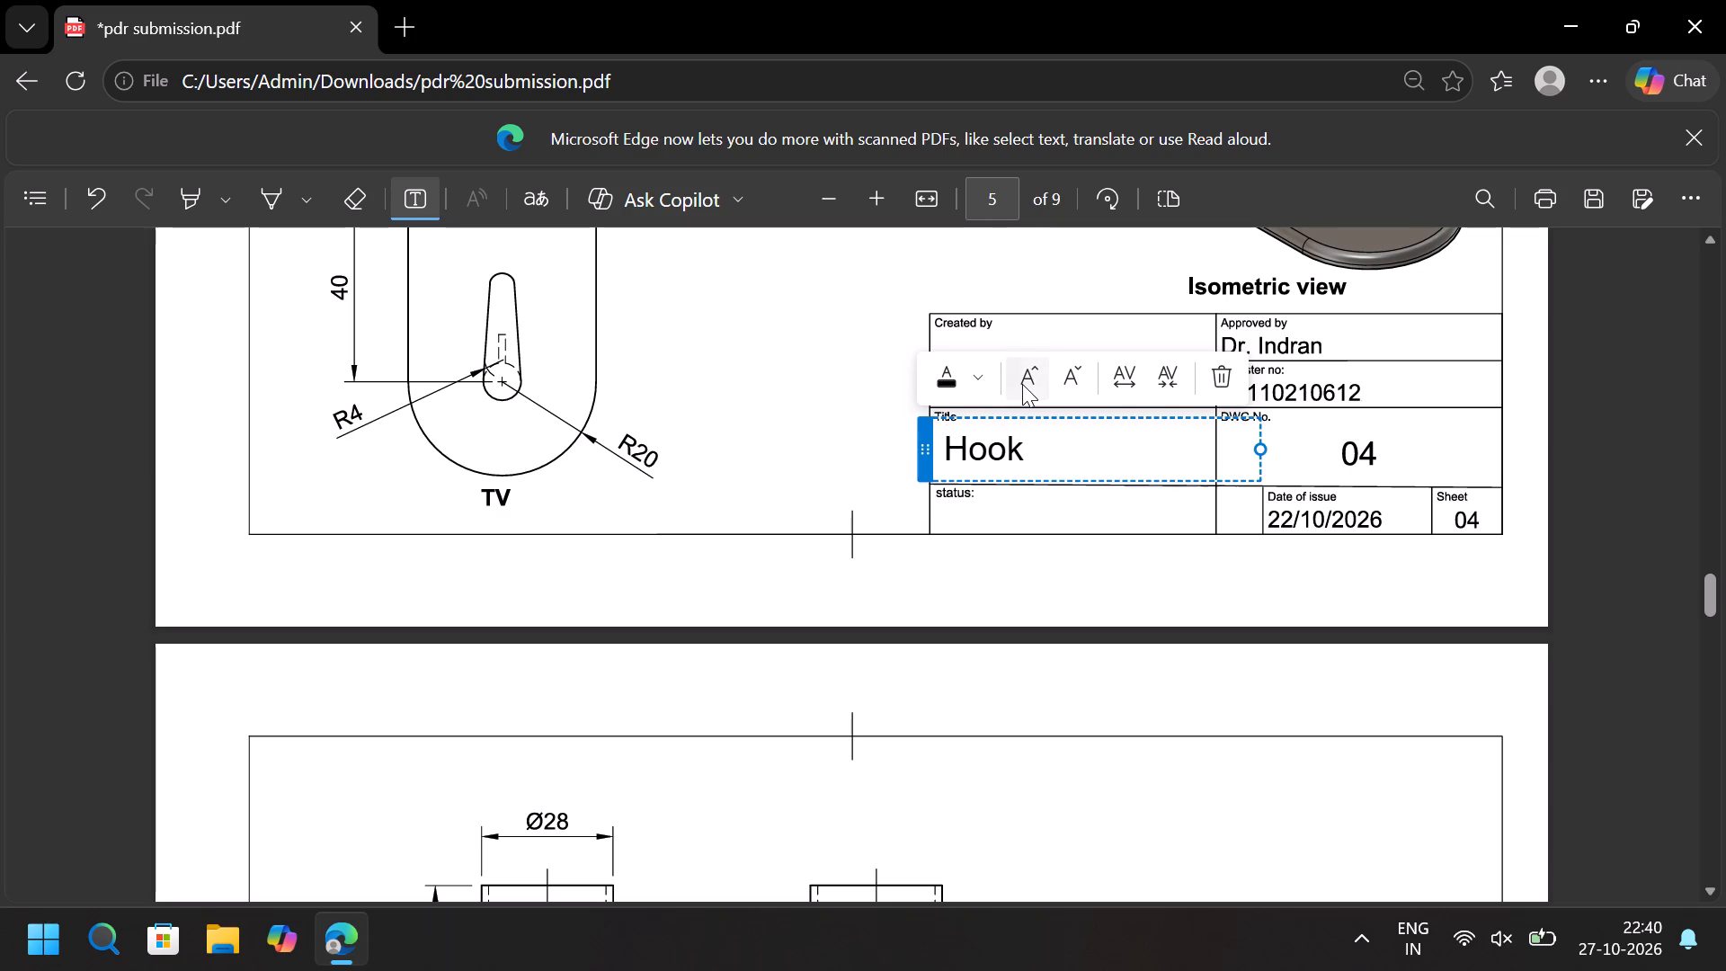
left_click(794, 468)
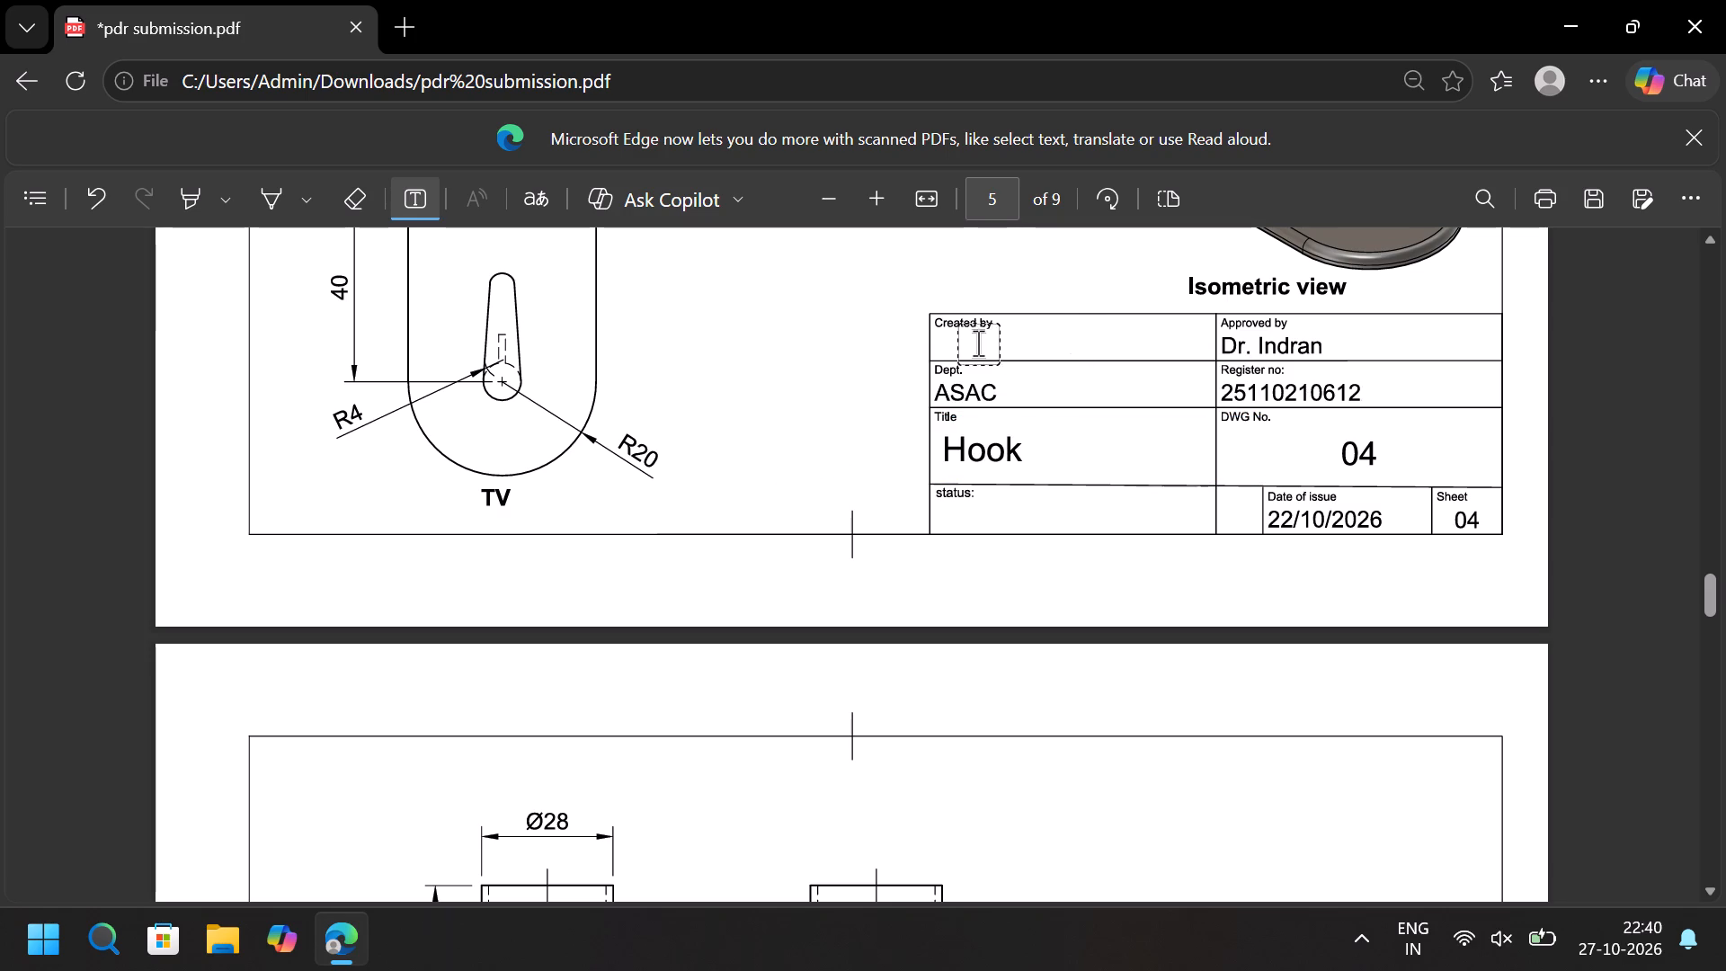
Add the new creator's name as text in the empty Created by cell of the page 5 title block.
left_click(947, 342)
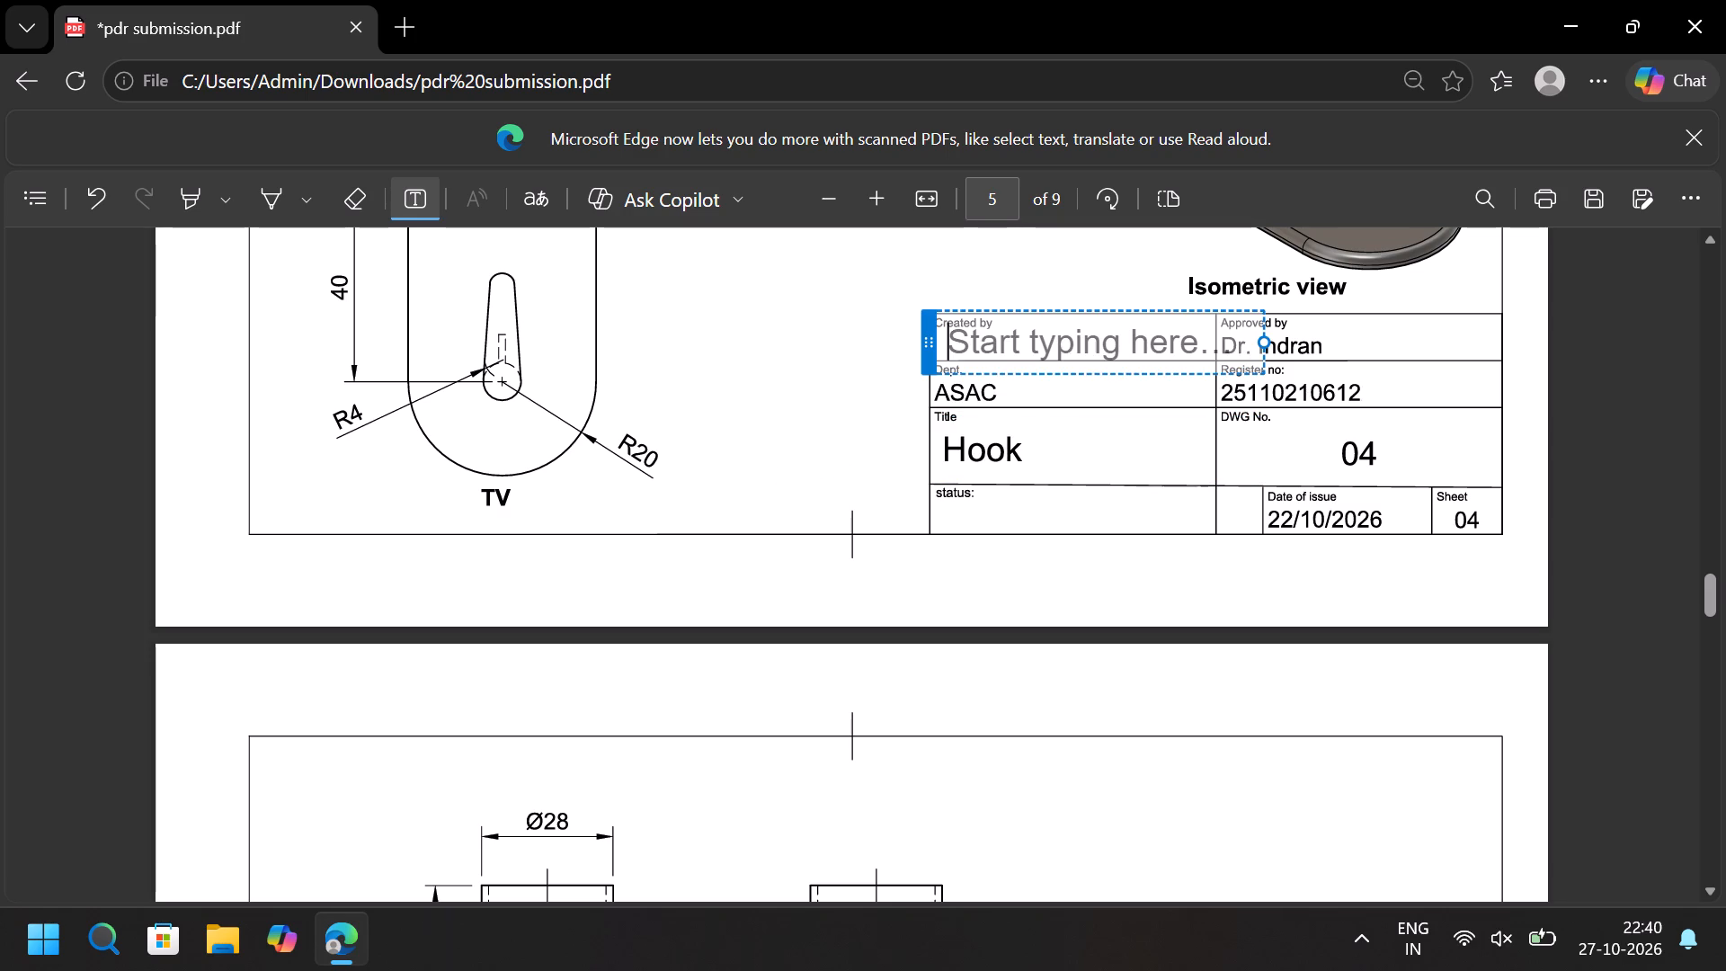
key("h")
key("BackSpace")
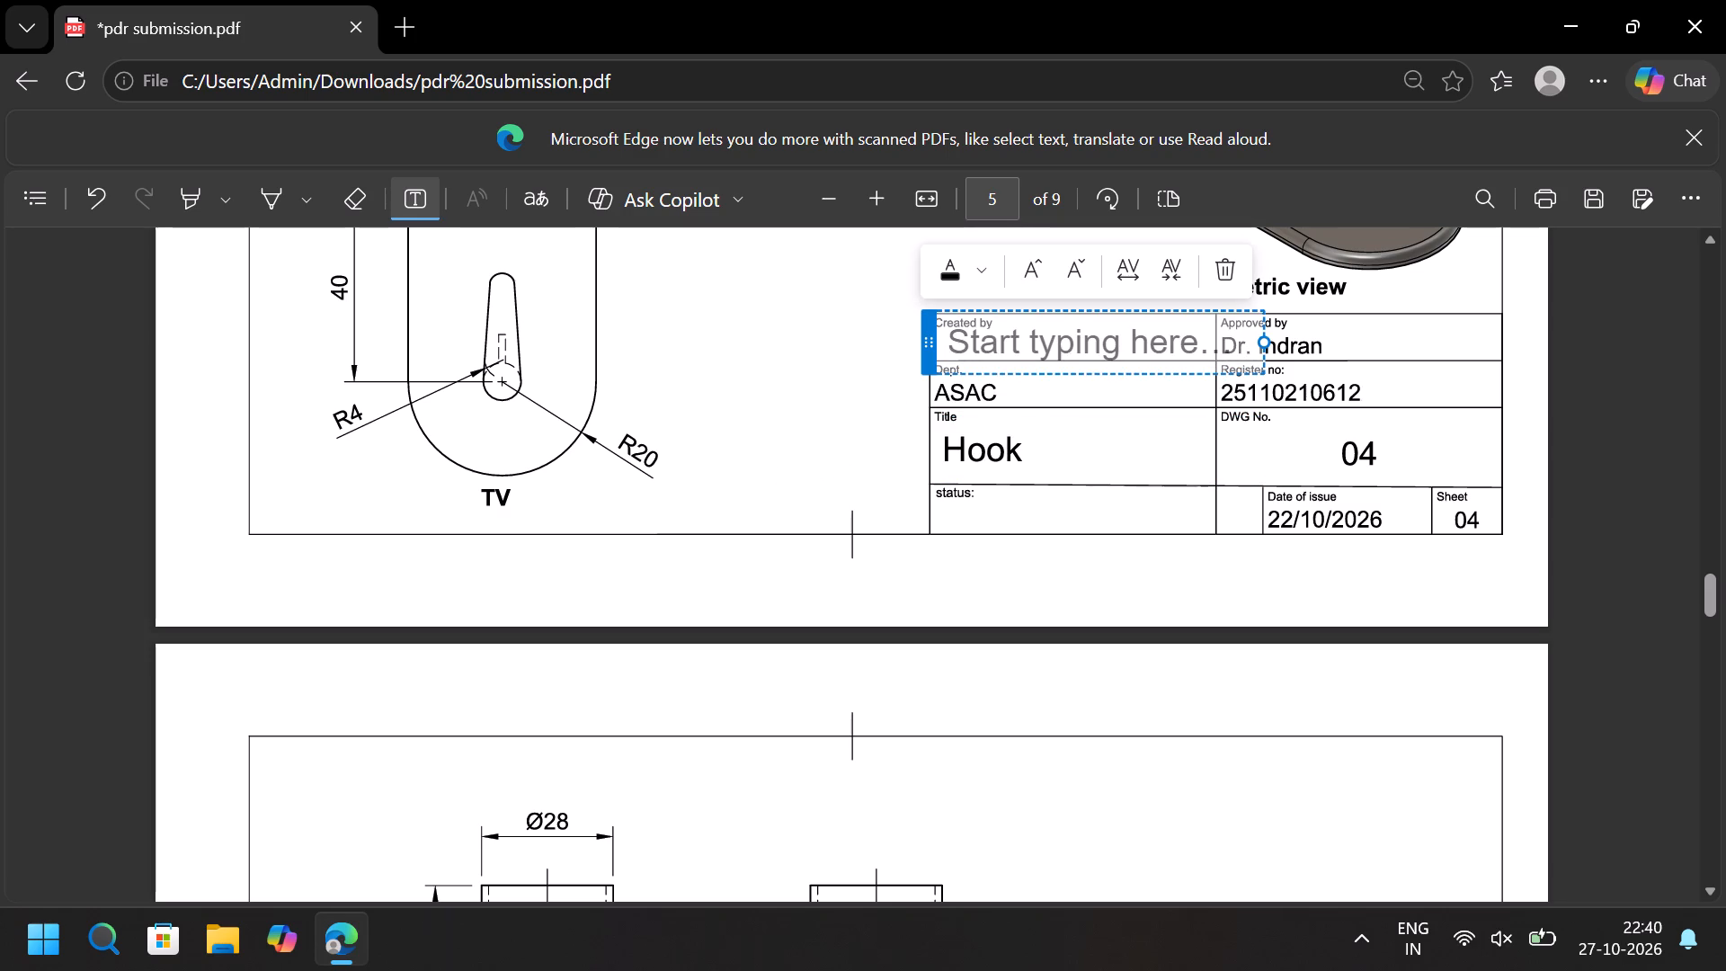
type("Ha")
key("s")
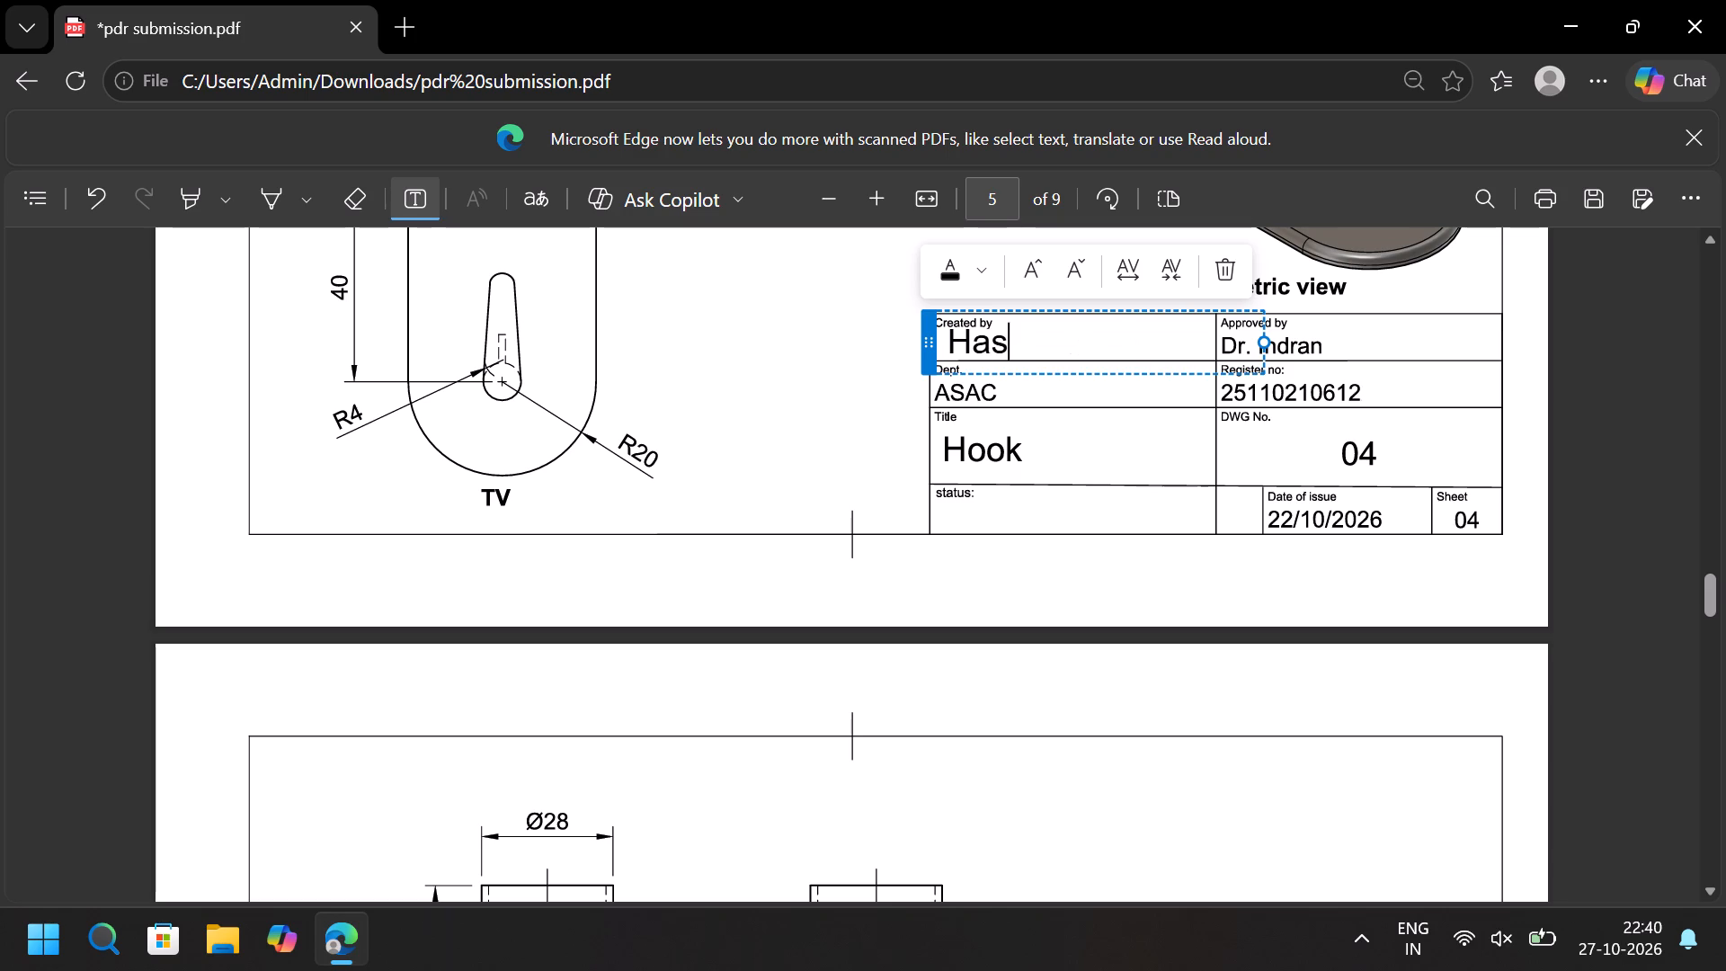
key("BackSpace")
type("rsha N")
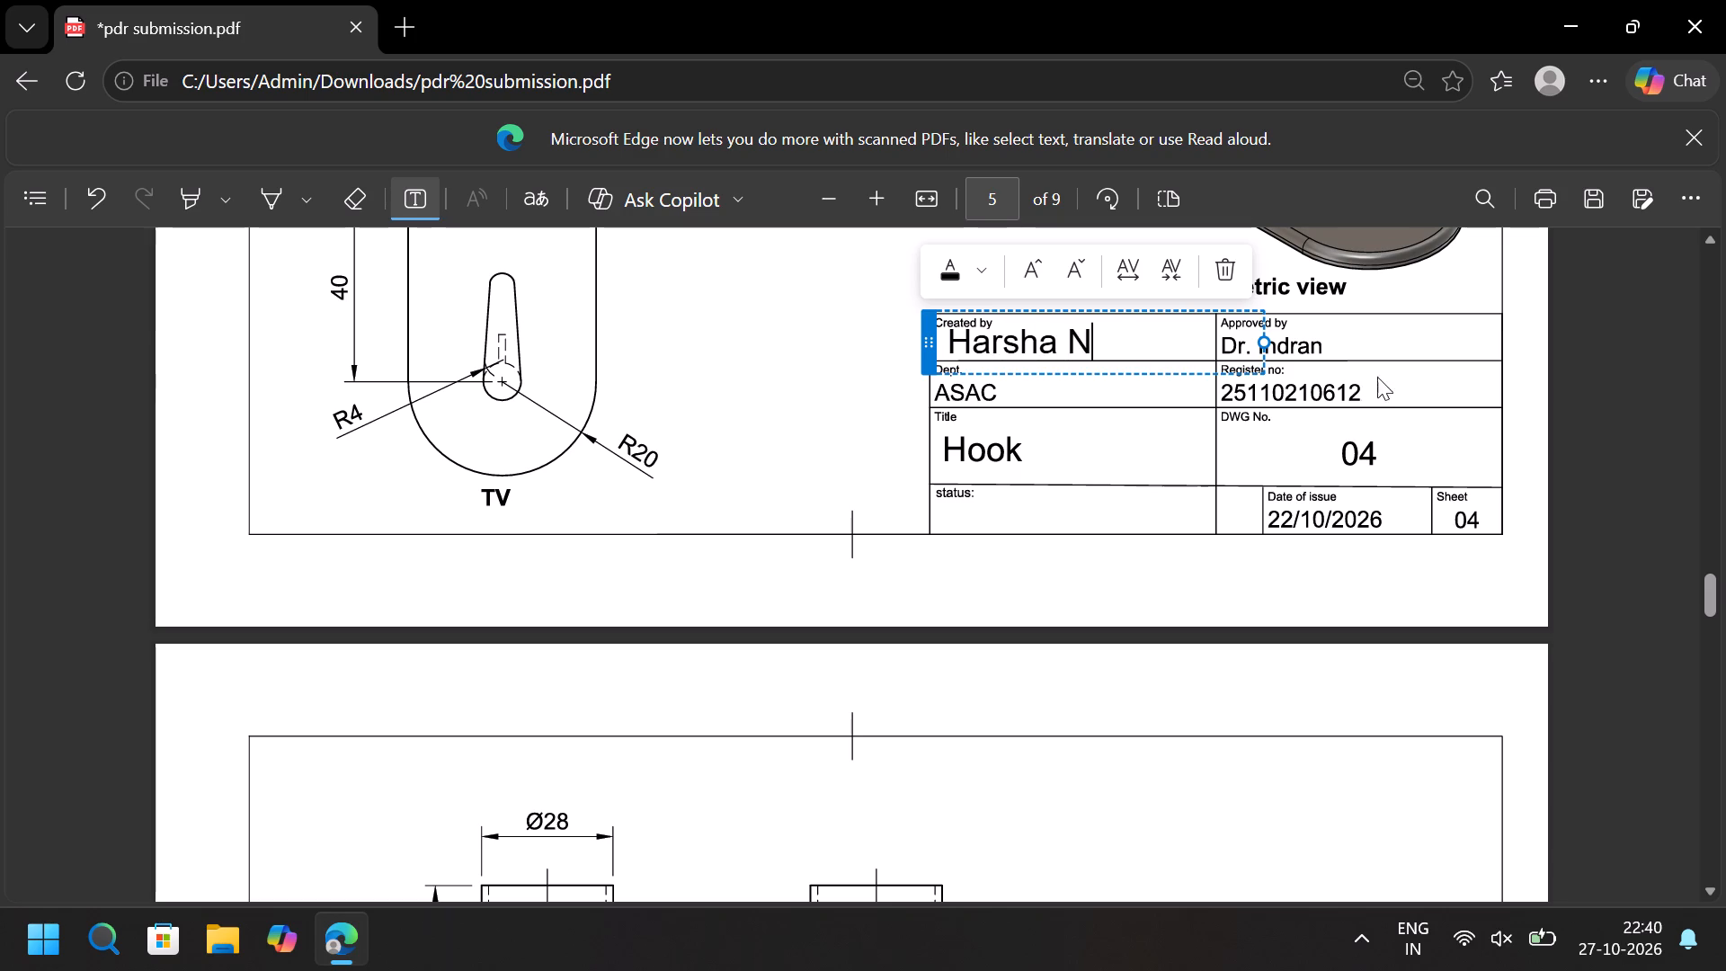
left_click(1367, 389)
Add the two missing last digits as text after the page 5 register number, reduce their size and align them with the printed digits.
left_click(1368, 393)
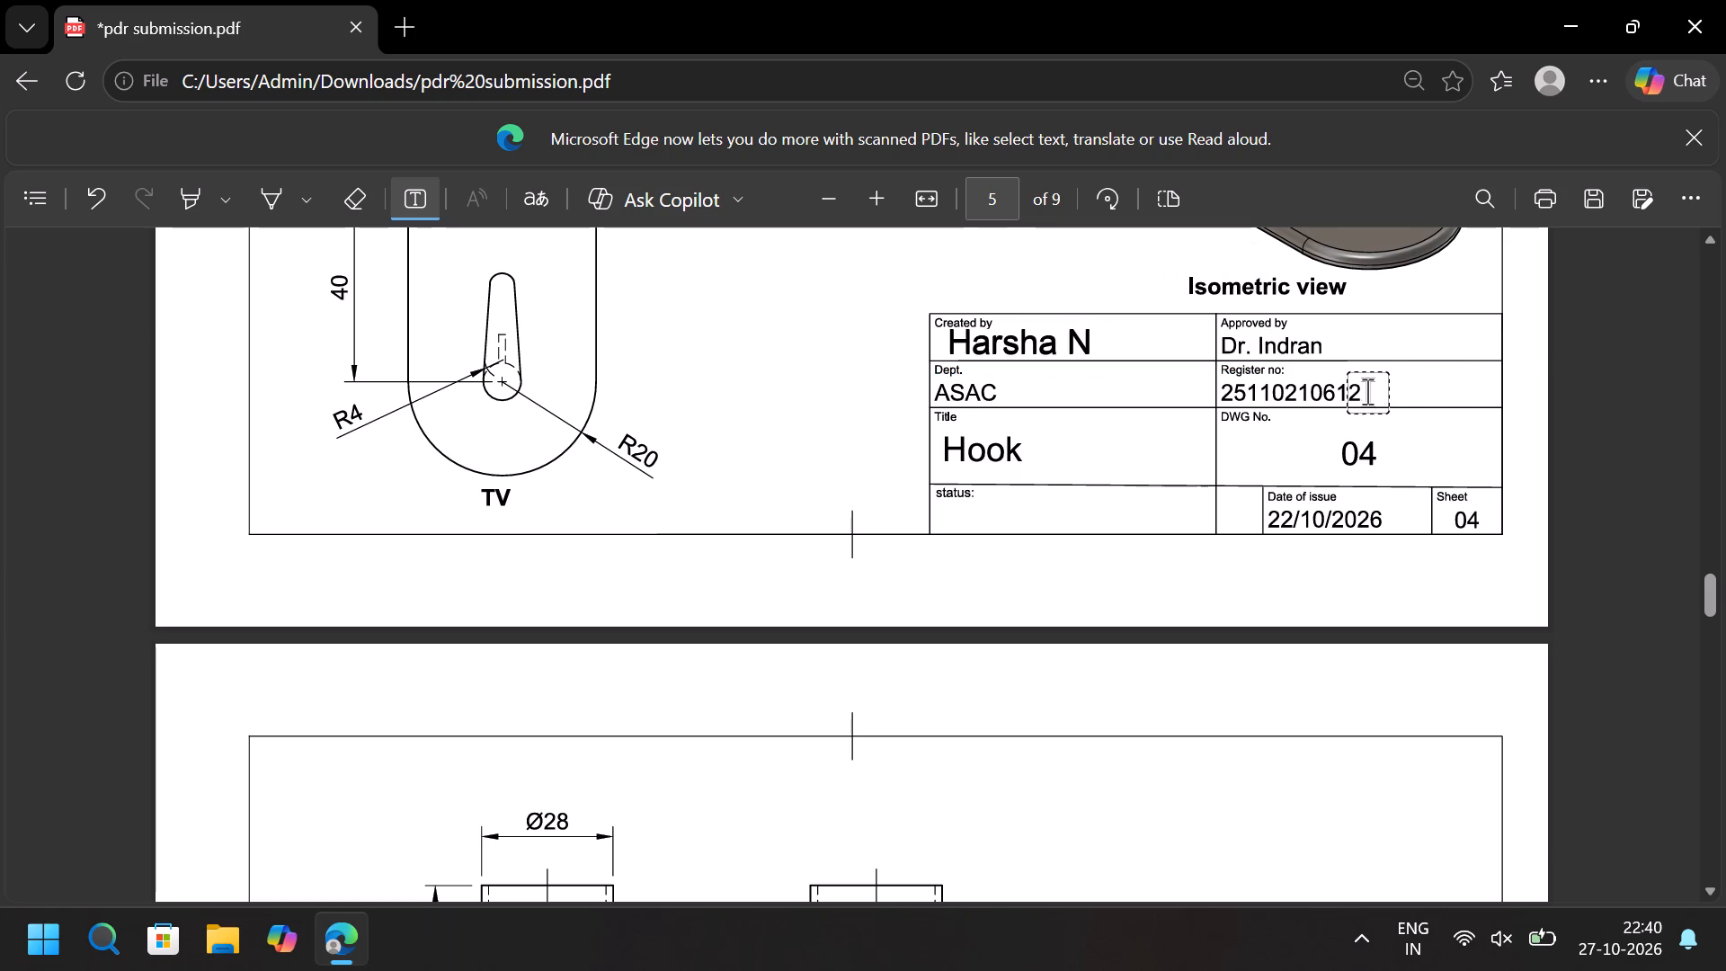
type("49")
left_click(1351, 384)
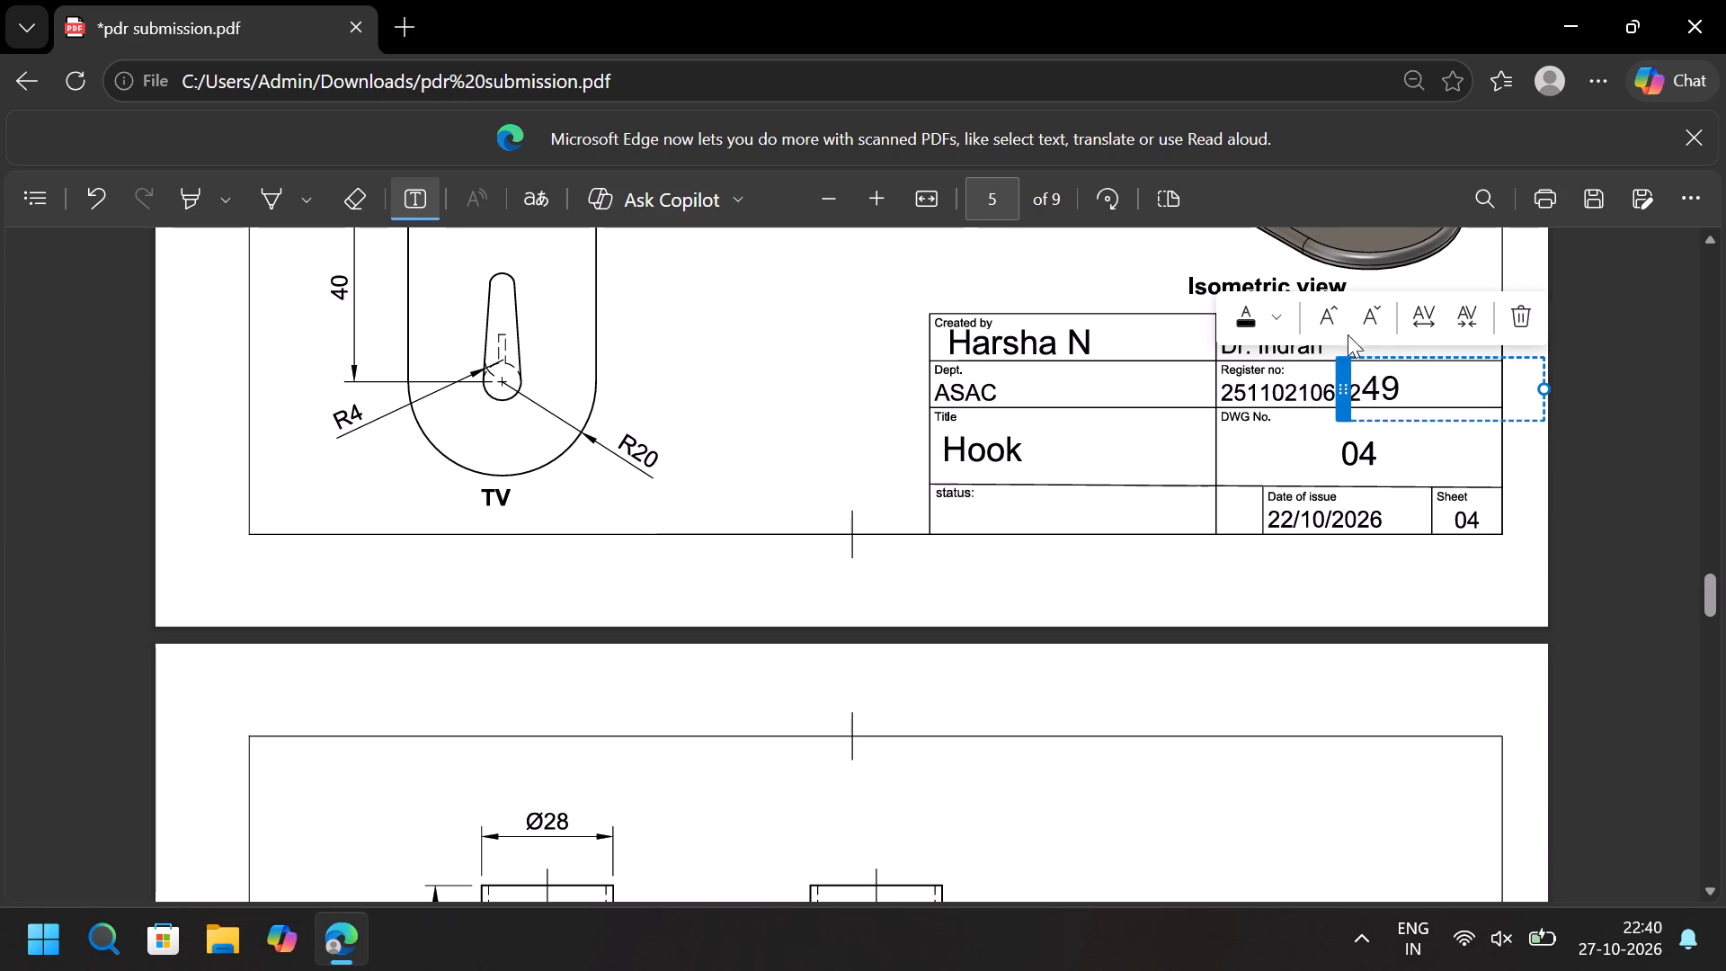
left_click(1379, 309)
left_click(1379, 309)
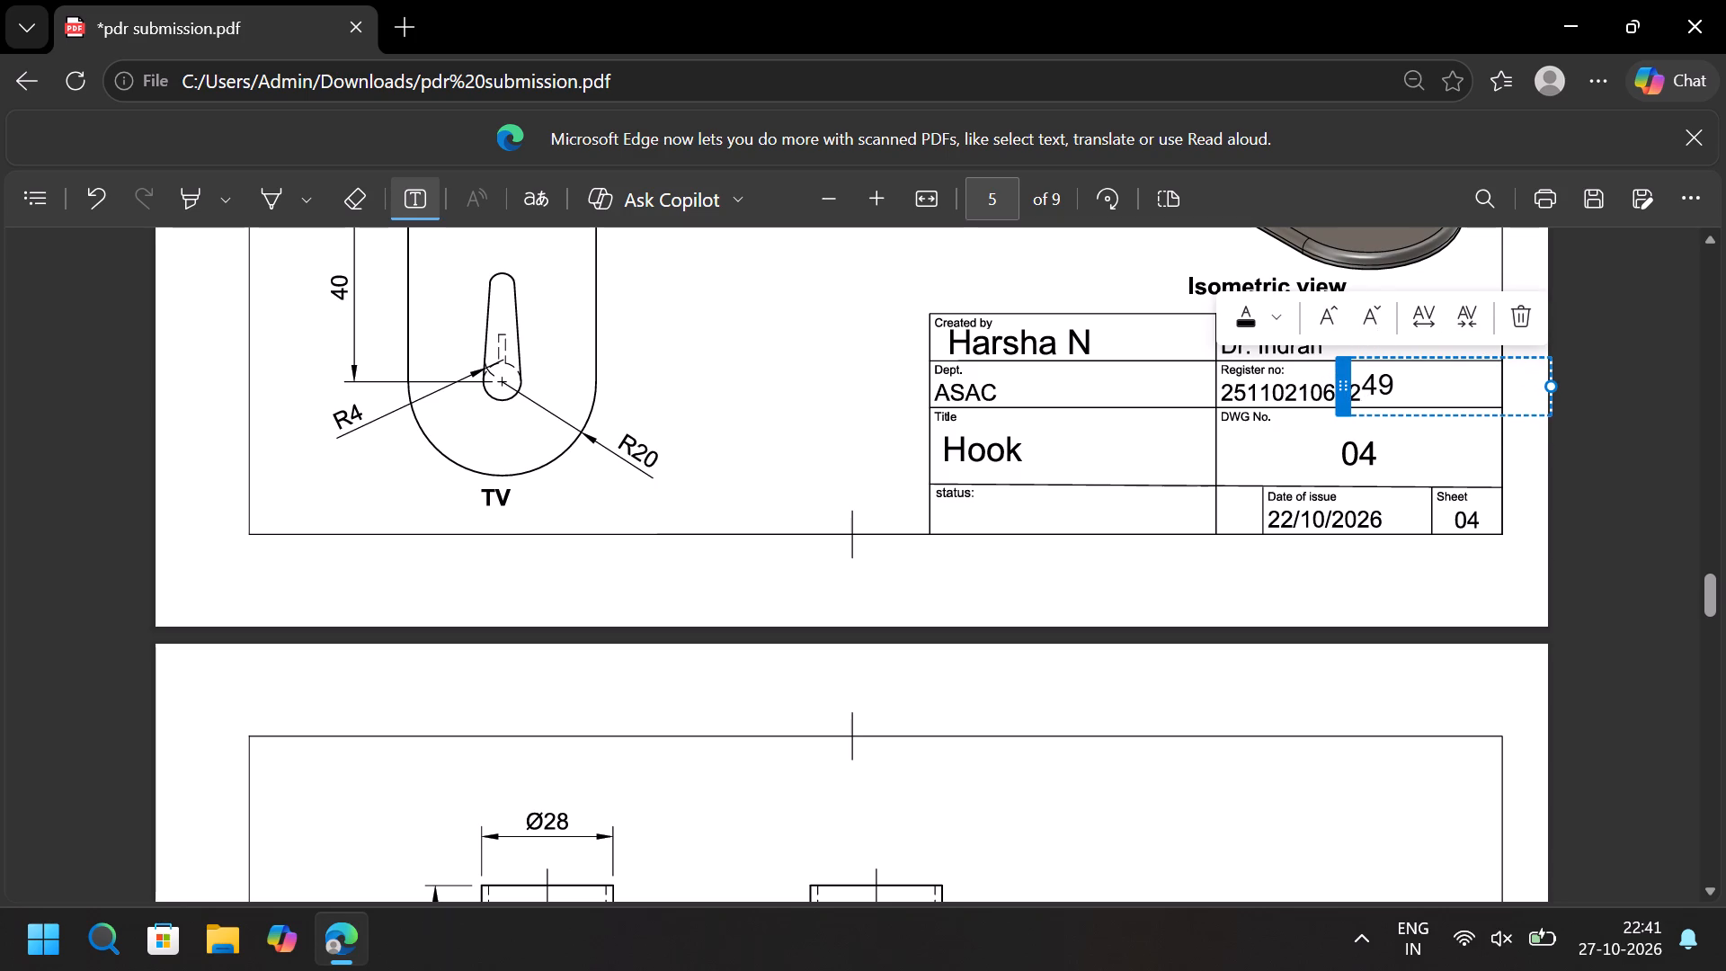
left_click(1339, 380)
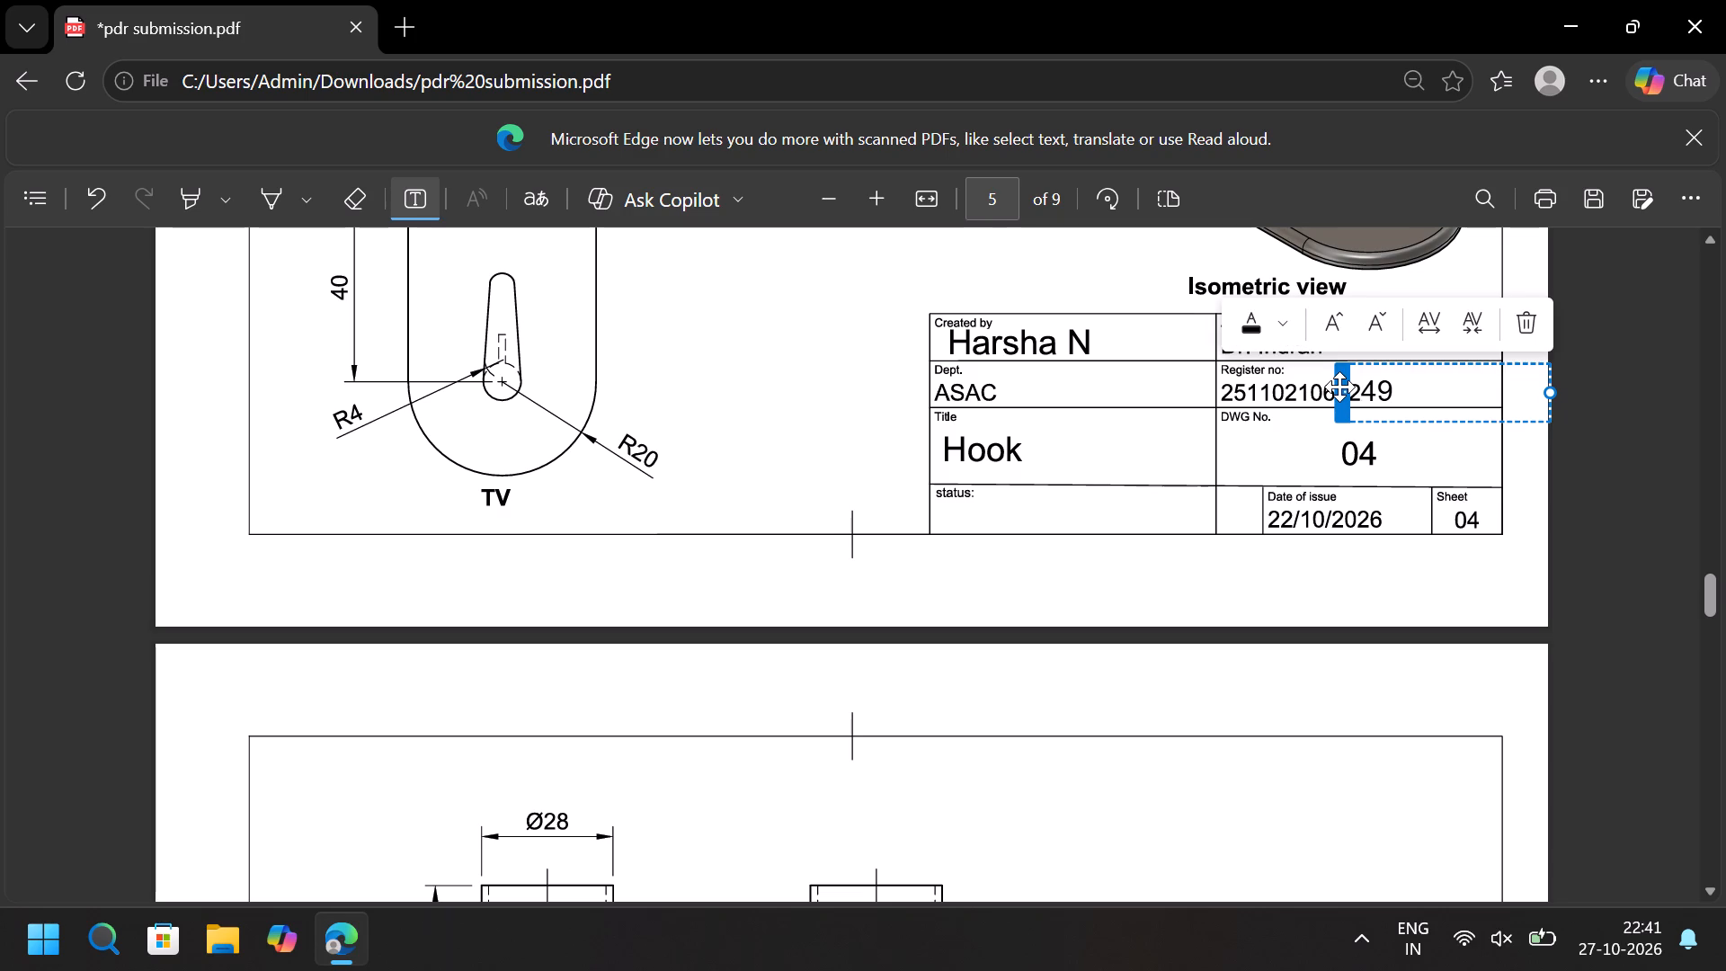
left_click(1175, 441)
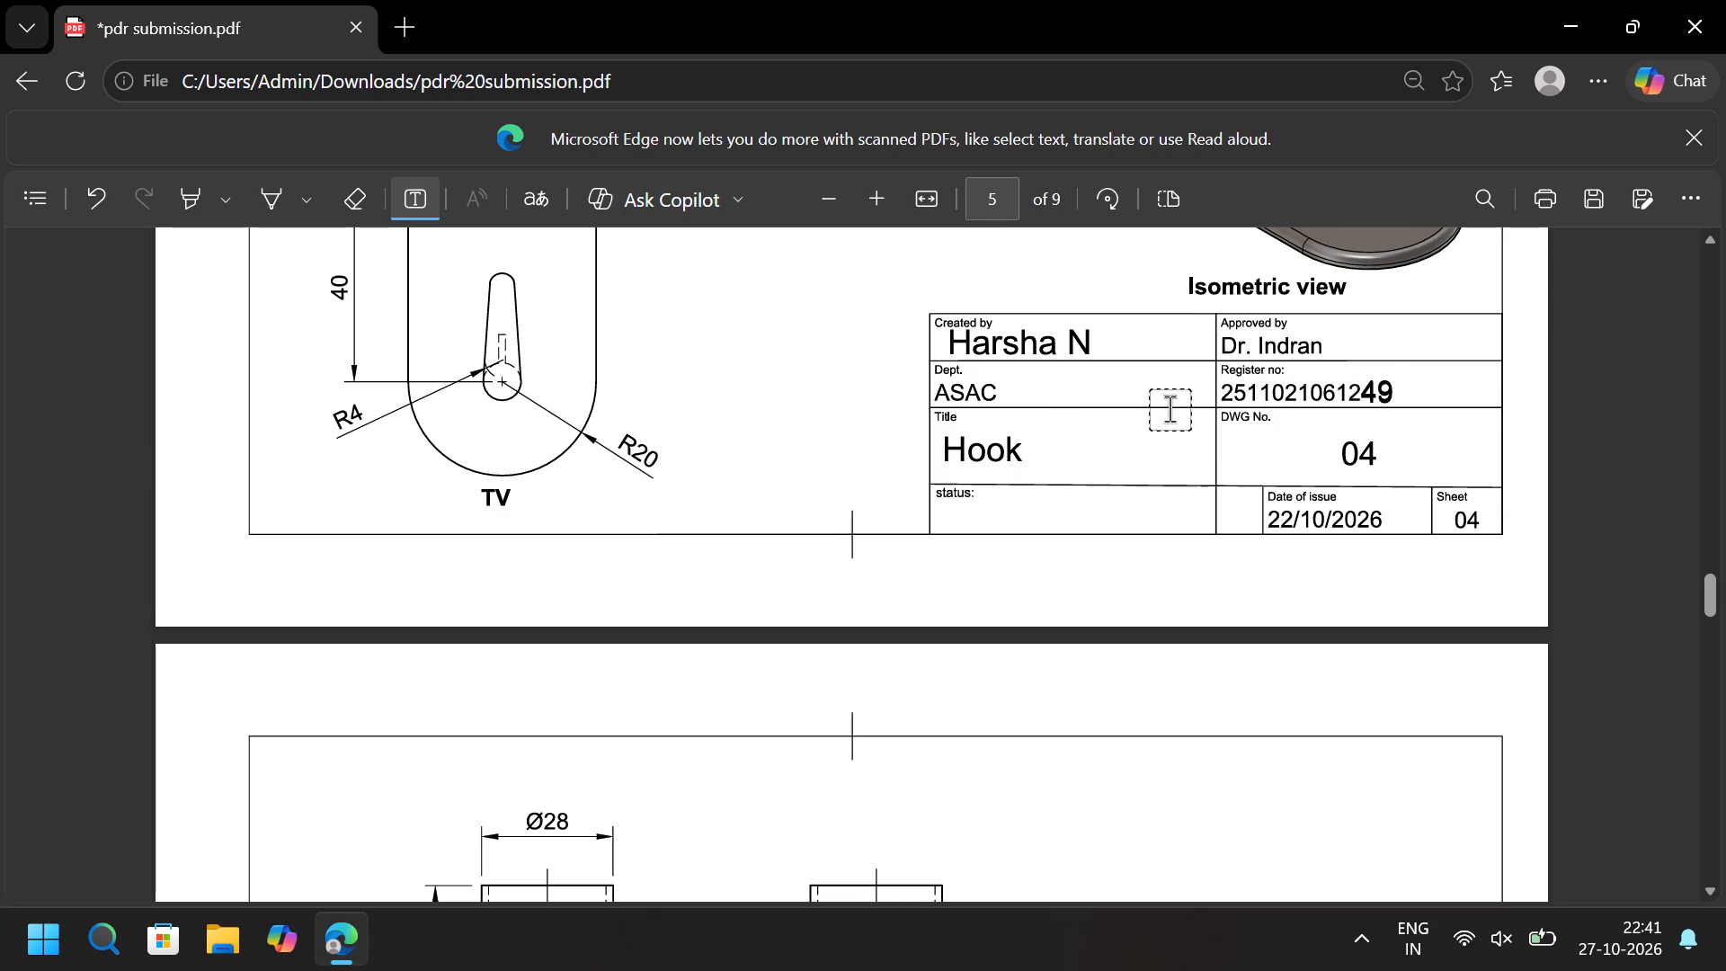
Shrink the added page 5 register digits by two more sizes, tighten their character spacing and realign them with the printed number.
left_click(1376, 394)
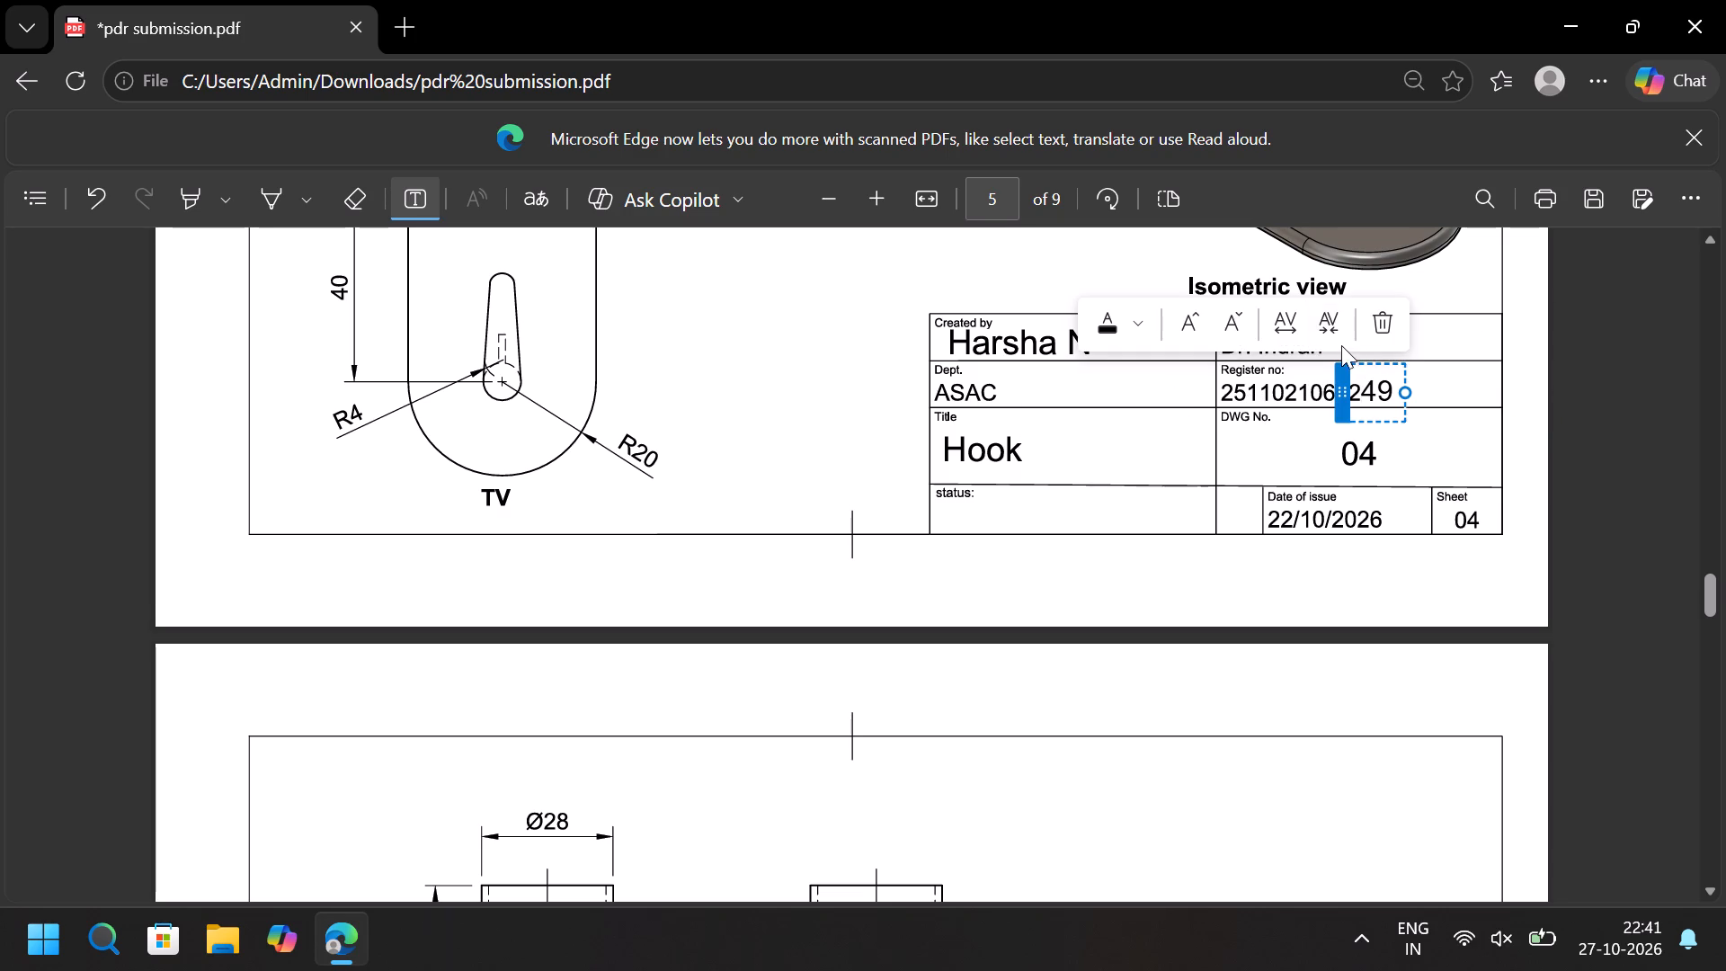
left_click(1220, 327)
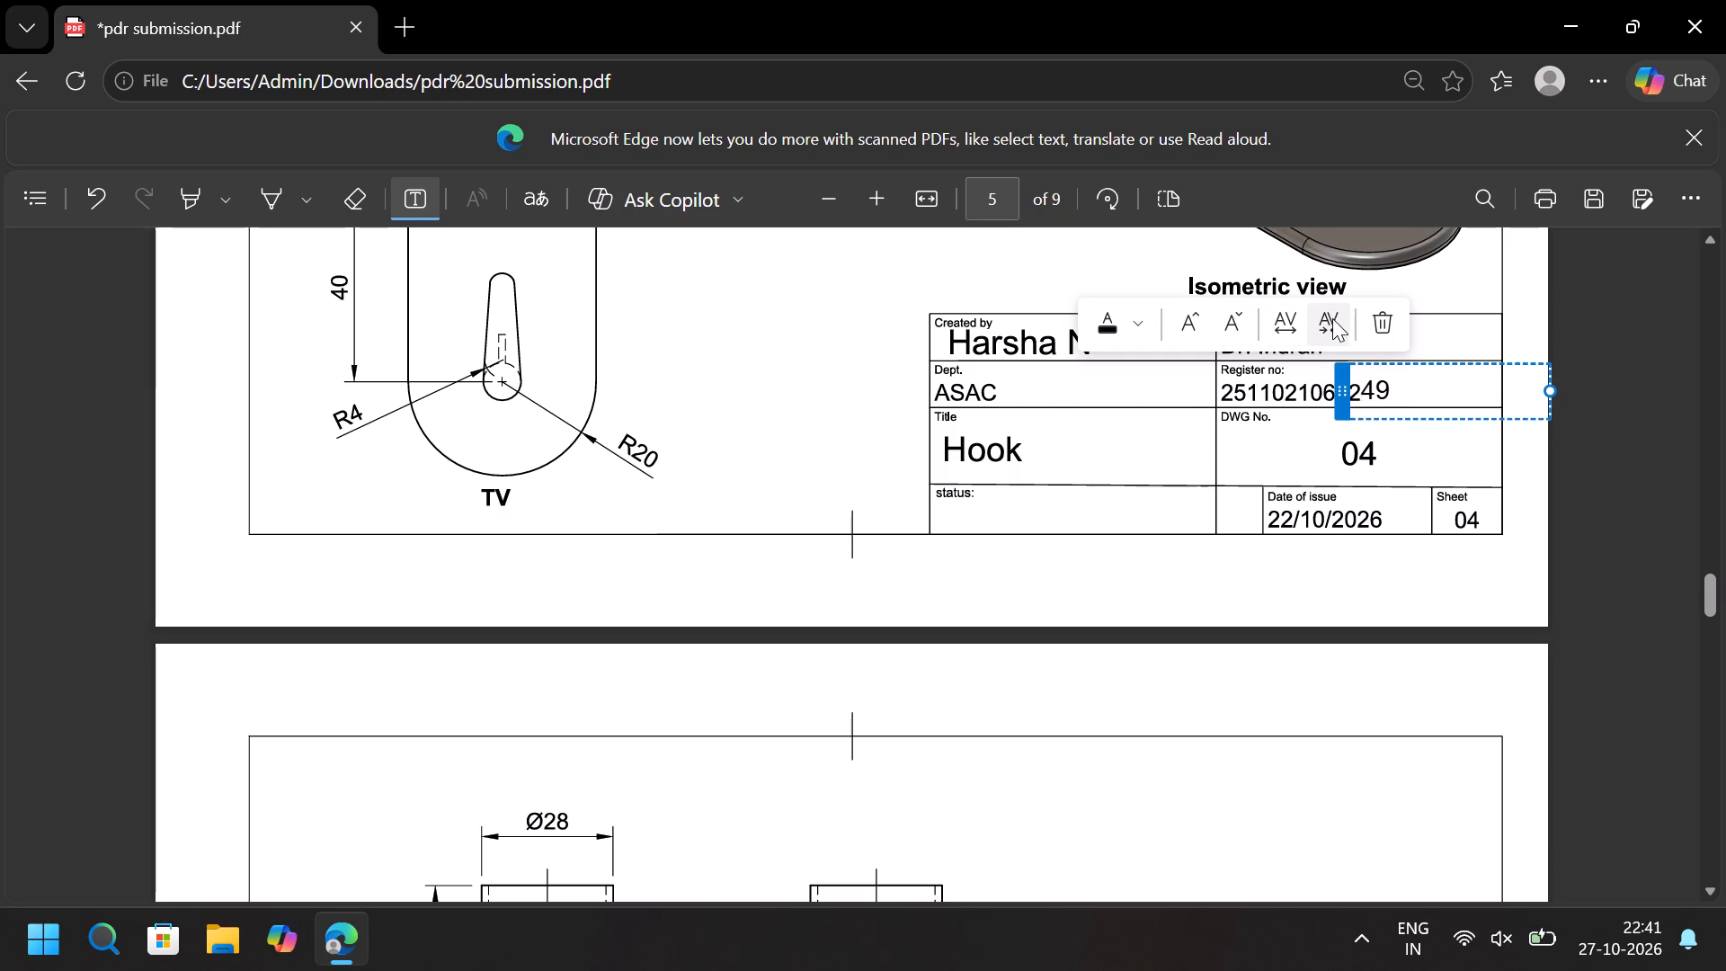
left_click(1336, 318)
left_click(1336, 318)
left_click(1286, 321)
left_click_drag(1351, 394, 1351, 402)
left_click_drag(1351, 402, 1234, 320)
left_click(1234, 320)
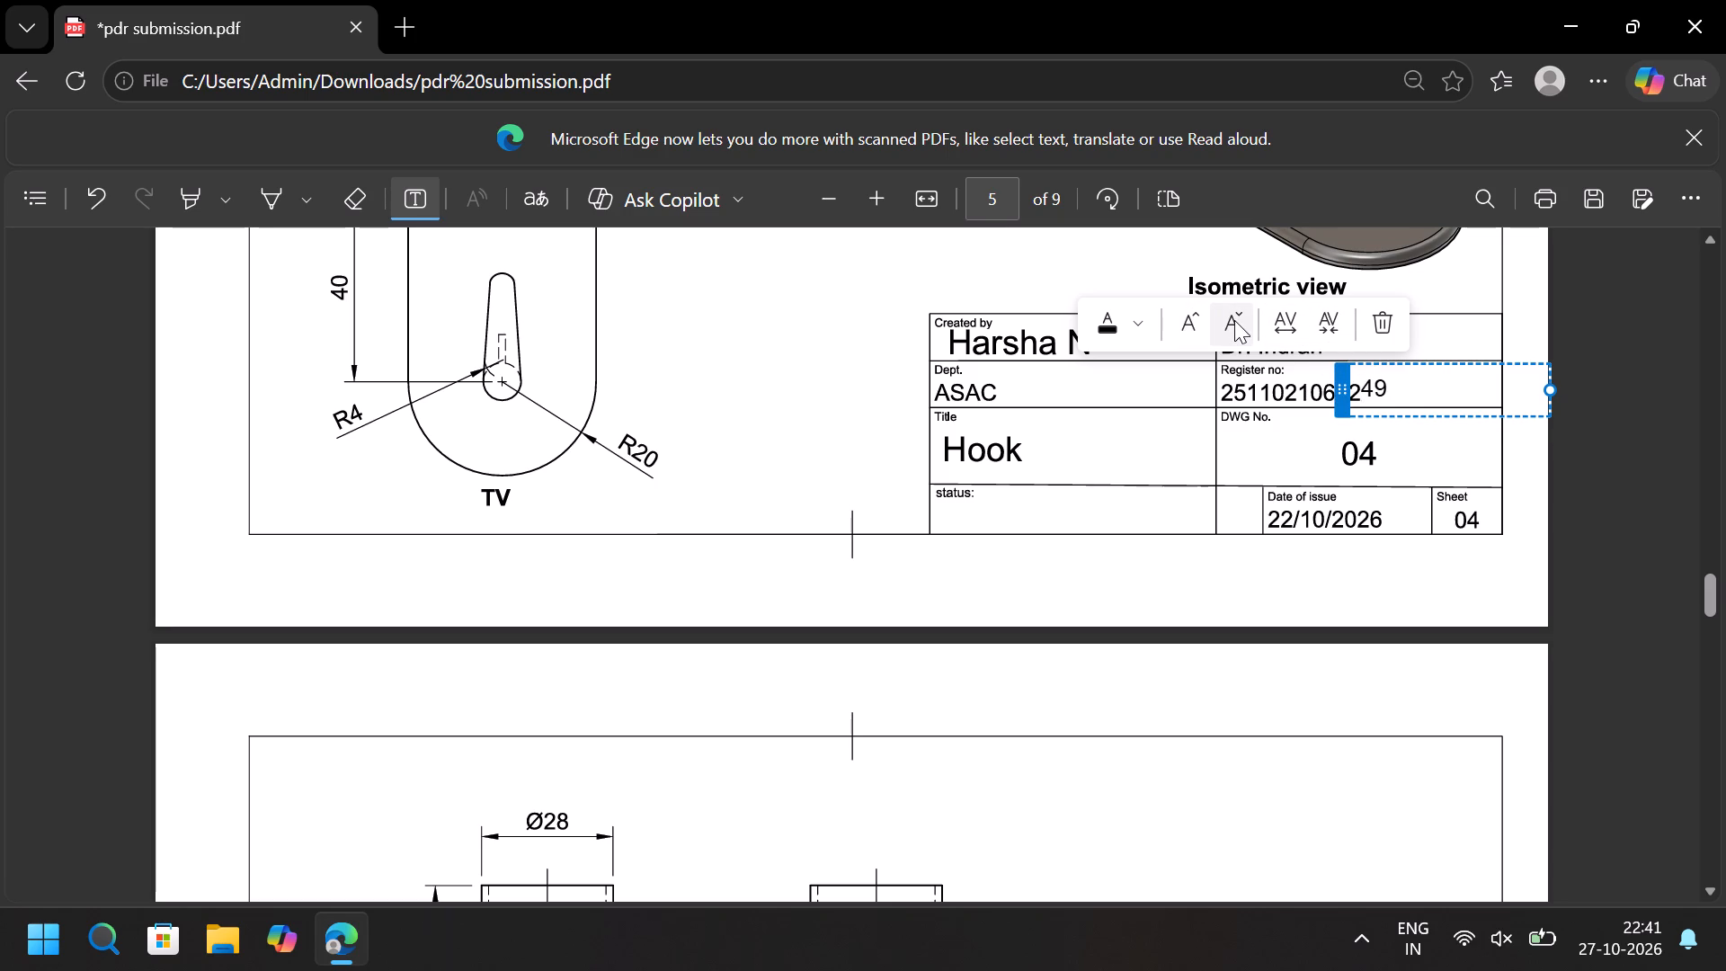
left_click(1343, 386)
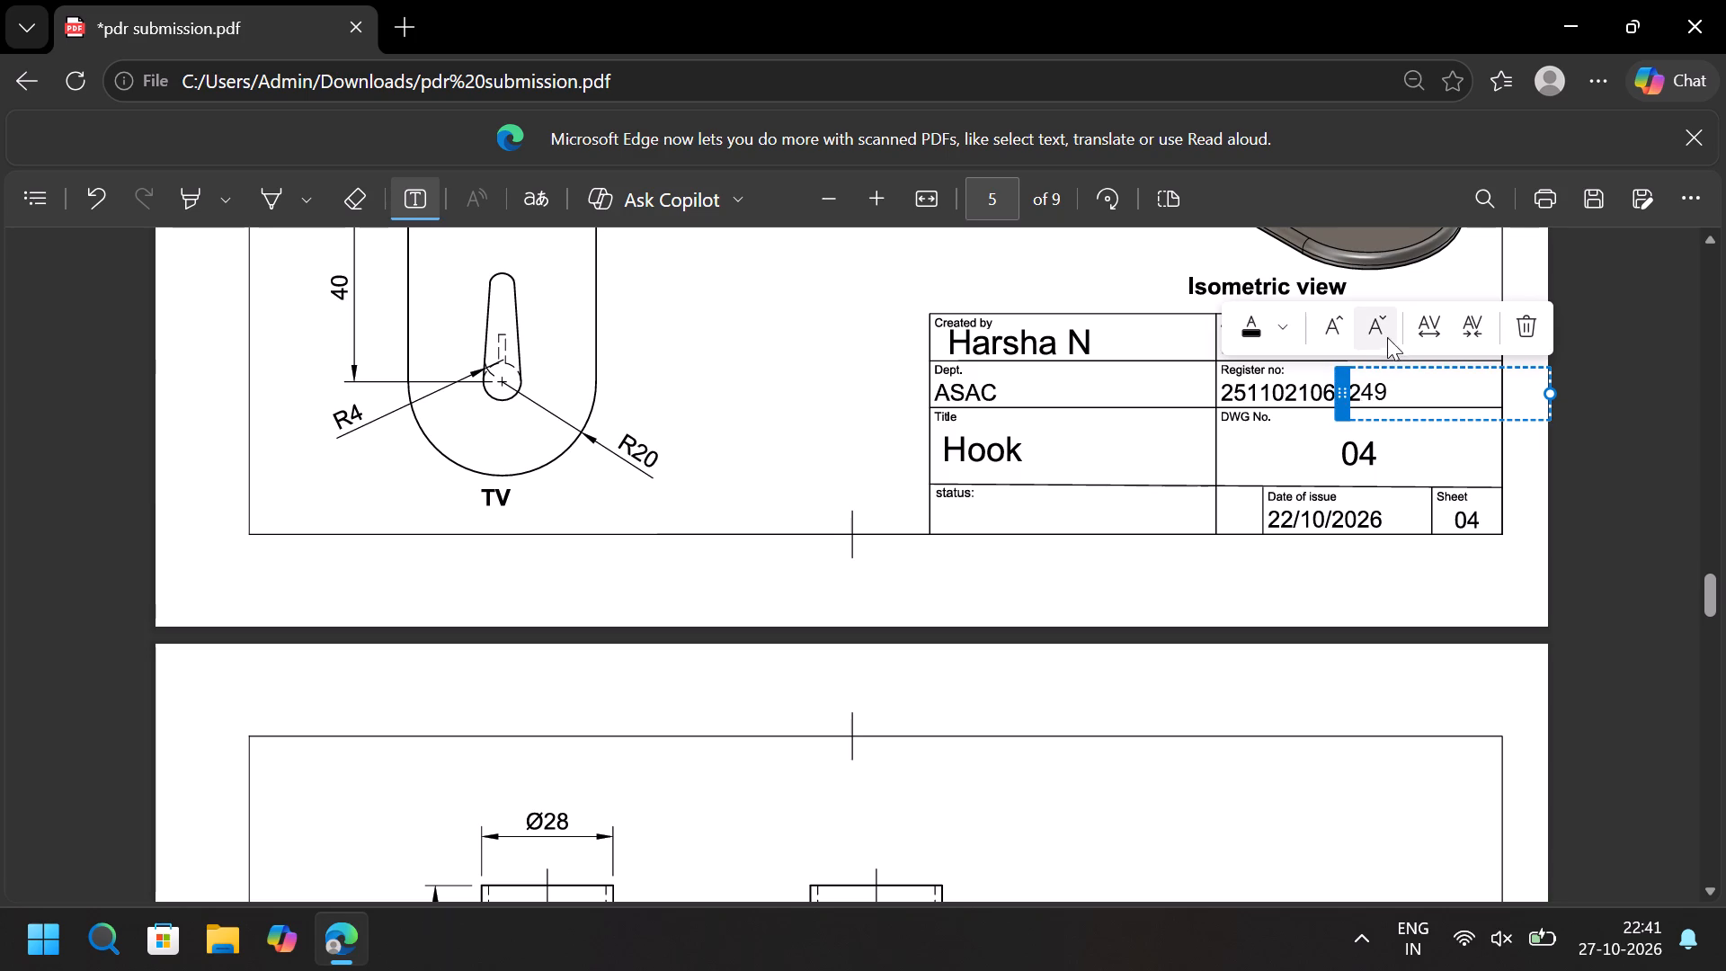
left_click(1477, 317)
left_click(1233, 441)
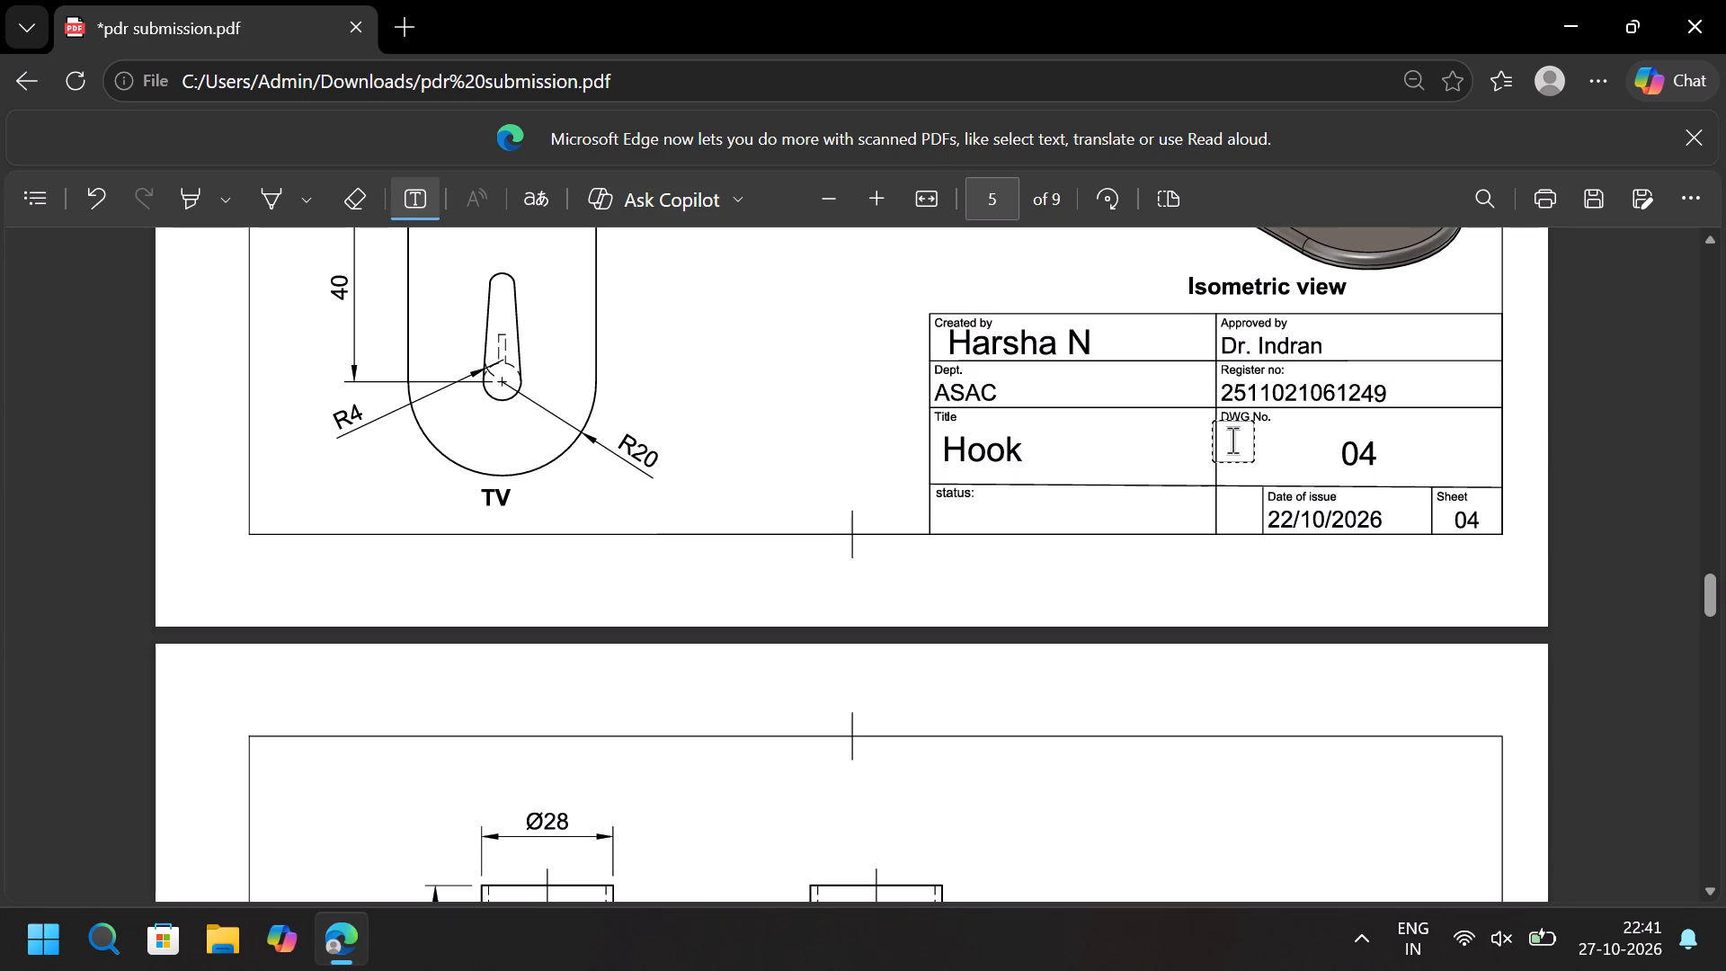
Widen the added register digits' character spacing by one level and nudge them level with the printed number on page 5.
scroll(1386, 381, "up", 4, "ctrl")
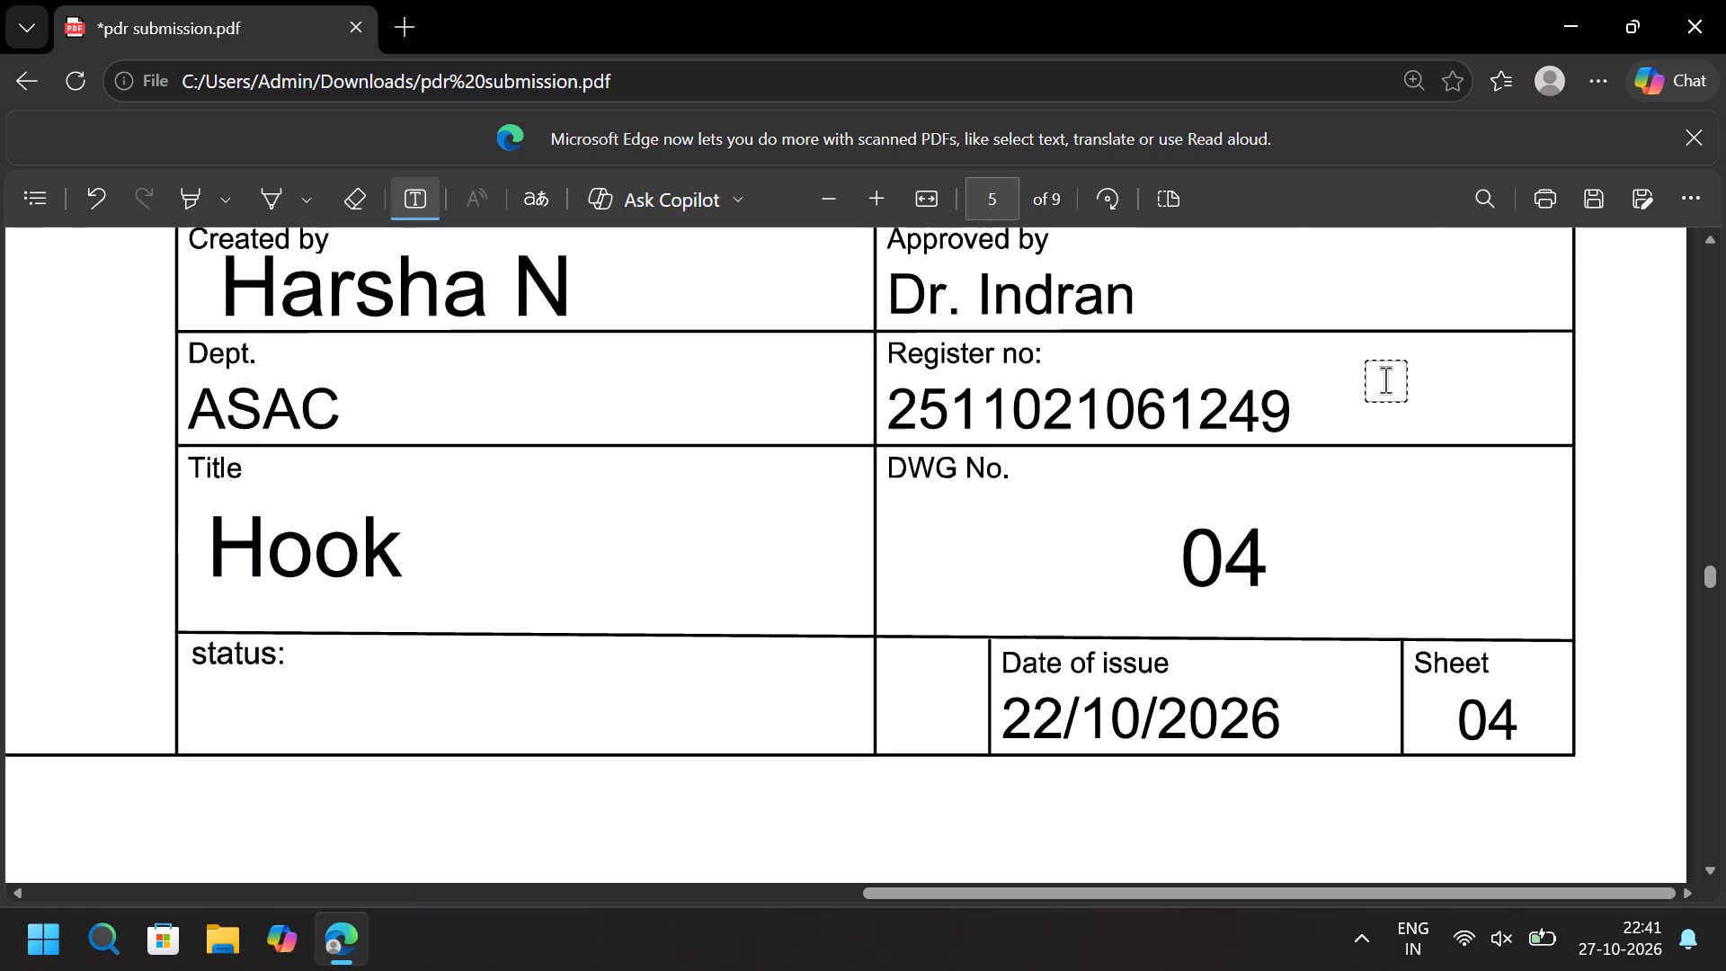
left_click(1277, 417)
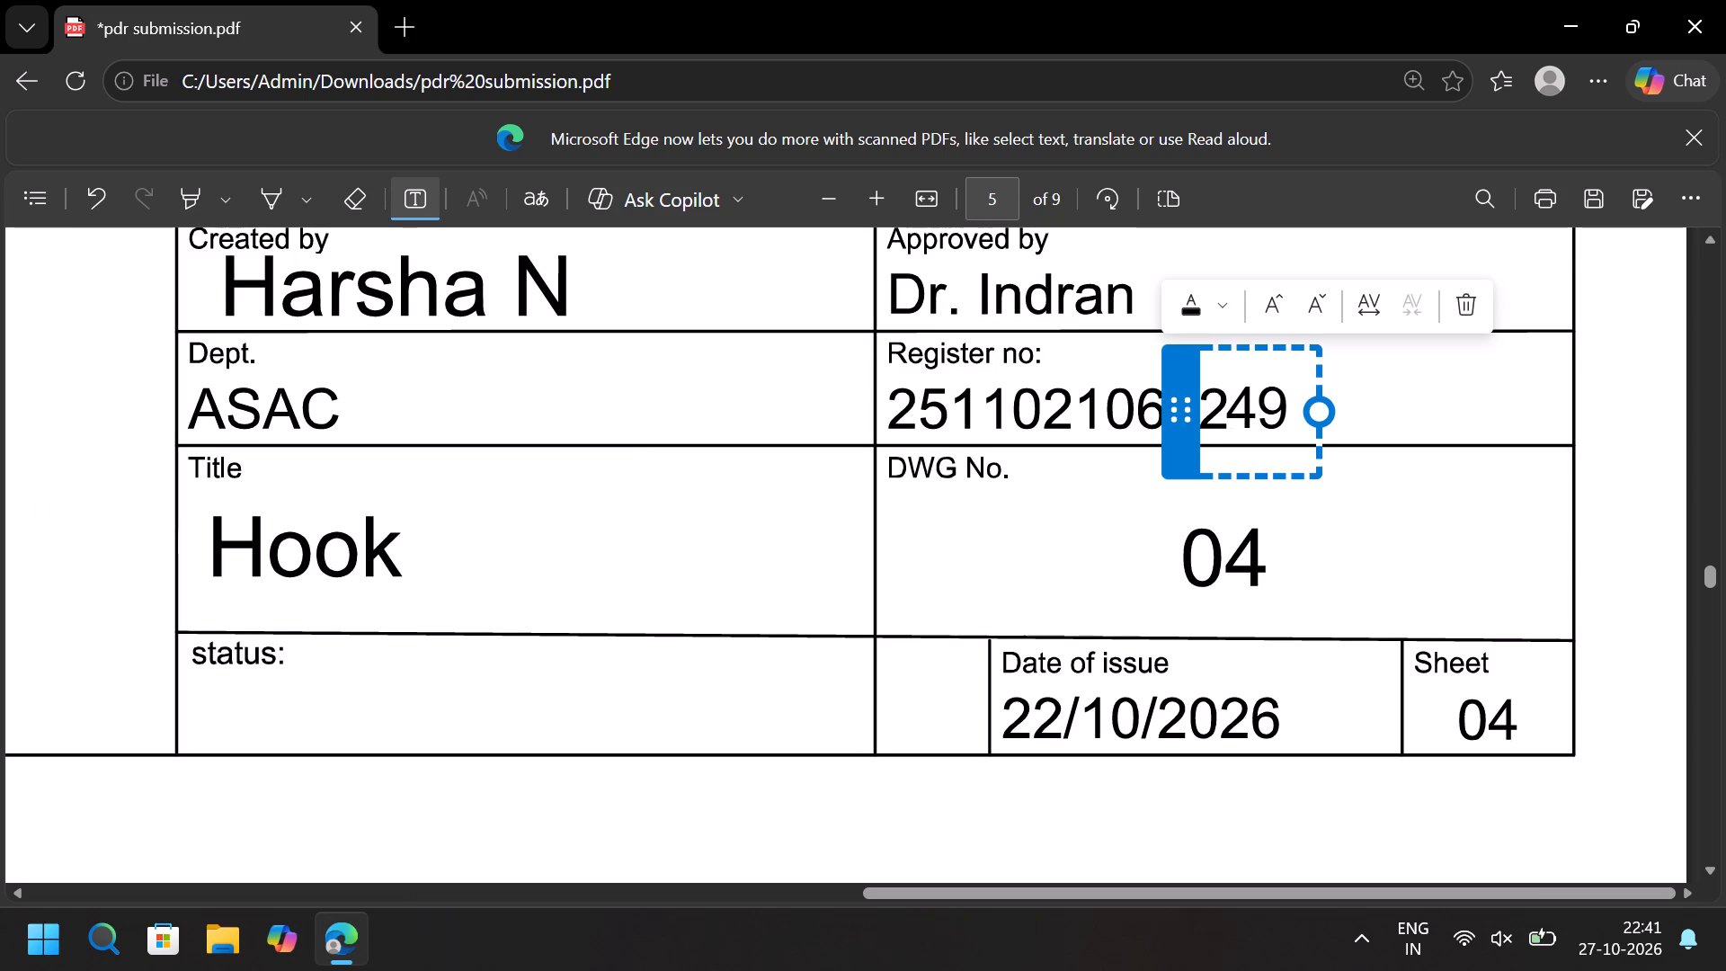
left_click(1185, 418)
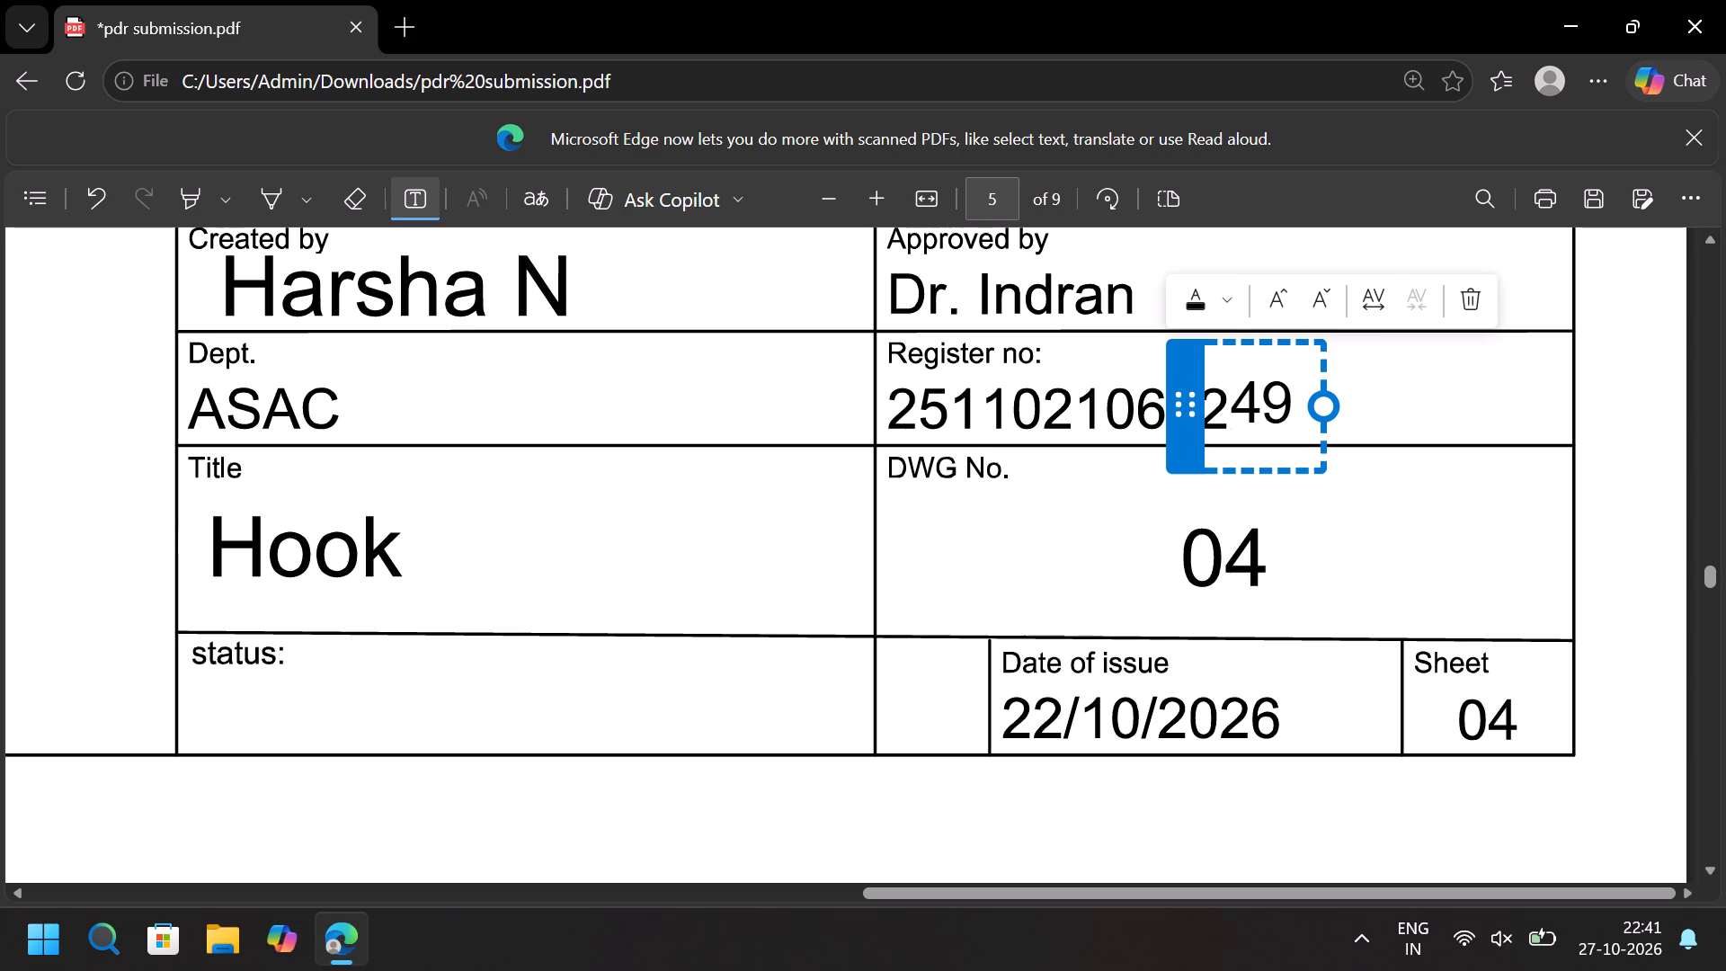
left_click(1374, 304)
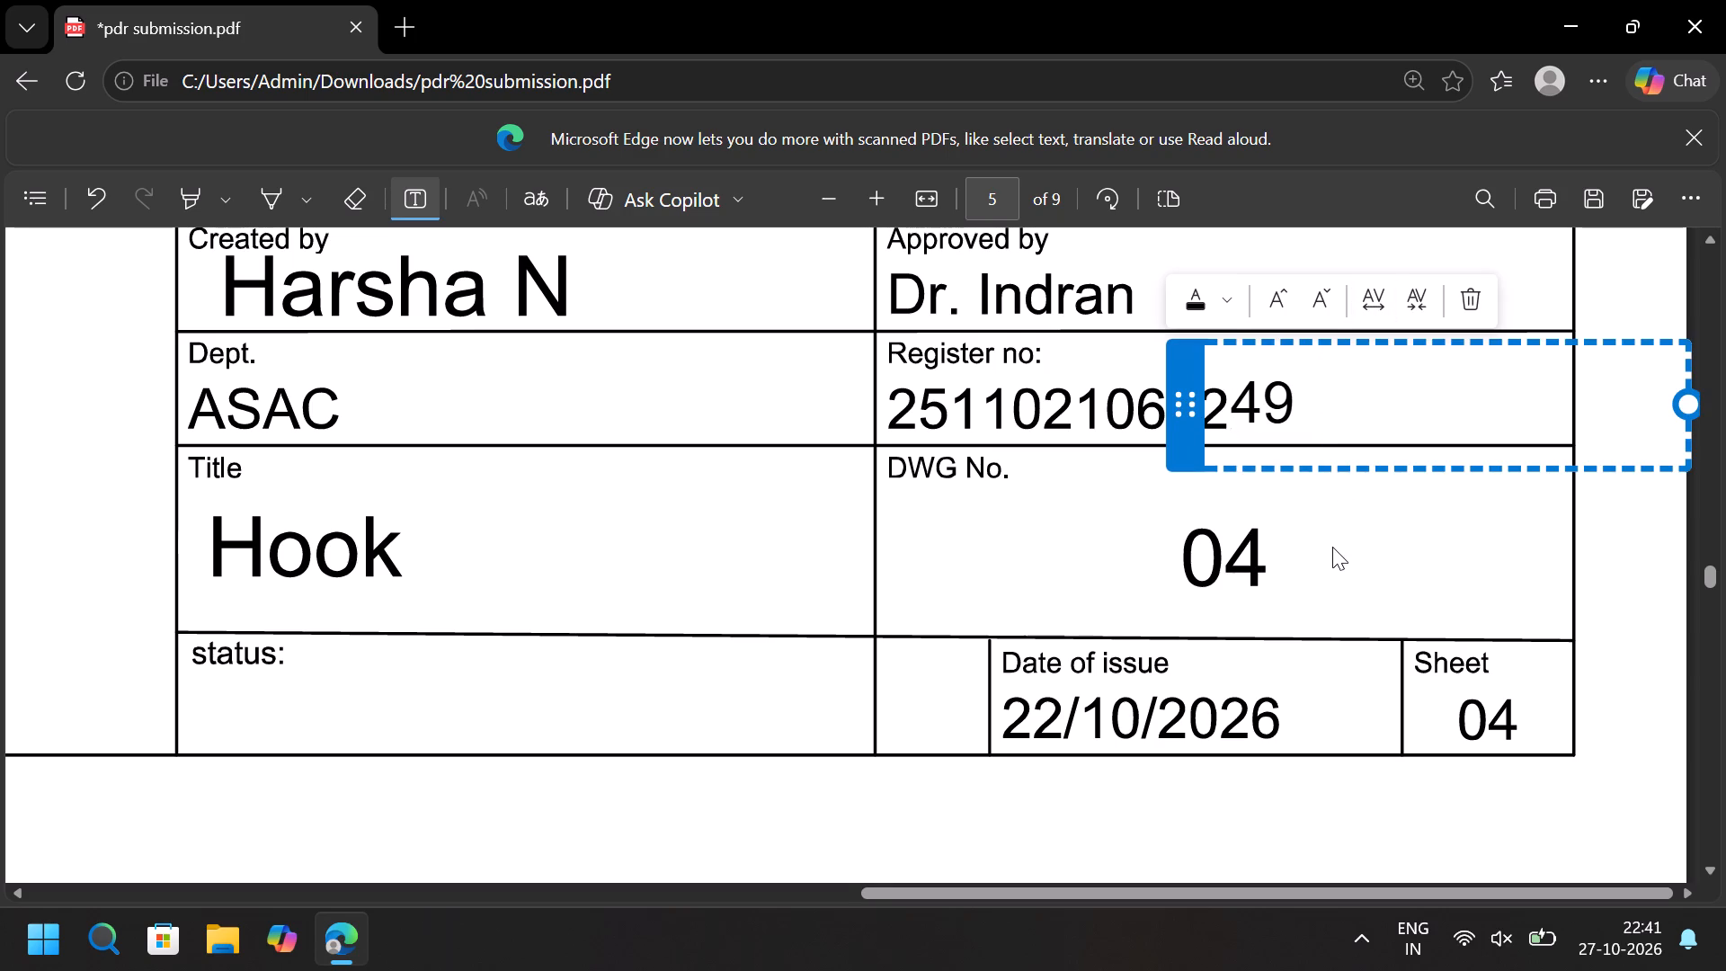
left_click(1332, 547)
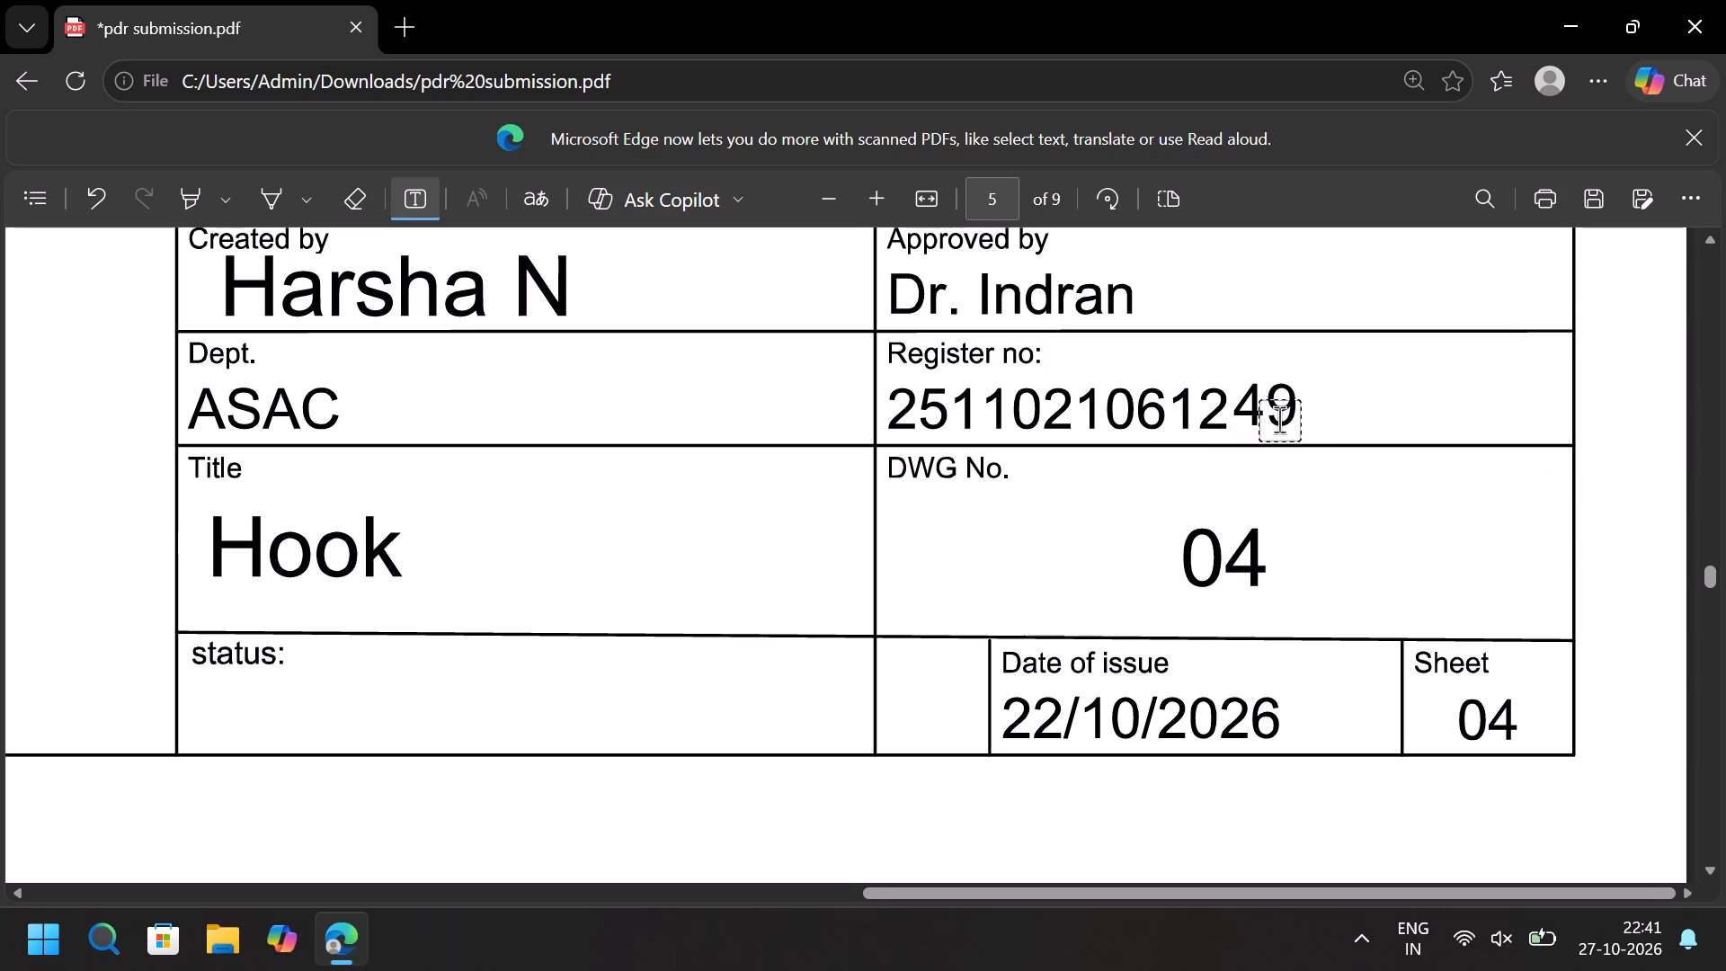
left_click(1273, 412)
left_click(1192, 408)
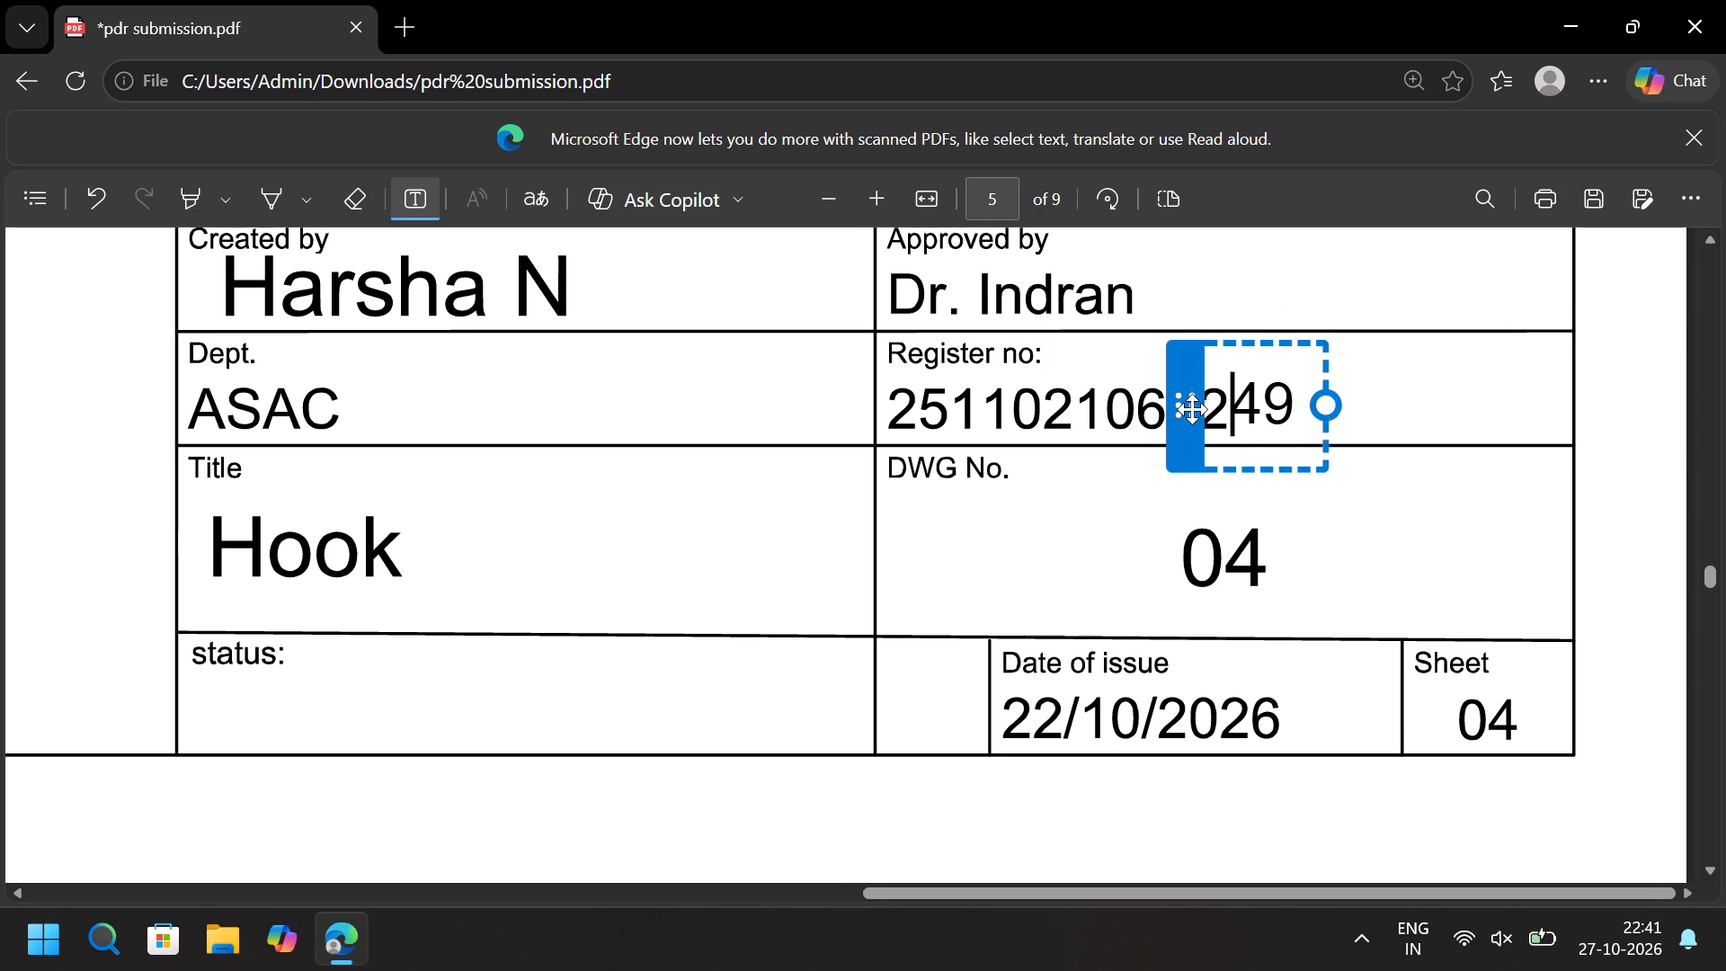
left_click(1156, 552)
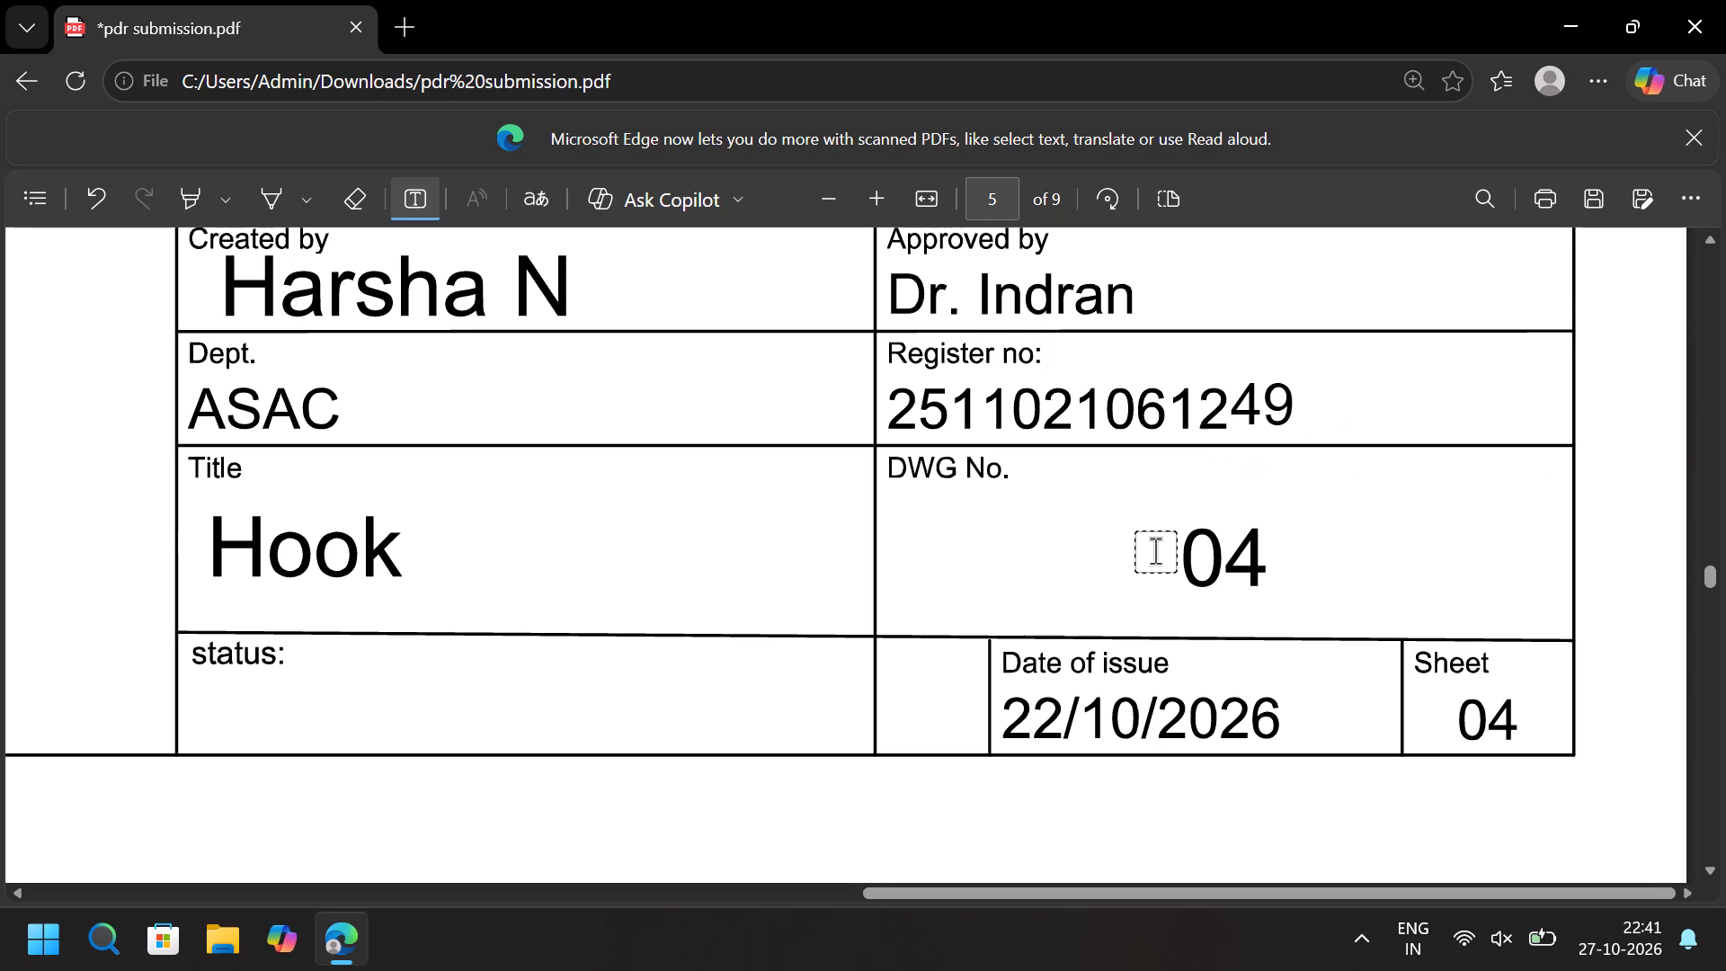
left_click(1236, 436)
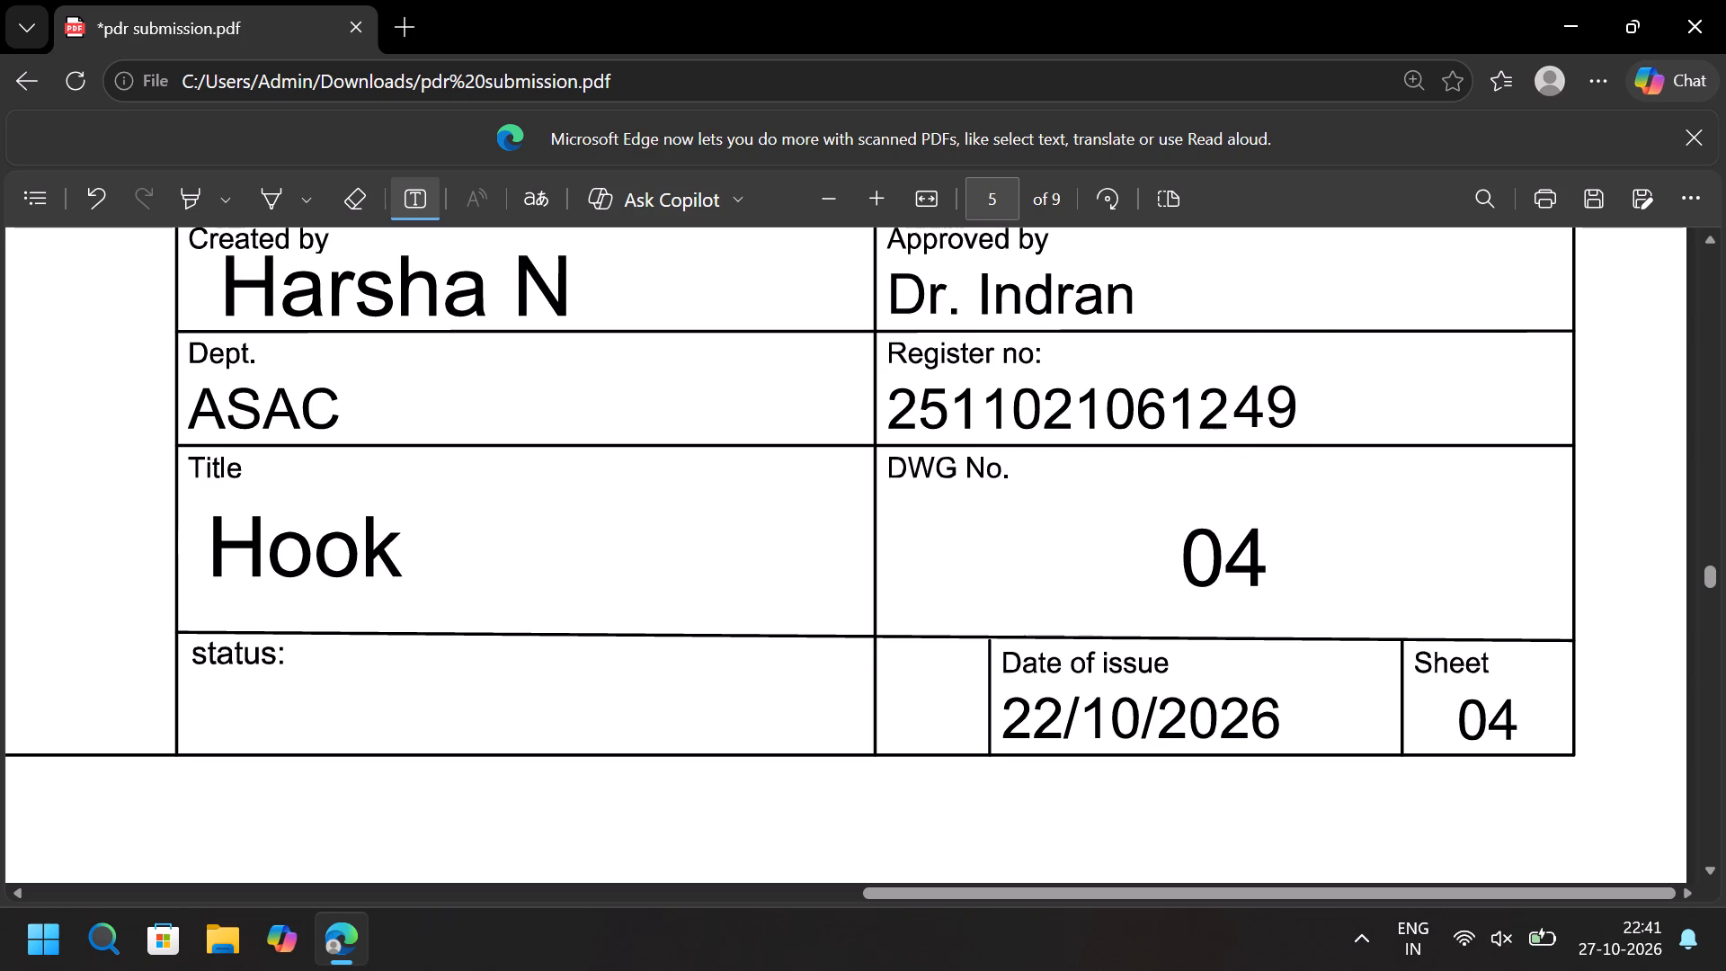
left_click(1189, 419)
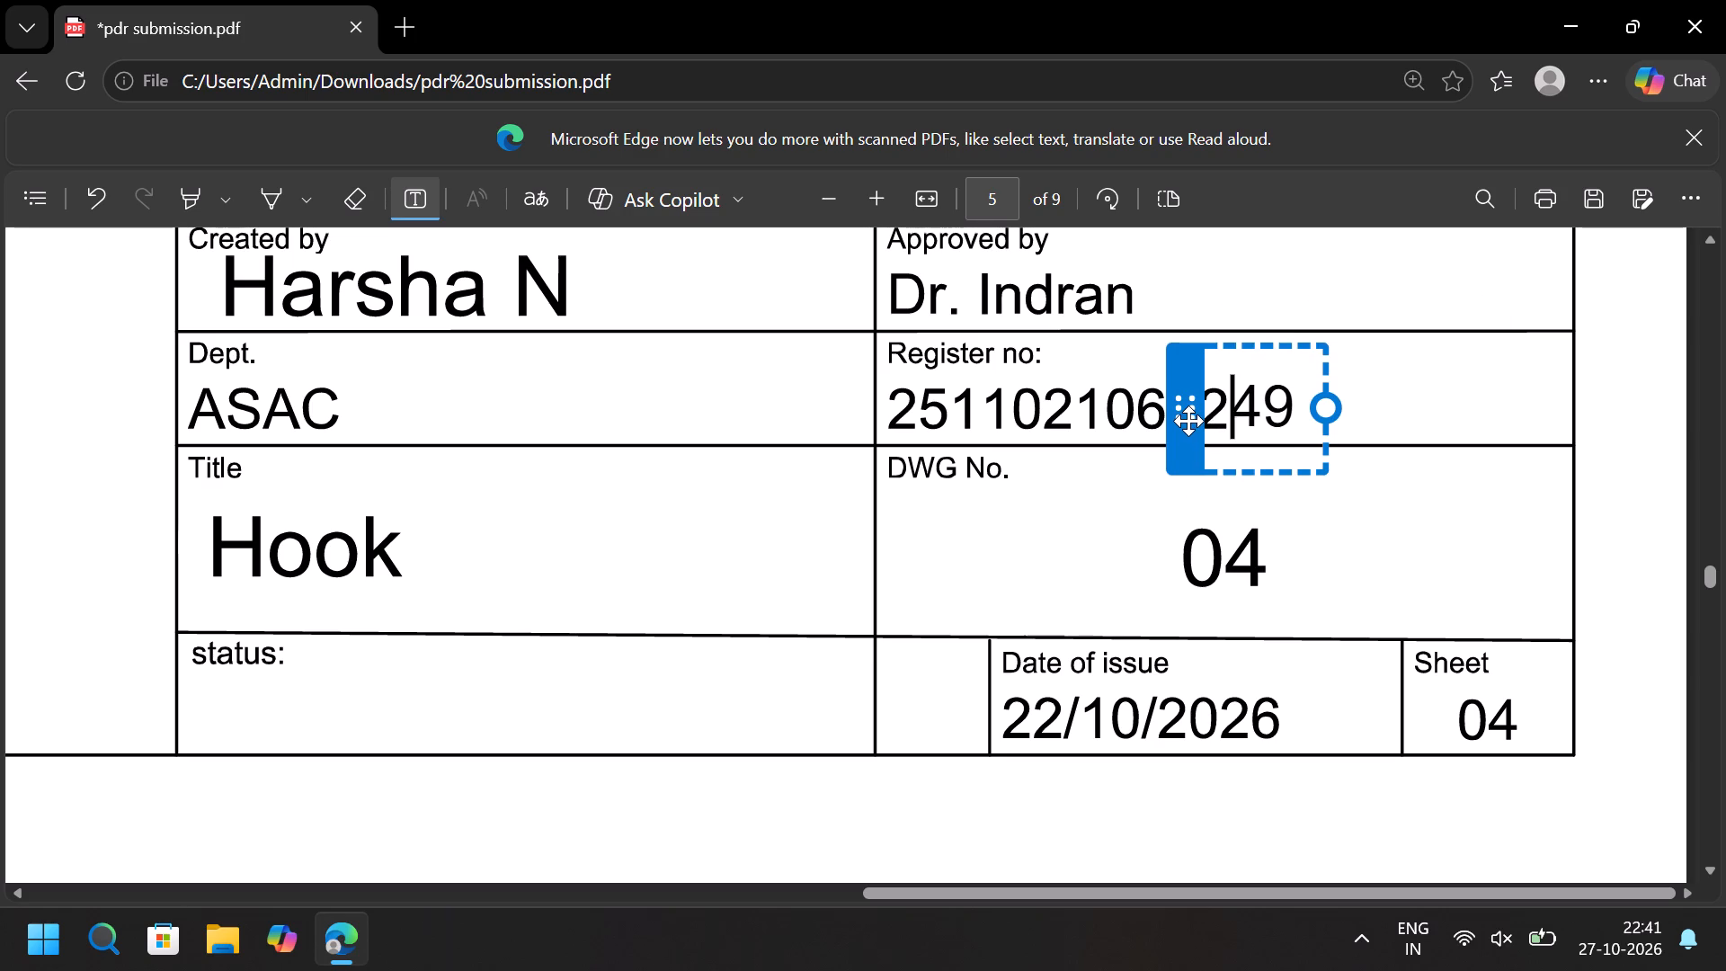
left_click(1115, 519)
Add the new creator's name as text in the page 6 Created by cell, just below the label near the cell's left edge.
scroll(1115, 519, "down", 2, "ctrl")
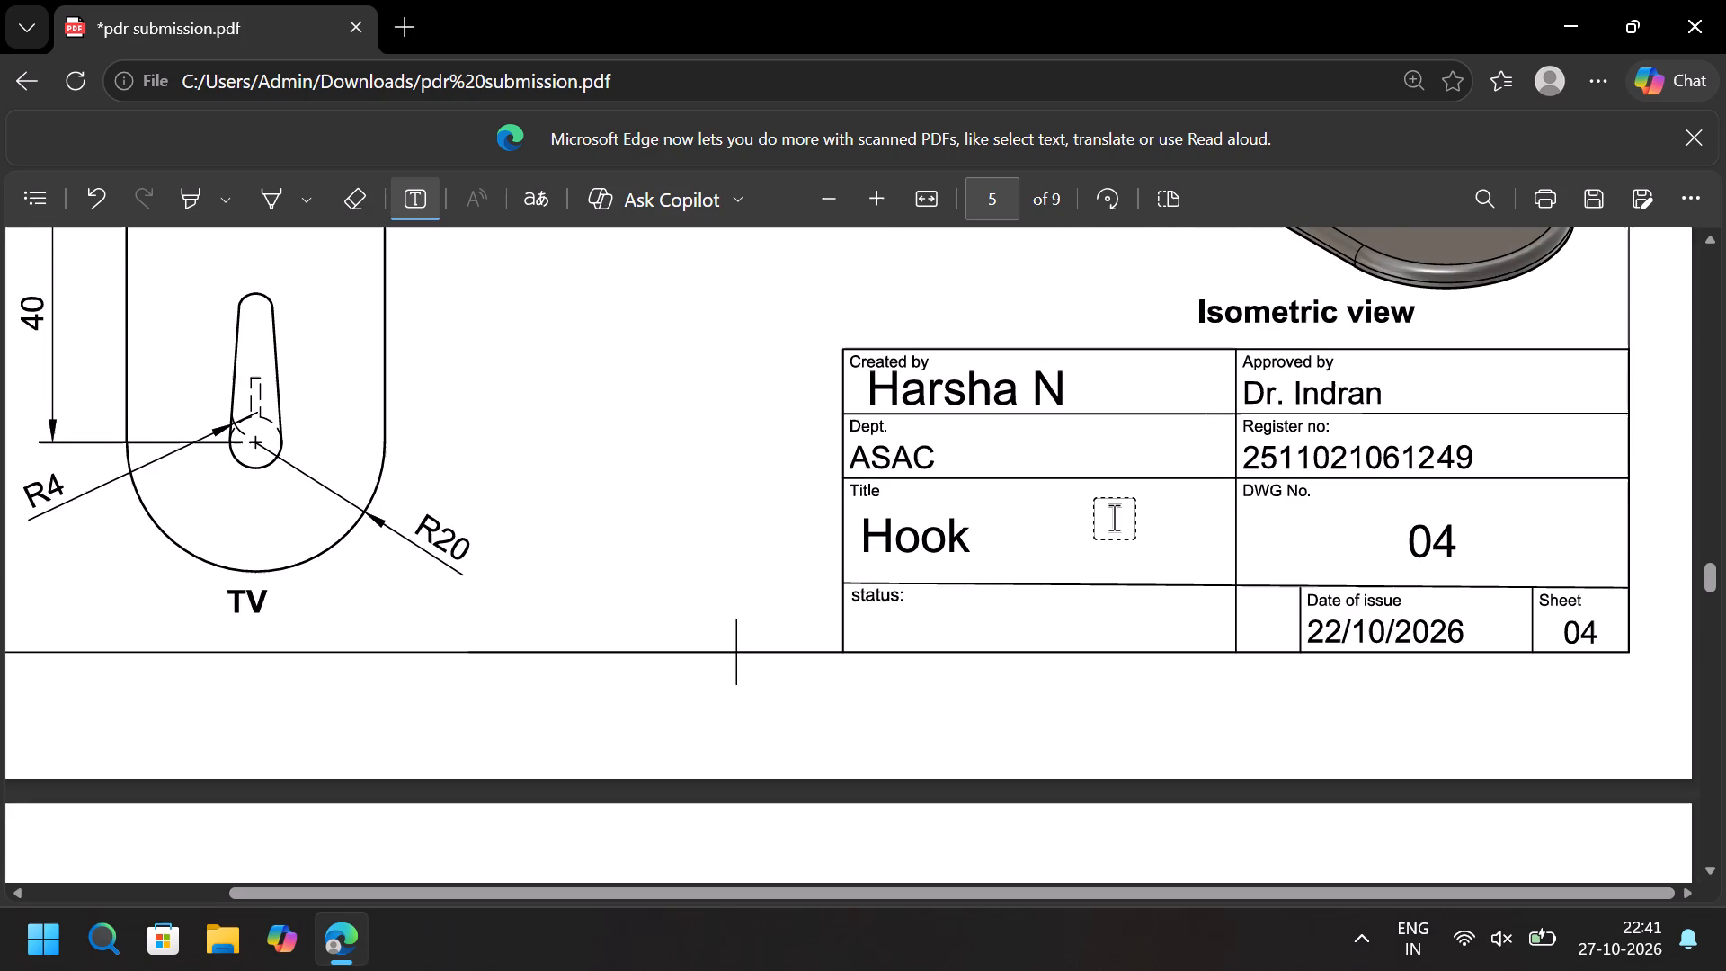
scroll(1115, 519, "down", 7)
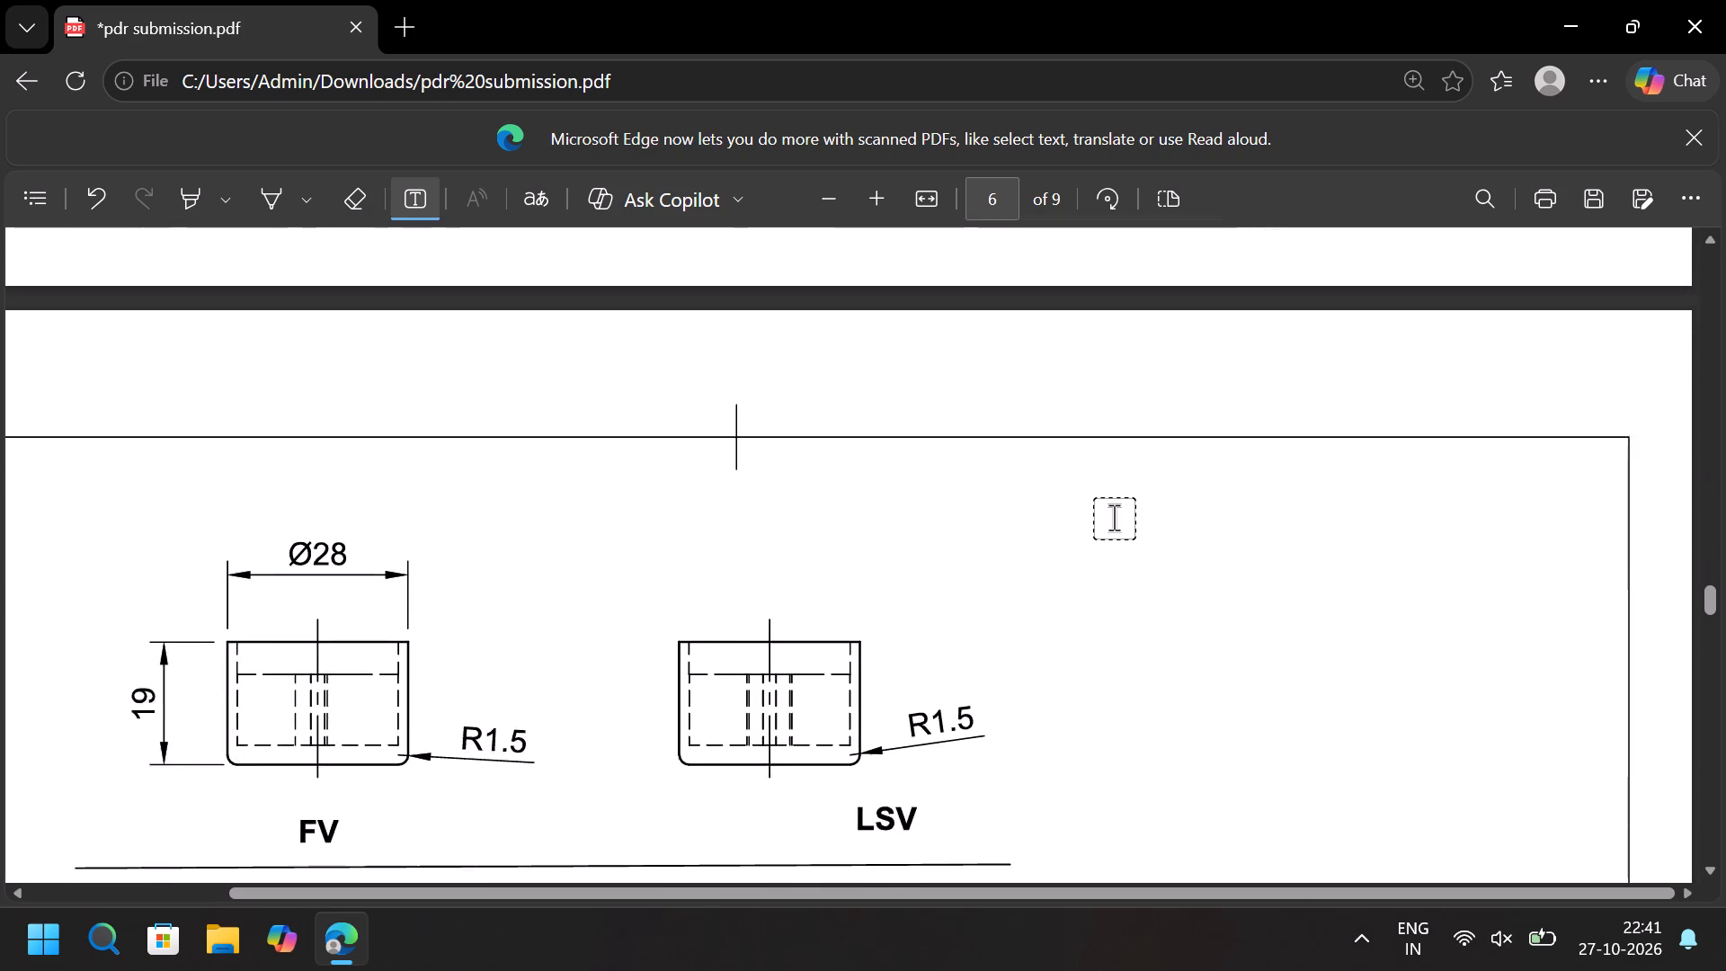
scroll(1115, 519, "down", 9)
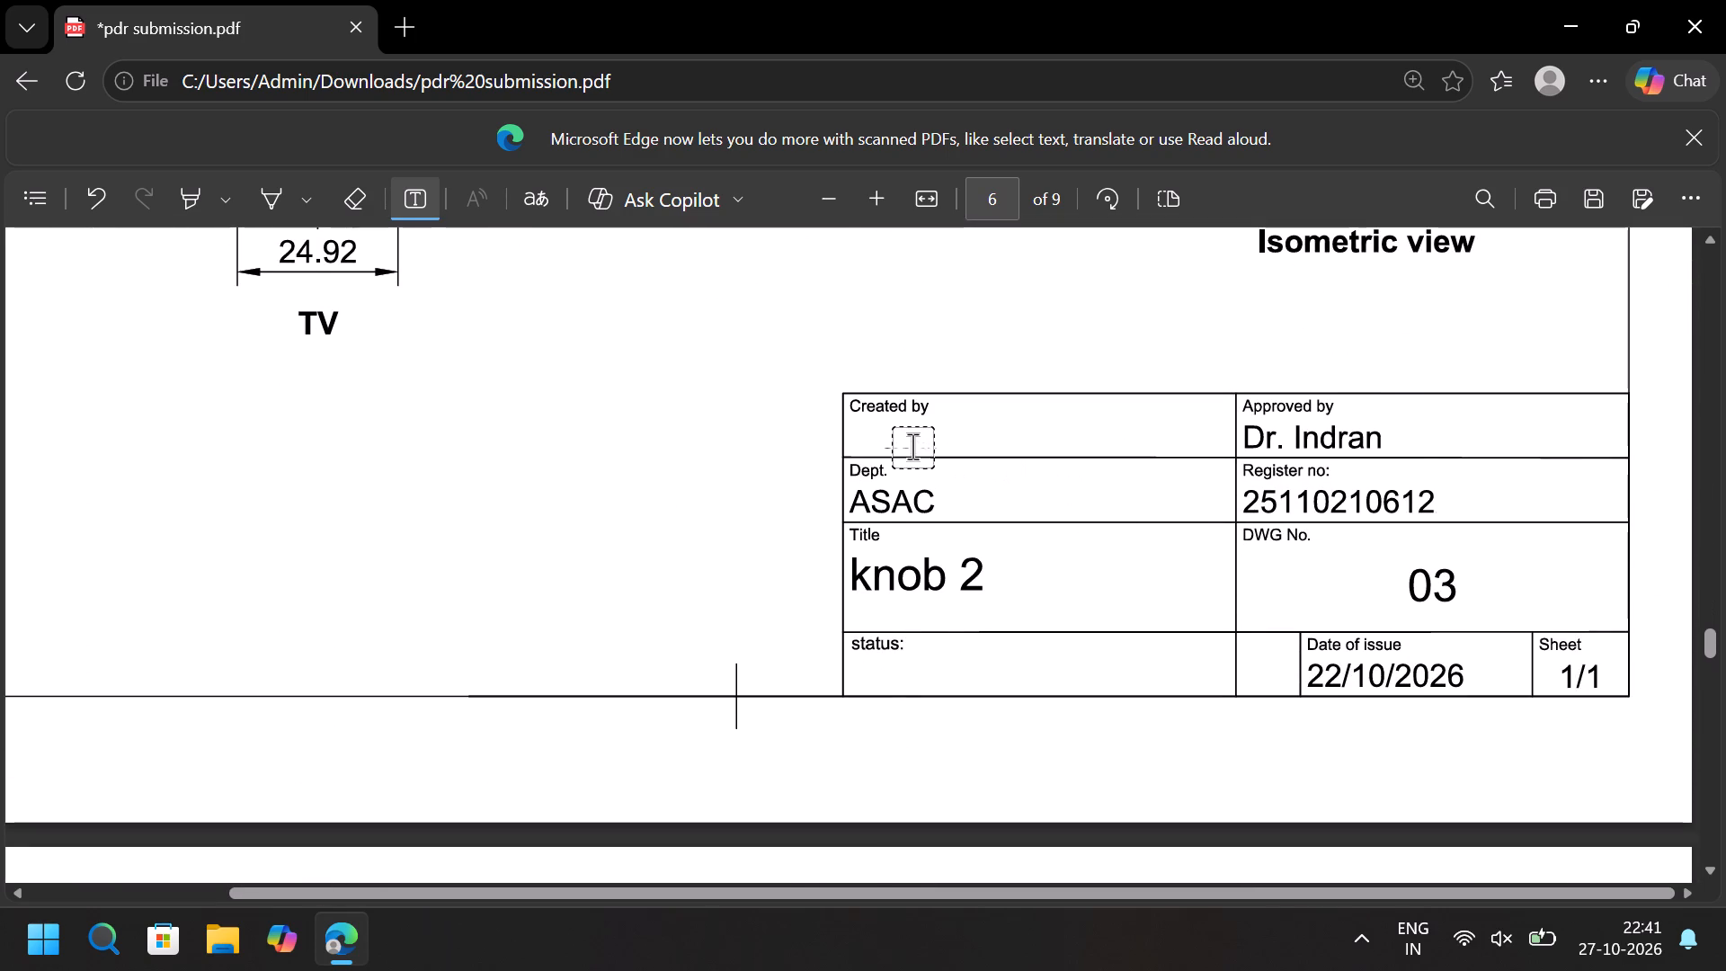
left_click(901, 441)
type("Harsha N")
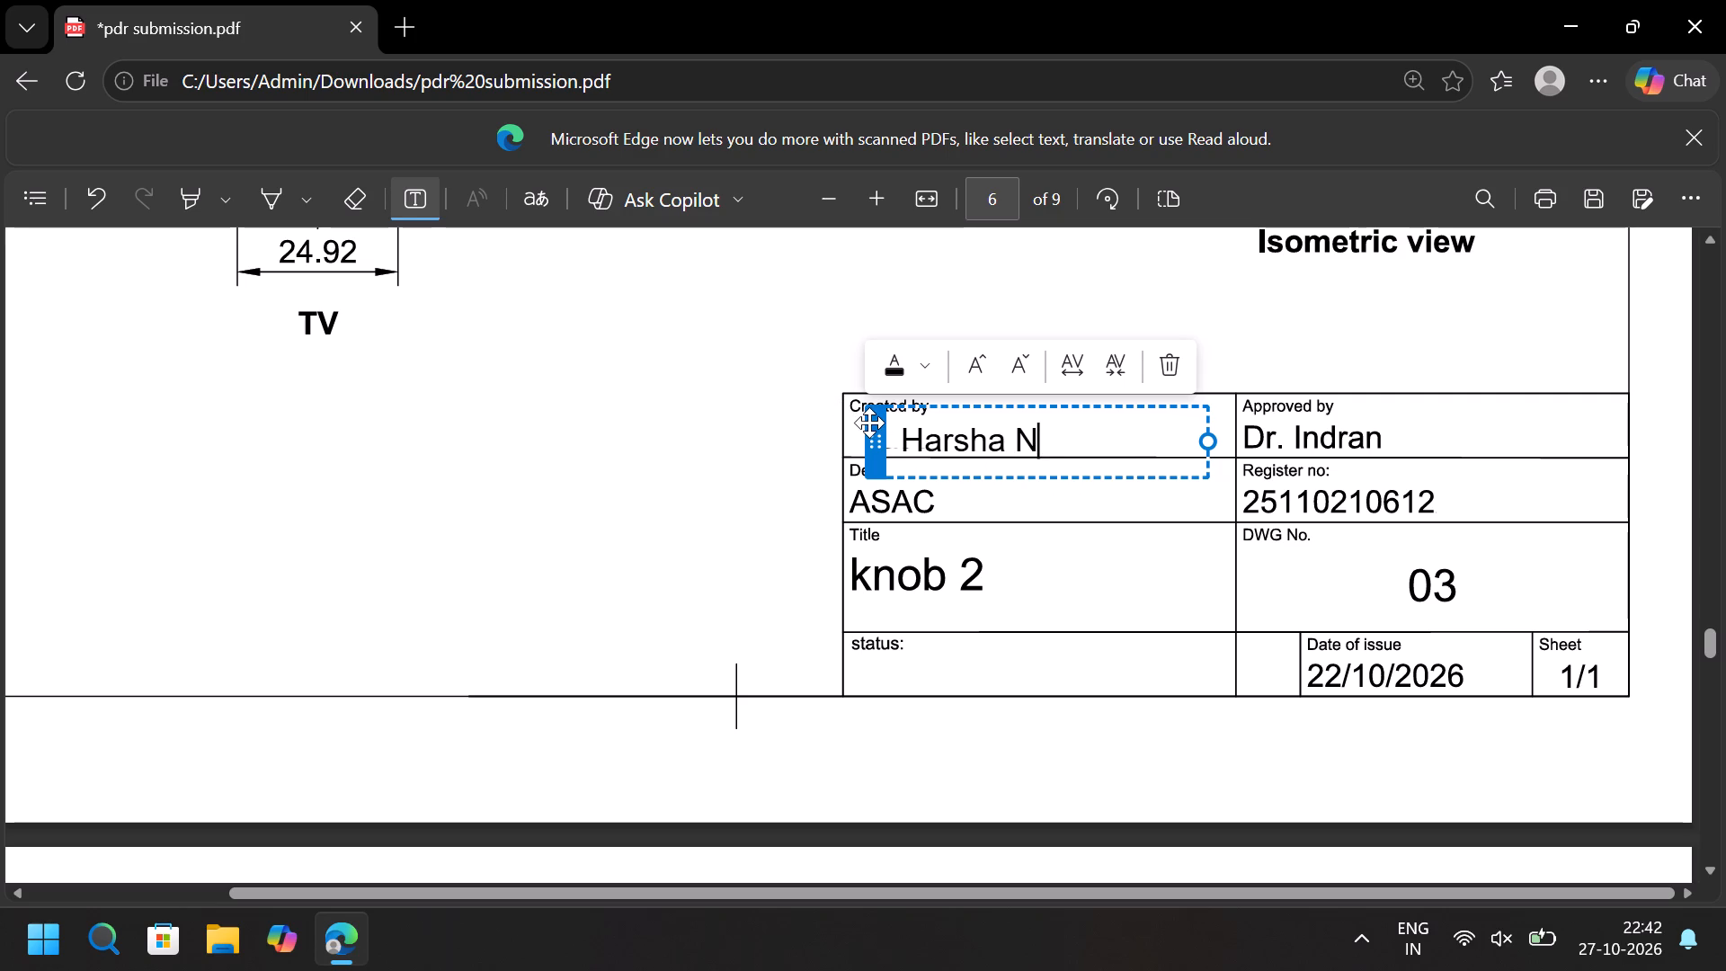
left_click_drag(869, 423, 1030, 389)
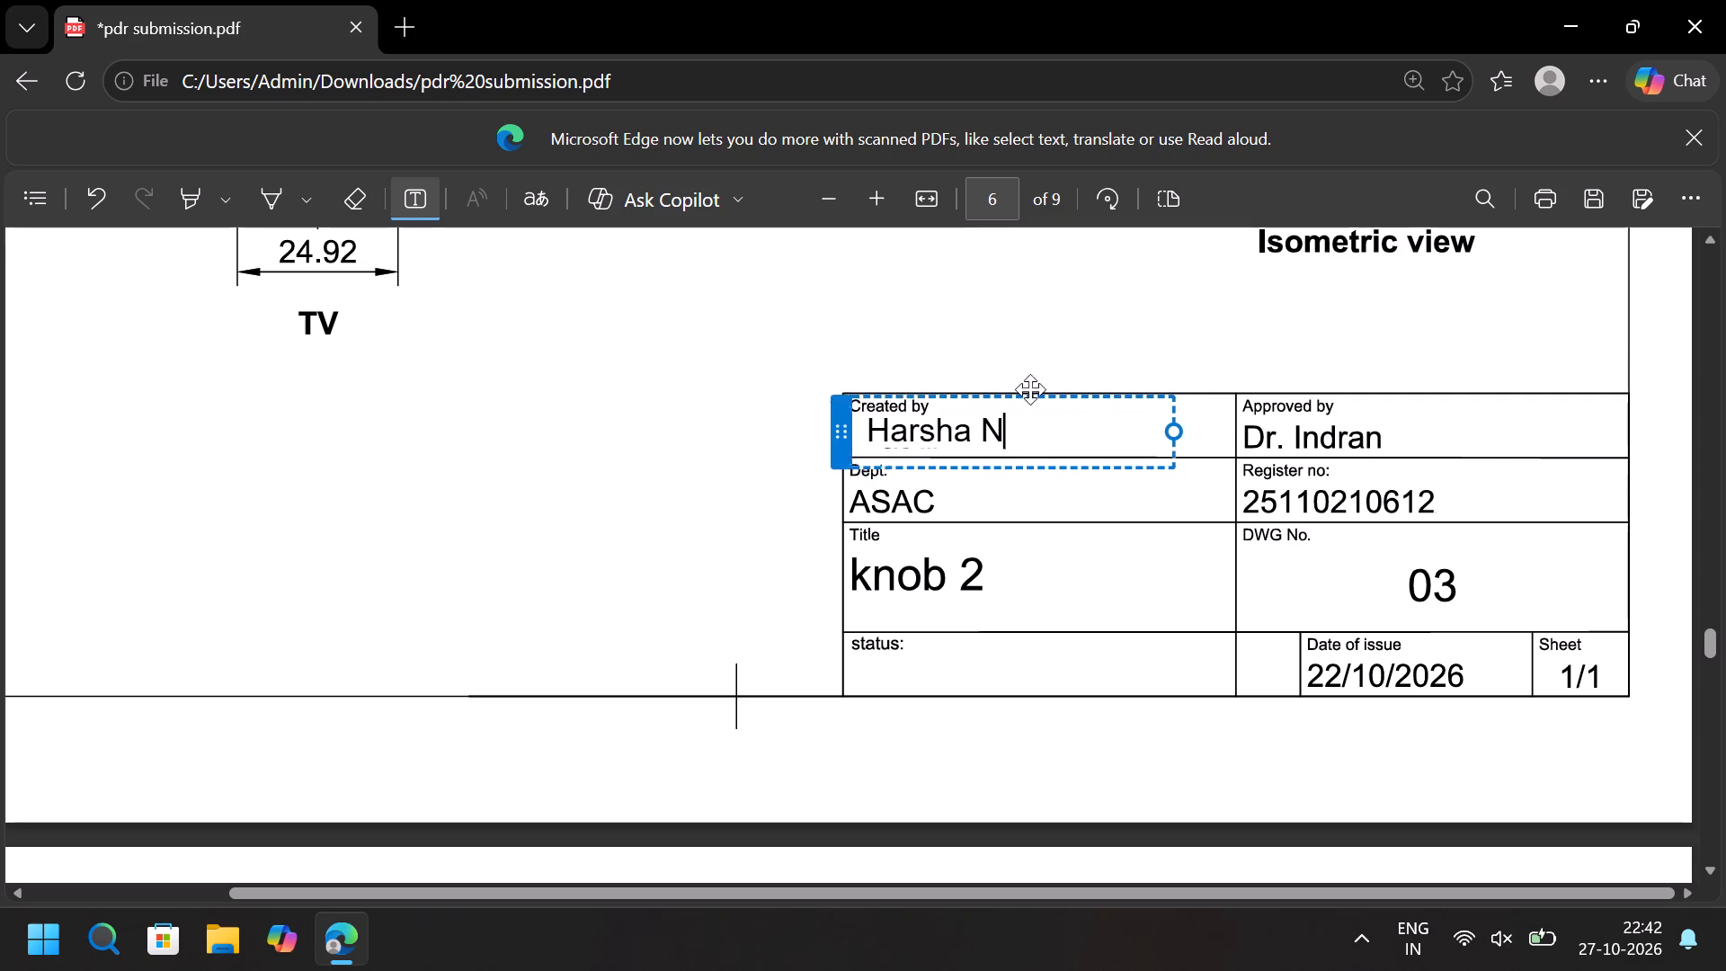
left_click_drag(1030, 389, 1261, 423)
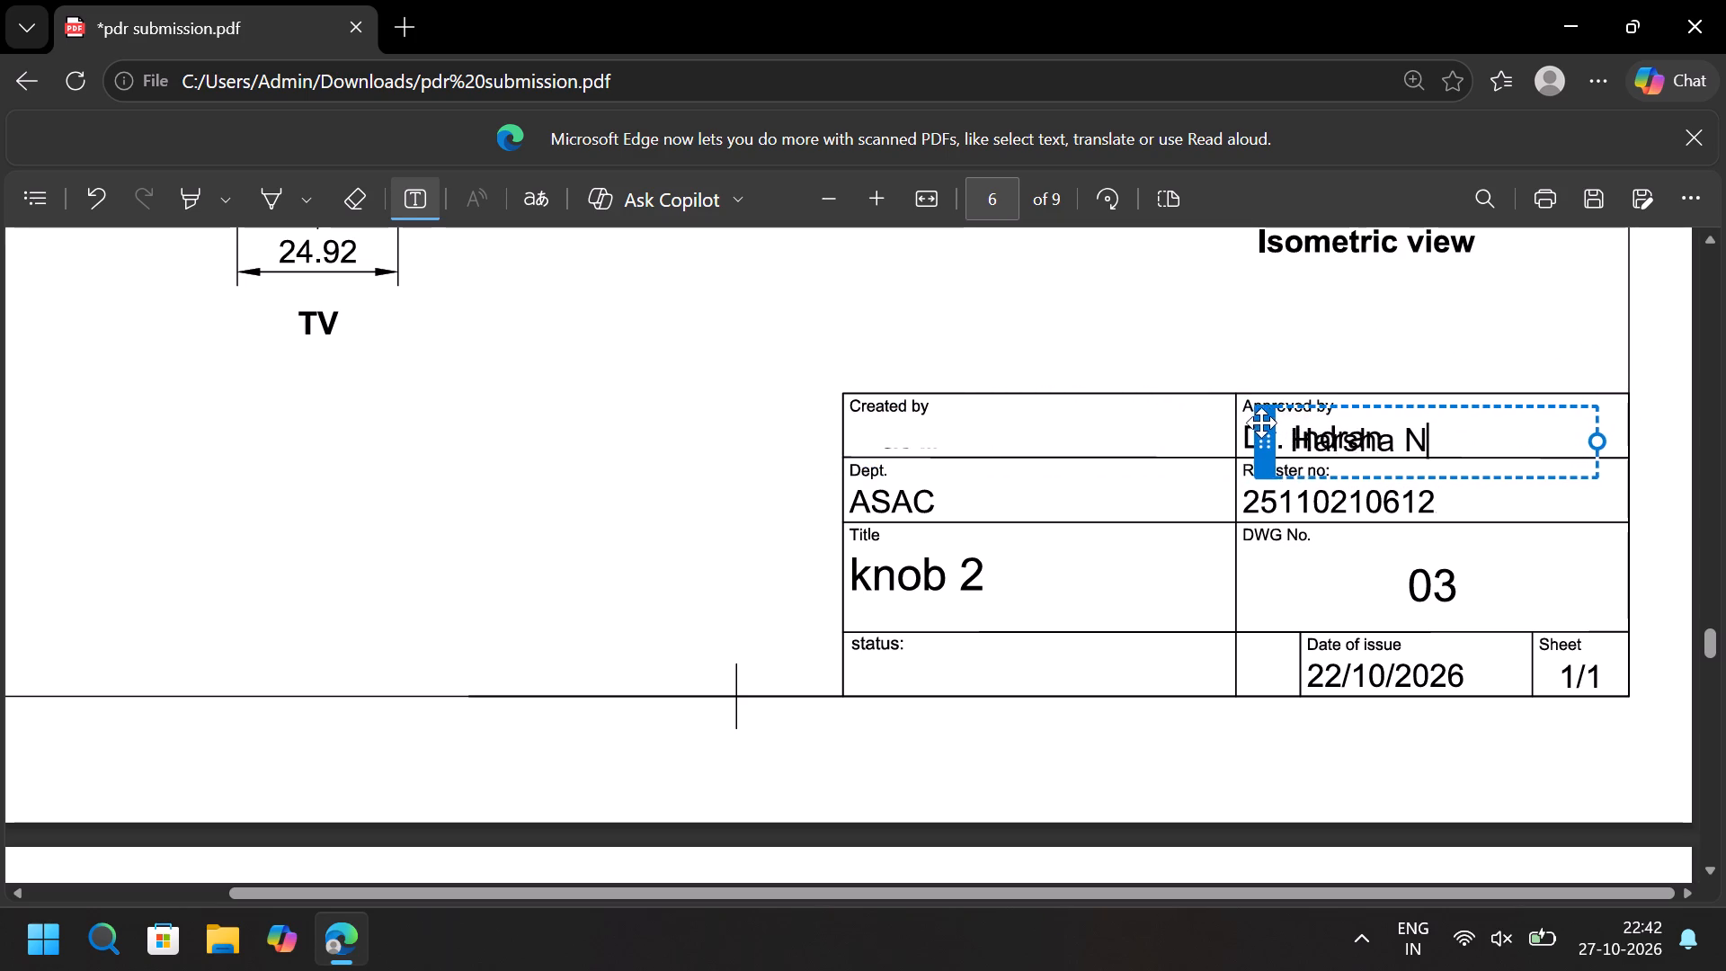
left_click_drag(1261, 423, 1291, 420)
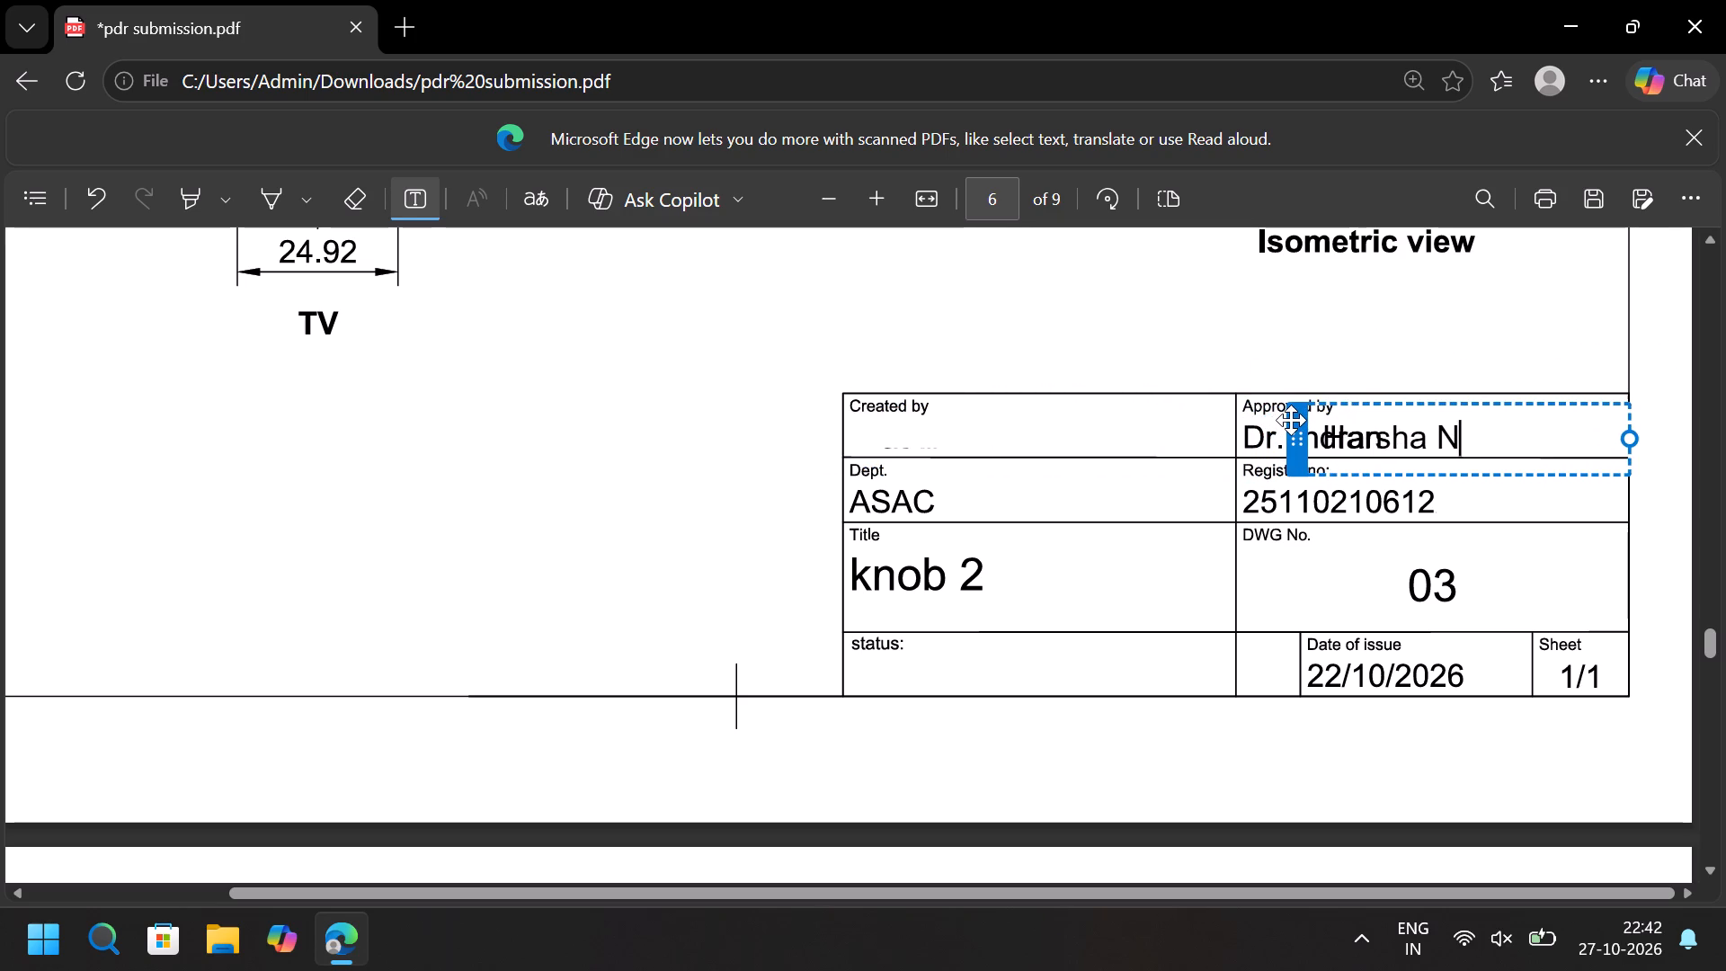
left_click_drag(1291, 420, 822, 414)
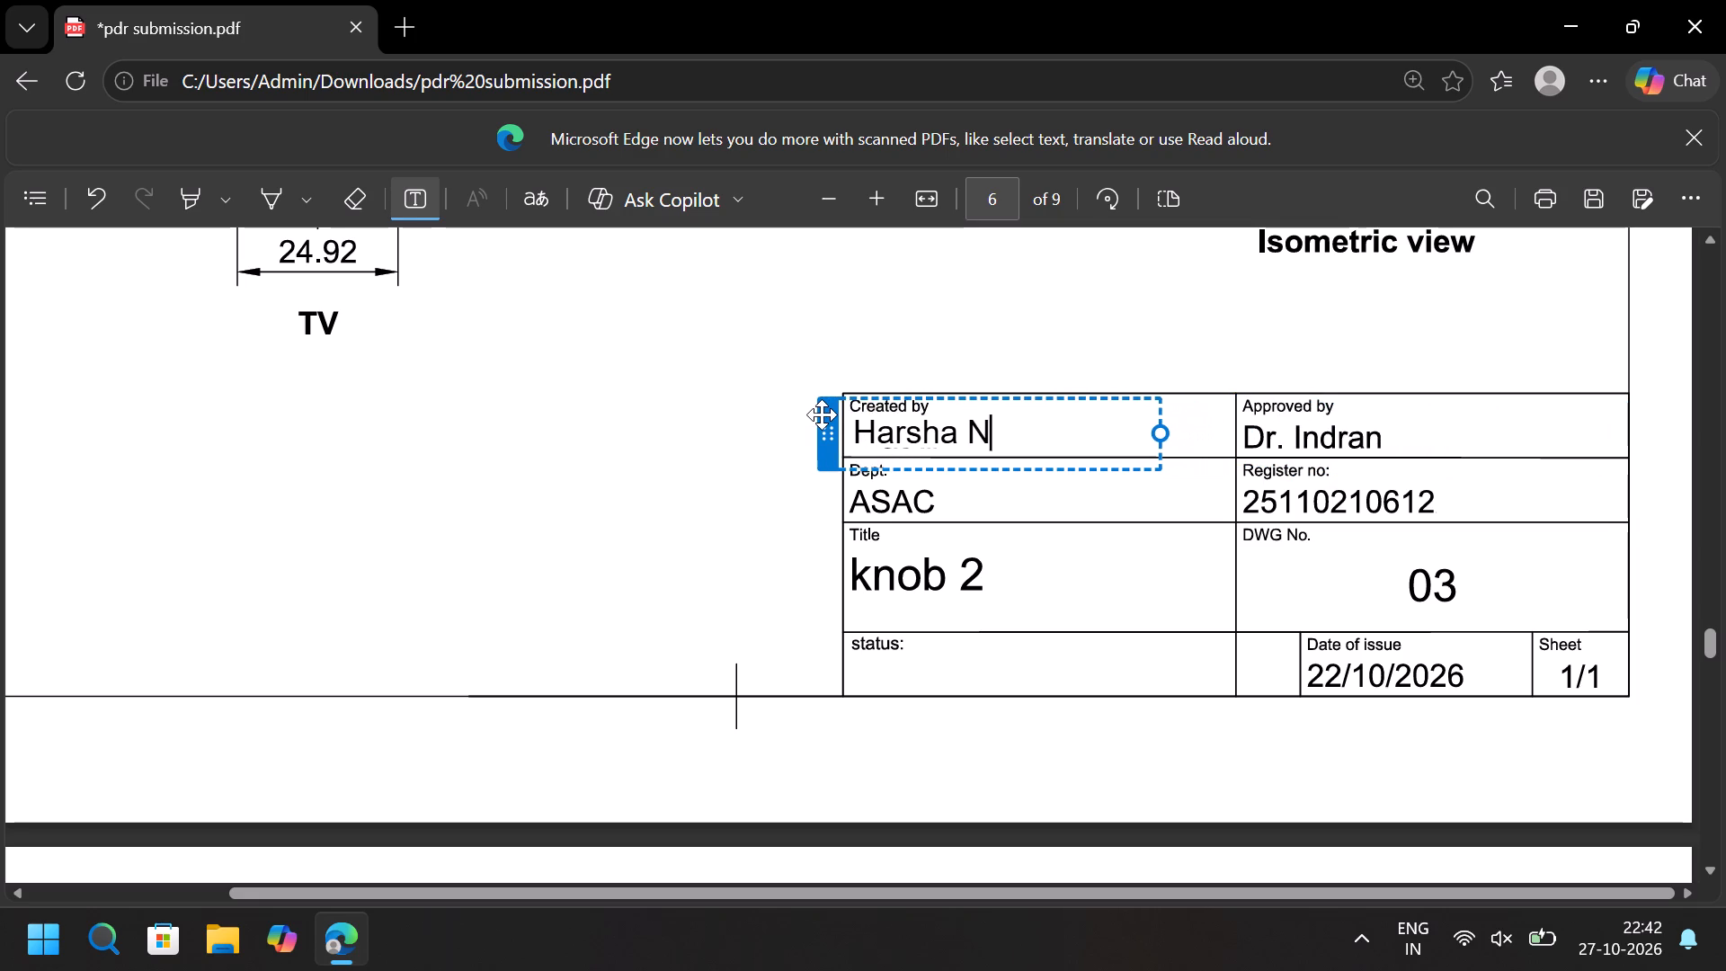
left_click_drag(822, 414, 822, 413)
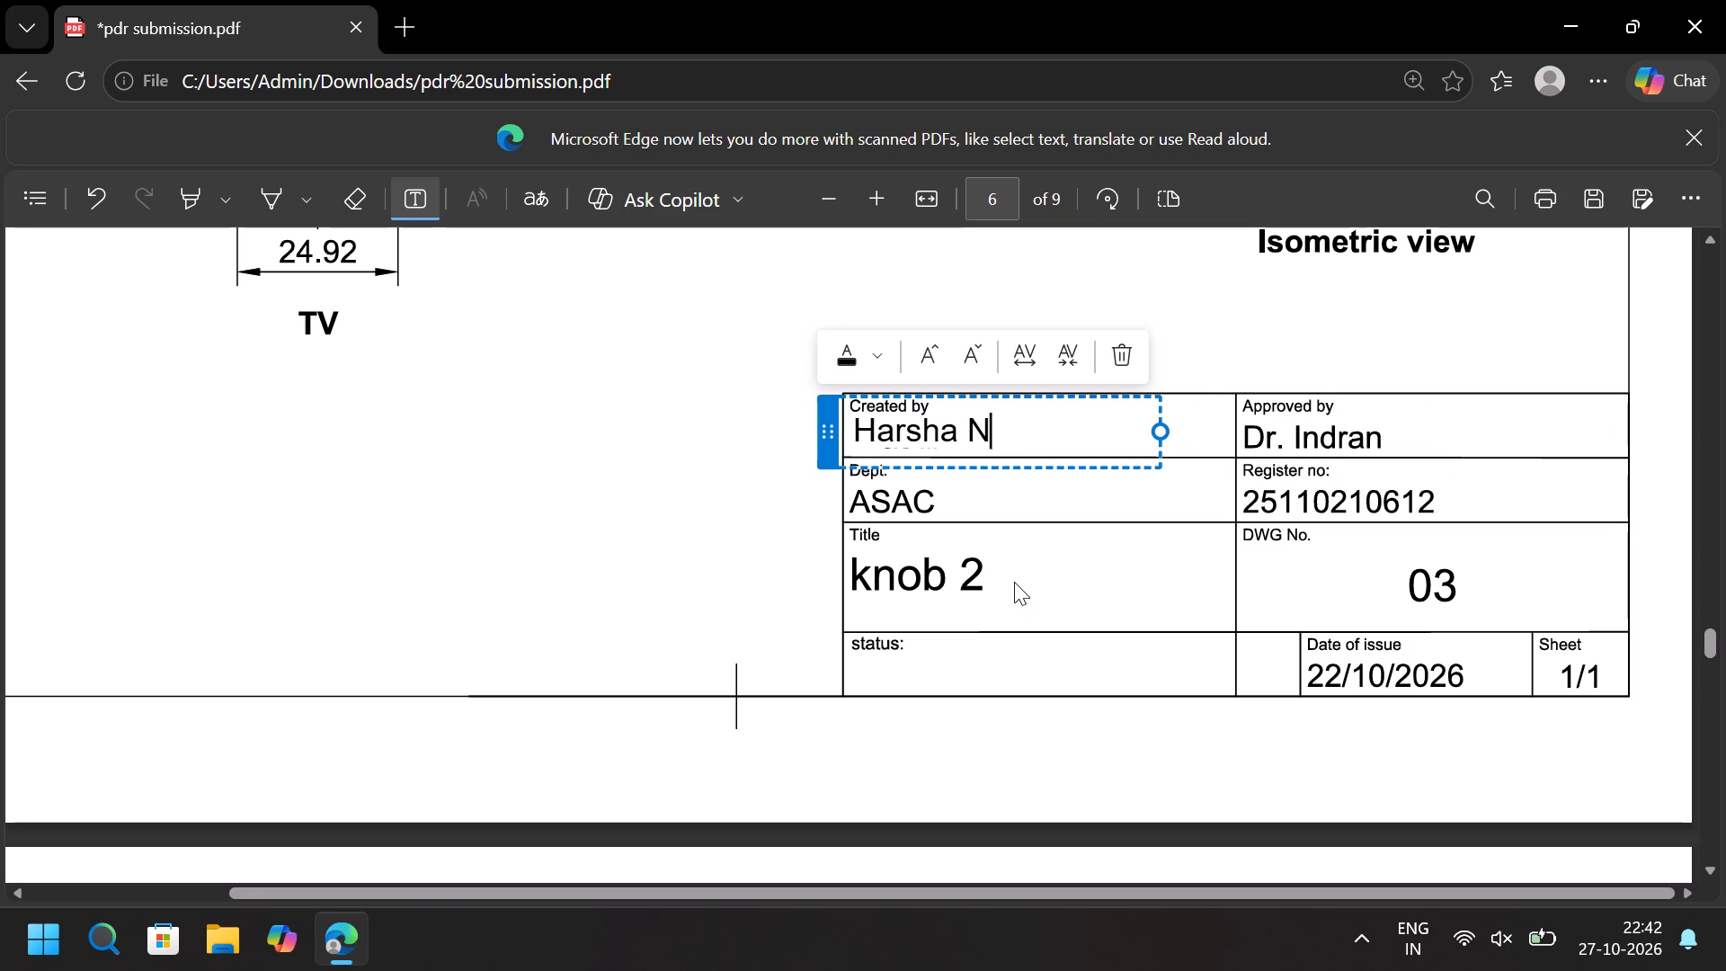
left_click(1014, 588)
Cover the printed title "knob 2" in the page 6 Title cell with white pen strokes.
scroll(1014, 588, "down", 1, "ctrl")
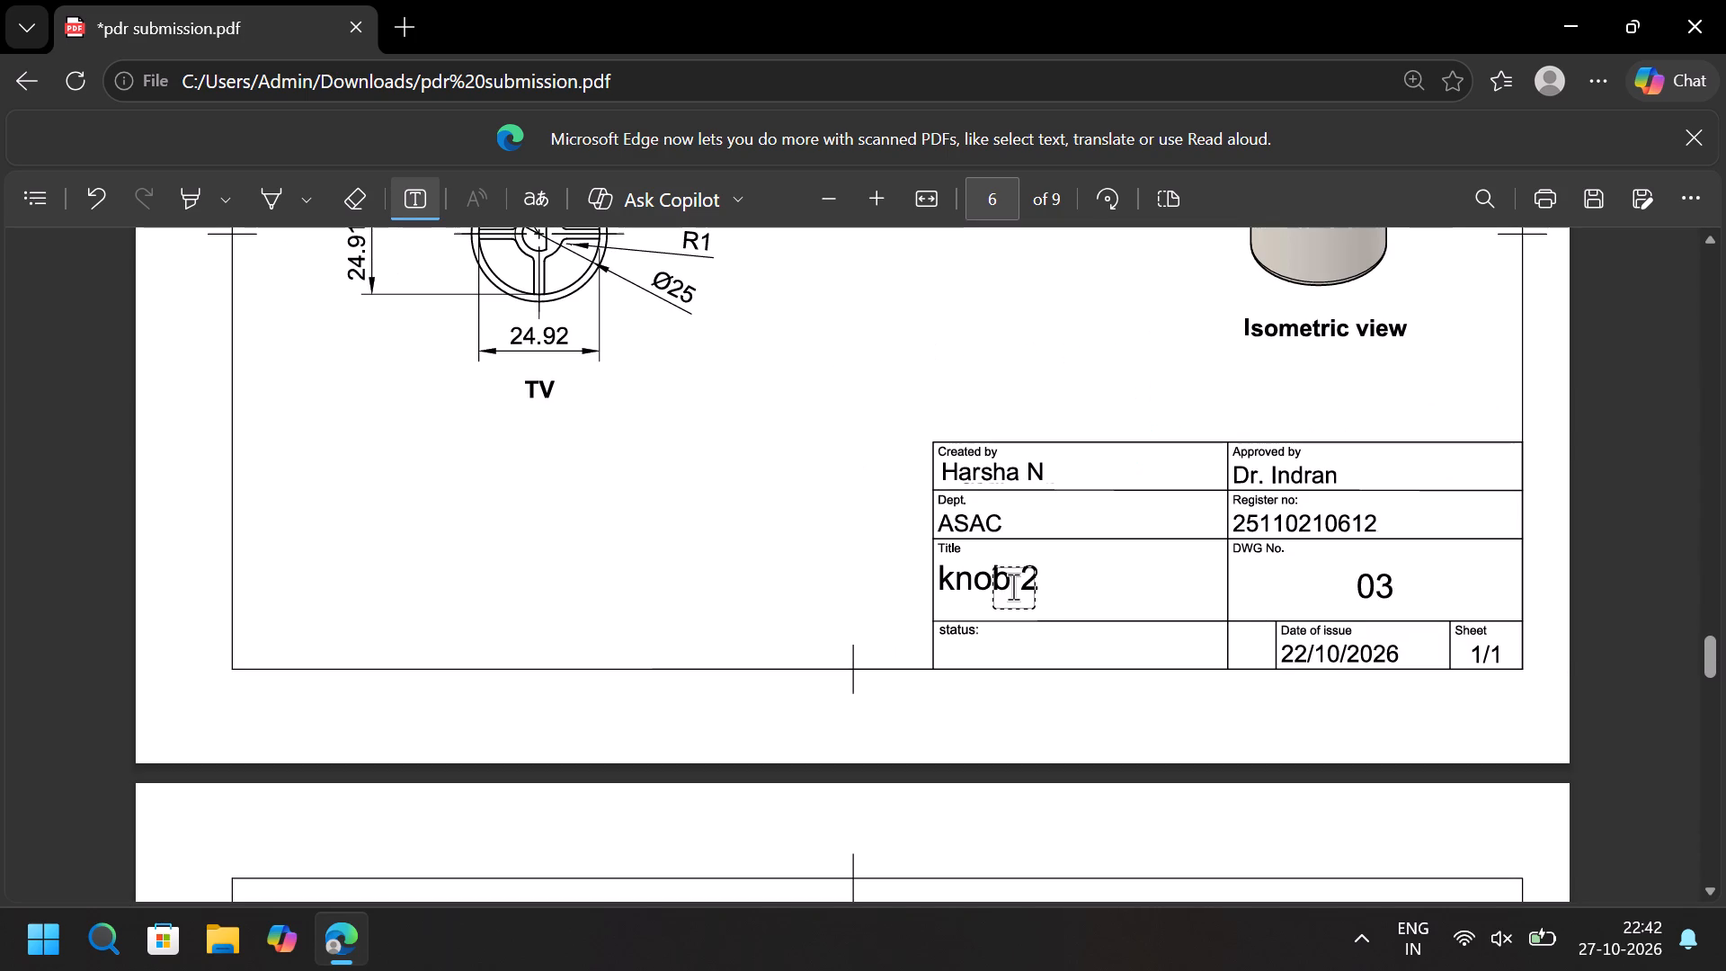
left_click_drag(1058, 580, 1029, 580)
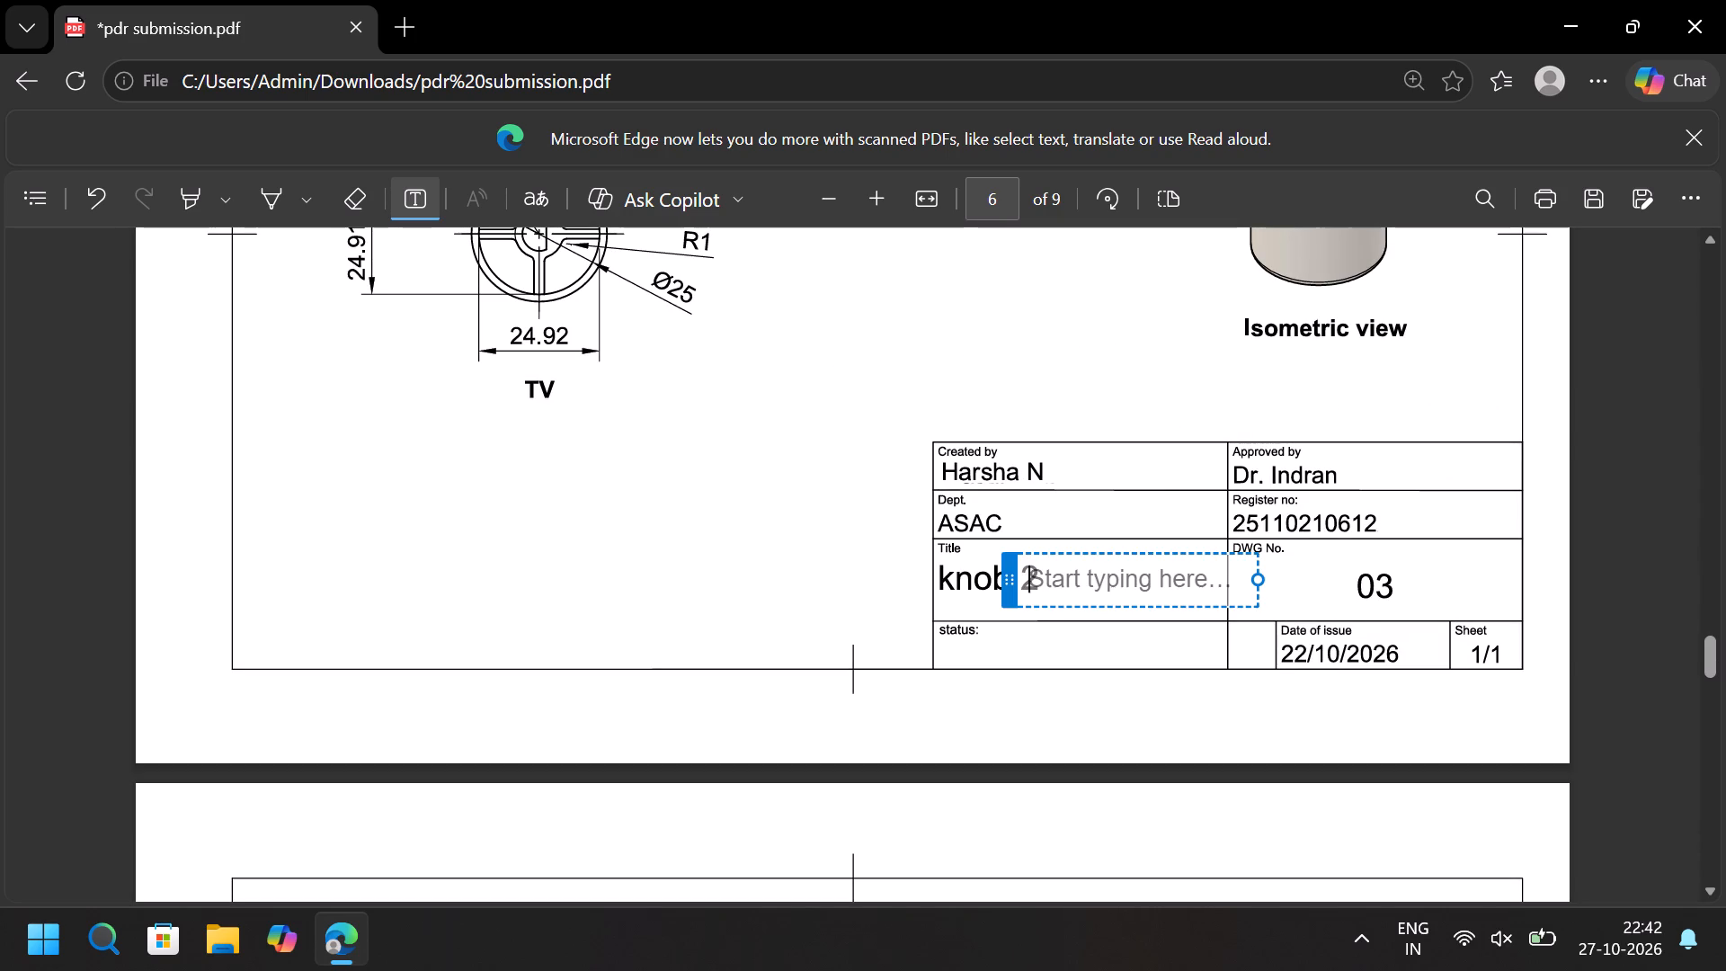
key("BackSpace")
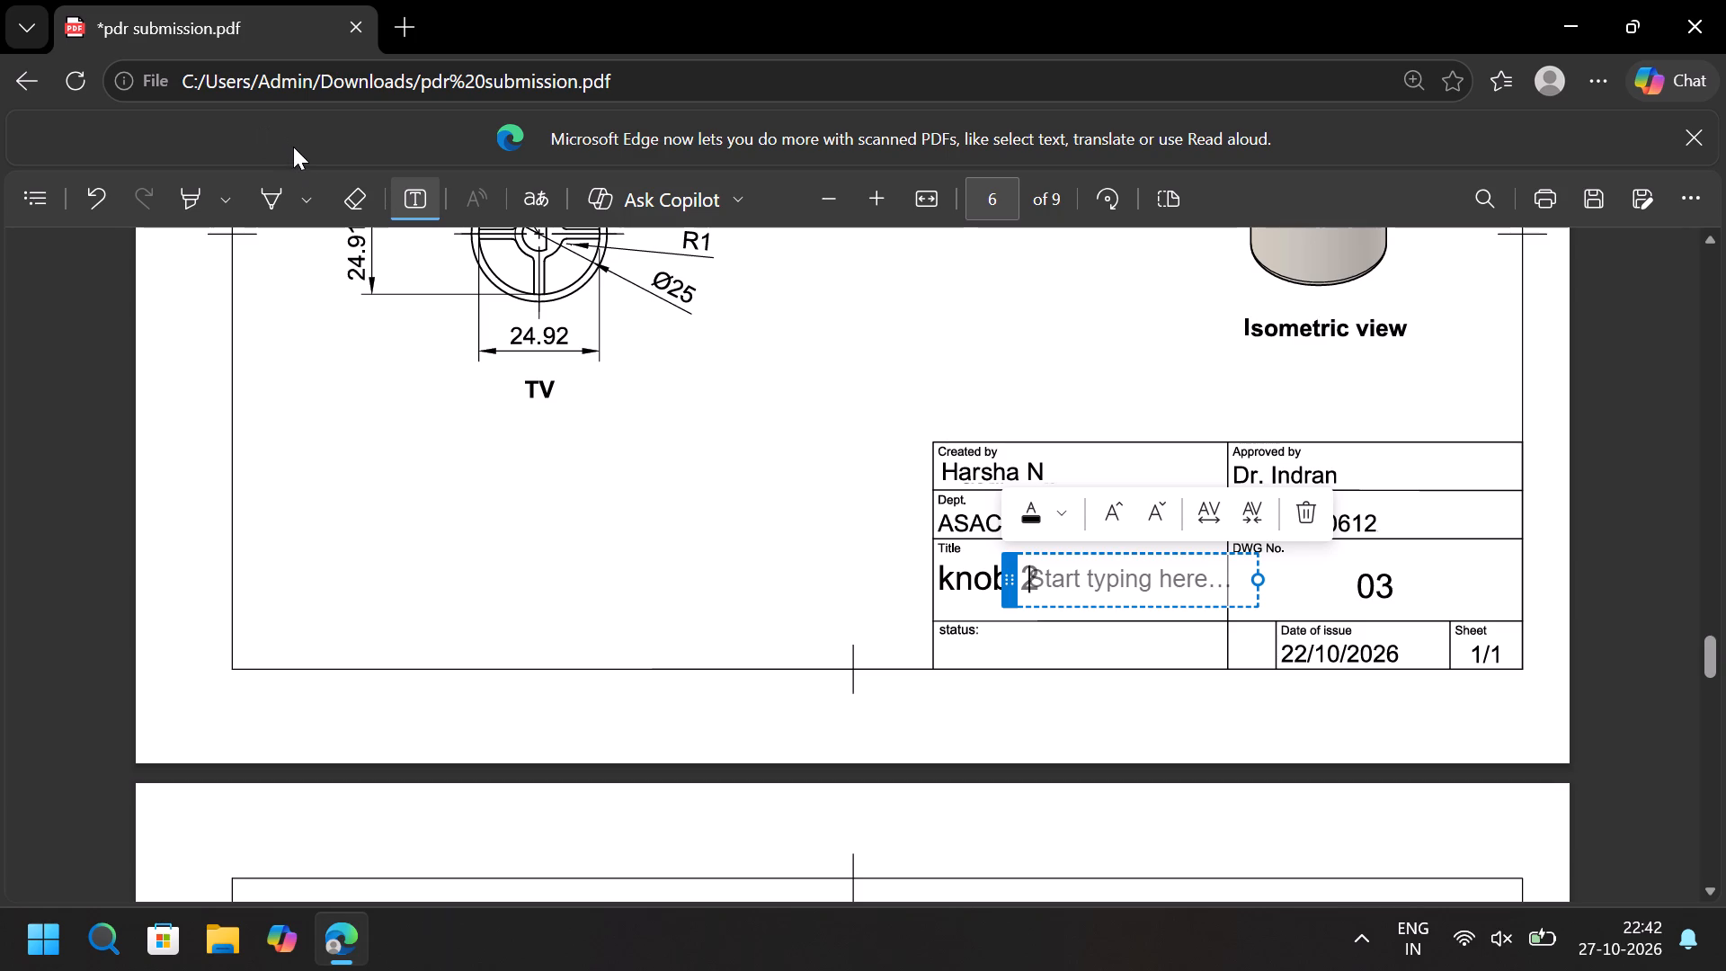
left_click(283, 200)
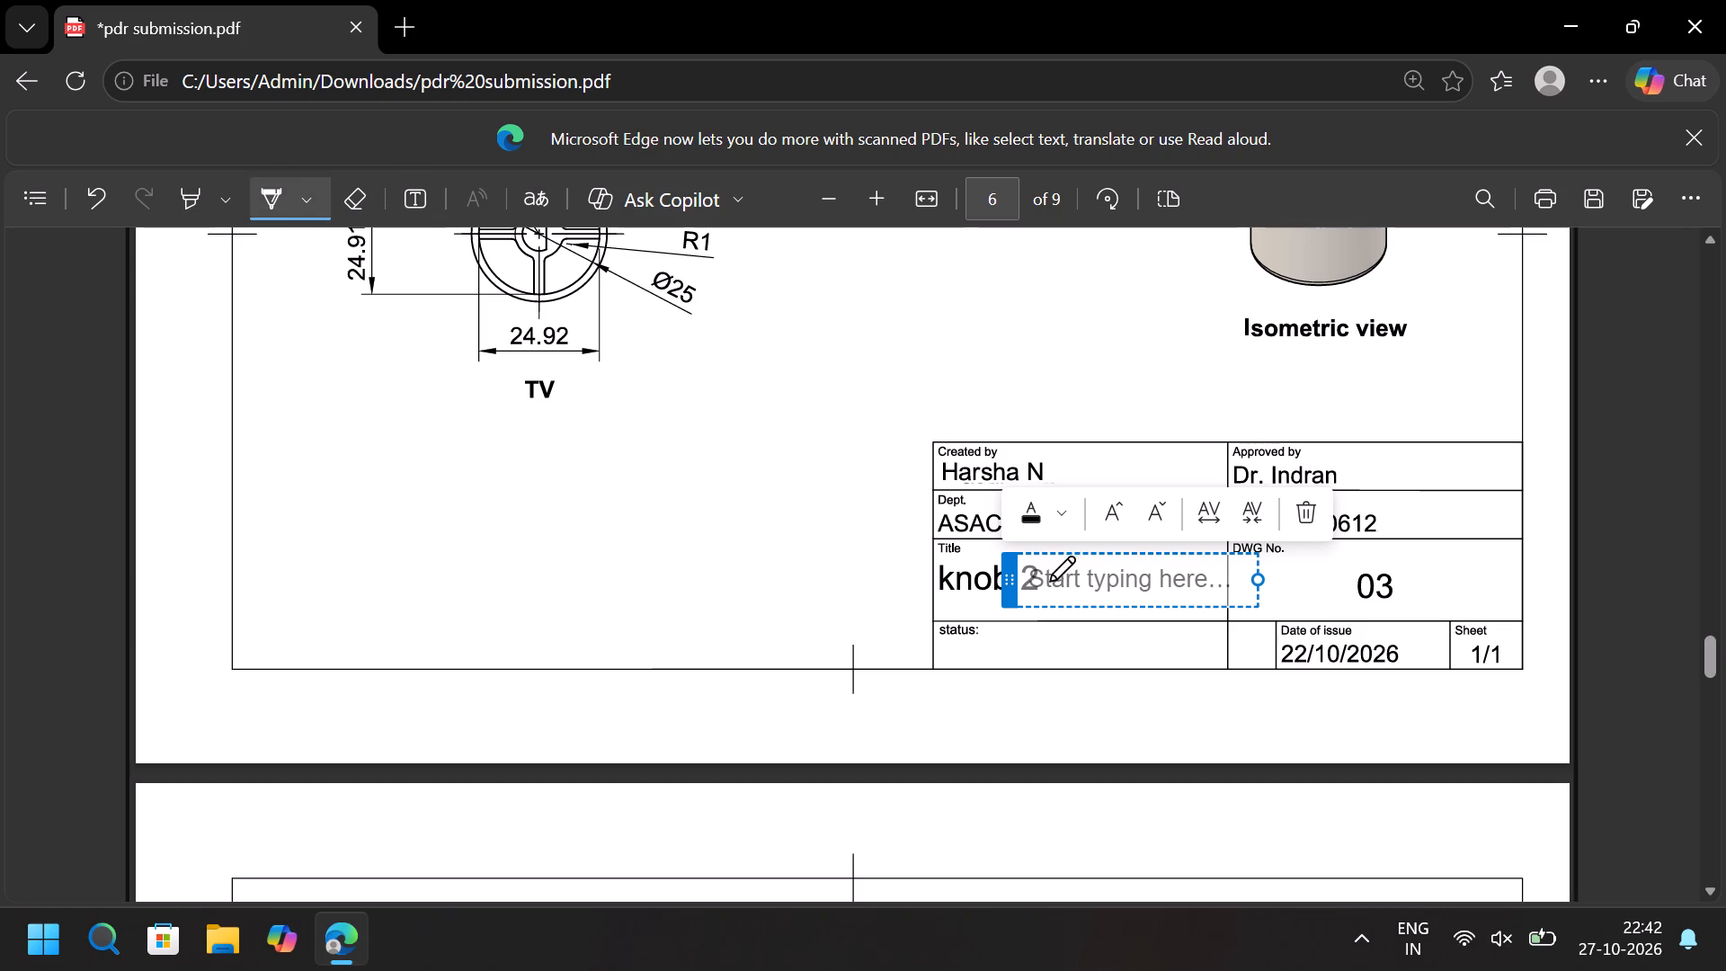
left_click_drag(998, 598, 993, 589)
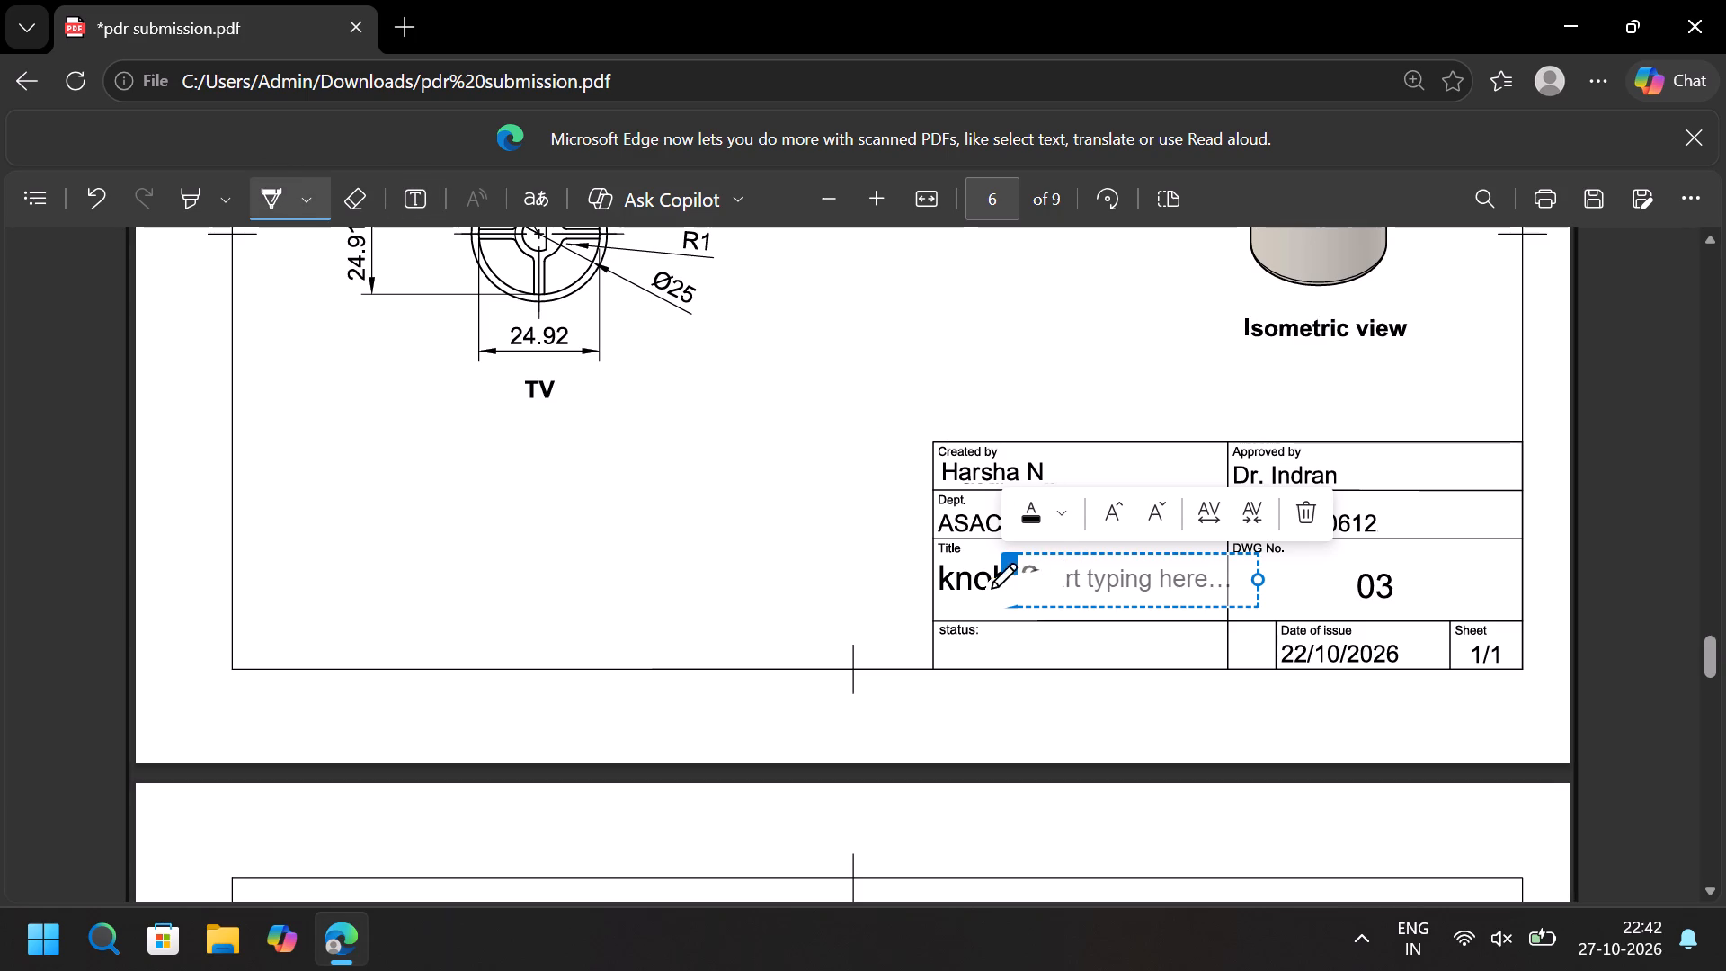
left_click_drag(993, 589, 1000, 562)
left_click_drag(1000, 562, 946, 578)
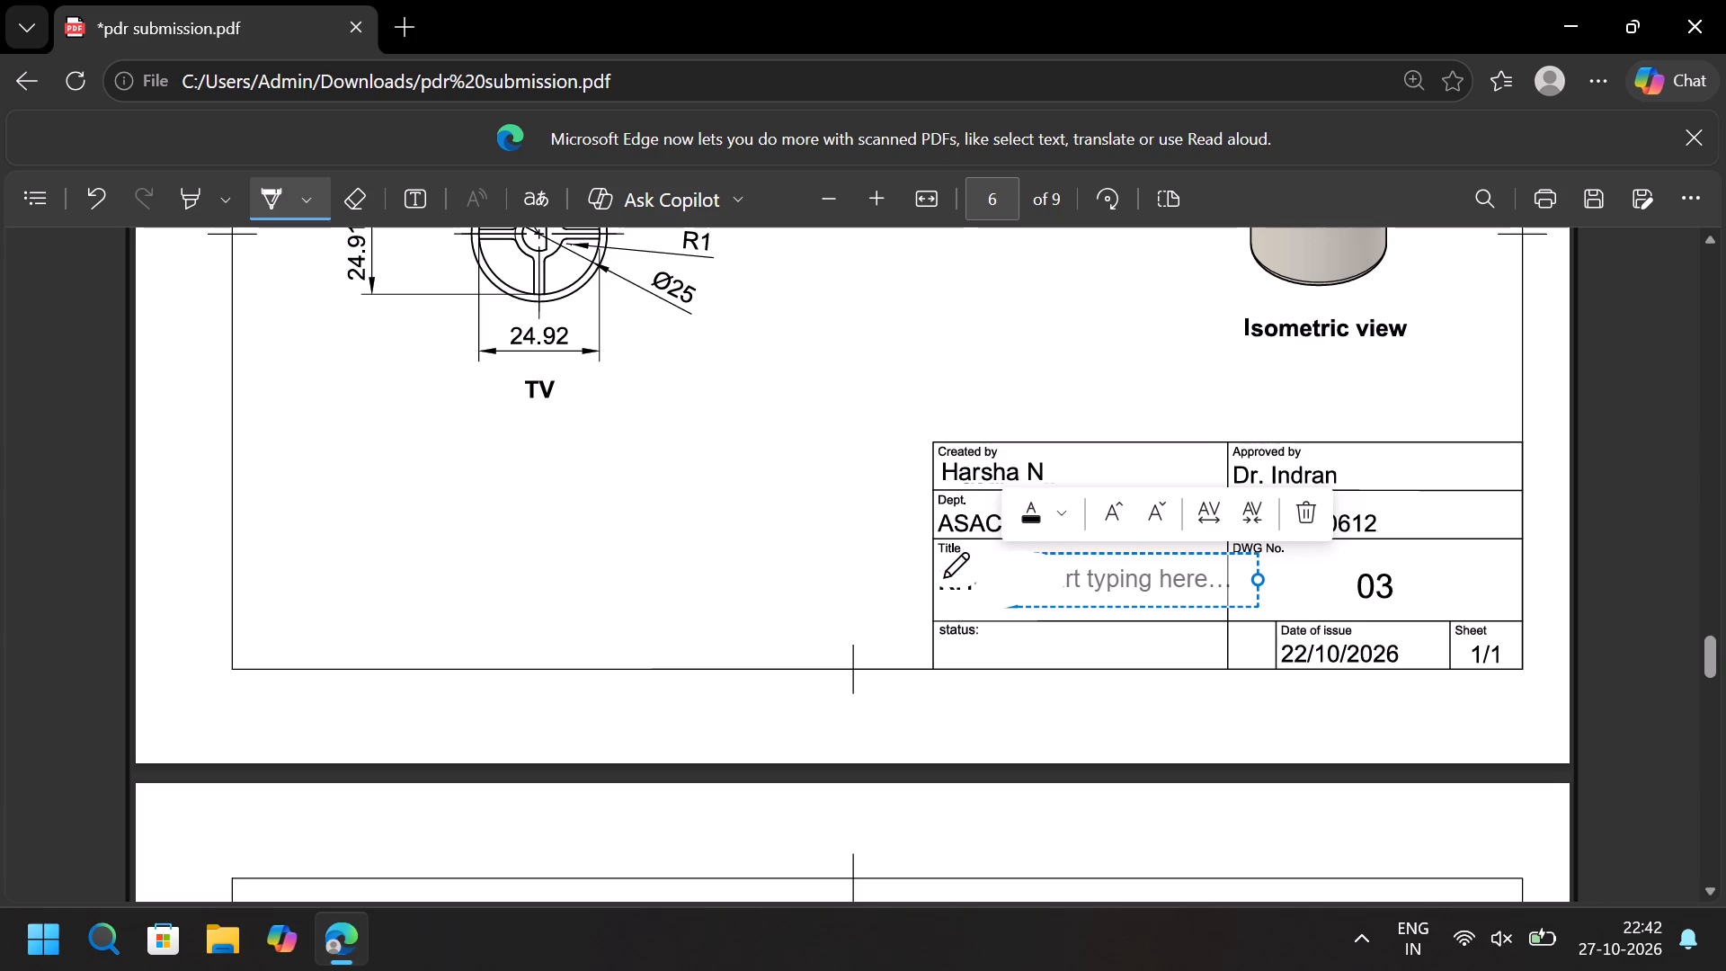
left_click_drag(946, 578, 1107, 561)
left_click_drag(1107, 561, 1027, 566)
left_click_drag(974, 582, 1002, 590)
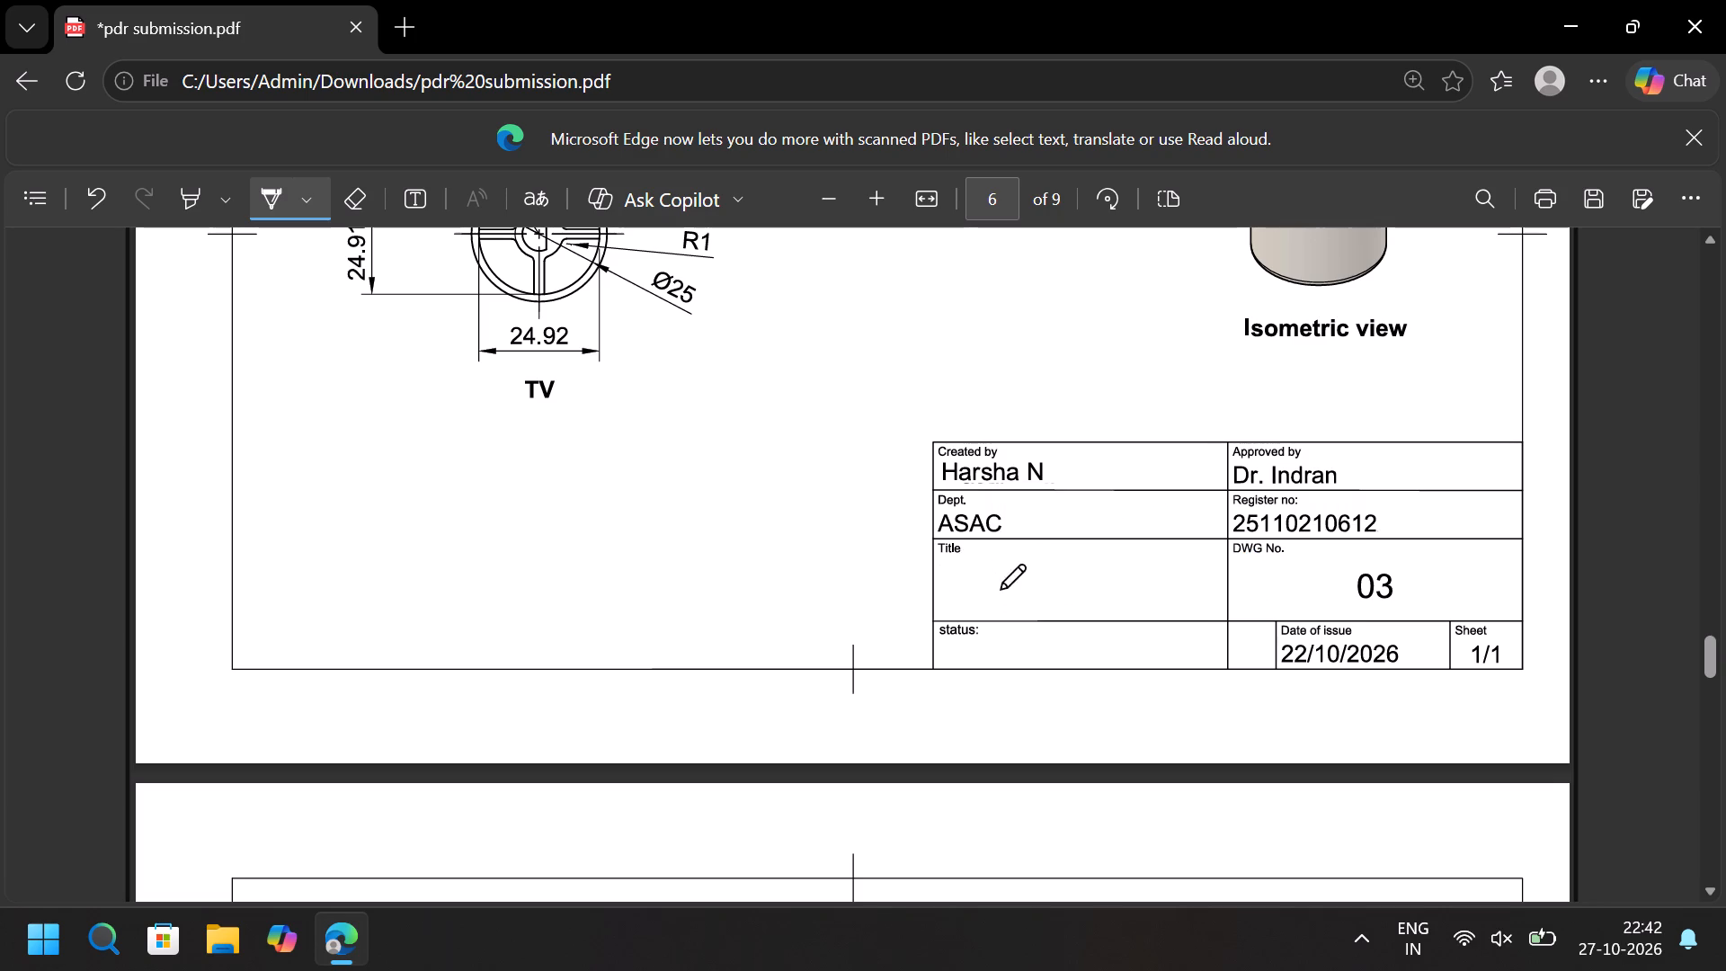
left_click_drag(1002, 590, 1082, 575)
Add "Fan knob" as text in the page 6 Title cell, enlarge it several sizes and shift it to the cell's left edge.
scroll(1082, 575, "up", 1, "ctrl")
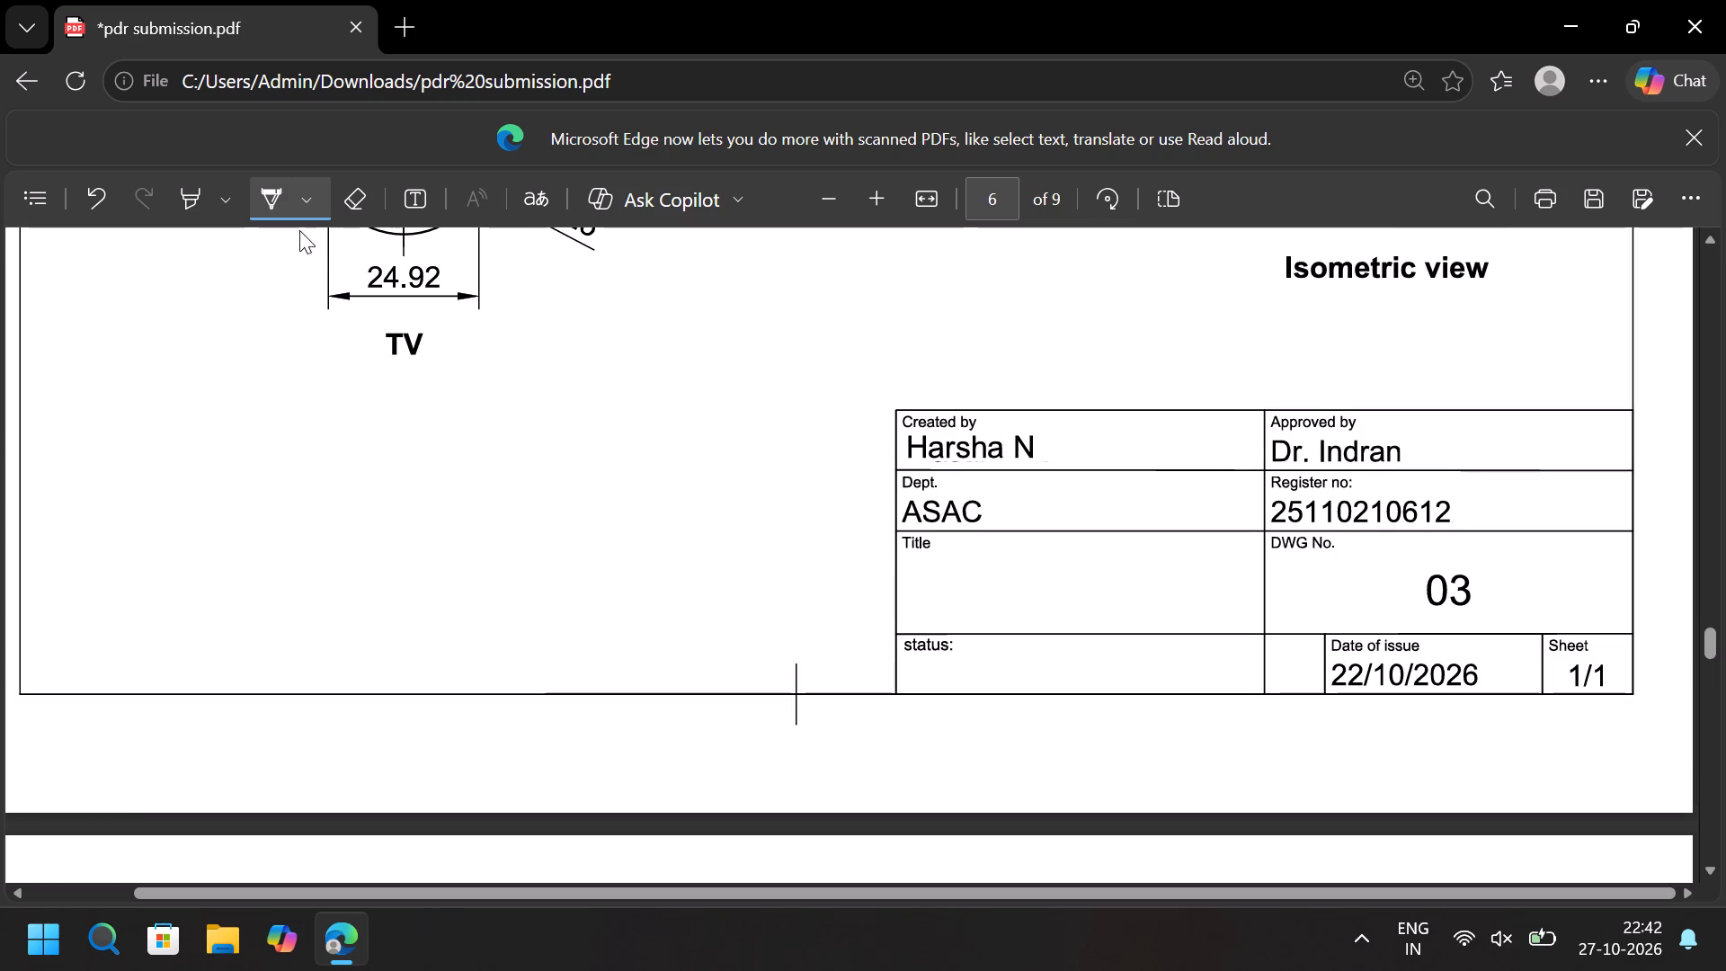
left_click(424, 195)
left_click(930, 586)
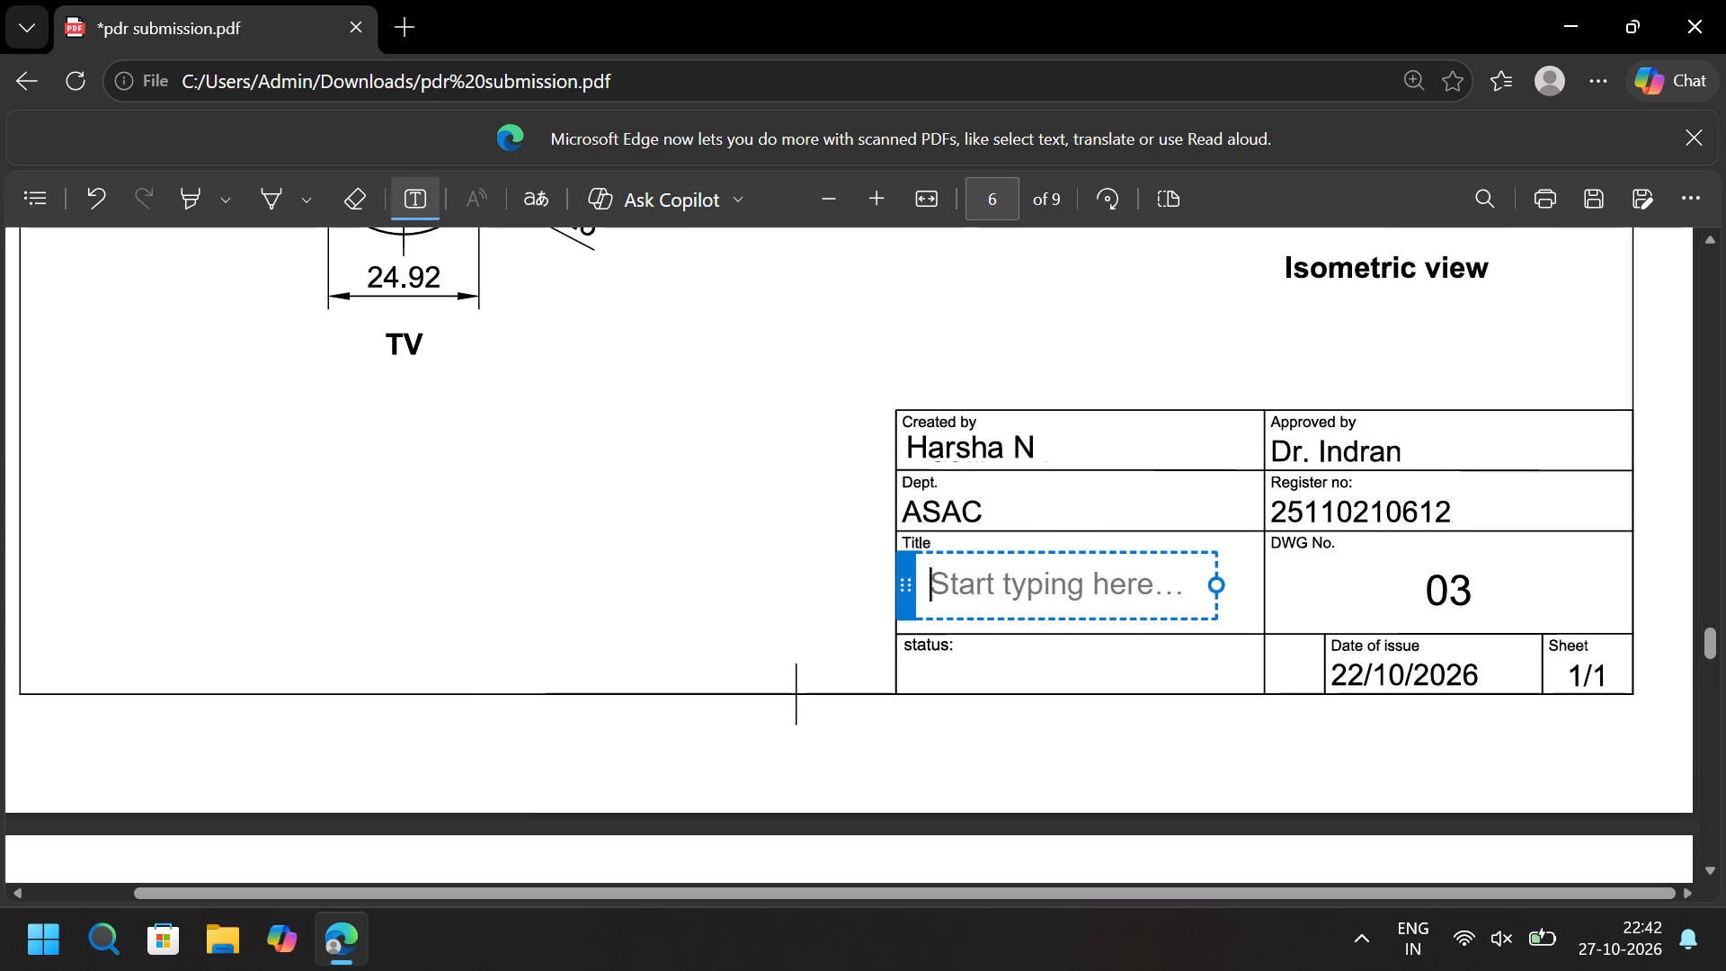
type("Fan knob")
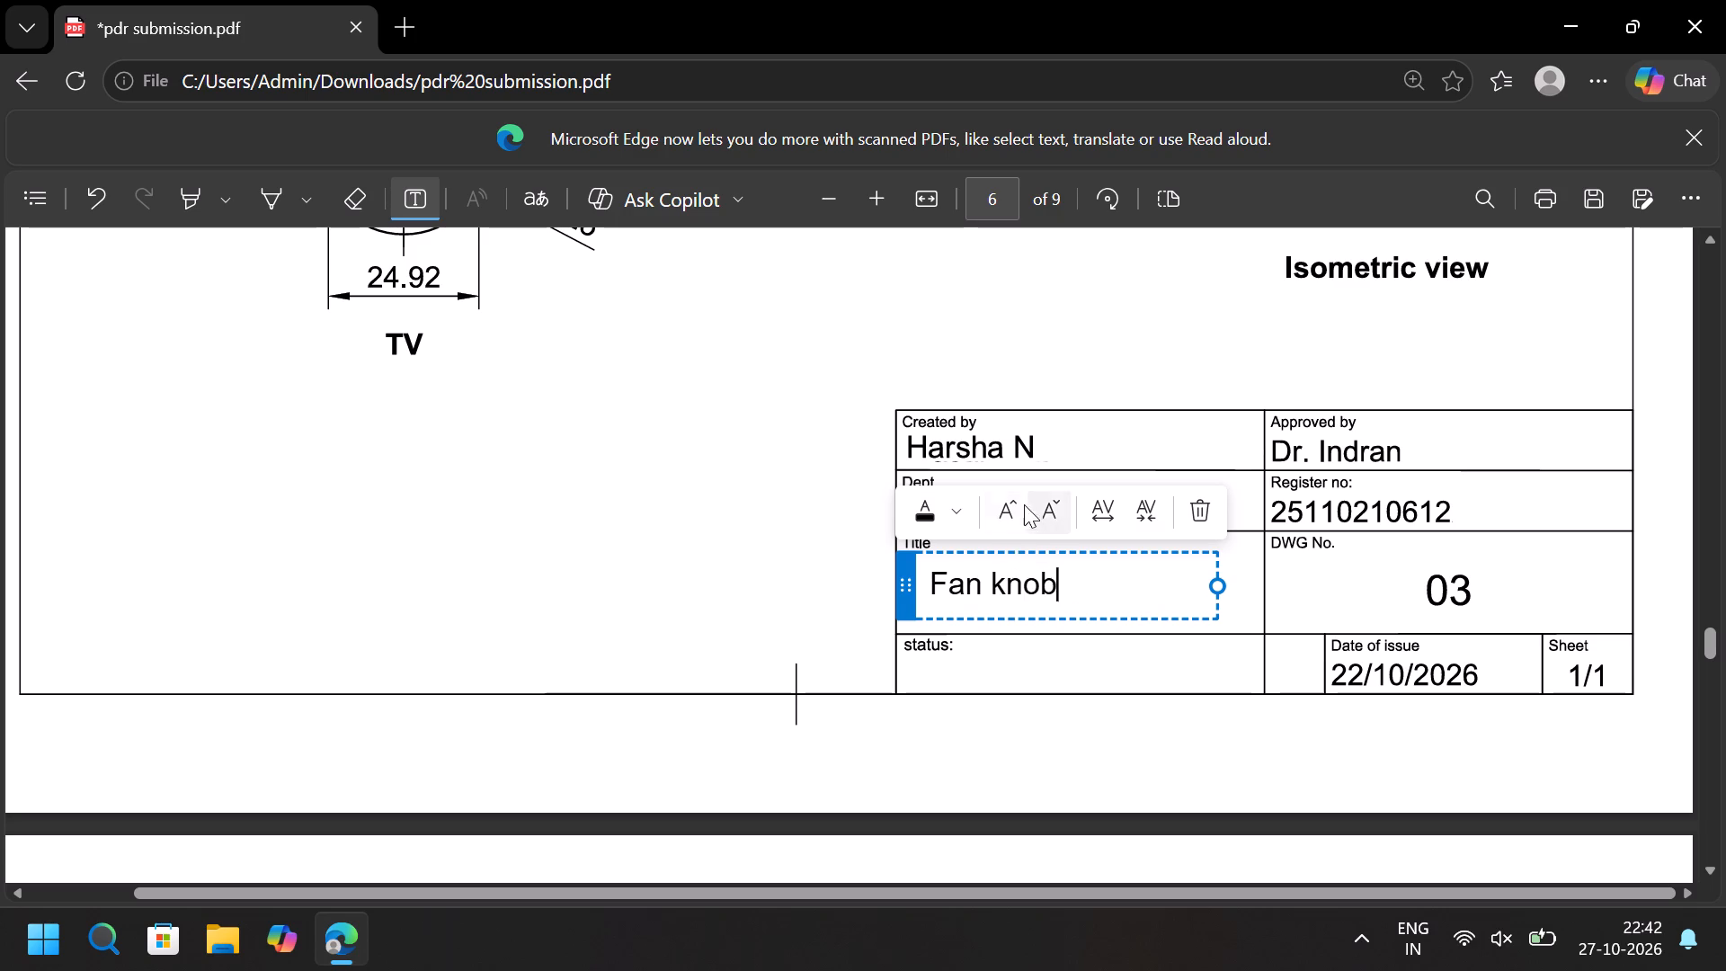
triple_click(1019, 504)
left_click(1019, 504)
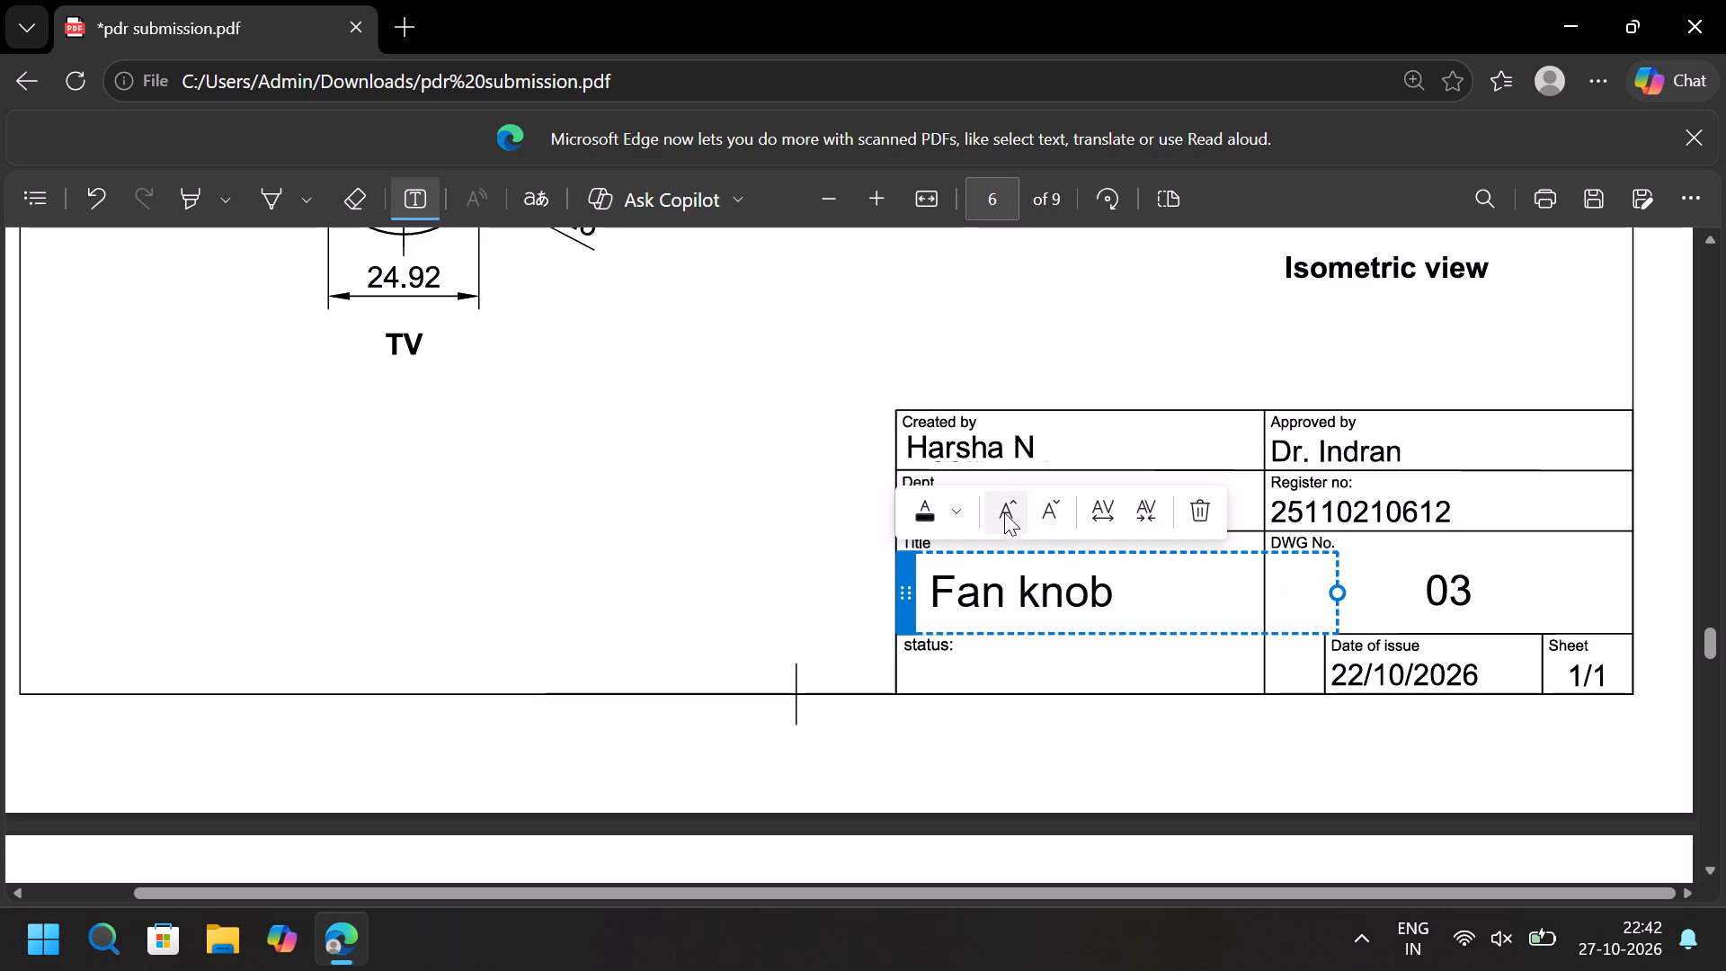
left_click(1015, 504)
left_click_drag(904, 599, 888, 588)
left_click(997, 512)
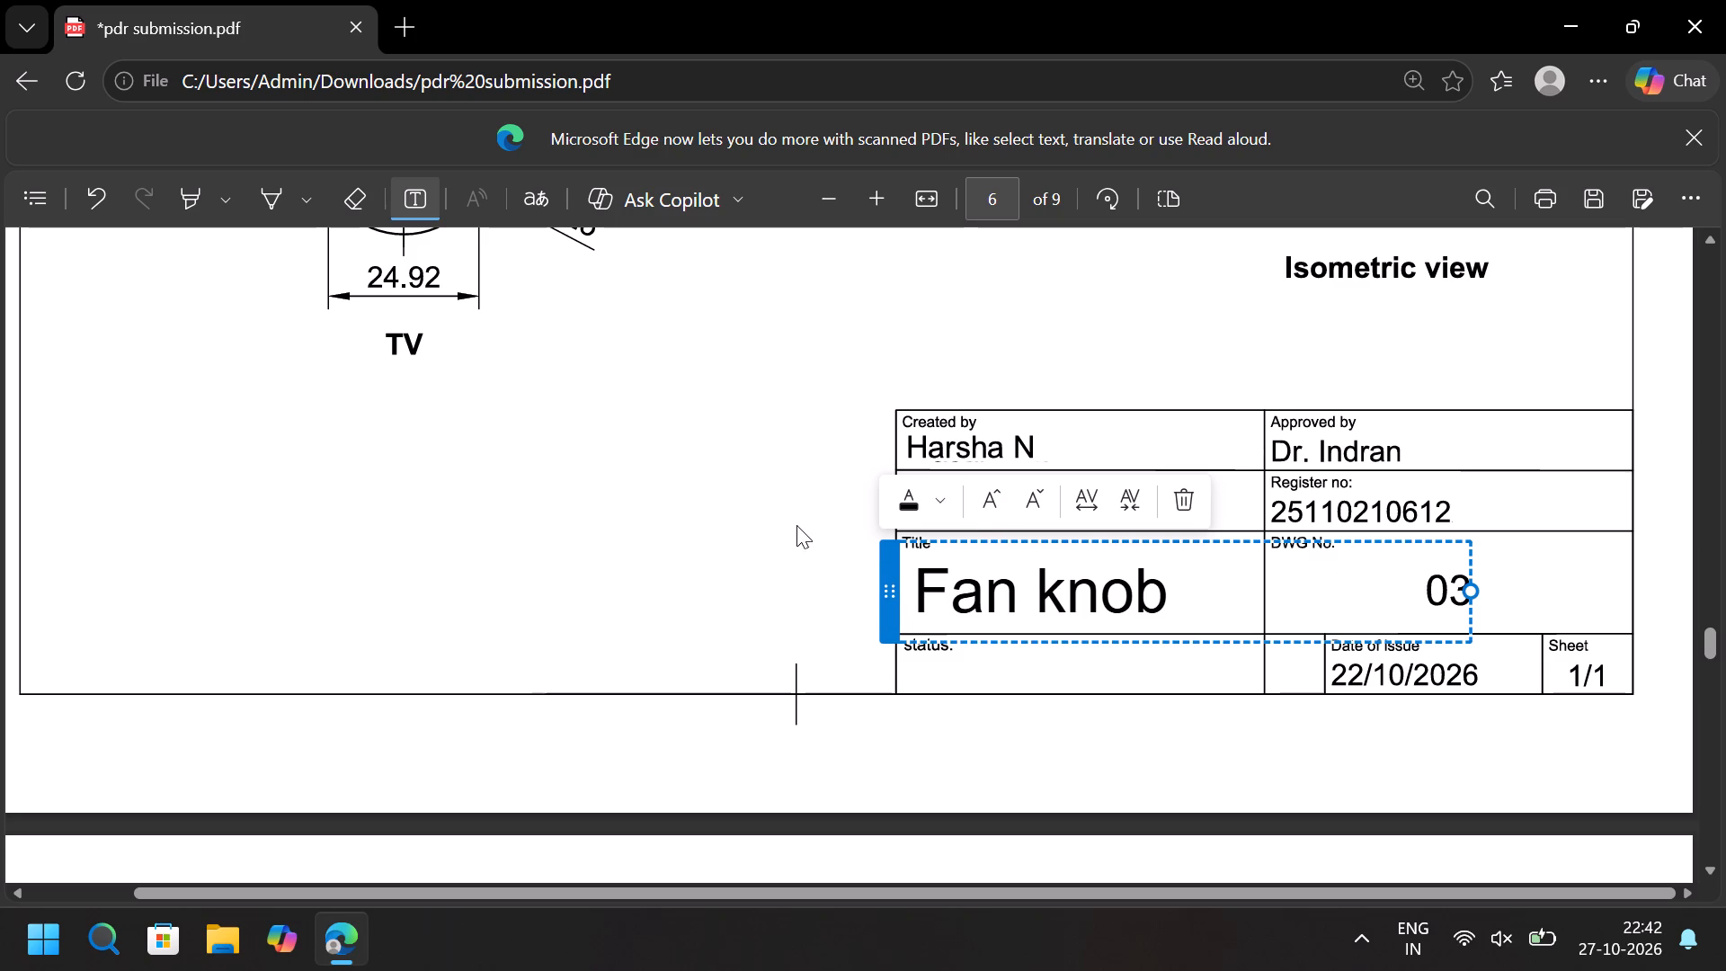
left_click(796, 525)
Try the Fan knob title one size smaller, restore its size and nudge it slightly up and left in its cell.
scroll(796, 525, "down", 1, "ctrl")
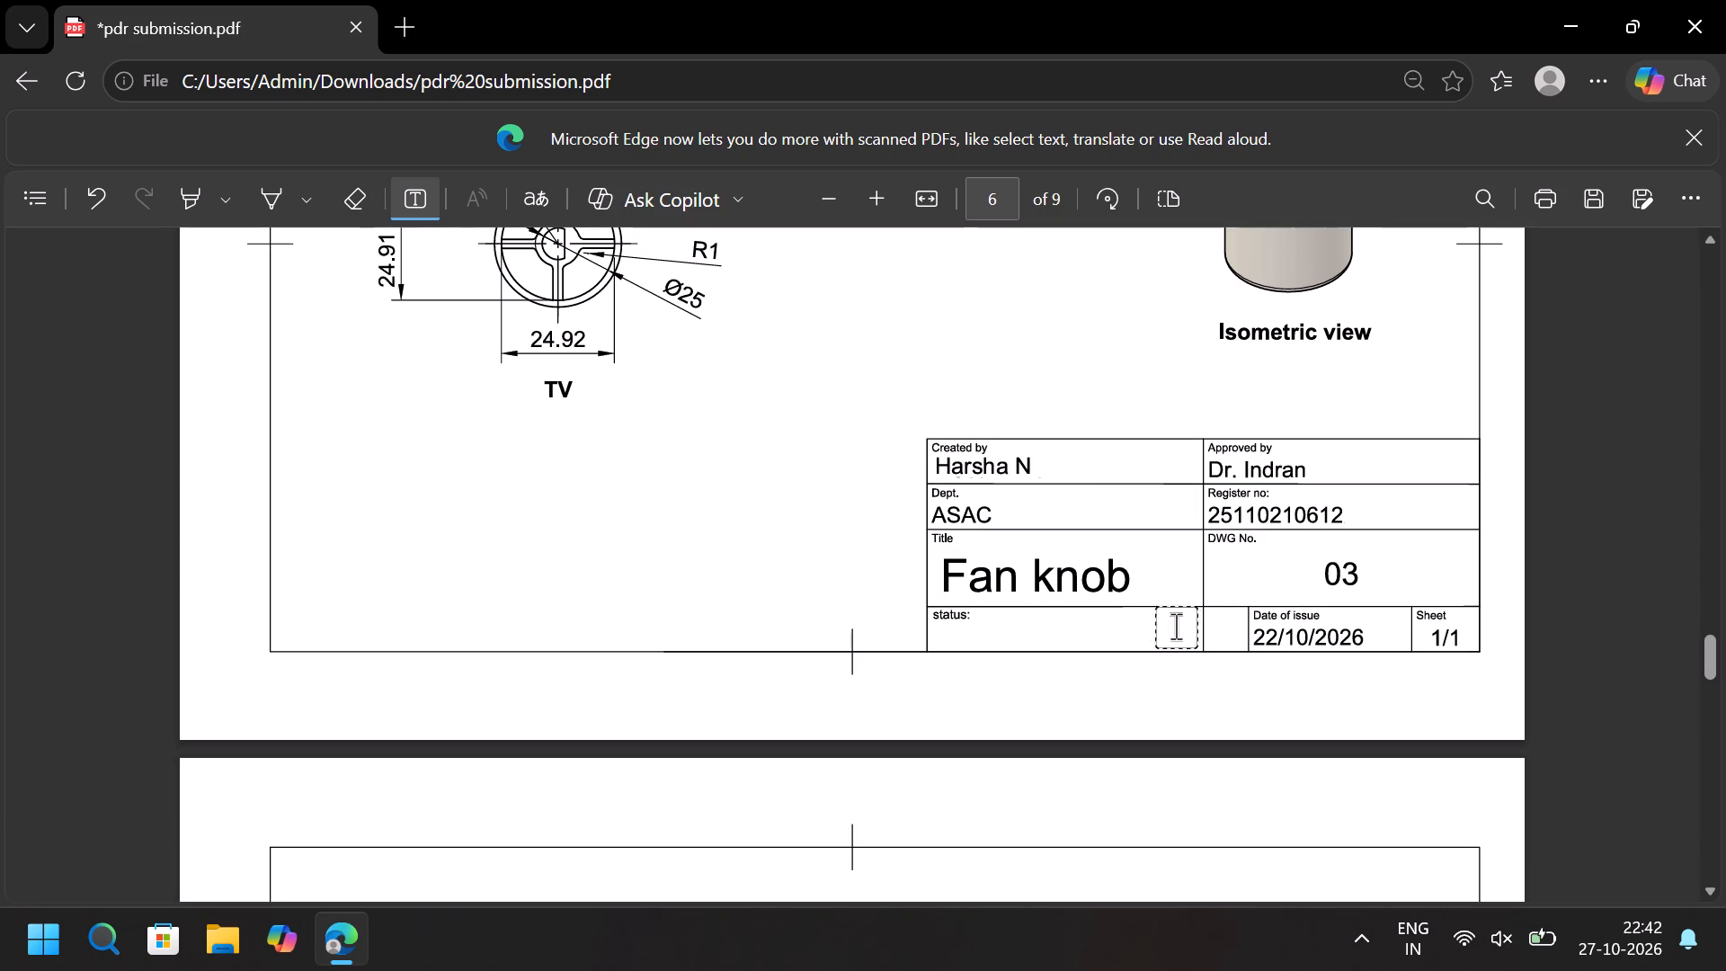
left_click(1073, 599)
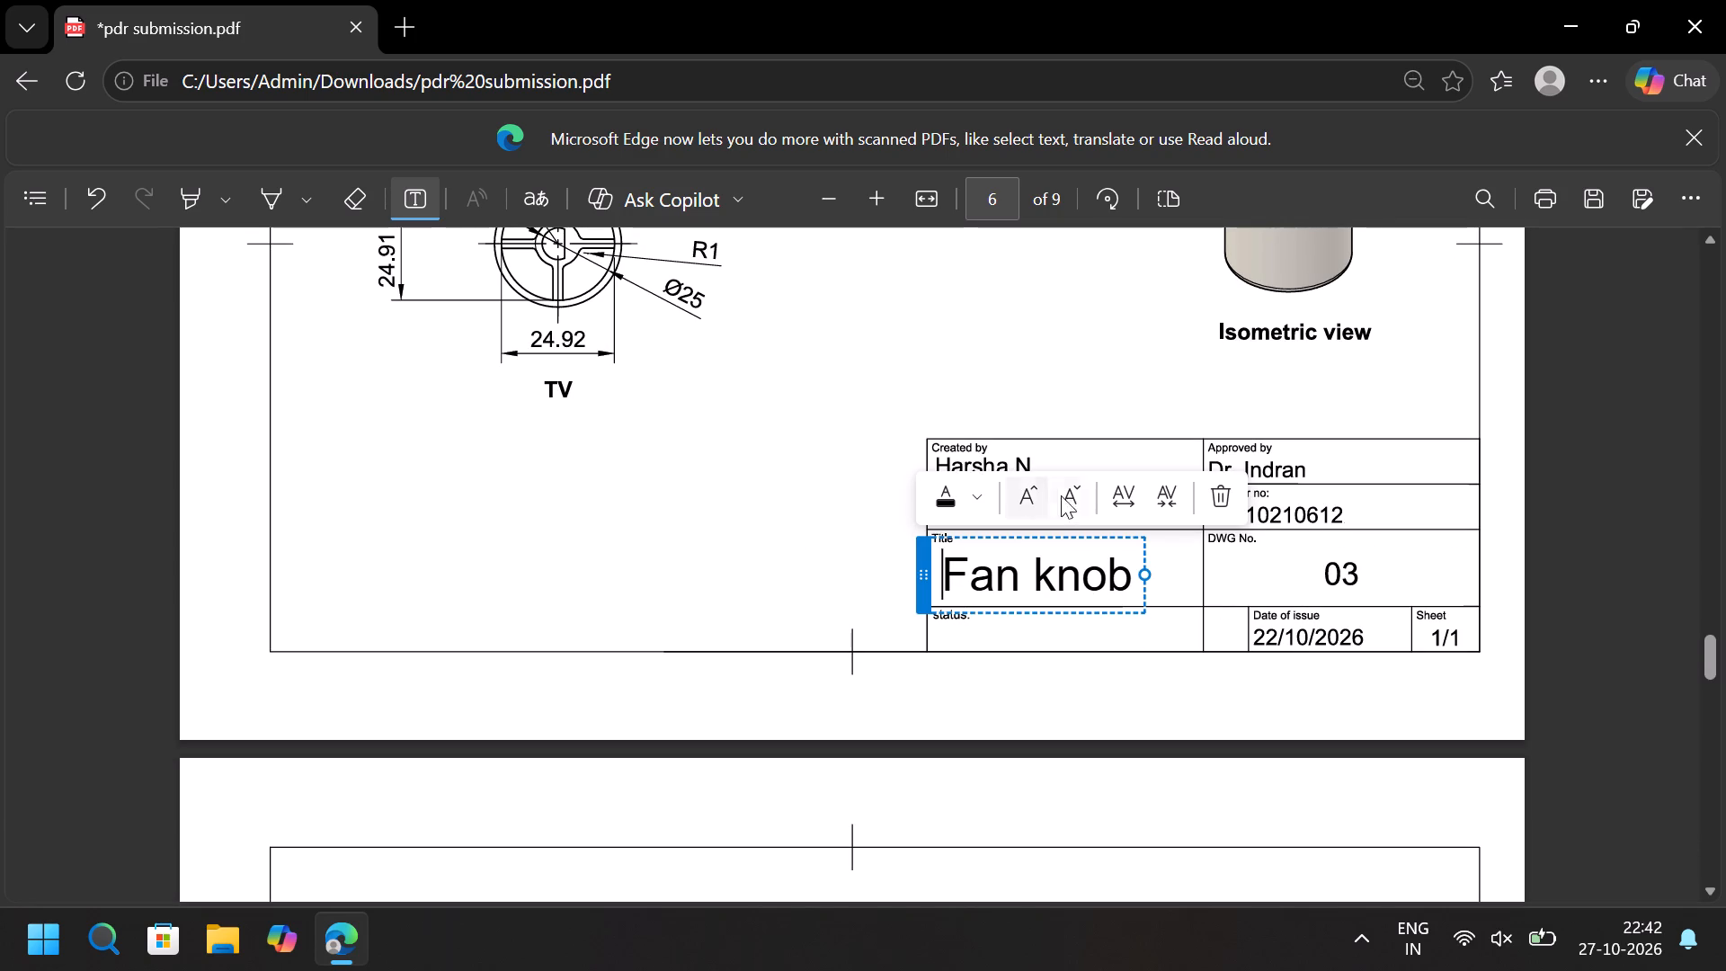
left_click(1077, 480)
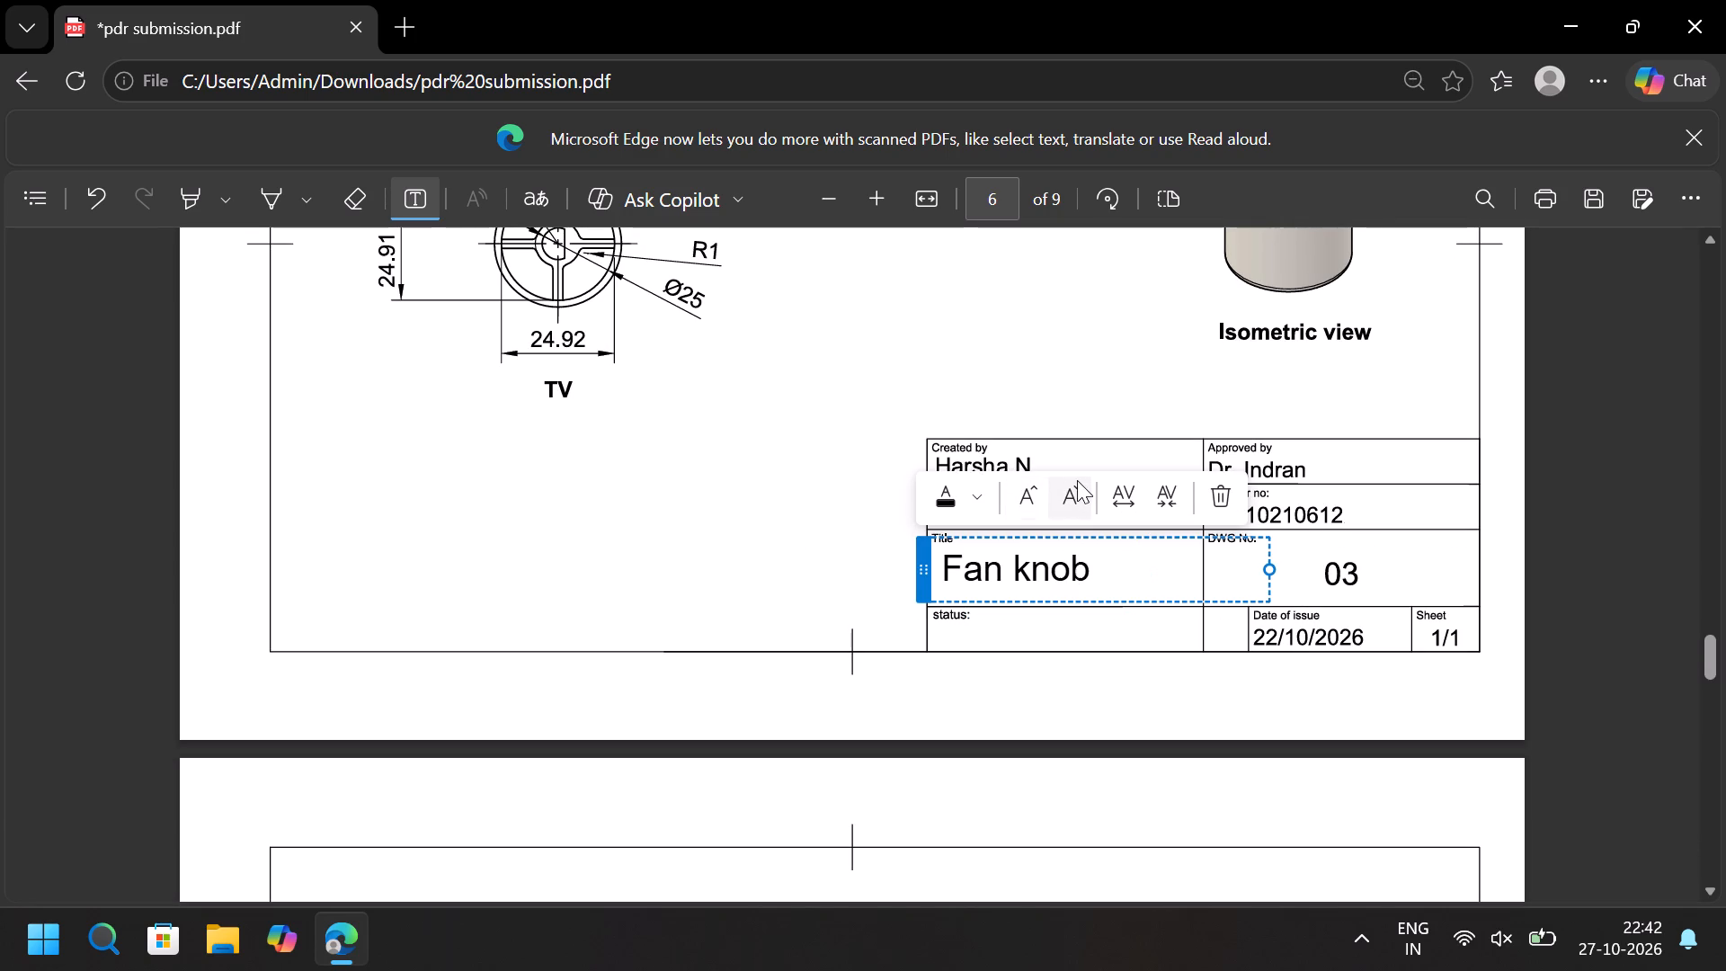
left_click(1024, 494)
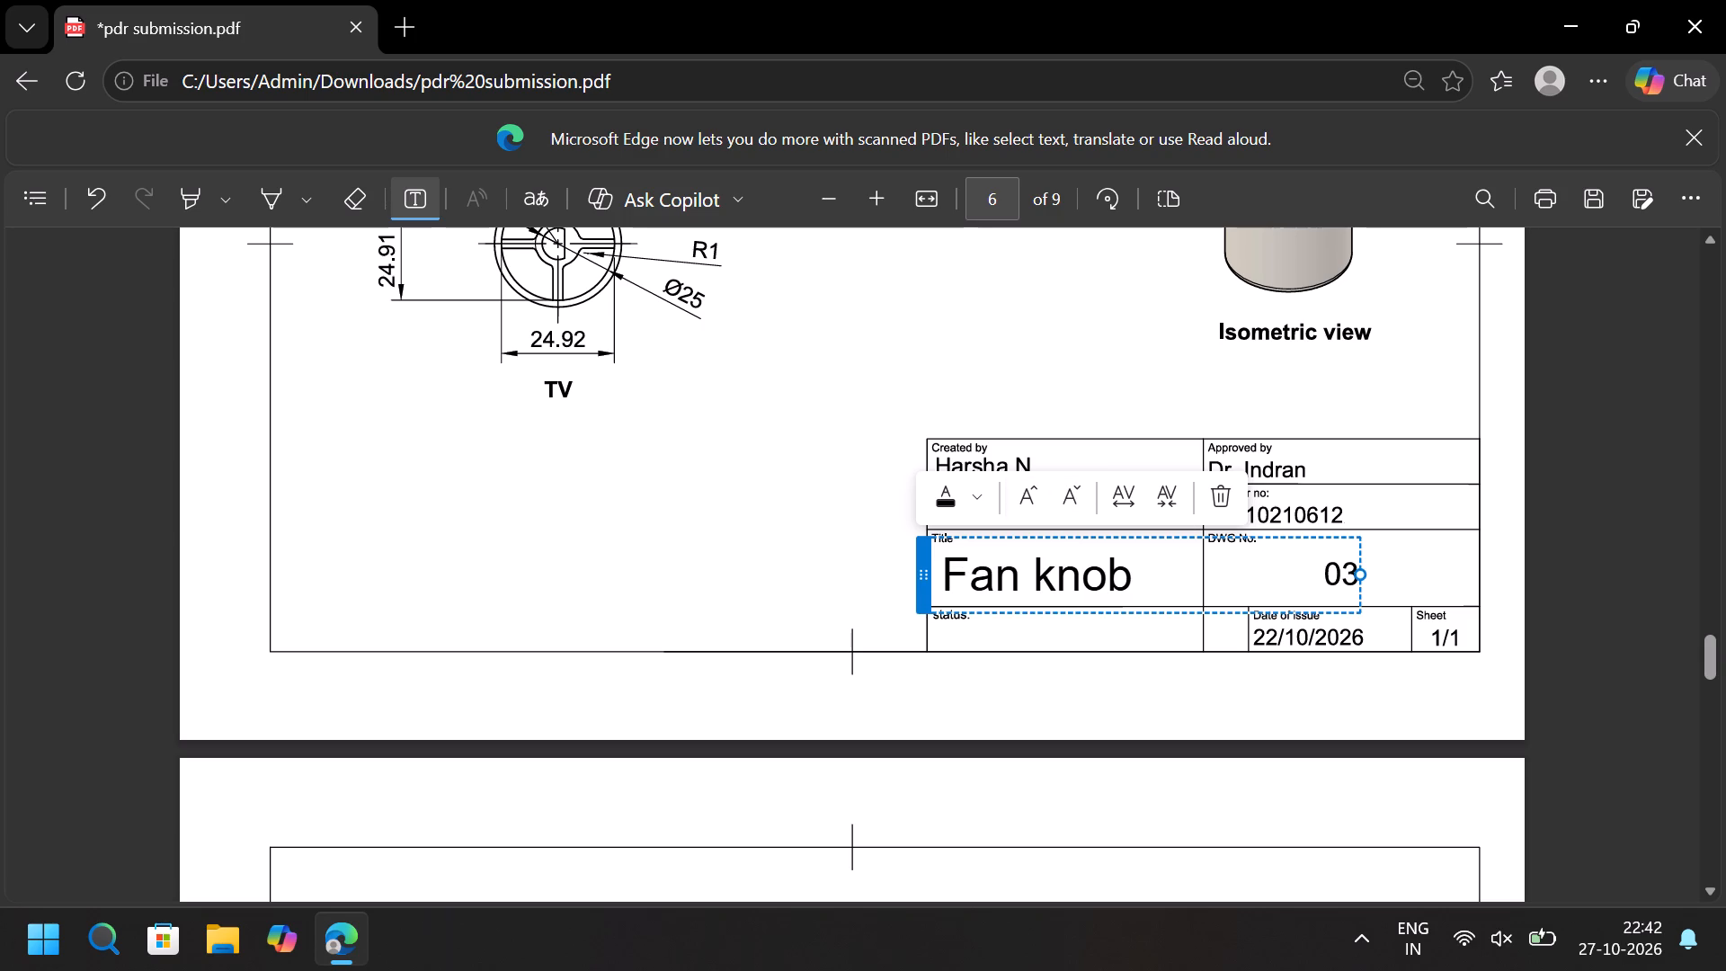
left_click(922, 580)
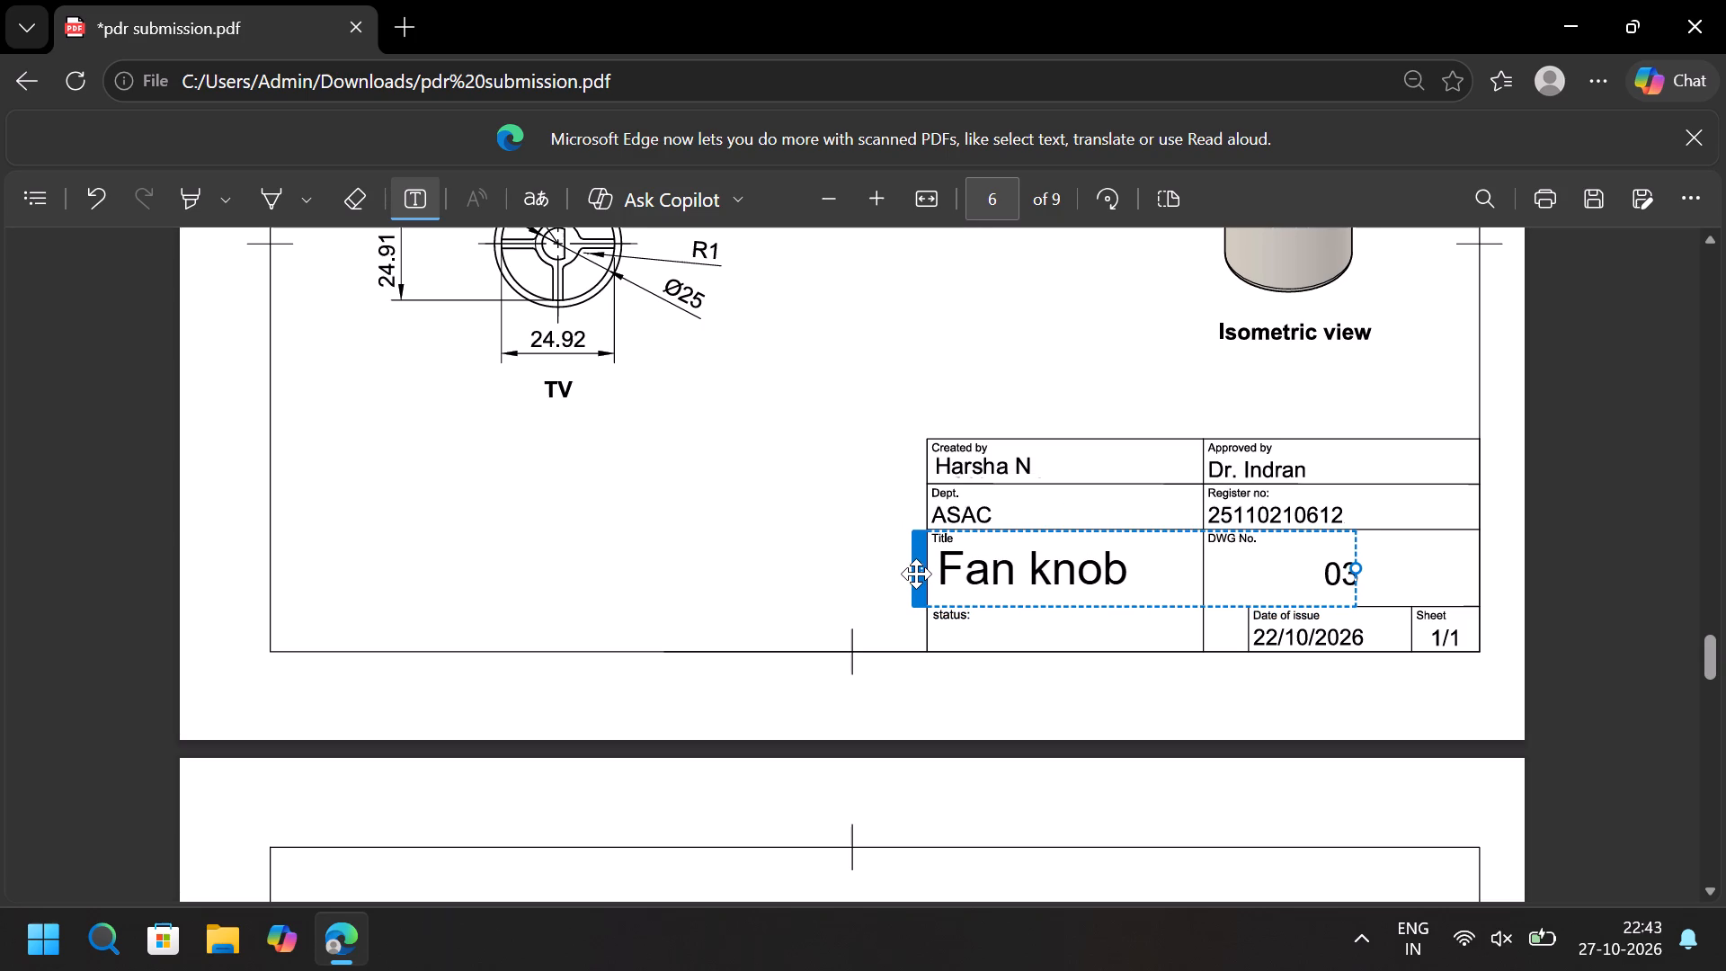
left_click(840, 538)
Compare the page 6 title's size with the title blocks on the neighbouring pages.
scroll(840, 538, "down", 4, "ctrl")
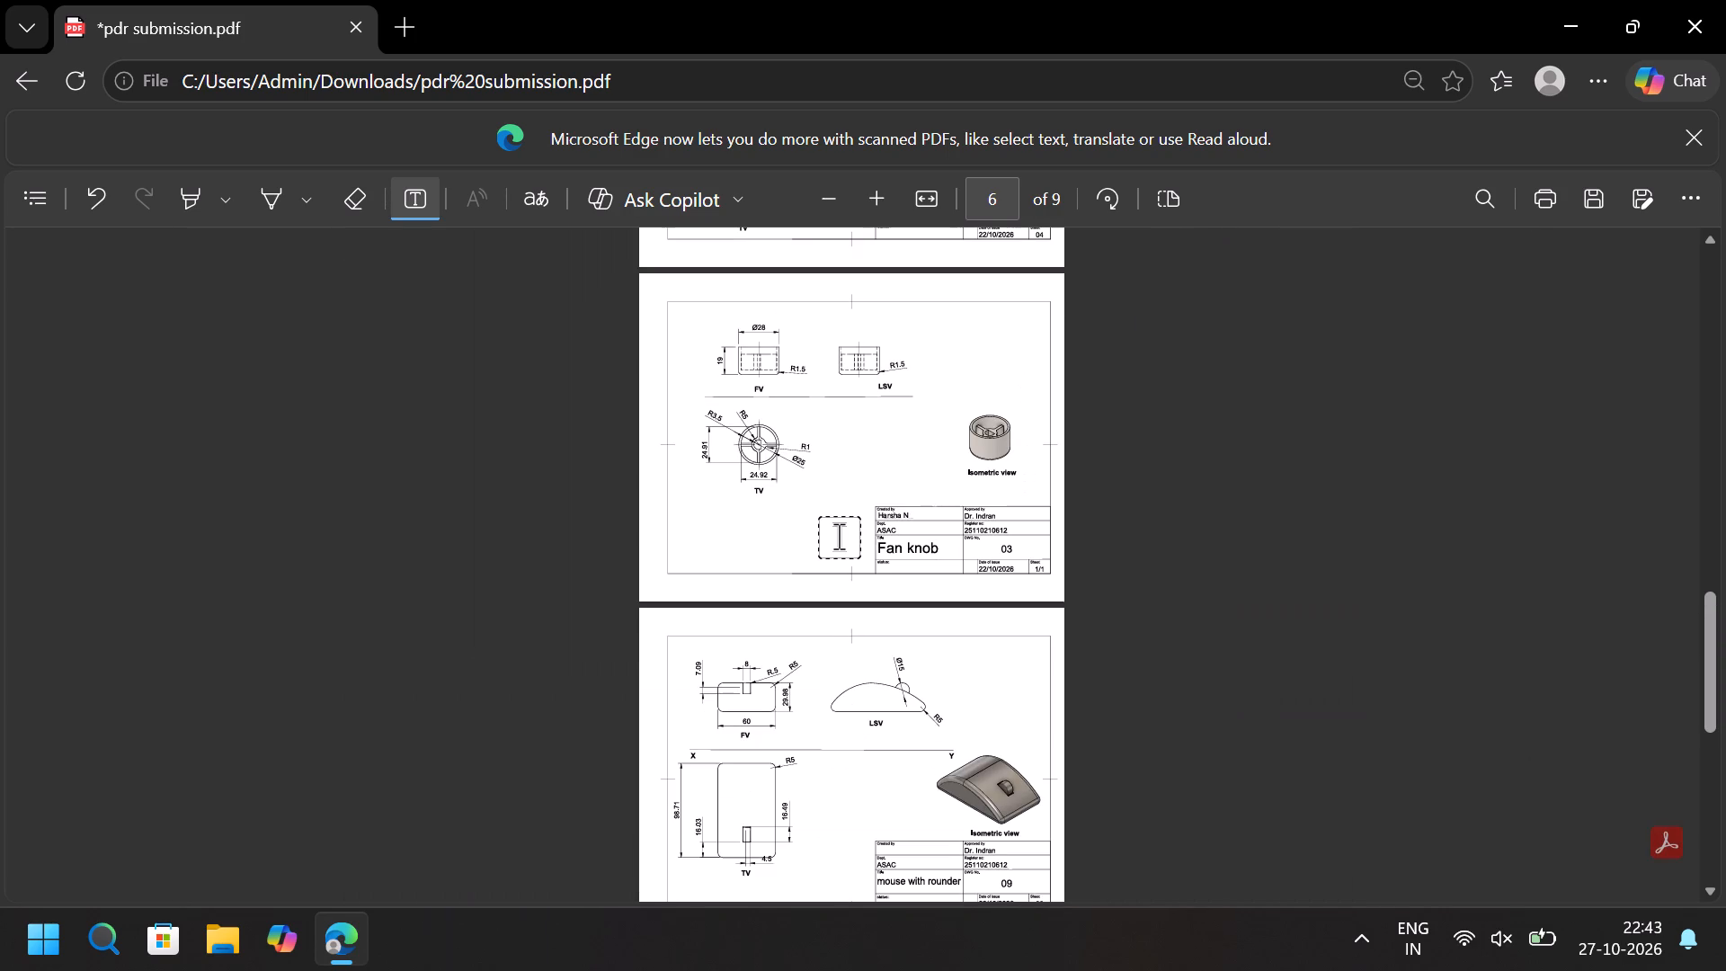
scroll(895, 491, "up", 2)
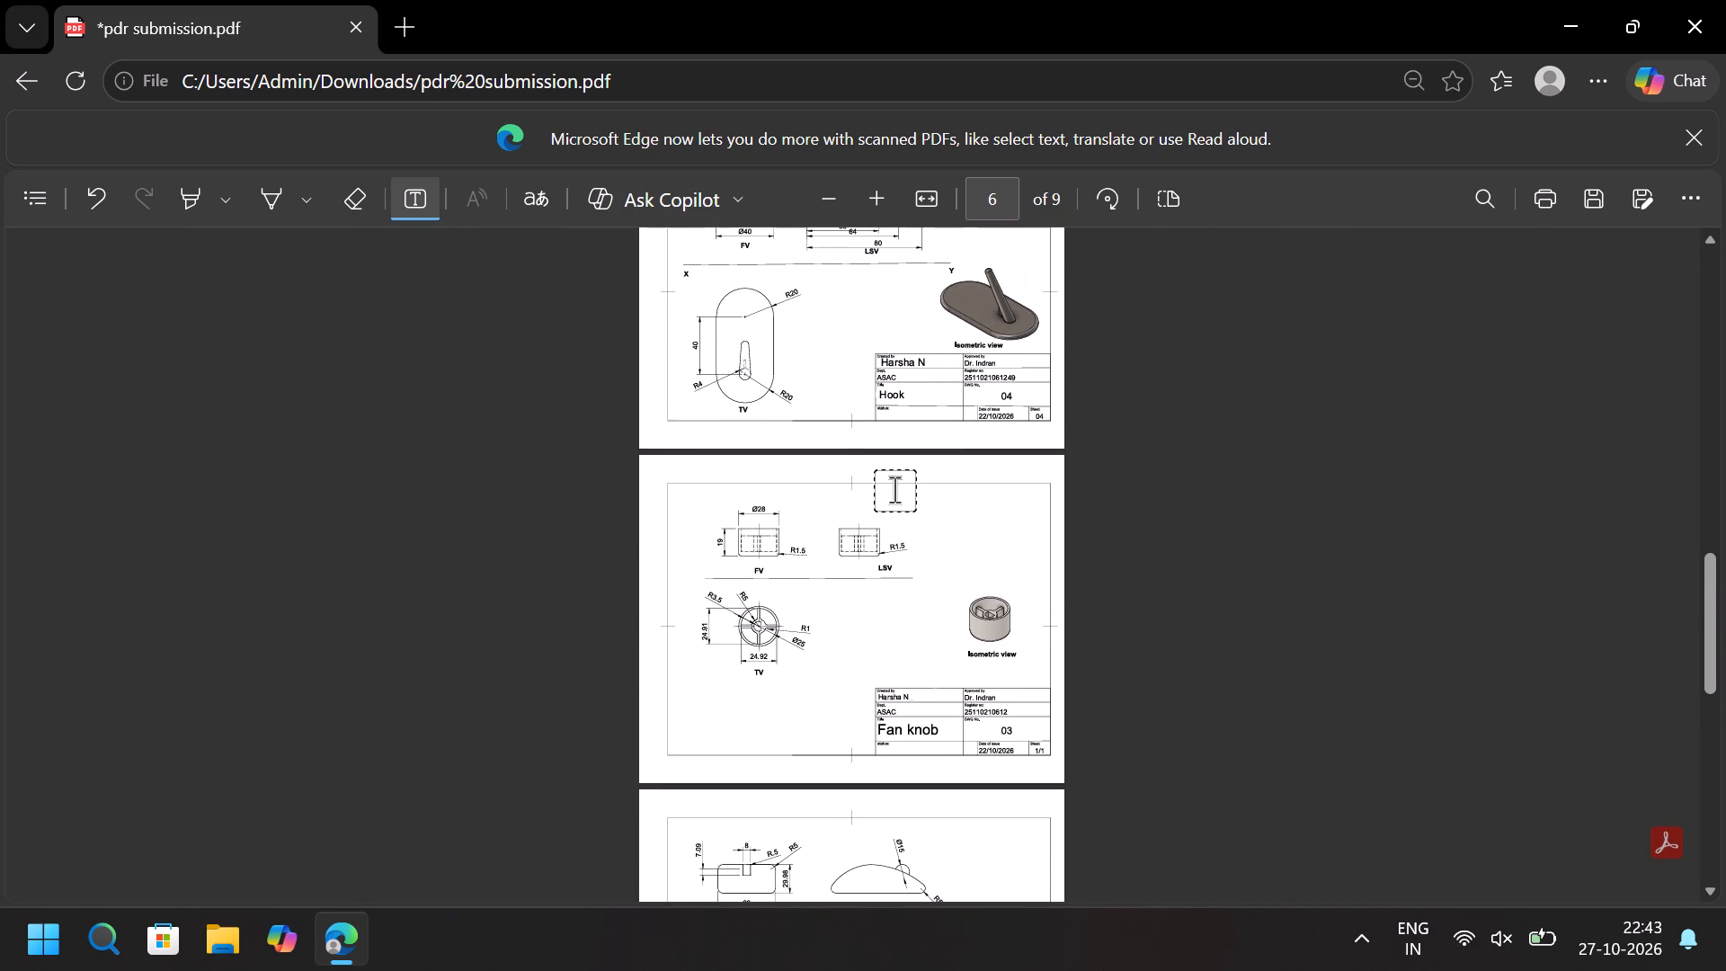
scroll(895, 491, "down", 6)
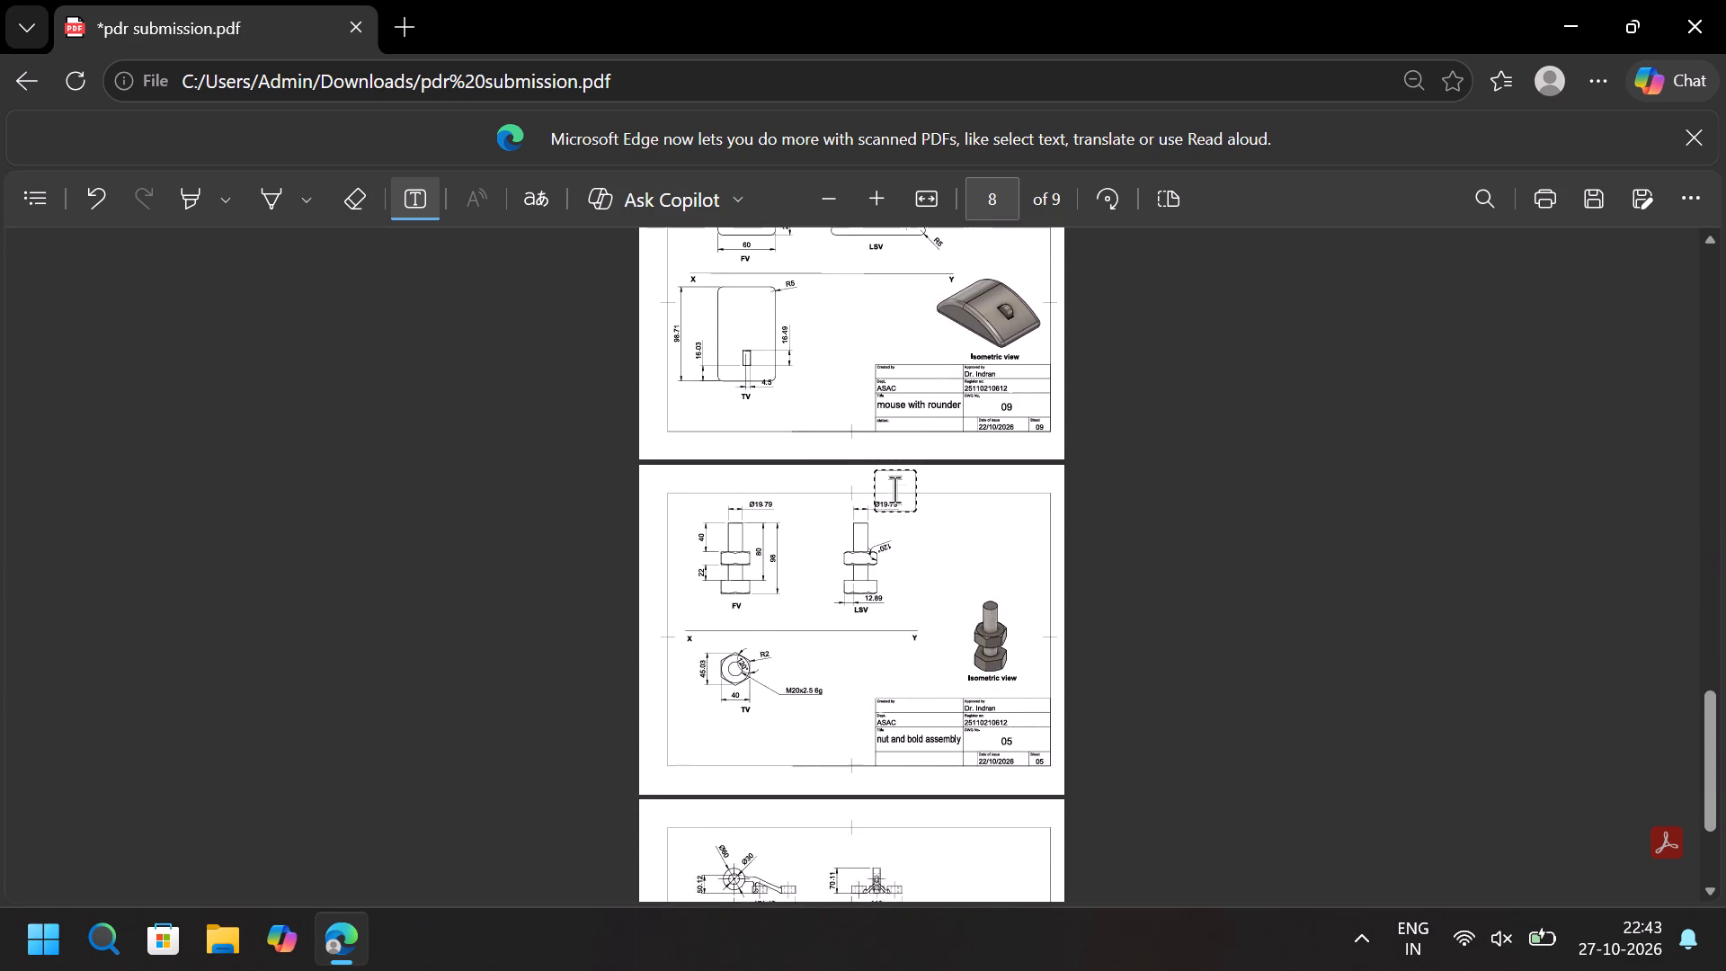
scroll(895, 491, "down", 2)
scroll(895, 491, "up", 3)
scroll(895, 491, "down", 3, "ctrl")
scroll(895, 491, "up", 7, "ctrl")
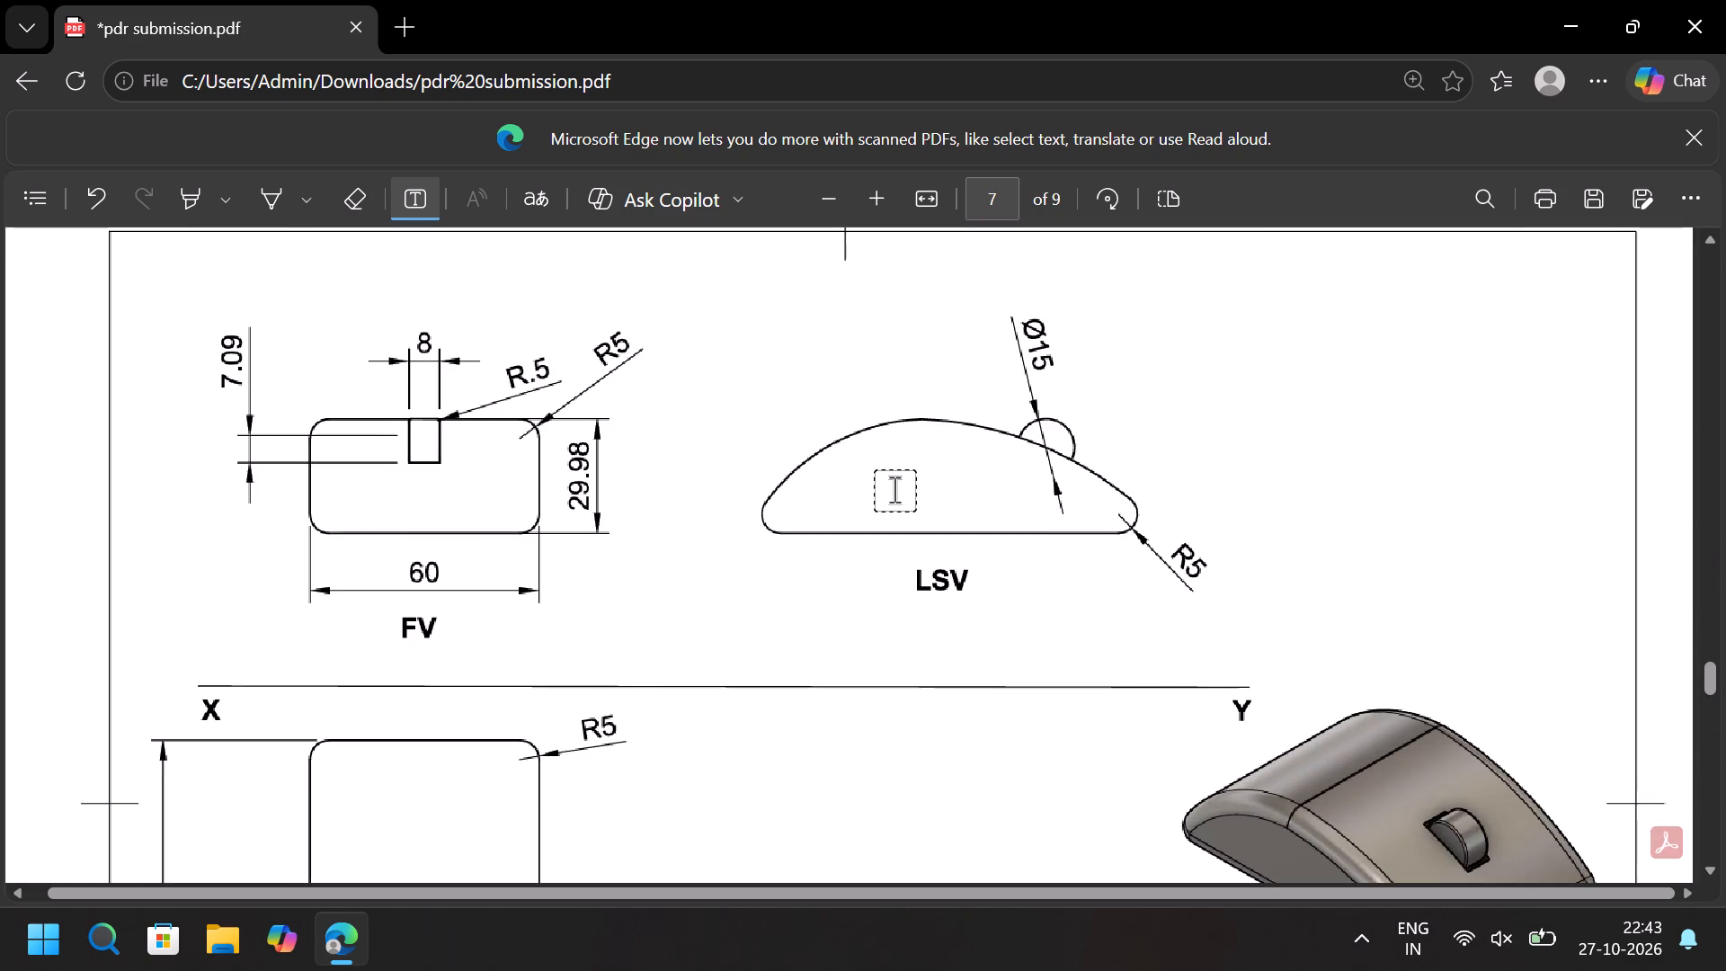
Reduce the Fan knob title on page 6 by one size and fine-tune its position in the Title cell.
scroll(895, 491, "up", 8)
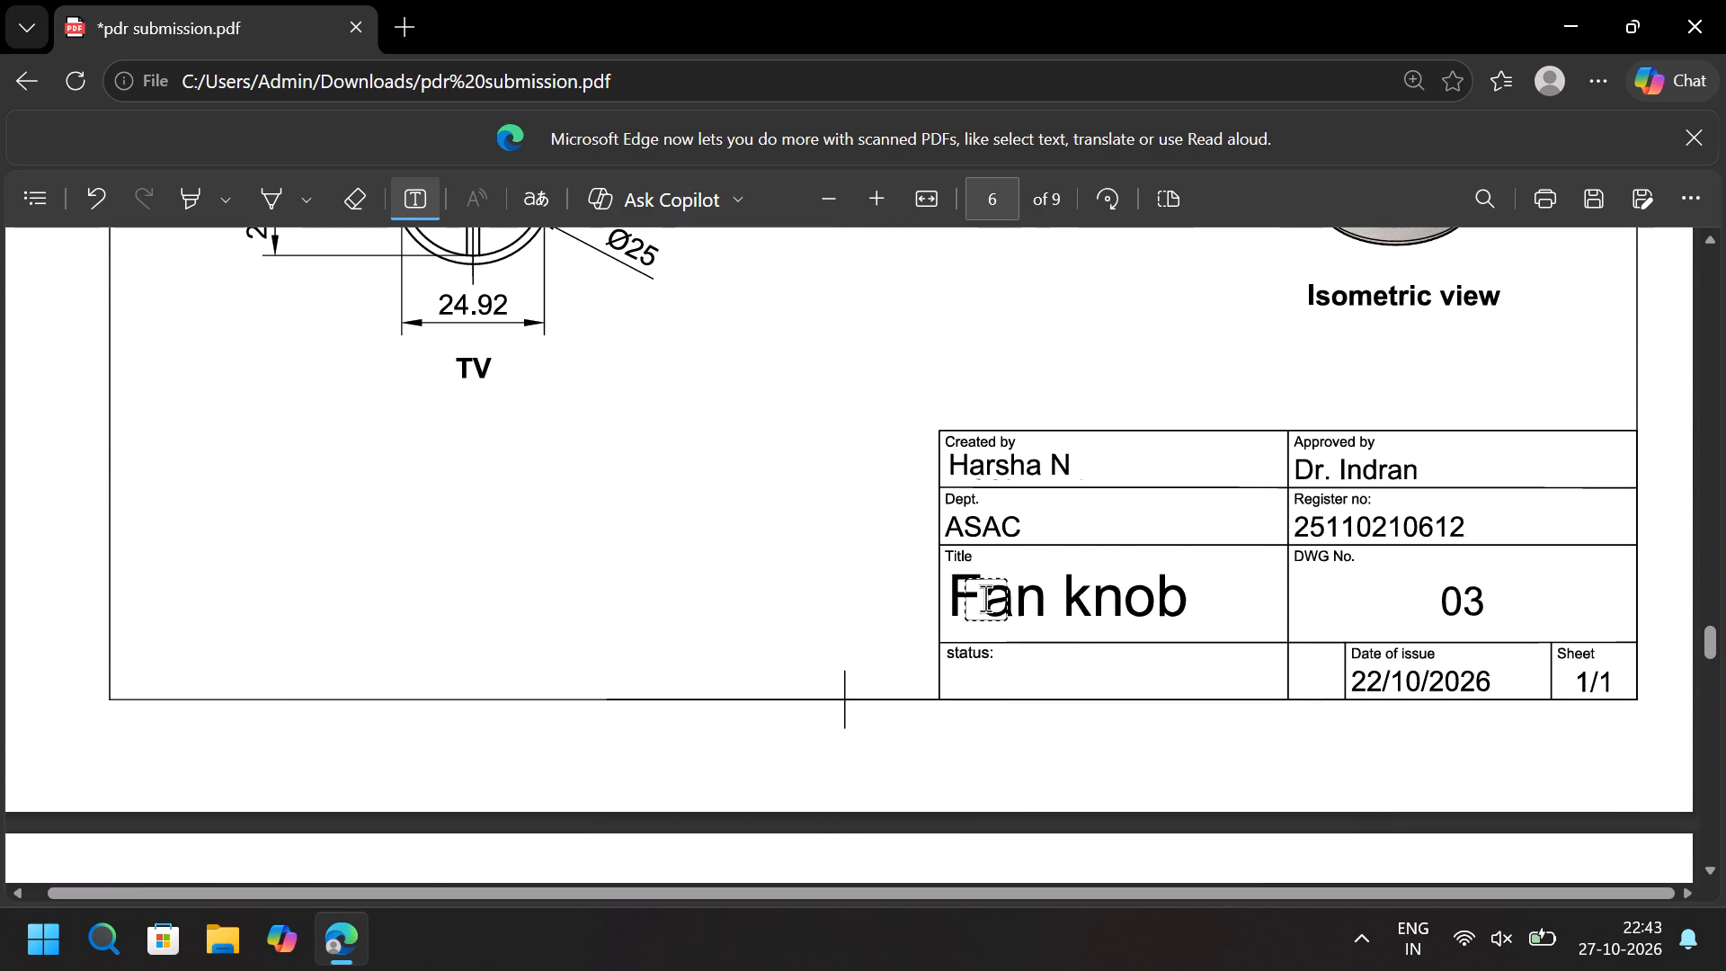
left_click(983, 604)
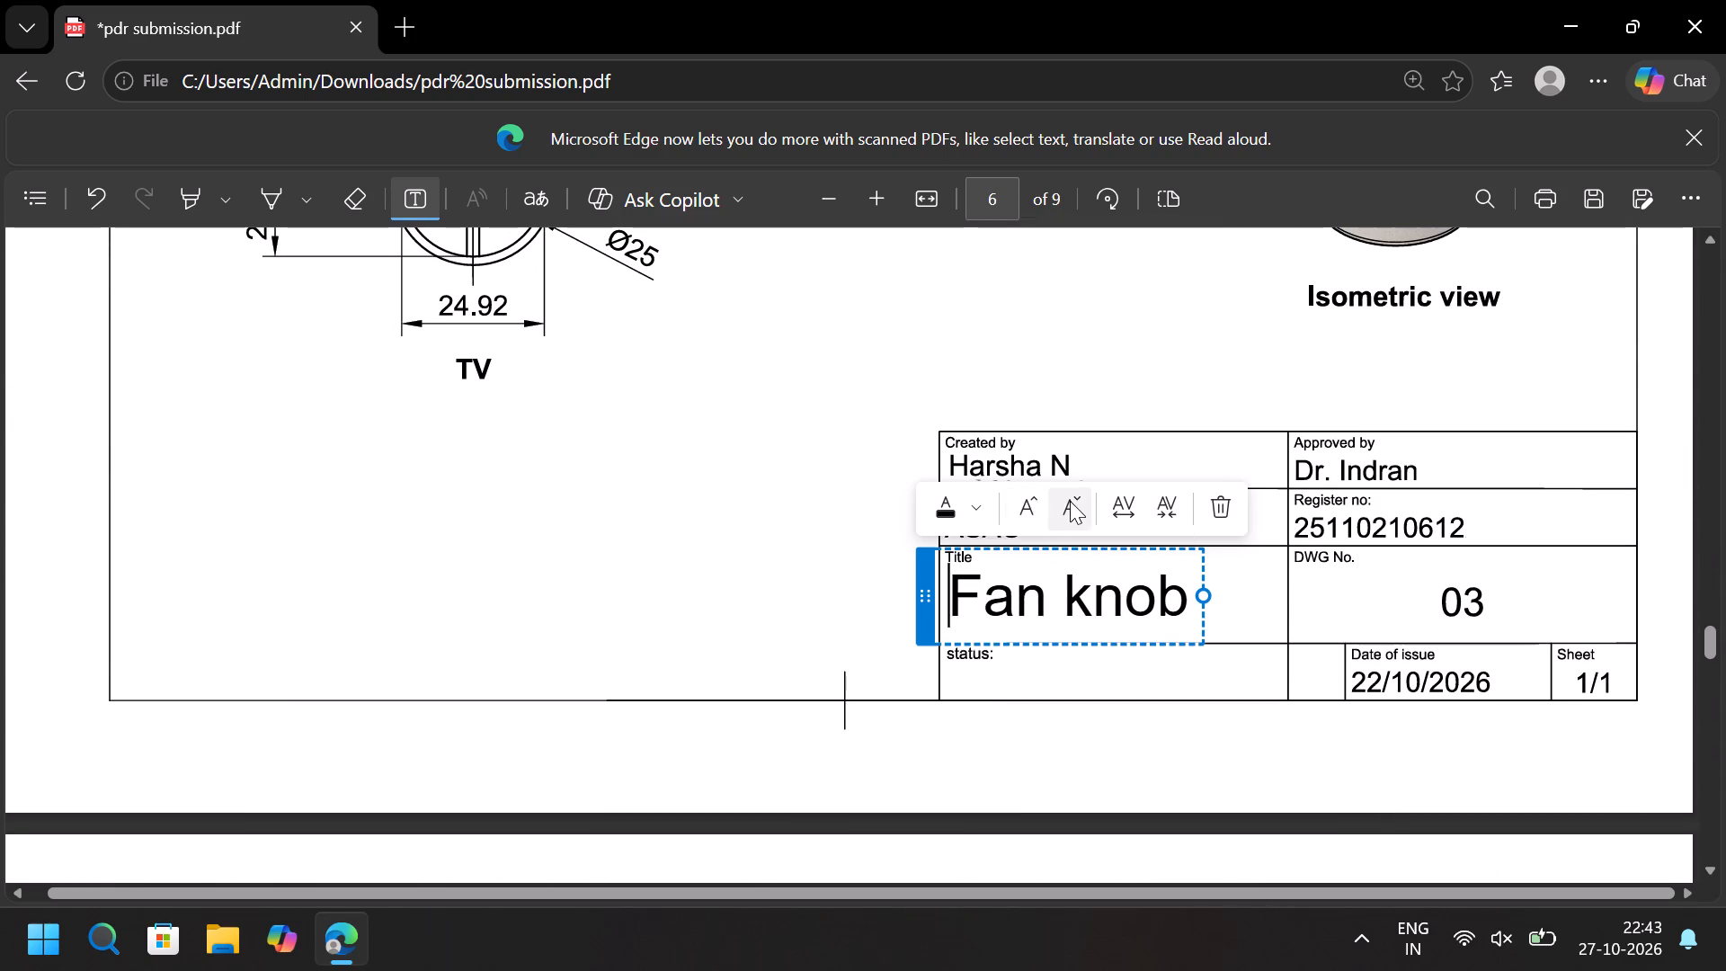
left_click(1070, 501)
left_click(803, 559)
scroll(803, 559, "down", 4, "ctrl")
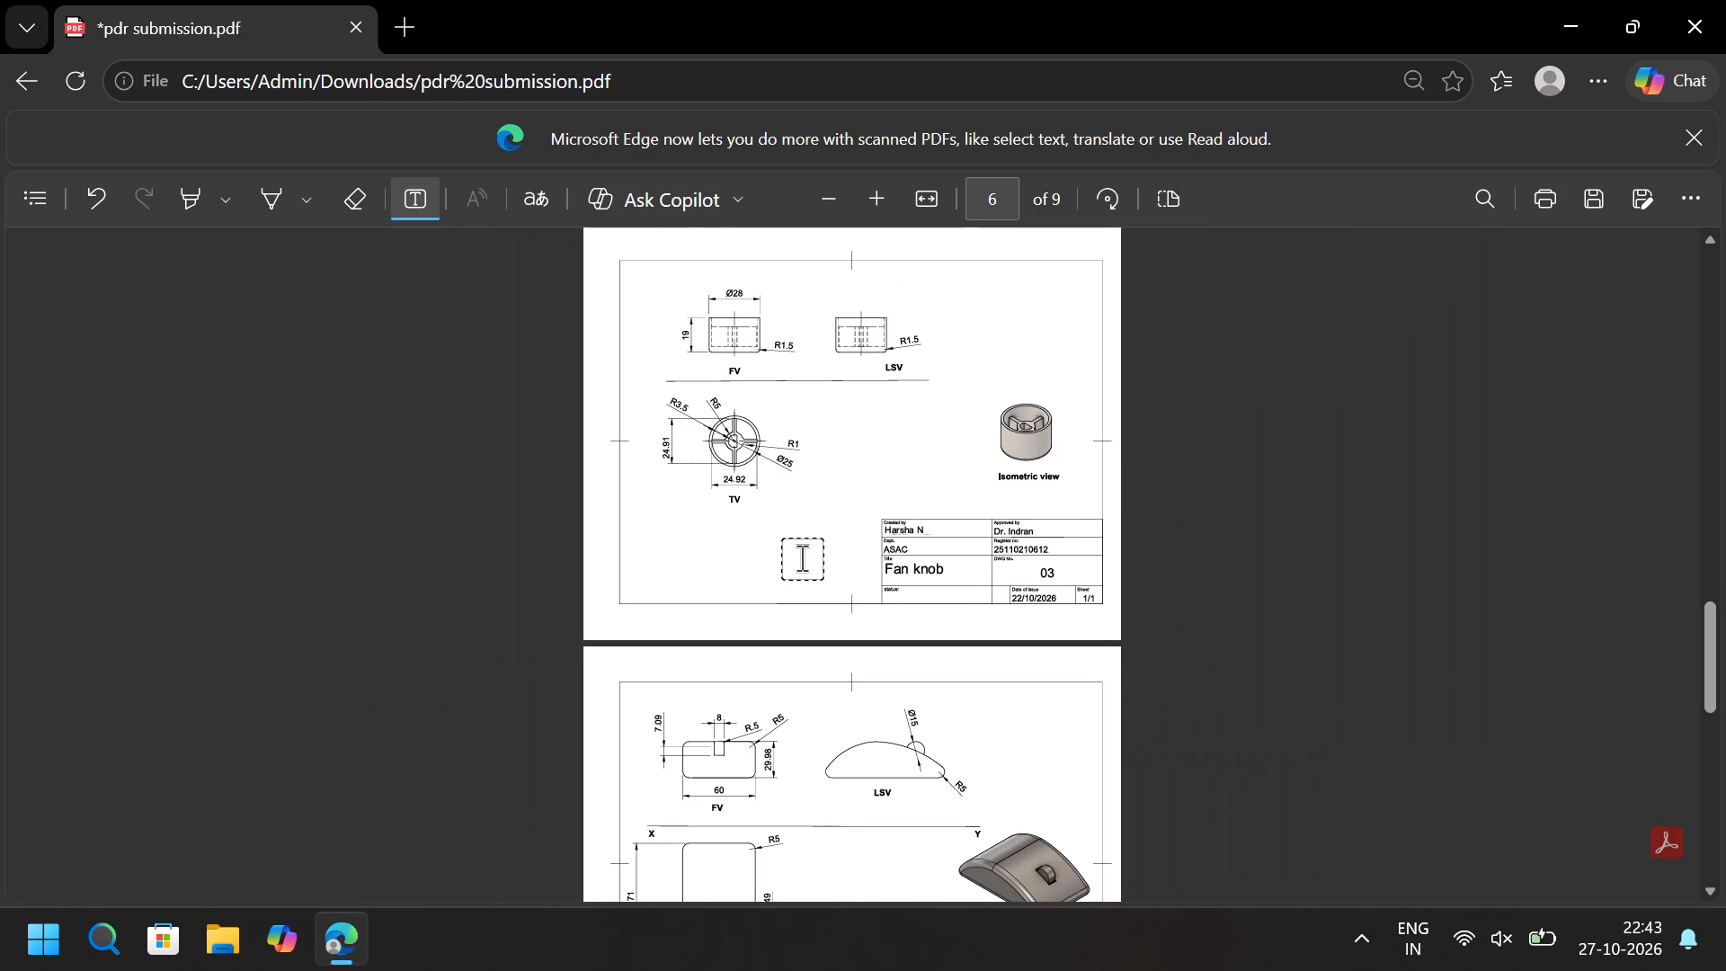
scroll(810, 556, "down", 1)
scroll(894, 562, "up", 5, "ctrl")
left_click(1035, 602)
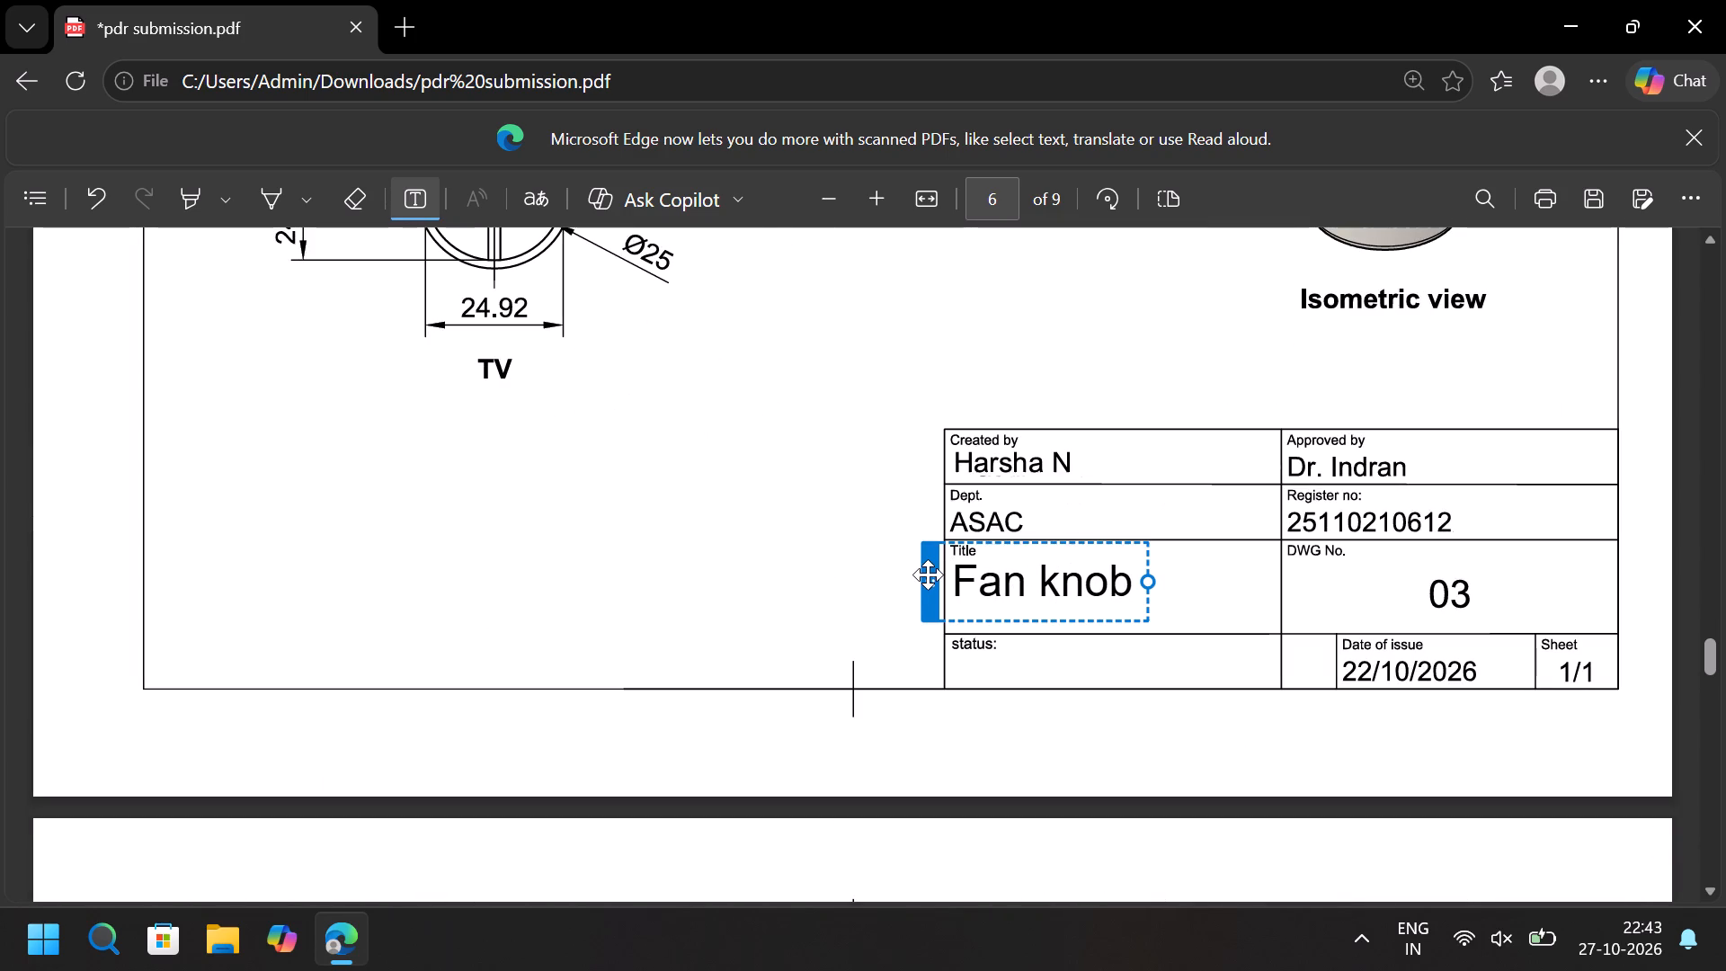
left_click(928, 575)
left_click(783, 598)
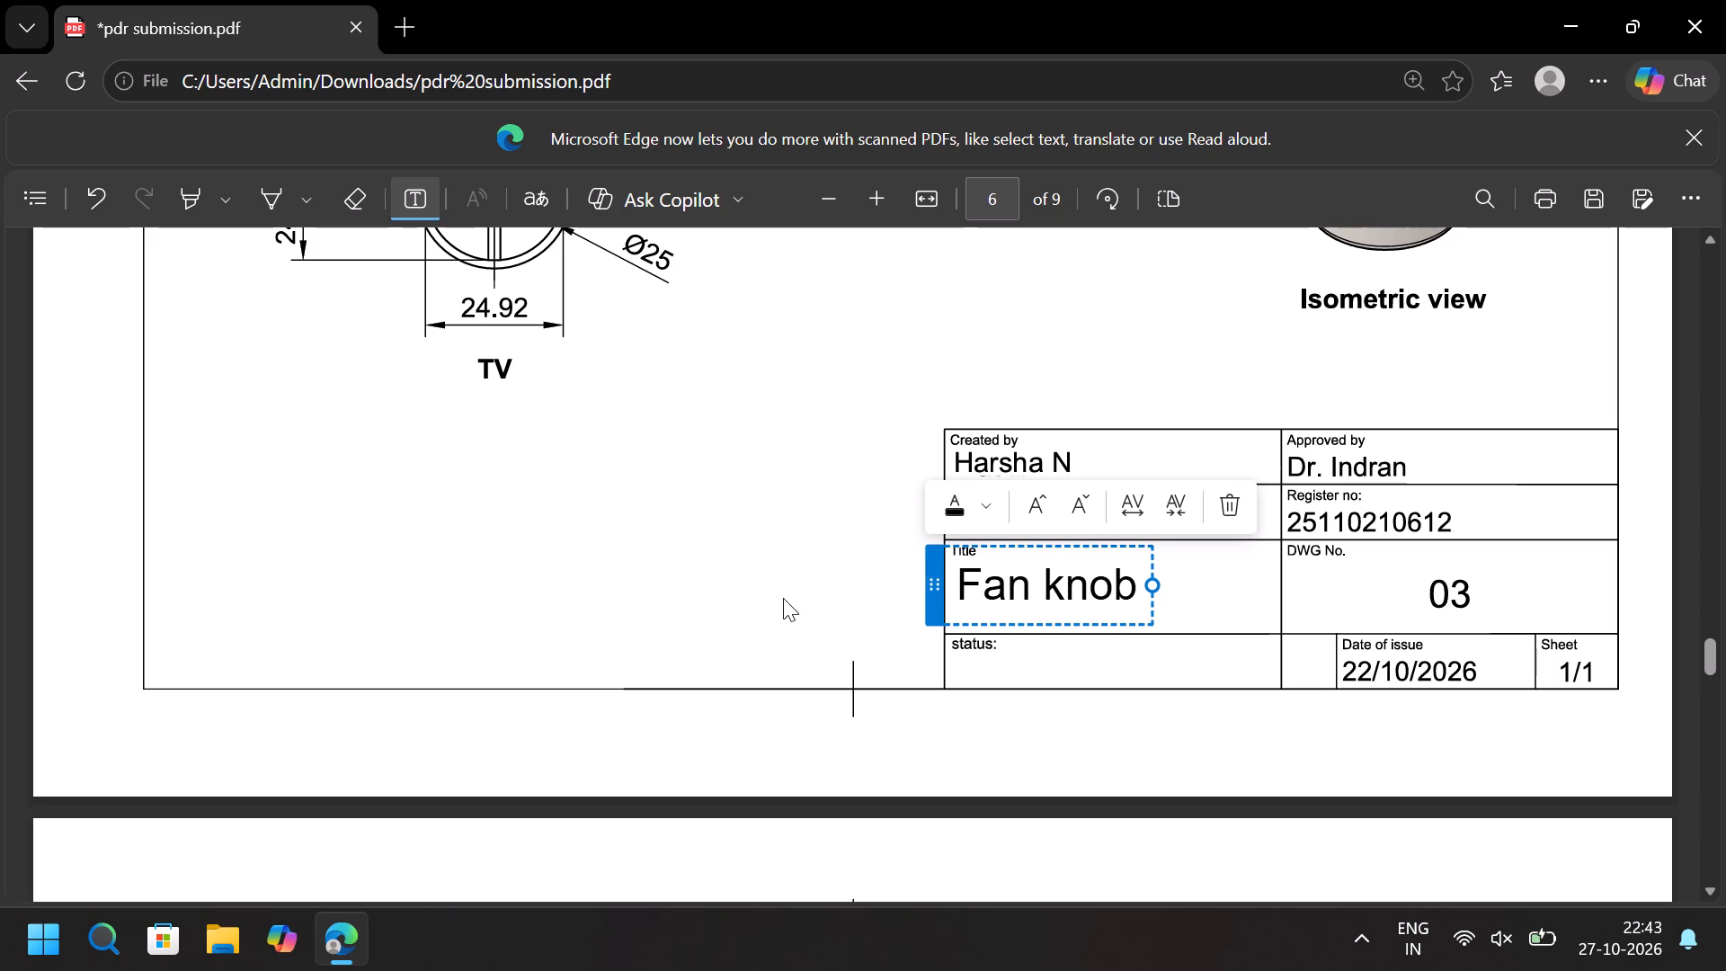
Check the page 6 title block against the neighbouring pages and examine the title block on page 7.
scroll(783, 598, "down", 4, "ctrl")
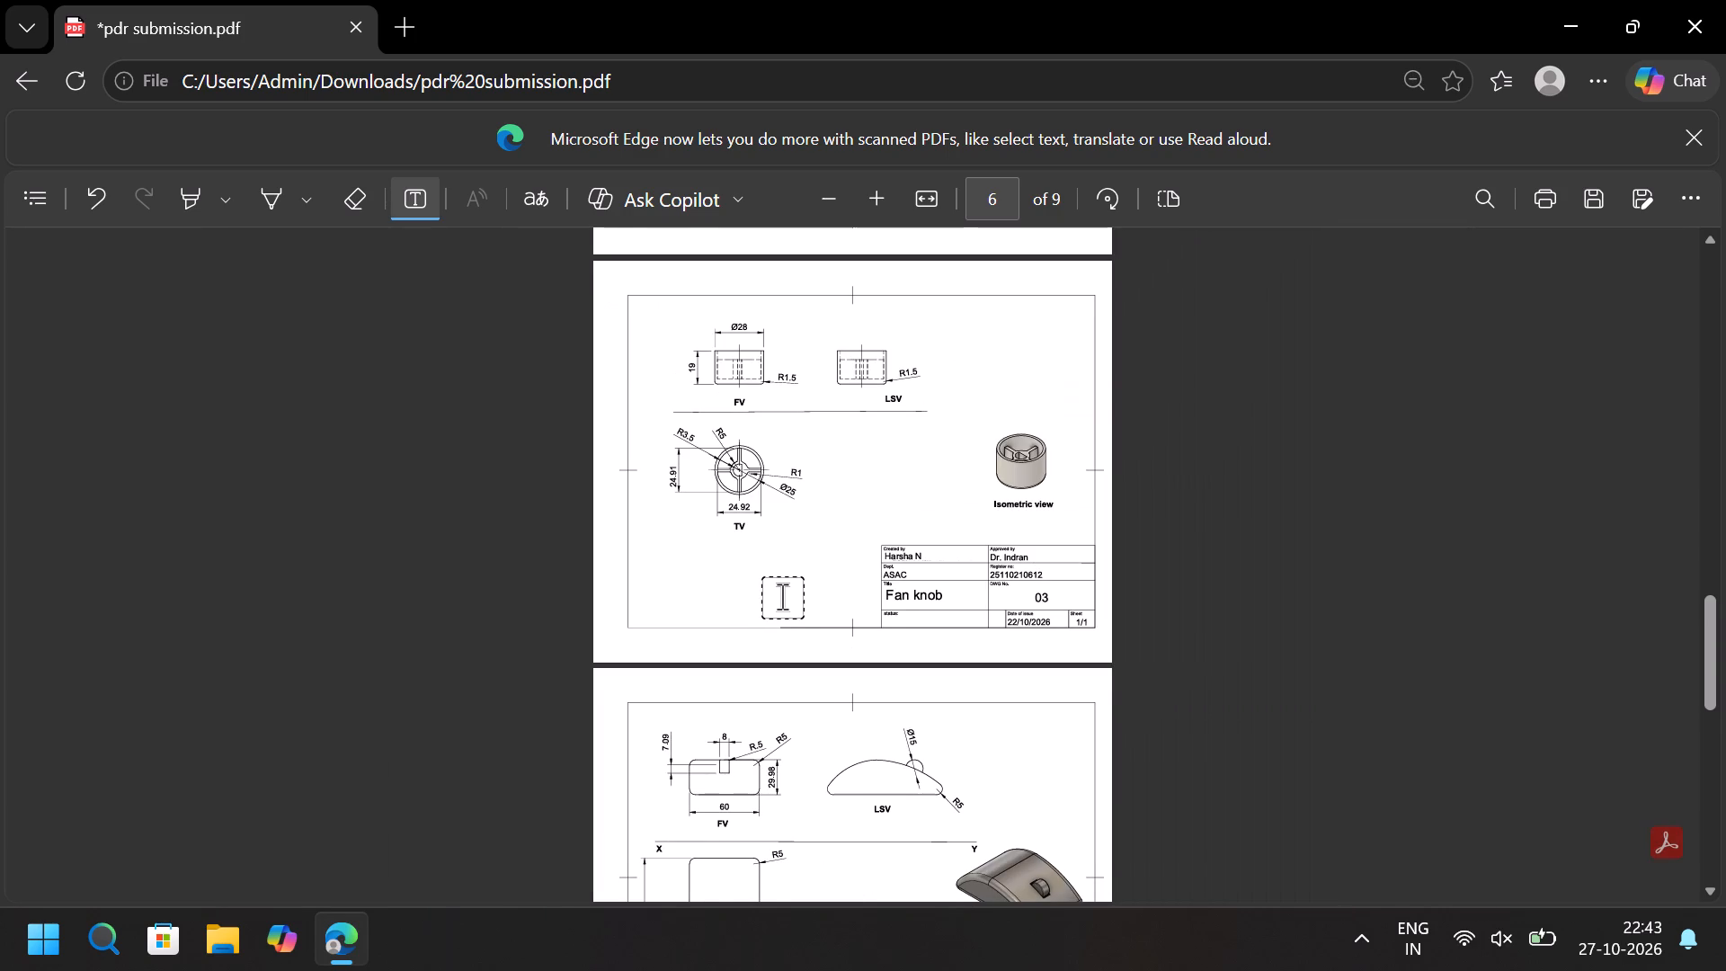
scroll(783, 598, "down", 1)
scroll(783, 598, "up", 2)
scroll(783, 598, "down", 1)
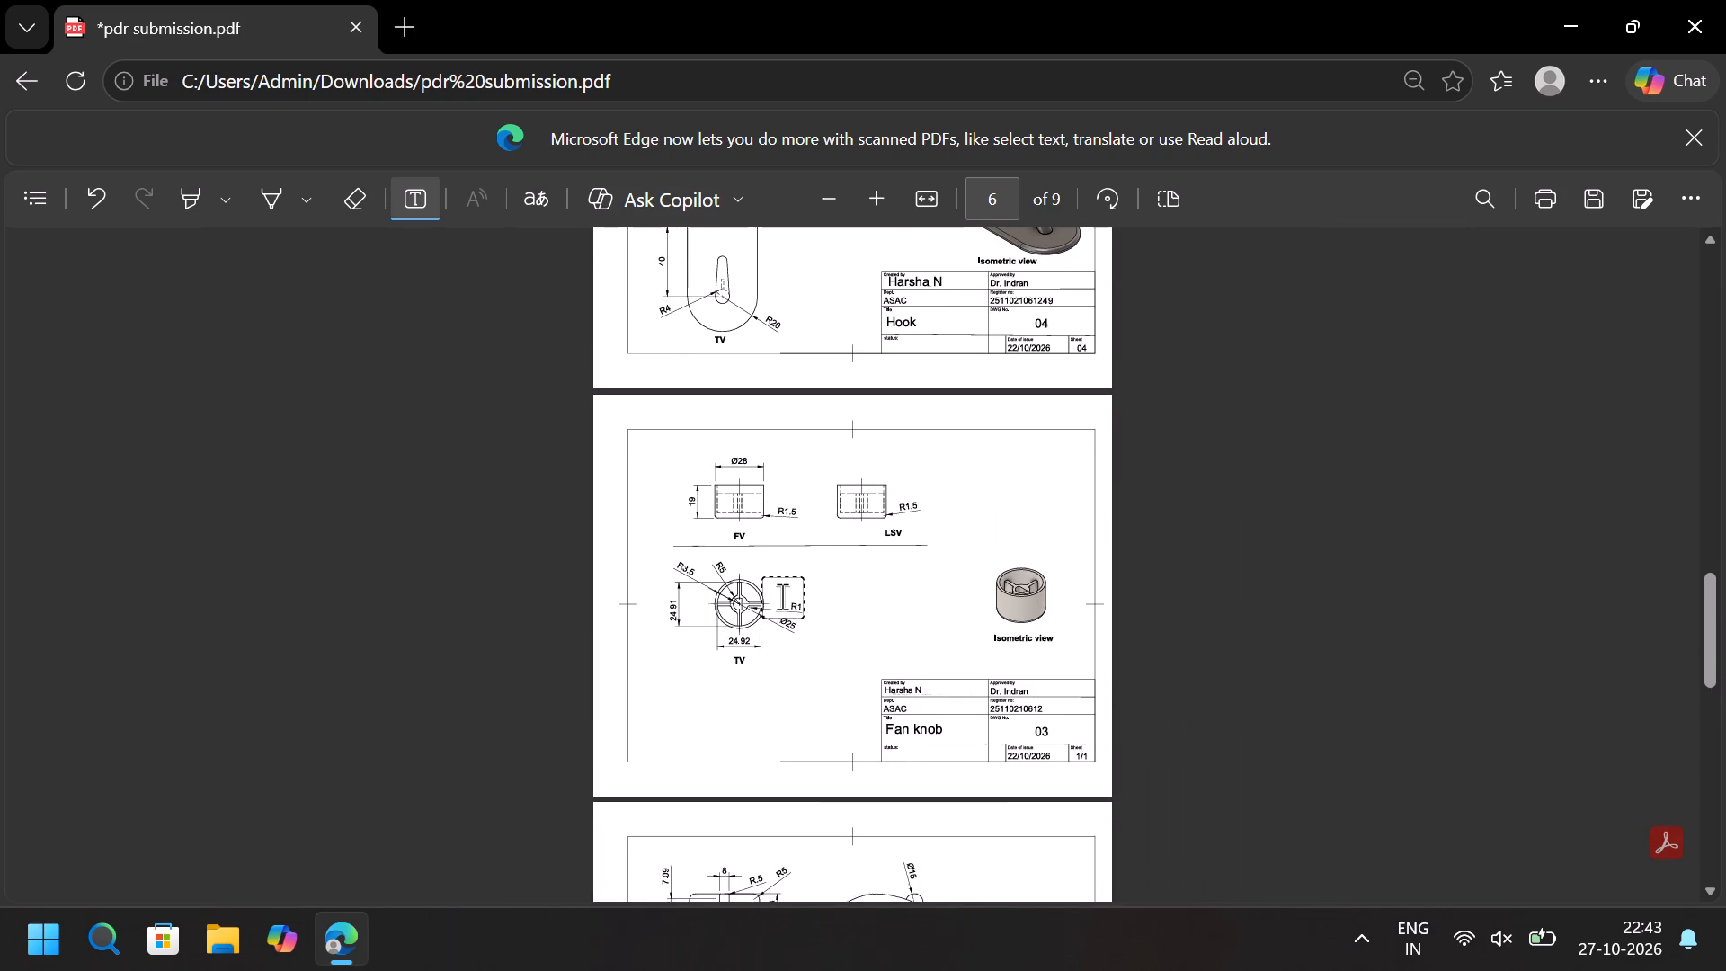
scroll(783, 598, "down", 3)
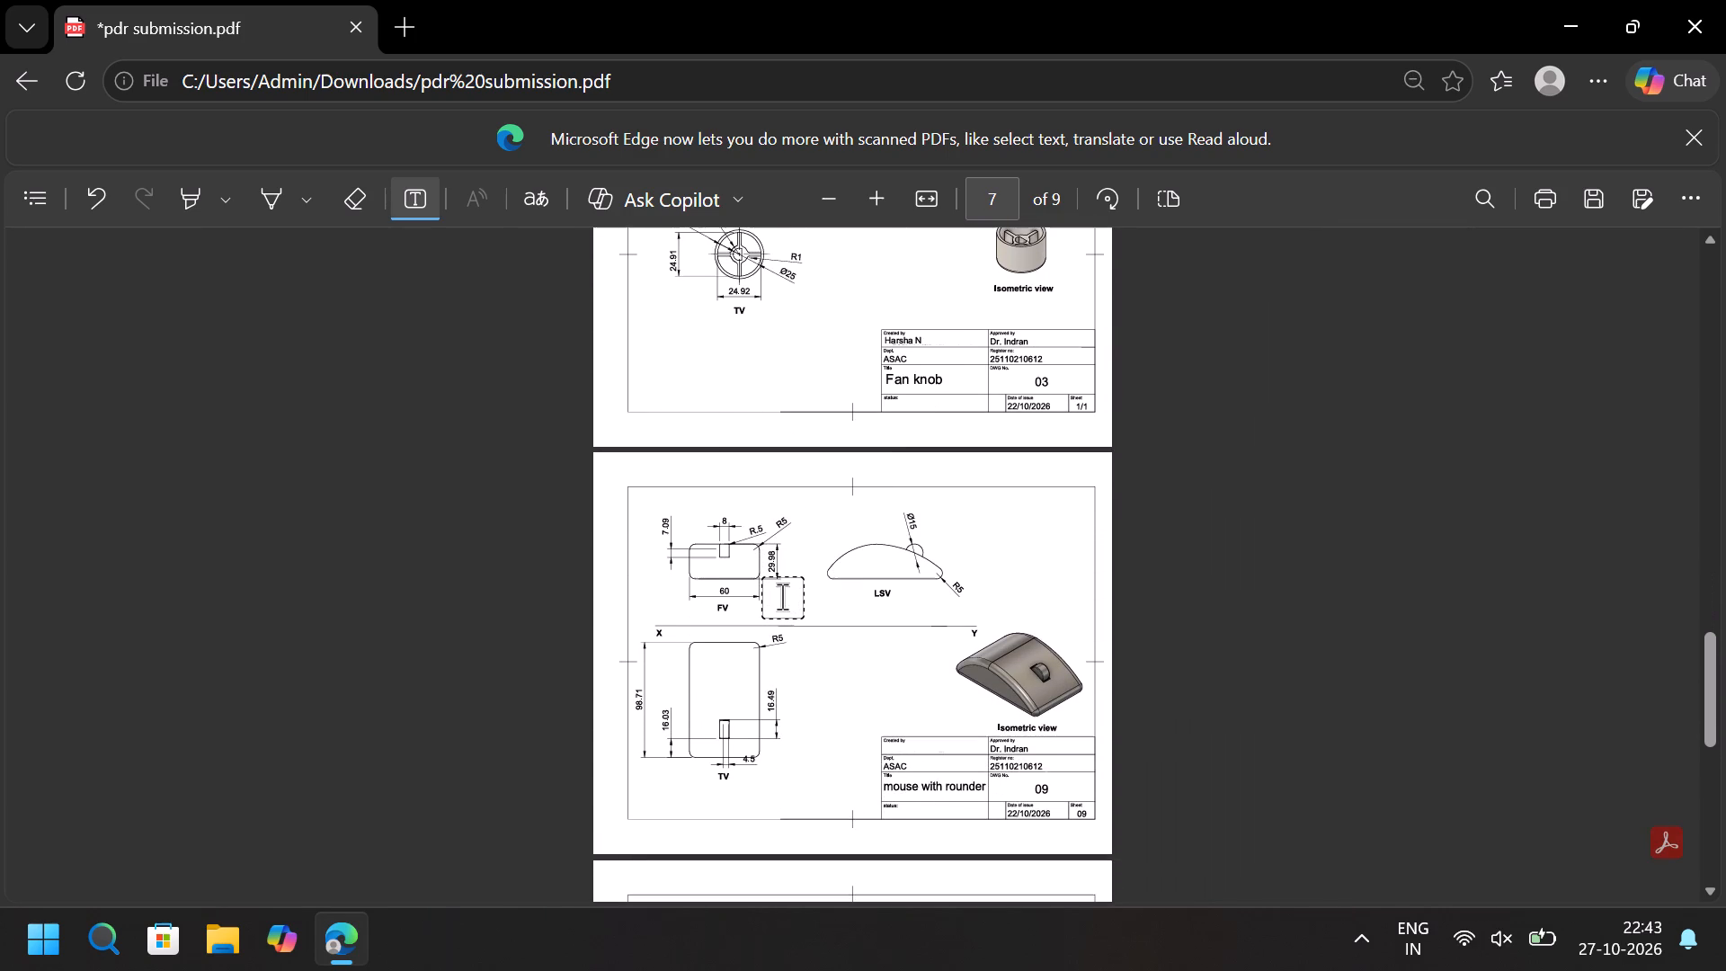
scroll(783, 598, "down", 2)
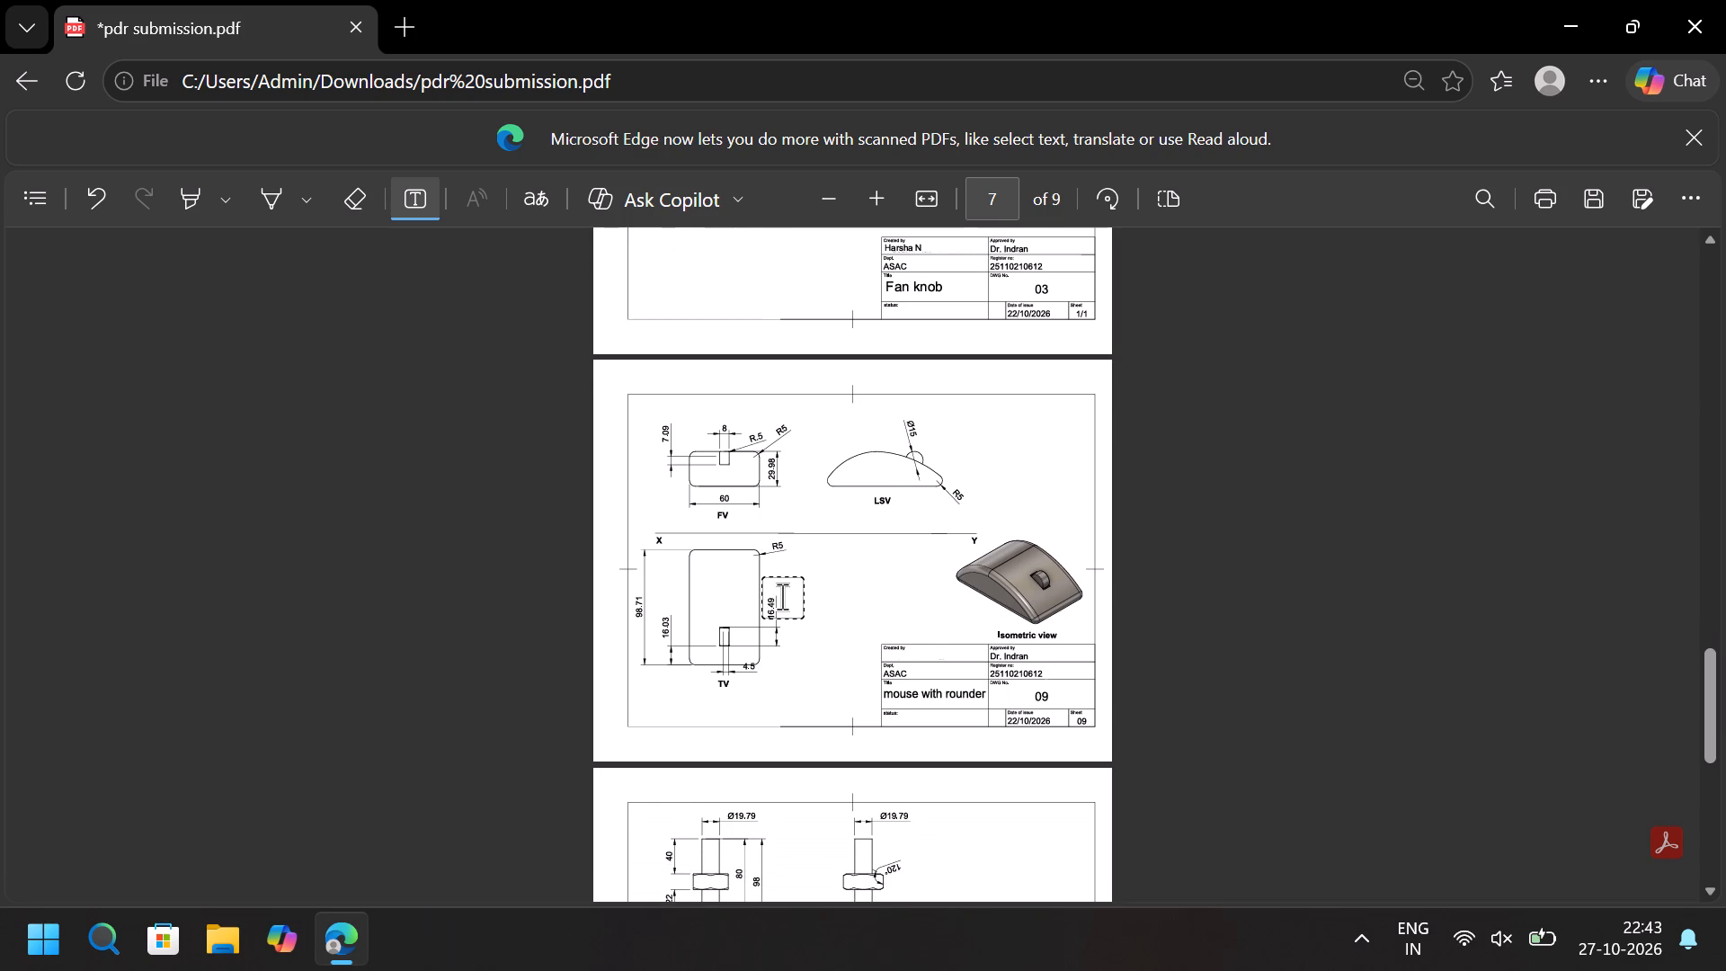
scroll(783, 598, "down", 1)
scroll(864, 596, "up", 5, "ctrl")
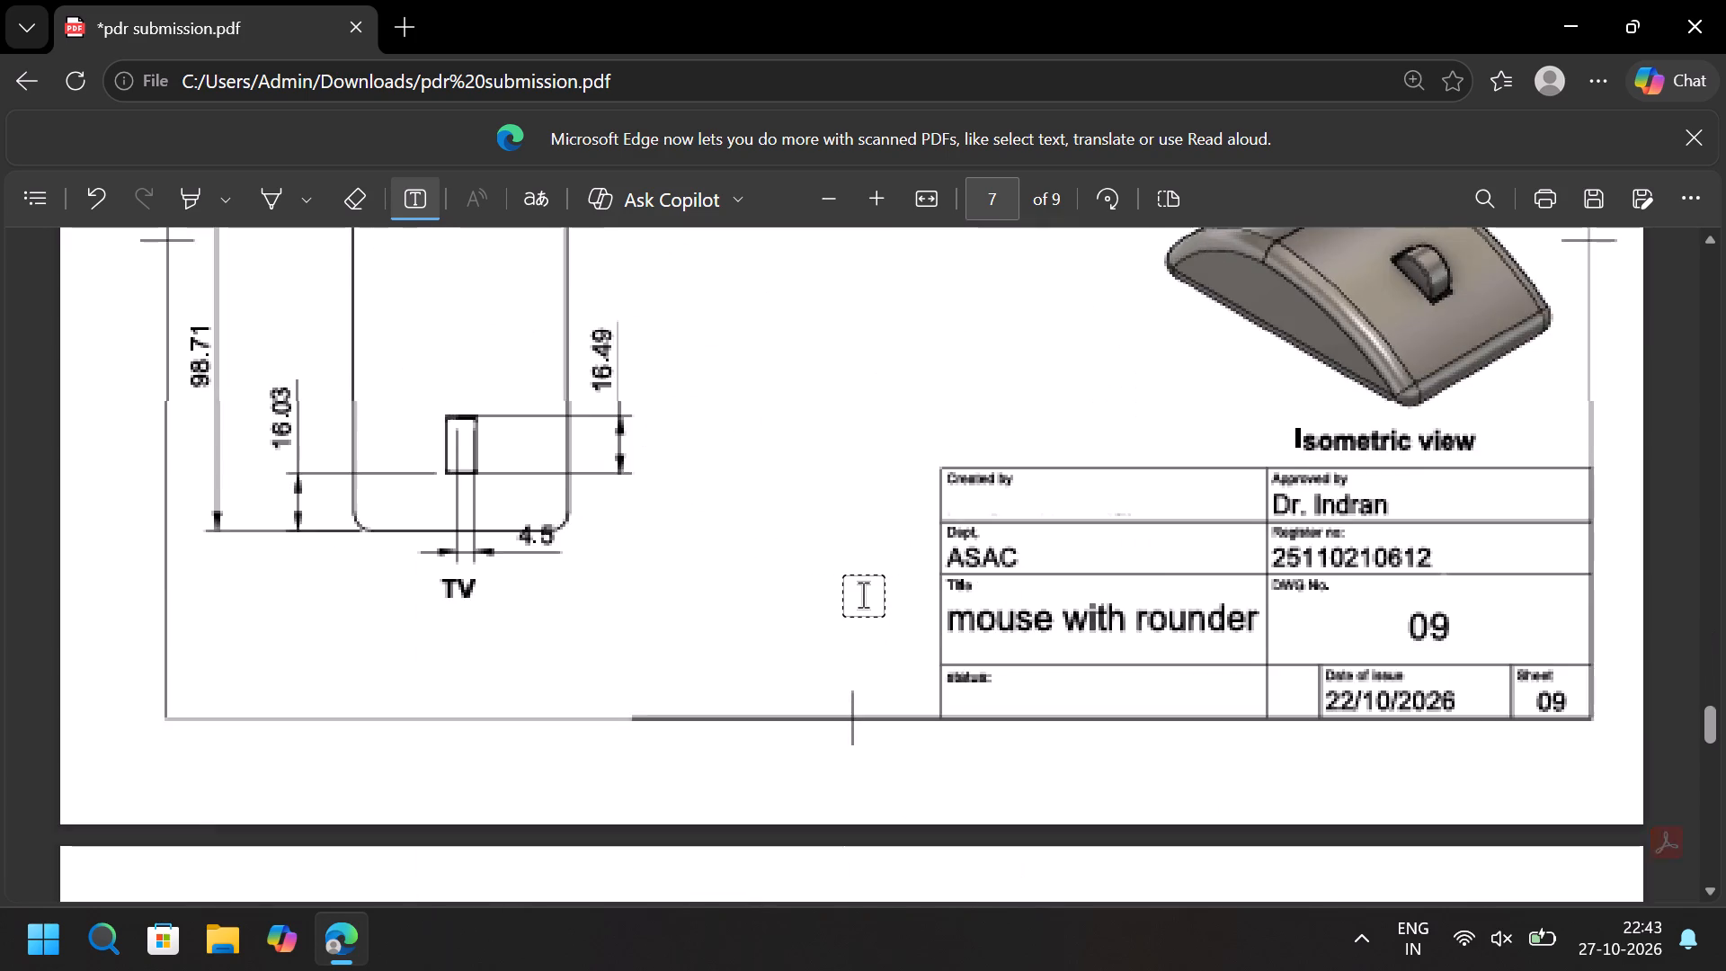
Add the creator's name to the Created by cell on page 7, reduce its text size and align it inside the cell.
scroll(864, 596, "up", 3, "ctrl")
left_click(993, 415)
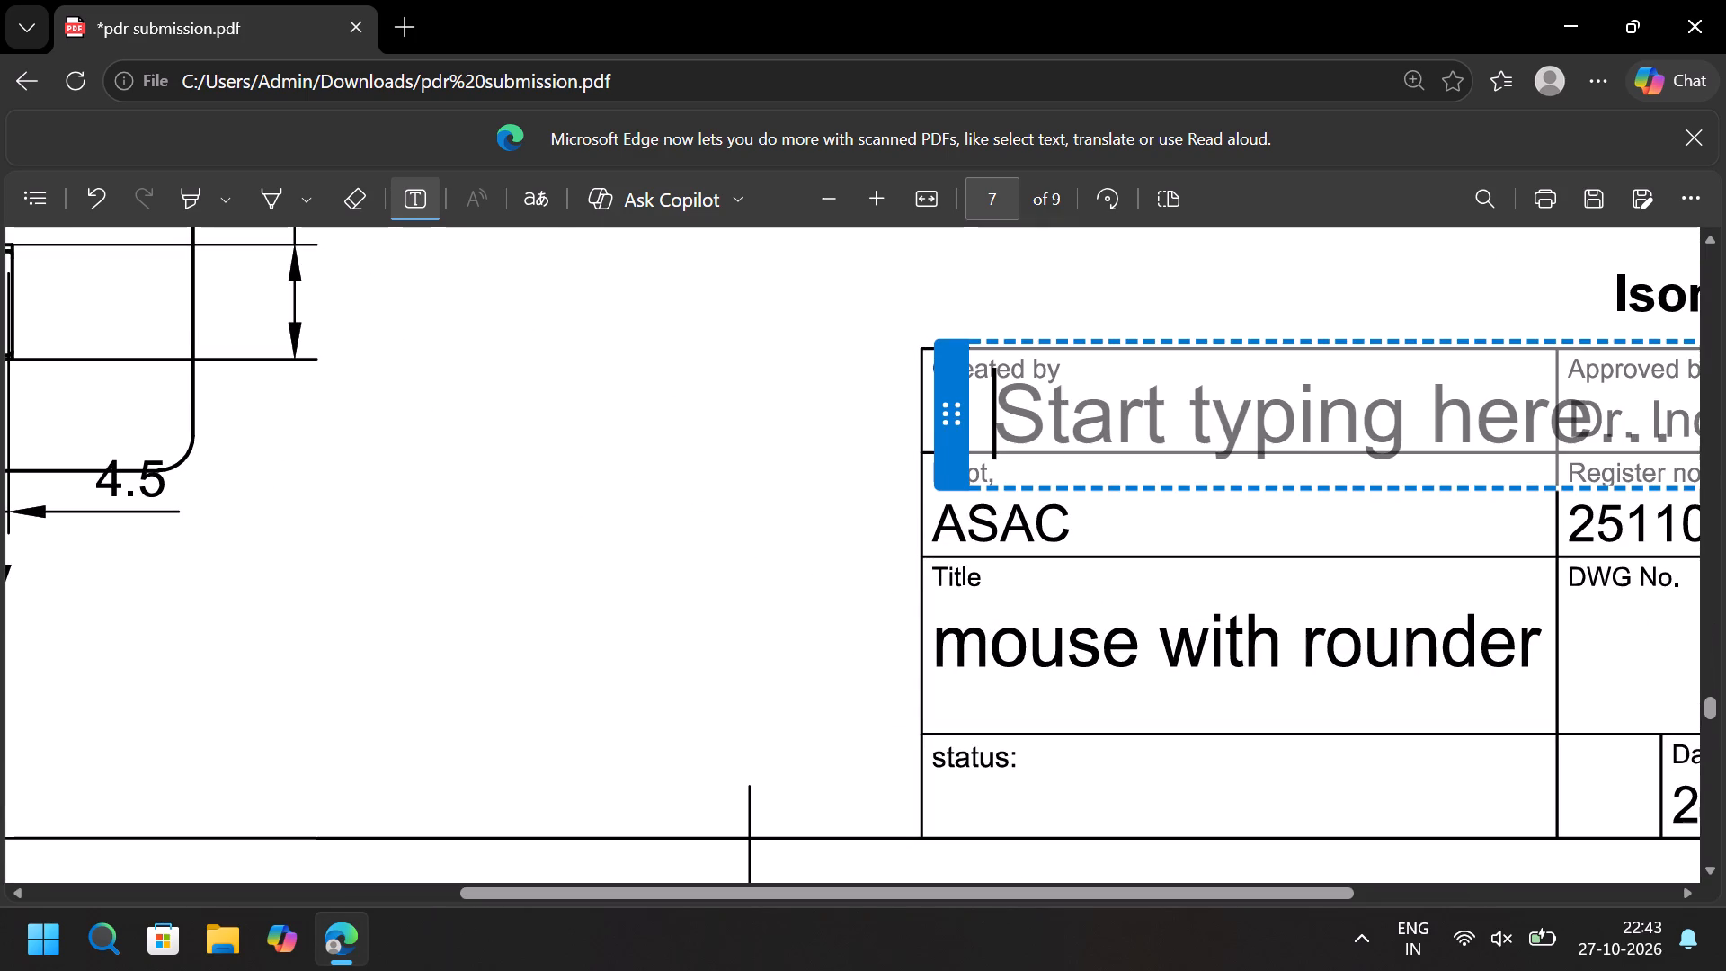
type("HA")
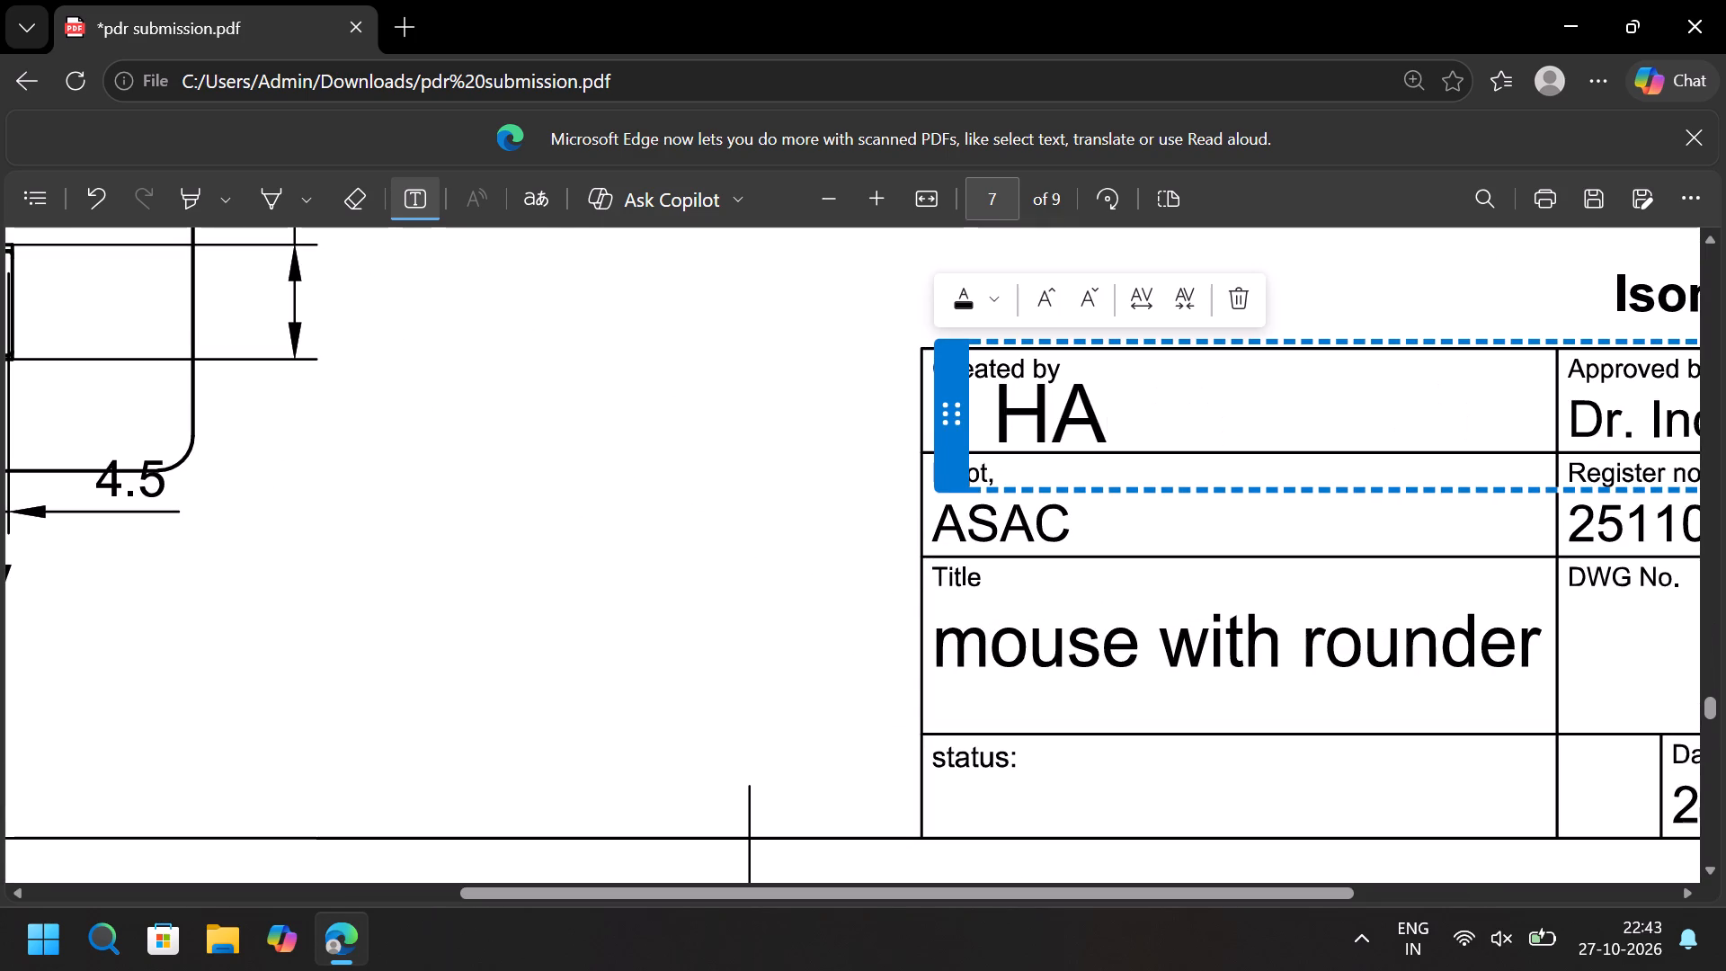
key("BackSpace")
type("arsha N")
double_click(1092, 302)
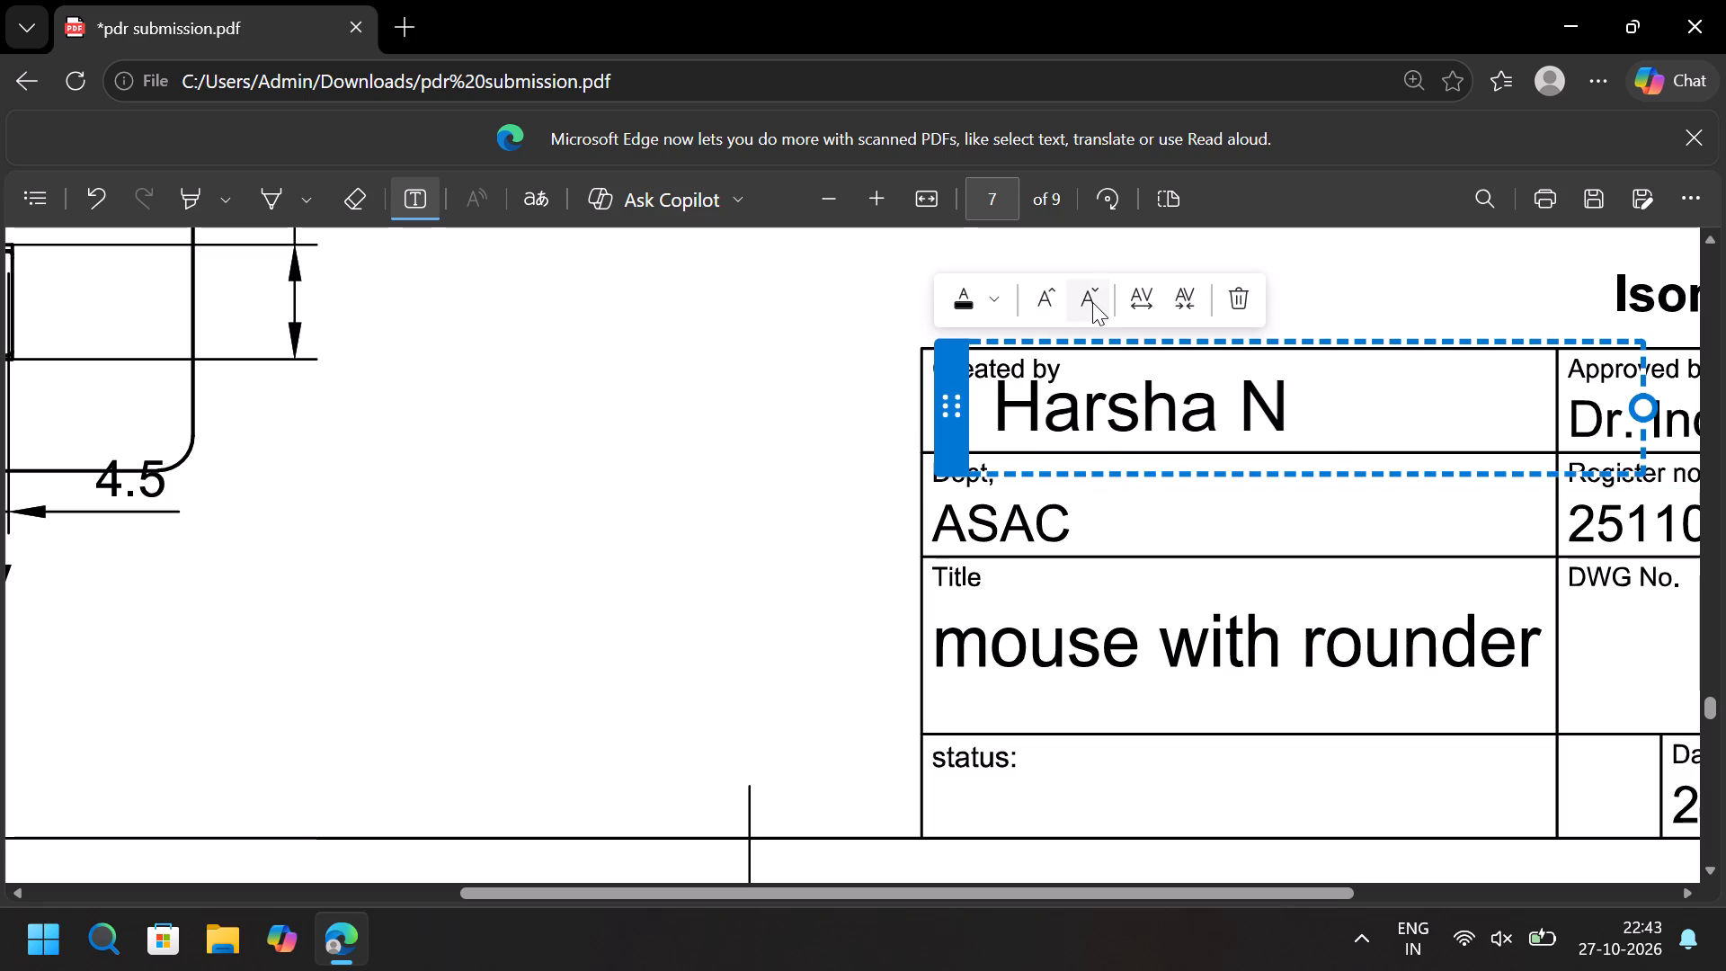
left_click(1090, 295)
left_click_drag(959, 397, 910, 408)
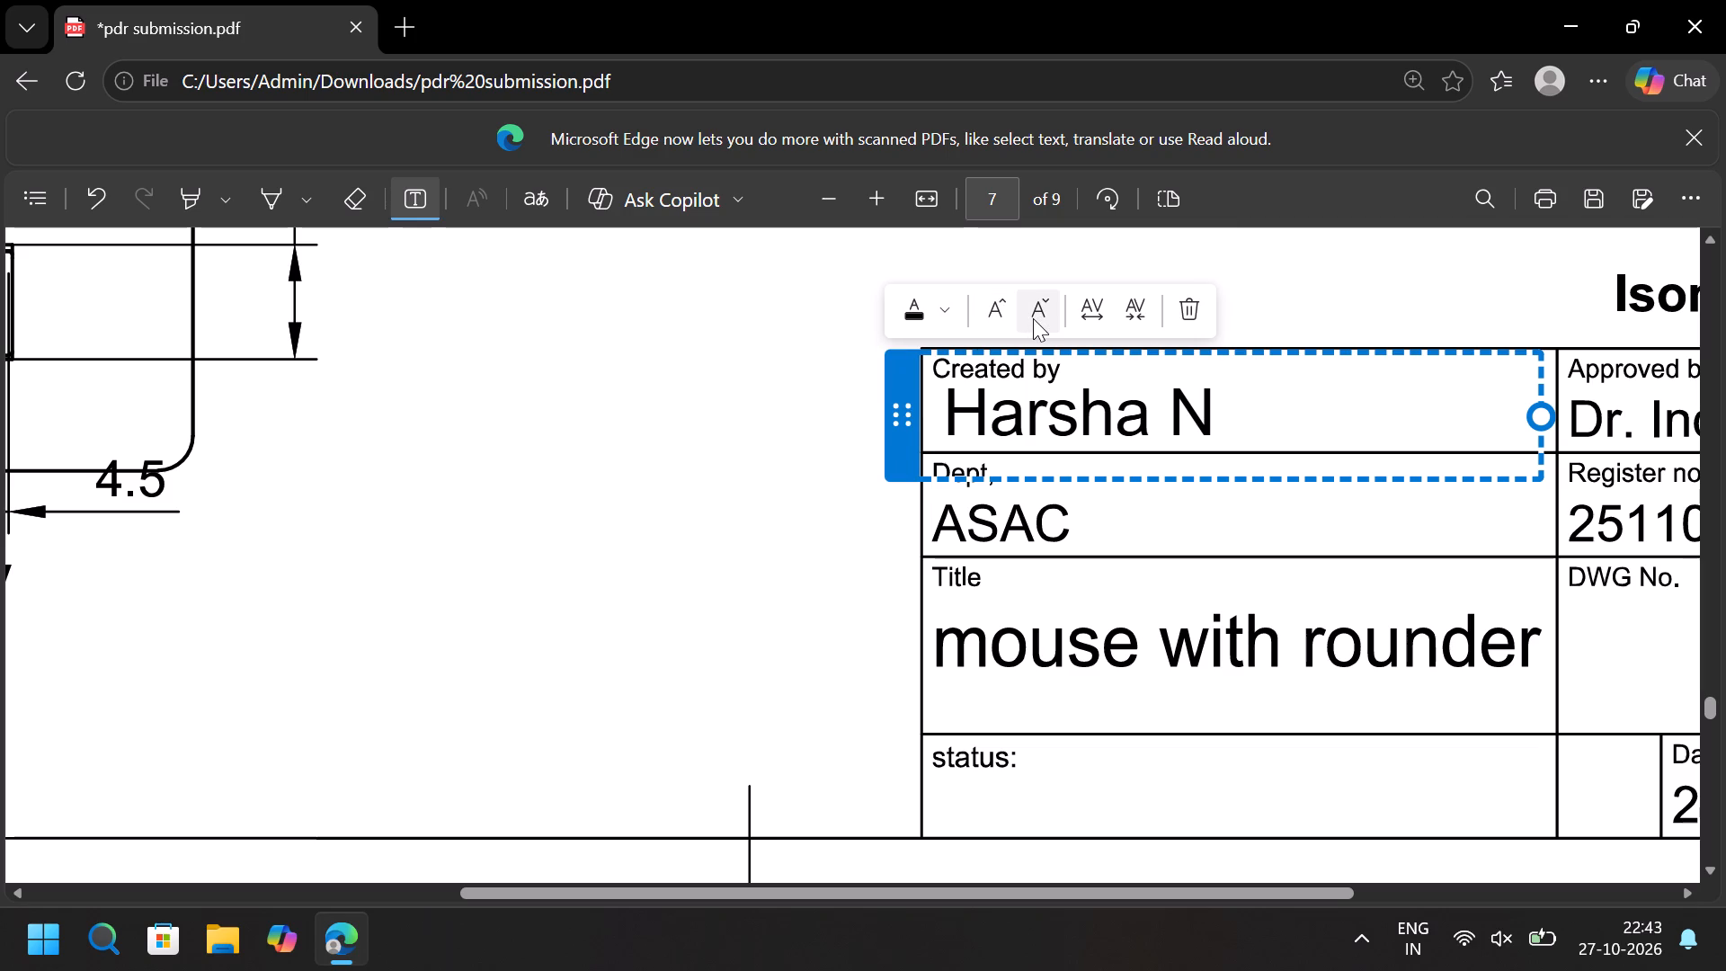
Reduce the creator's name on page 7 by three sizes, holding it over the Approved by name to match the lettering.
left_click(1033, 318)
left_click(868, 423)
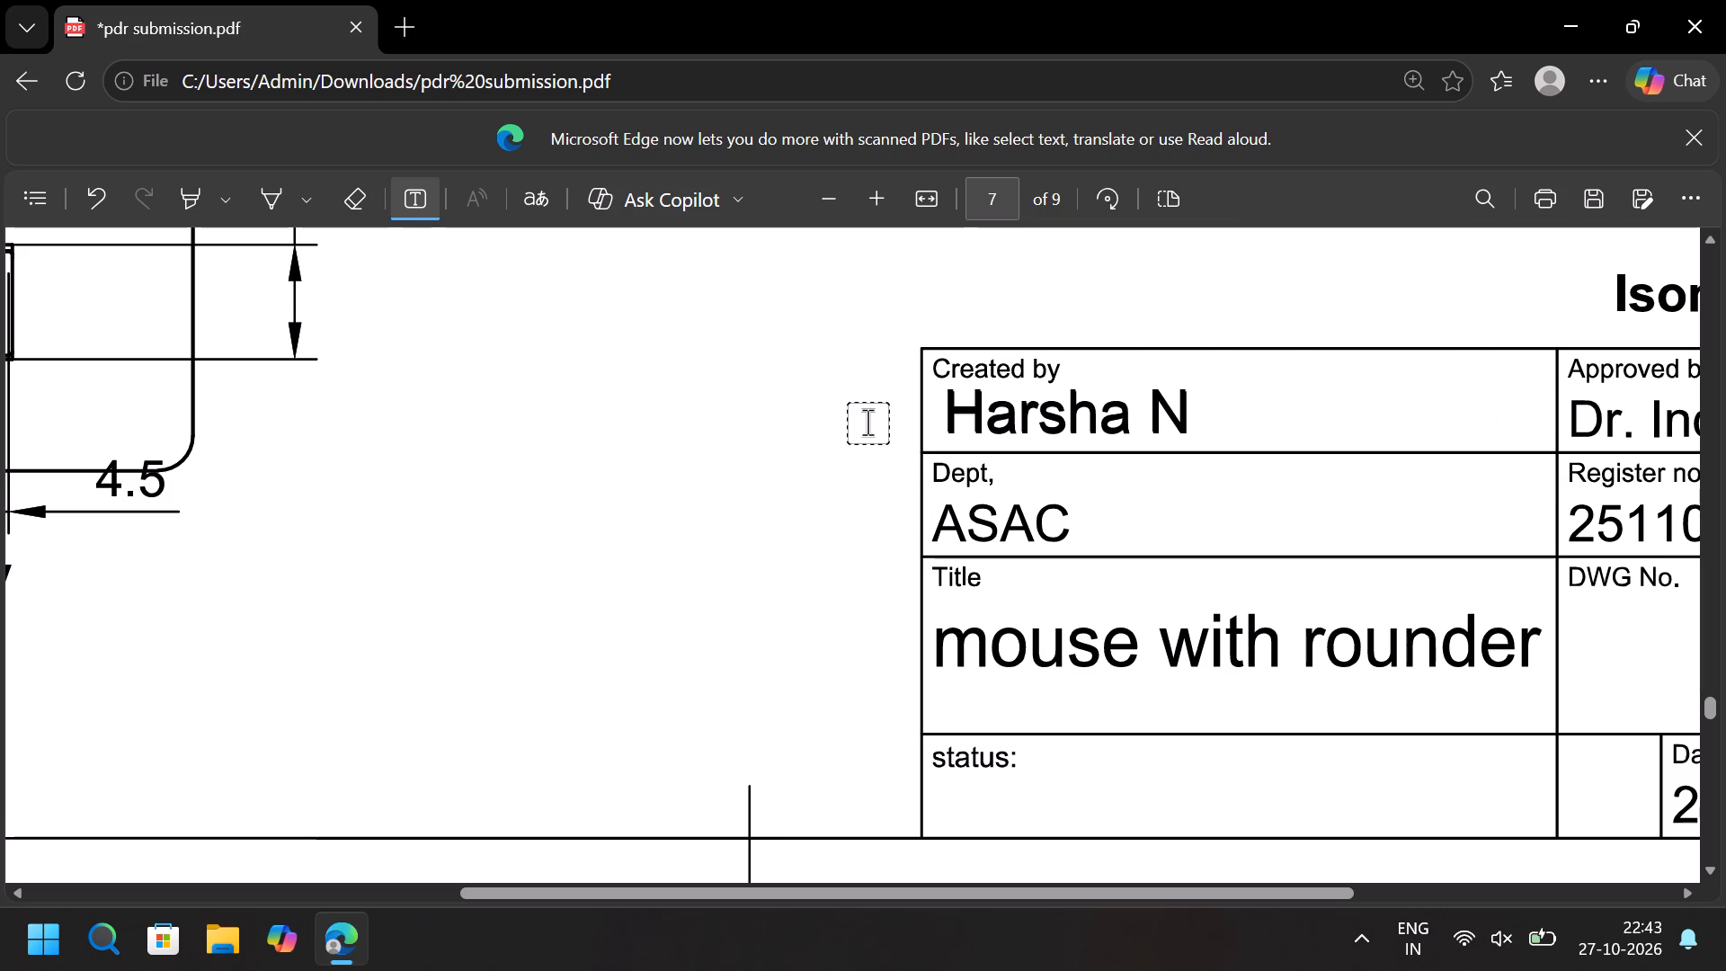
scroll(868, 423, "left", 3)
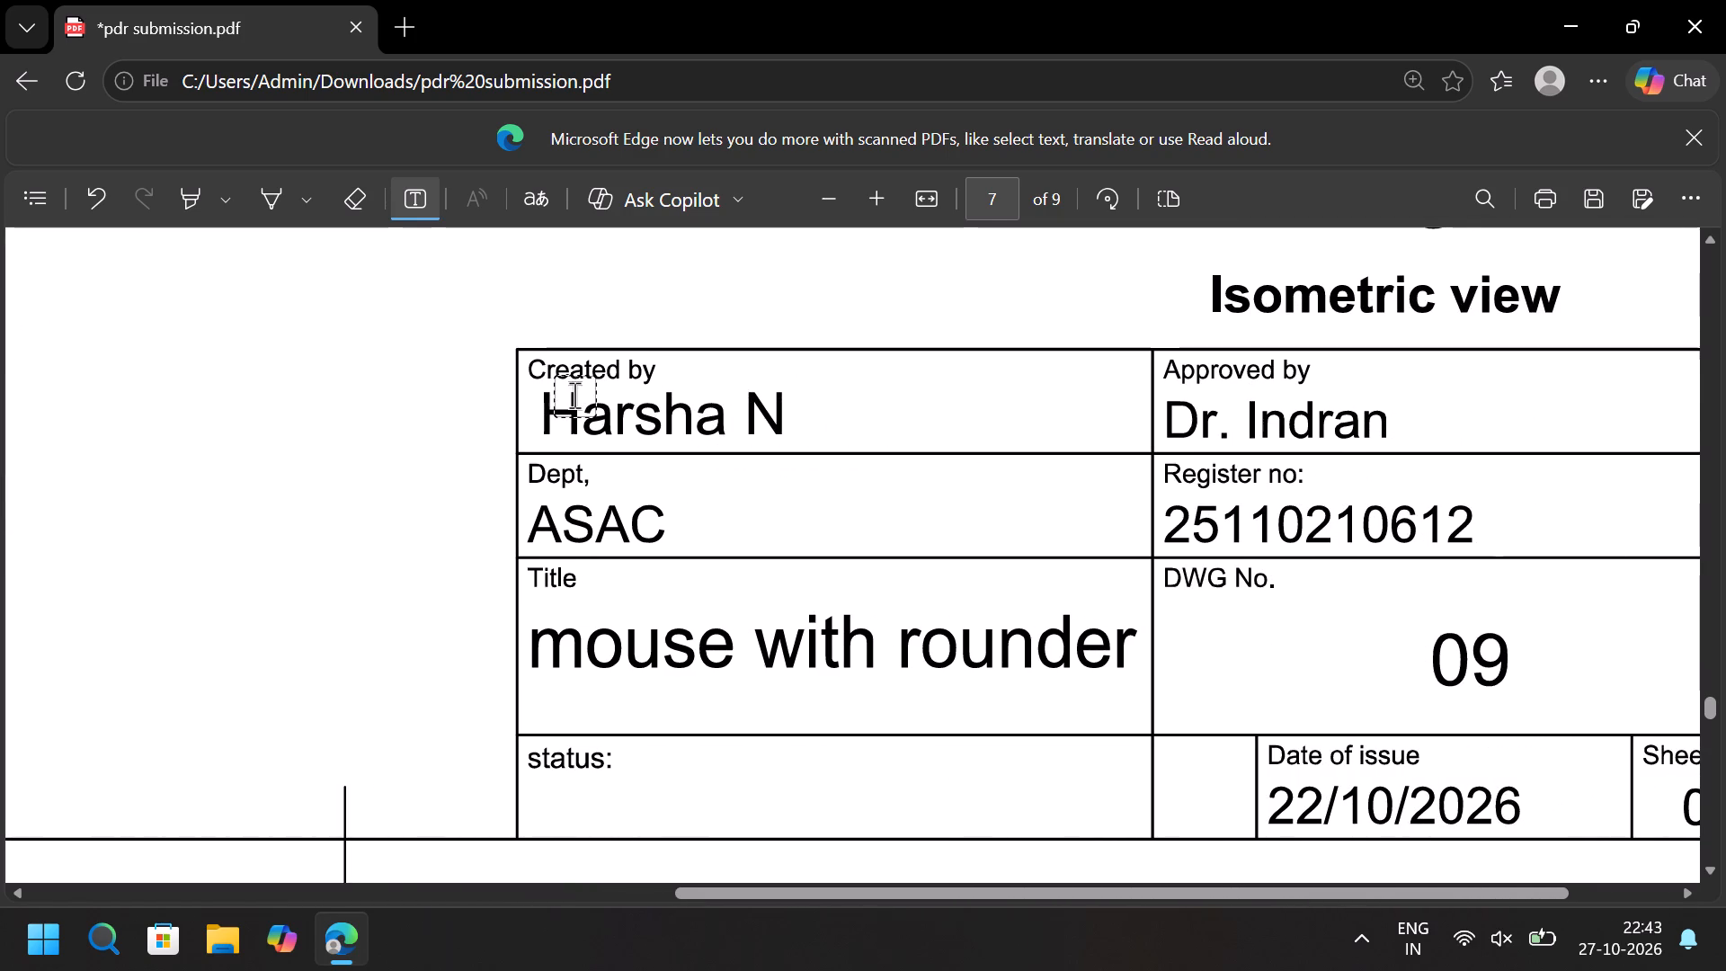
left_click(570, 396)
left_click_drag(493, 433, 1222, 402)
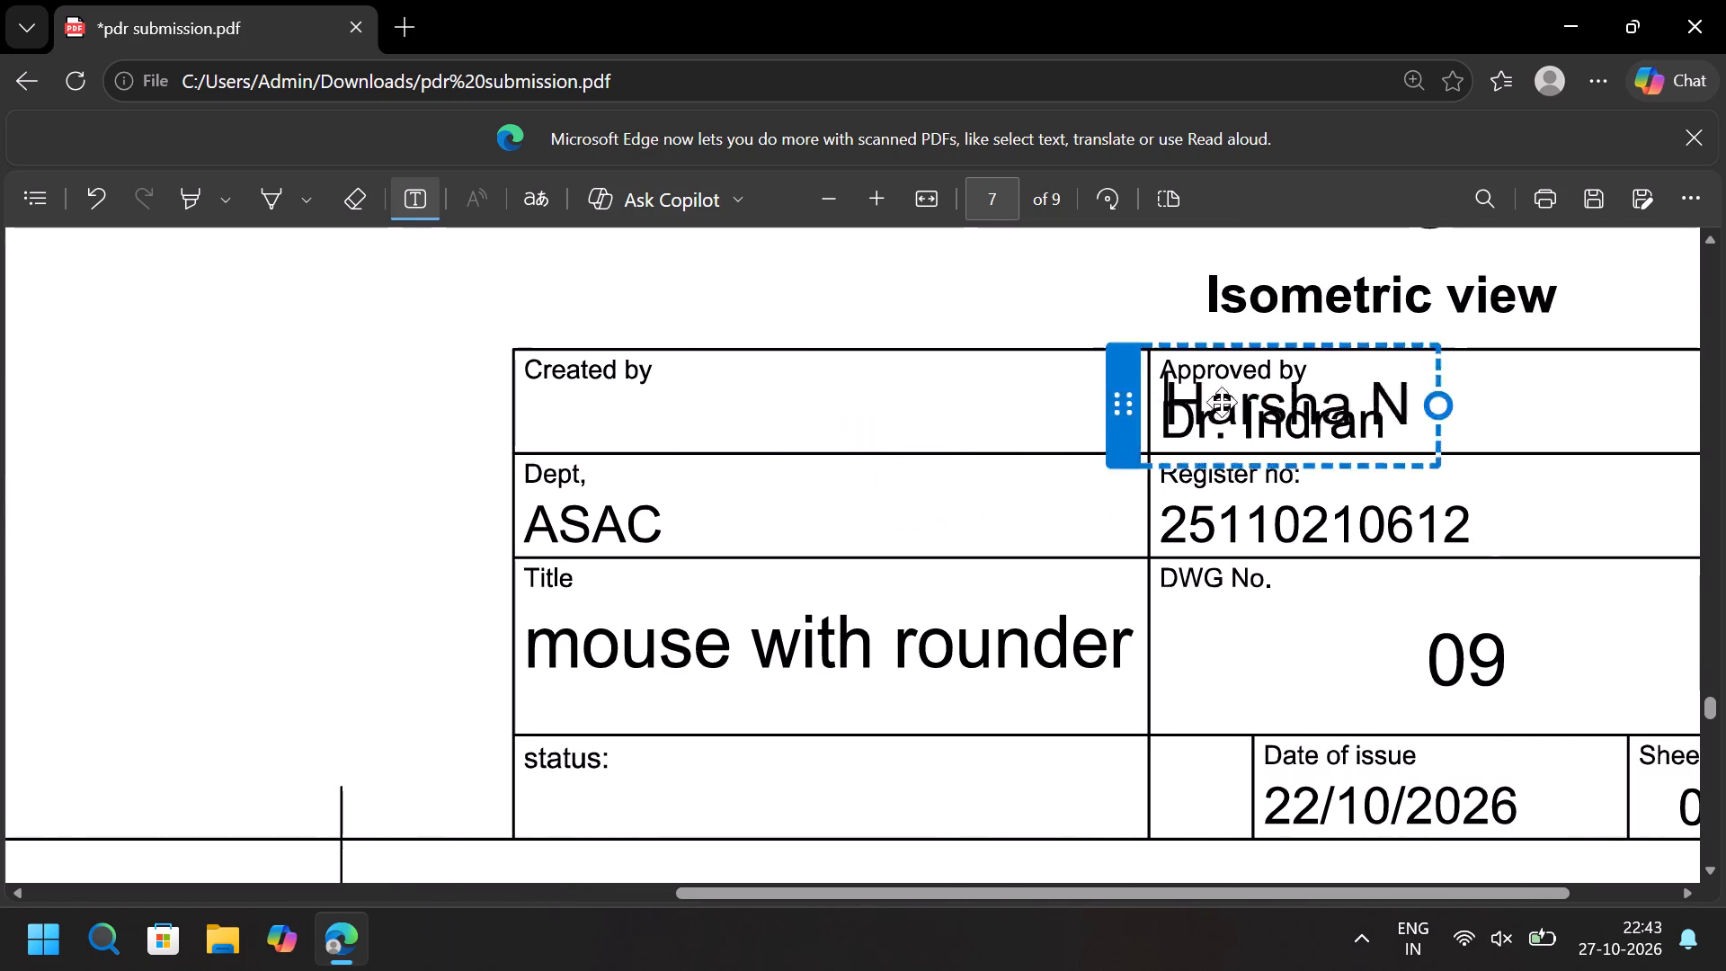
left_click_drag(1222, 402, 1238, 443)
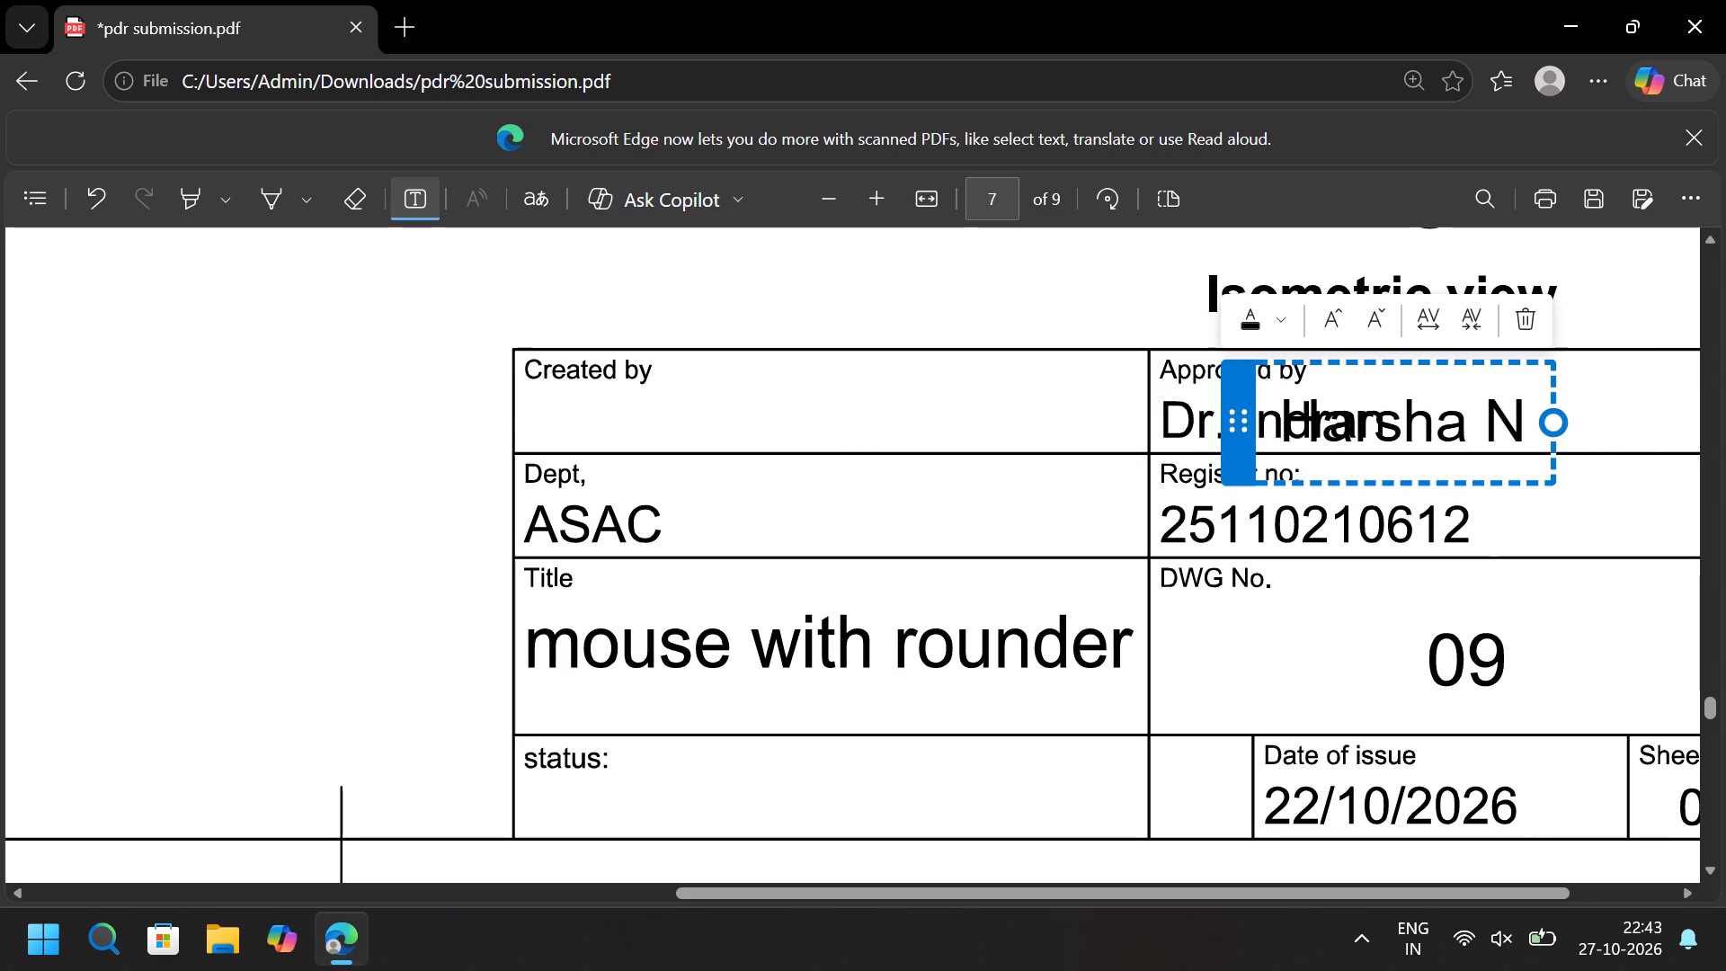
double_click(1388, 309)
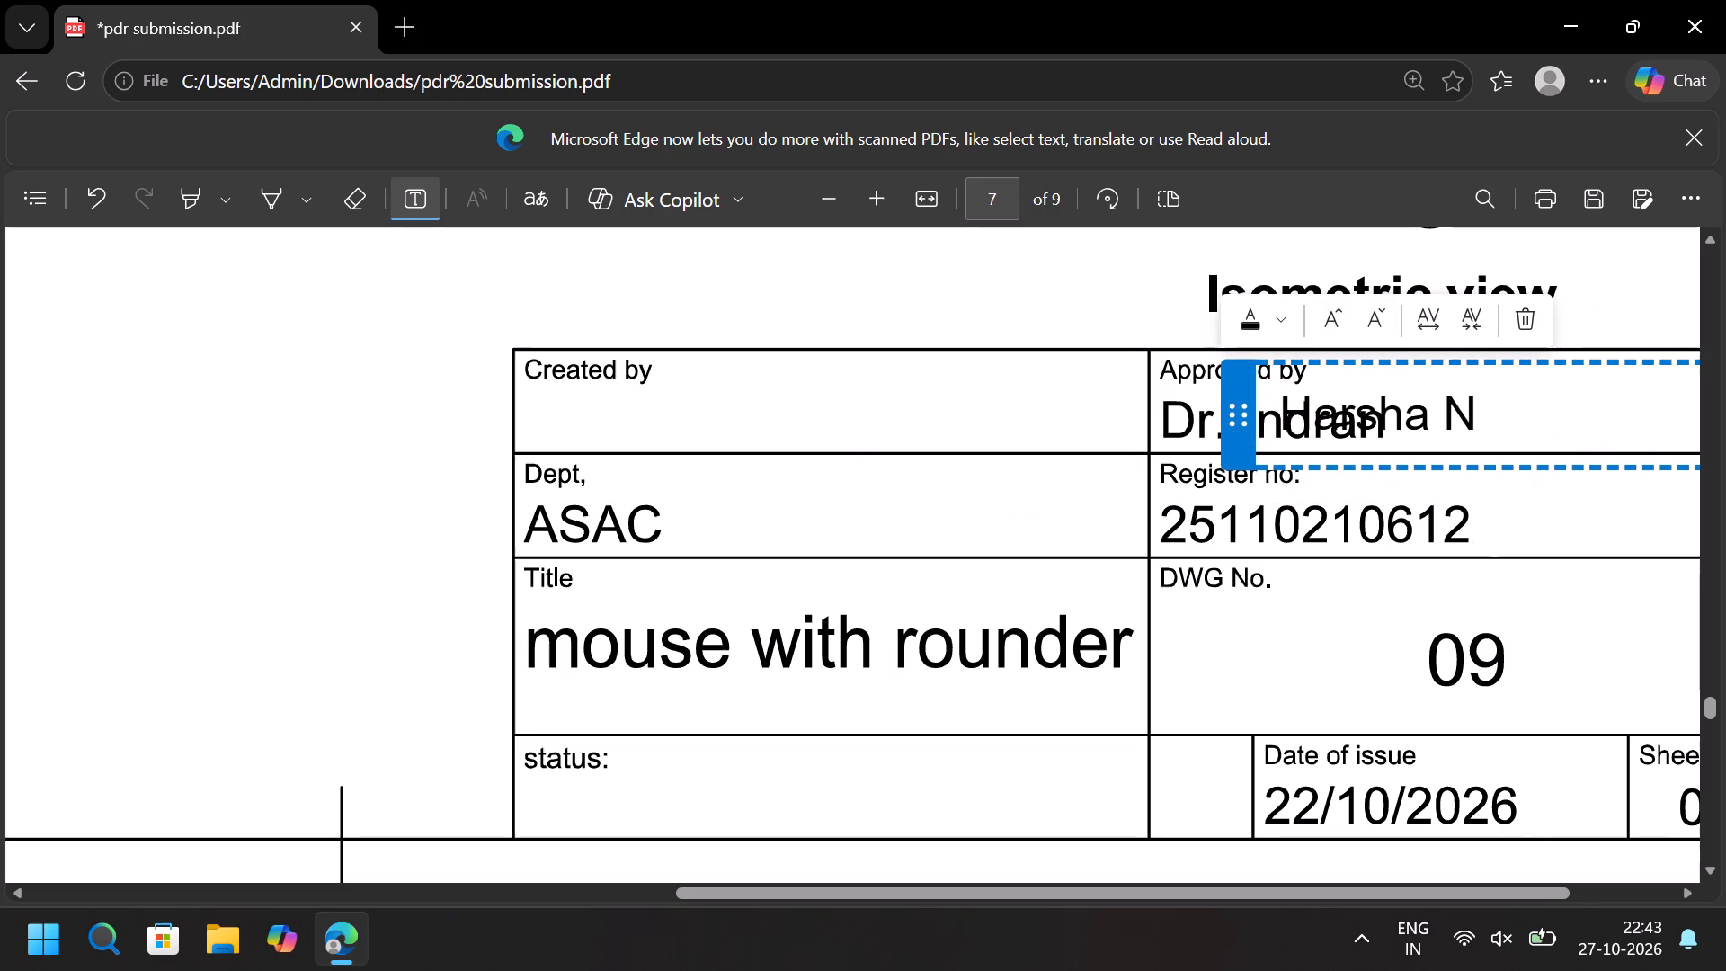
left_click_drag(1235, 420, 1255, 427)
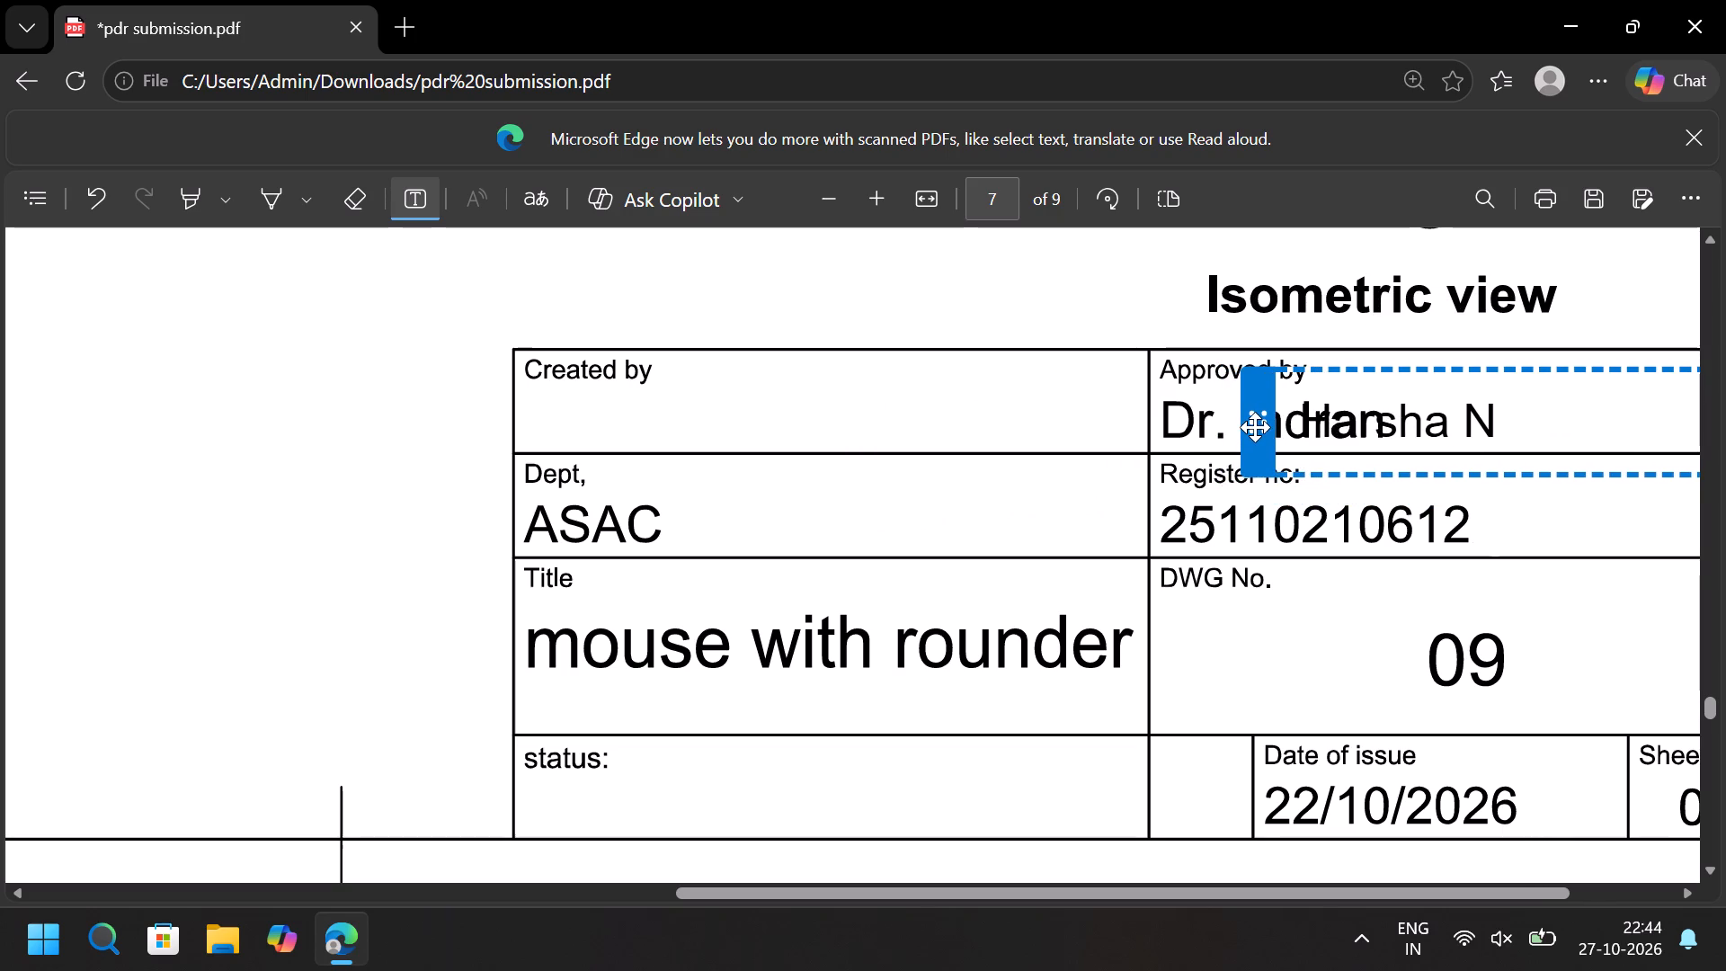
left_click_drag(1255, 427, 1251, 424)
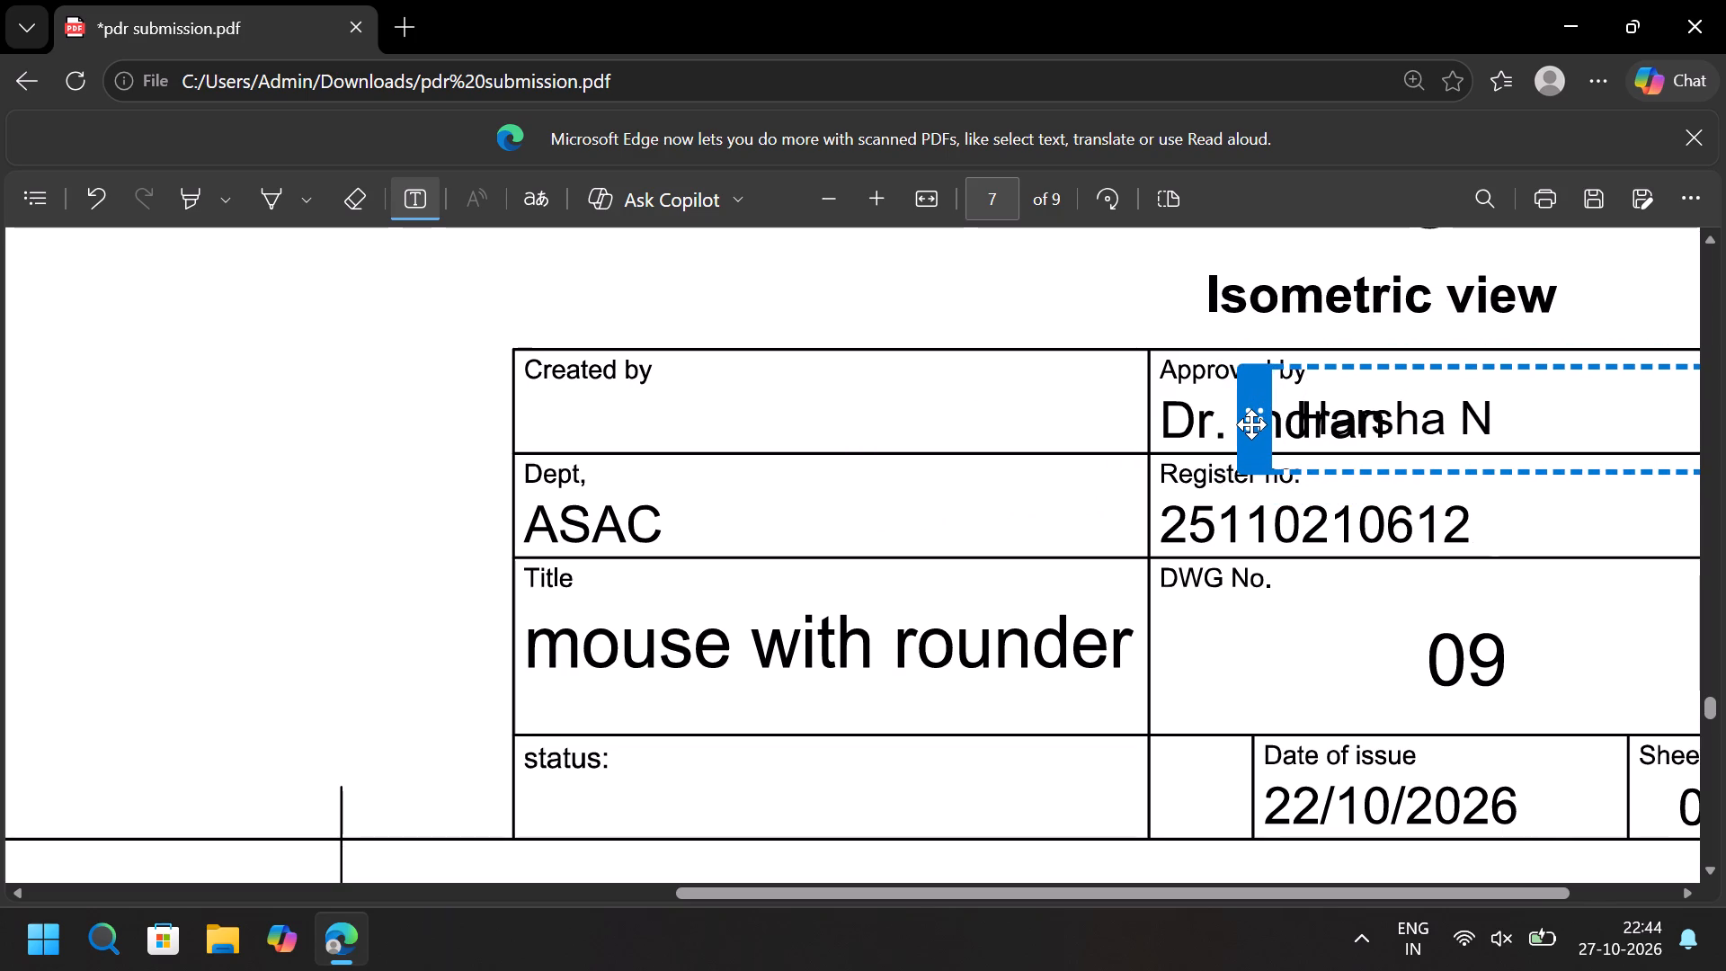
Move the resized creator's name back into the Created by cell on page 7 and align it beneath the cell label.
left_click_drag(1251, 424, 639, 458)
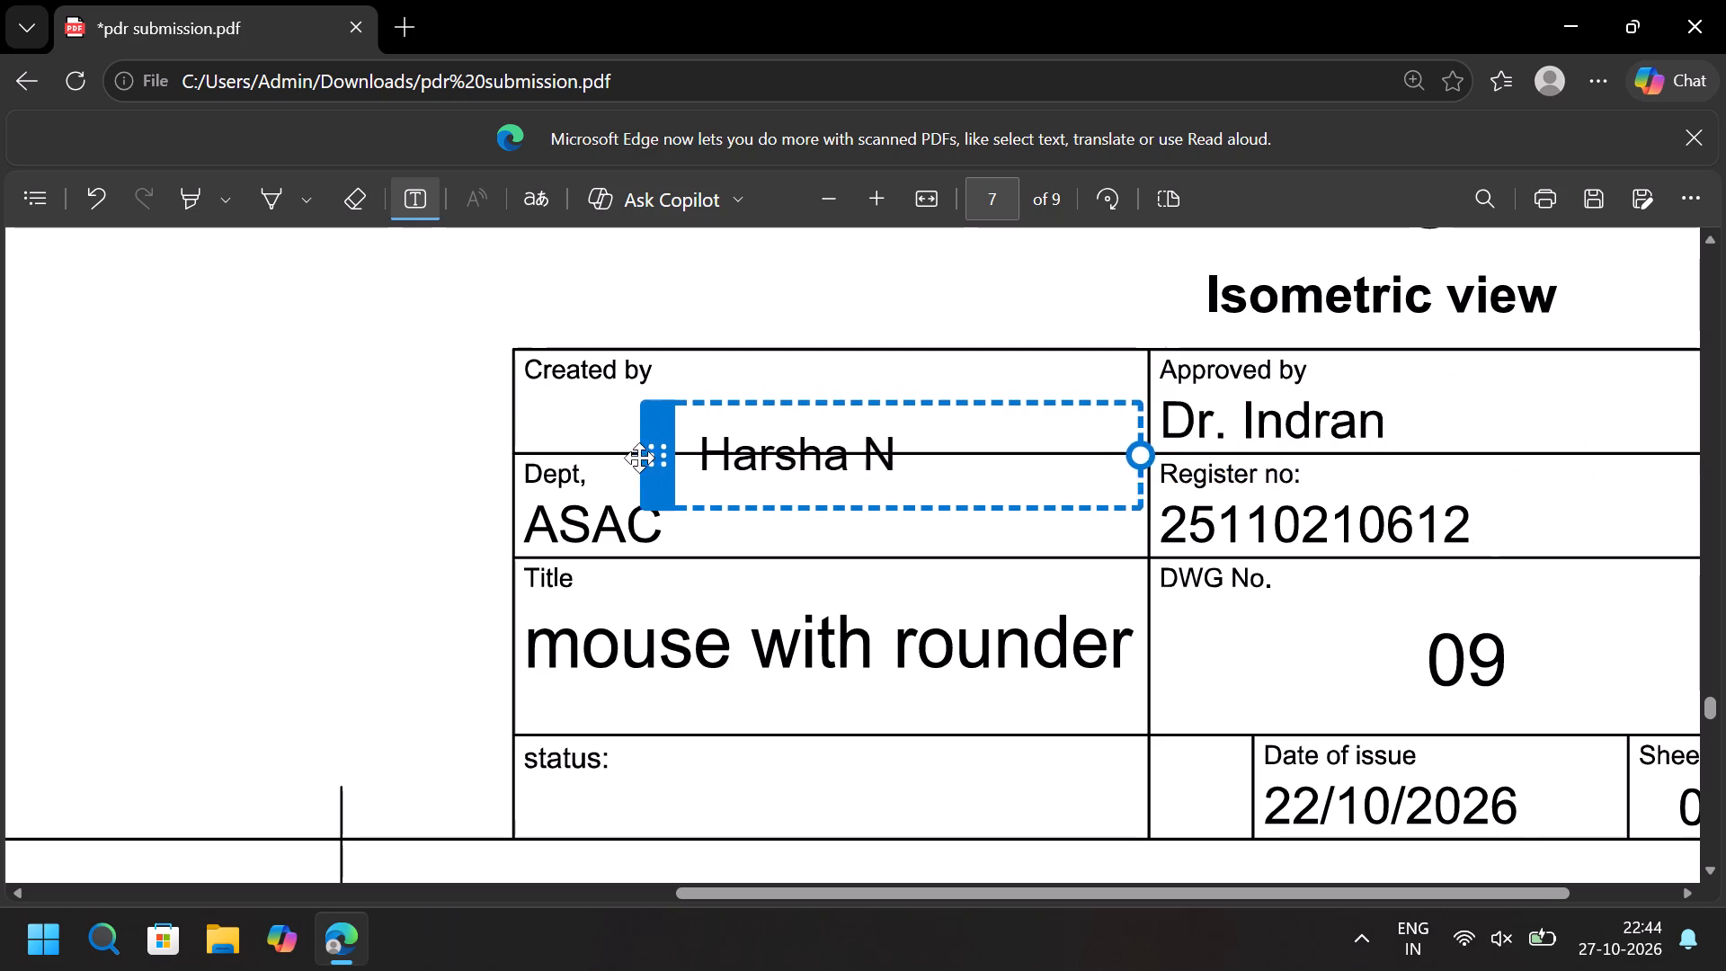
left_click_drag(639, 458, 544, 427)
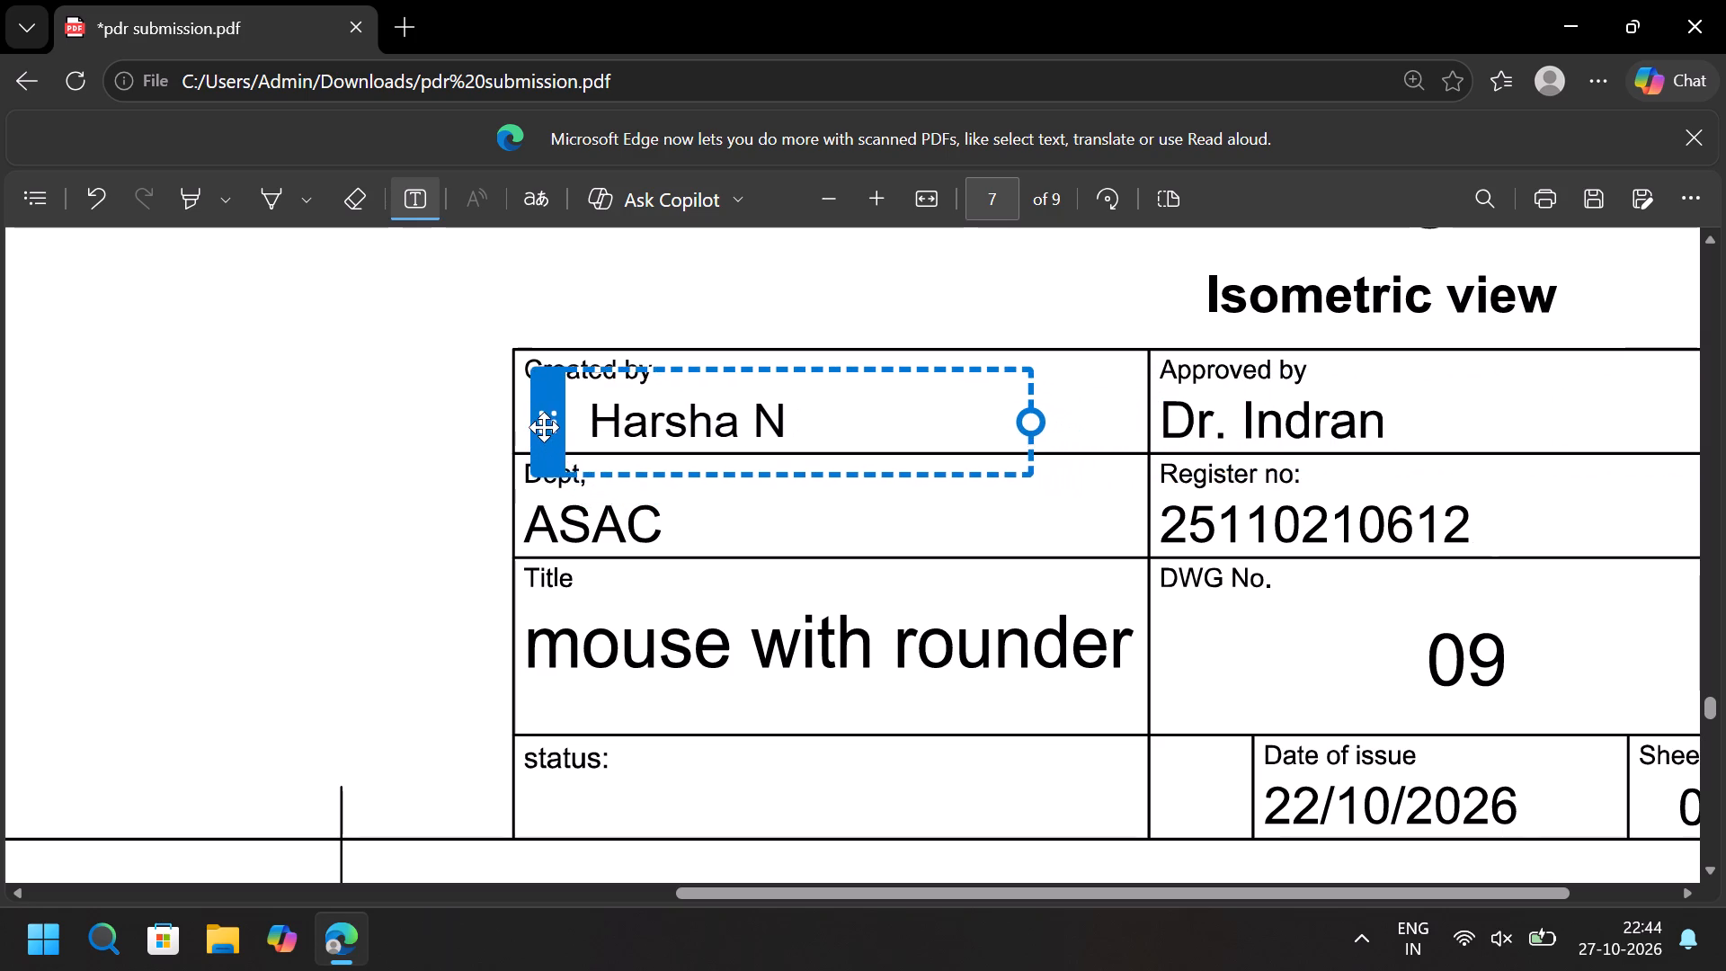
left_click_drag(544, 427, 485, 414)
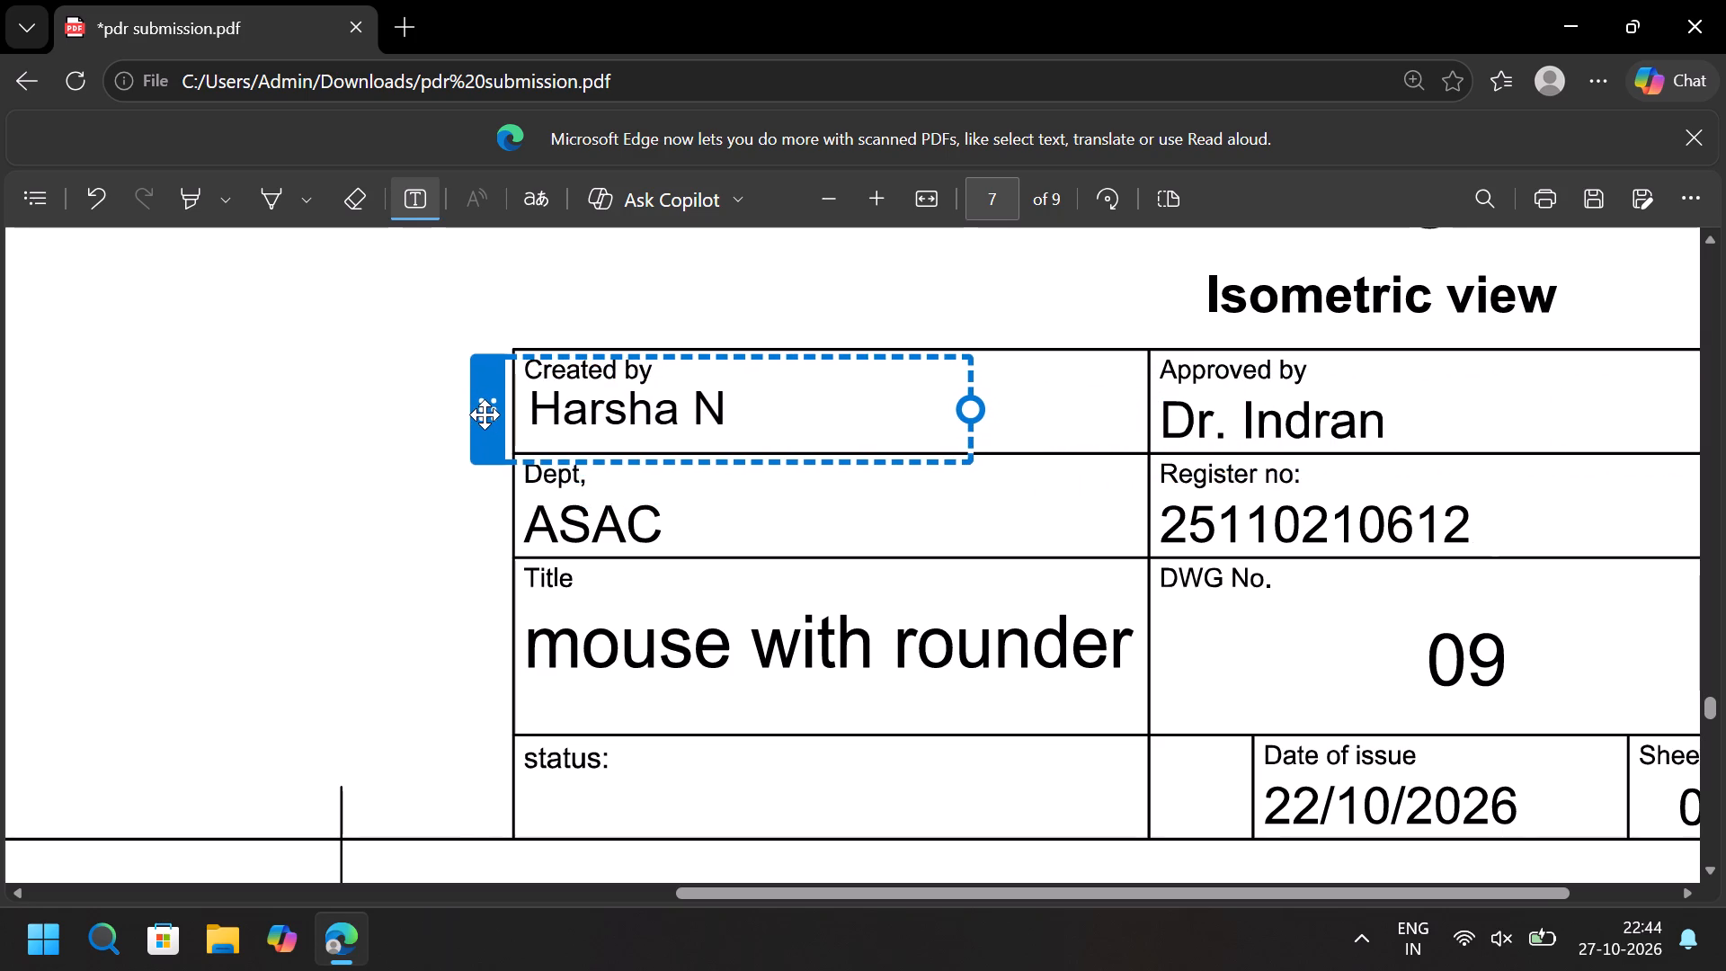
left_click_drag(485, 414, 486, 414)
left_click(344, 460)
scroll(344, 460, "down", 1)
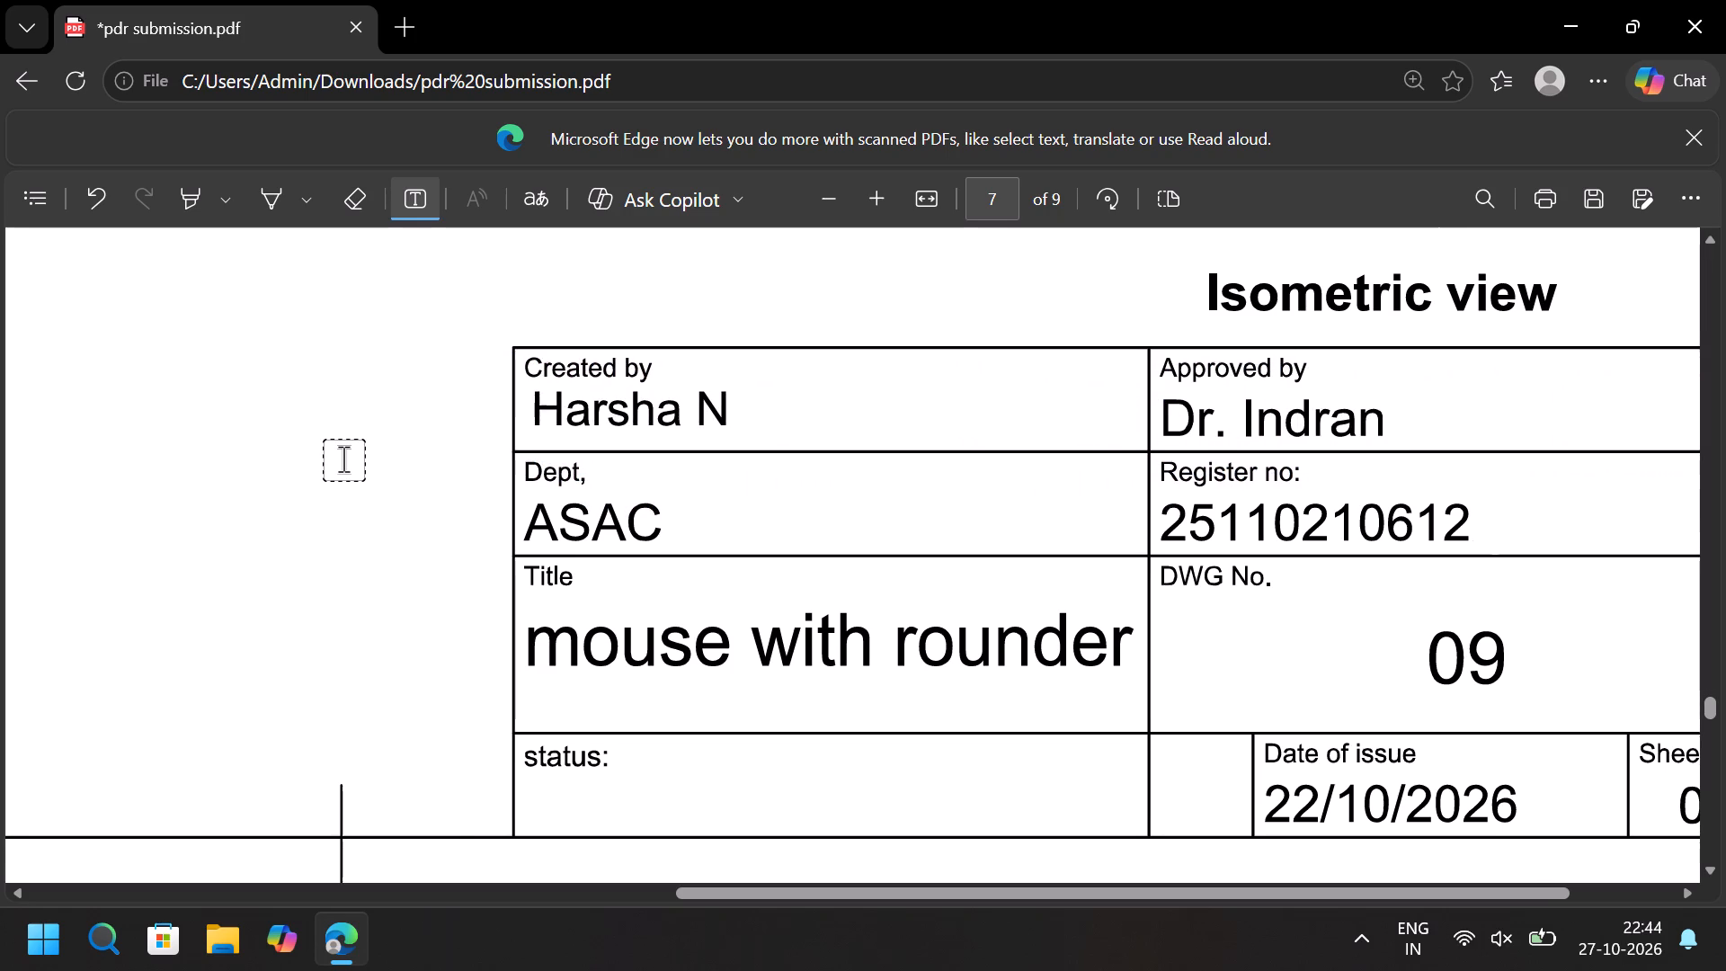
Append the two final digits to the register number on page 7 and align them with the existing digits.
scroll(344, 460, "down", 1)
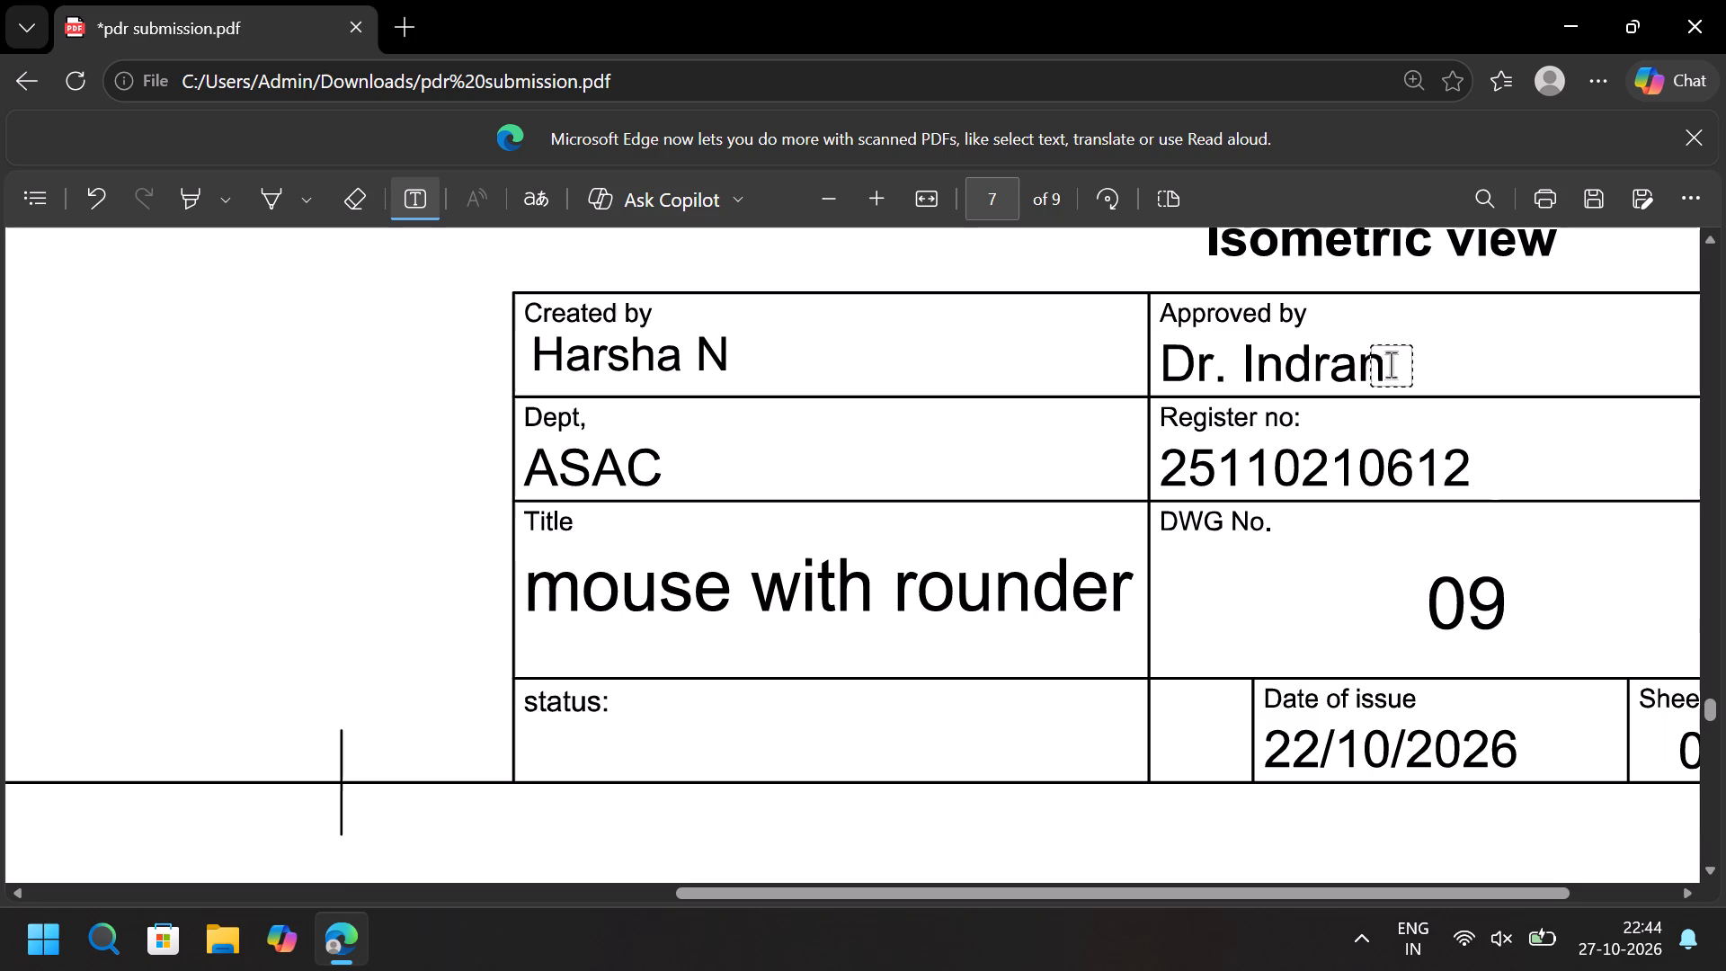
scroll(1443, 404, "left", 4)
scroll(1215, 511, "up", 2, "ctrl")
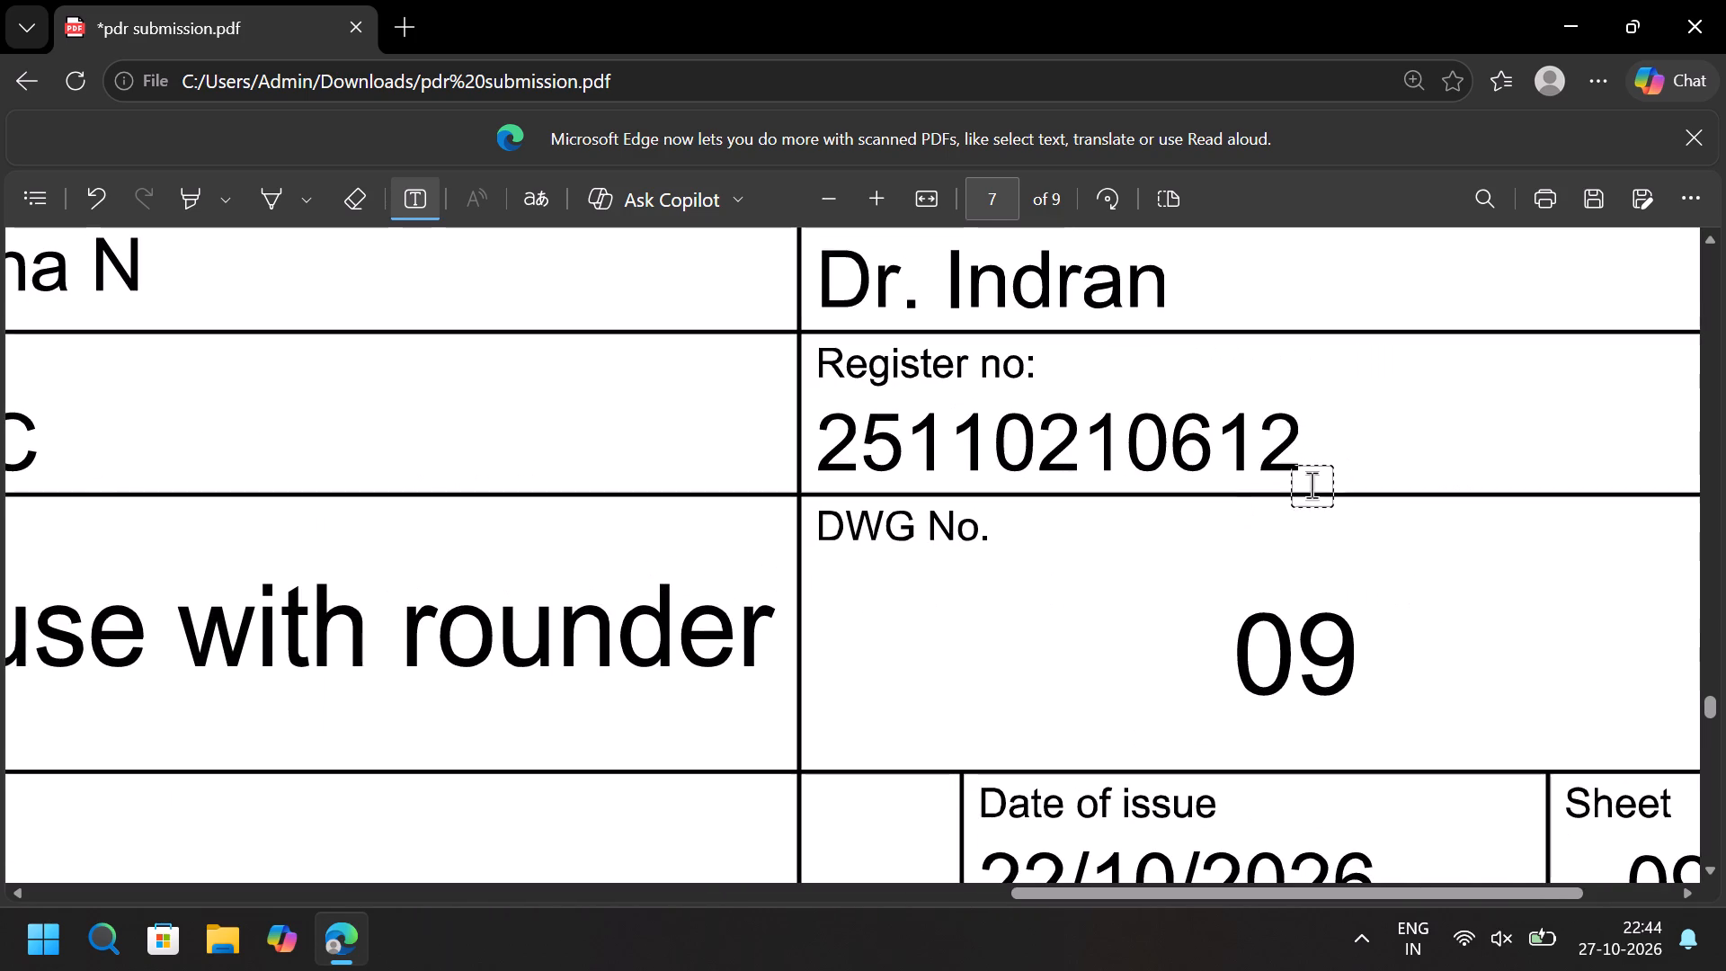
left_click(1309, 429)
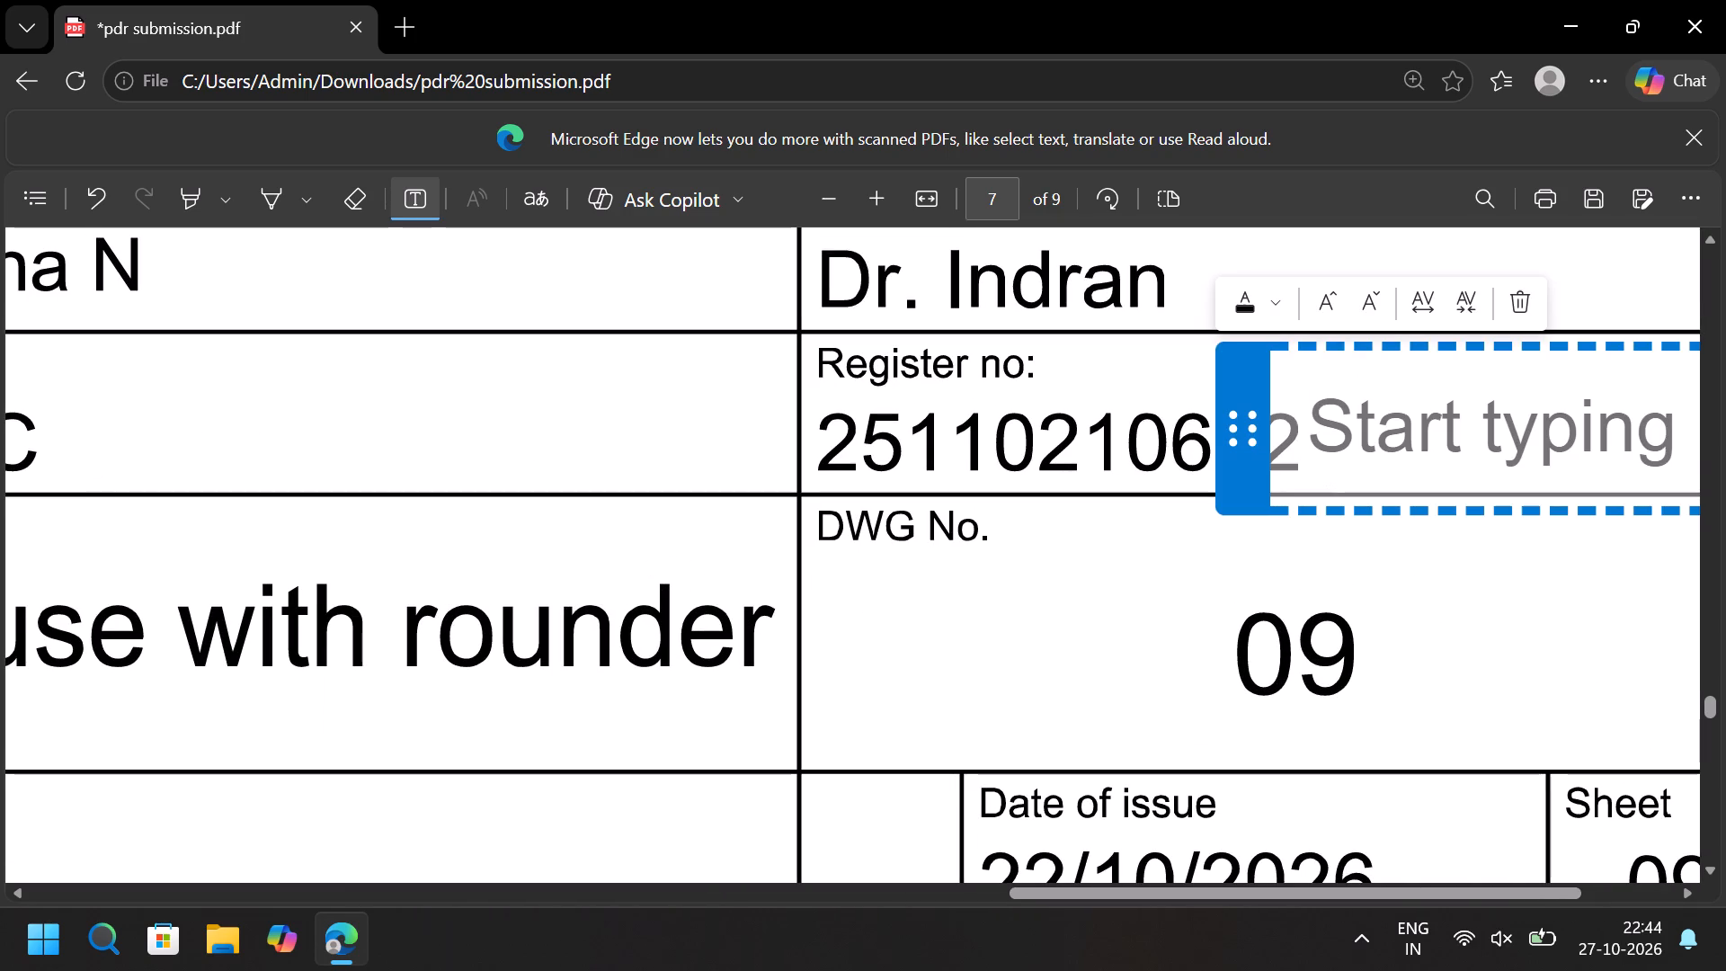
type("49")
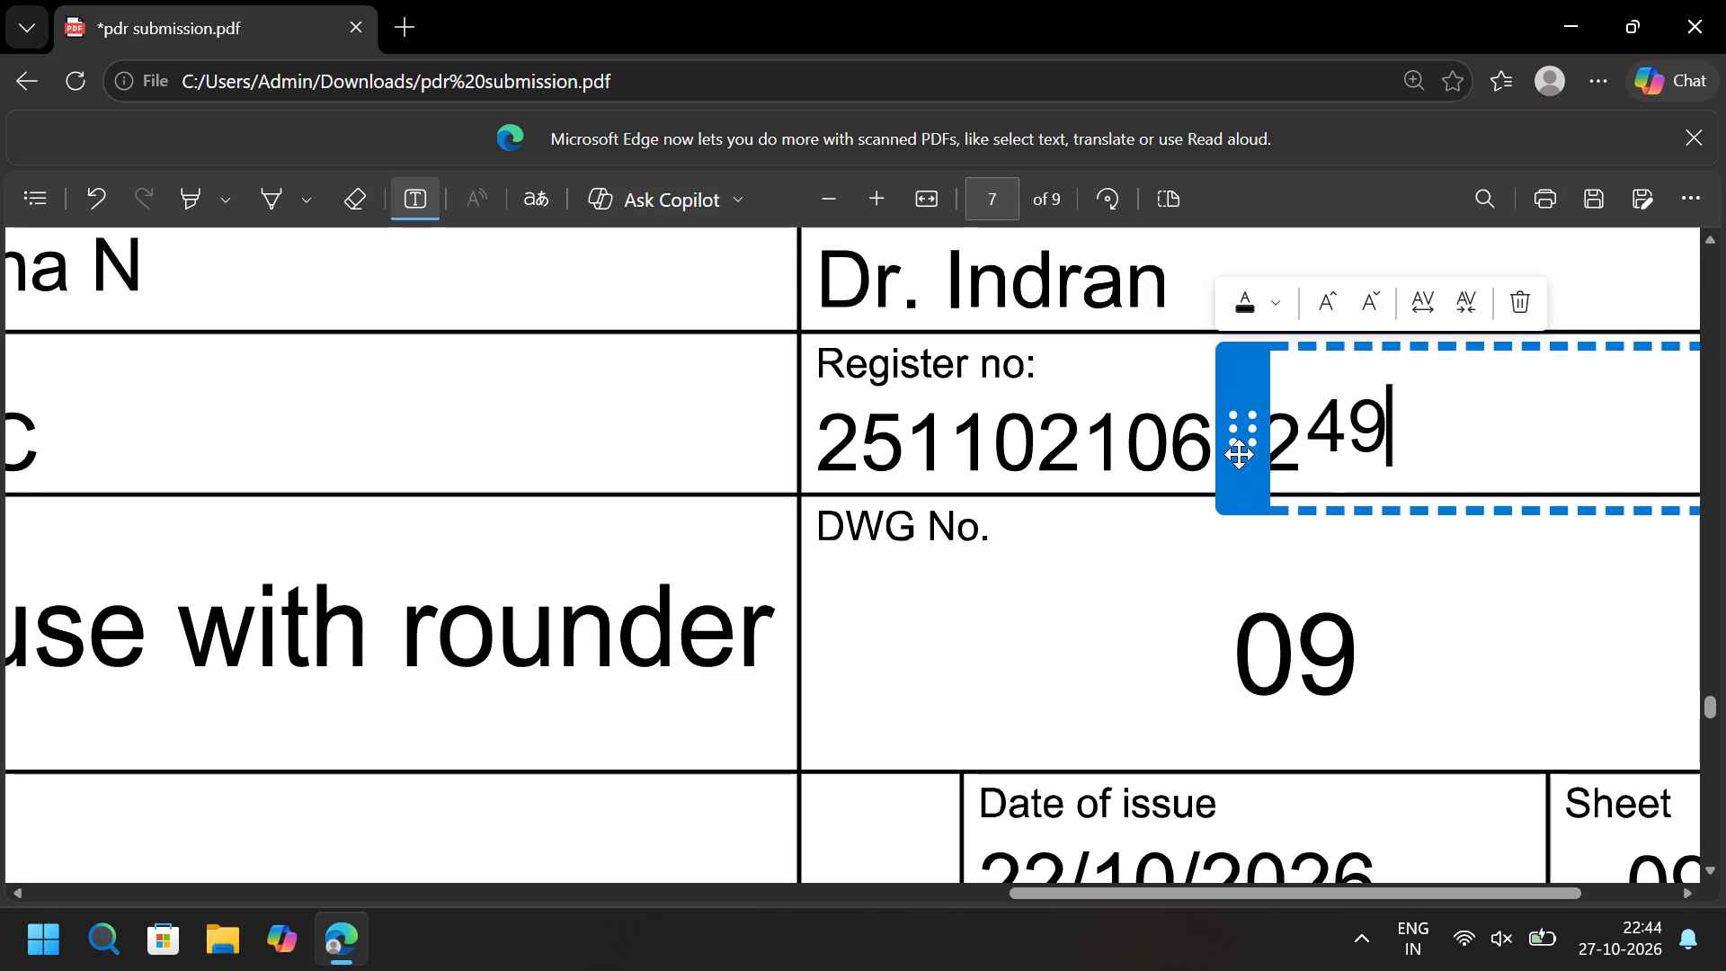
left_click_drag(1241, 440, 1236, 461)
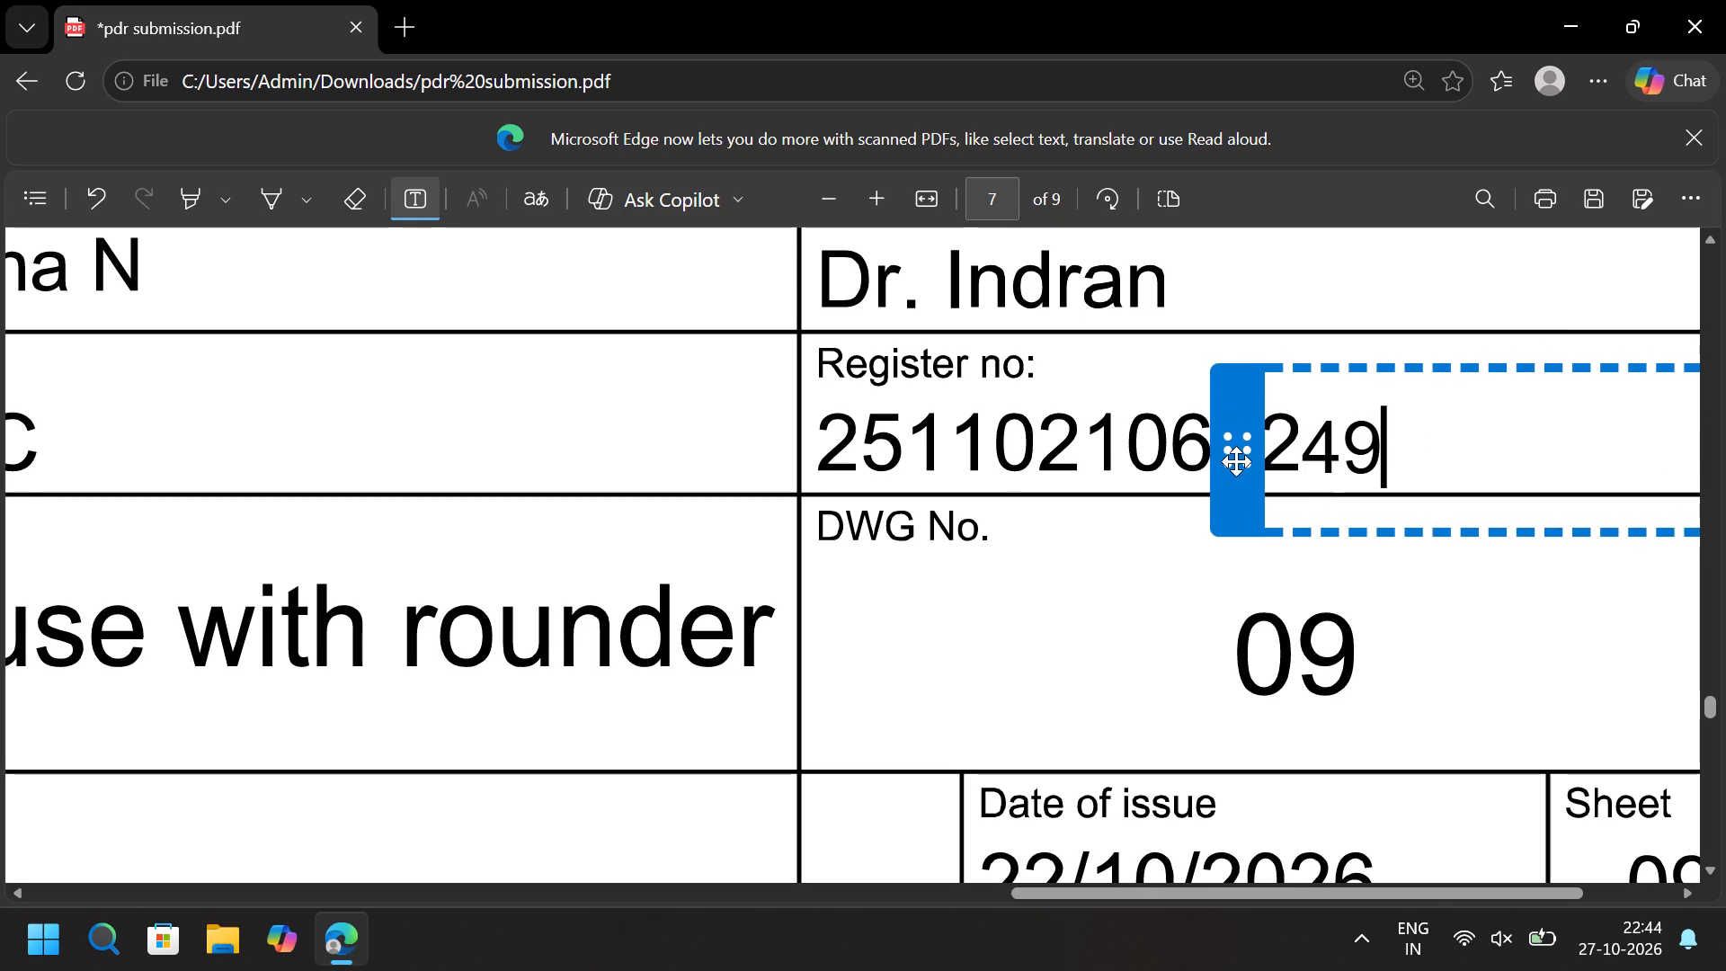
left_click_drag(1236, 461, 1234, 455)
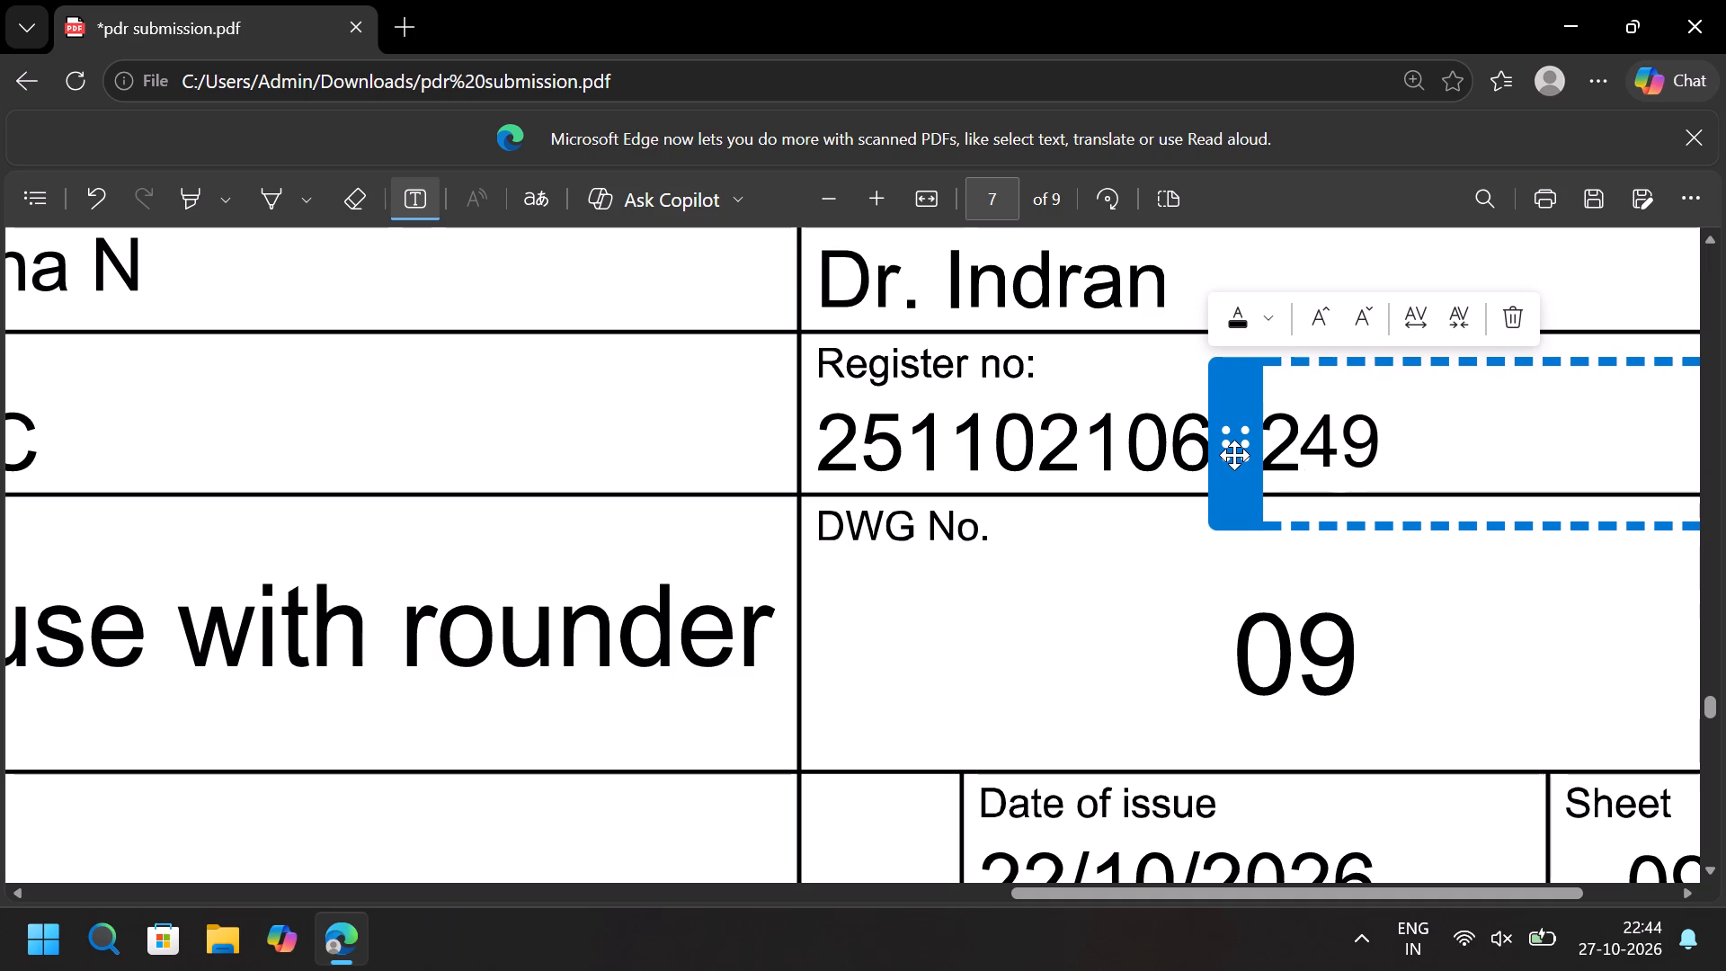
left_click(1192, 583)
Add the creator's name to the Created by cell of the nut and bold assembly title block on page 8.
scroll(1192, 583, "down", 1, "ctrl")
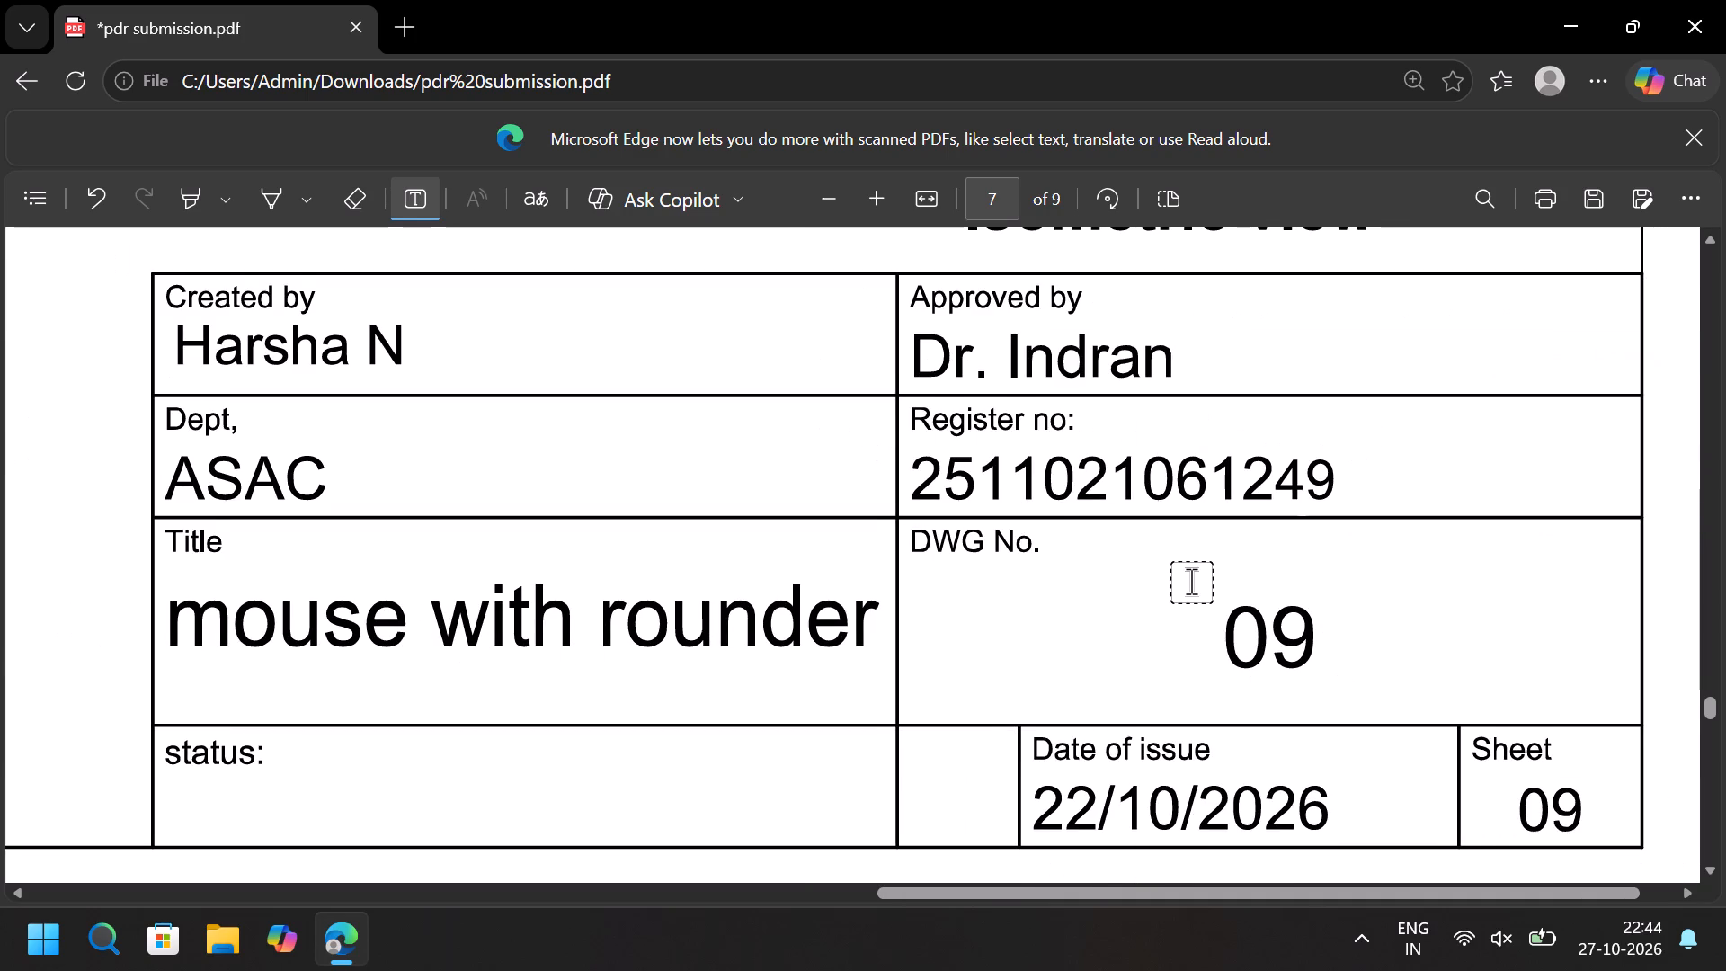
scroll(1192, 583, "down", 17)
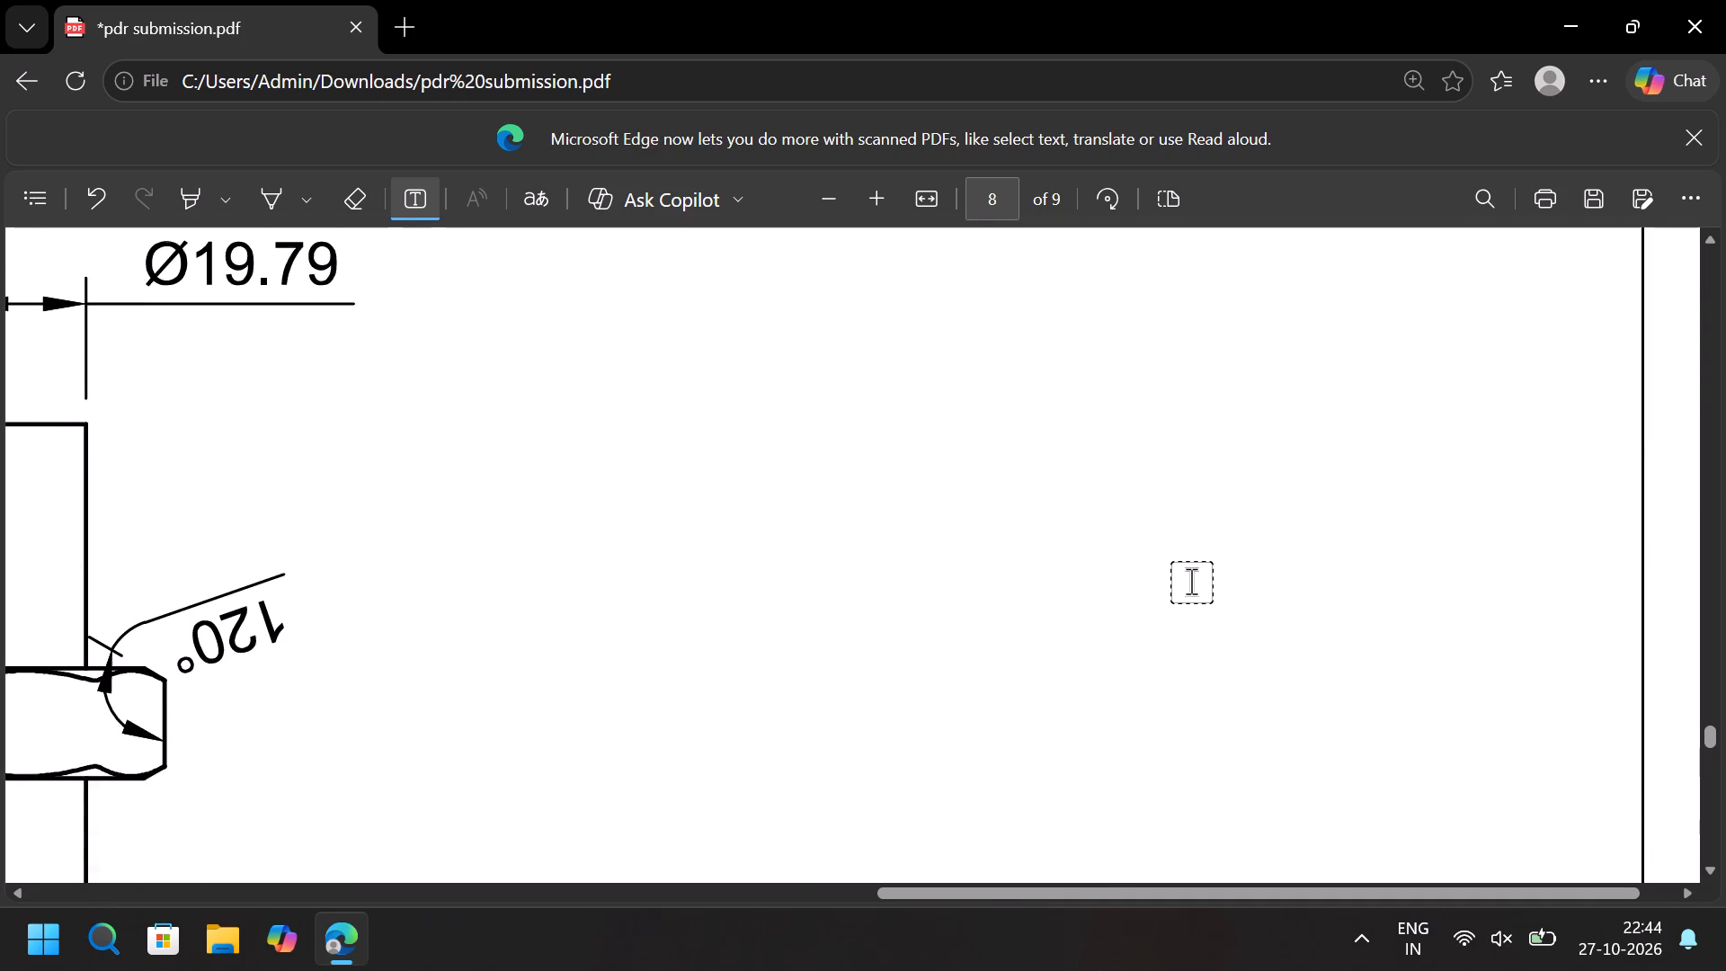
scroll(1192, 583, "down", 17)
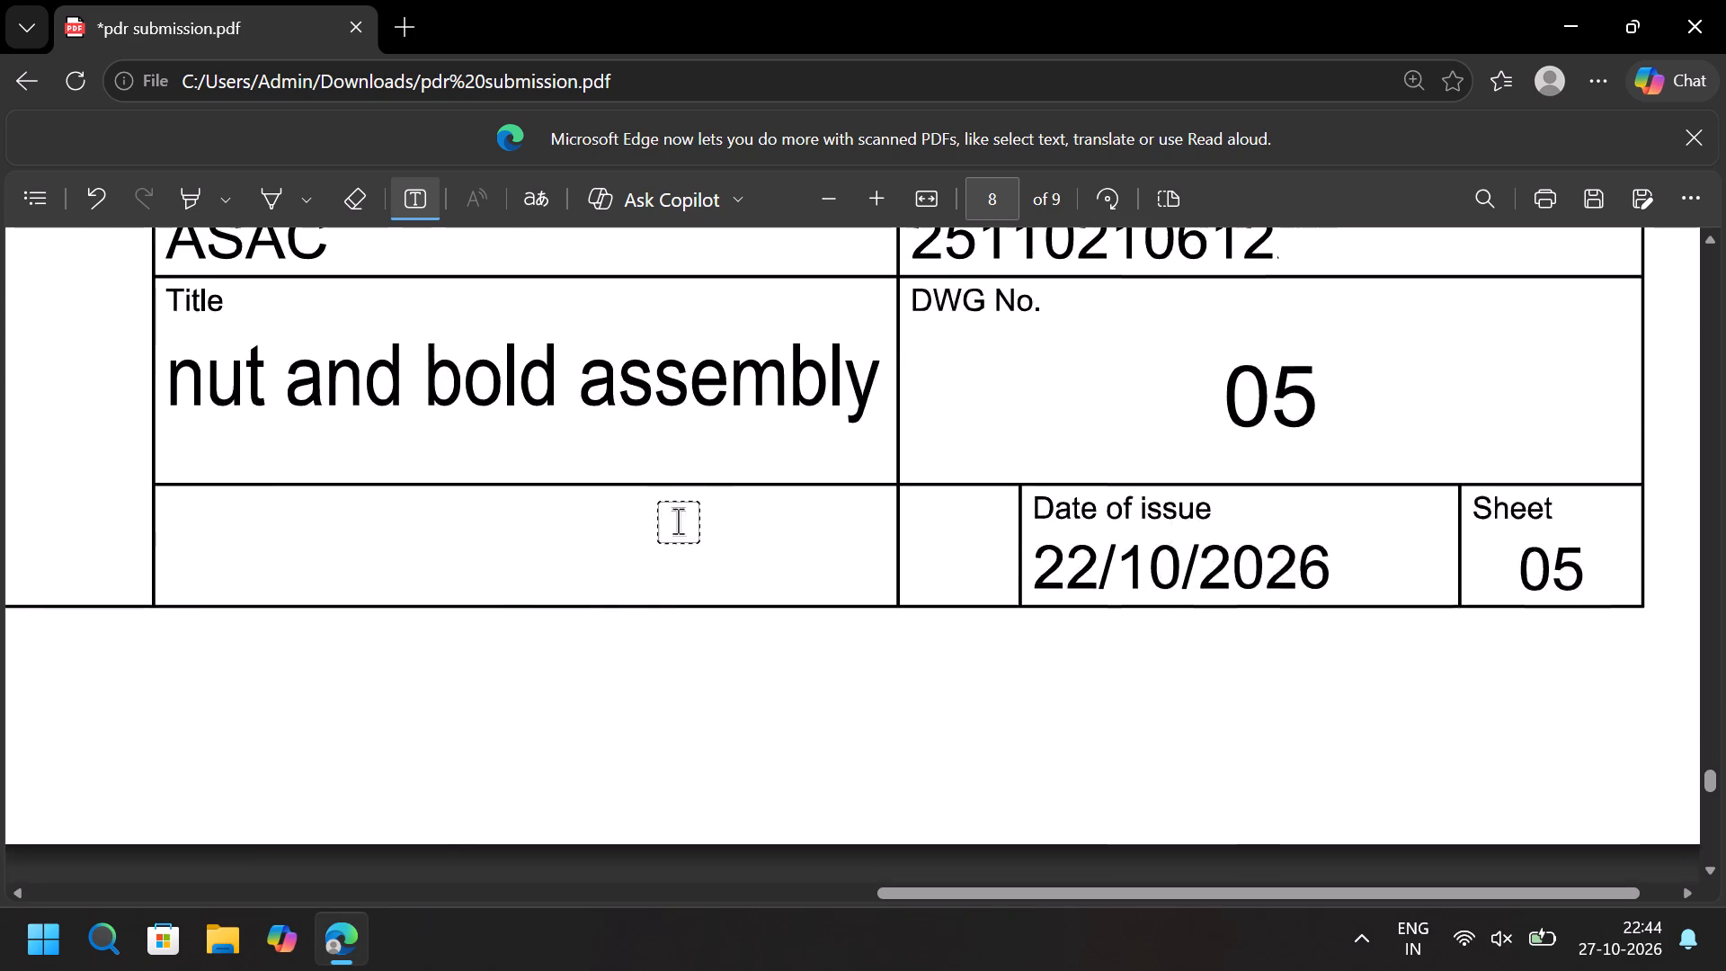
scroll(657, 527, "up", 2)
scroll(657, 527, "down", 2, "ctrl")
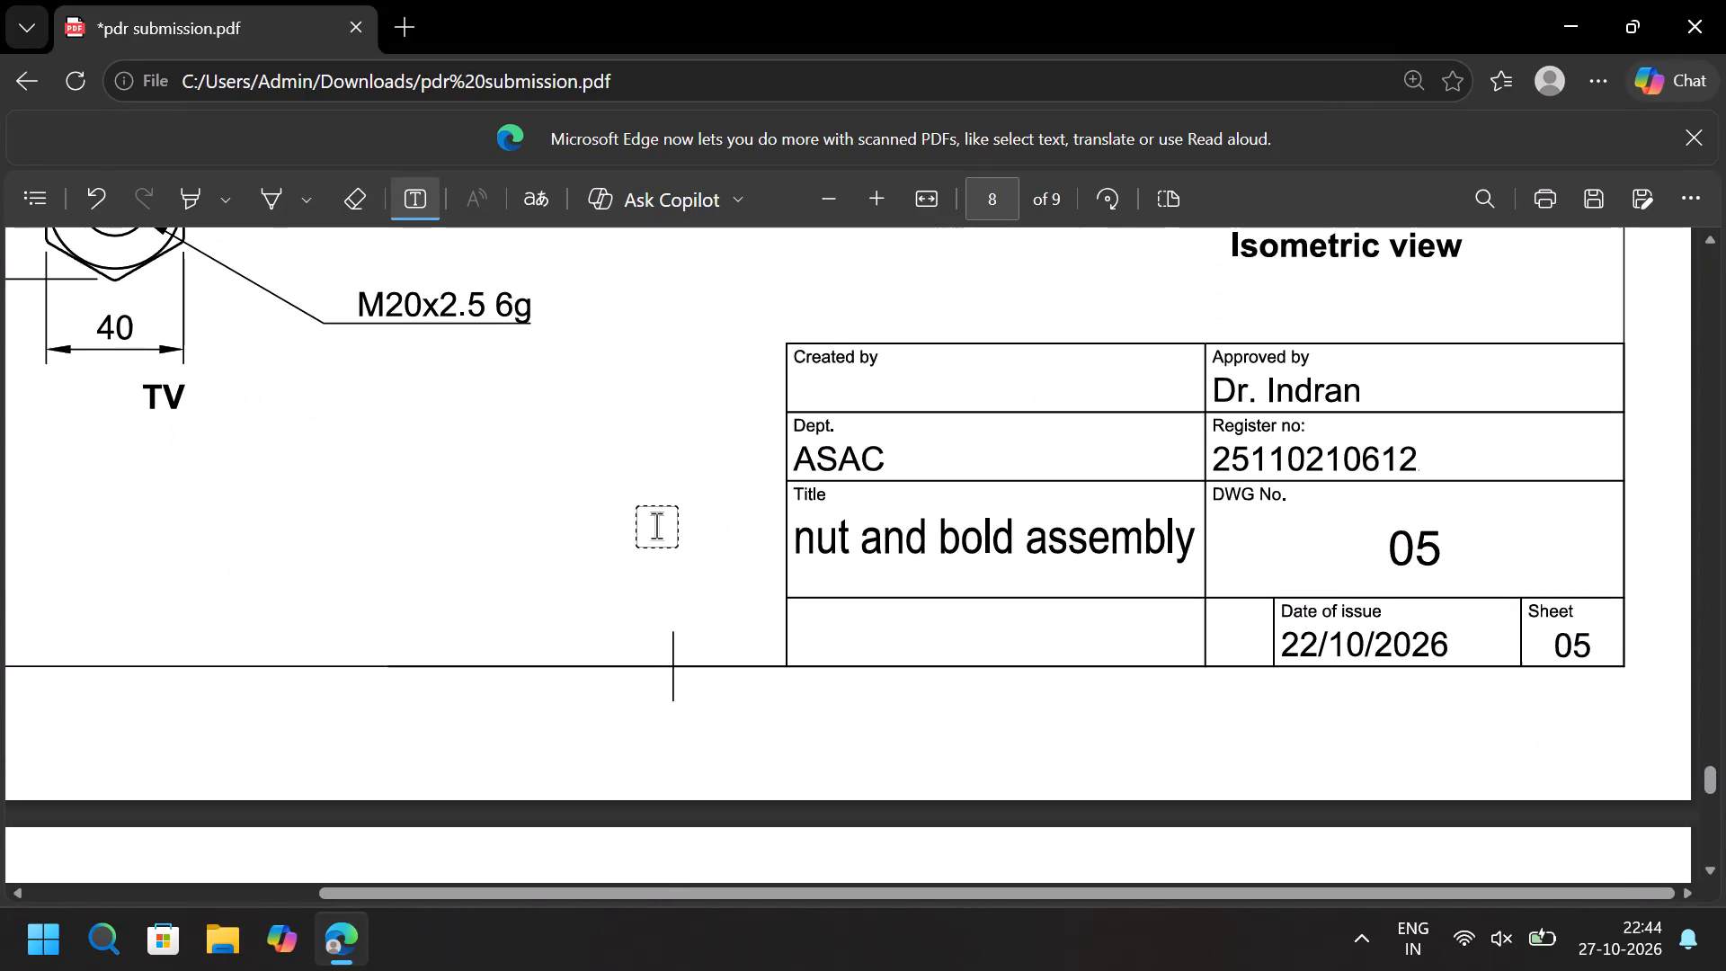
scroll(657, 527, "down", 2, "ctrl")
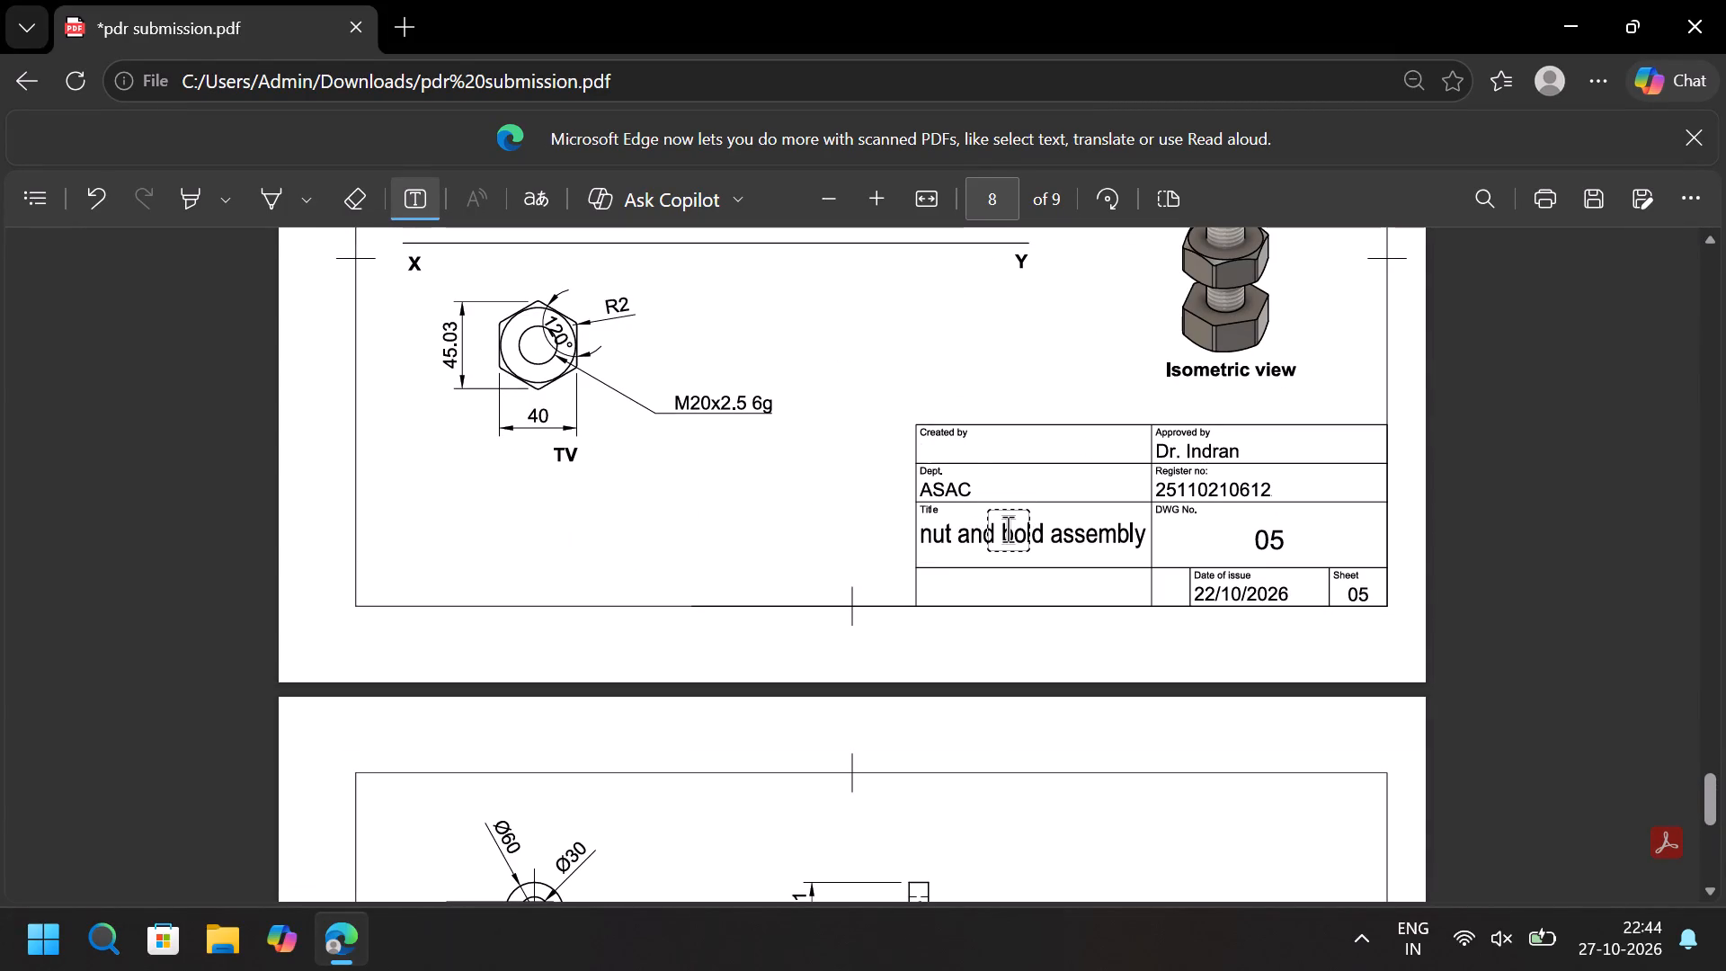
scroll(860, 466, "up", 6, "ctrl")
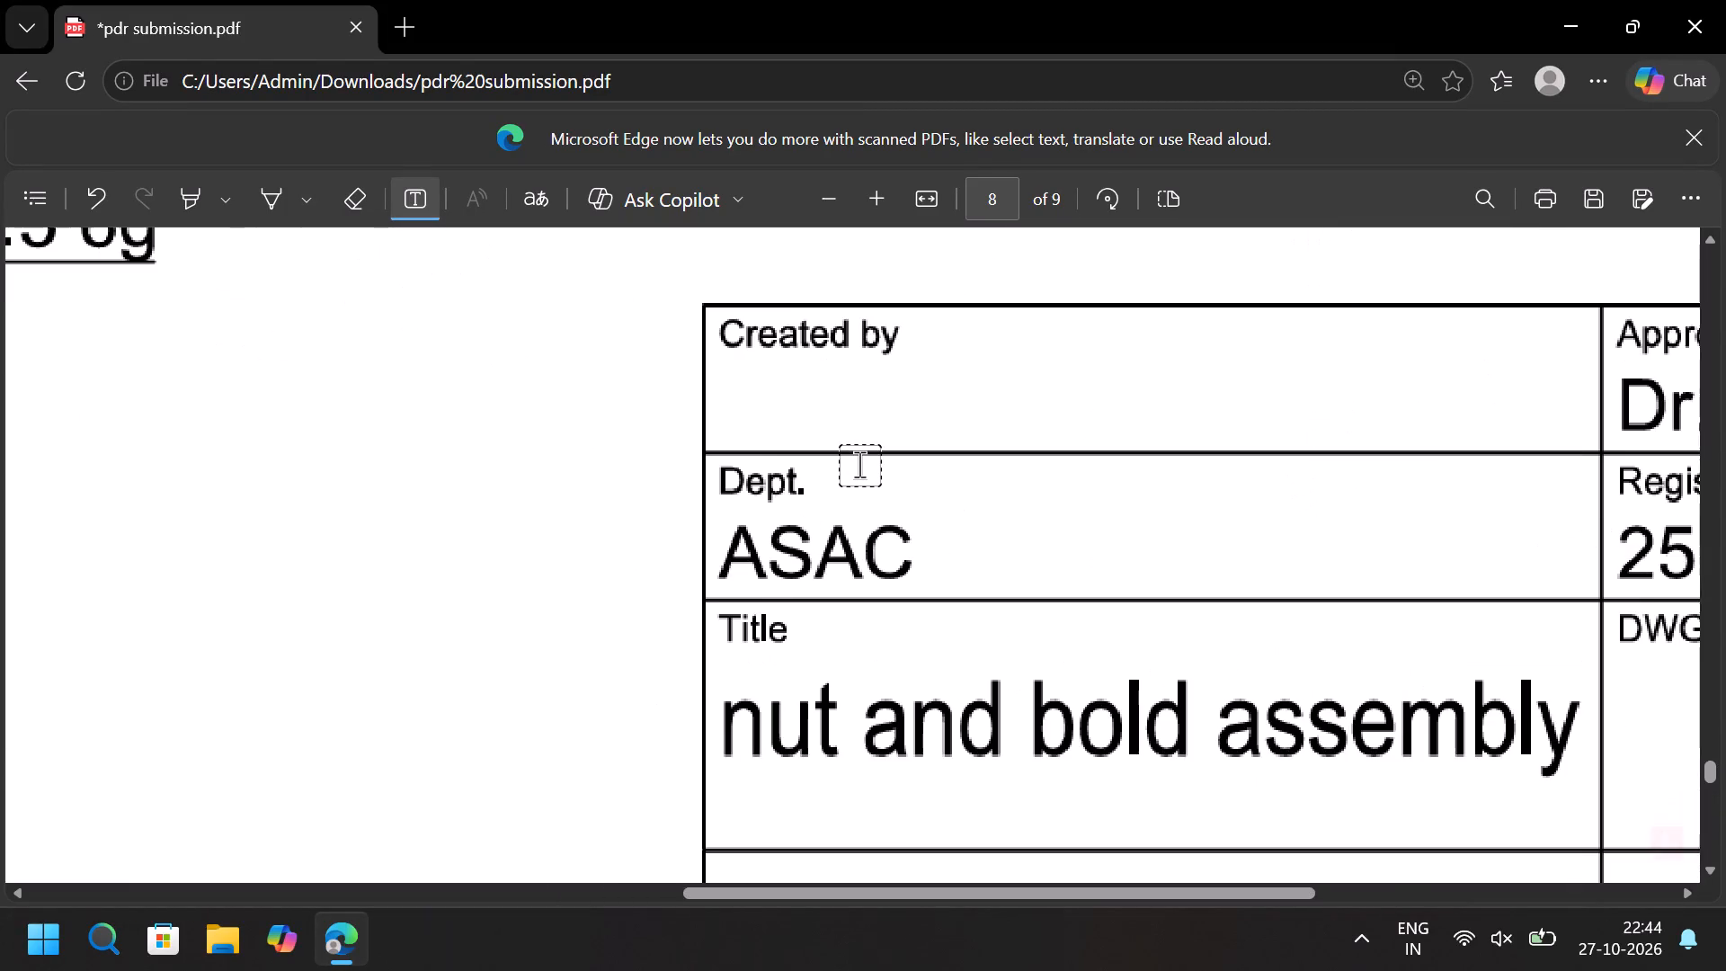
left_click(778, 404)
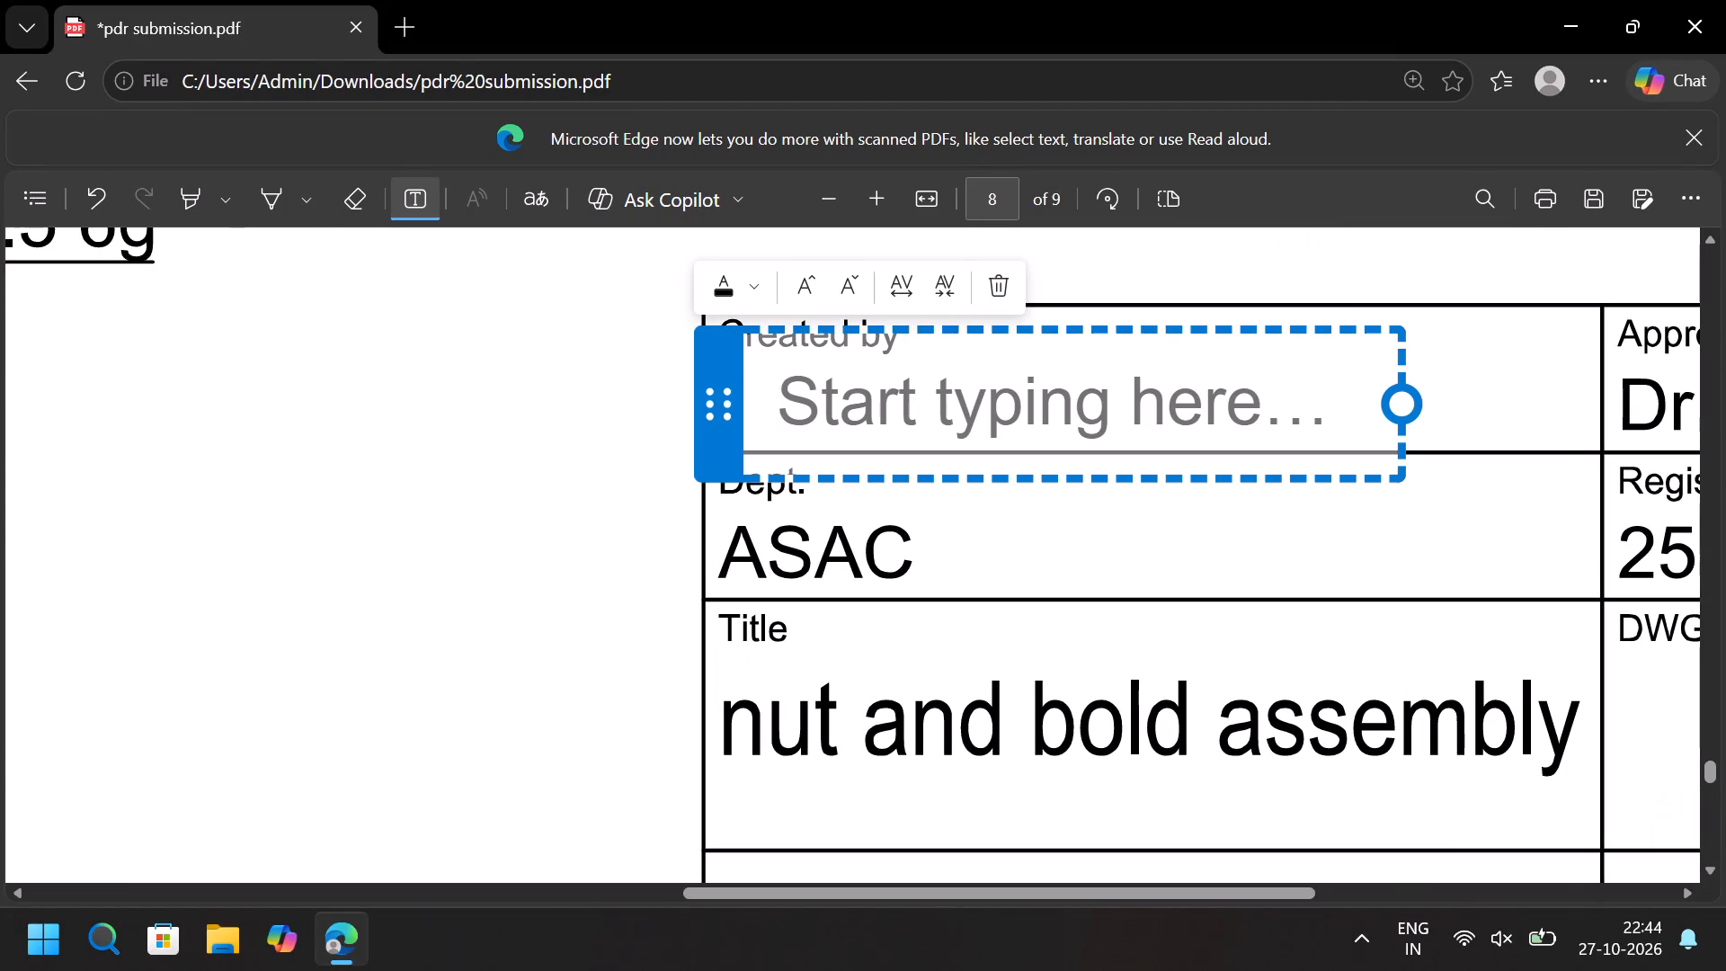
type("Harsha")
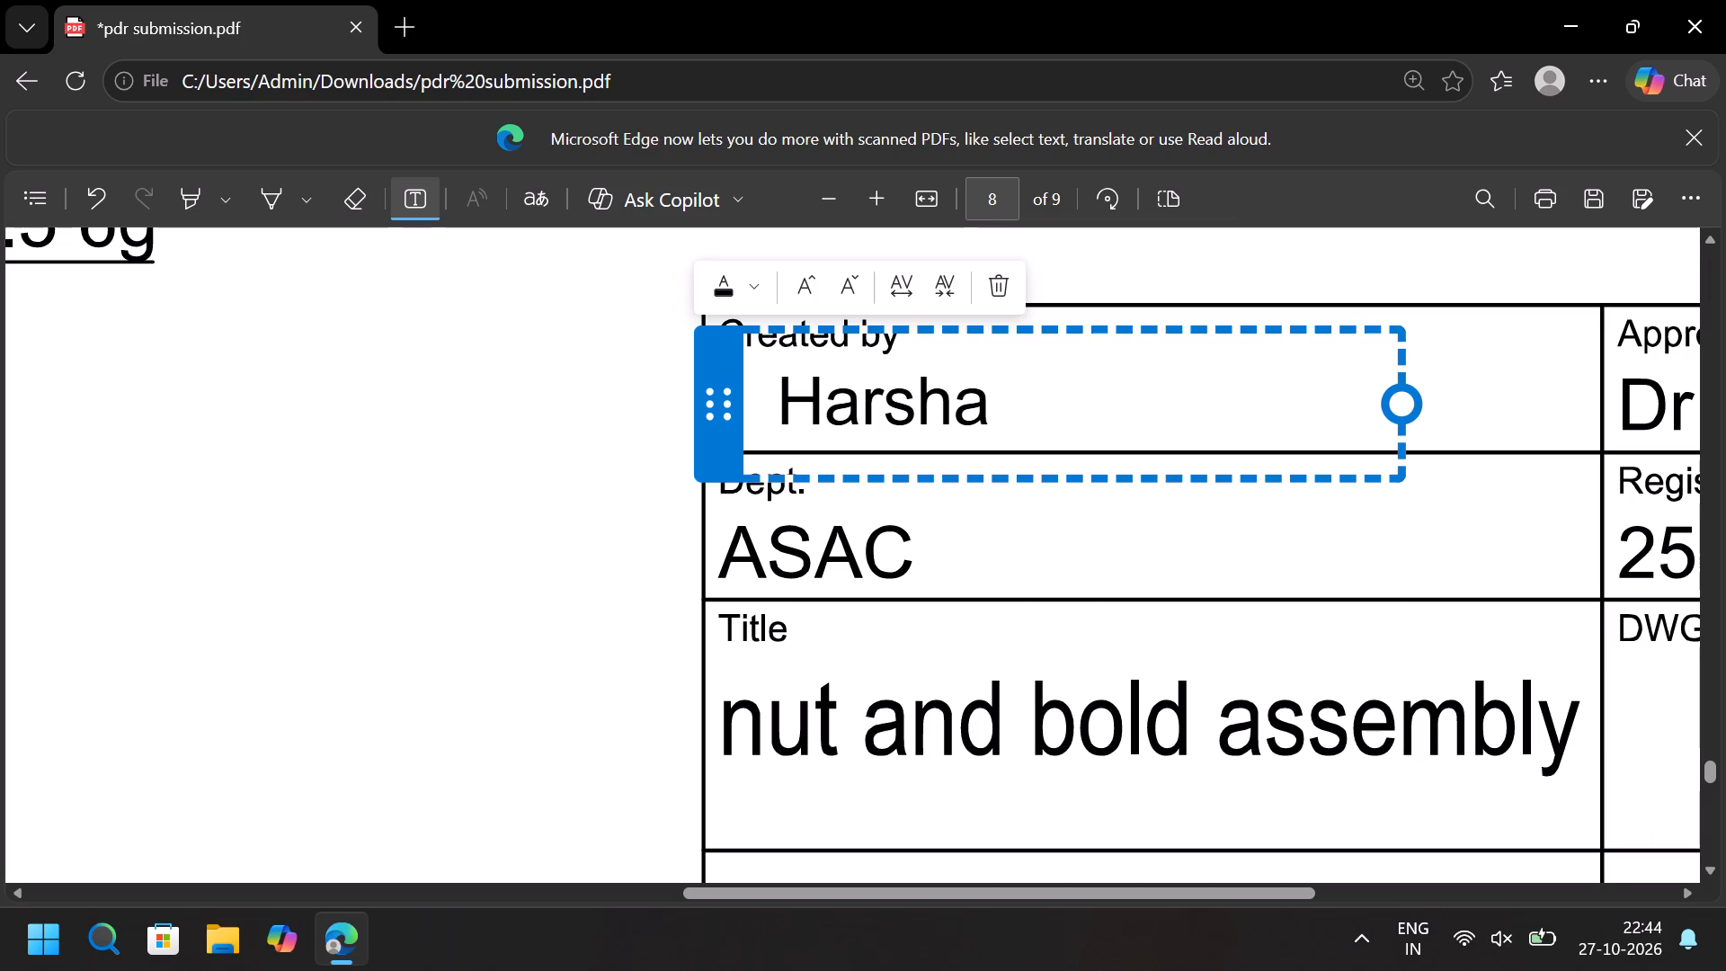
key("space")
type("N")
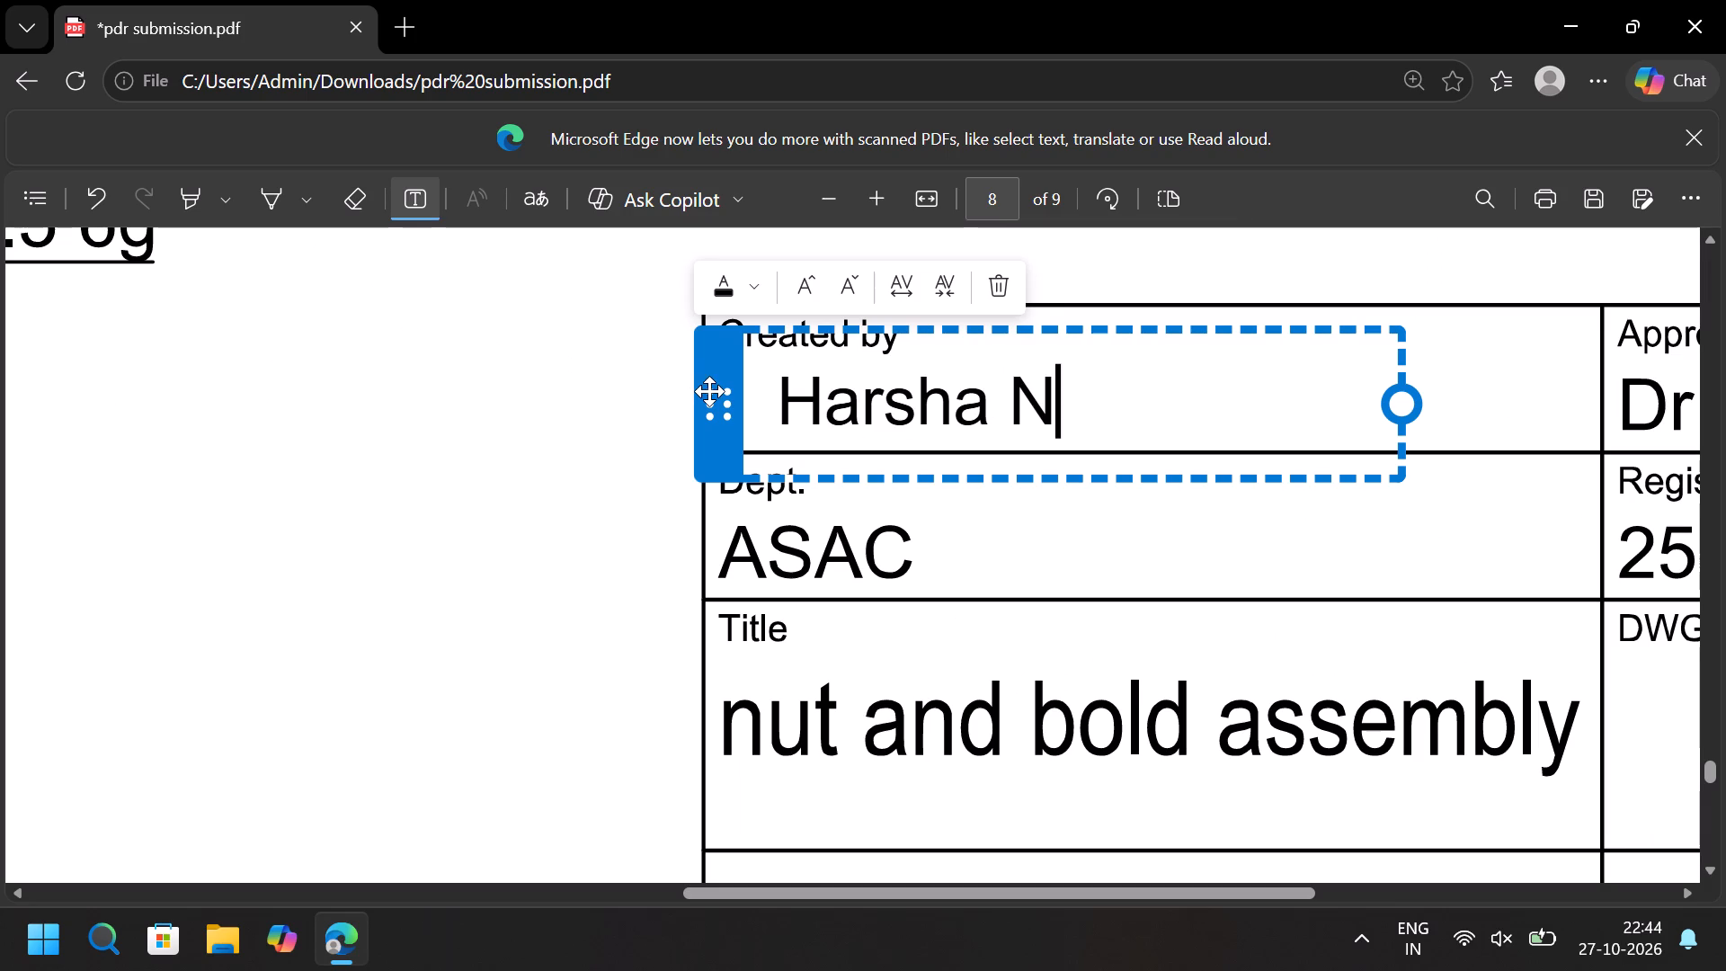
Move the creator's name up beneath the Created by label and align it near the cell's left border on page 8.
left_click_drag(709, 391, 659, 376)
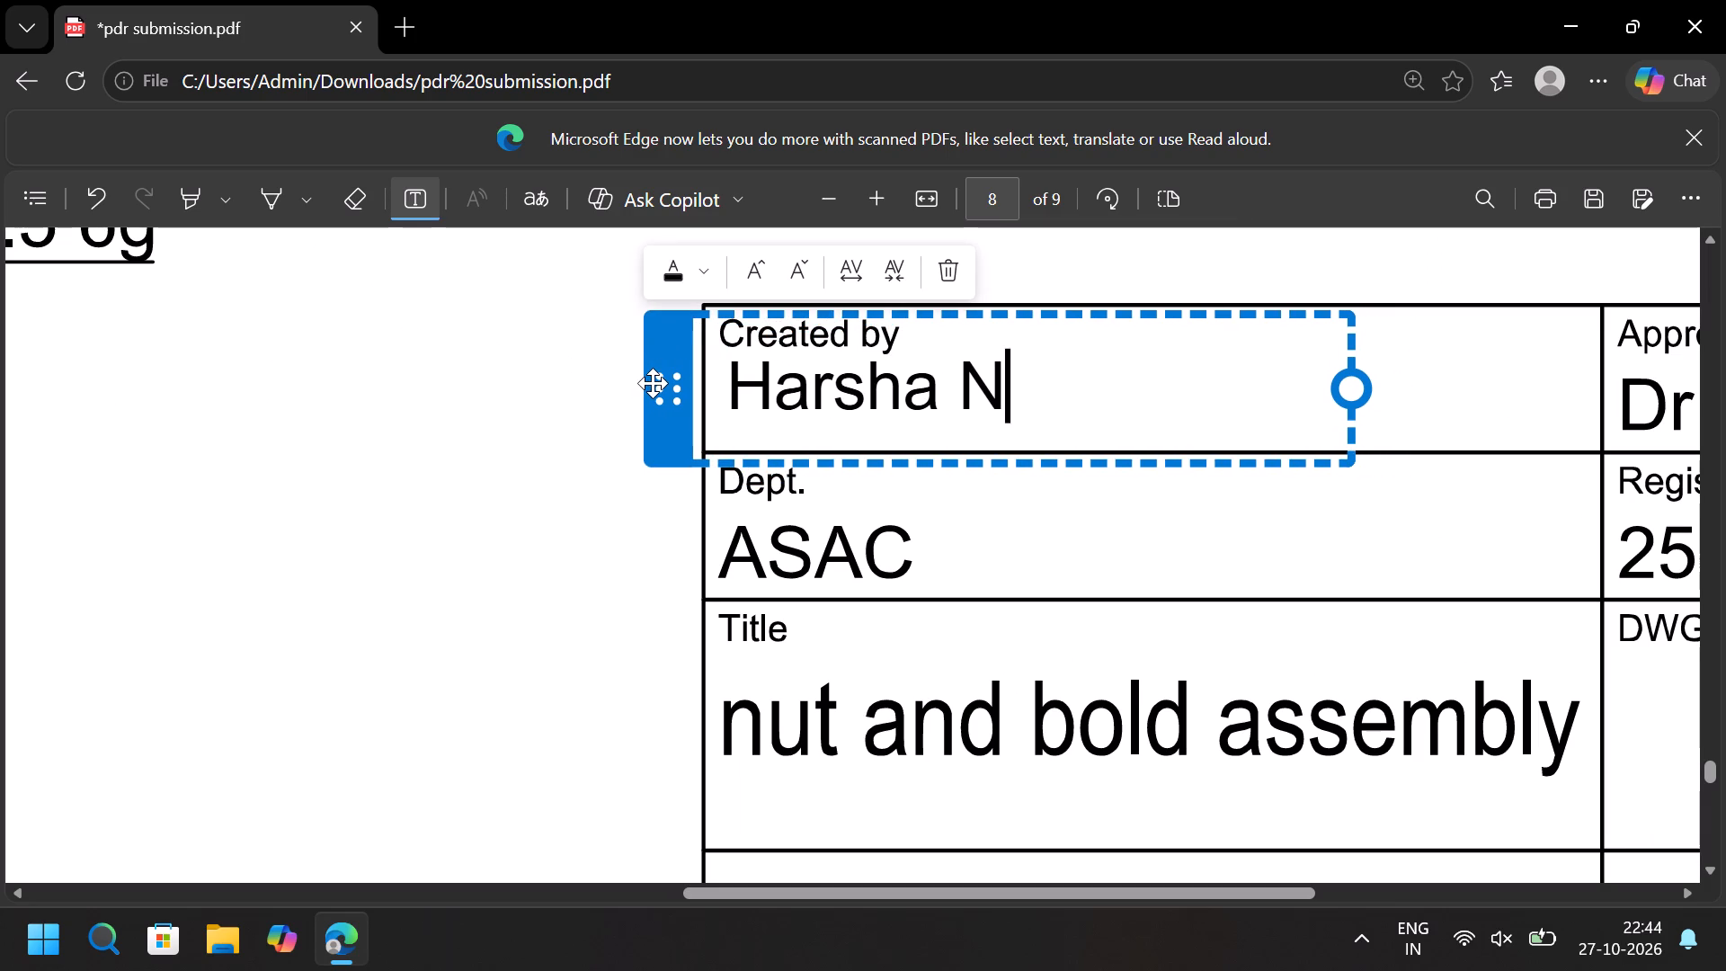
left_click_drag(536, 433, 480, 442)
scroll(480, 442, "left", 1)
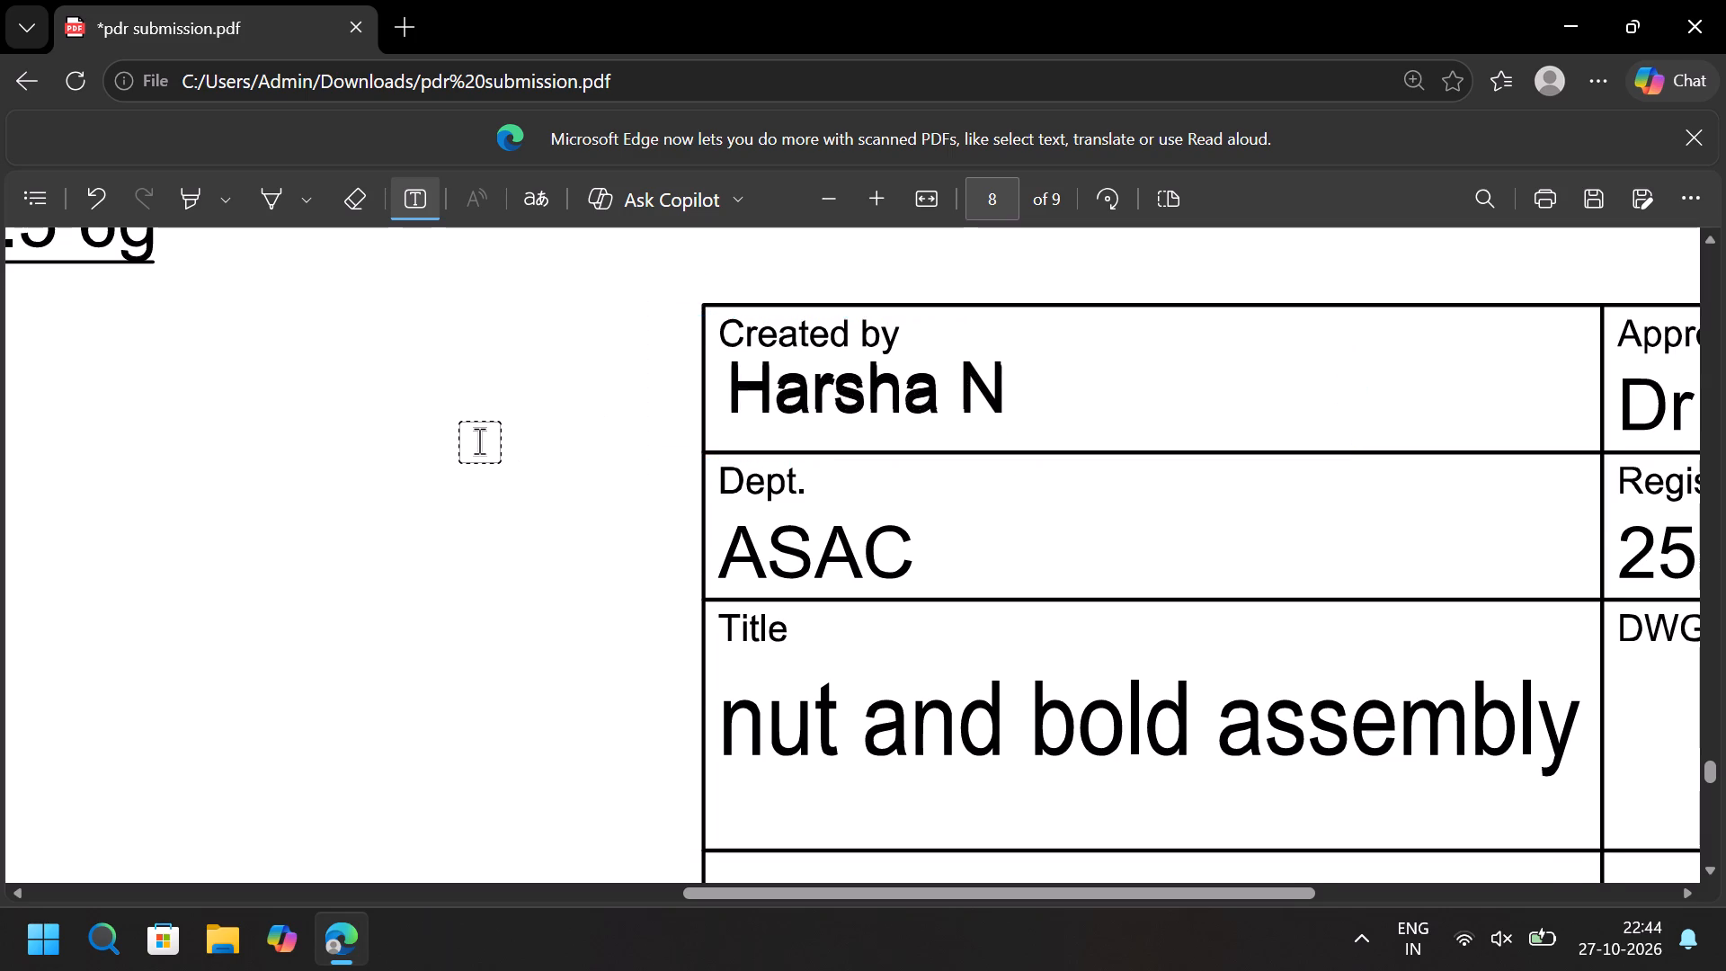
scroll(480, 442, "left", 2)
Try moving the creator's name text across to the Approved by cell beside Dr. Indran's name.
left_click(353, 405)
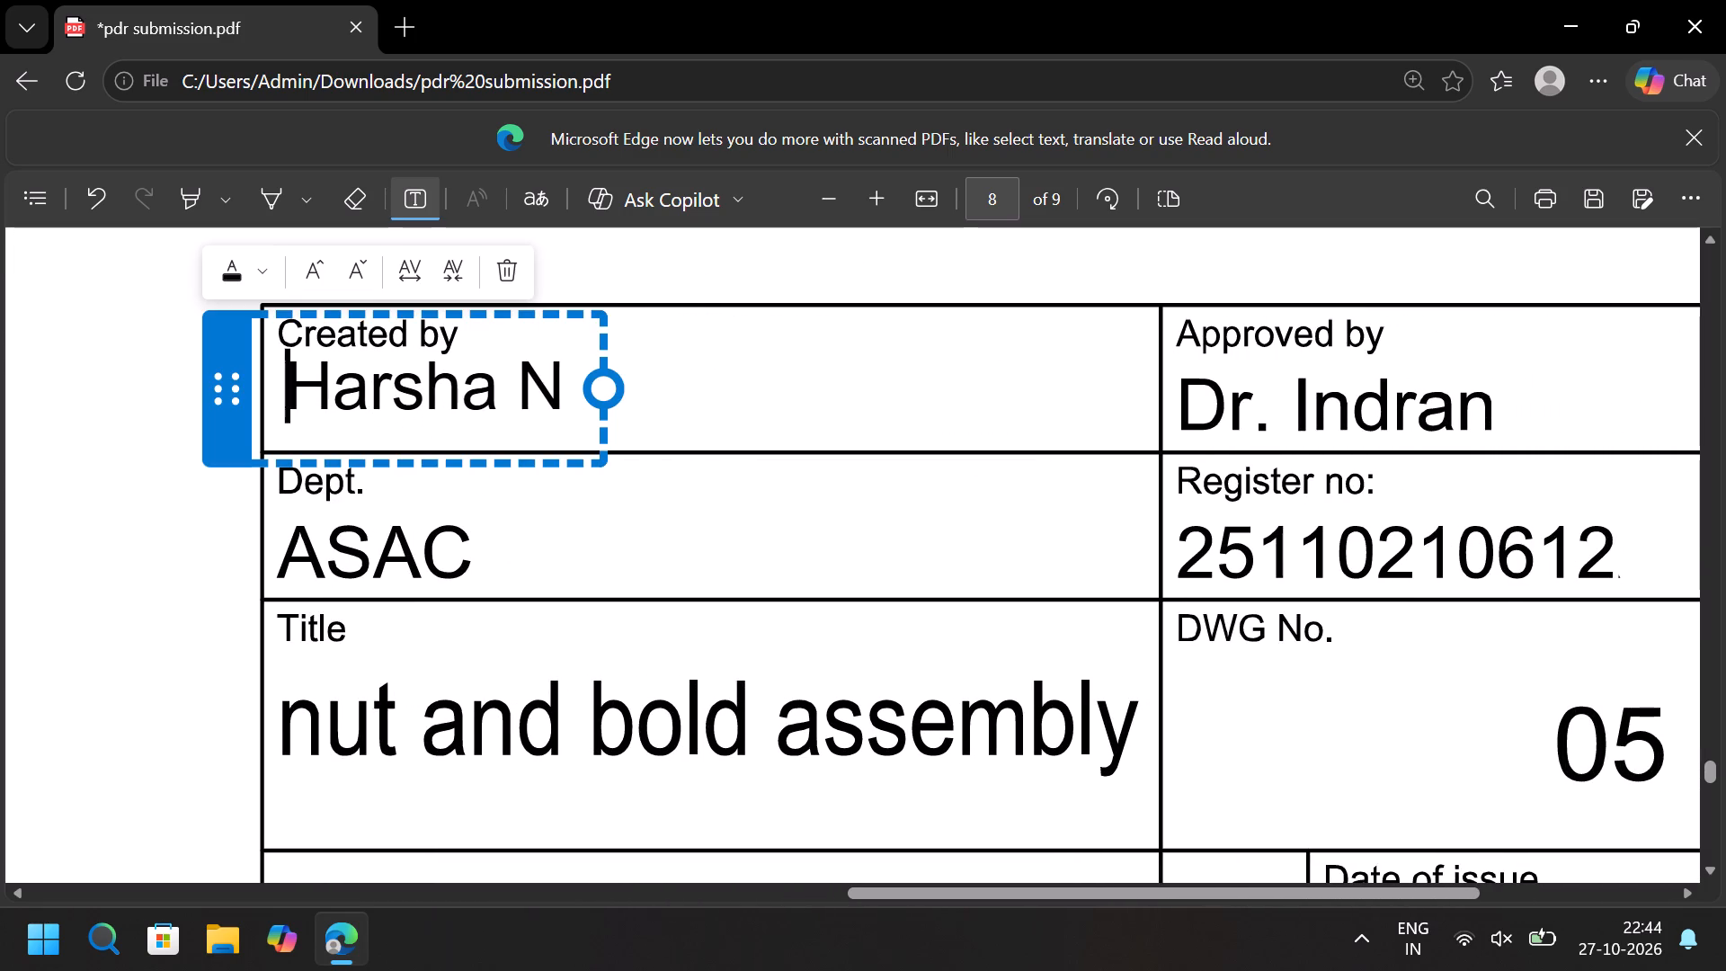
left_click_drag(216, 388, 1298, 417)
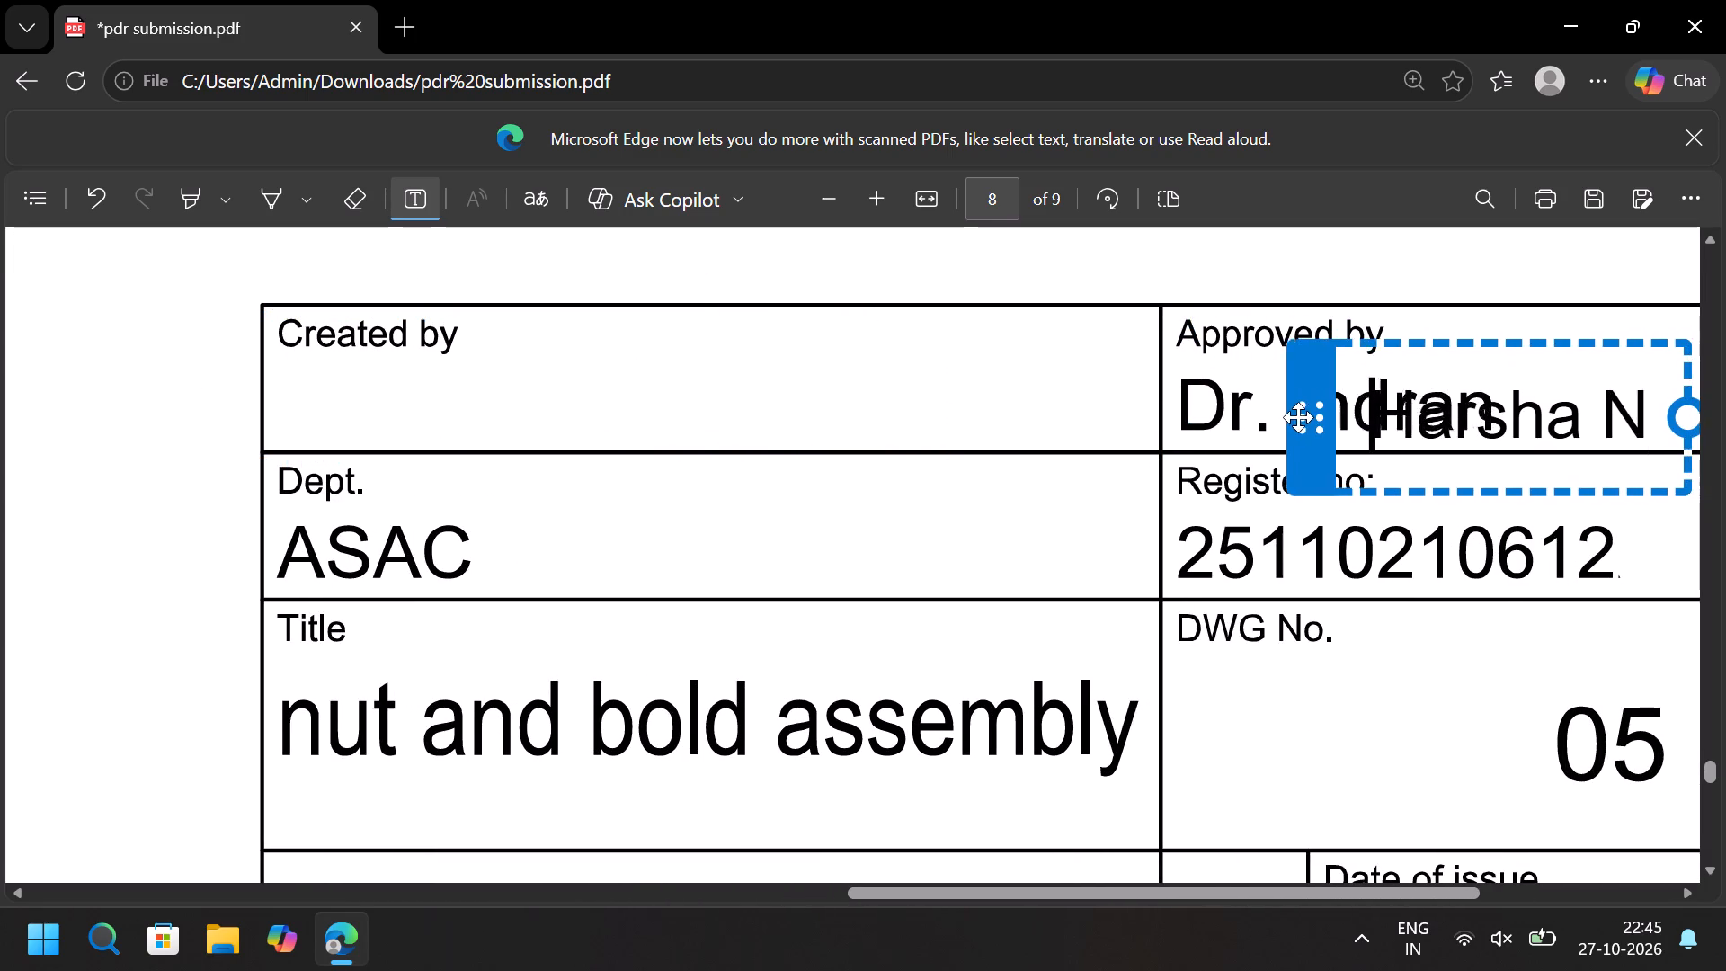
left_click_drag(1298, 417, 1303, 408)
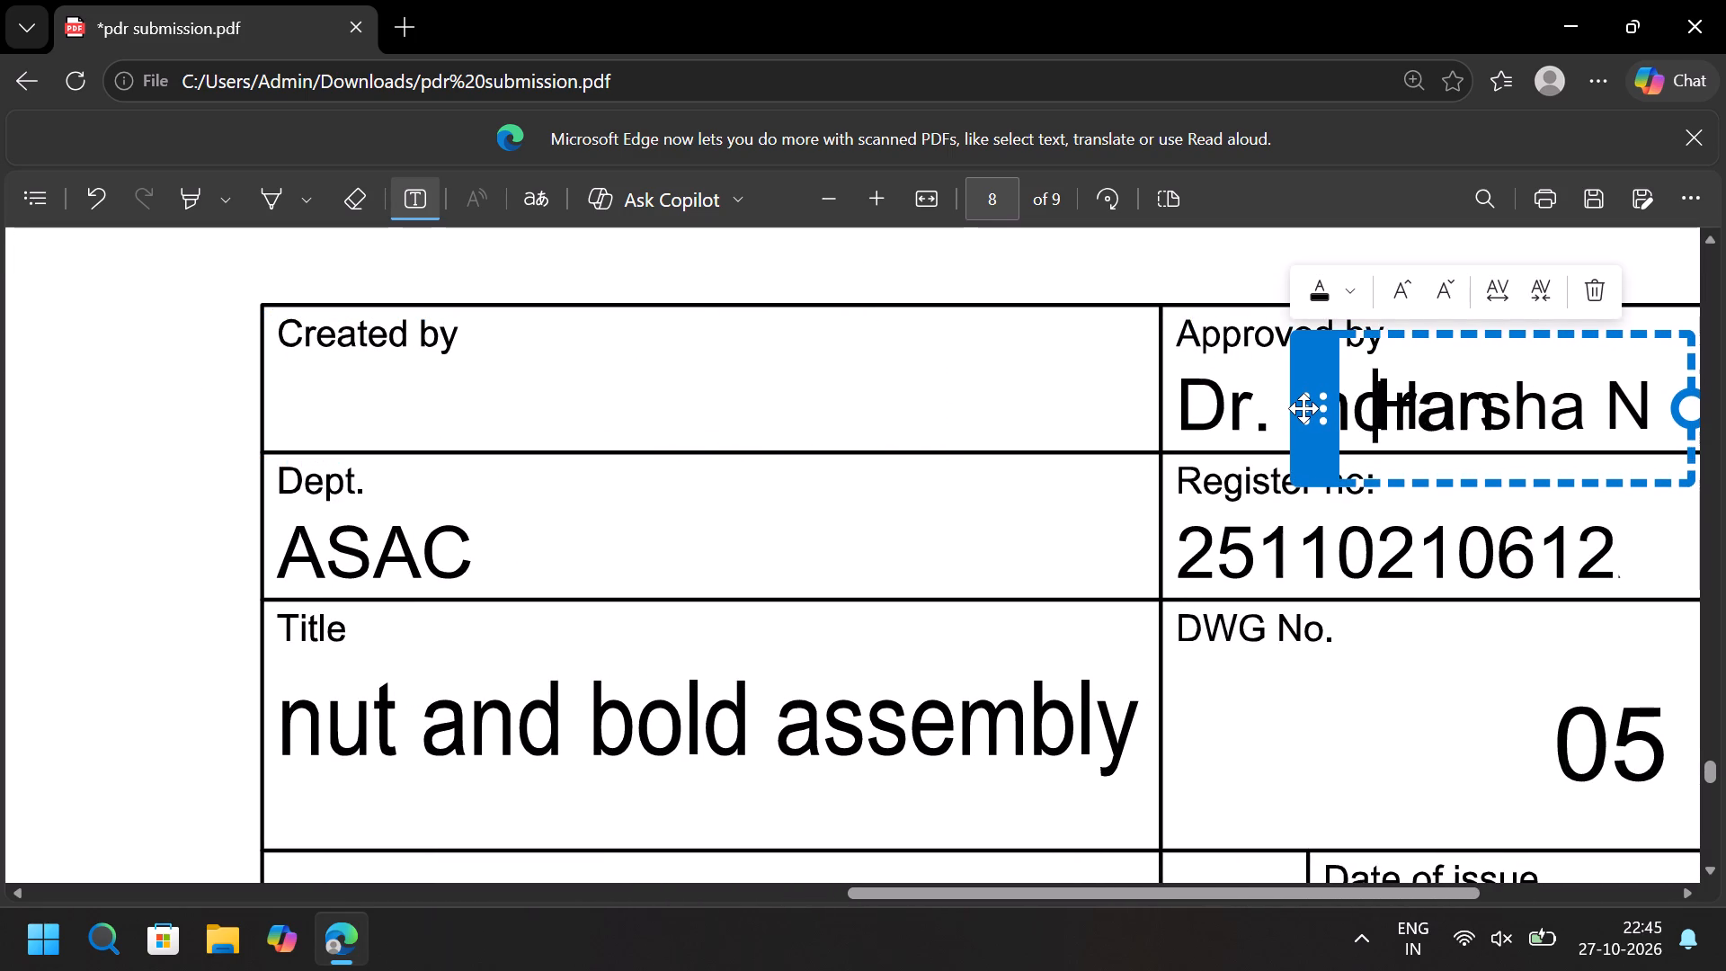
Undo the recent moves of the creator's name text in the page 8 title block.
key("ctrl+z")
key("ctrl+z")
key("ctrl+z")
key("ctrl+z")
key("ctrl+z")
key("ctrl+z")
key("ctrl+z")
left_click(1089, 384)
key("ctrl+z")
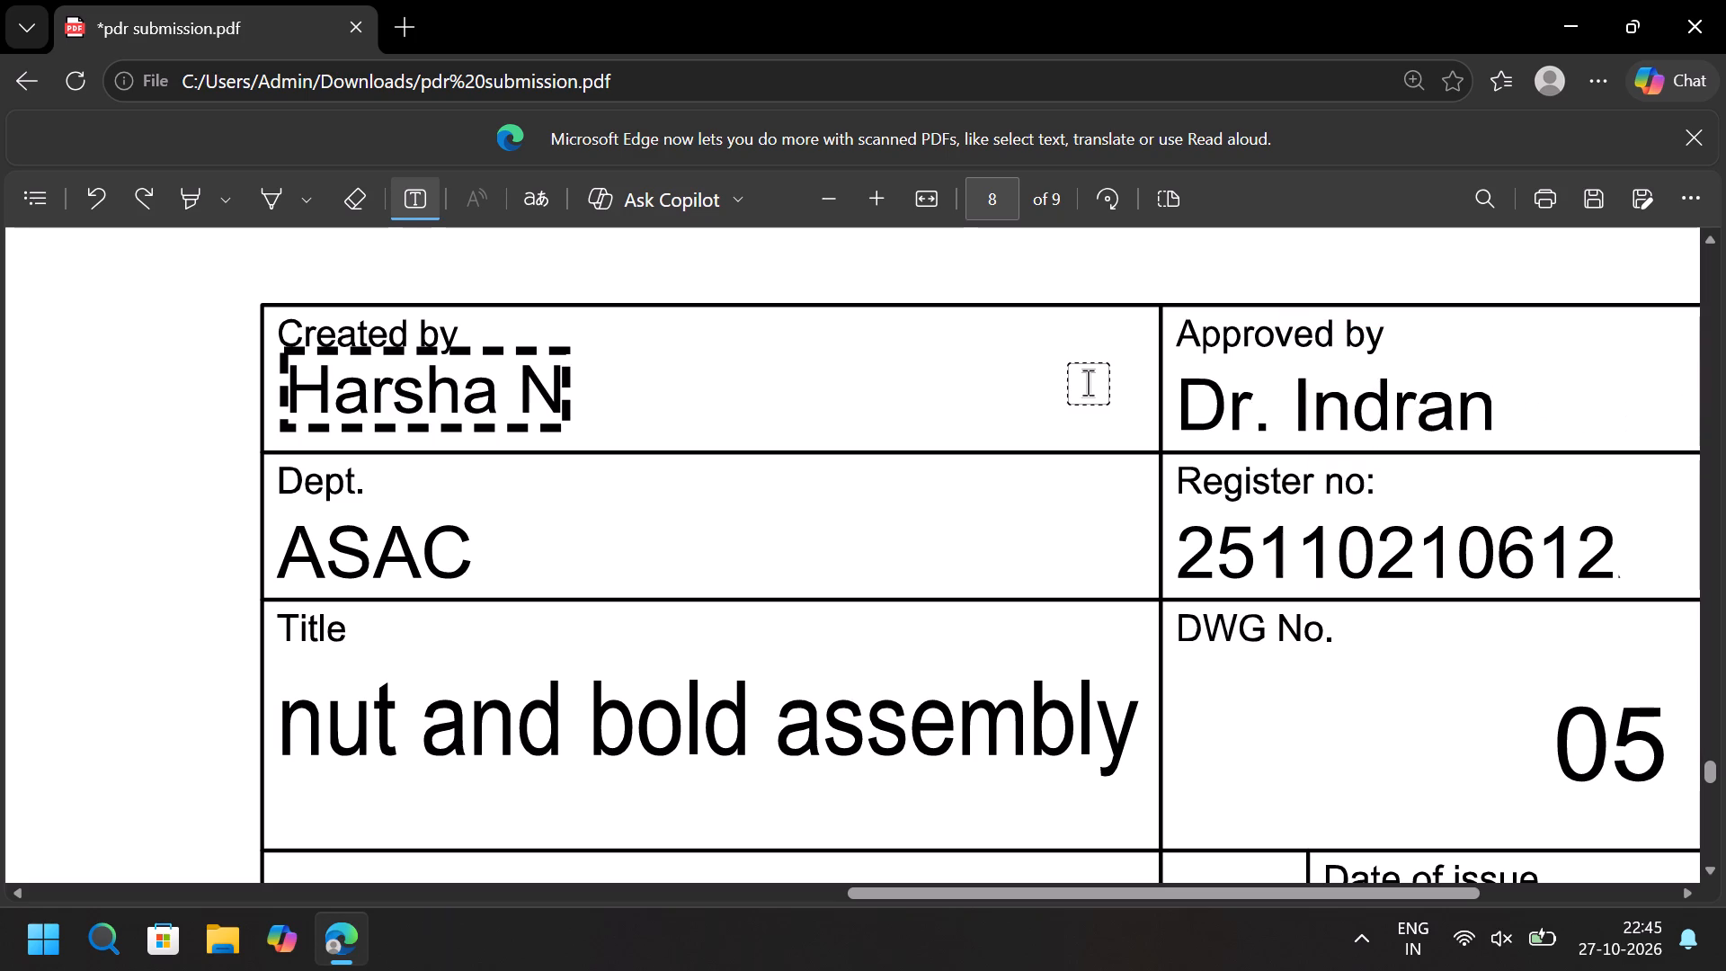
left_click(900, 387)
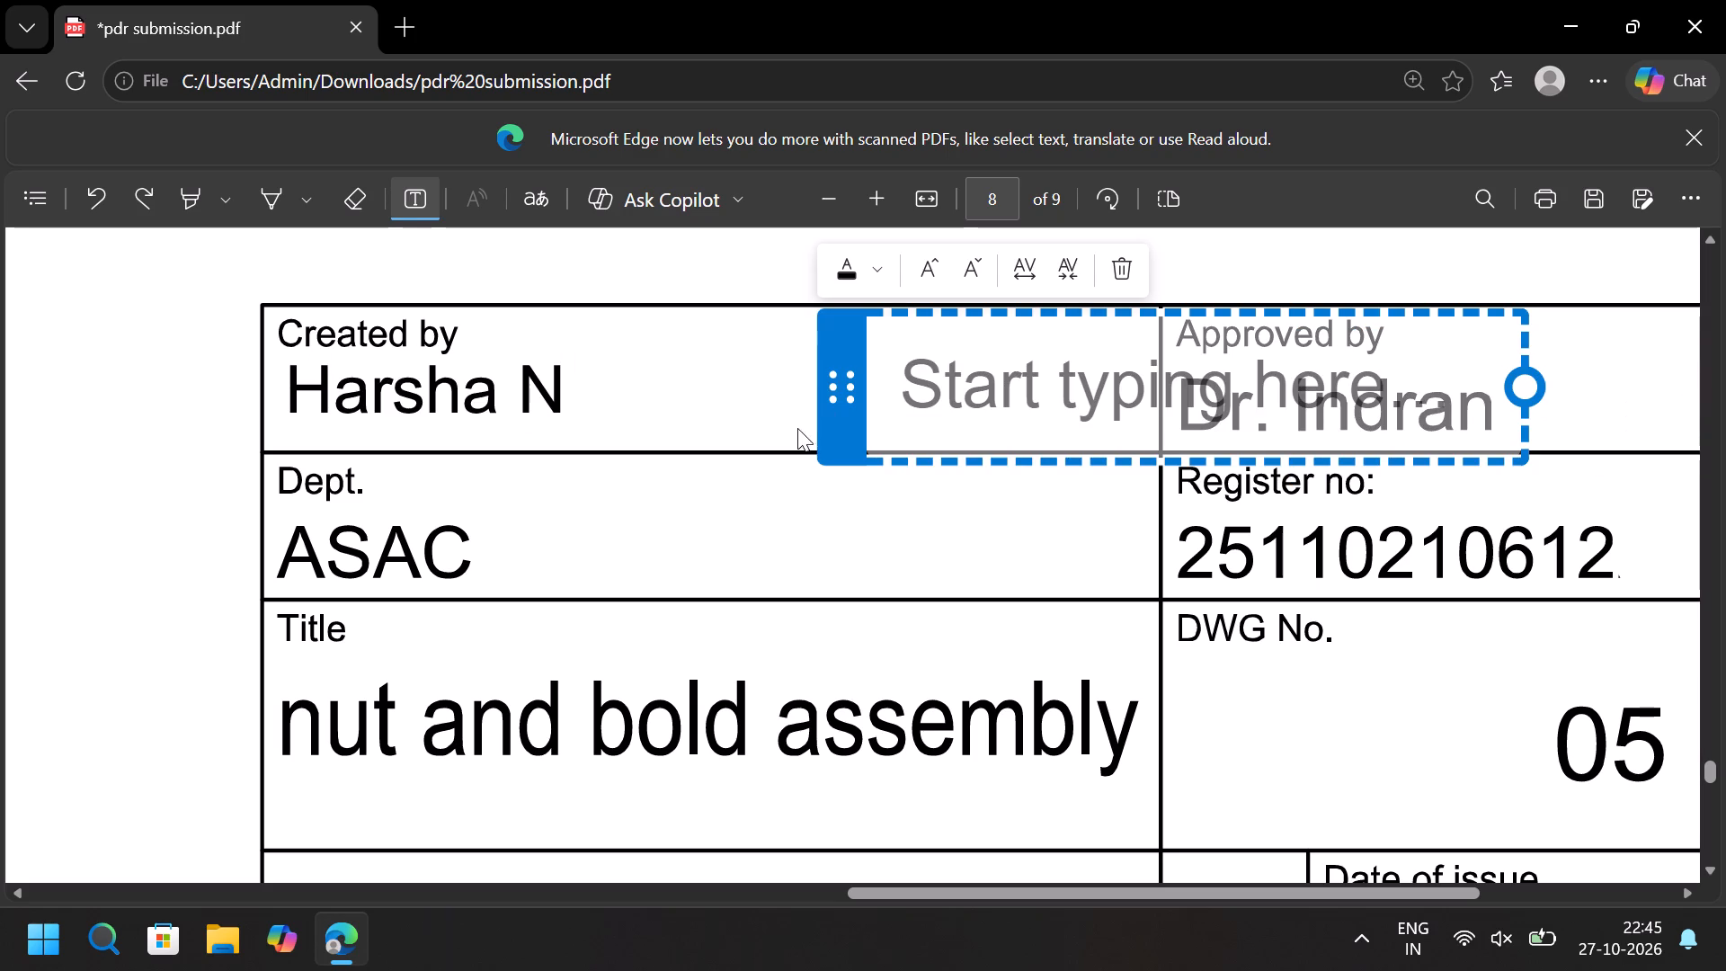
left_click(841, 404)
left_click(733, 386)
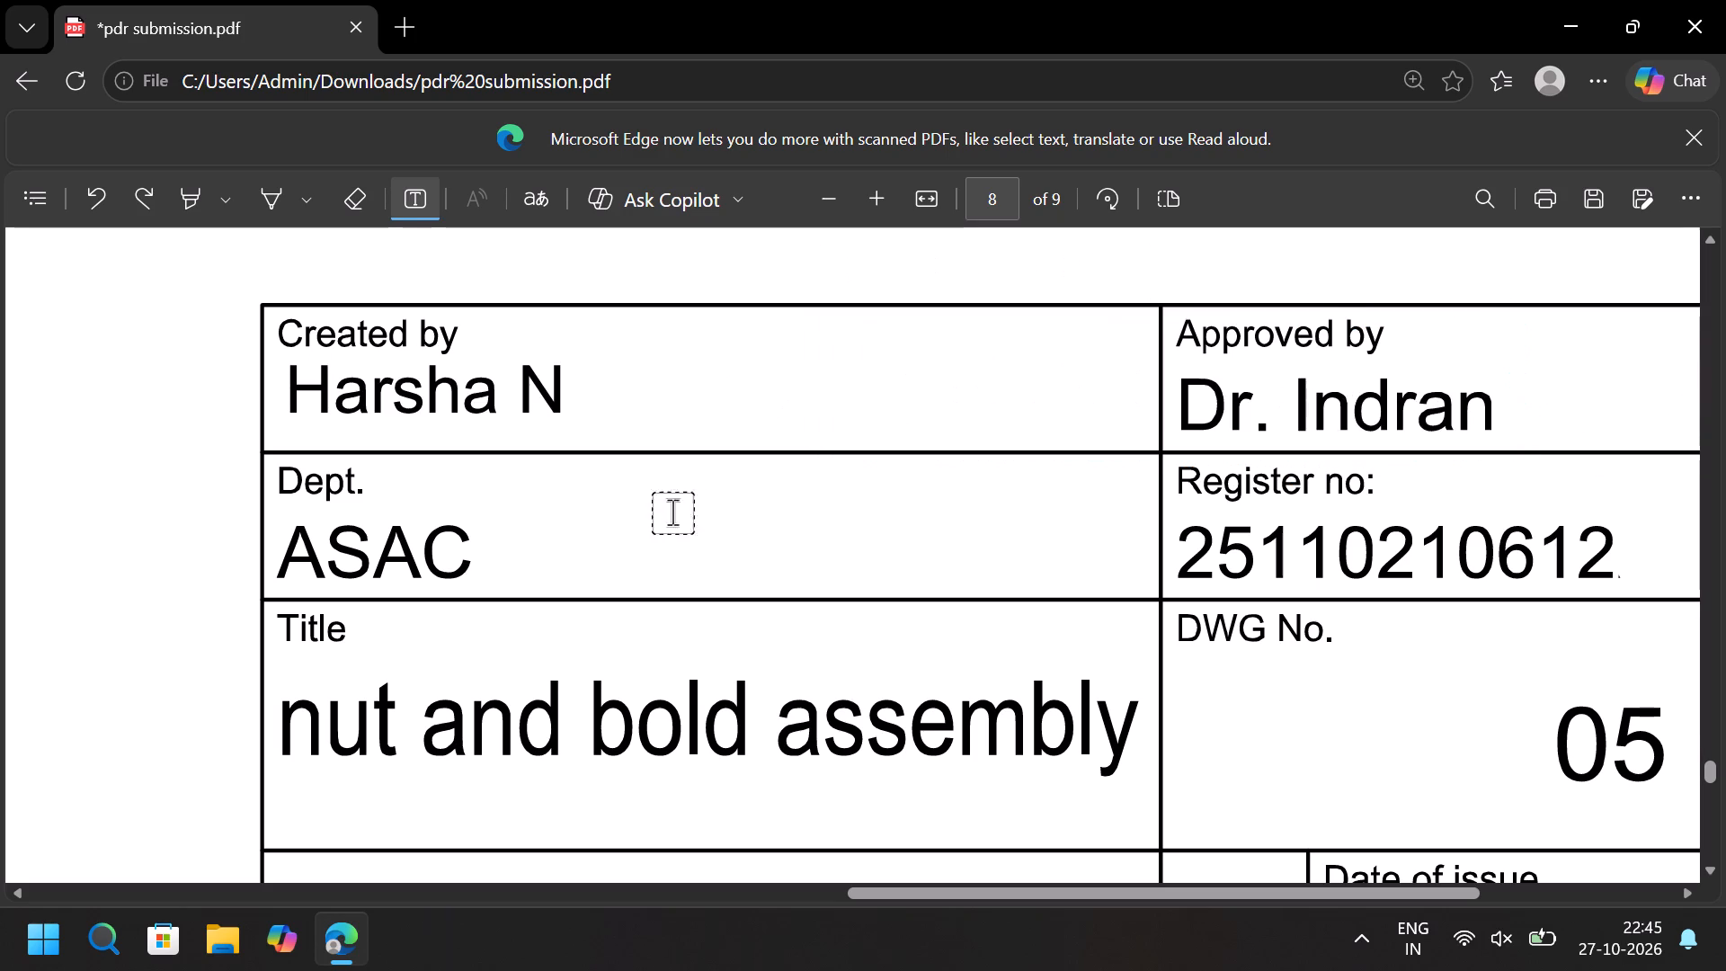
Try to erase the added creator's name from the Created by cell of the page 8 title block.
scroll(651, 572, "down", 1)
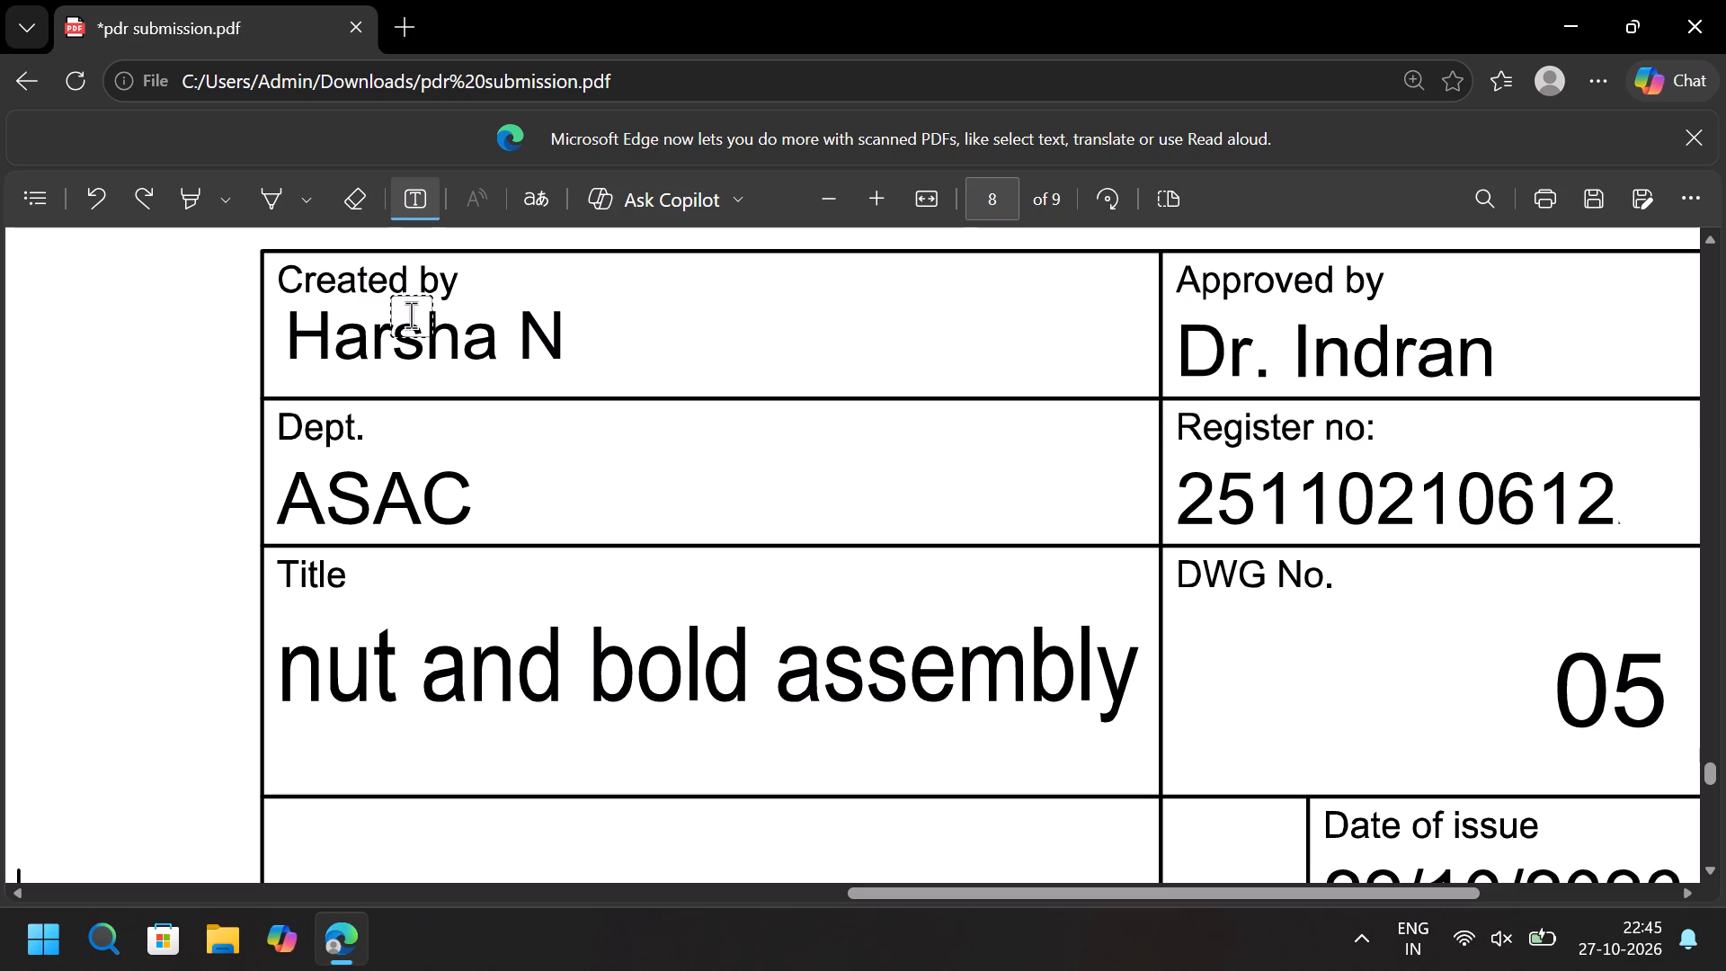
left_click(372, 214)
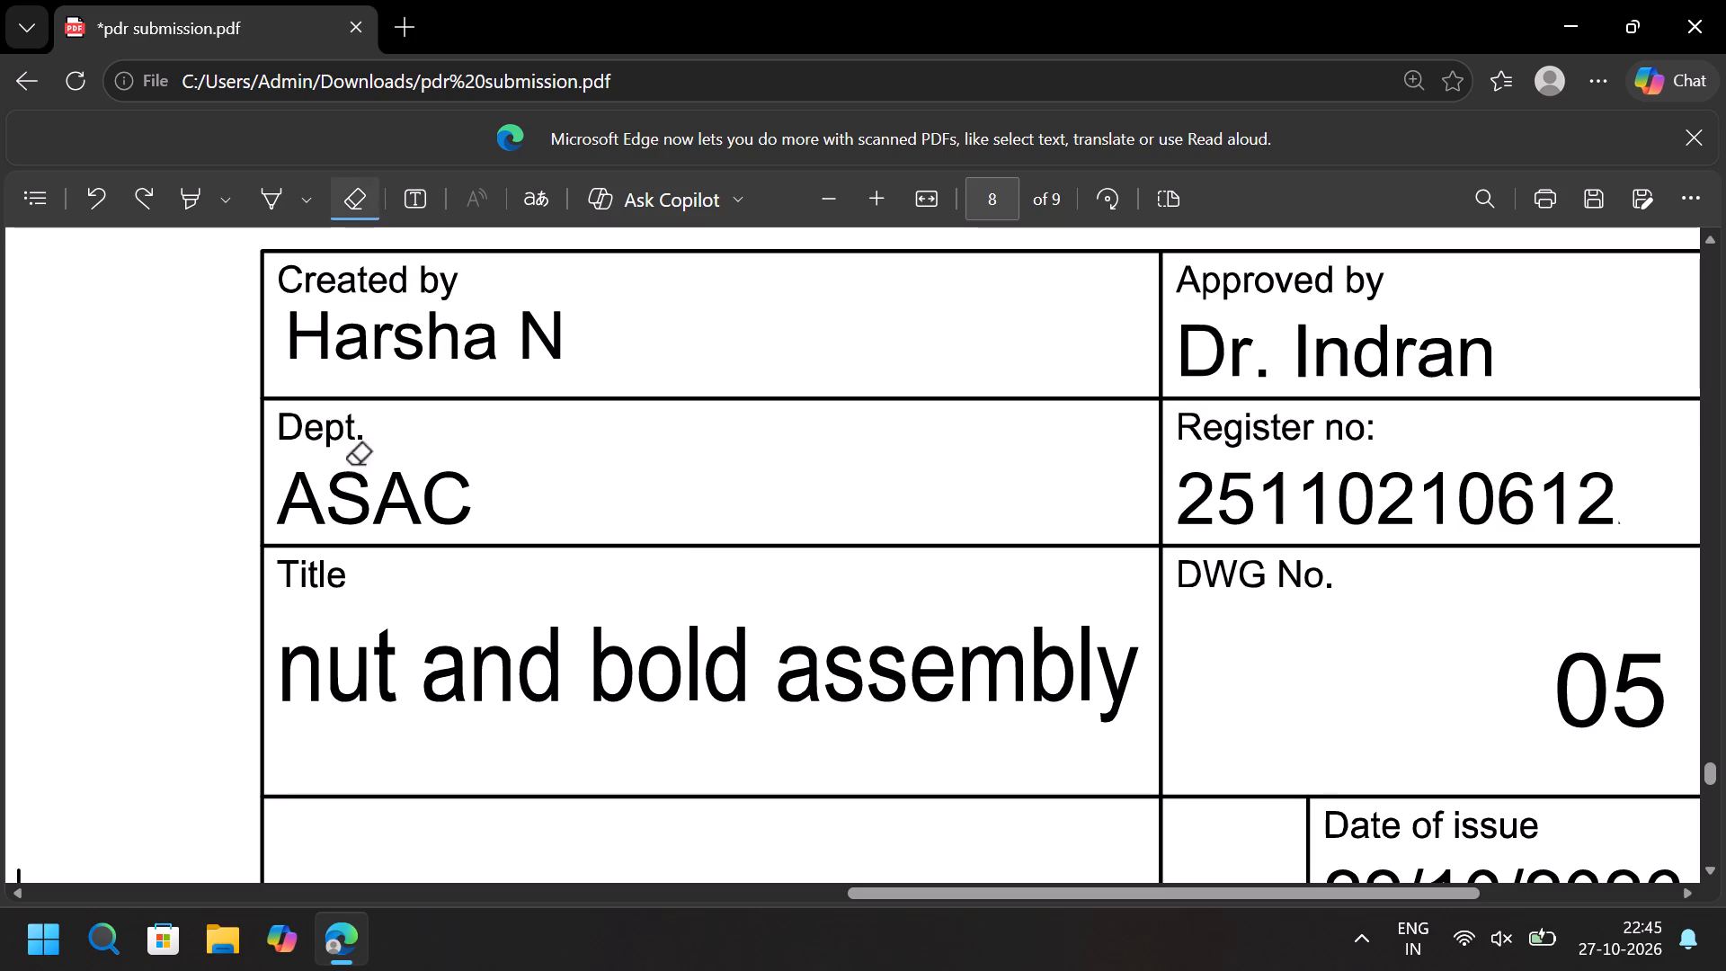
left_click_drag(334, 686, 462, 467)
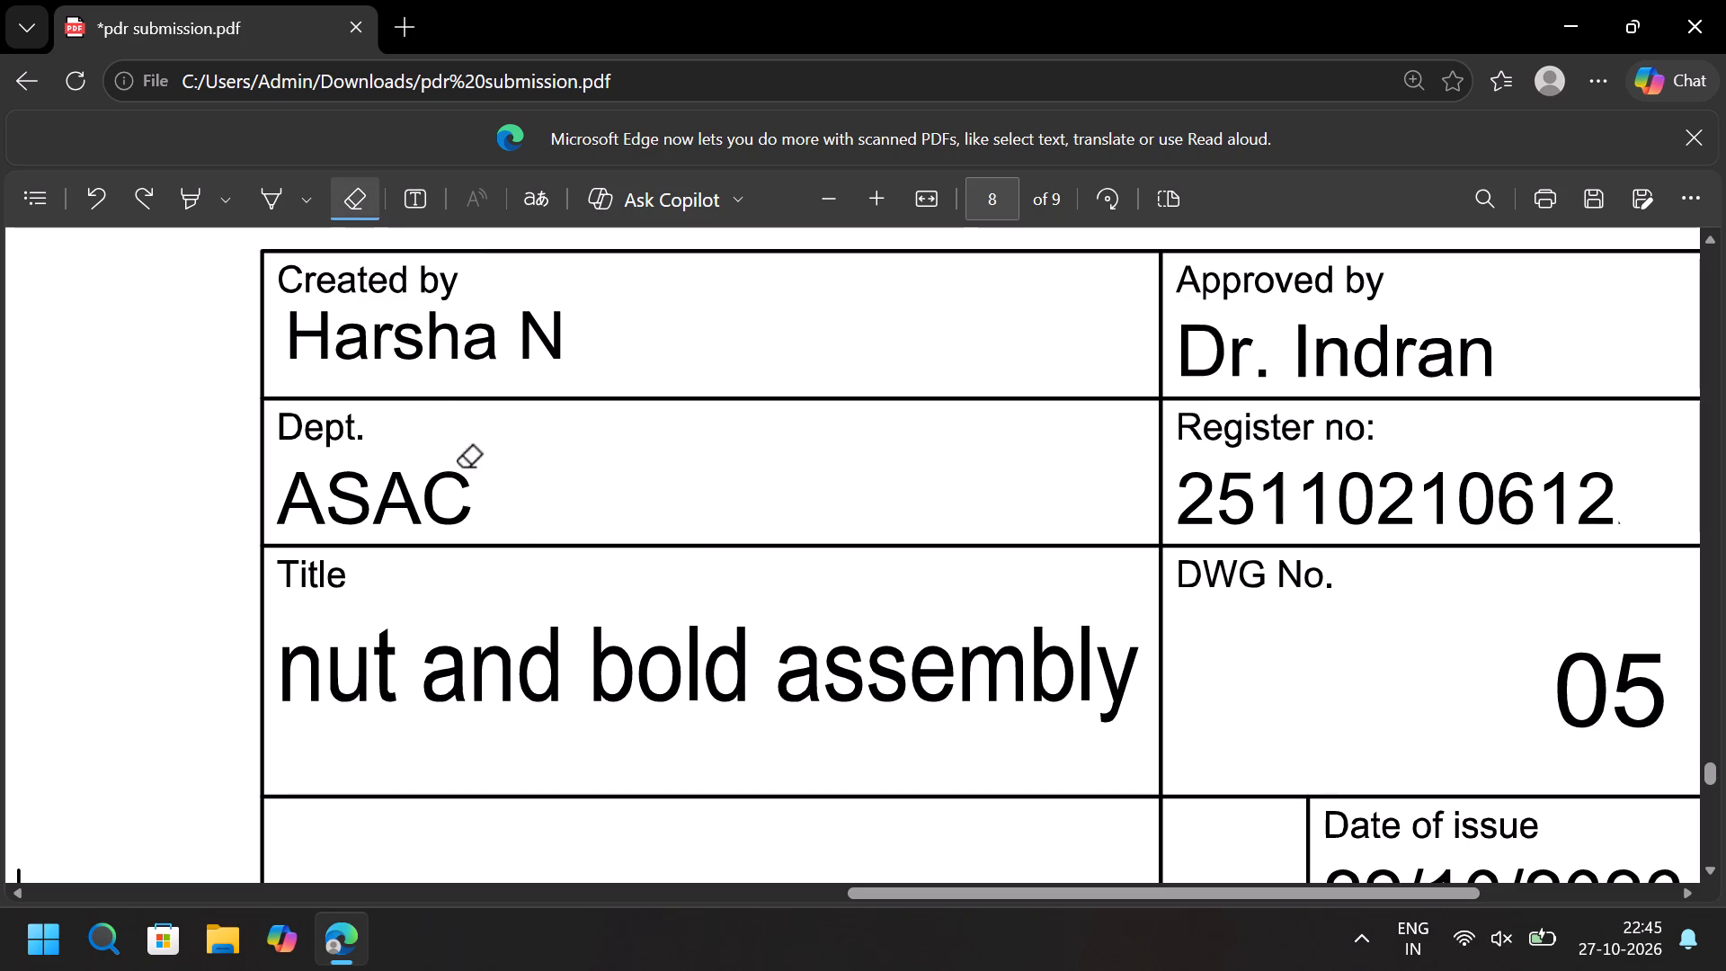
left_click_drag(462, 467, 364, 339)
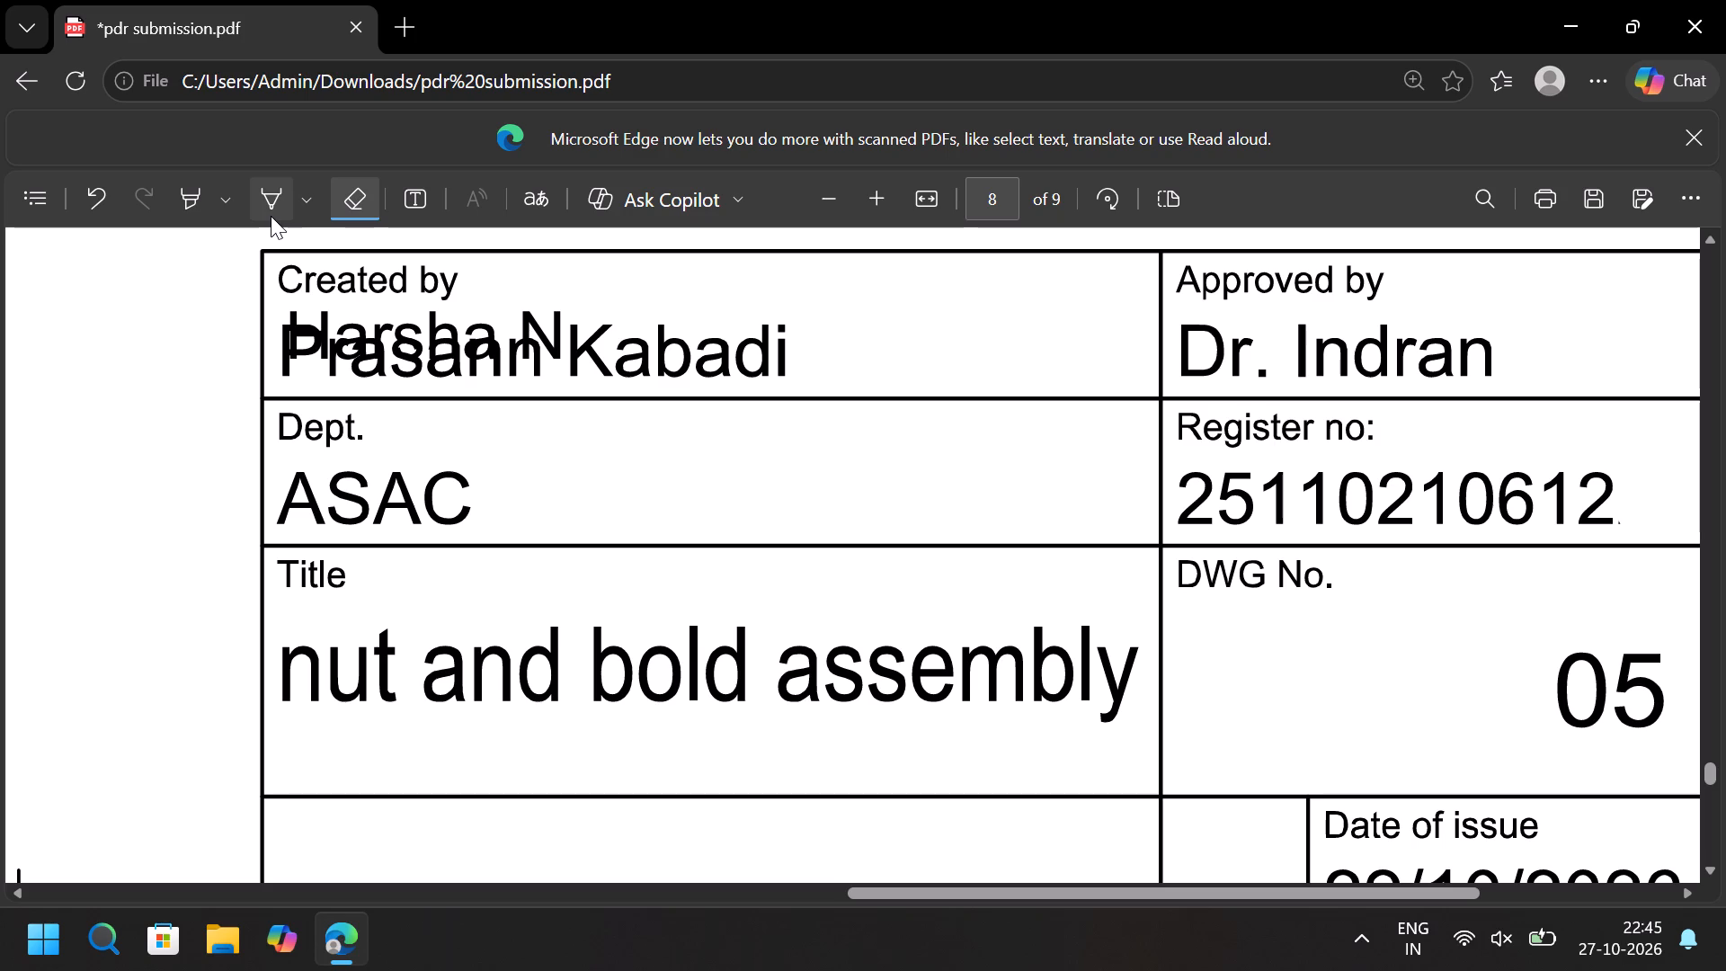
Undo the erasing and the creator's name entry in the Created by cell on page 8.
key("ctrl+y")
key("ctrl+y")
key("ctrl+y")
key("ctrl+y")
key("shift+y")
key("ctrl+y")
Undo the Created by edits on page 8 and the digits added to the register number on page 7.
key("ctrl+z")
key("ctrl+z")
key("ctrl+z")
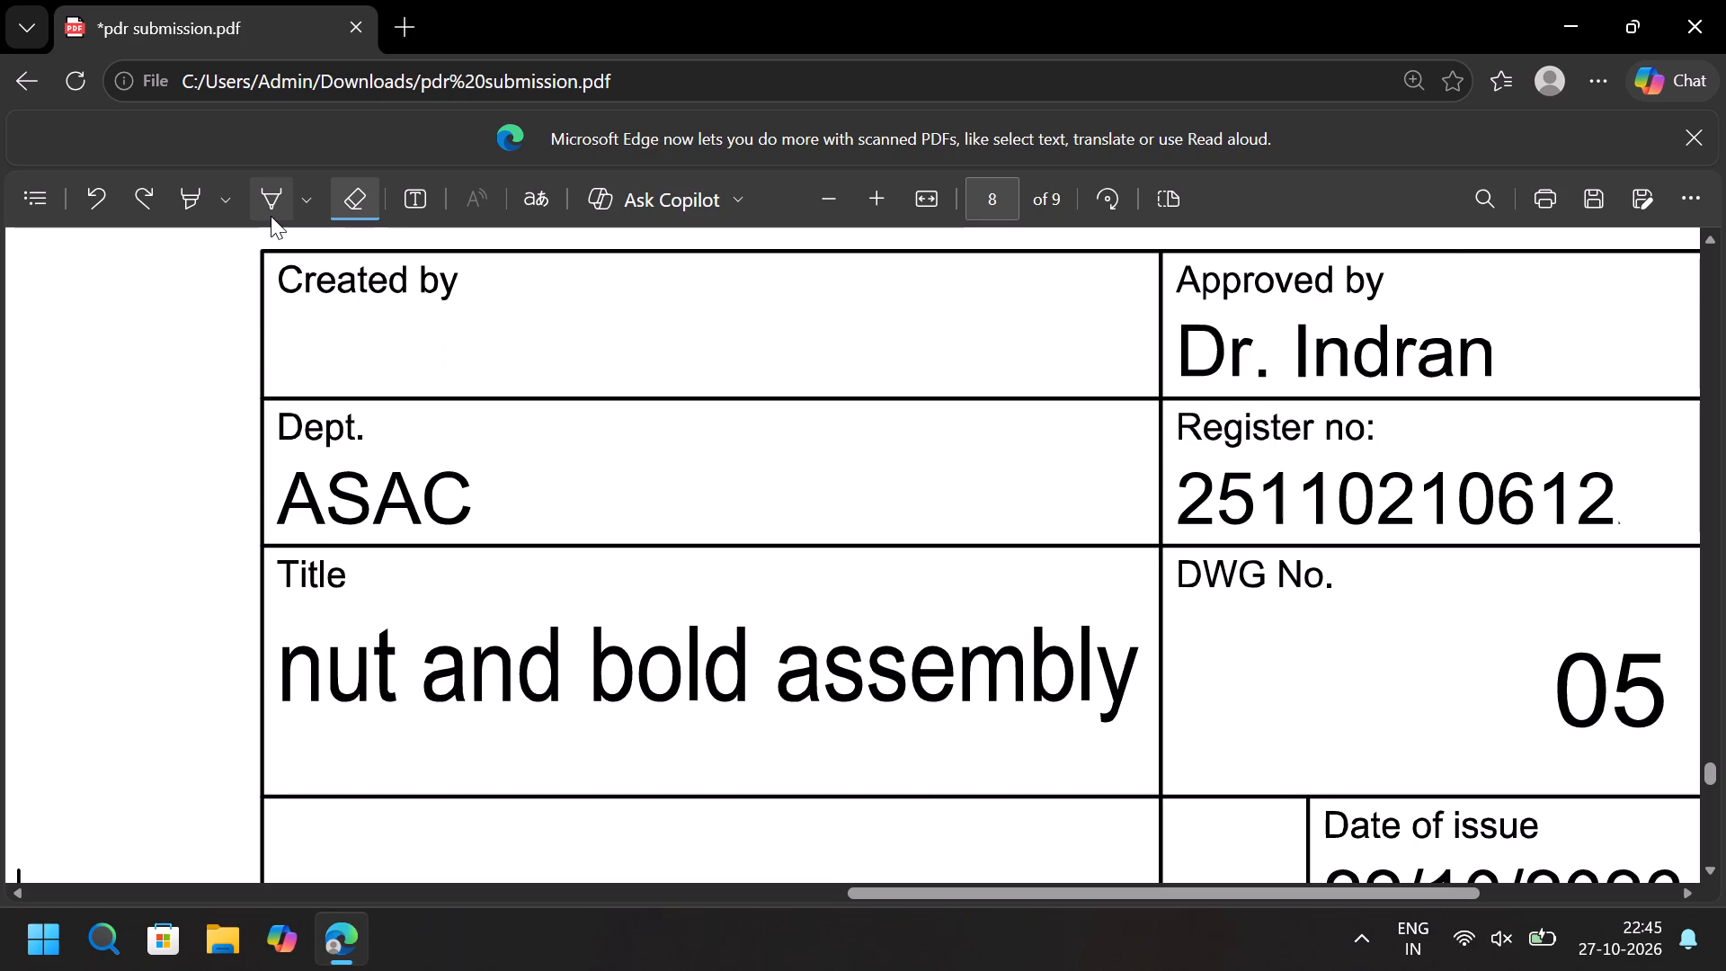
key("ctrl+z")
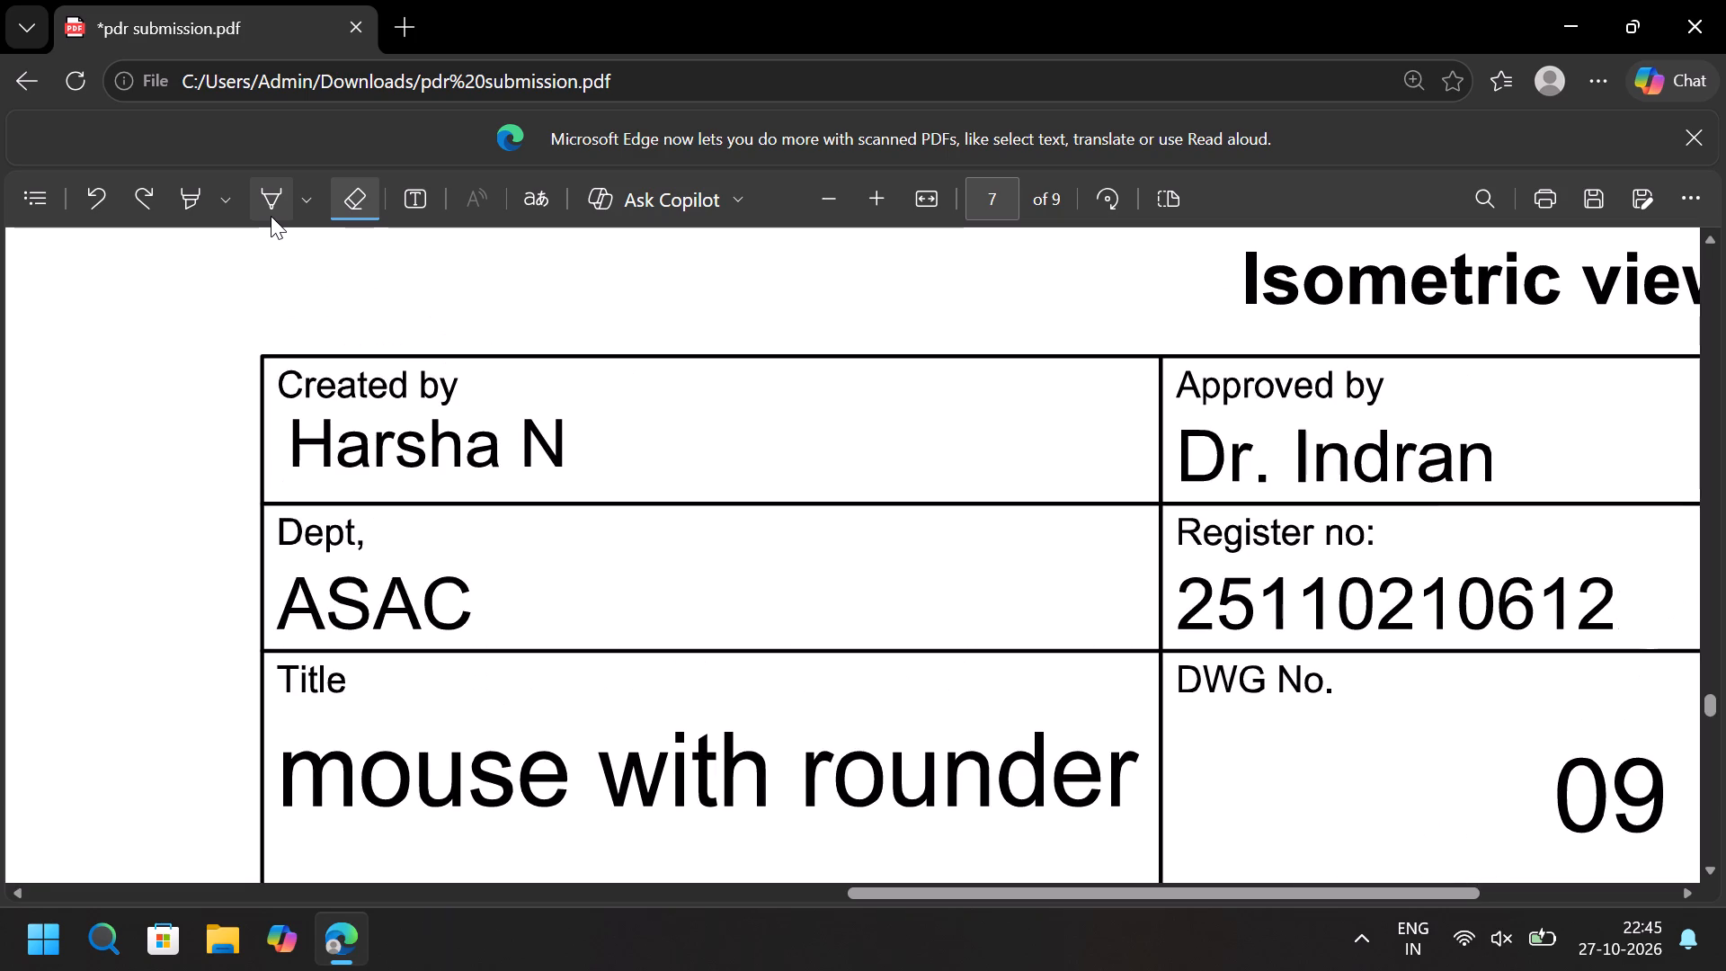
Review the title blocks on pages 1 to 7, comparing the creator names, register numbers and titles for consistency.
scroll(574, 339, "down", 4, "ctrl")
scroll(574, 339, "up", 4)
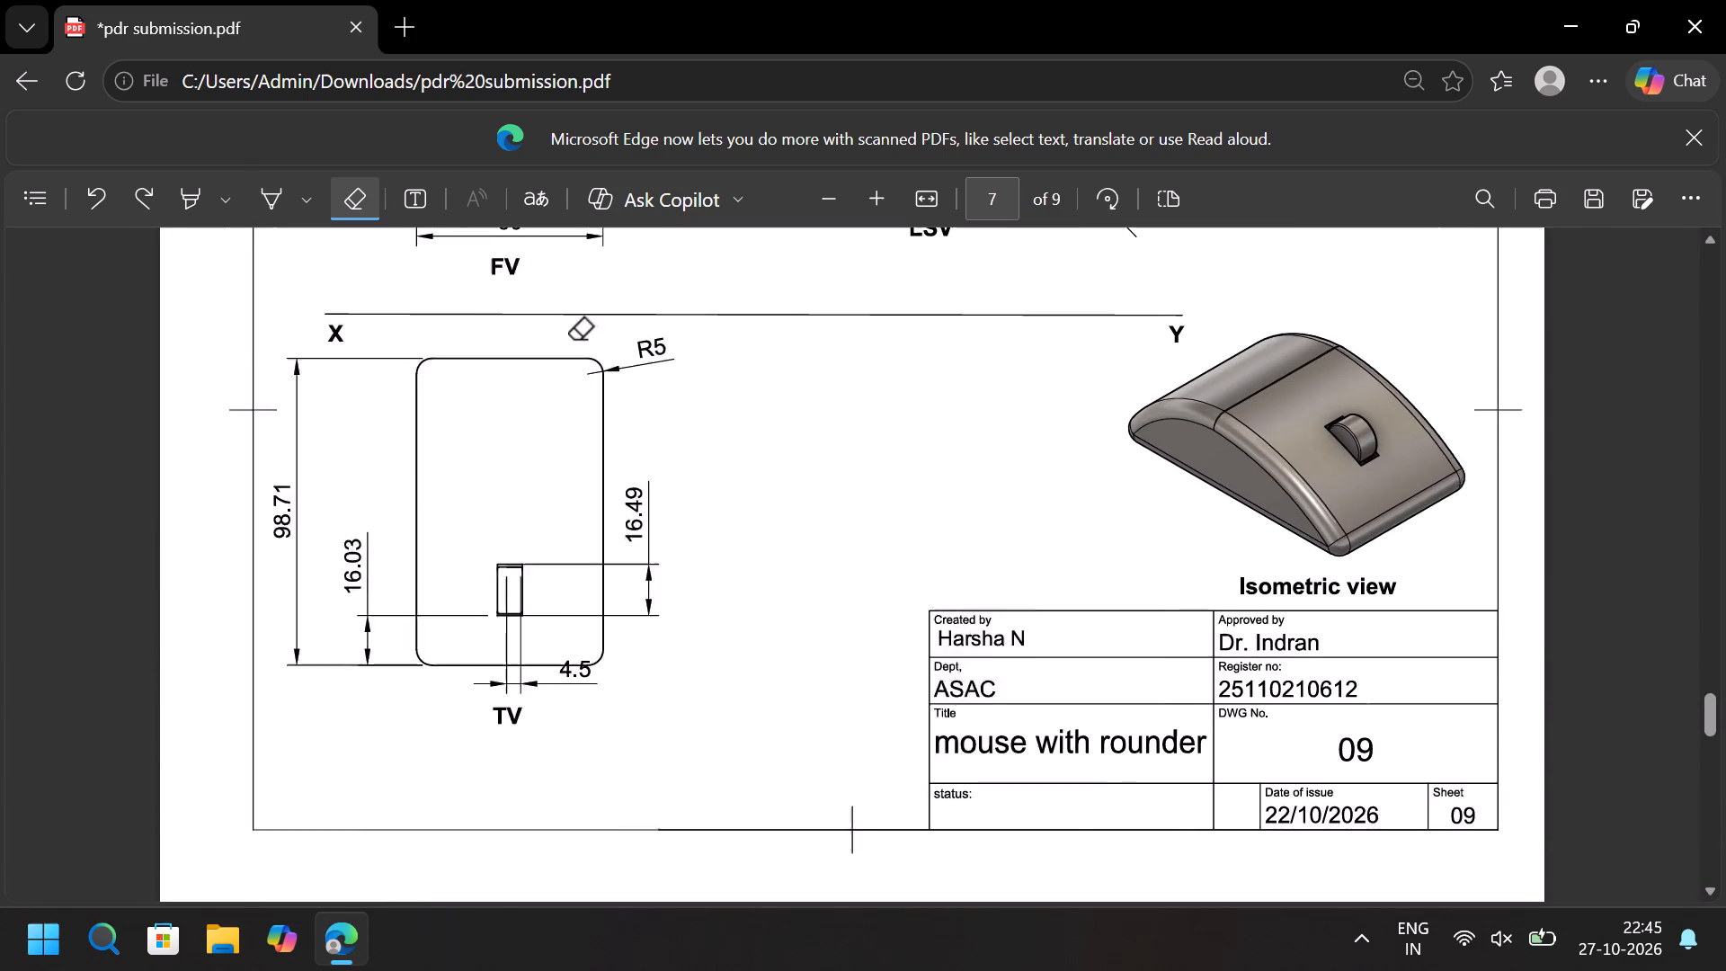
scroll(574, 339, "up", 11)
scroll(574, 339, "down", 1)
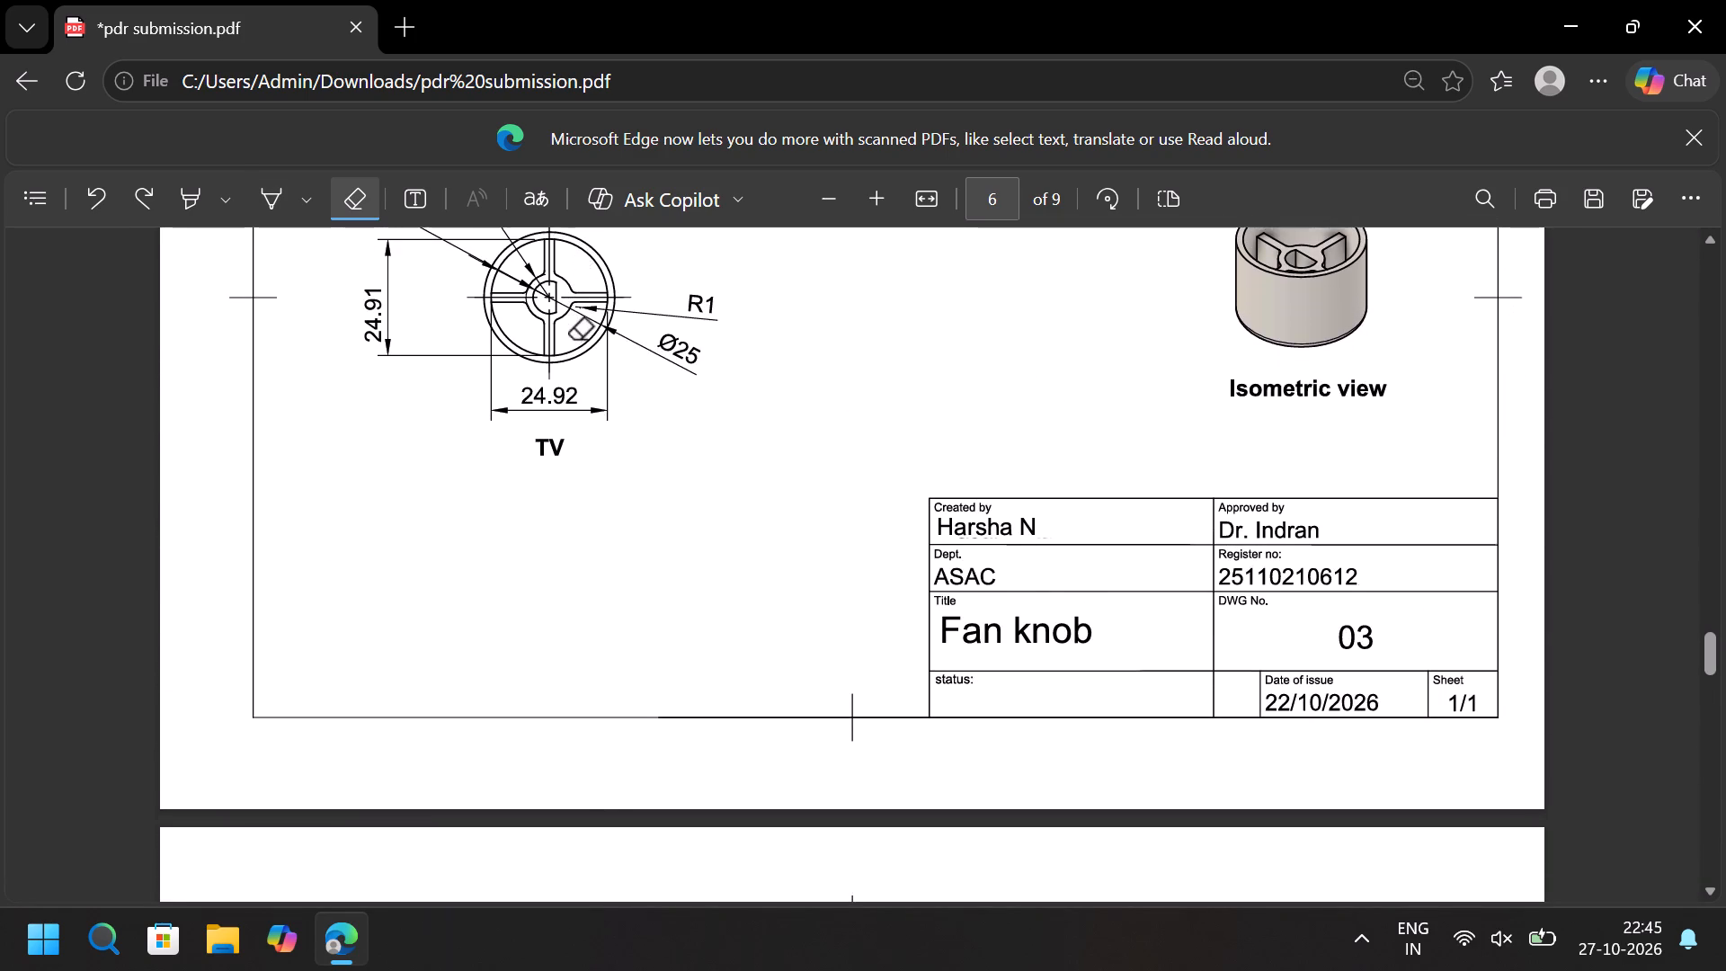
scroll(574, 339, "up", 13)
scroll(574, 339, "down", 2)
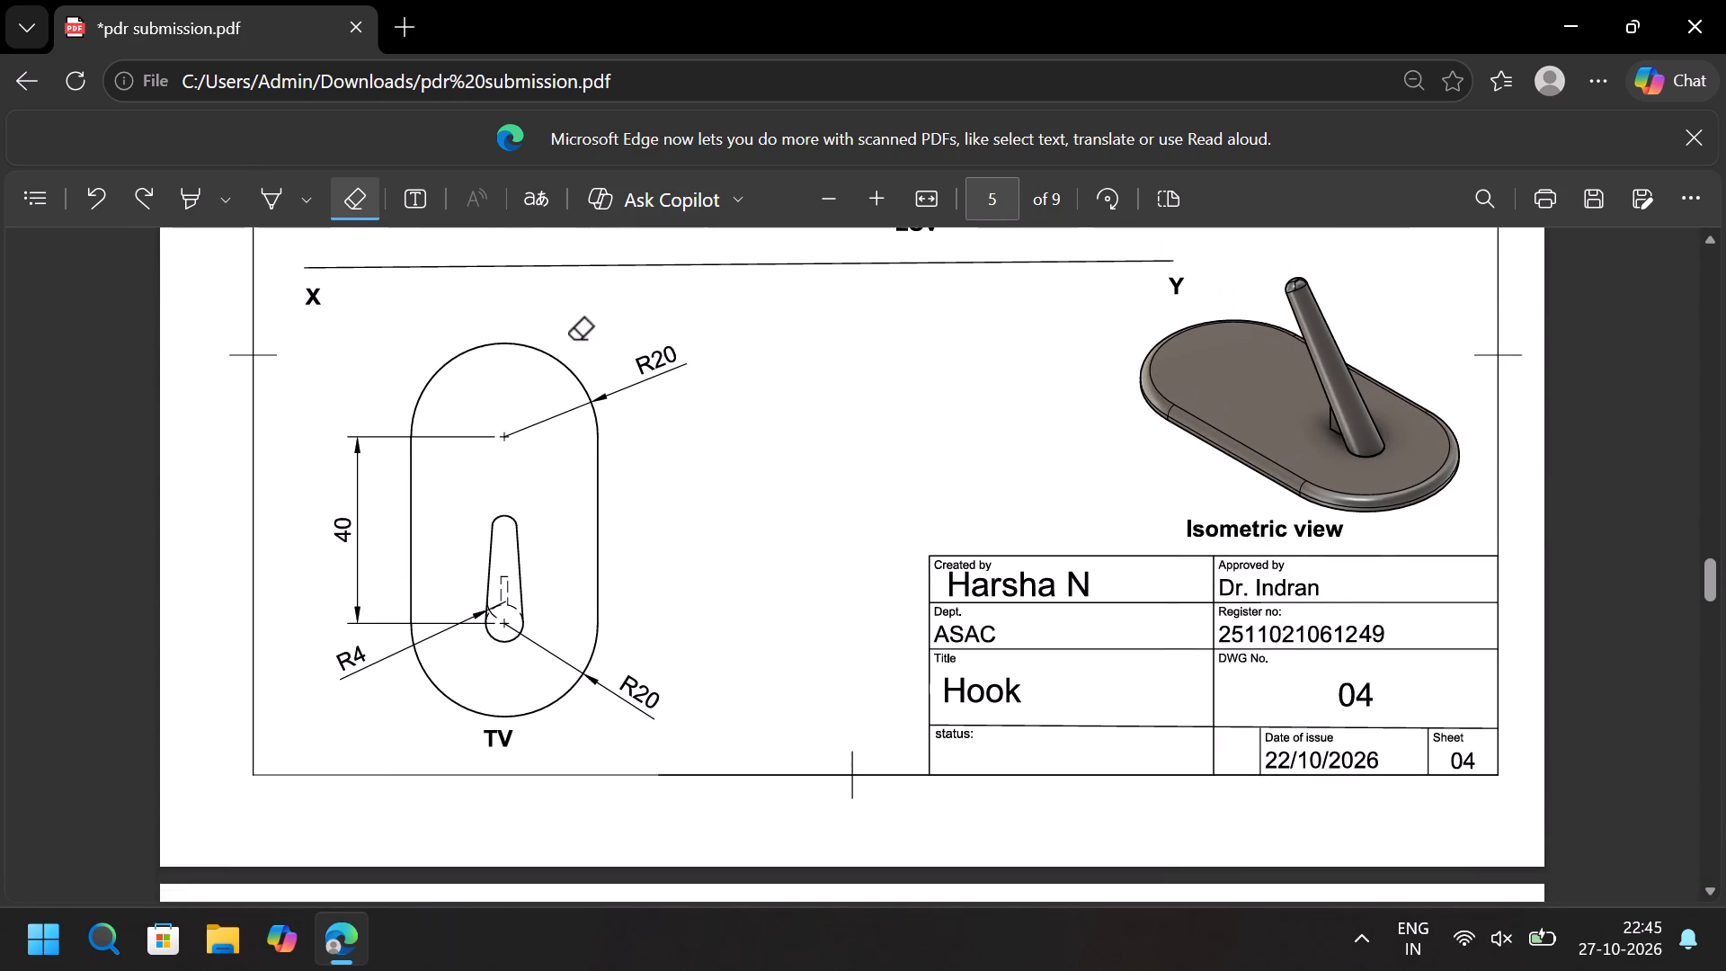
scroll(574, 339, "down", 8)
scroll(574, 339, "up", 2)
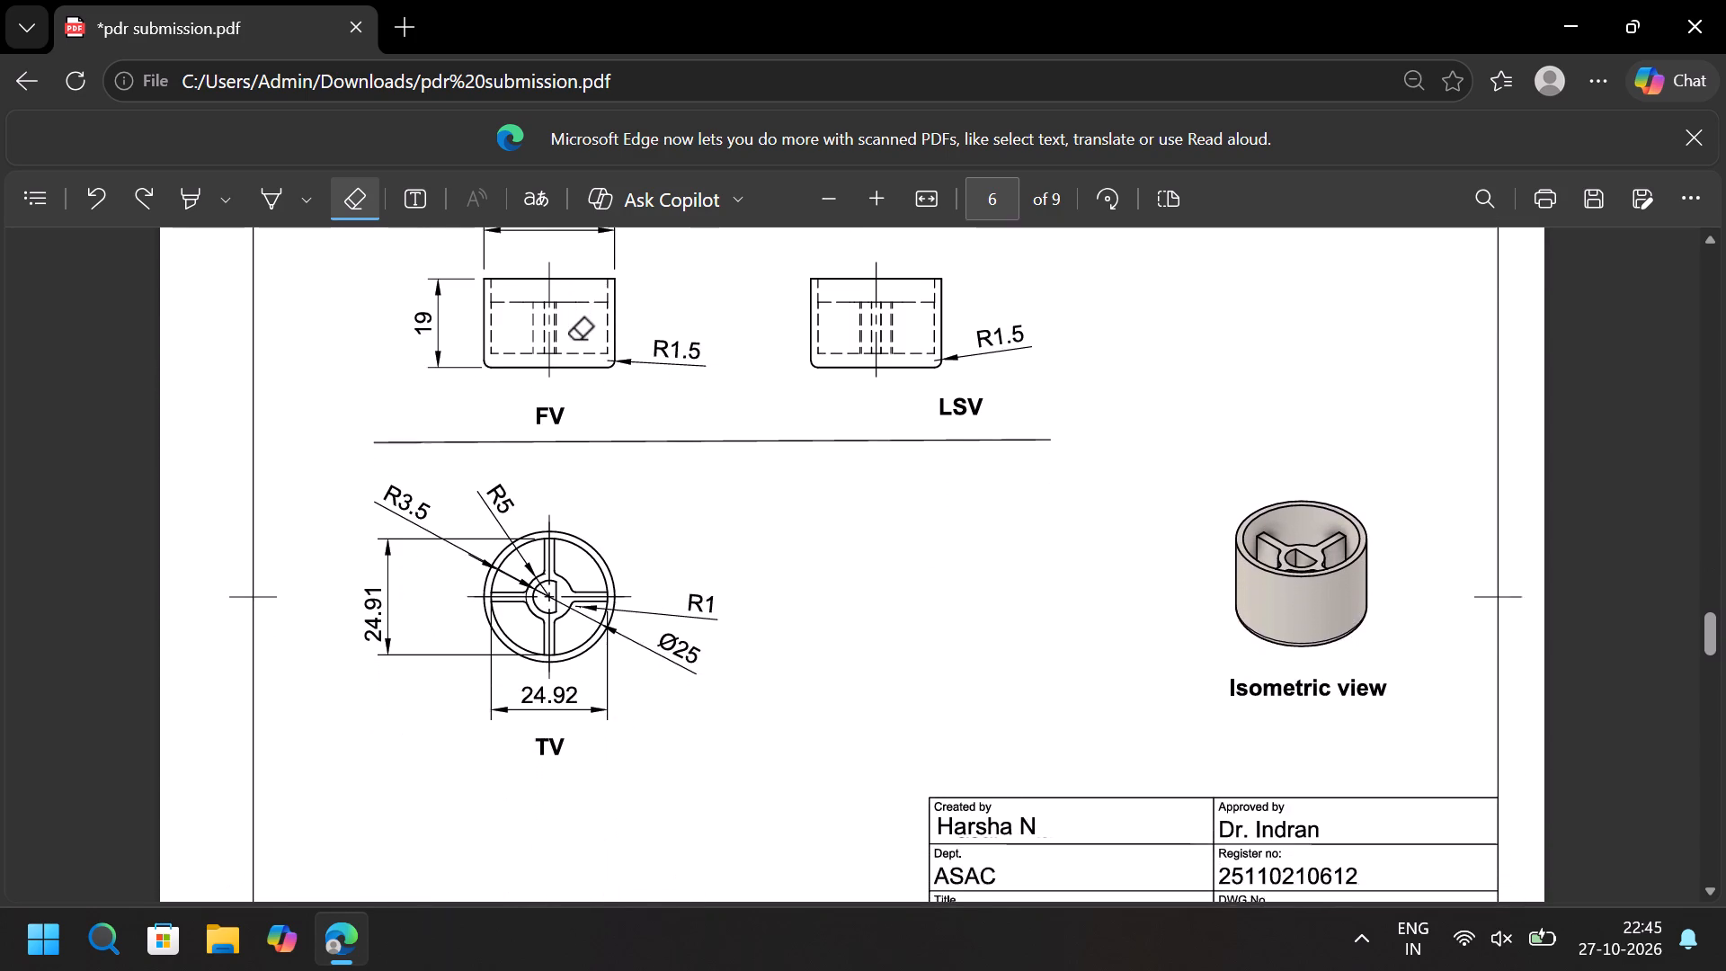
scroll(574, 339, "up", 6)
scroll(772, 364, "up", 4)
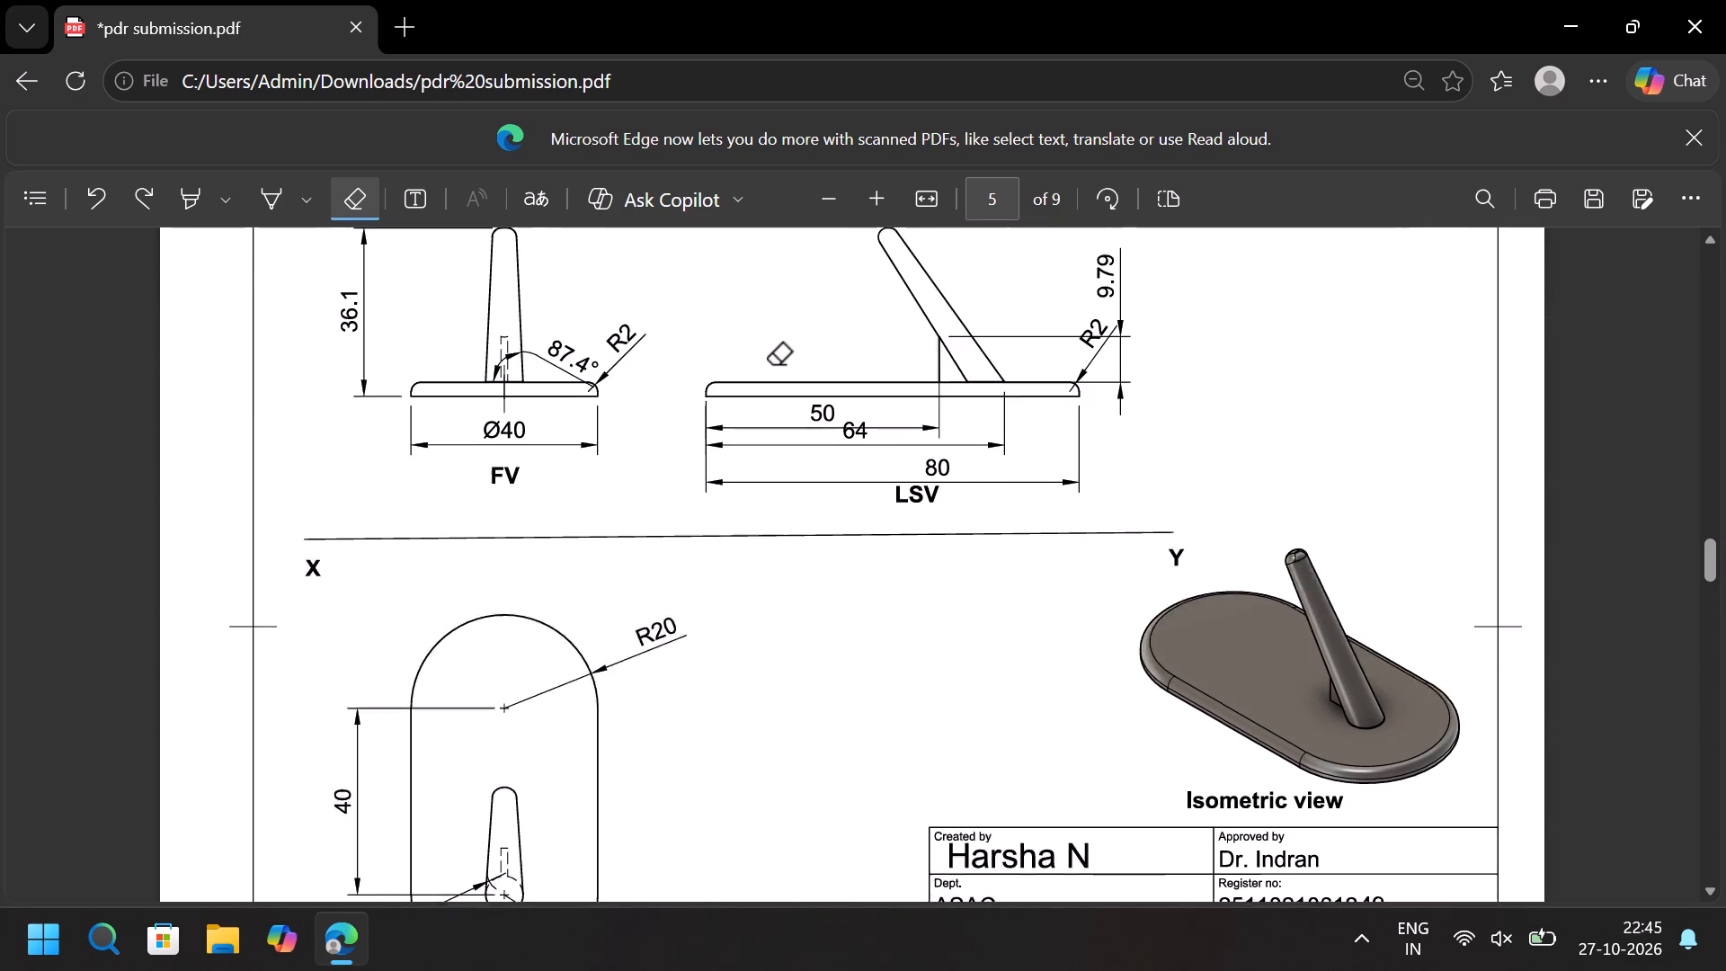
scroll(772, 364, "up", 15)
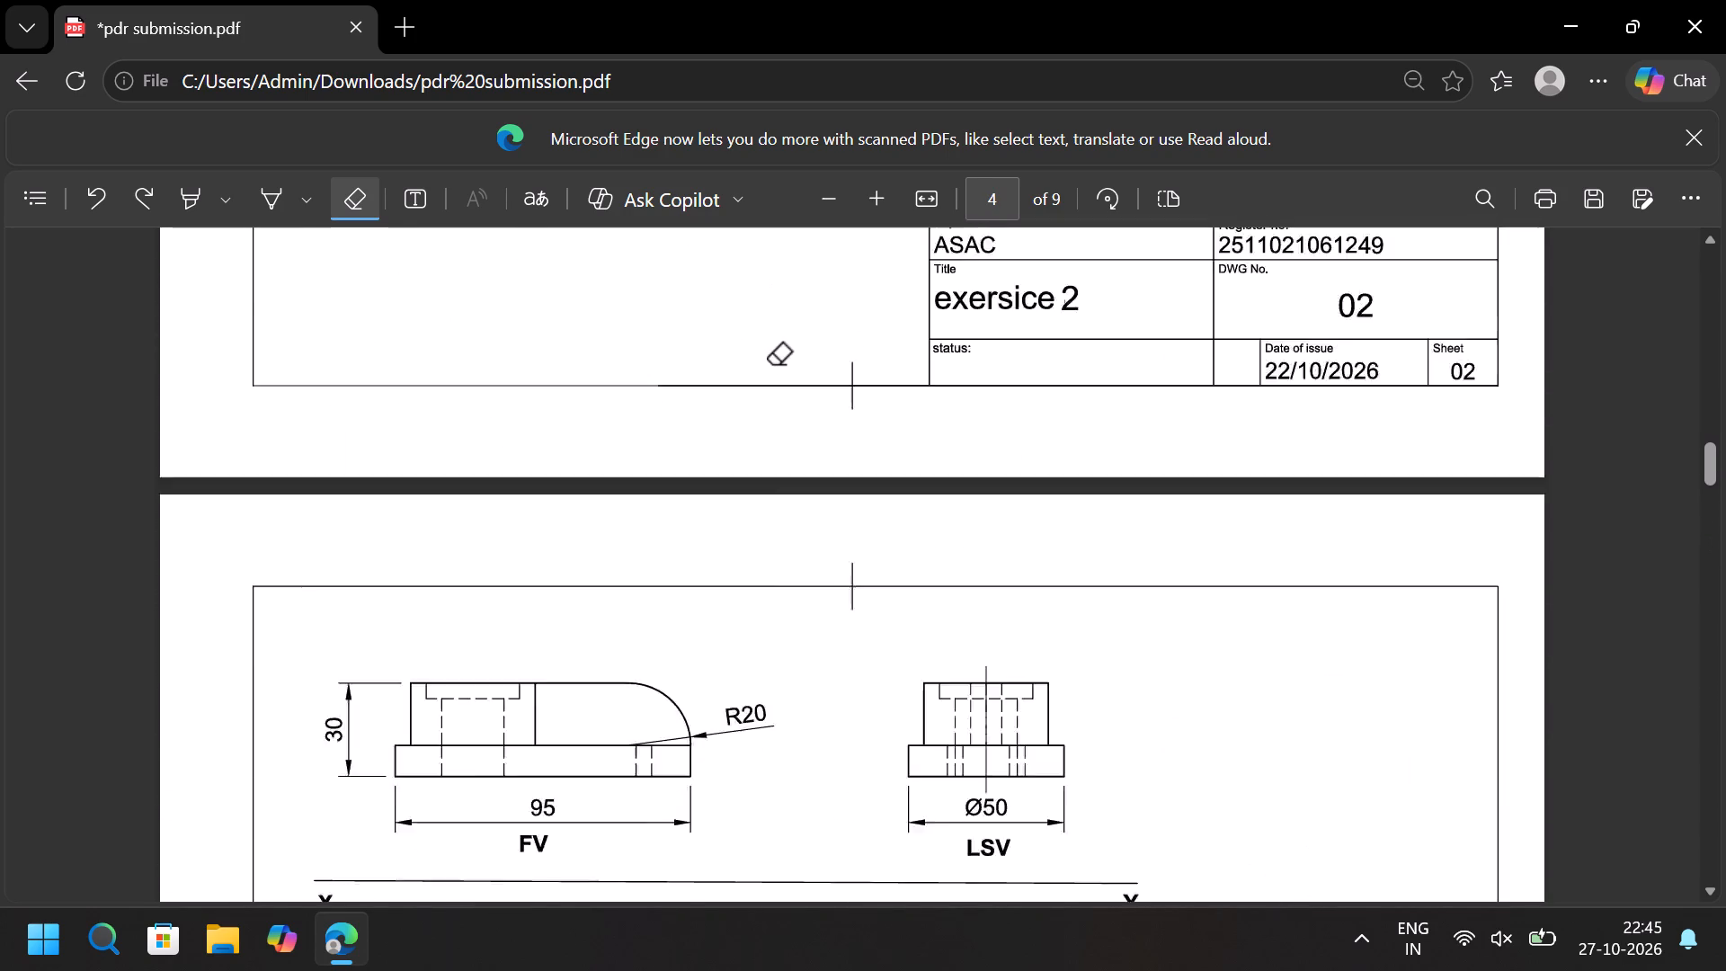
scroll(772, 364, "up", 18)
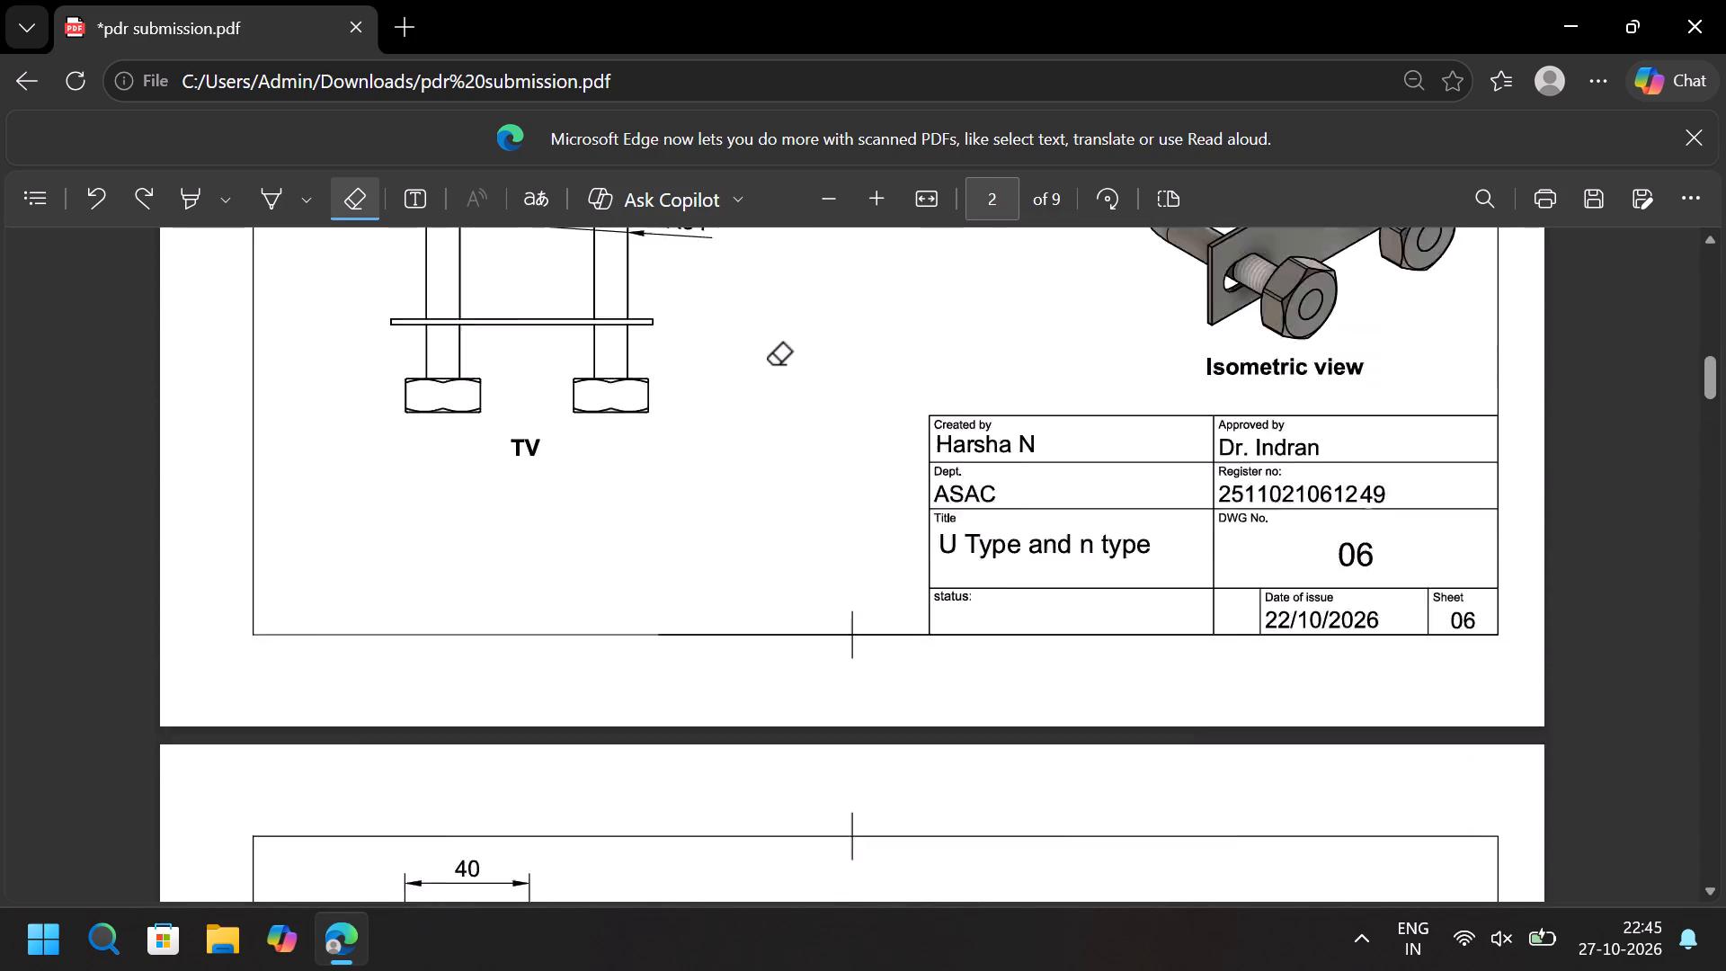
scroll(772, 364, "up", 11)
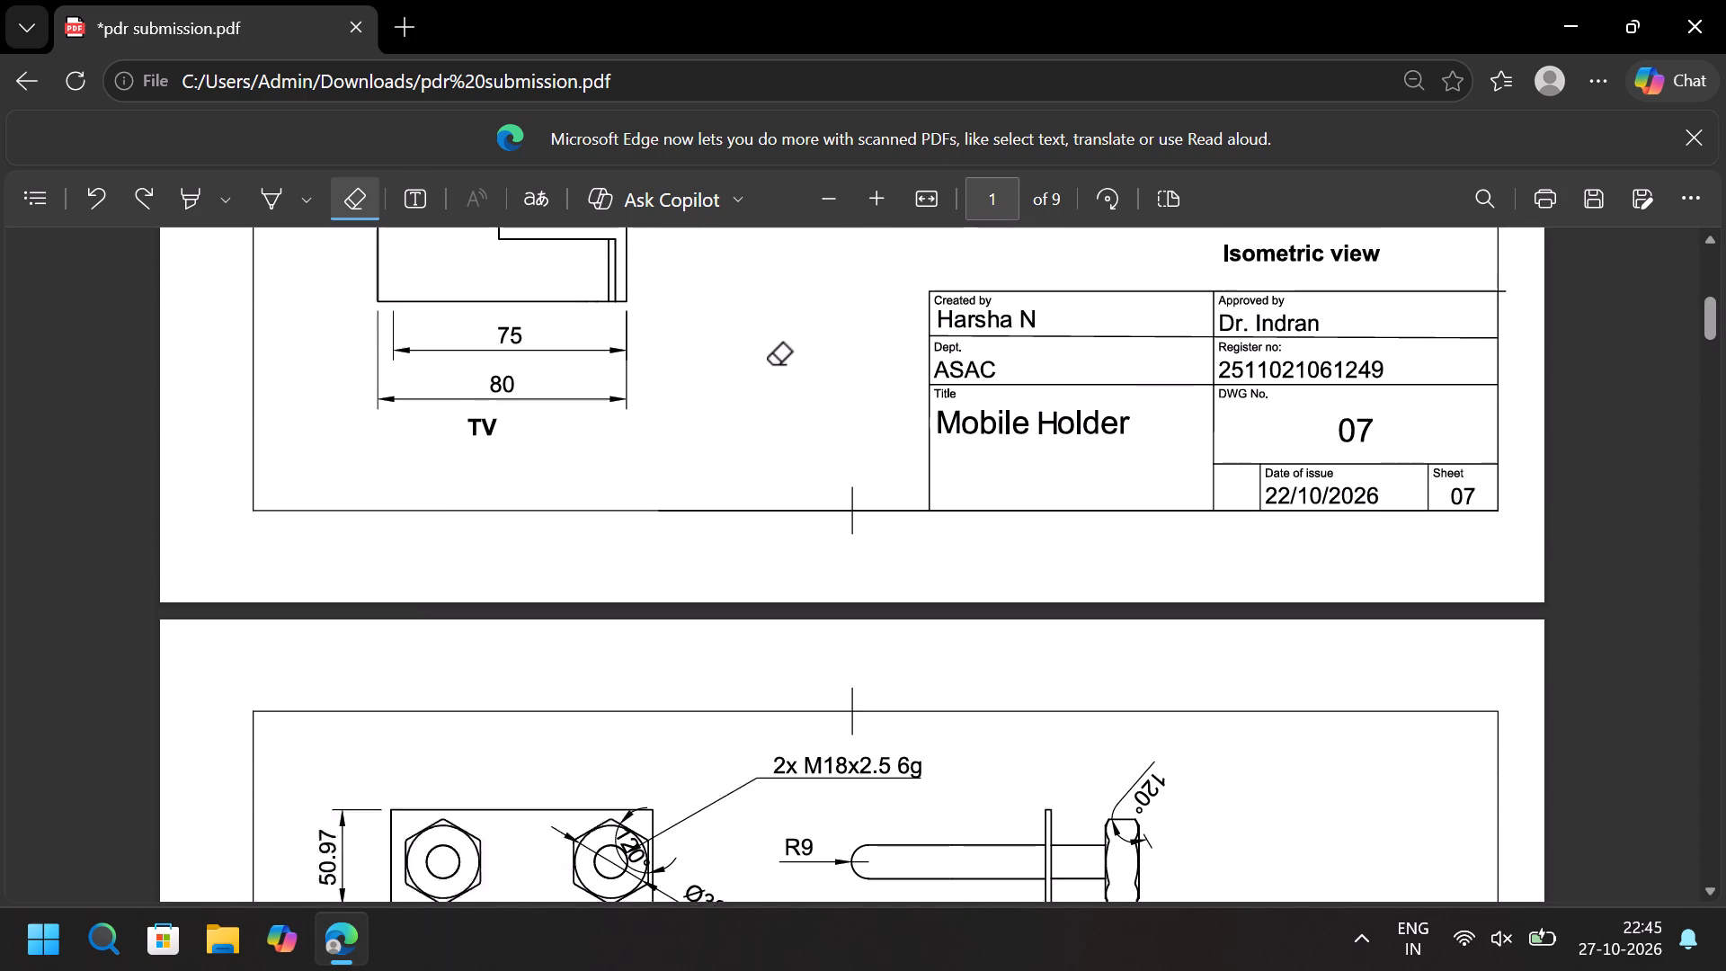
scroll(772, 364, "up", 1)
scroll(772, 364, "down", 20)
scroll(772, 364, "down", 1)
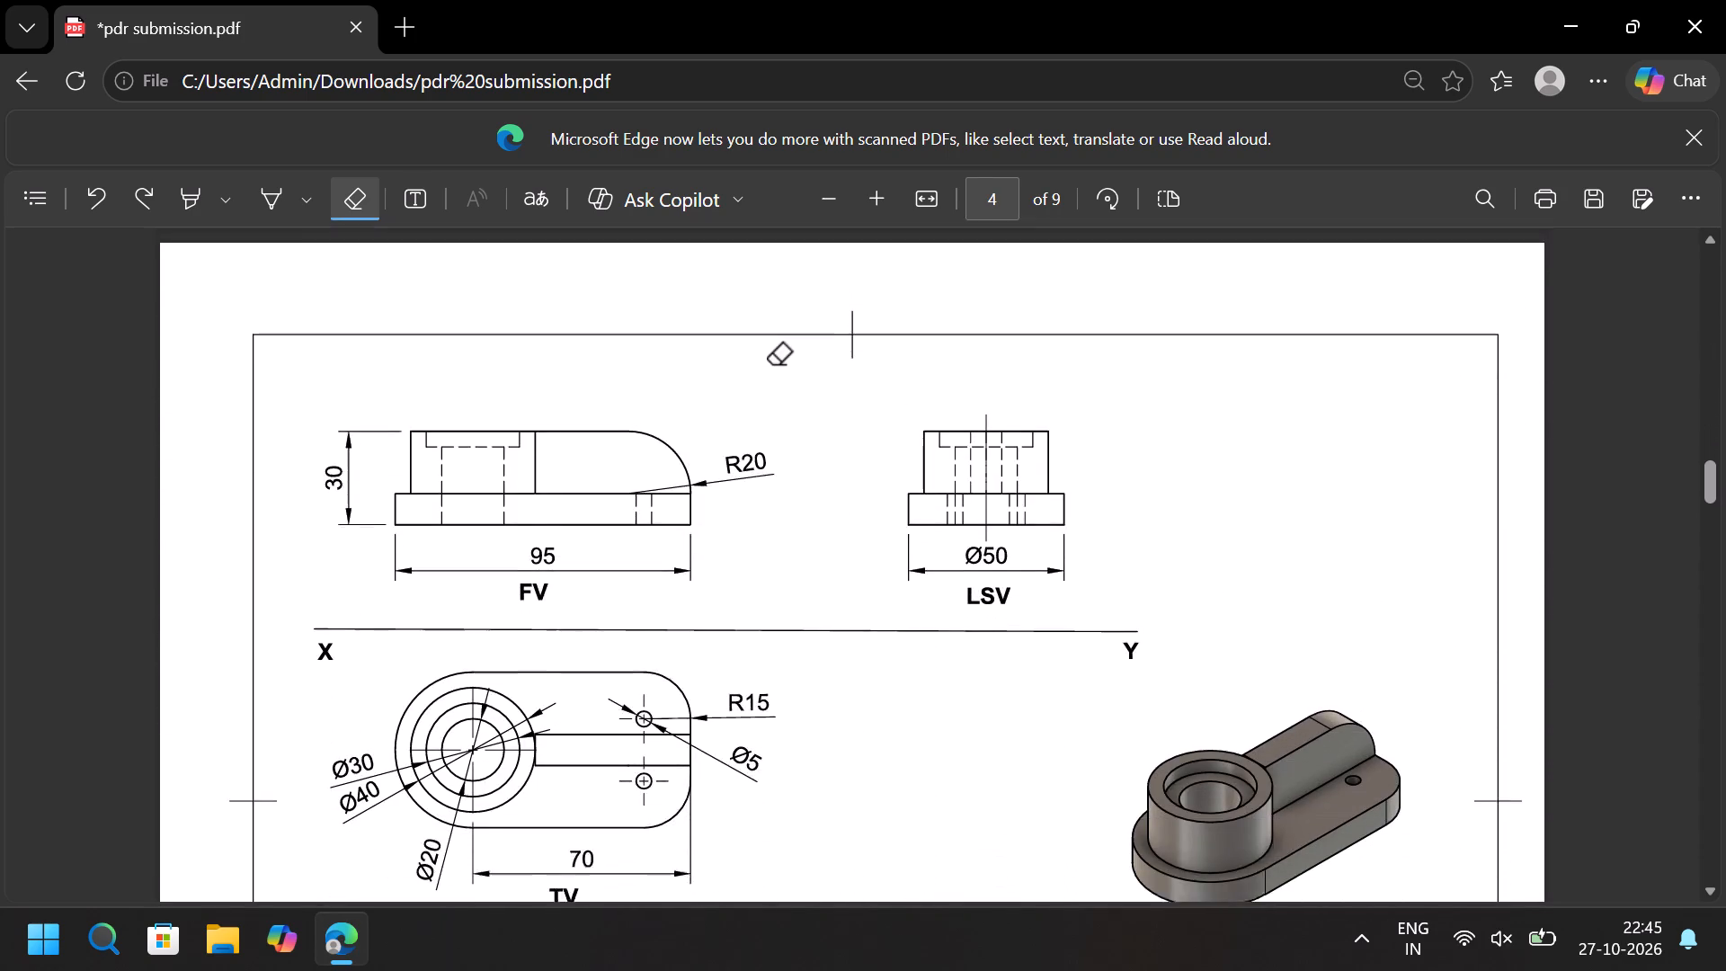
scroll(772, 364, "down", 14)
scroll(995, 753, "down", 5)
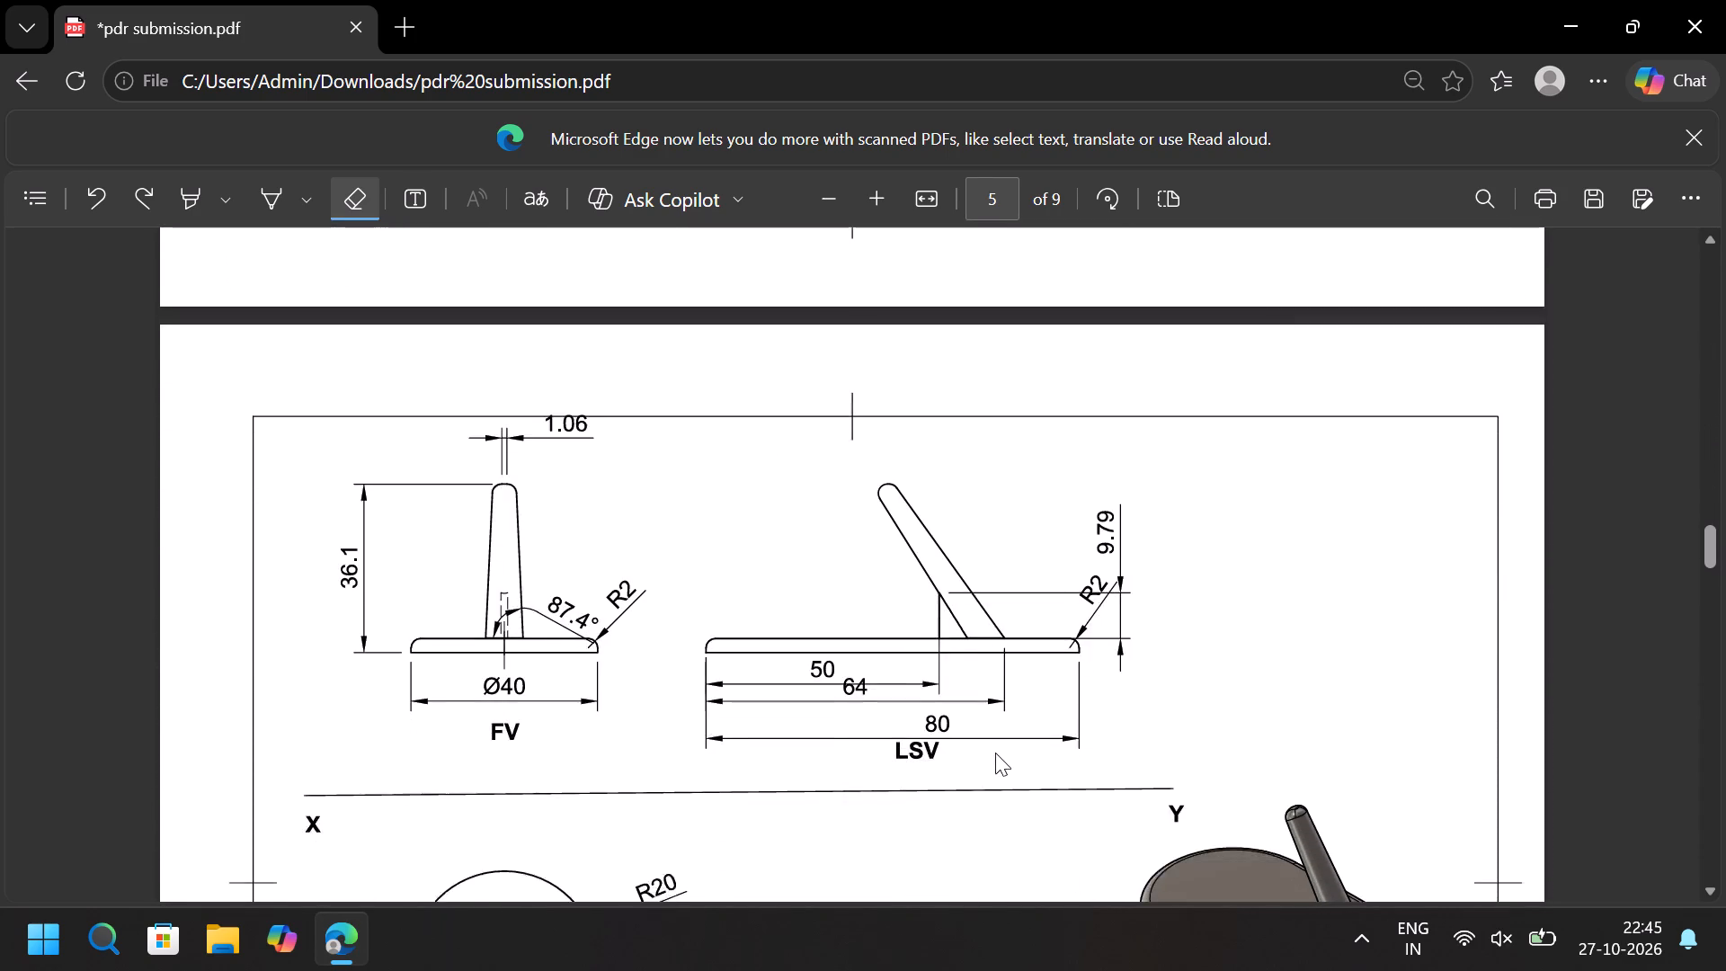
scroll(995, 753, "down", 9)
scroll(1089, 413, "left", 1)
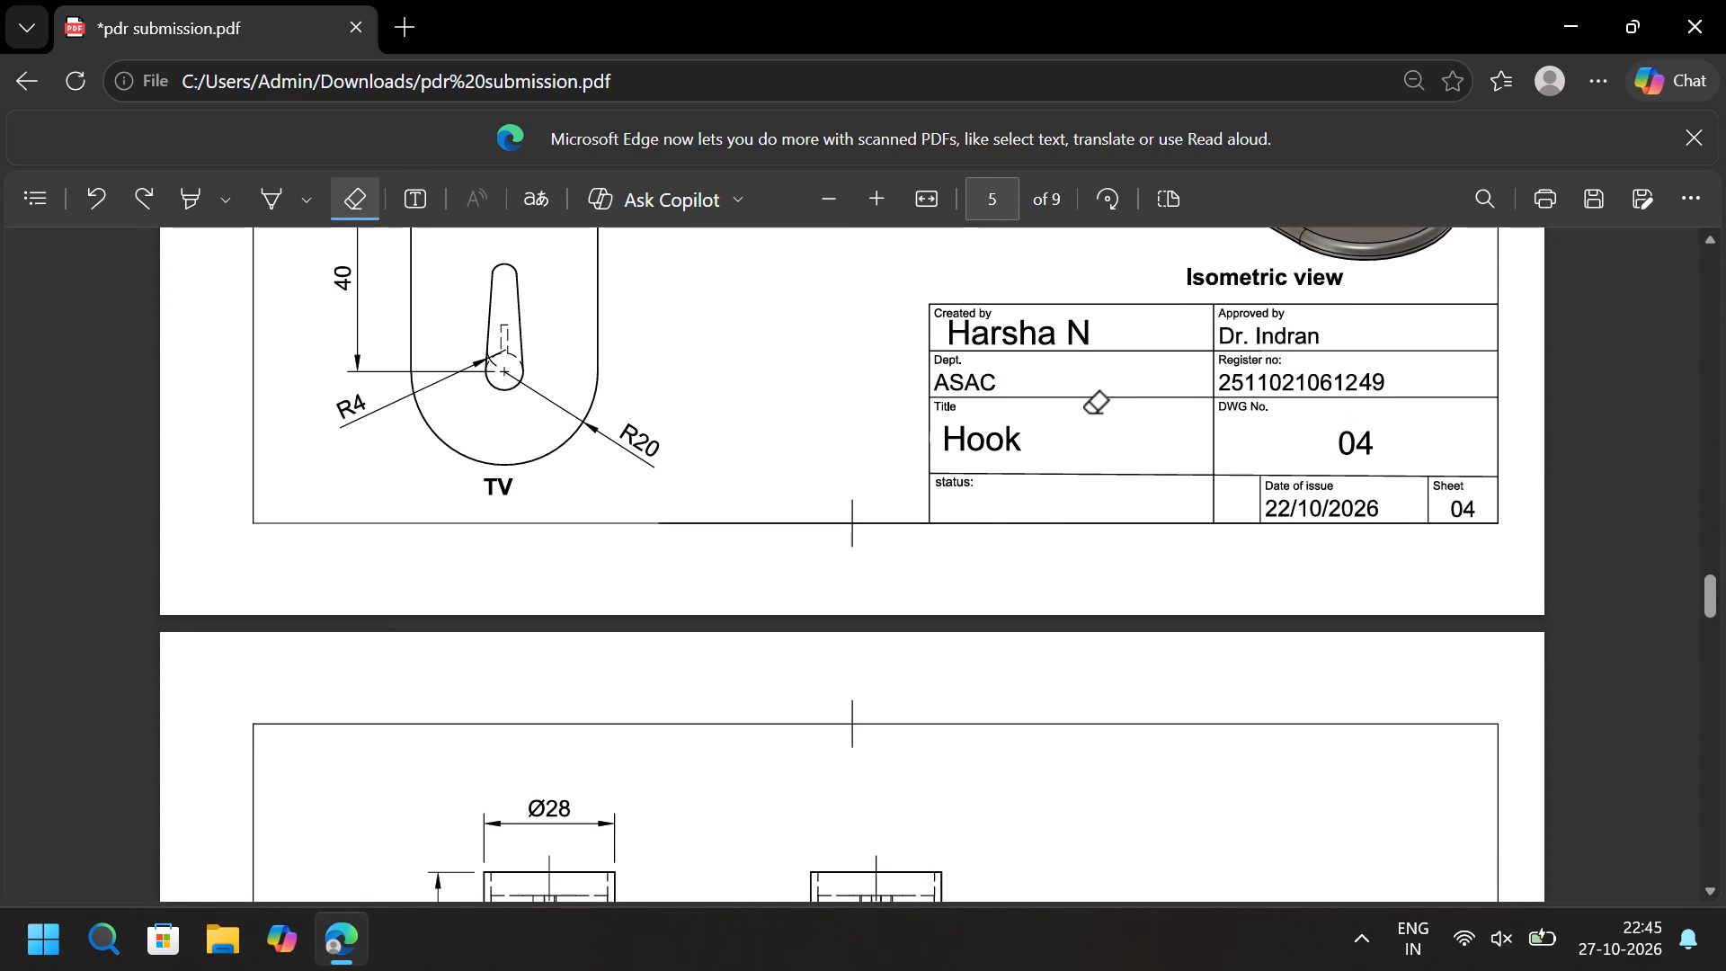
Reduce the text size of the creator's name in the Hook title block on page 5.
scroll(1089, 413, "up", 6, "ctrl")
scroll(1089, 413, "up", 5)
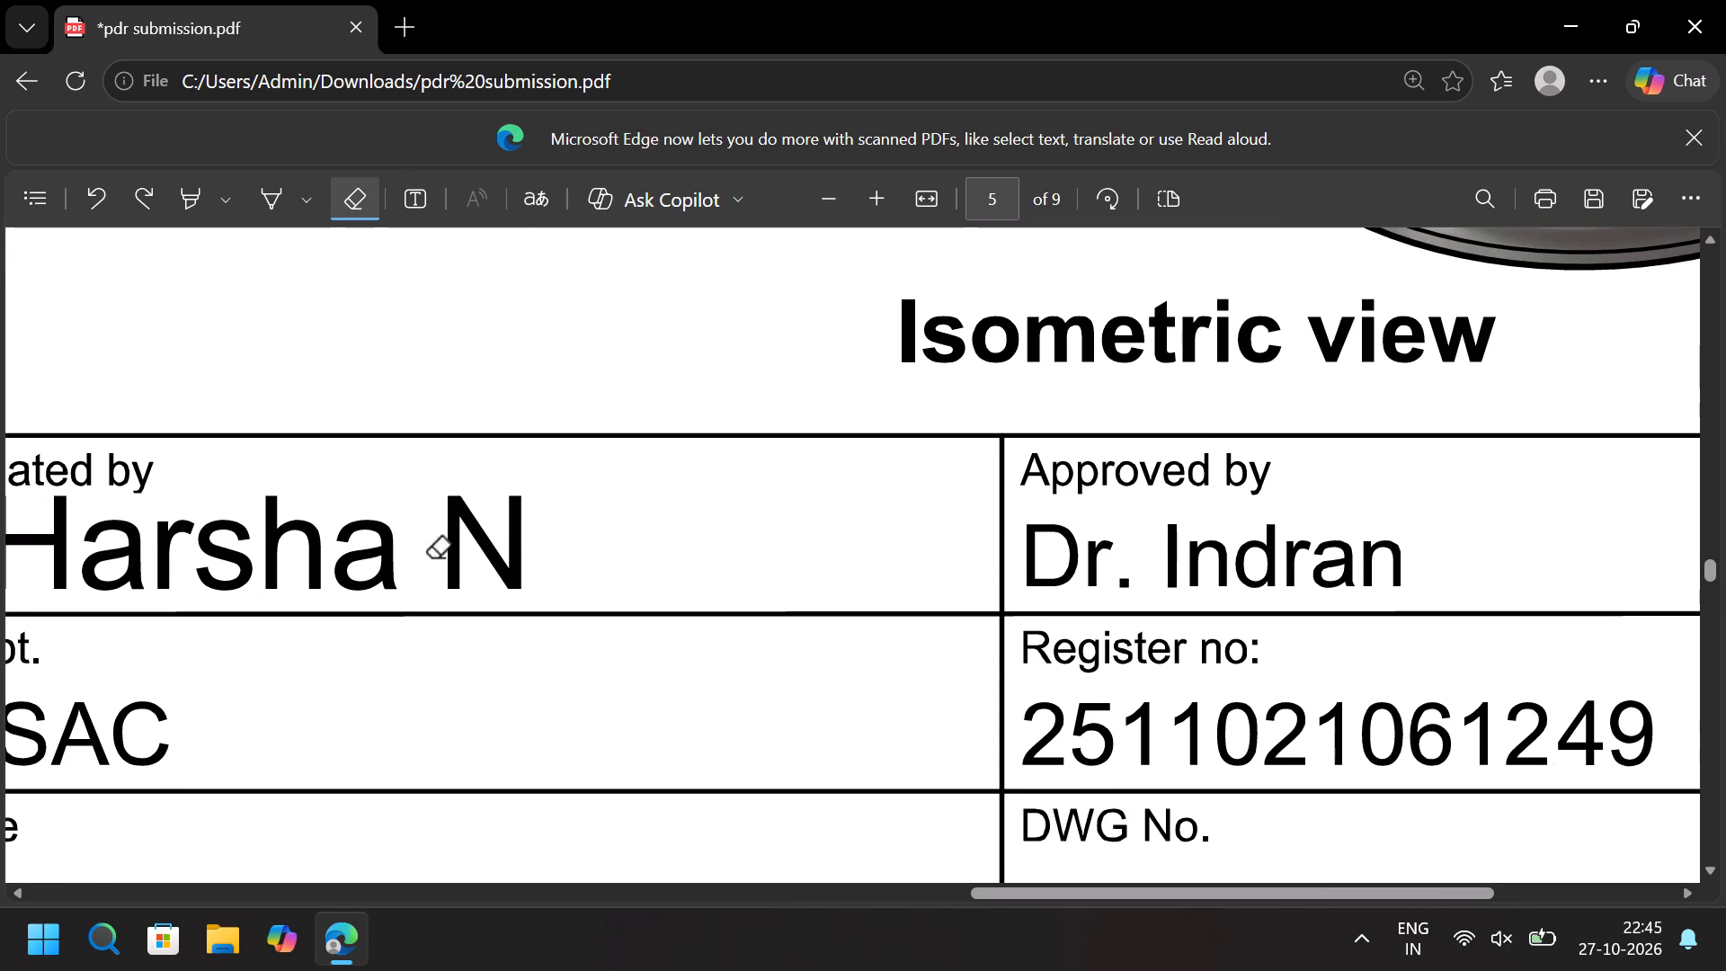
left_click(353, 584)
key("Escape")
left_click(358, 551)
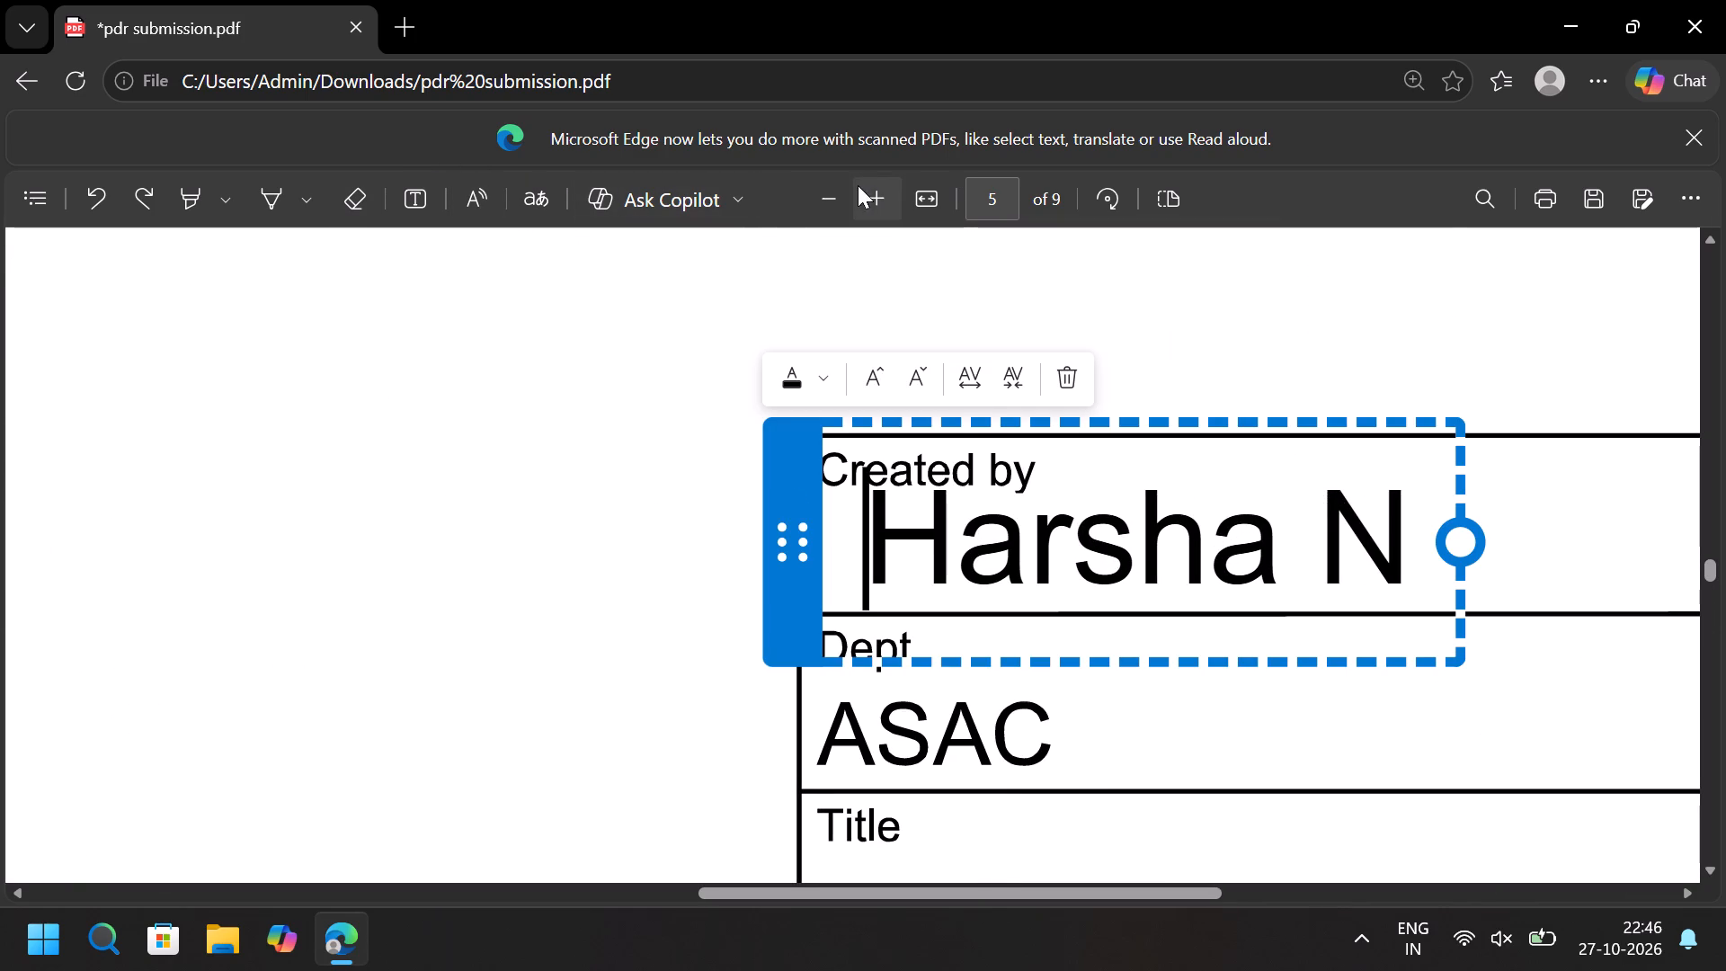
left_click(831, 193)
left_click(831, 193)
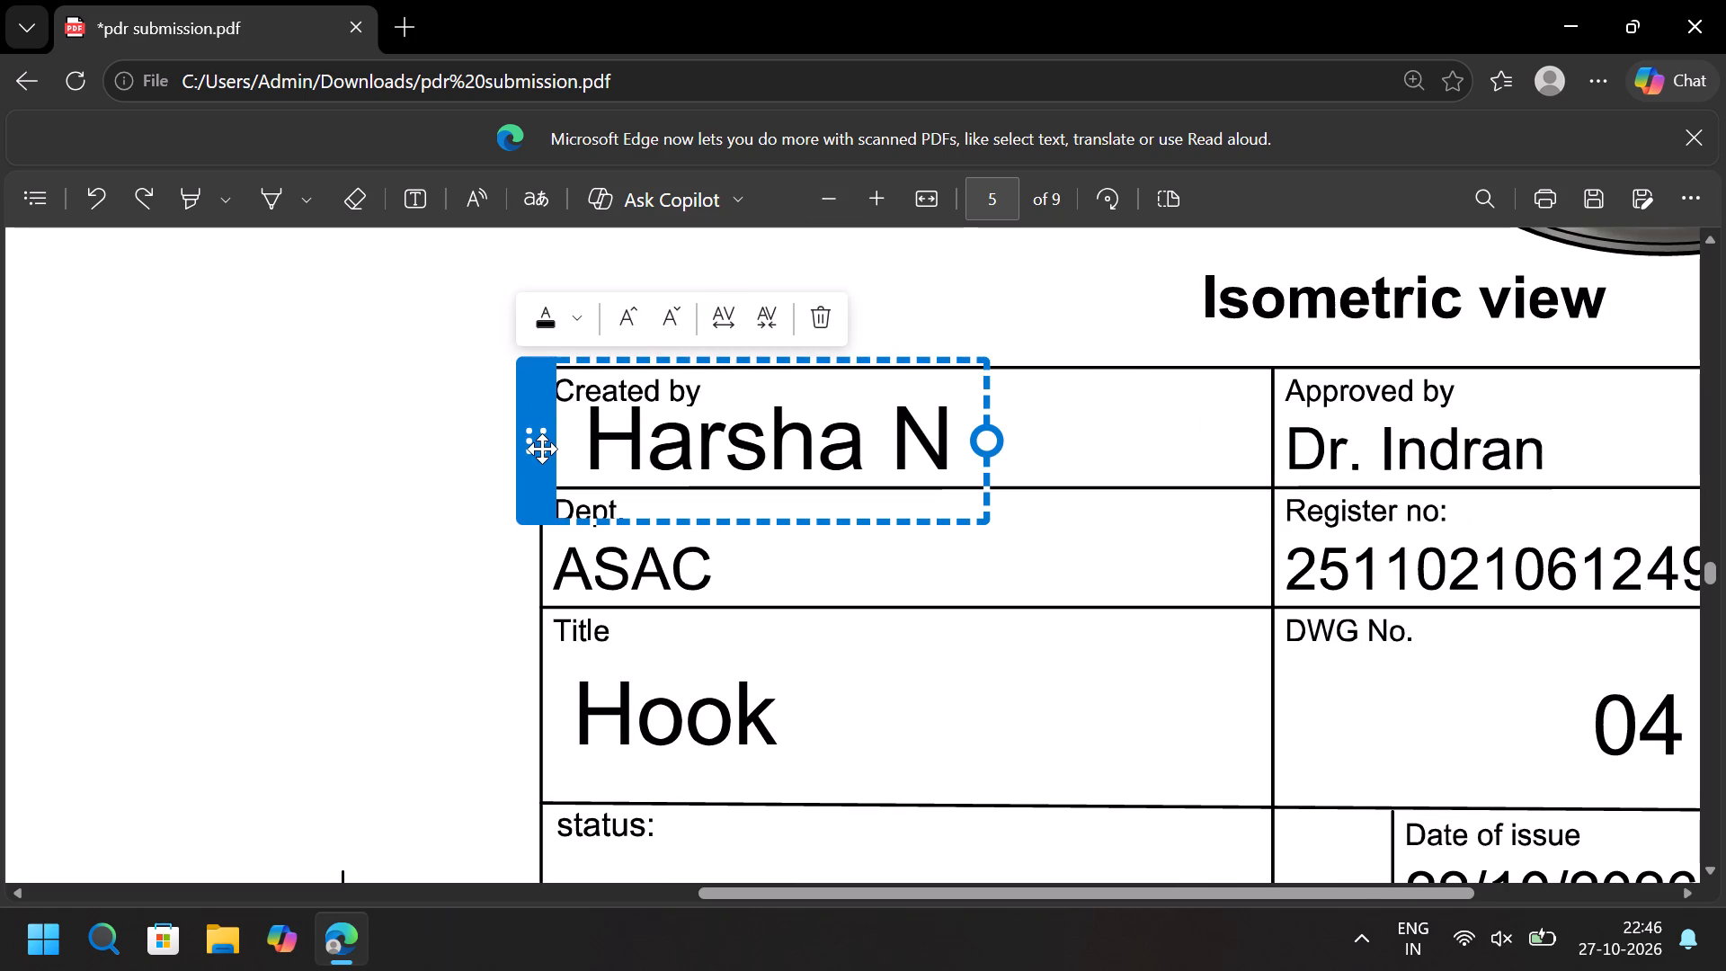
left_click_drag(542, 449, 847, 527)
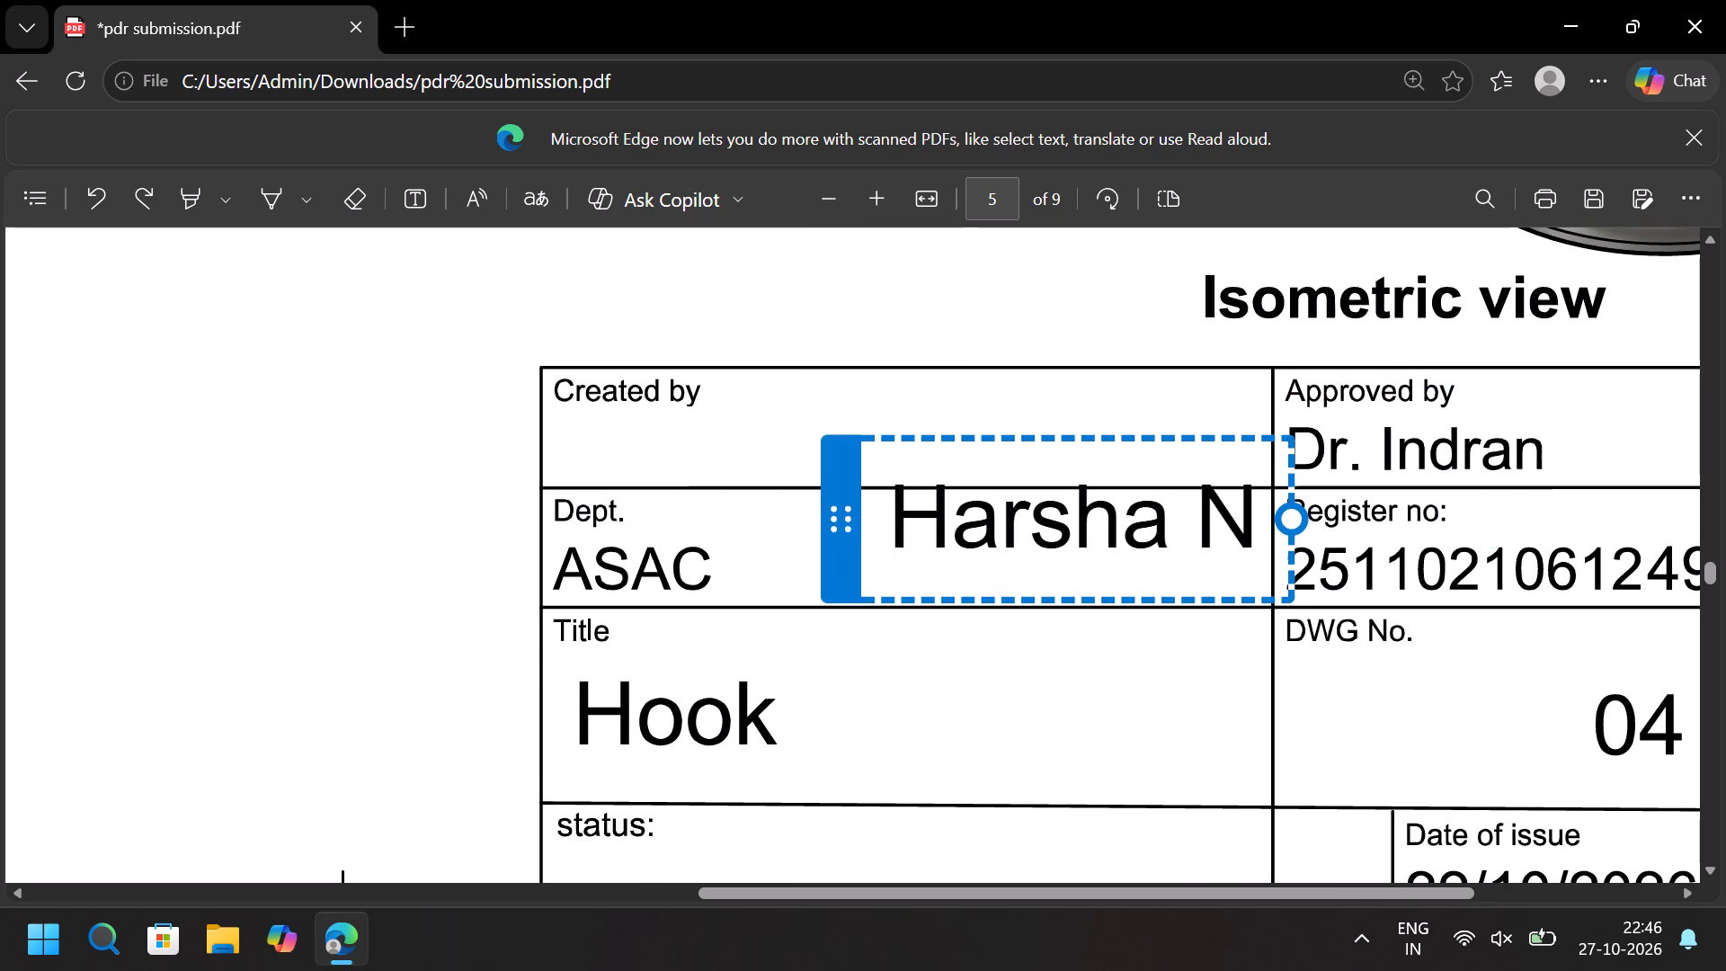
triple_click(992, 398)
left_click(992, 398)
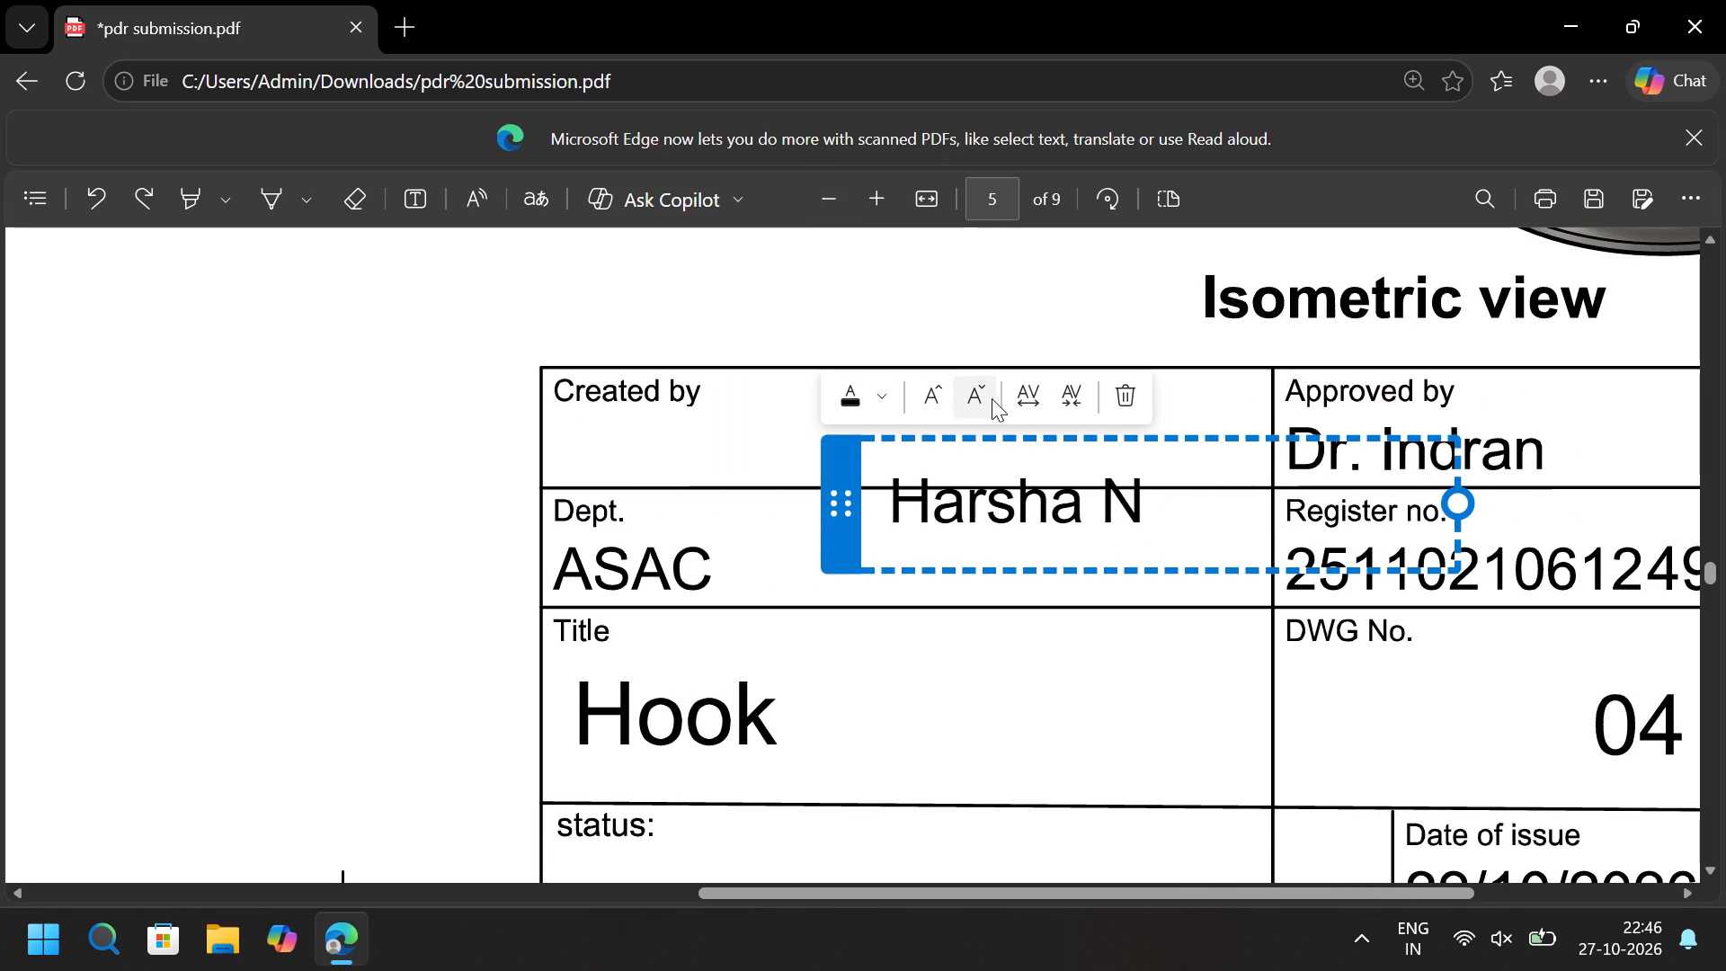
left_click_drag(846, 515, 1117, 483)
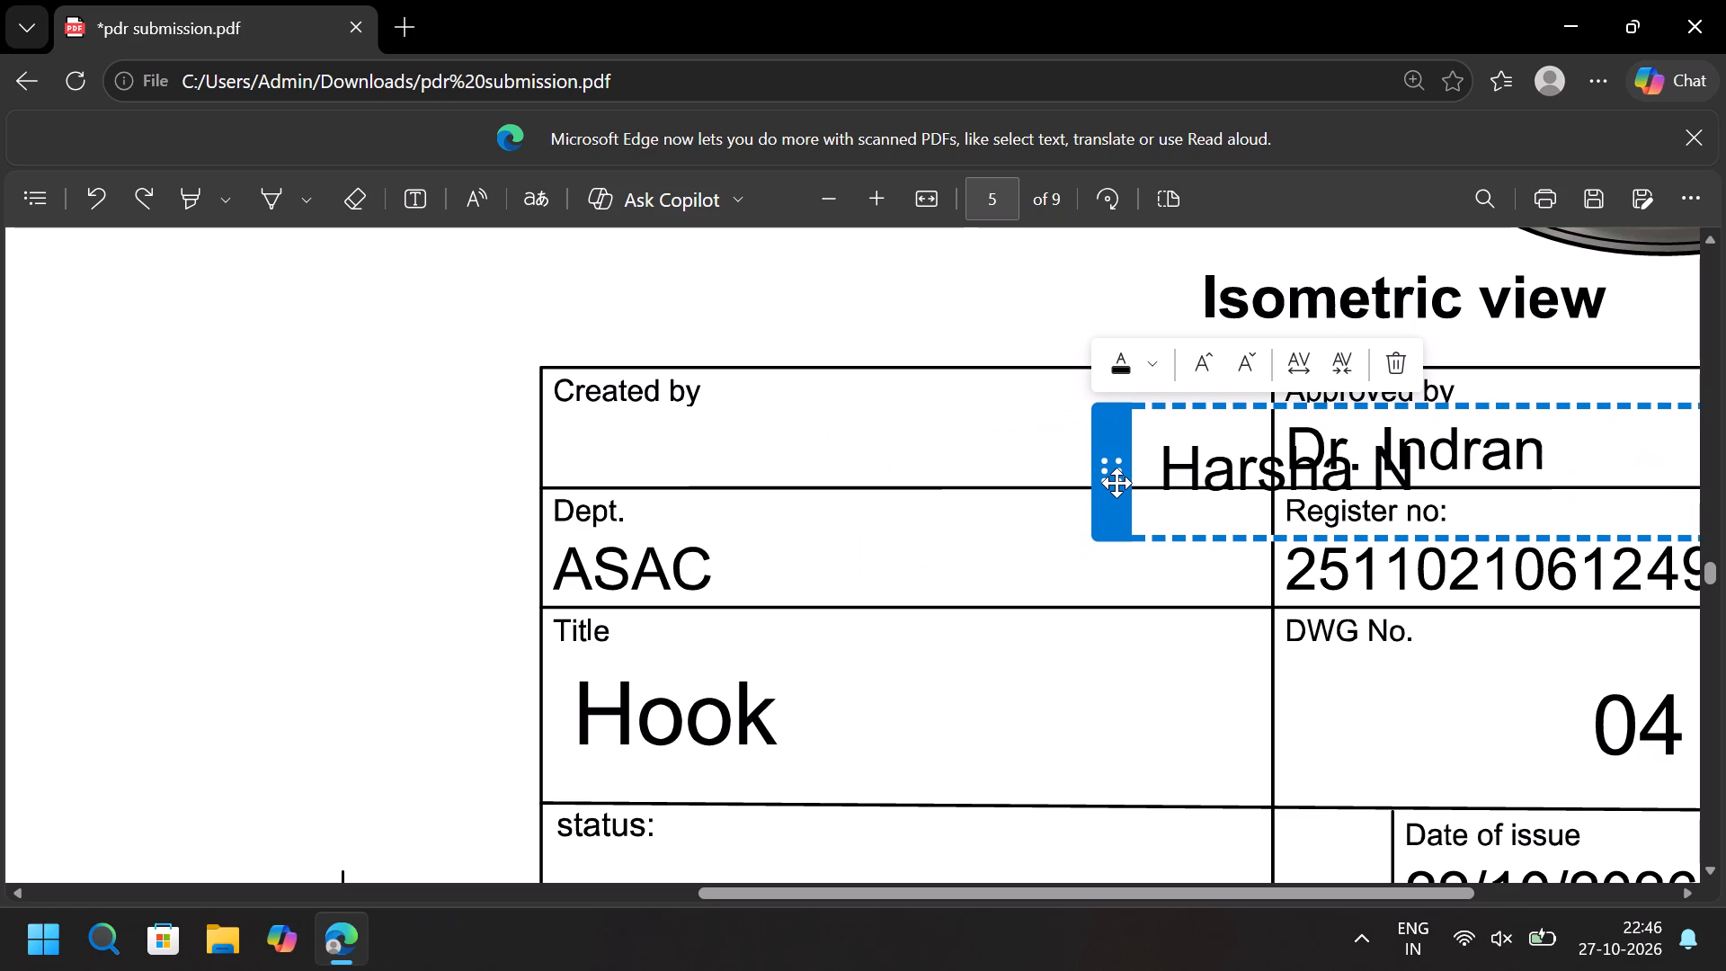
left_click(1235, 378)
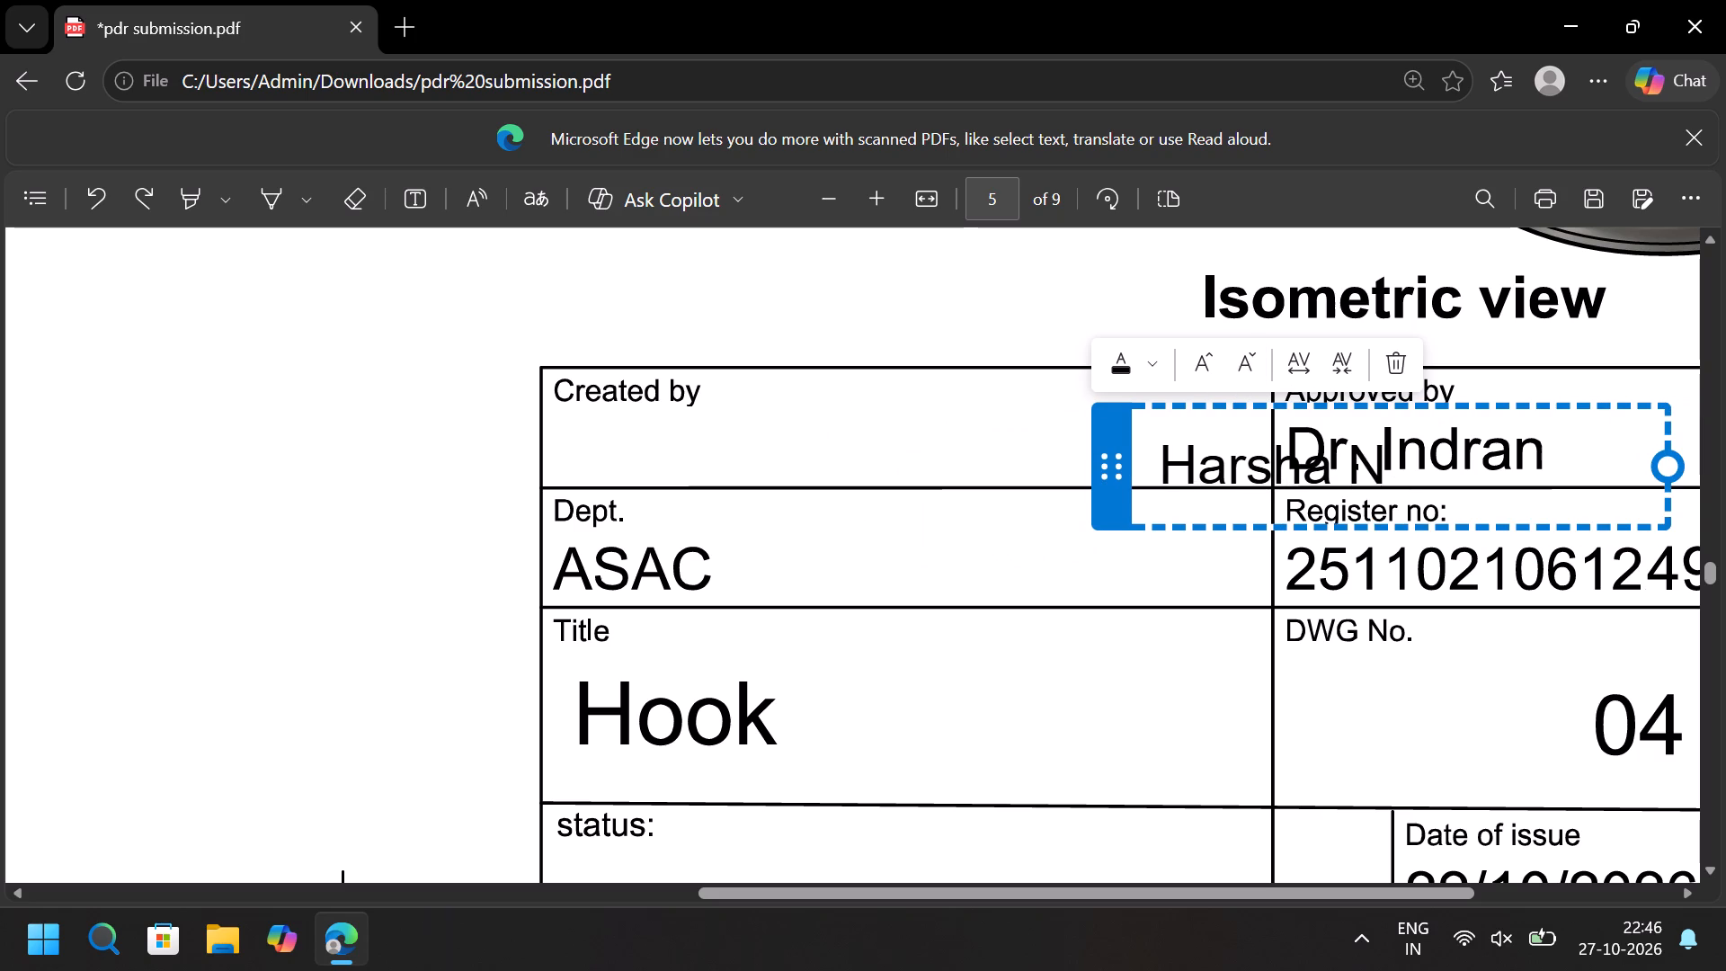
Place the resized creator's name inside the Created by cell on page 5, just below the label.
left_click_drag(1105, 471, 1329, 463)
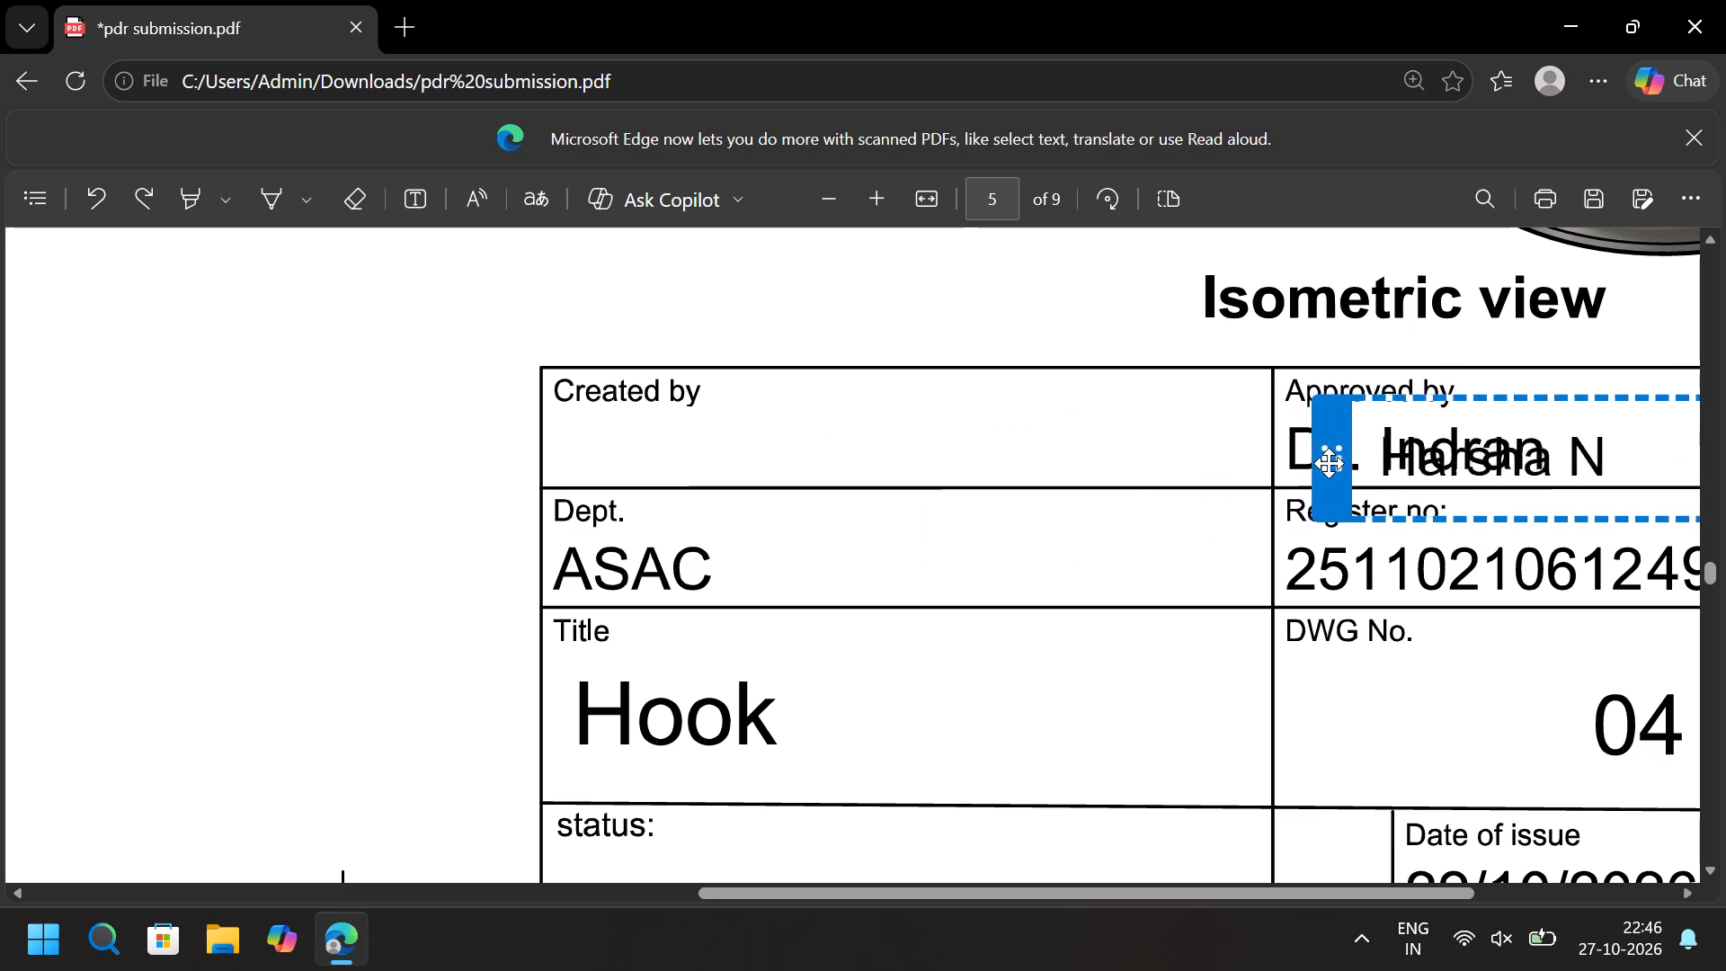
left_click_drag(1329, 463, 1388, 455)
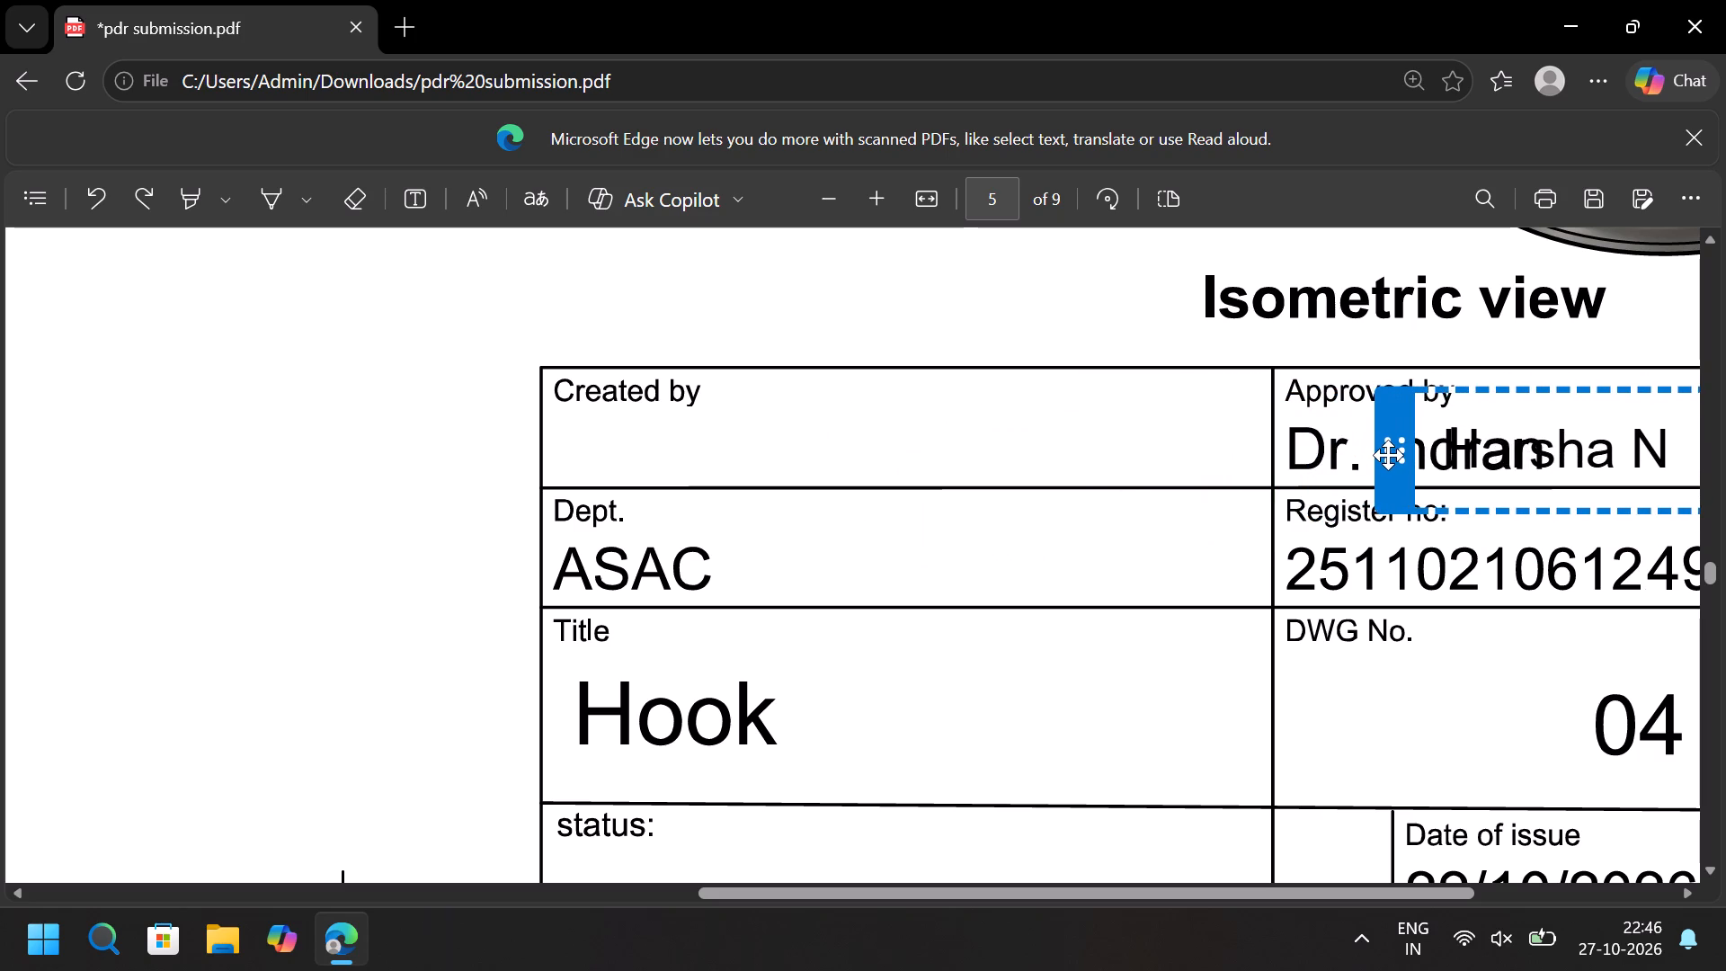
left_click_drag(1388, 455, 1388, 457)
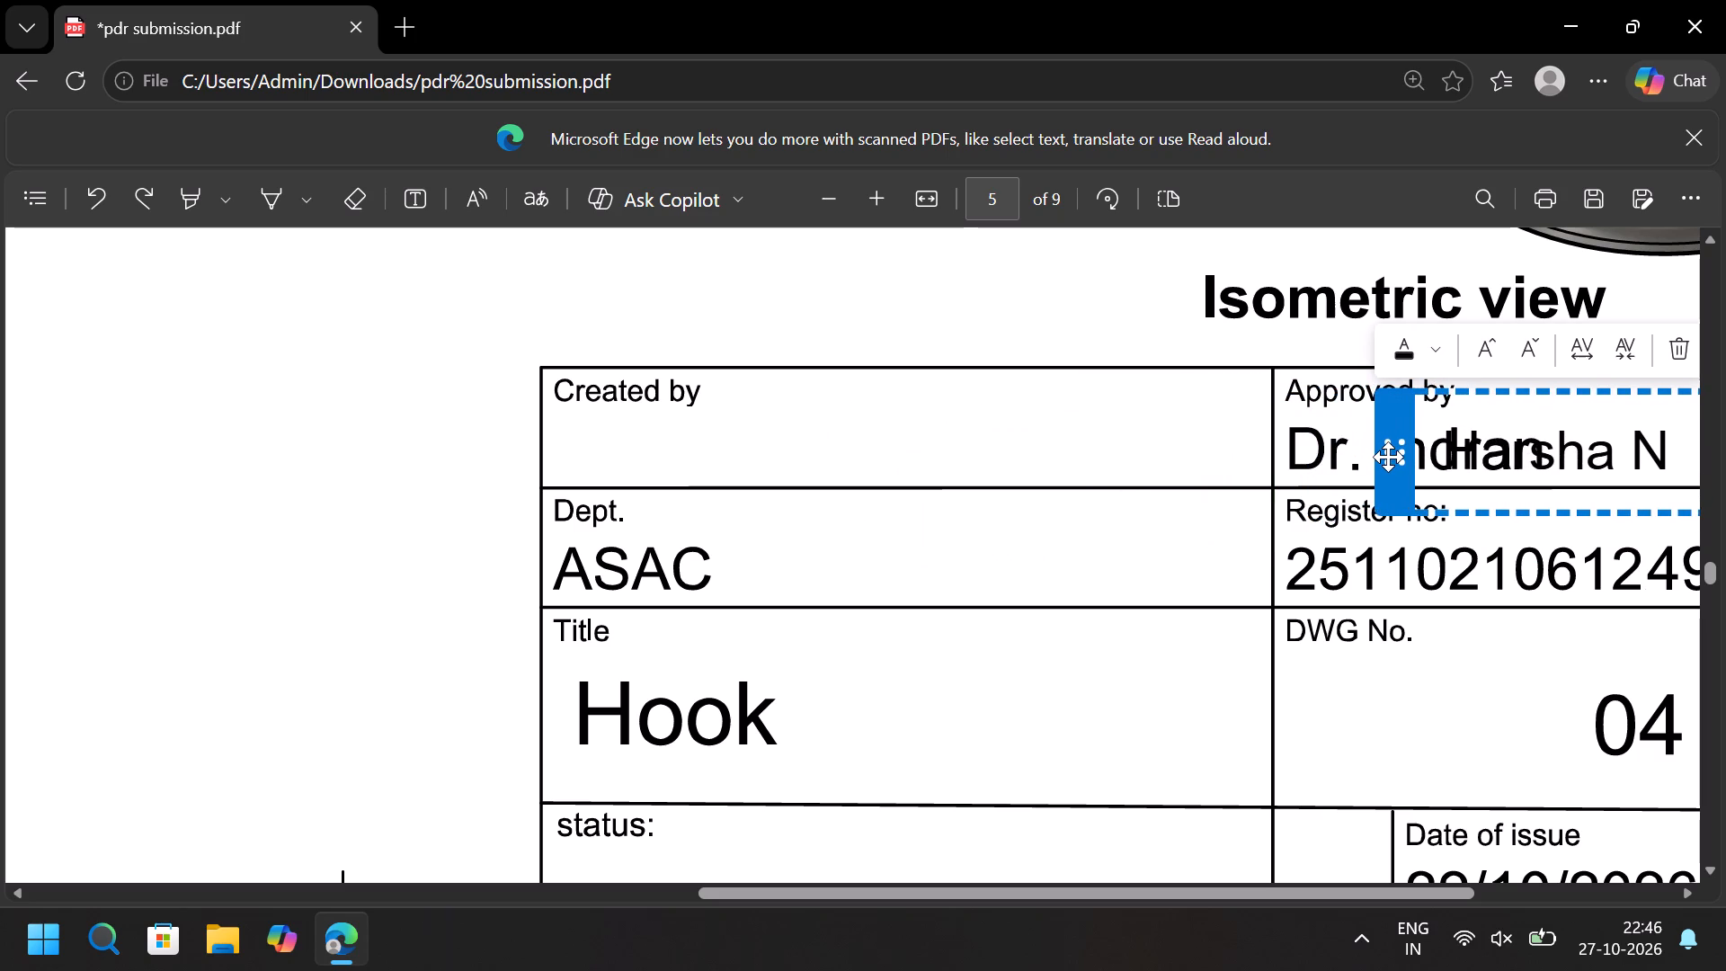
left_click_drag(1386, 457, 505, 441)
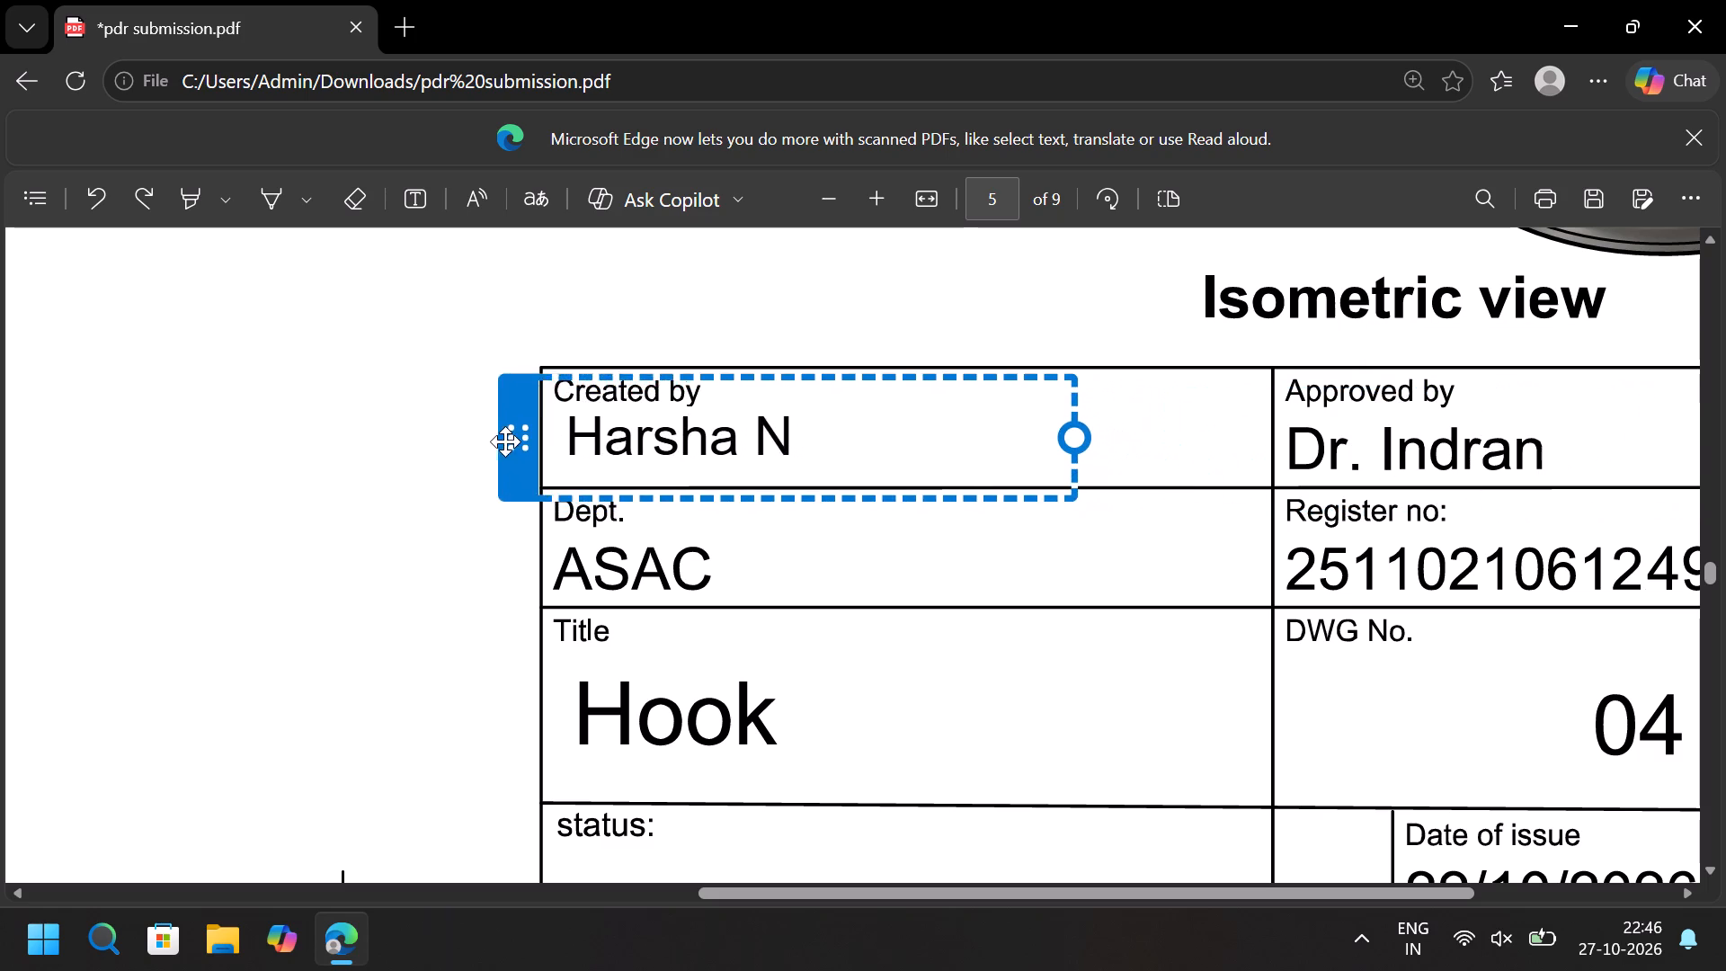
left_click_drag(505, 441, 507, 441)
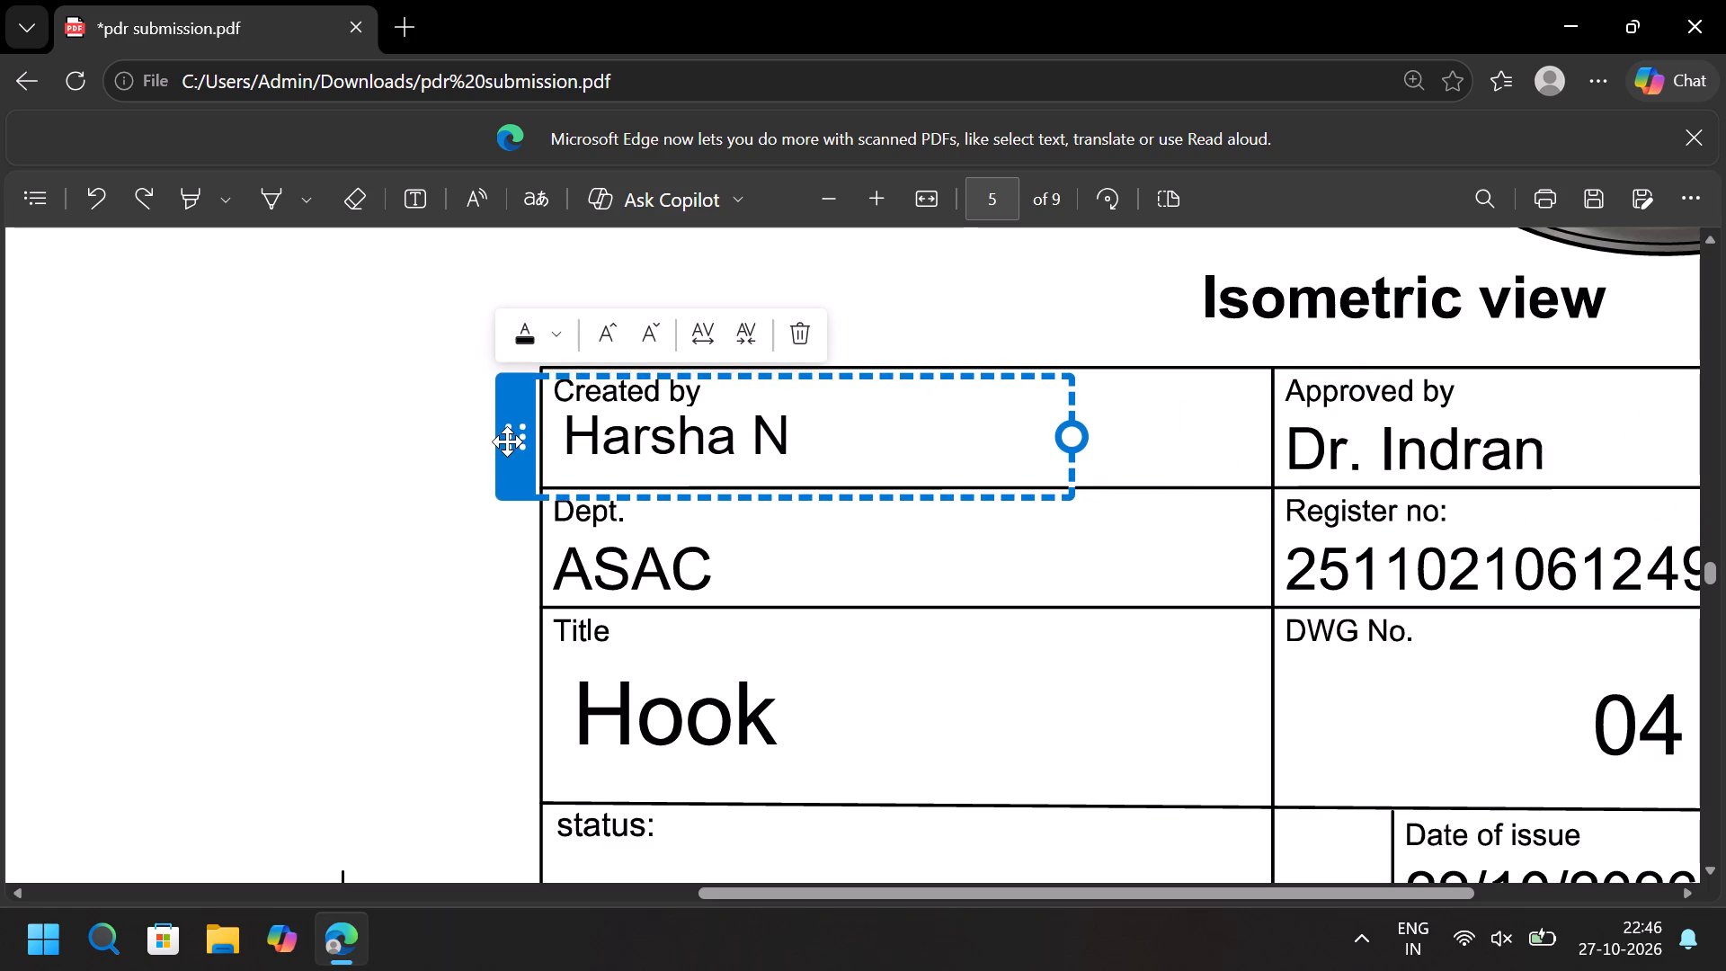
left_click(400, 450)
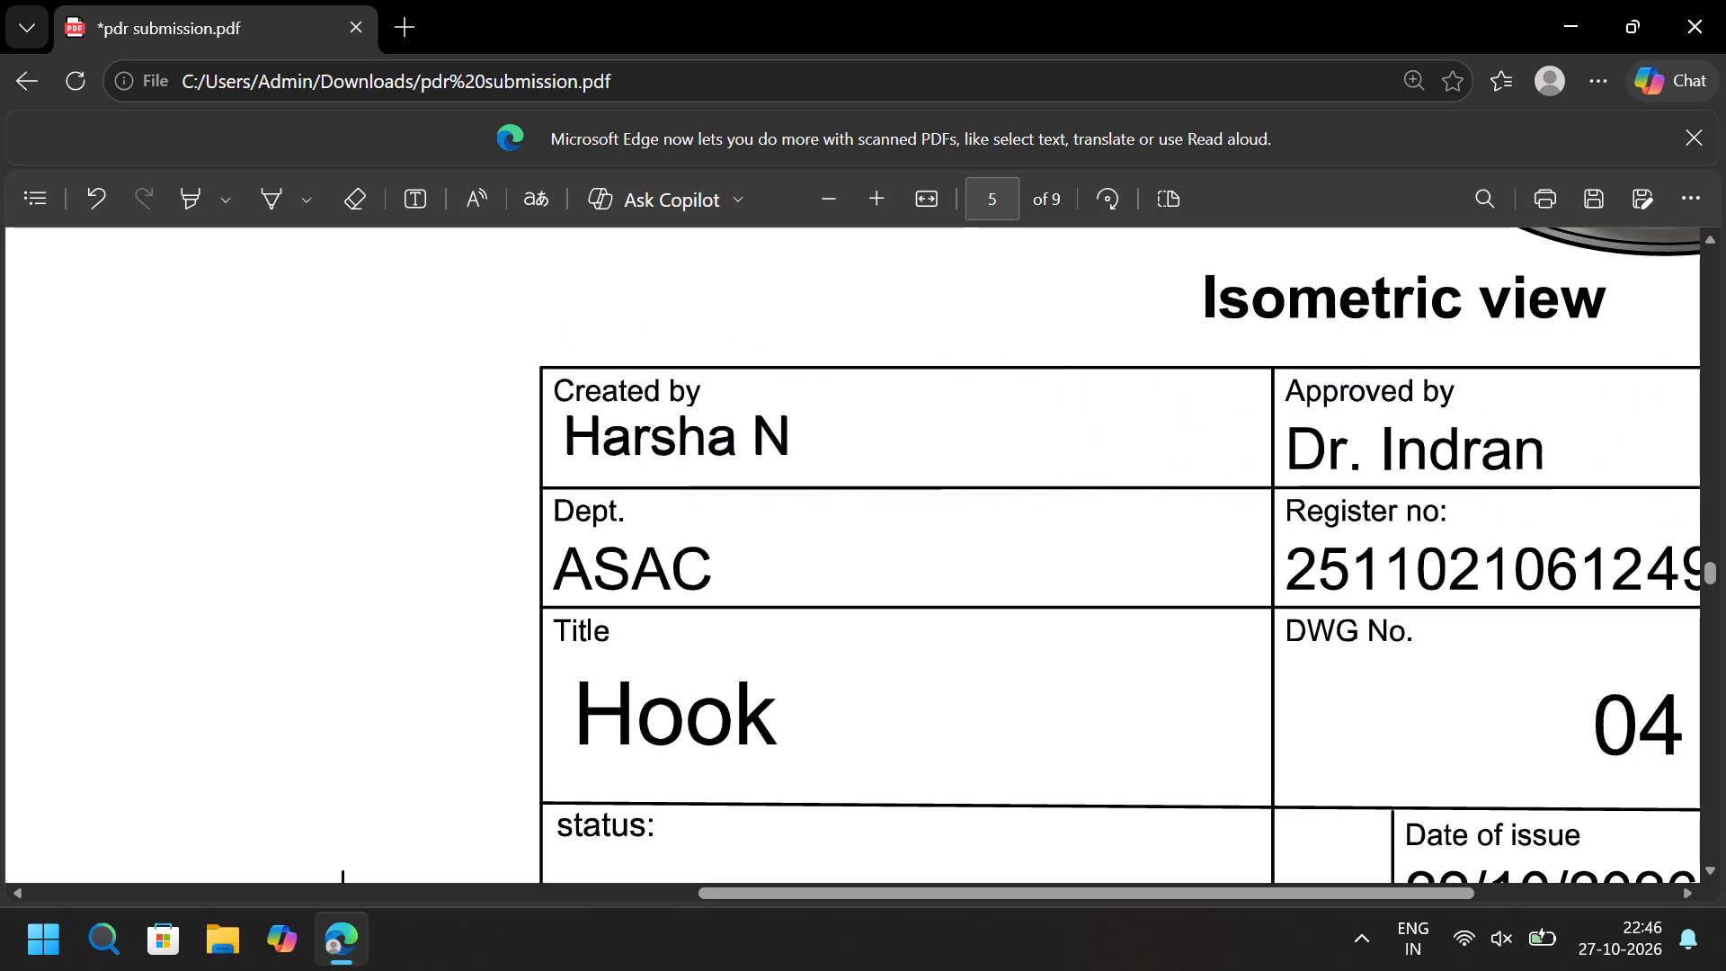
Check the title blocks on pages 5 to 7, comparing the creator name sizes and register numbers.
scroll(400, 450, "down", 1)
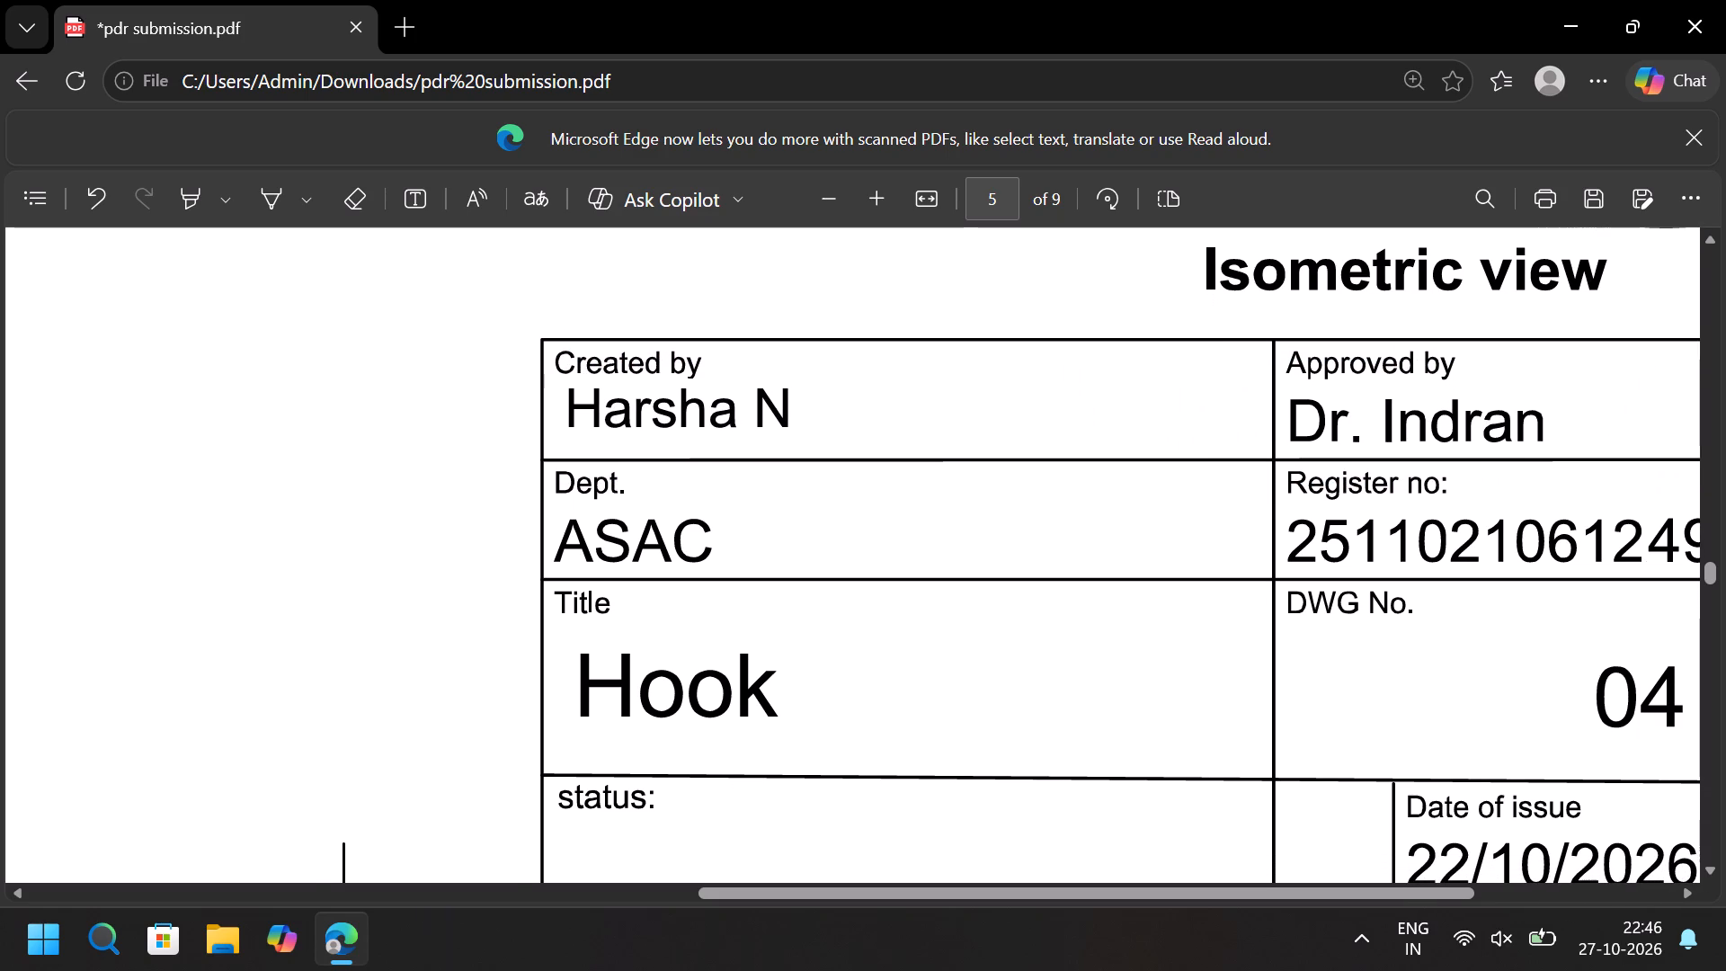
scroll(400, 450, "down", 2)
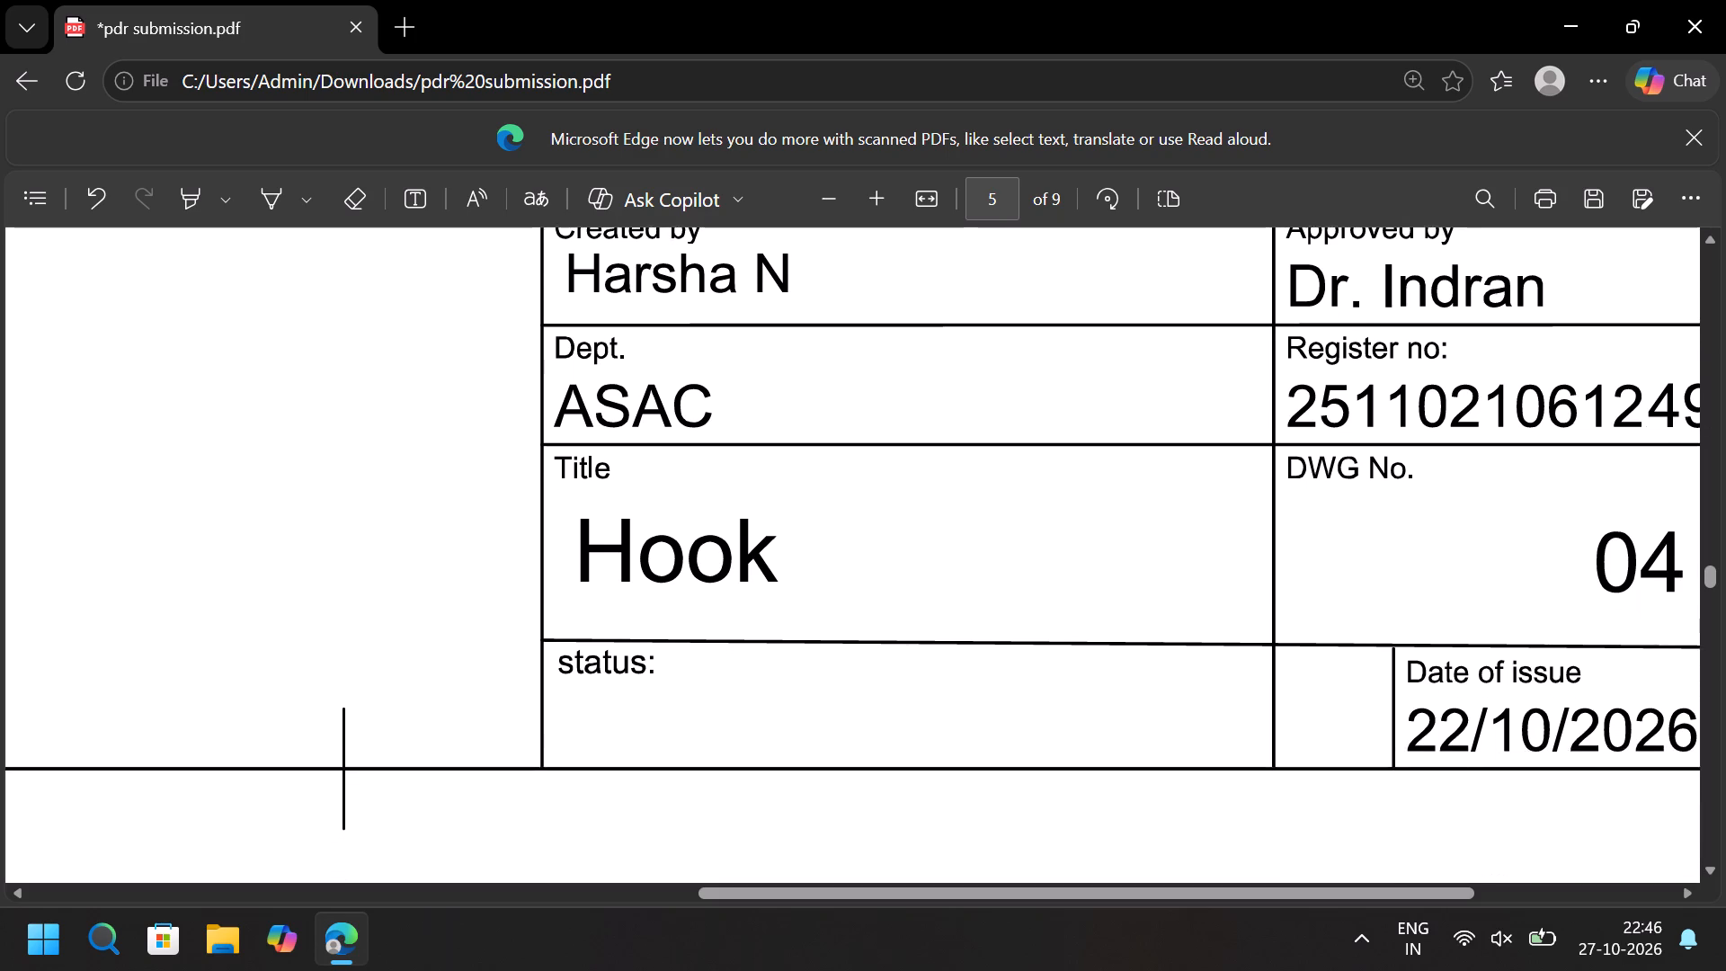
scroll(400, 450, "down", 1)
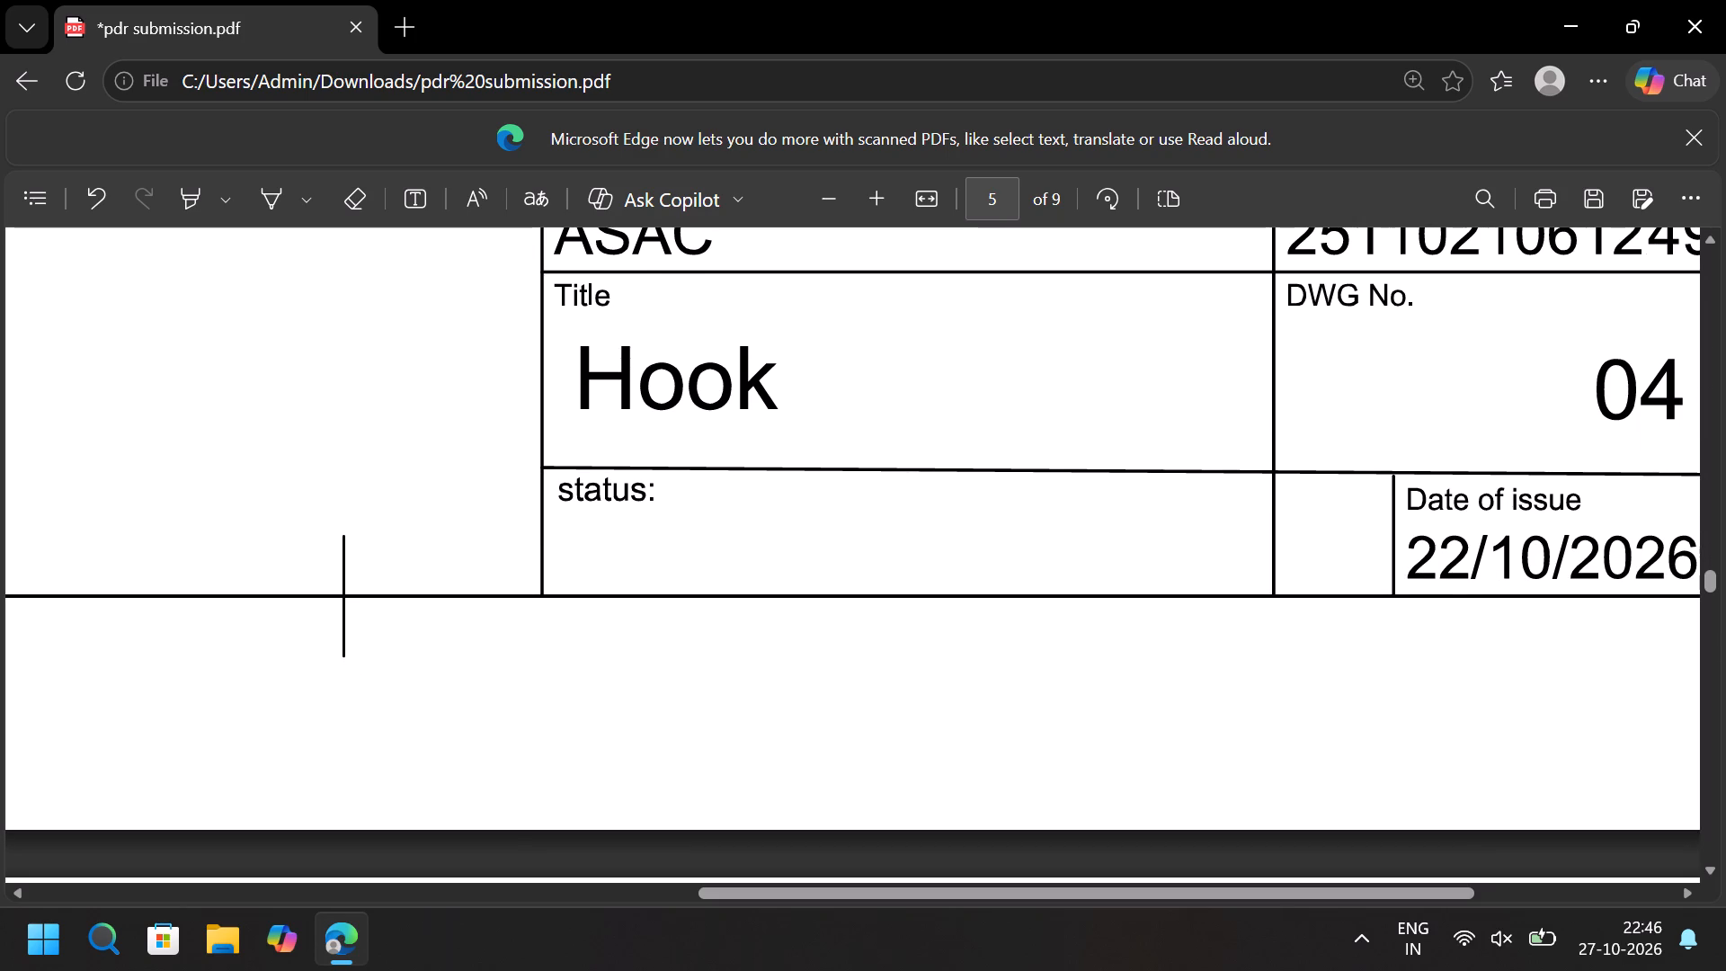
scroll(400, 450, "down", 3, "ctrl")
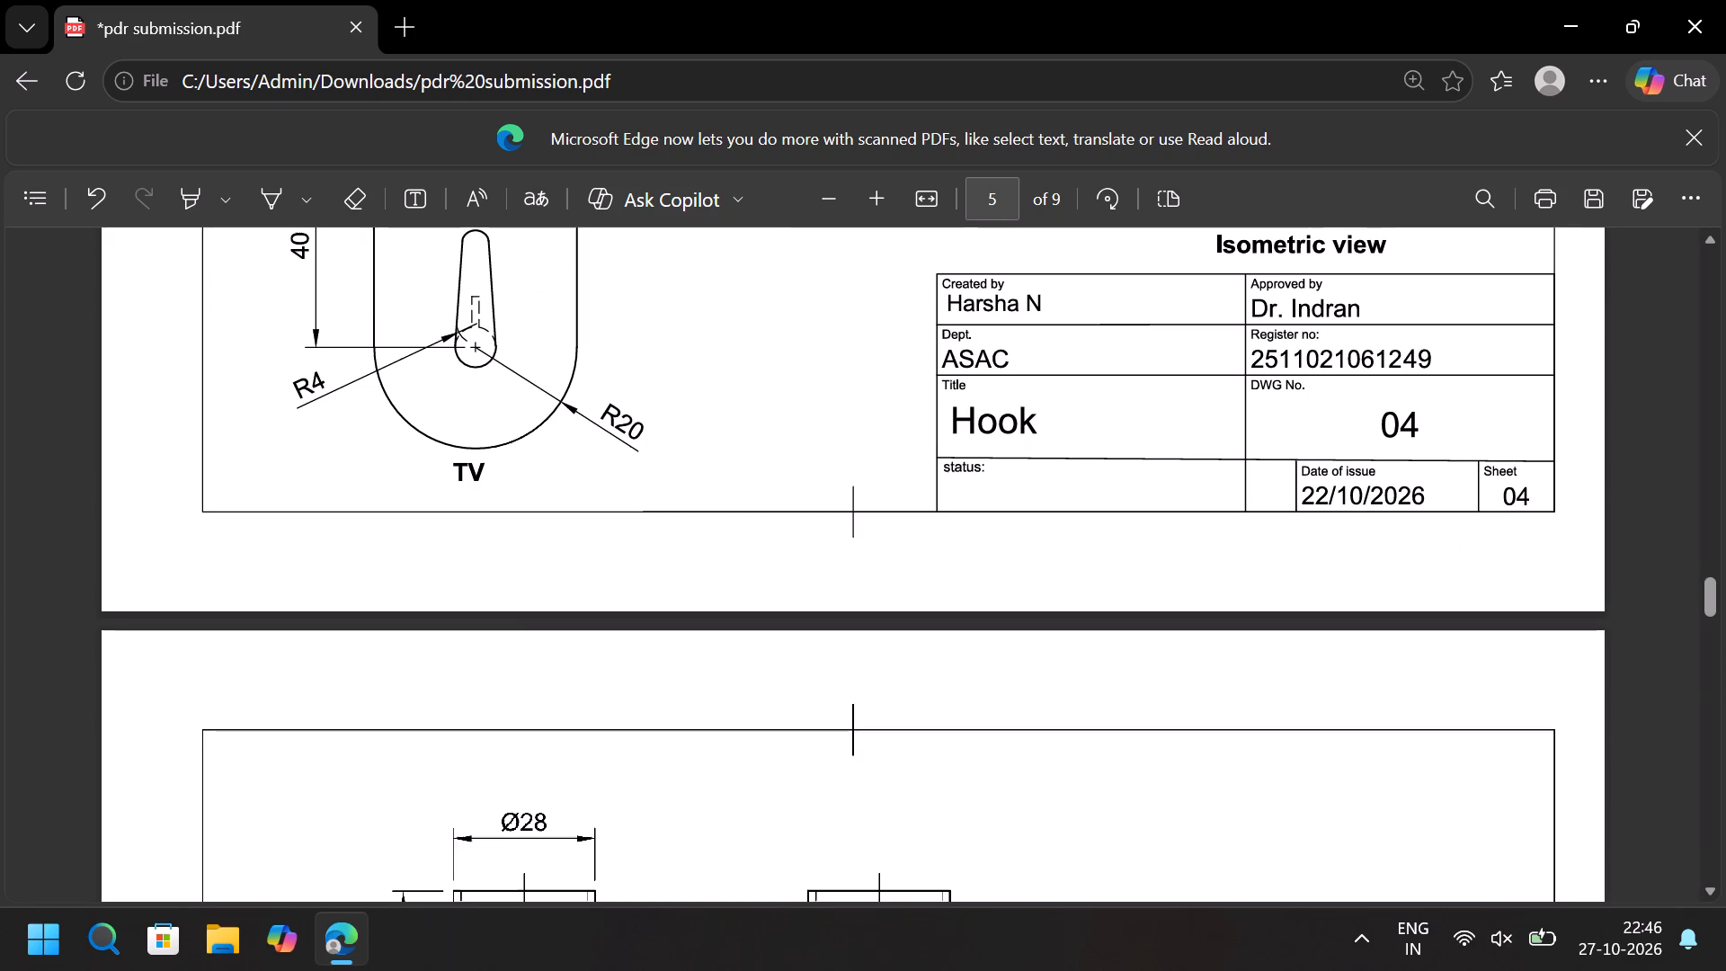
scroll(609, 441, "down", 1)
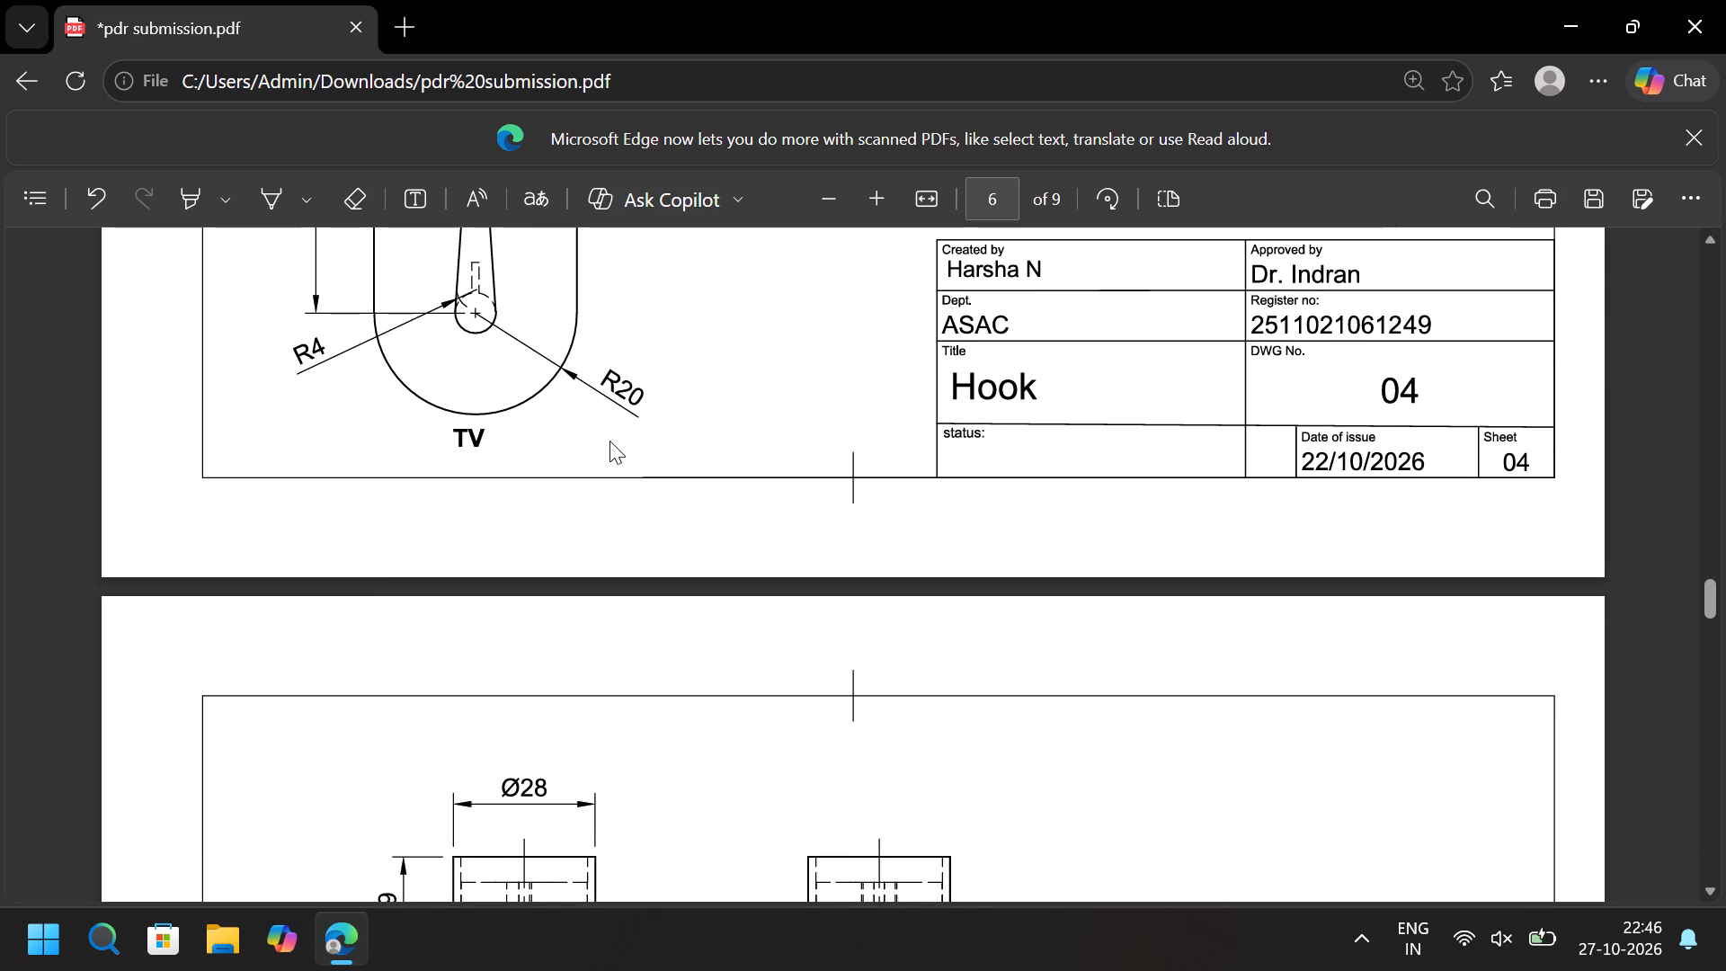
scroll(609, 441, "up", 1)
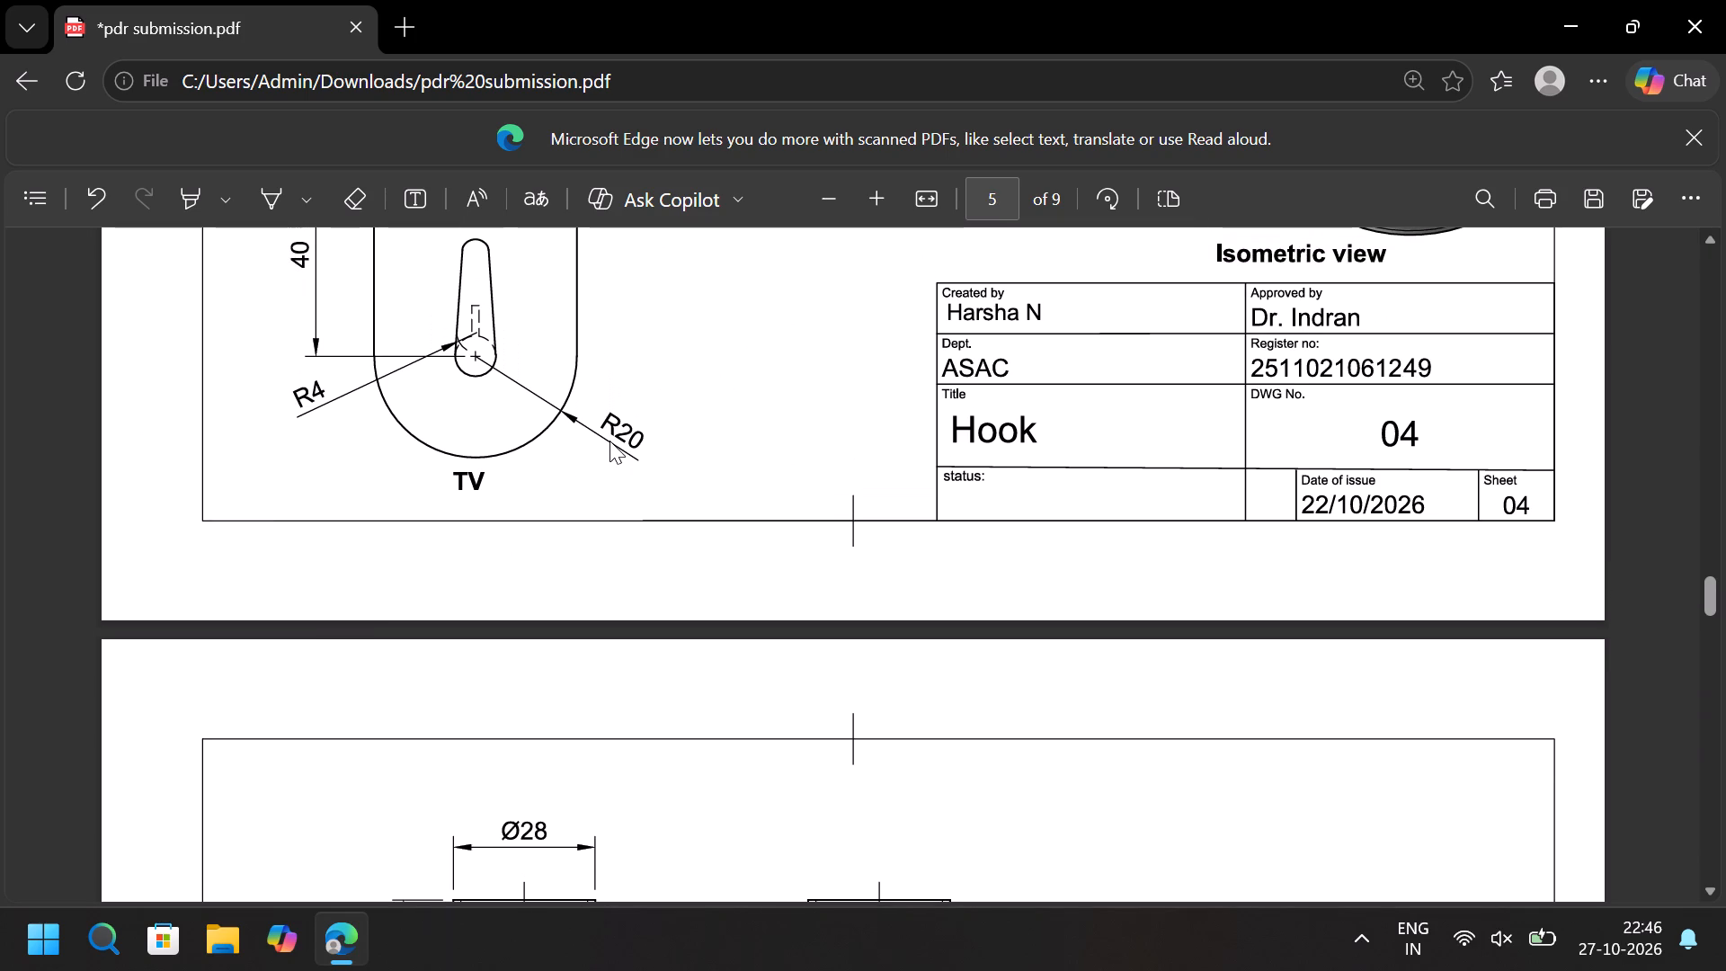
scroll(609, 441, "down", 1)
scroll(609, 441, "up", 1)
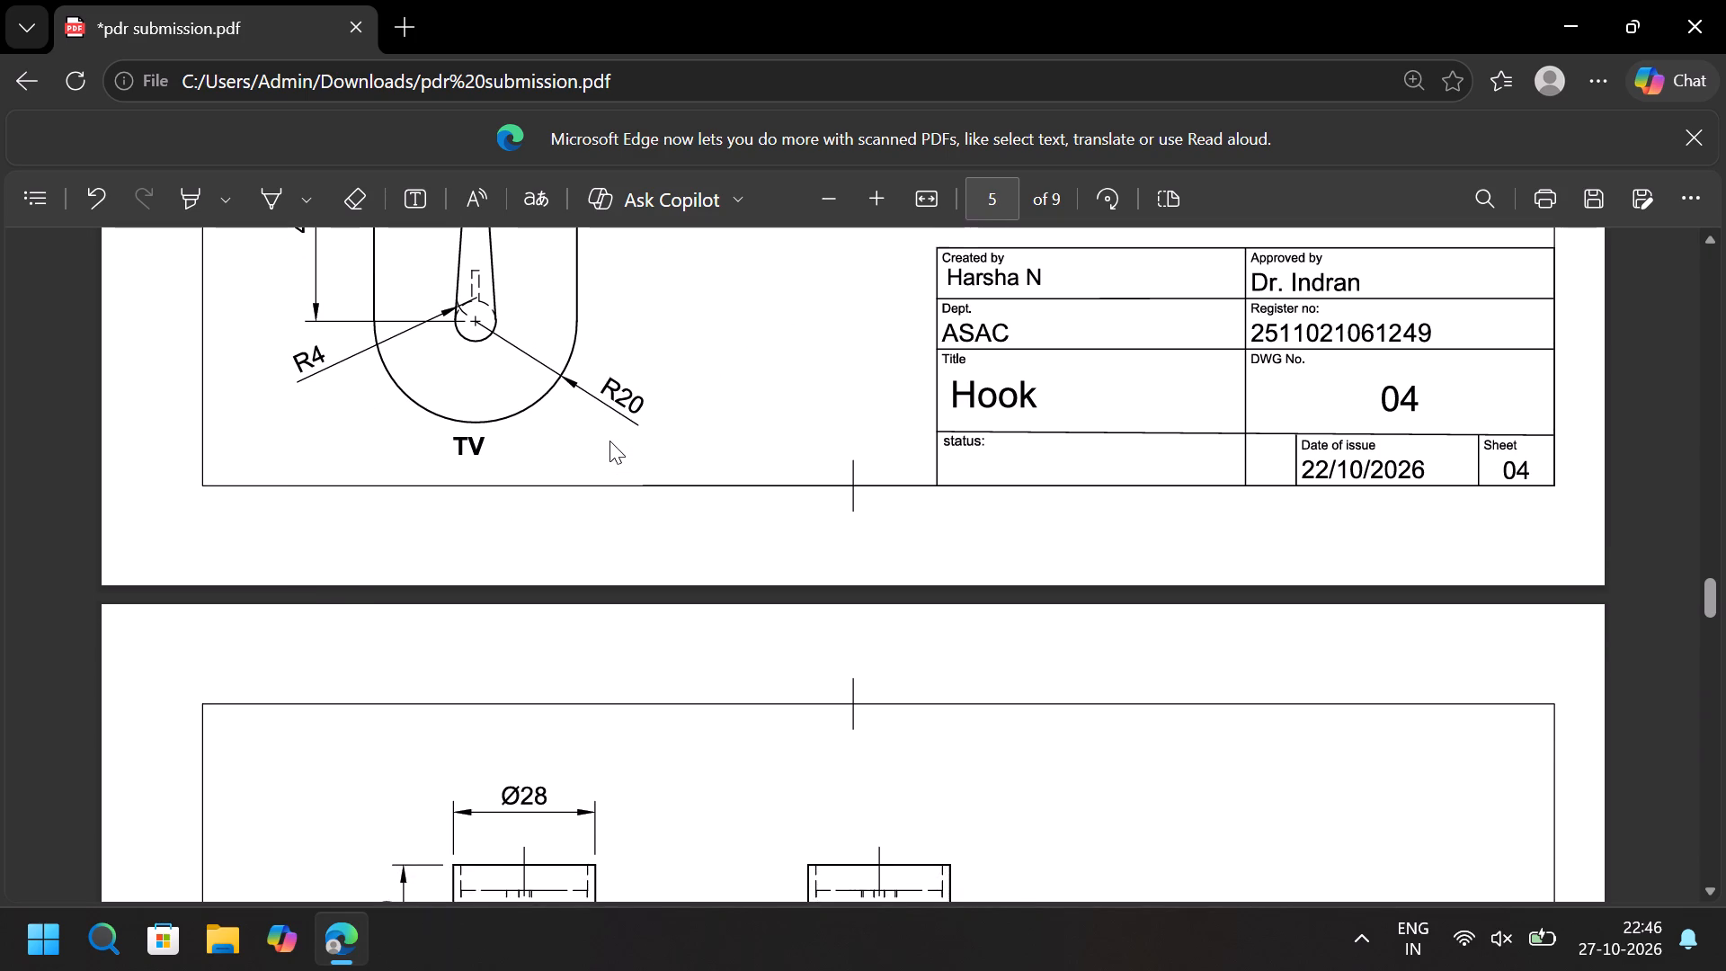
scroll(609, 441, "down", 10)
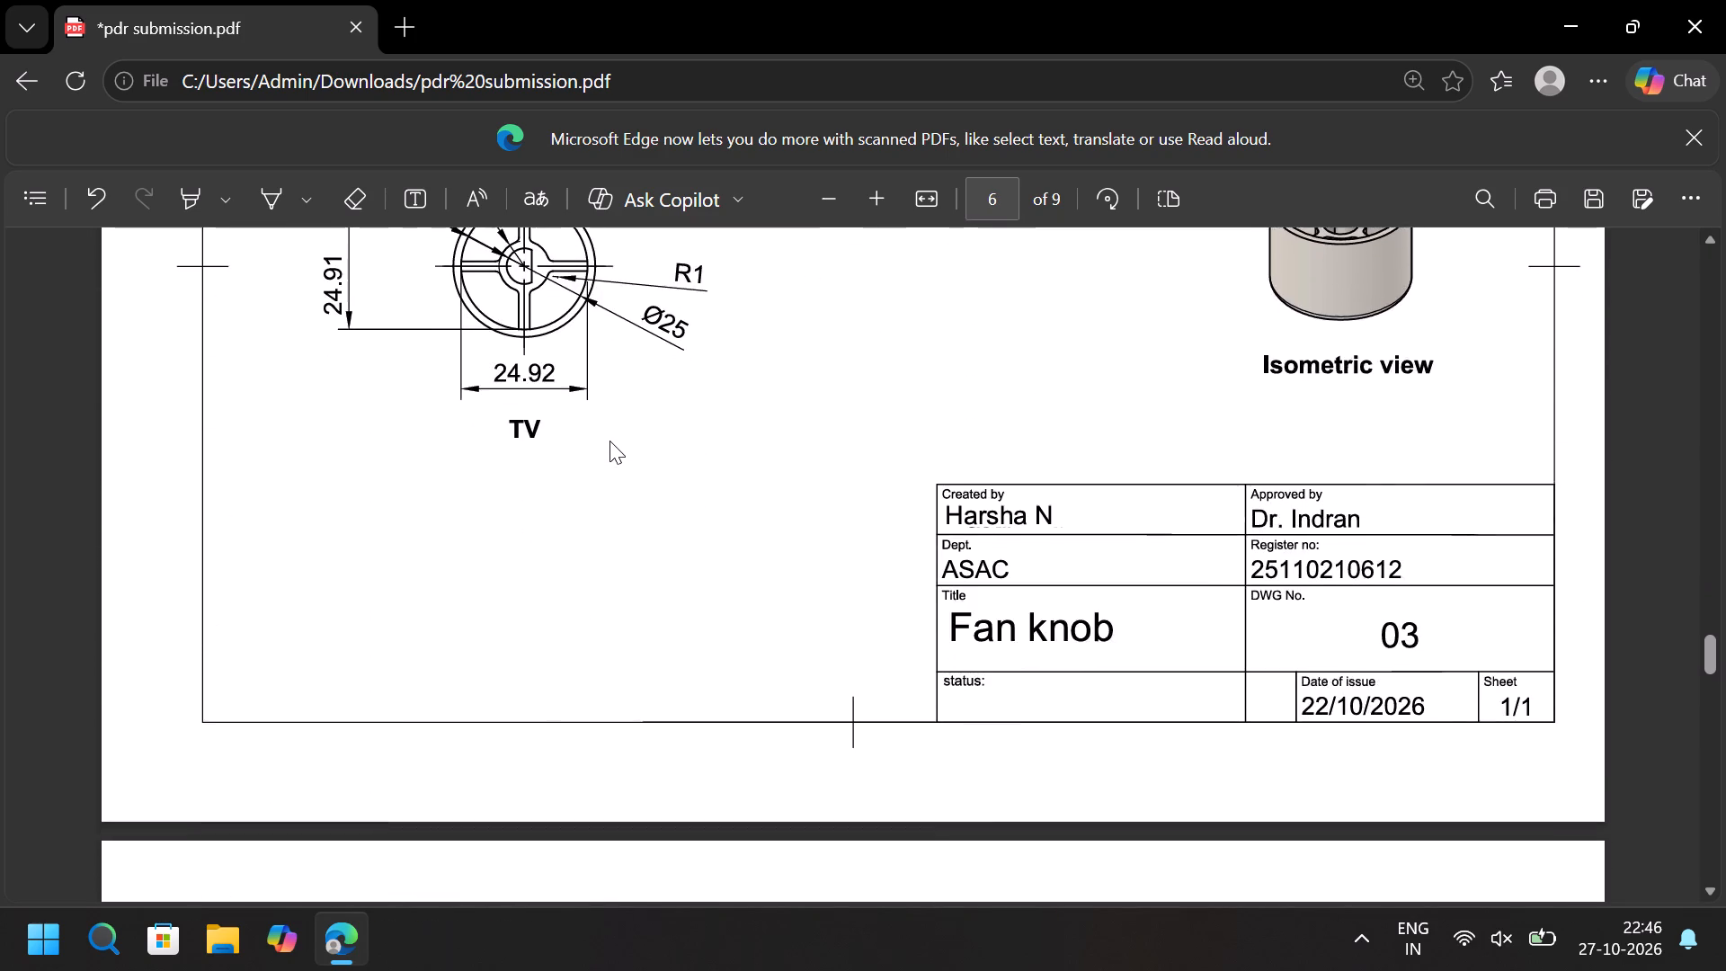
scroll(609, 441, "down", 7)
scroll(609, 441, "up", 5)
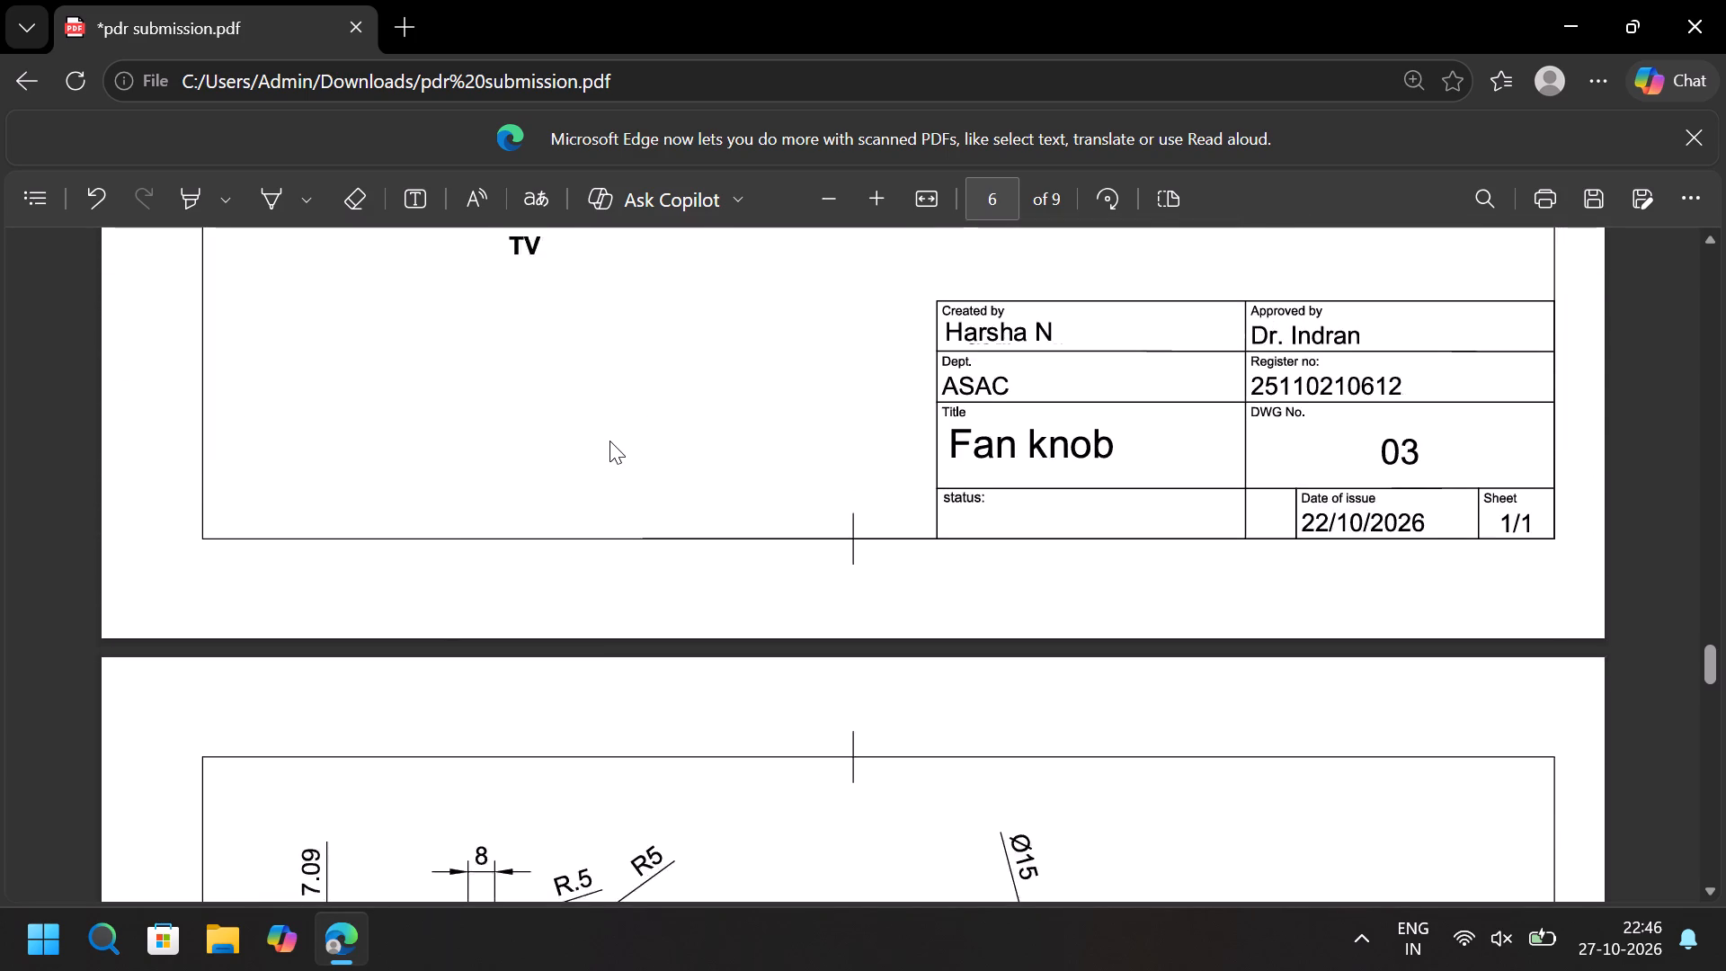
scroll(609, 441, "down", 2, "ctrl")
scroll(609, 441, "up", 7)
scroll(609, 441, "down", 1)
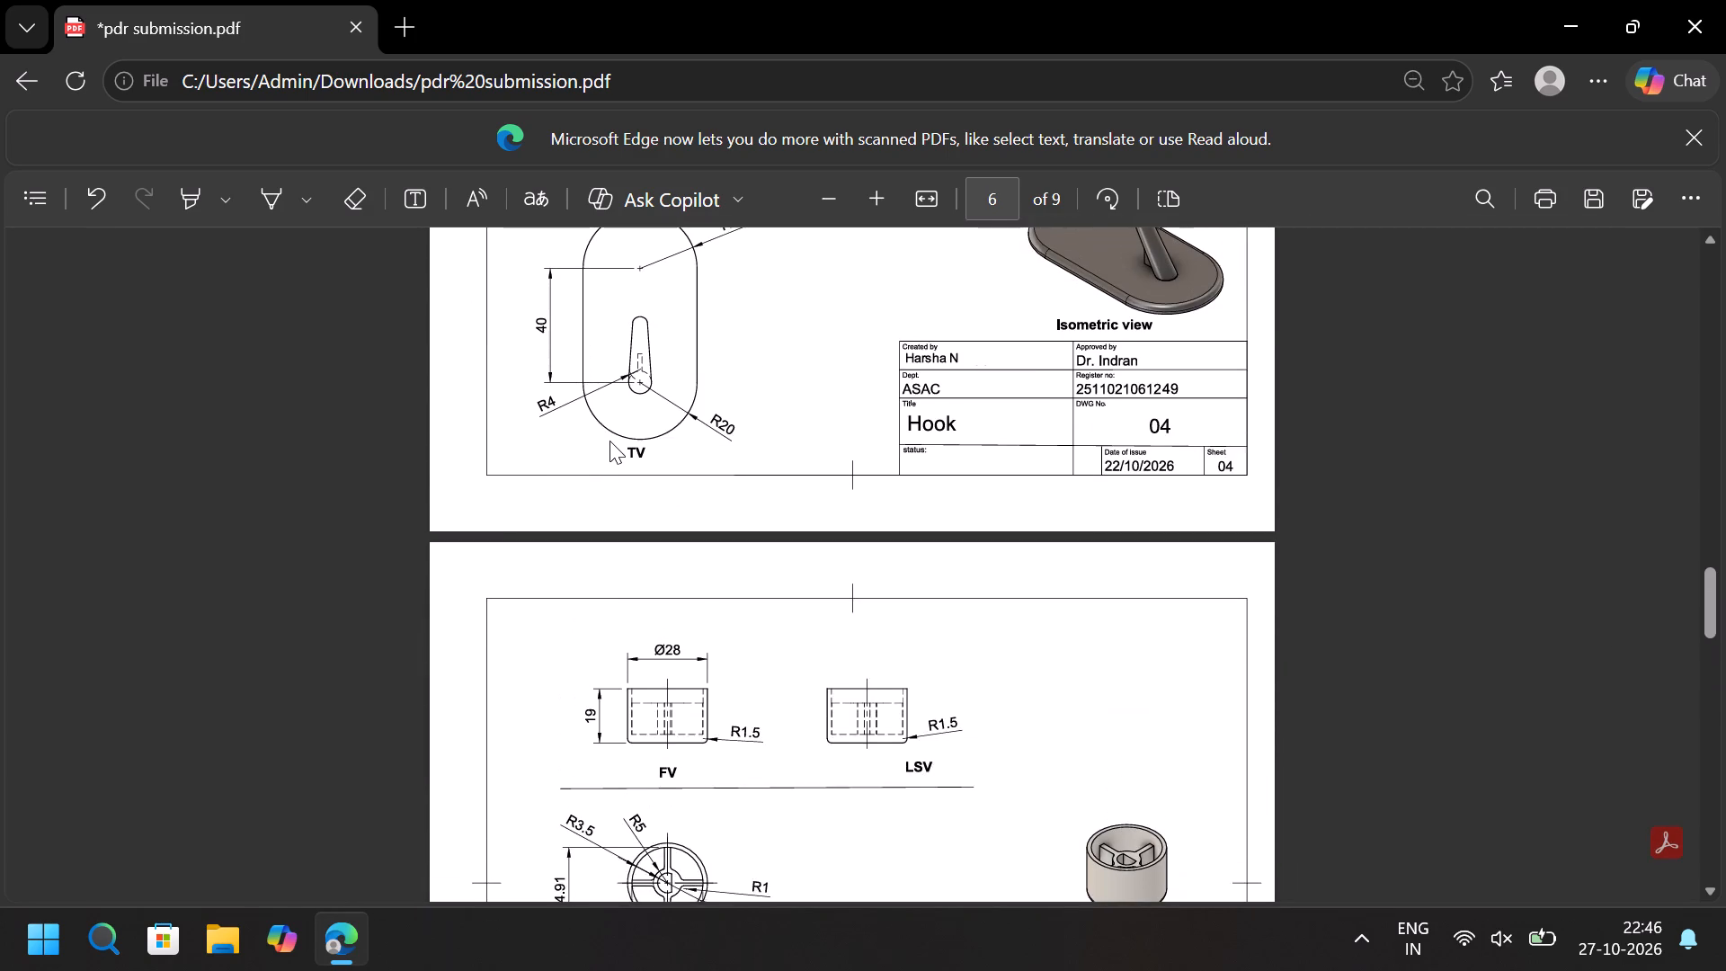
scroll(609, 441, "down", 10)
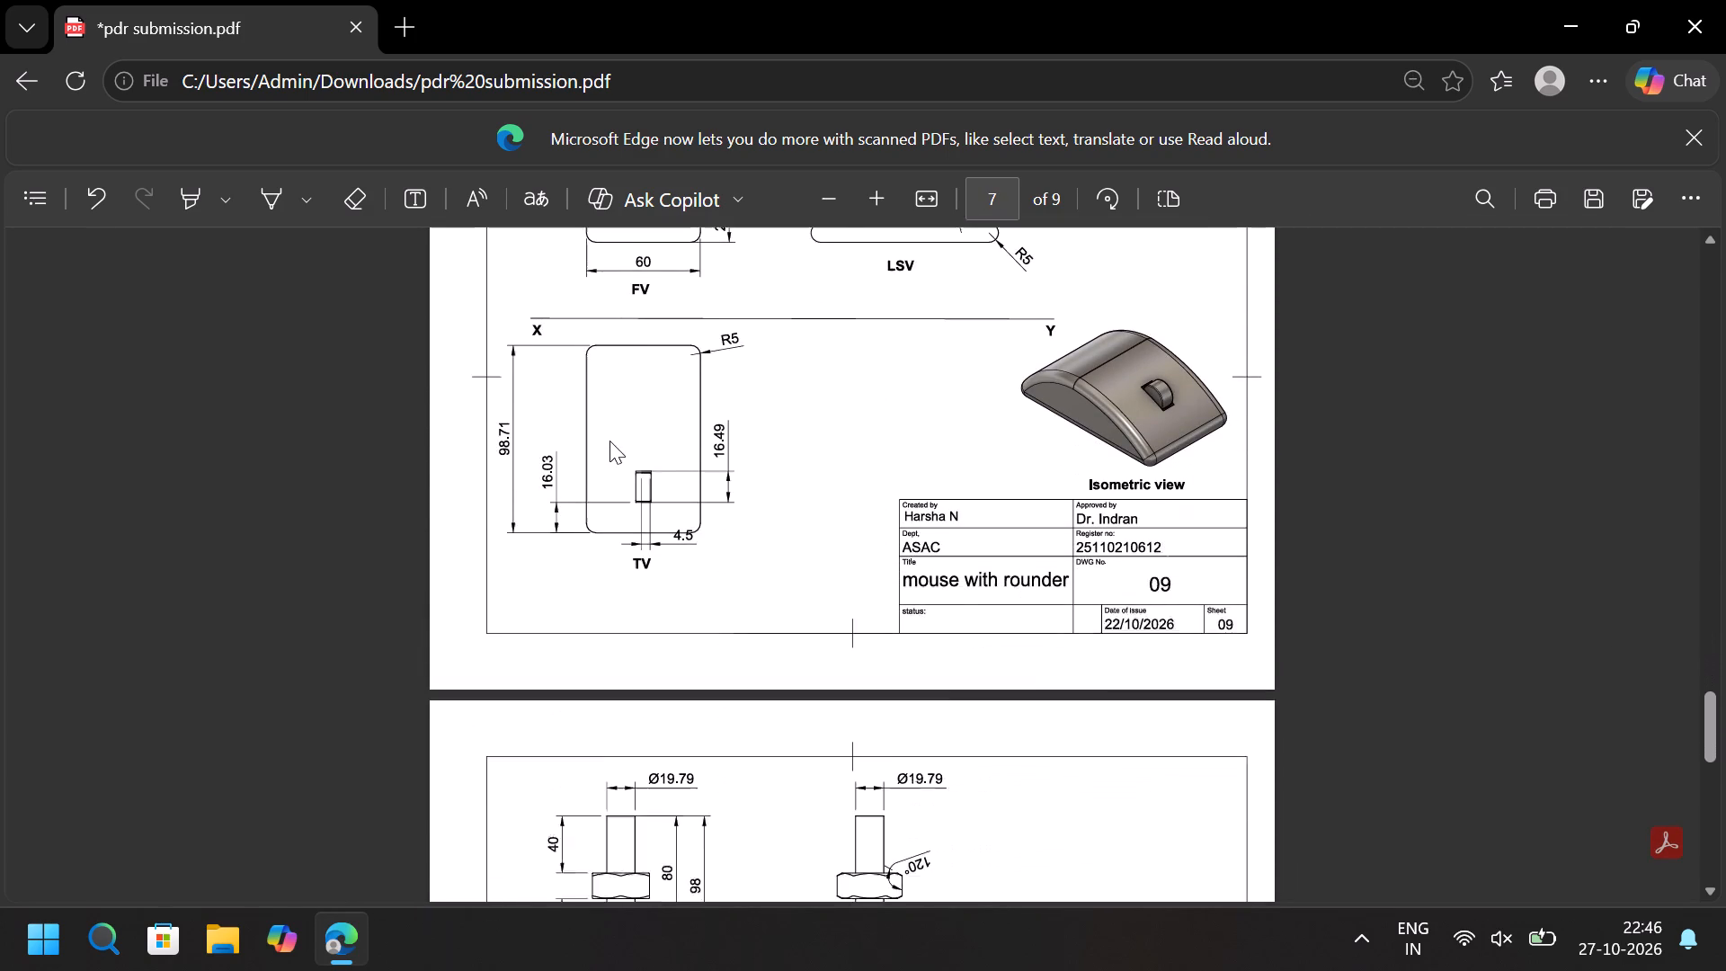
Add the missing digits 49 as text at the end of the register number on page 7, closely aligned with the existing digits.
scroll(609, 441, "down", 3)
scroll(921, 474, "left", 1)
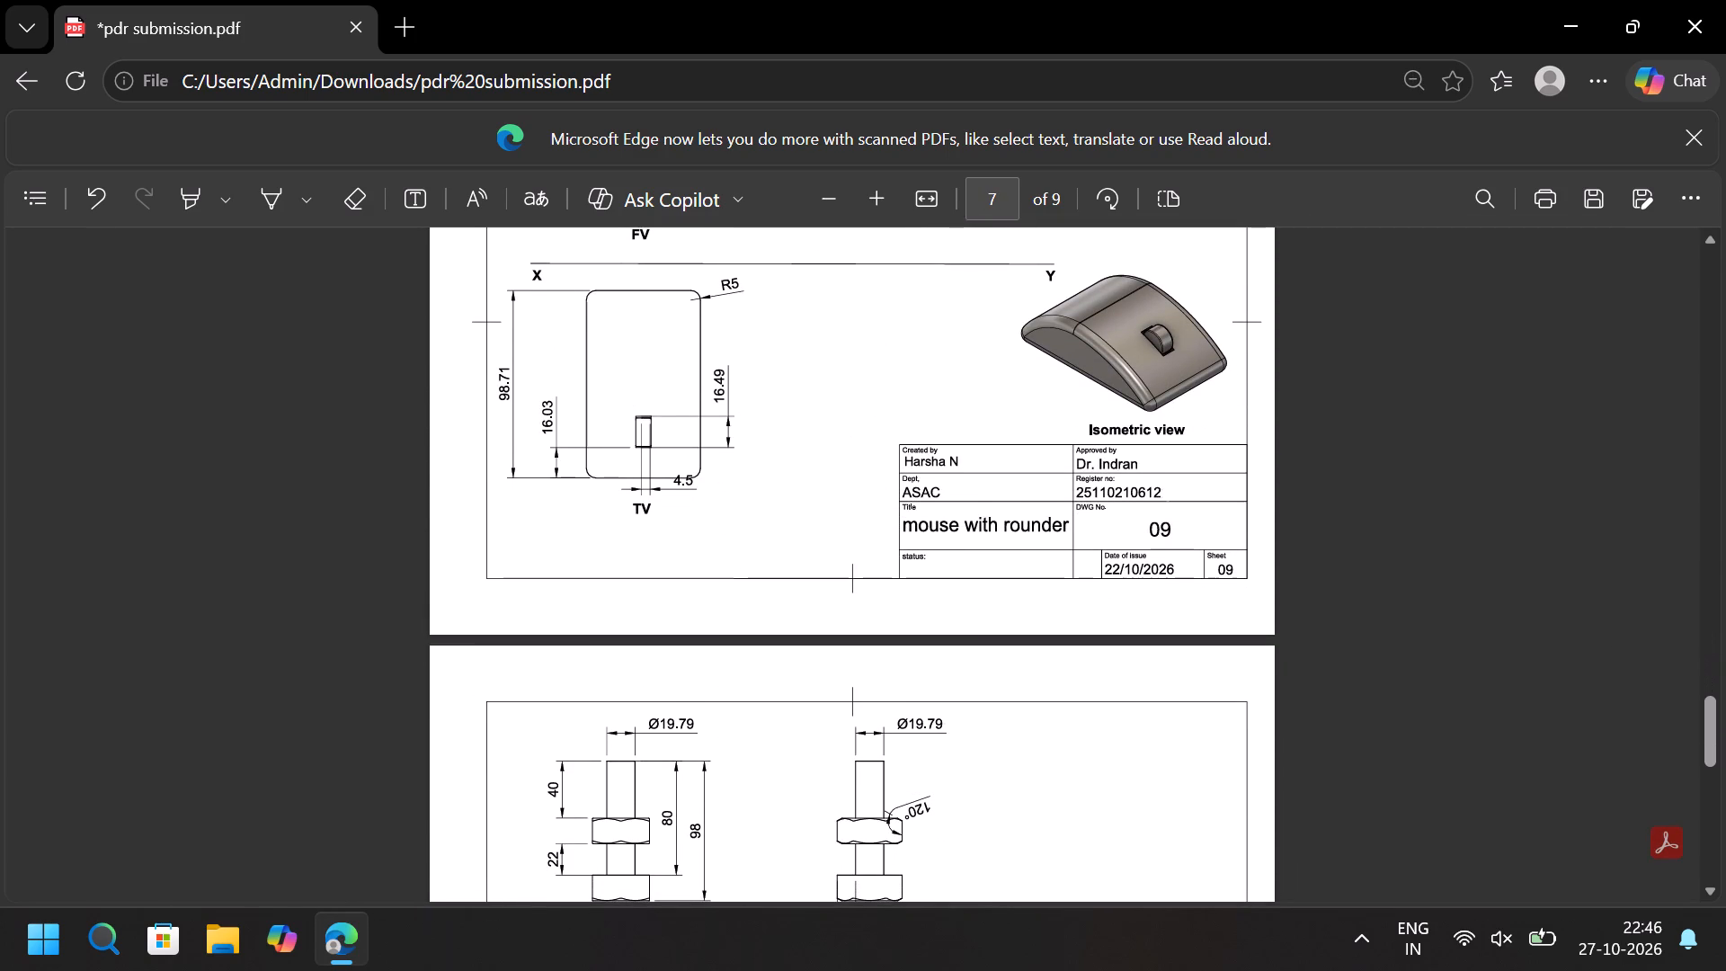
scroll(921, 474, "left", 1)
scroll(921, 474, "up", 7, "ctrl")
scroll(921, 474, "left", 16)
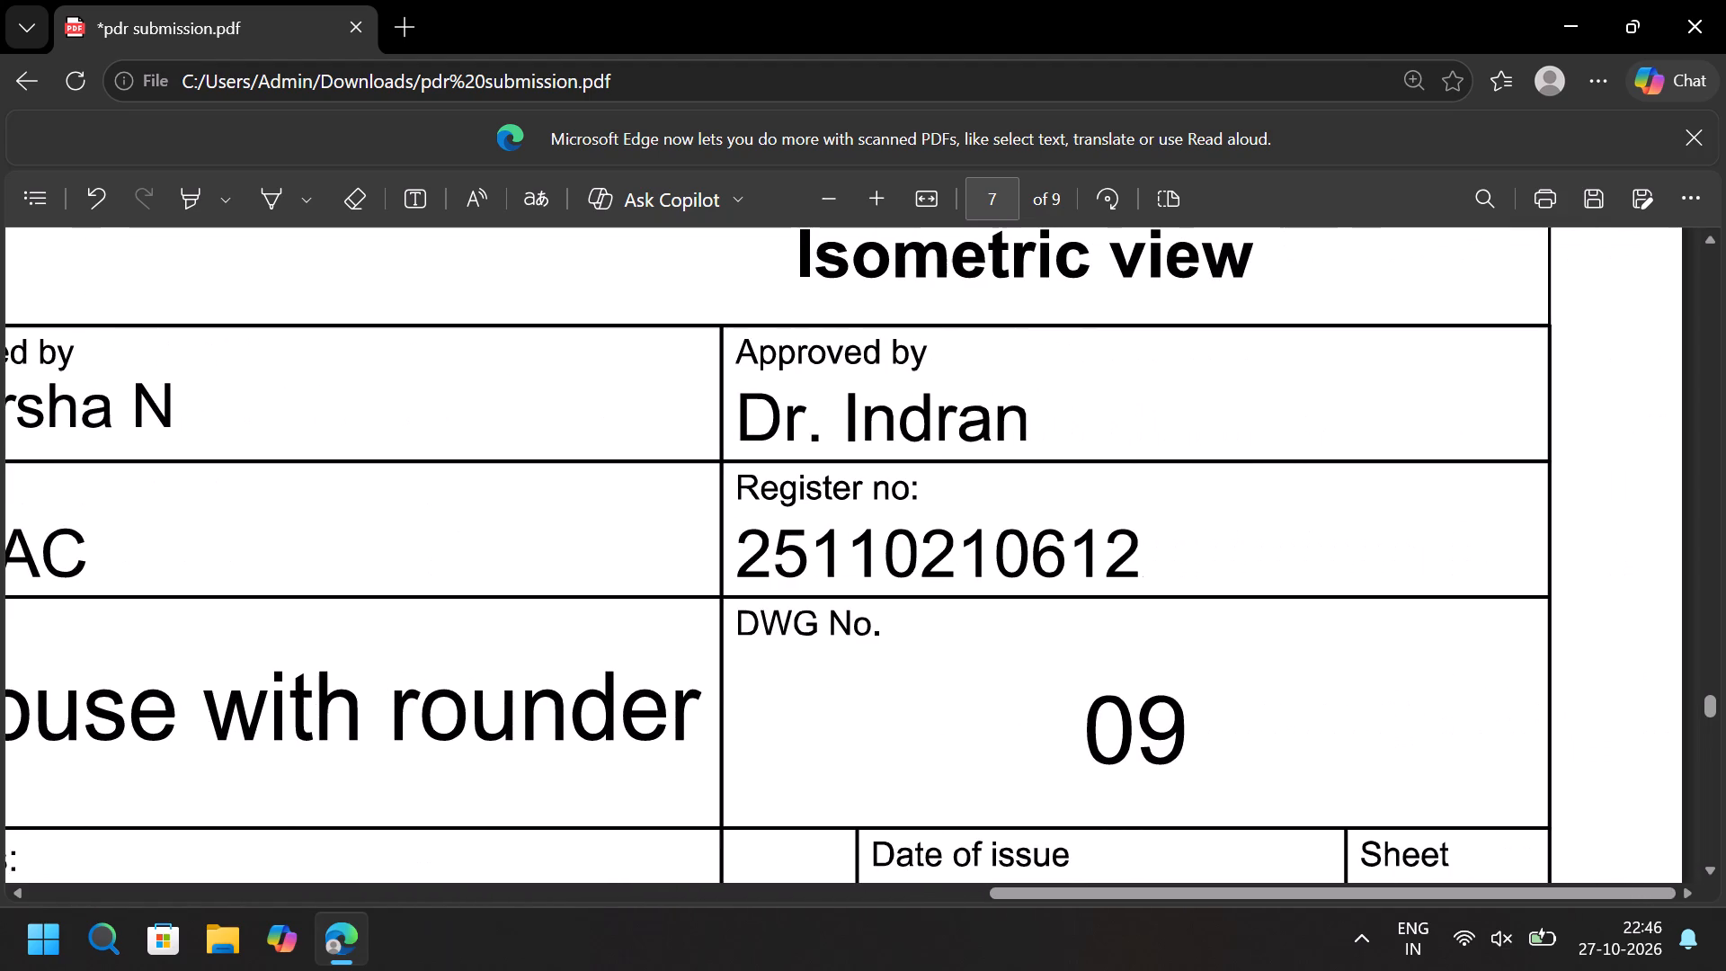
left_click(1142, 538)
left_click(1142, 538)
left_click(414, 190)
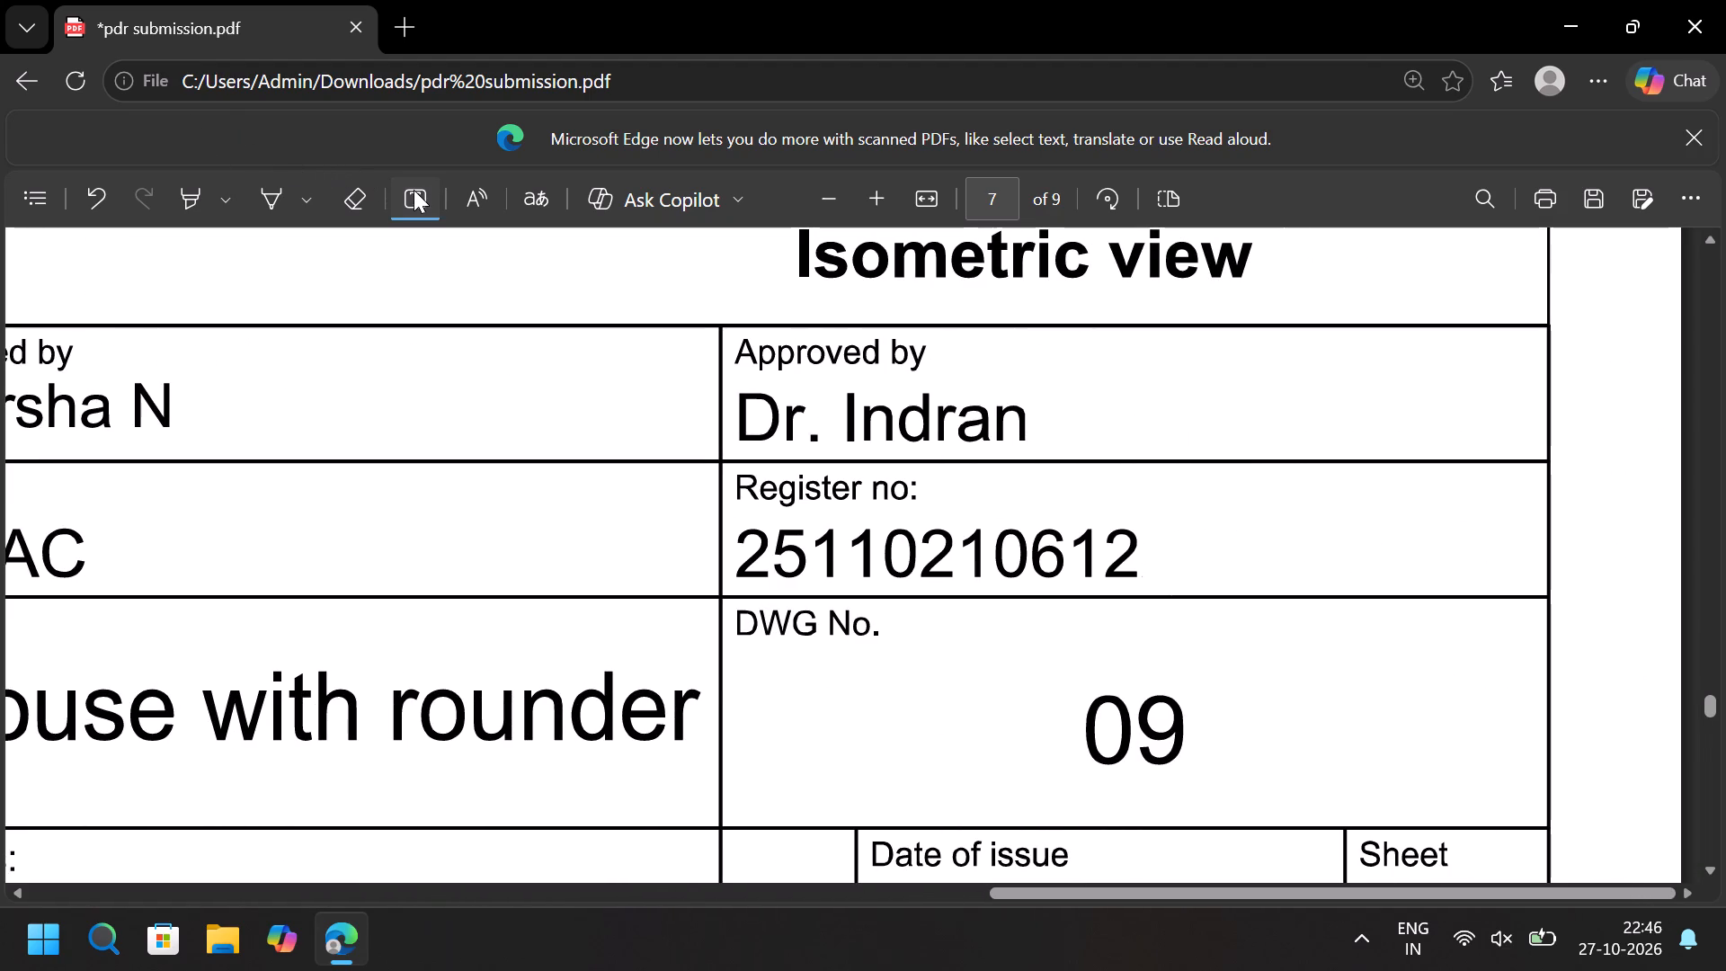
left_click(1154, 549)
type("49")
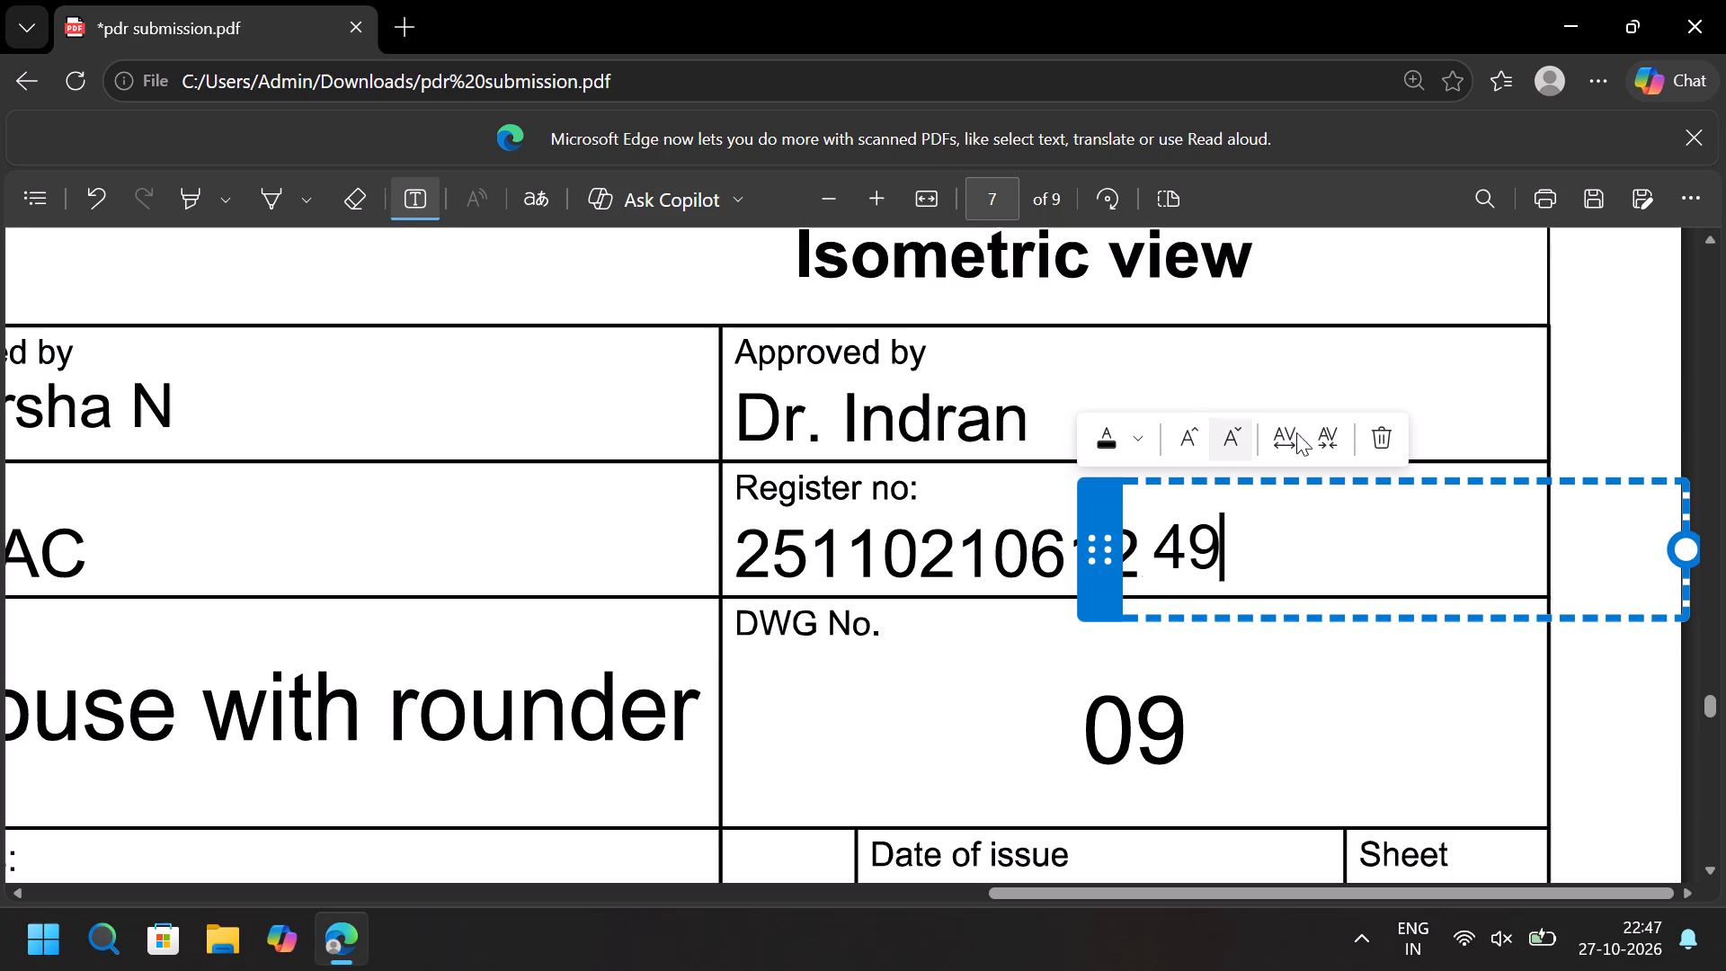
left_click_drag(1104, 554, 1090, 560)
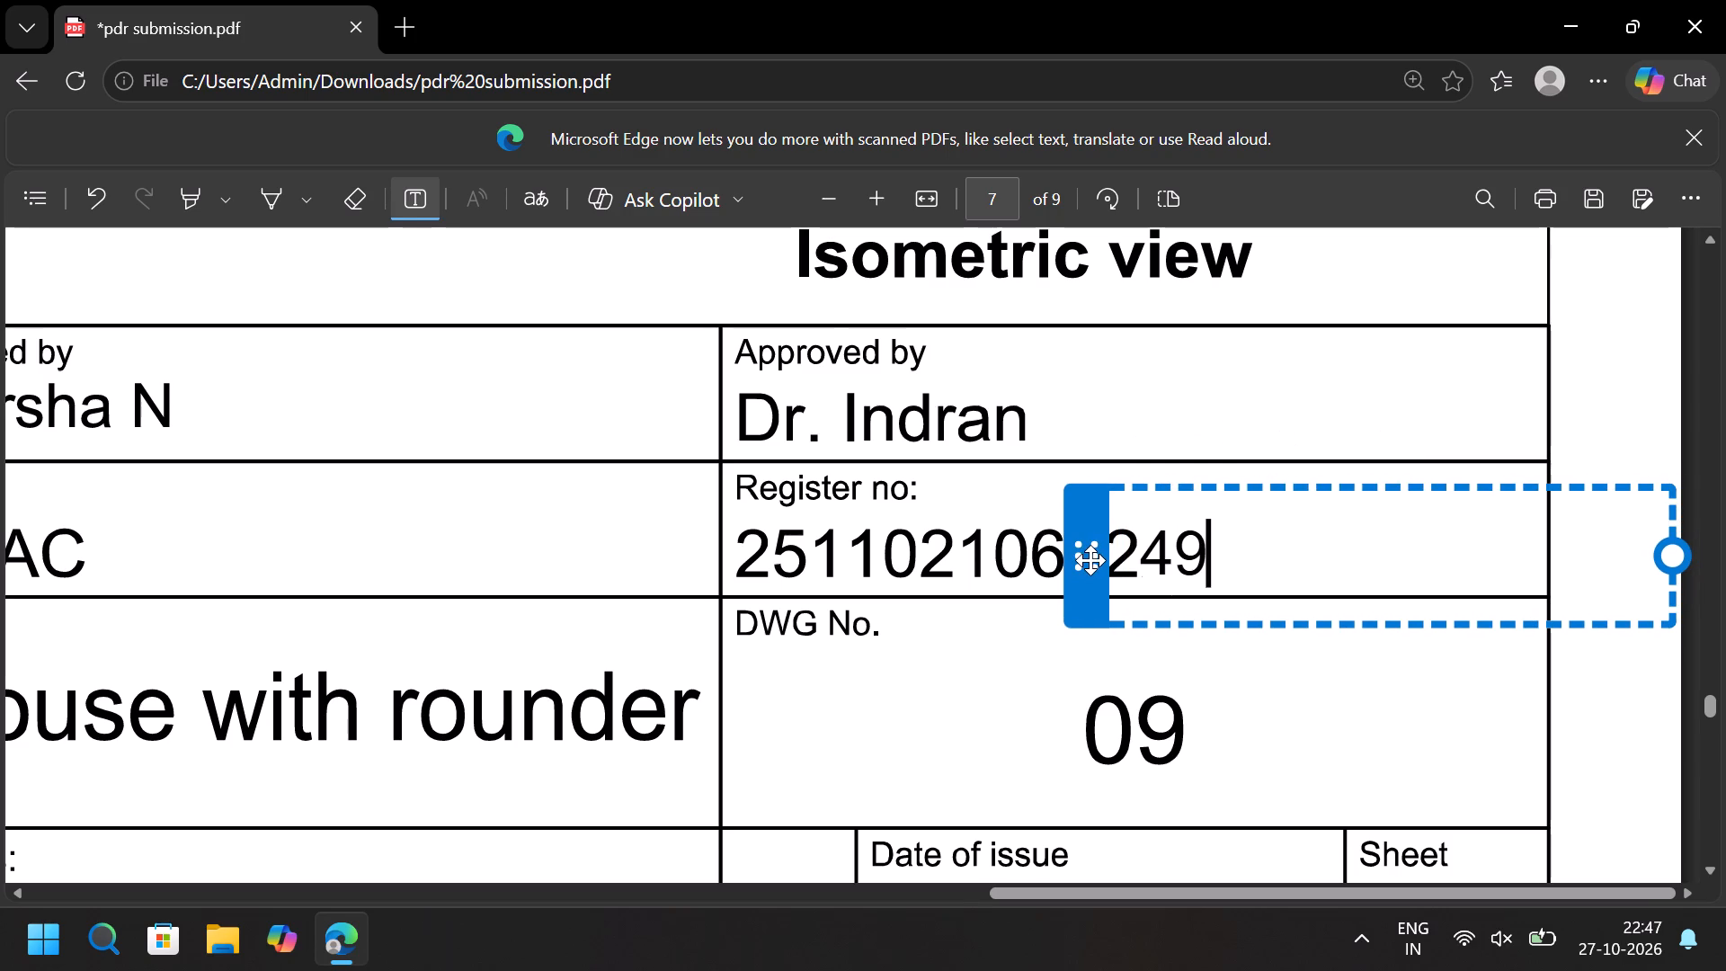
left_click_drag(1090, 560, 1086, 562)
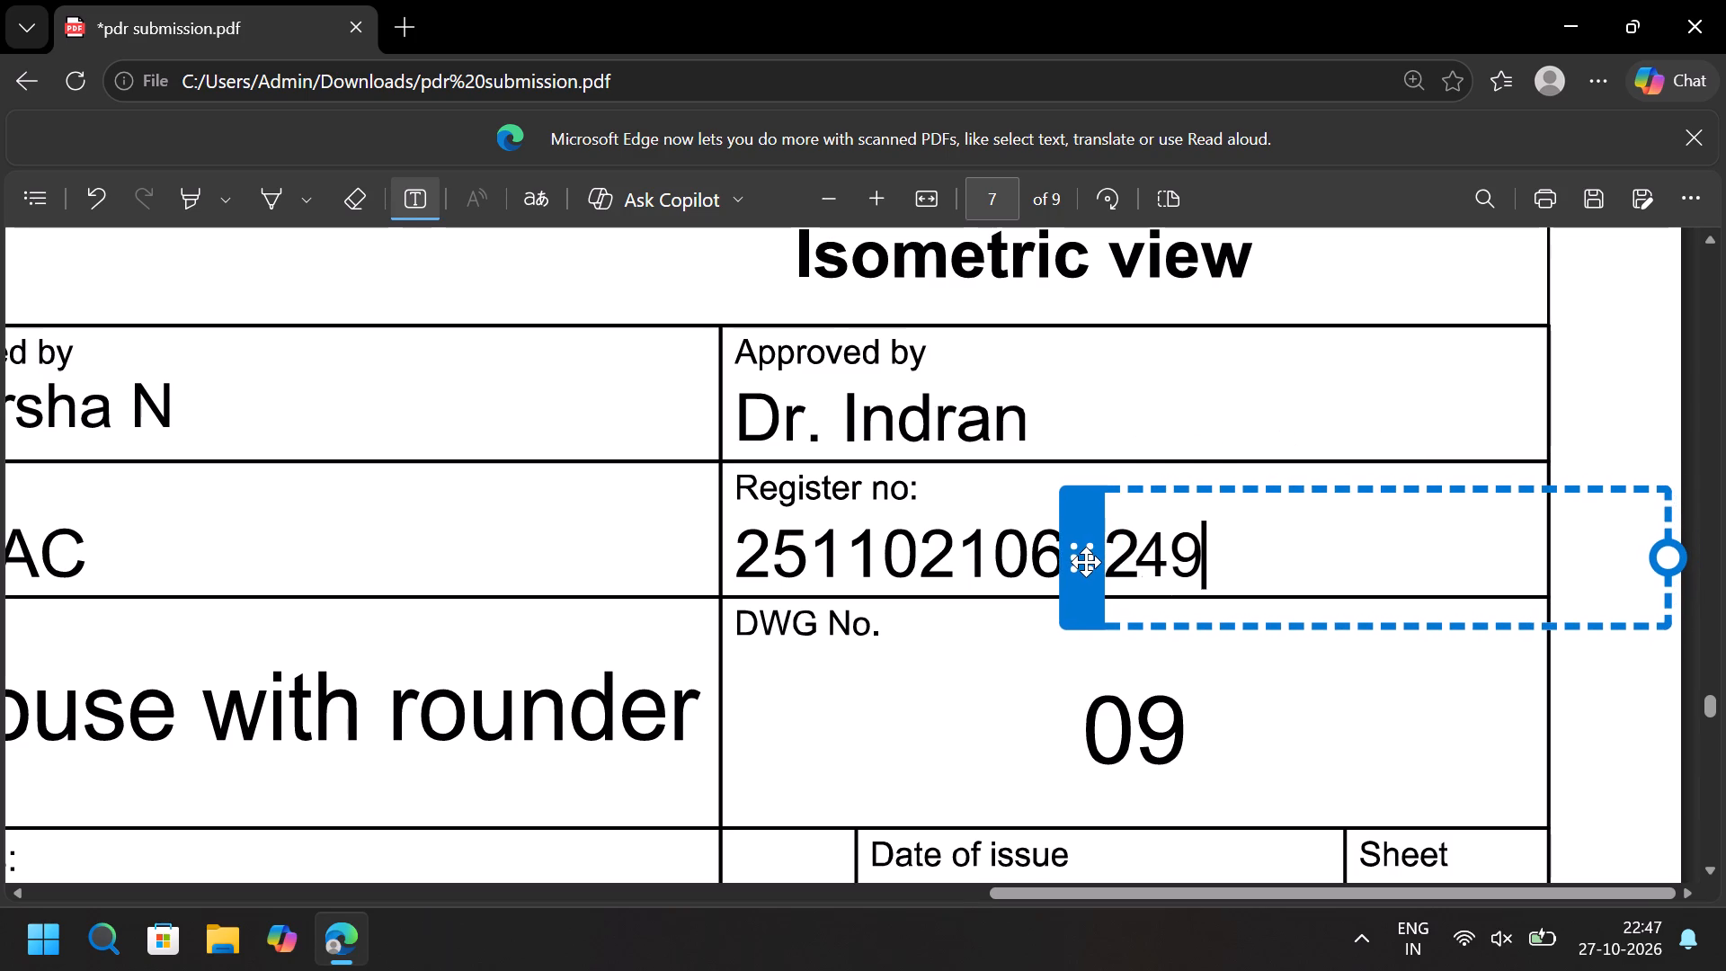
left_click_drag(1086, 562, 1086, 561)
left_click(1012, 505)
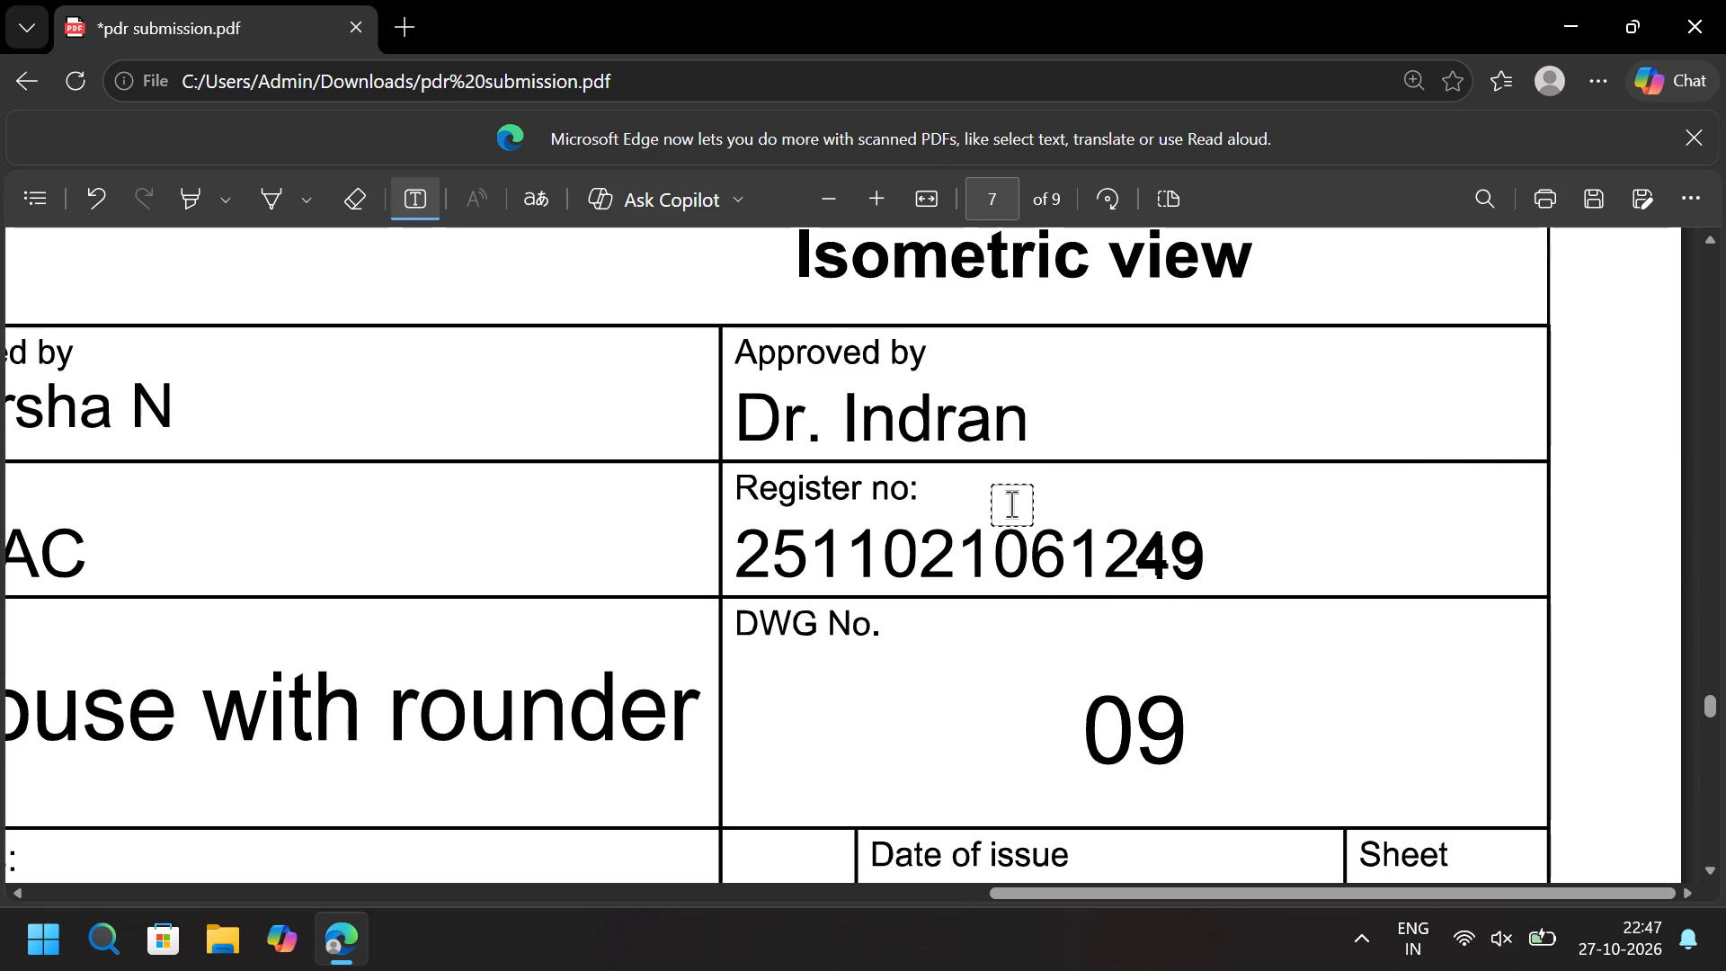
Enlarge the added 49 on page 7 by one size and realign it with the register number's baseline.
left_click(1197, 563)
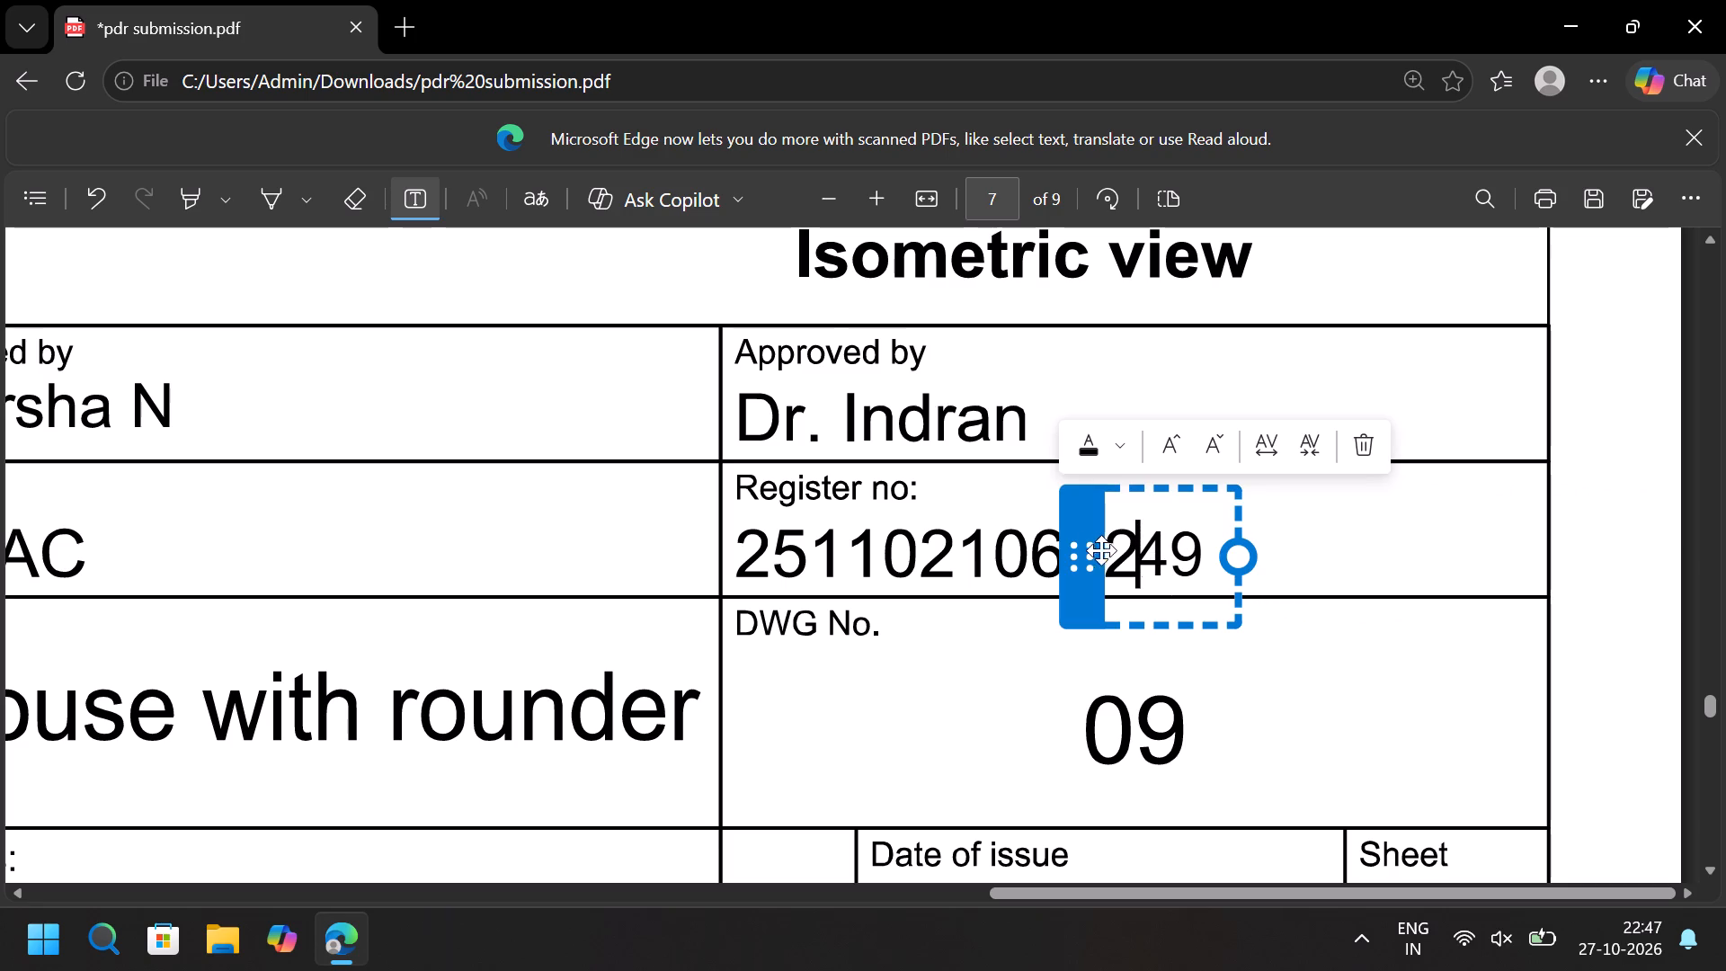
left_click(1094, 550)
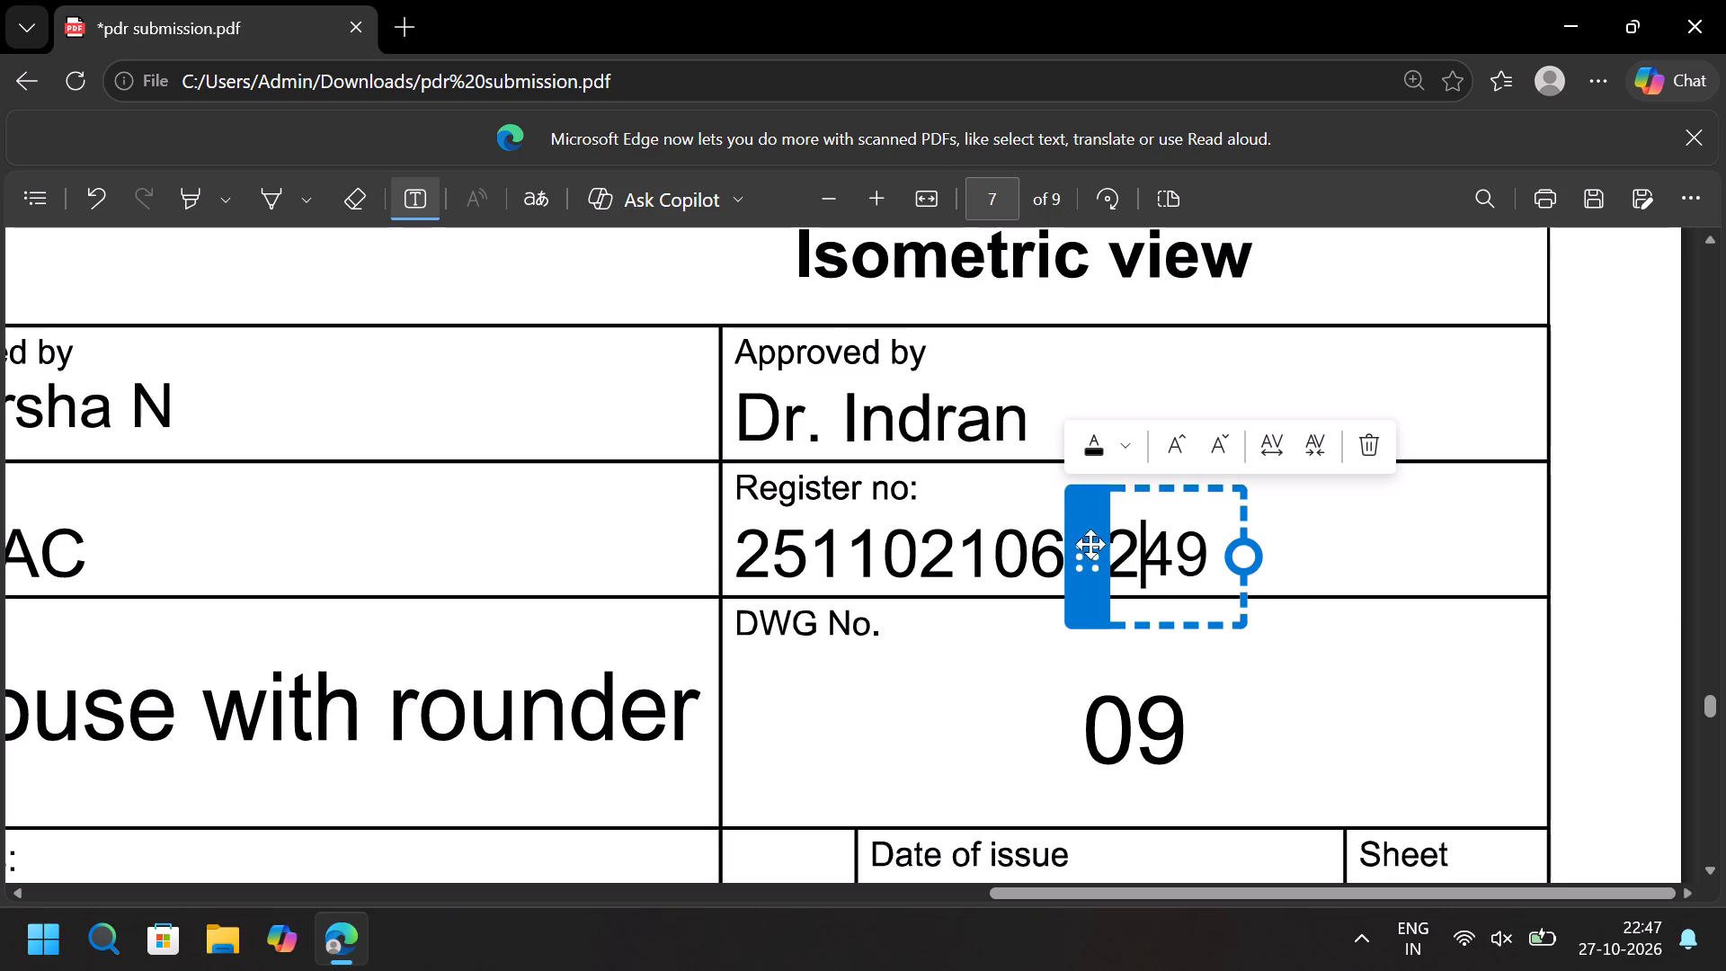
left_click(1028, 511)
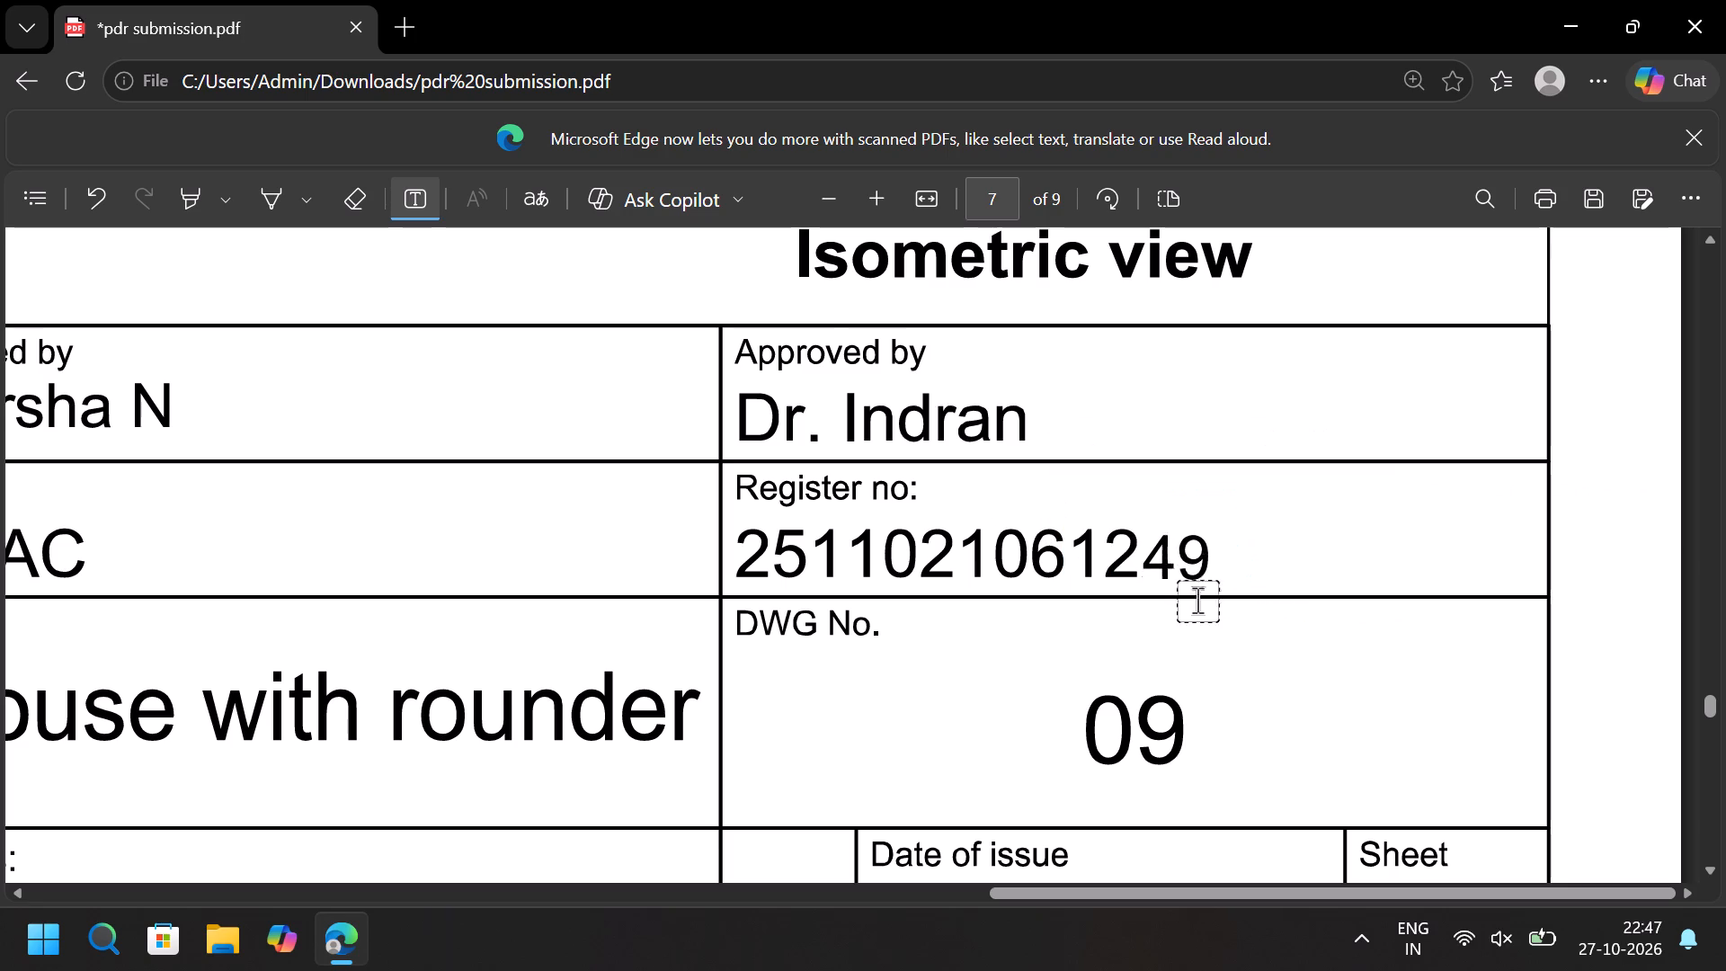
left_click(1170, 554)
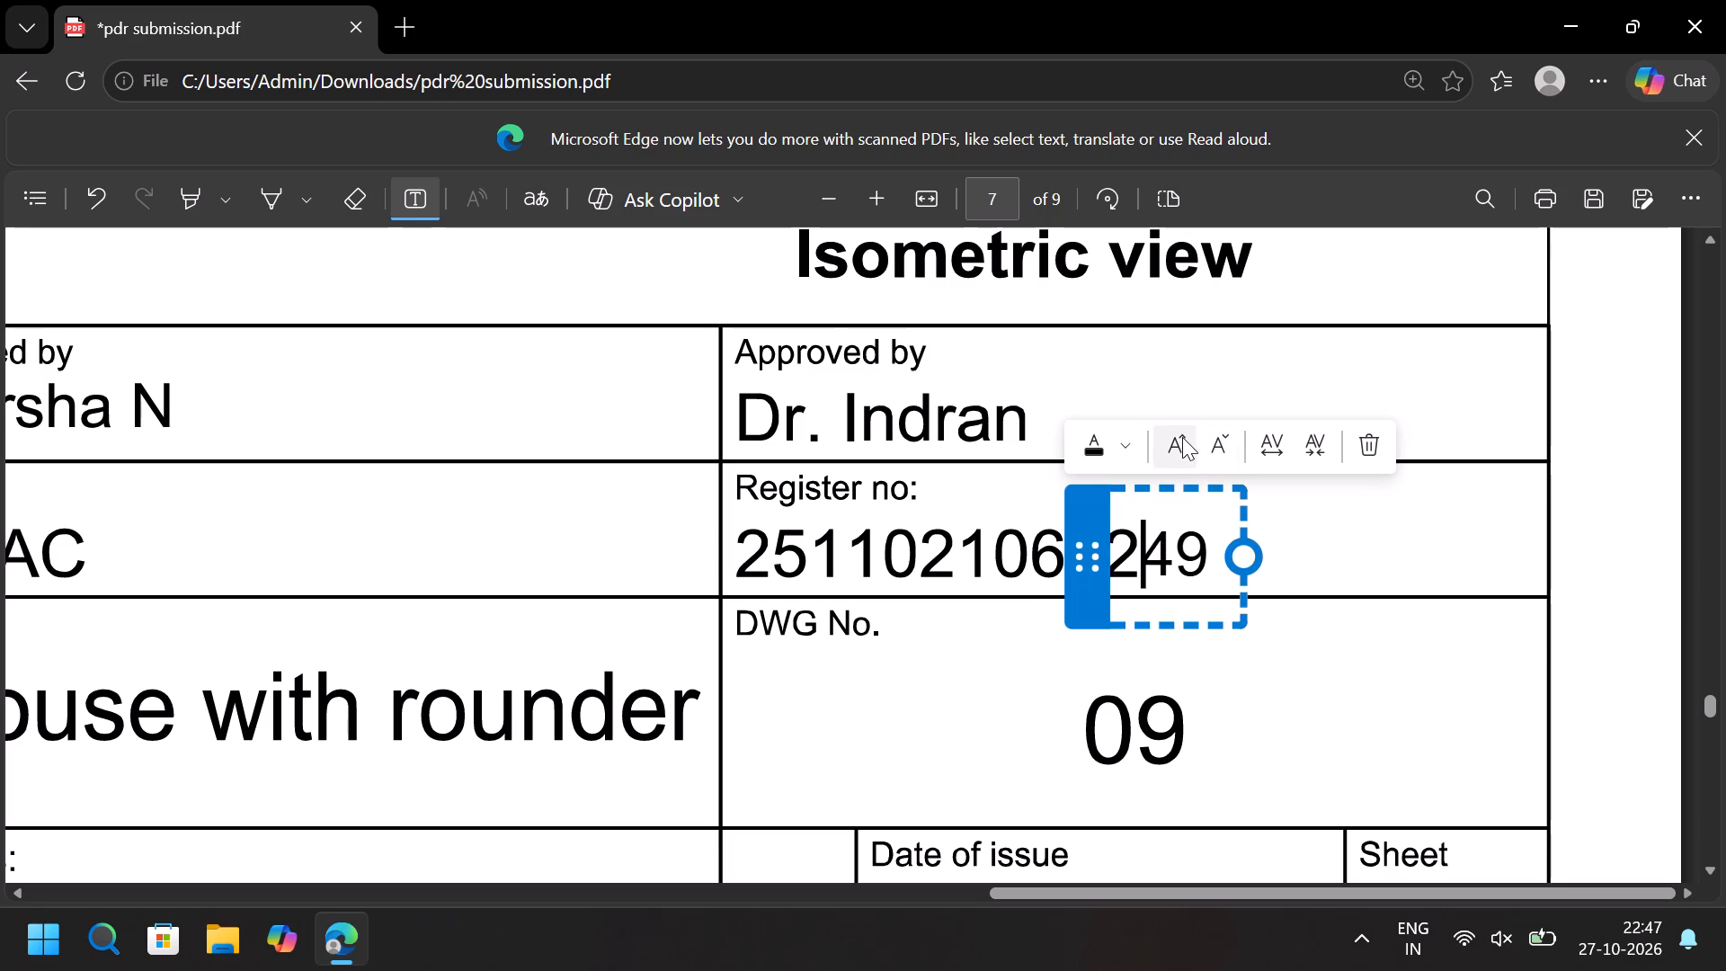
left_click(1182, 437)
left_click_drag(1106, 548, 1107, 533)
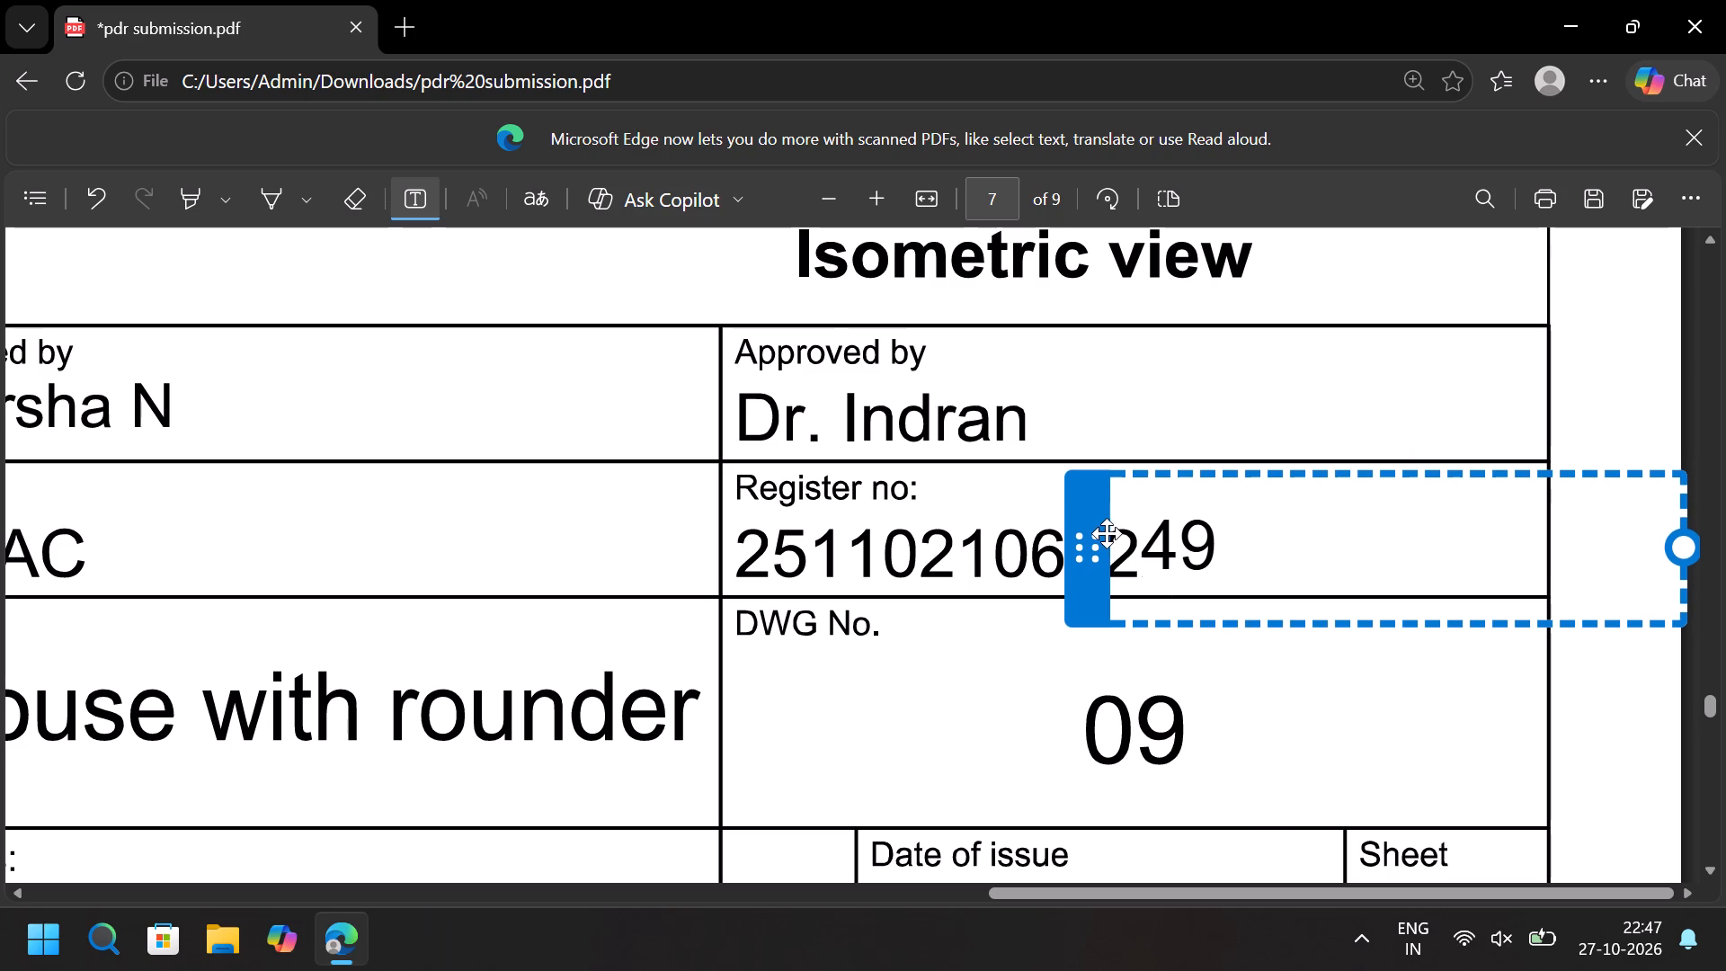
left_click_drag(1107, 533, 1109, 539)
left_click(1010, 497)
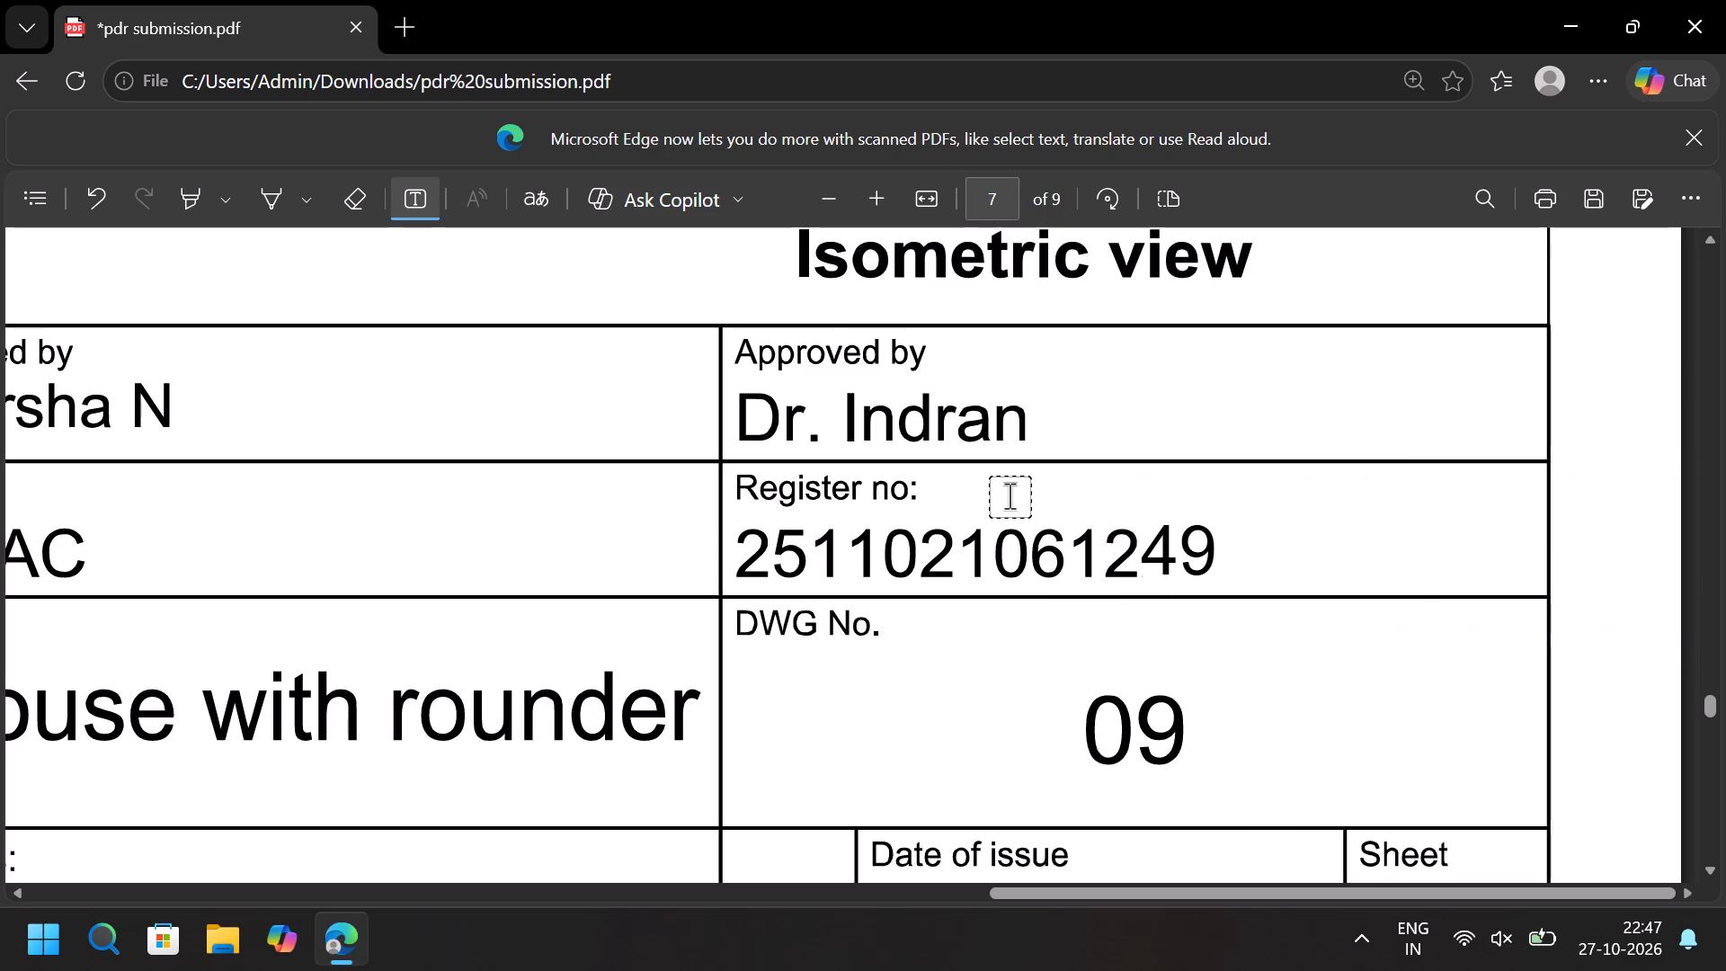
Add the creator's name in the empty Created by cell of the nut and bold assembly title block on page 8.
scroll(1033, 513, "down", 1, "ctrl")
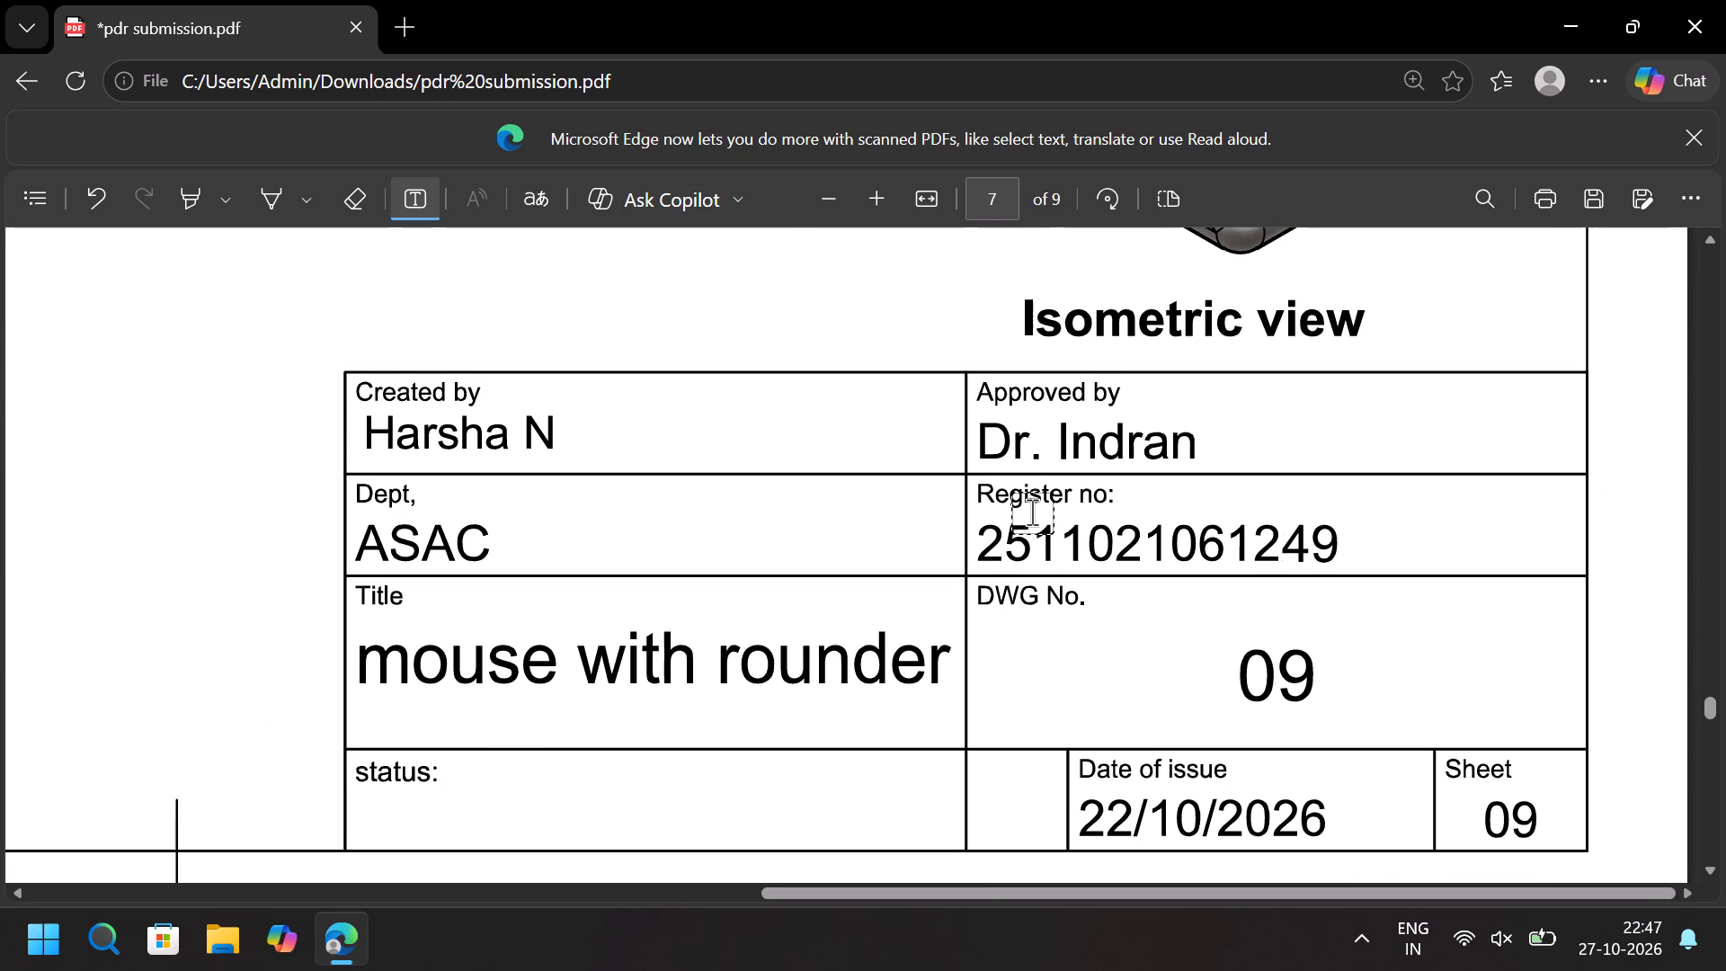
scroll(1033, 513, "down", 5)
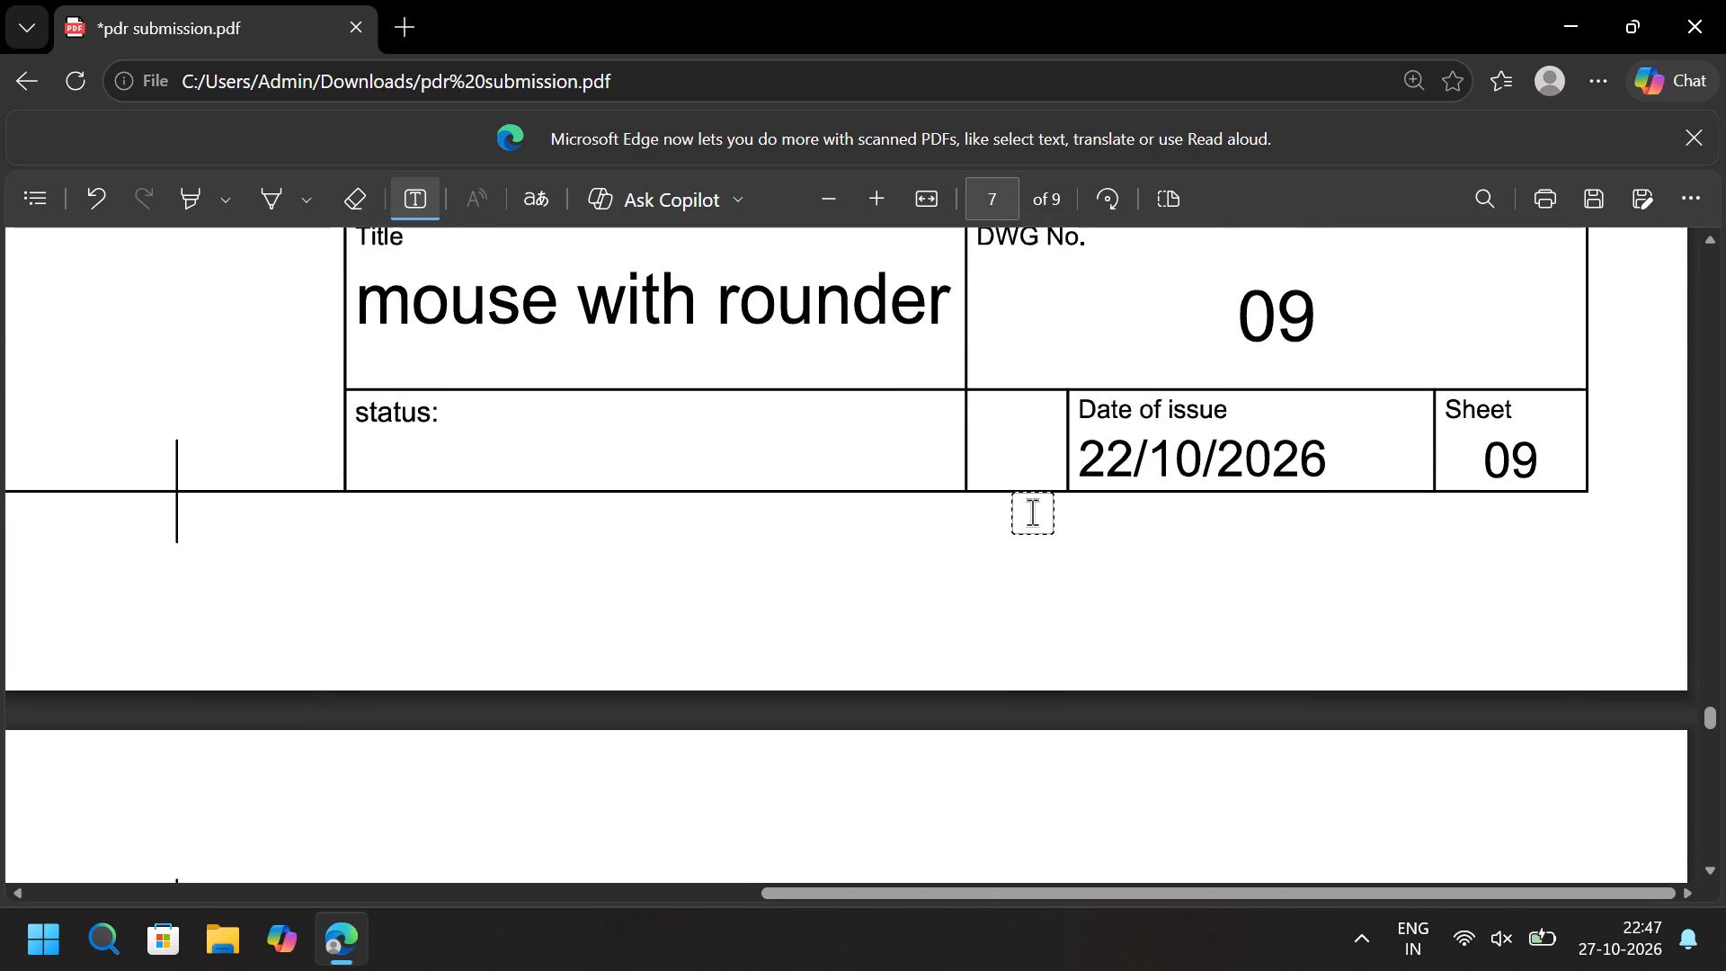
scroll(1033, 513, "down", 9)
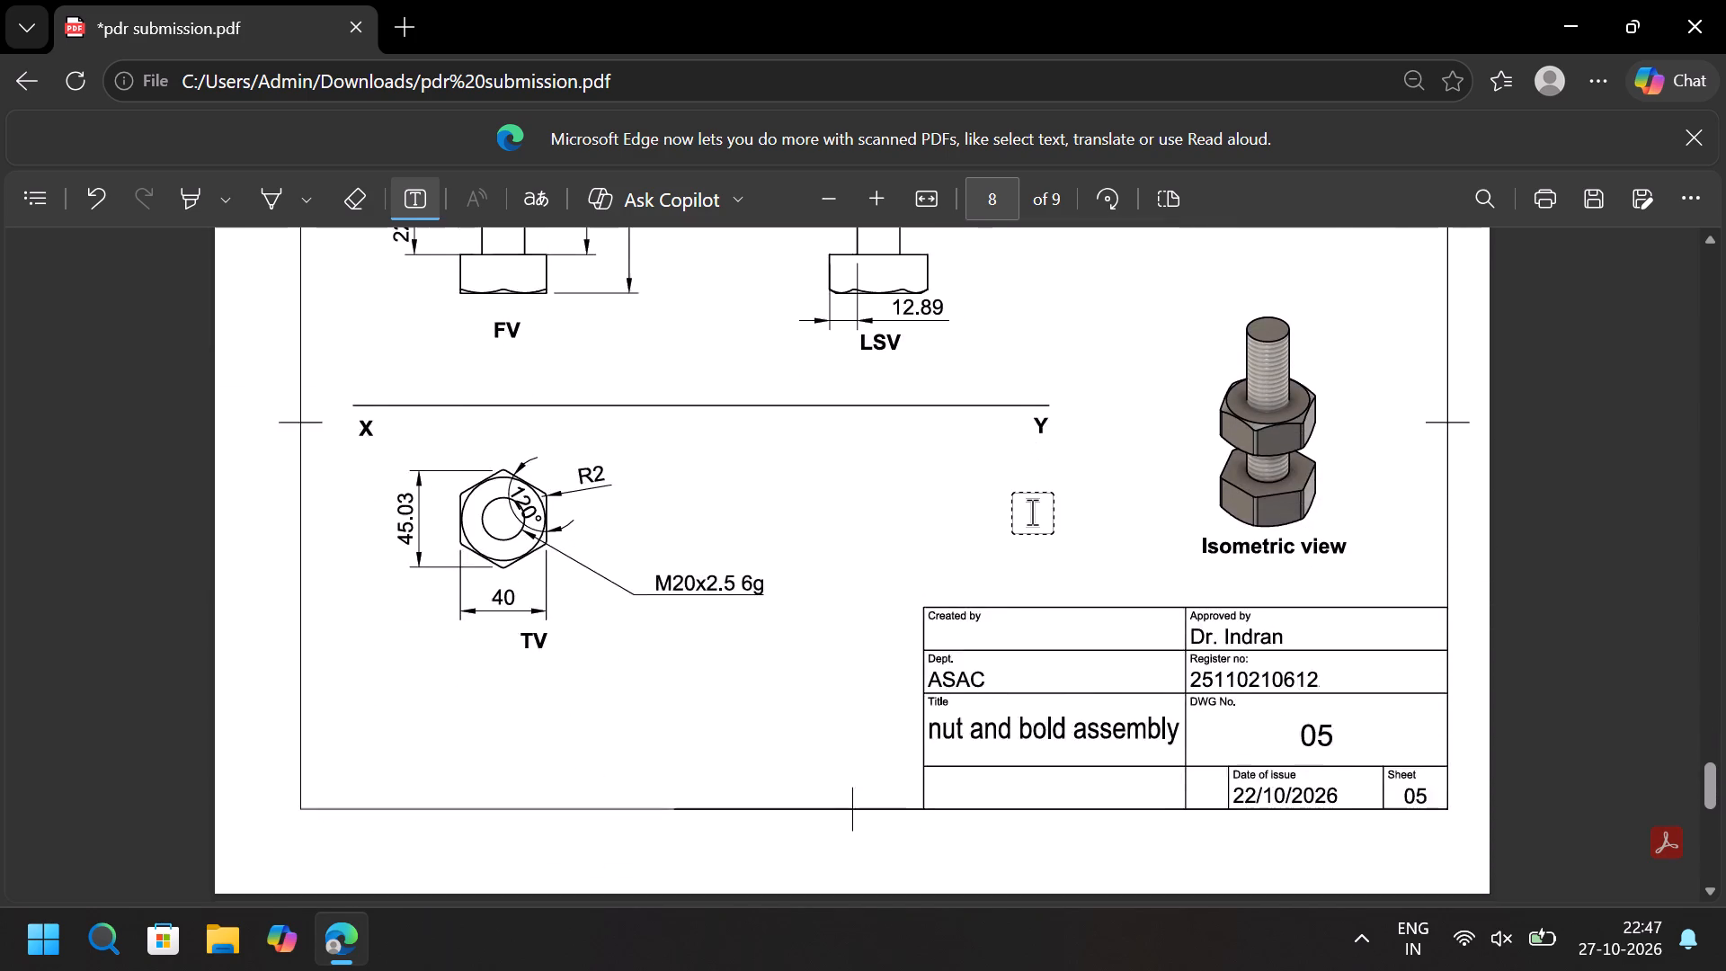
scroll(1033, 513, "down", 4)
scroll(1033, 513, "up", 6, "ctrl")
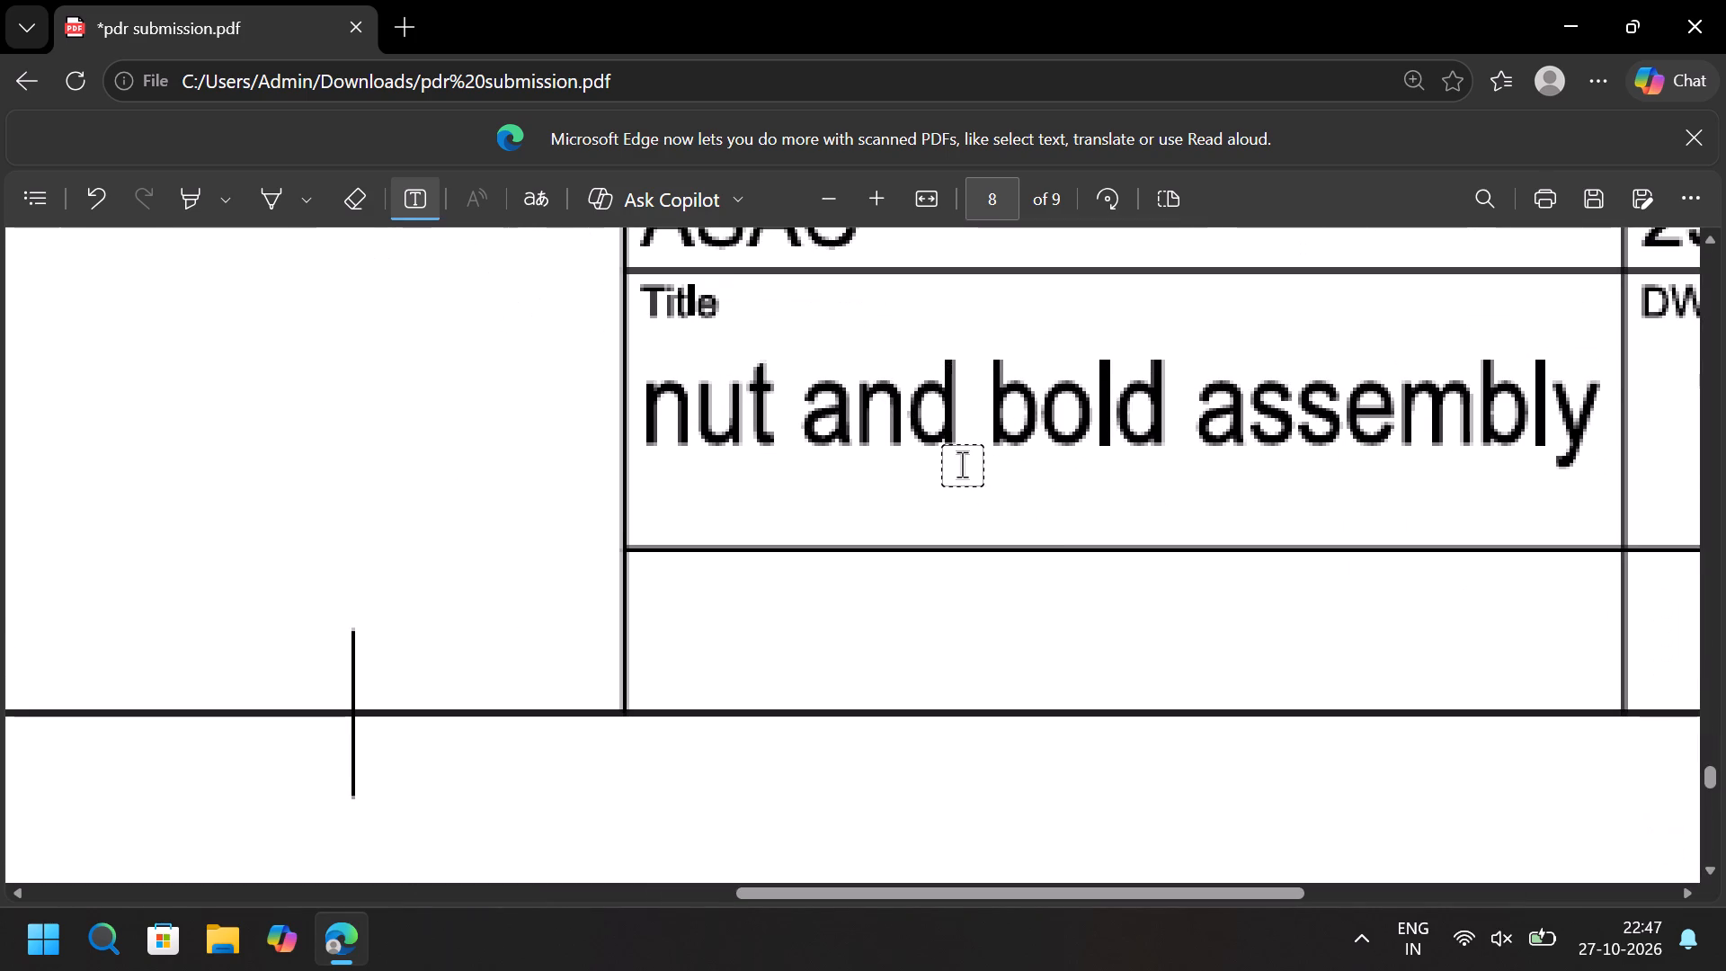
scroll(963, 466, "up", 1)
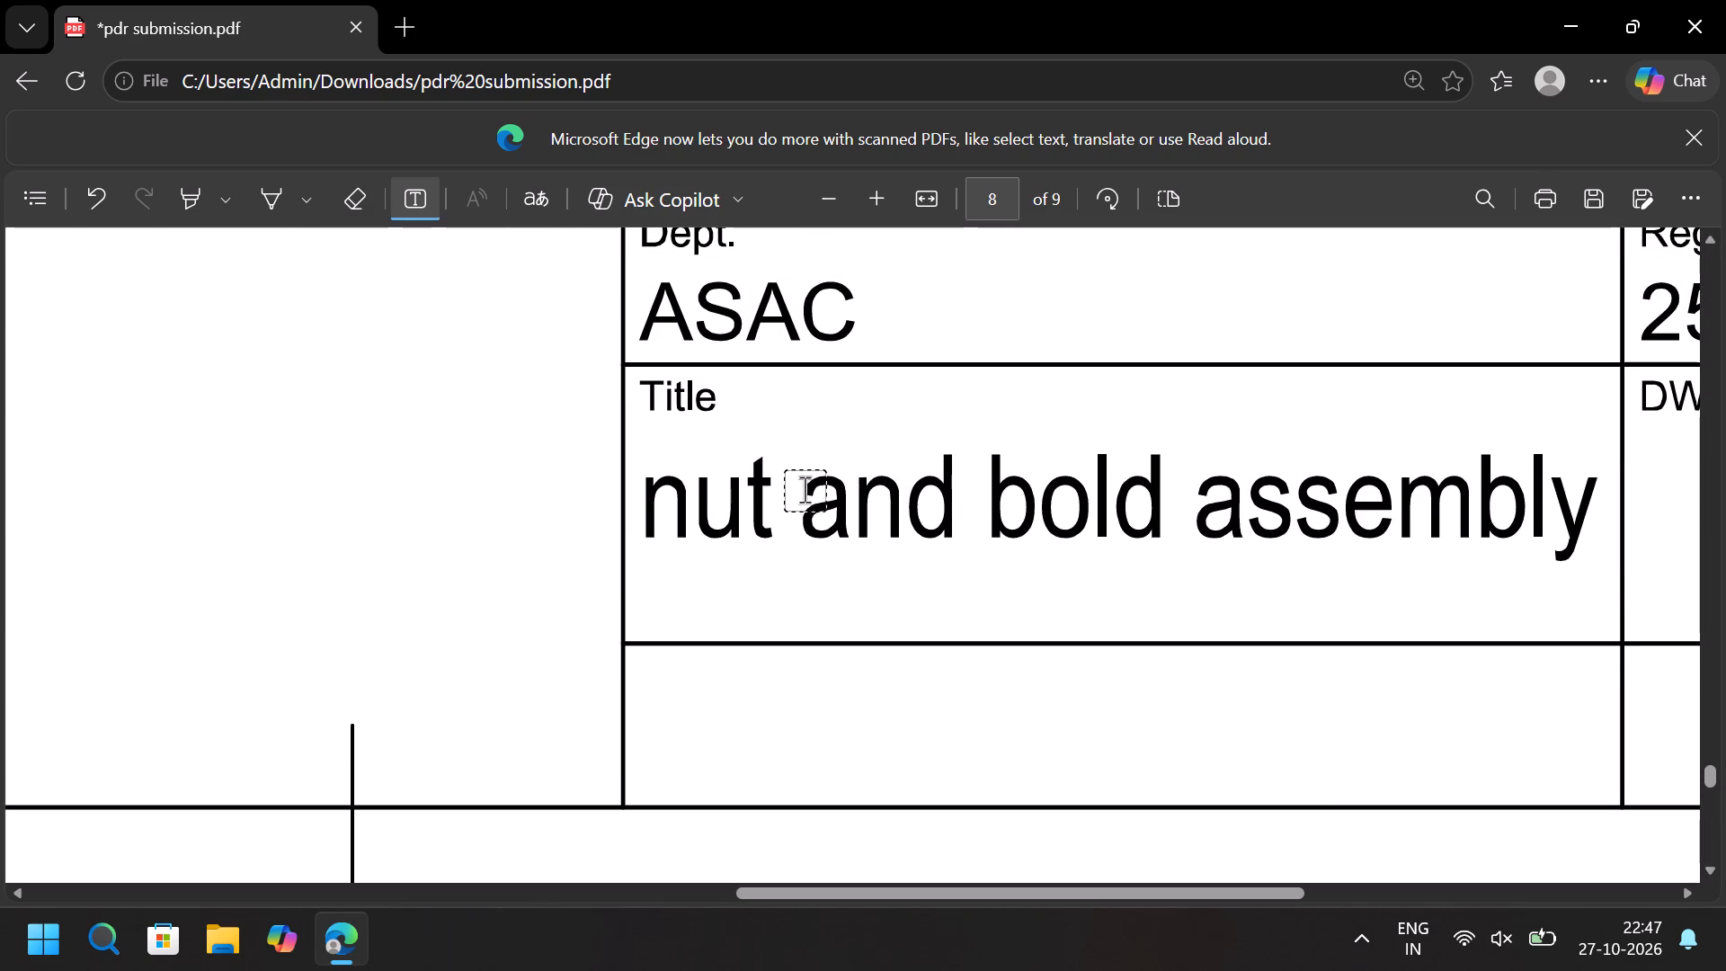
scroll(795, 489, "up", 3)
left_click(690, 436)
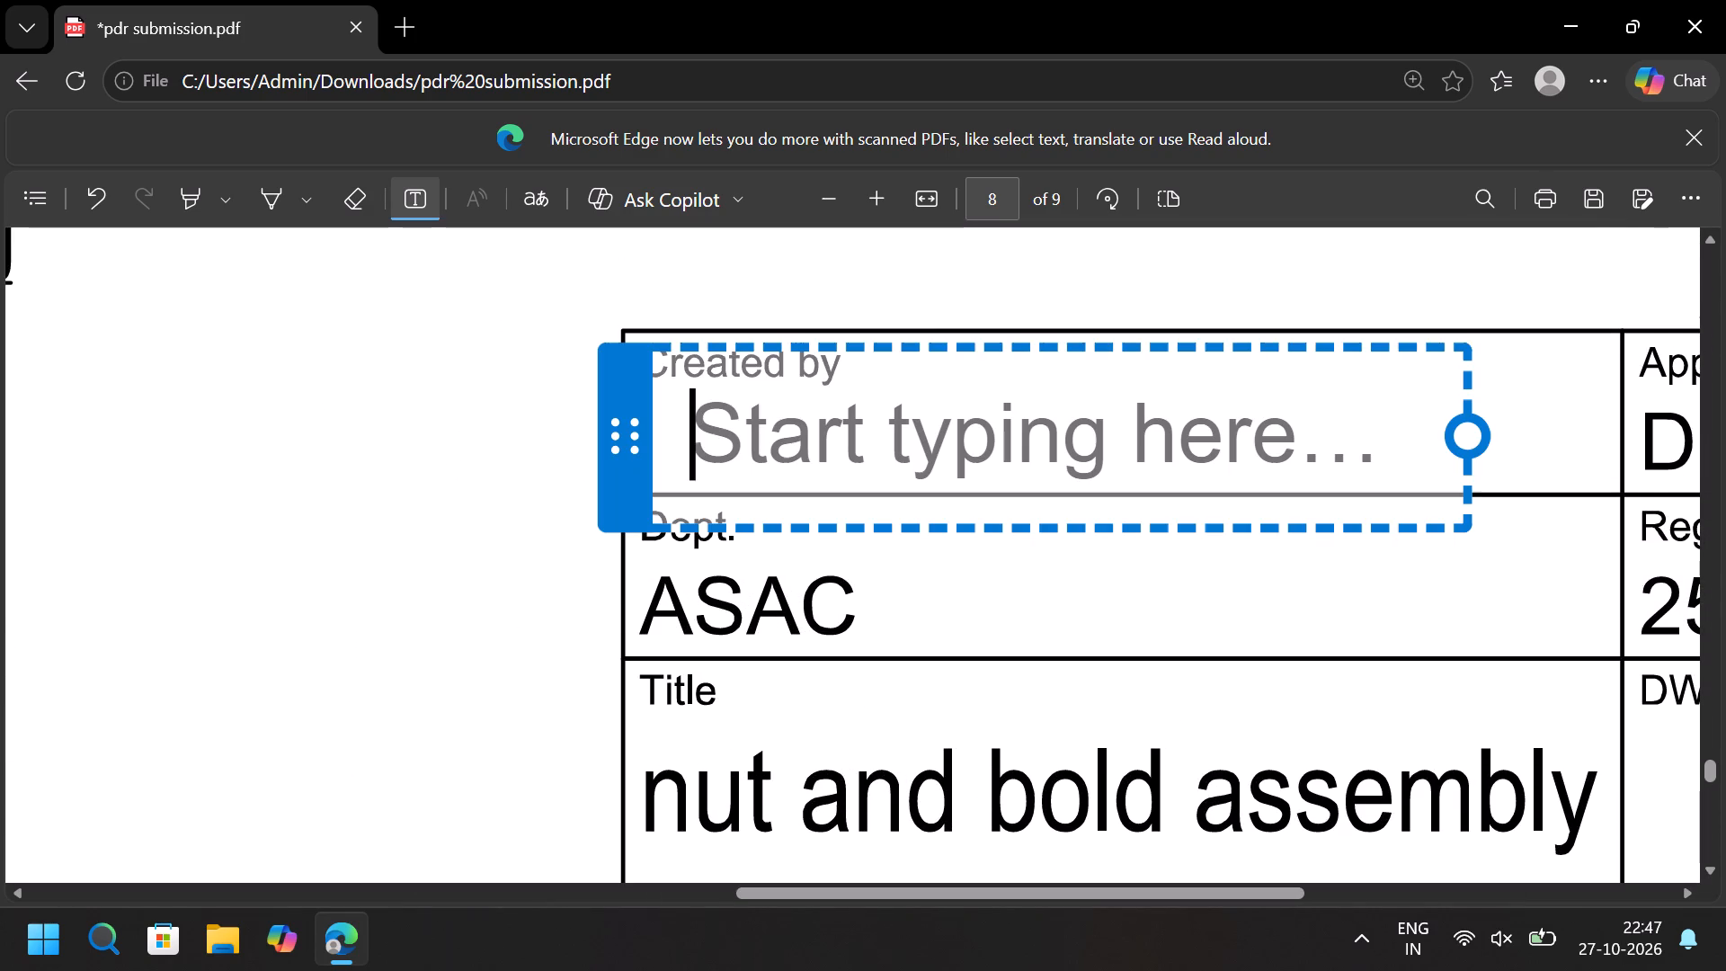
Enter the creator's name in the open text box on page 8 and position it just under the Created by label.
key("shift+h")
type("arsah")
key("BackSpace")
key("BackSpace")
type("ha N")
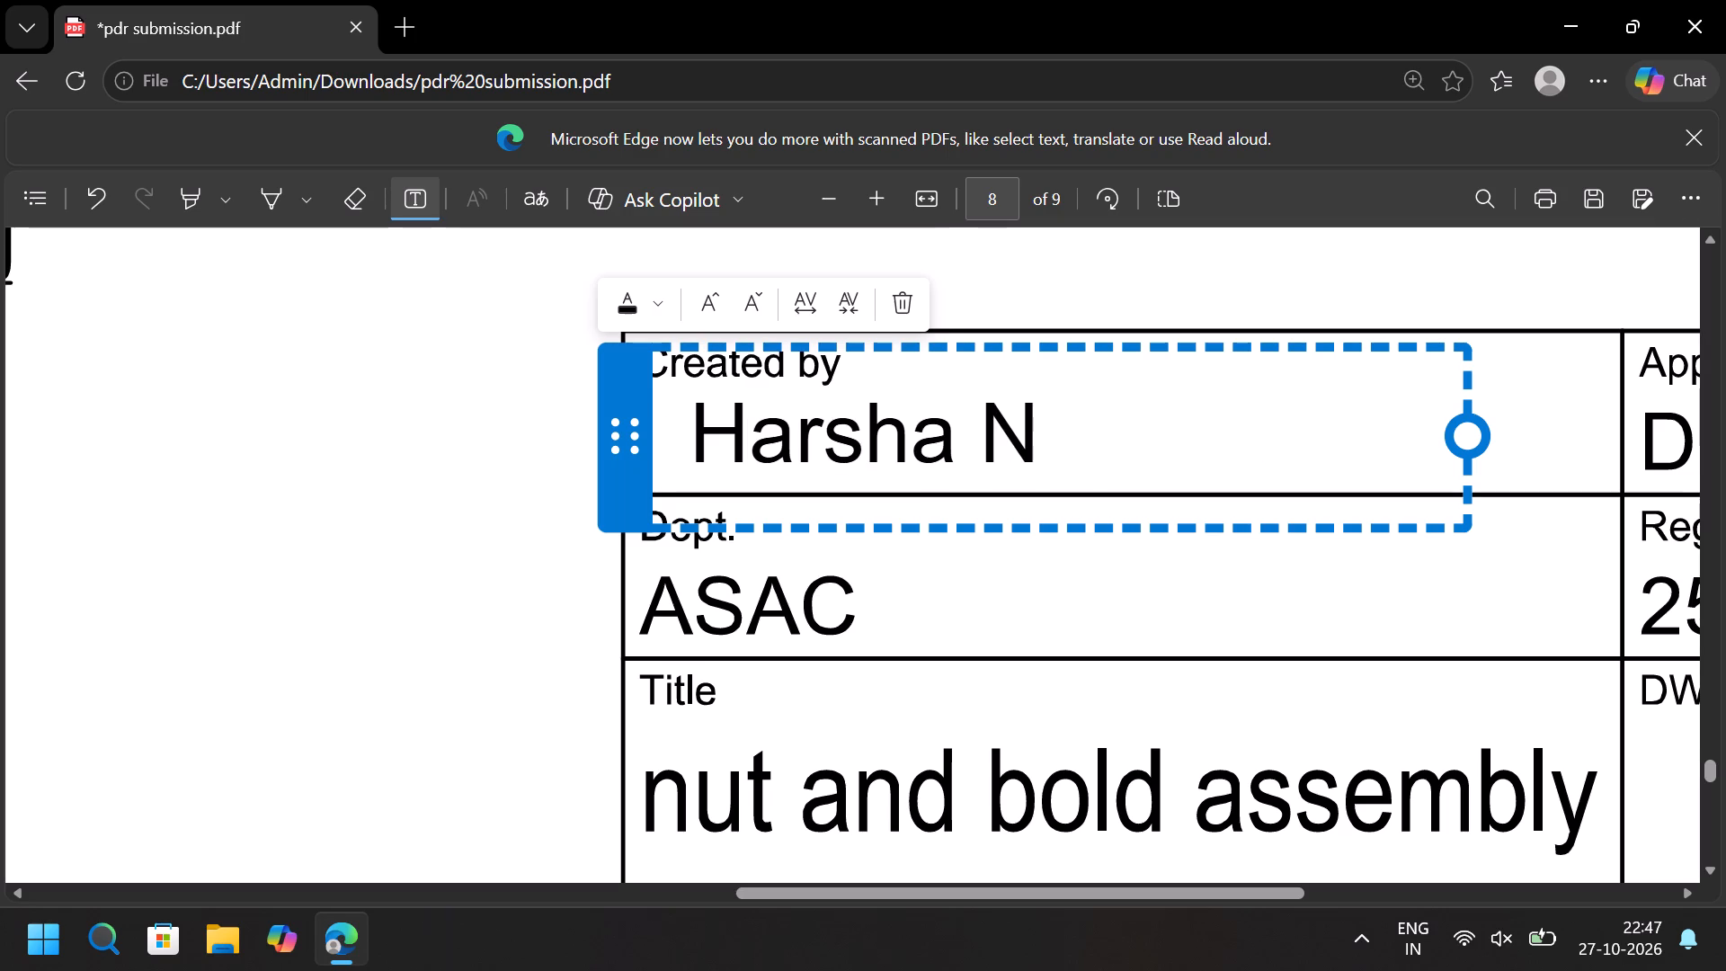
left_click_drag(636, 423, 596, 412)
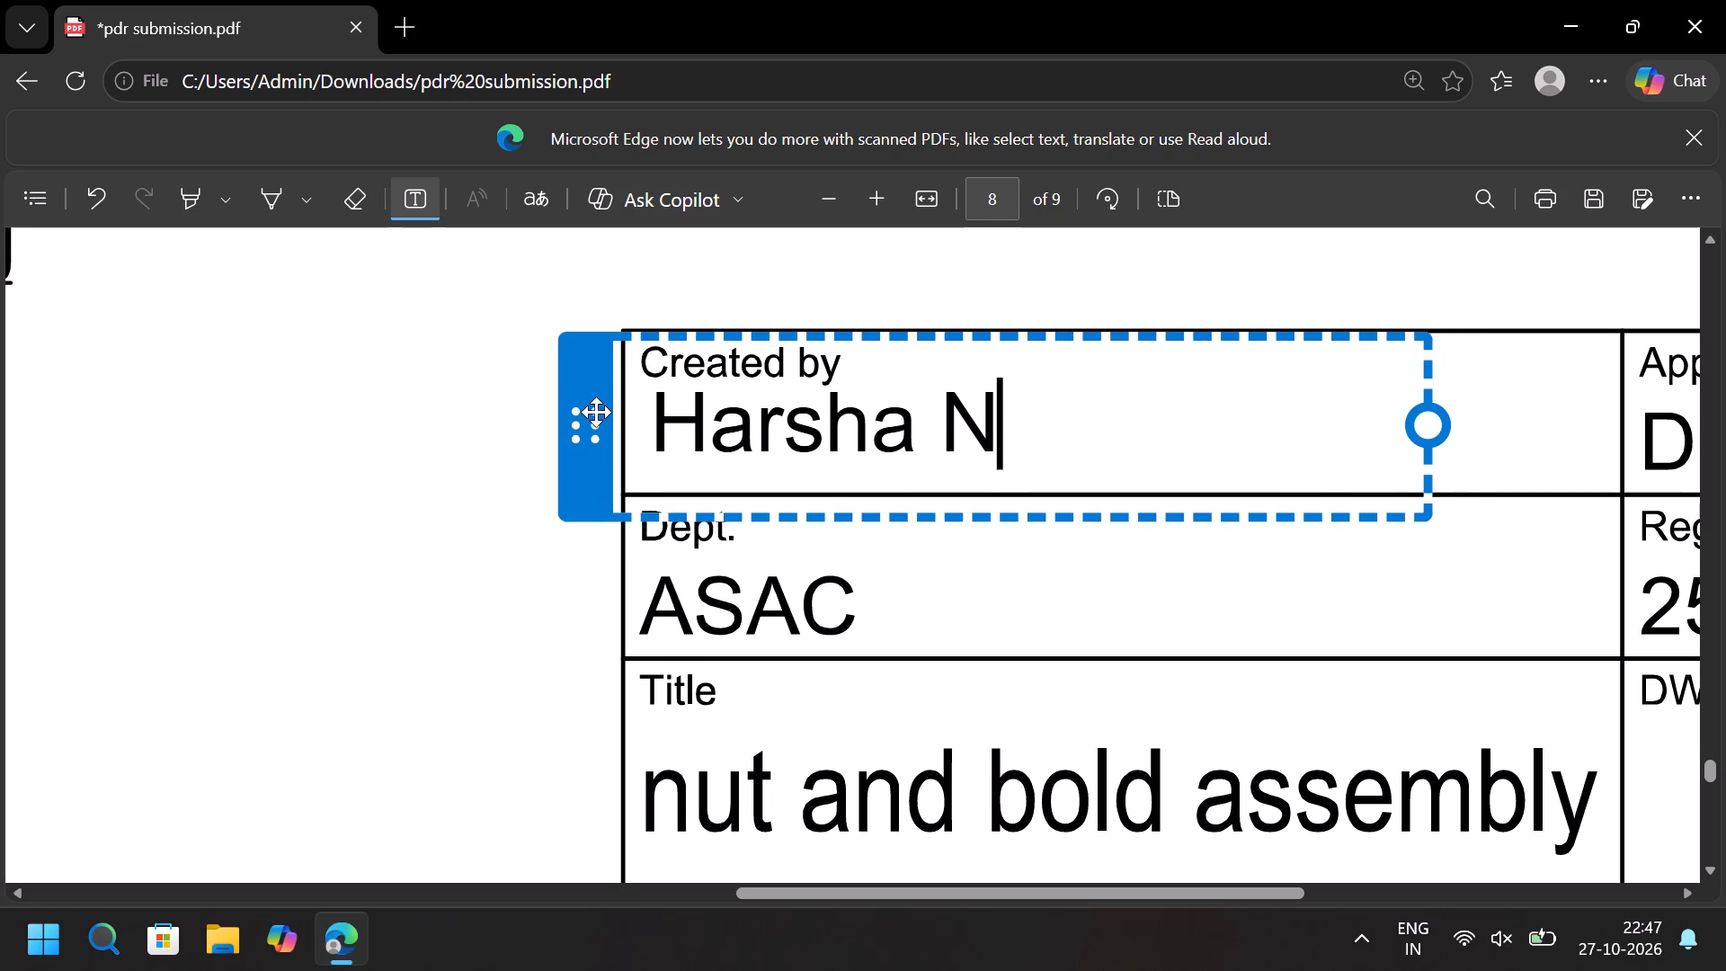
left_click_drag(596, 412, 594, 412)
left_click(522, 455)
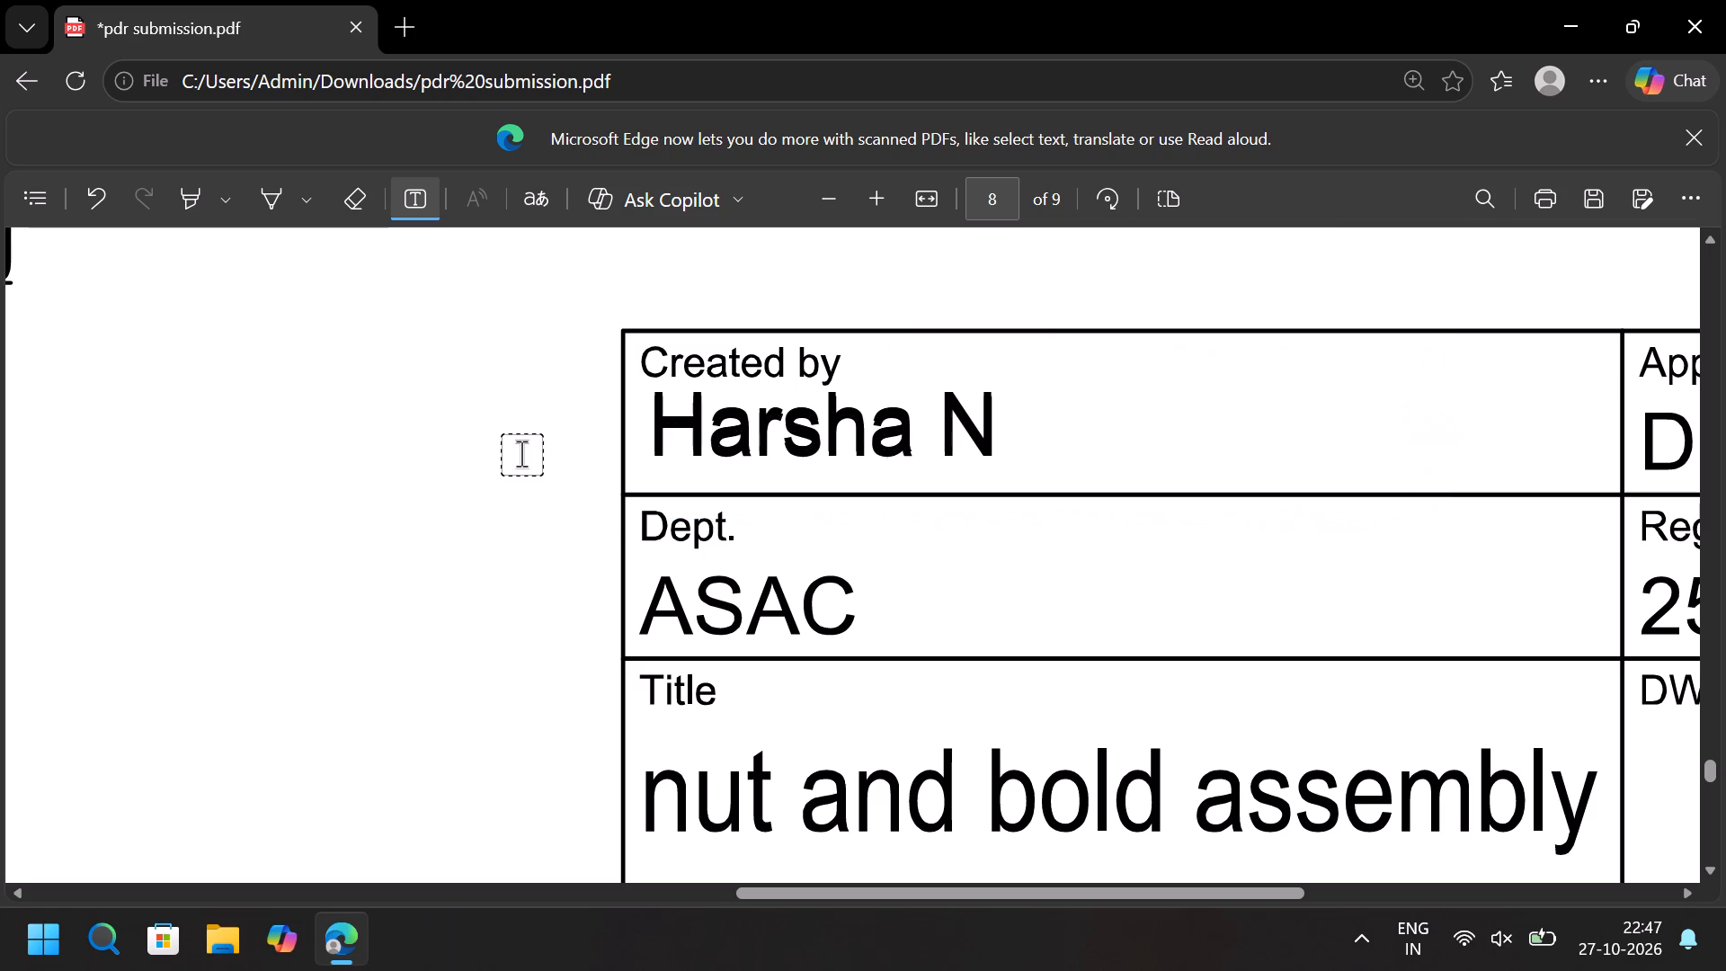
Reposition the creator's name on page 8 so it sits inside the Created by cell, close to the cell's left border.
scroll(522, 455, "left", 2)
left_click(389, 436)
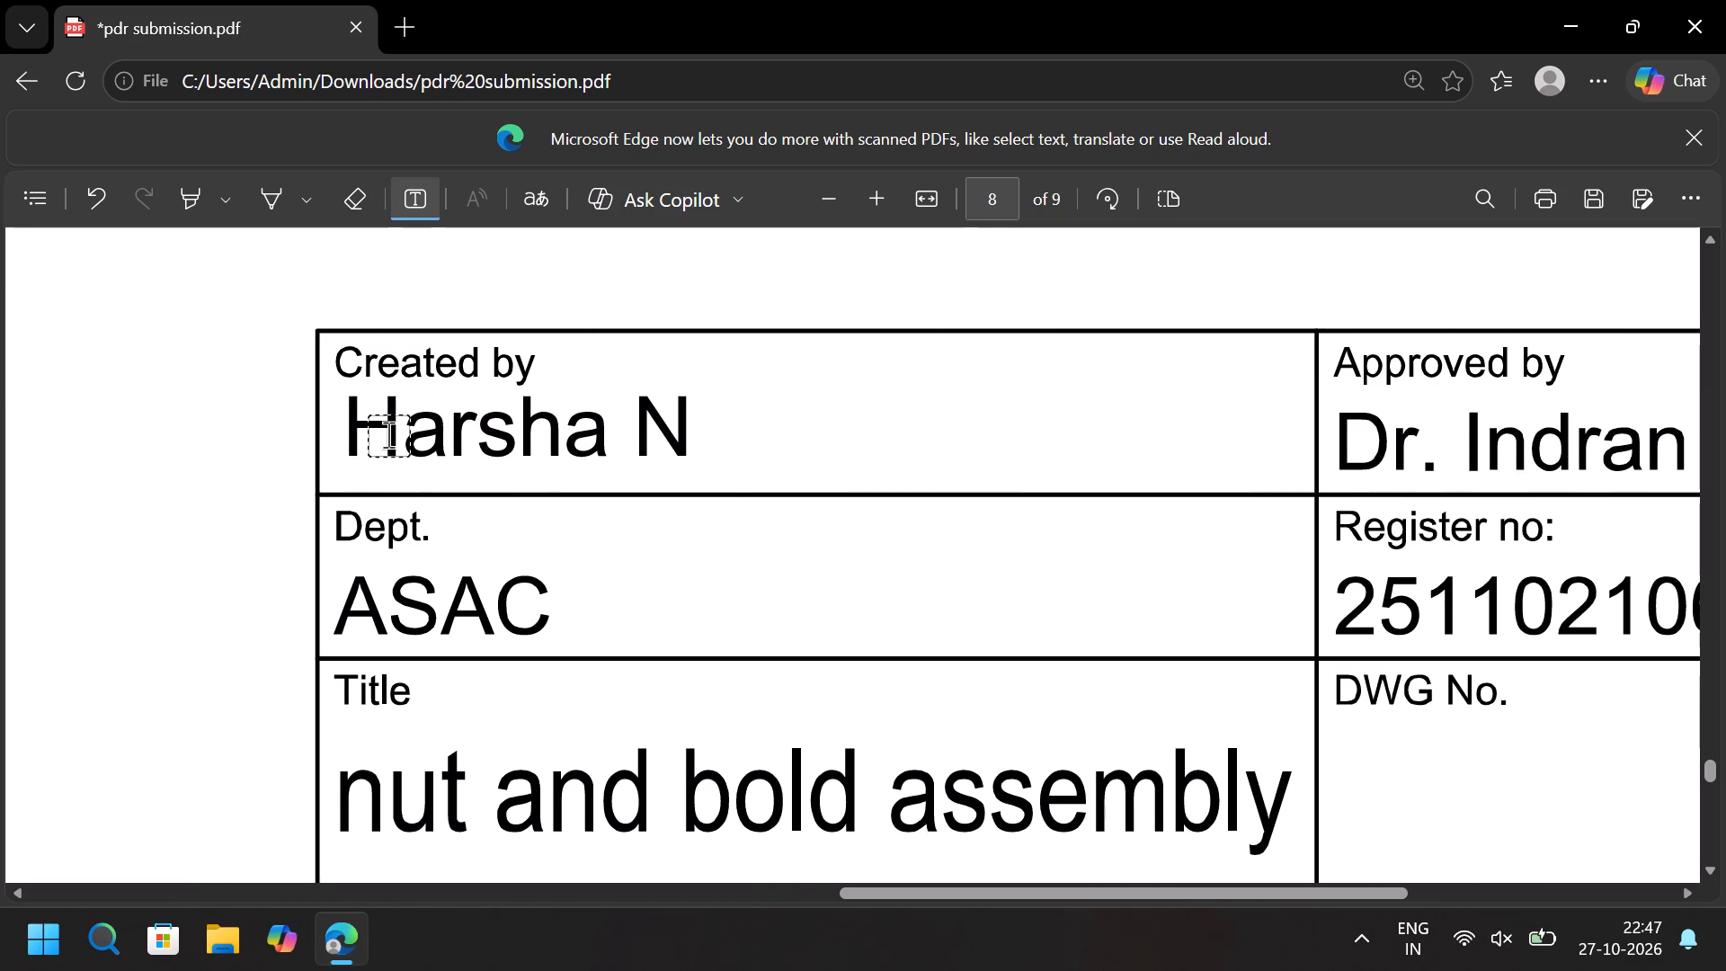
left_click_drag(281, 417, 1337, 474)
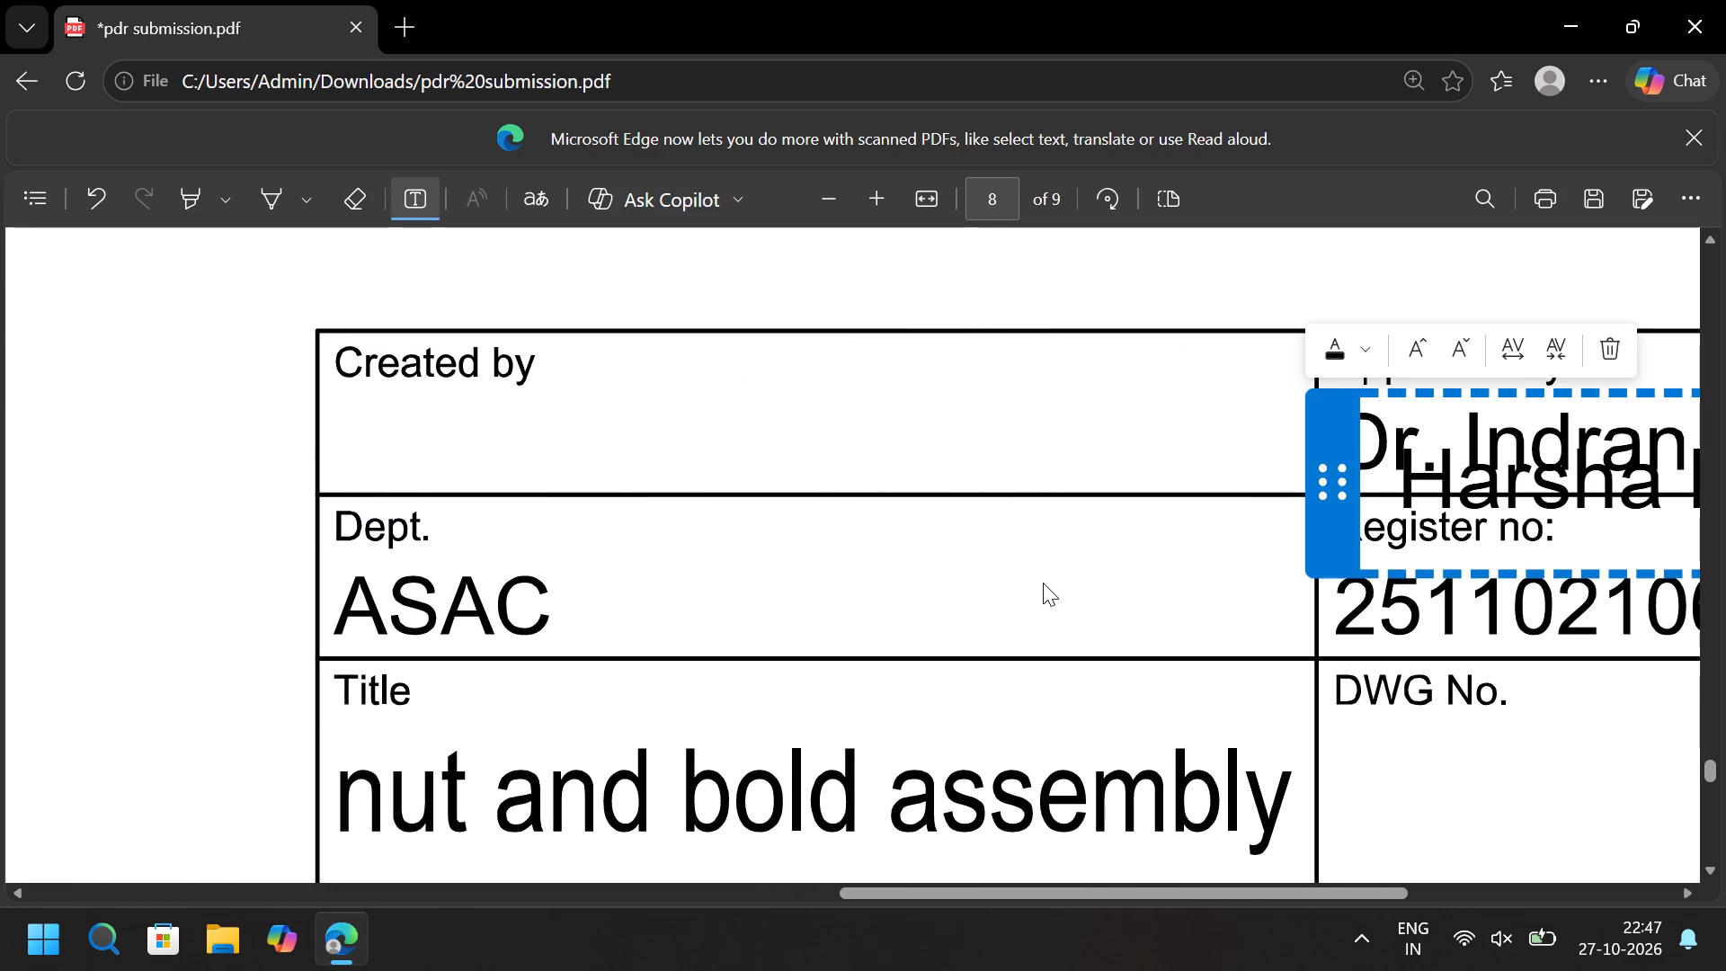
scroll(1043, 583, "left", 4)
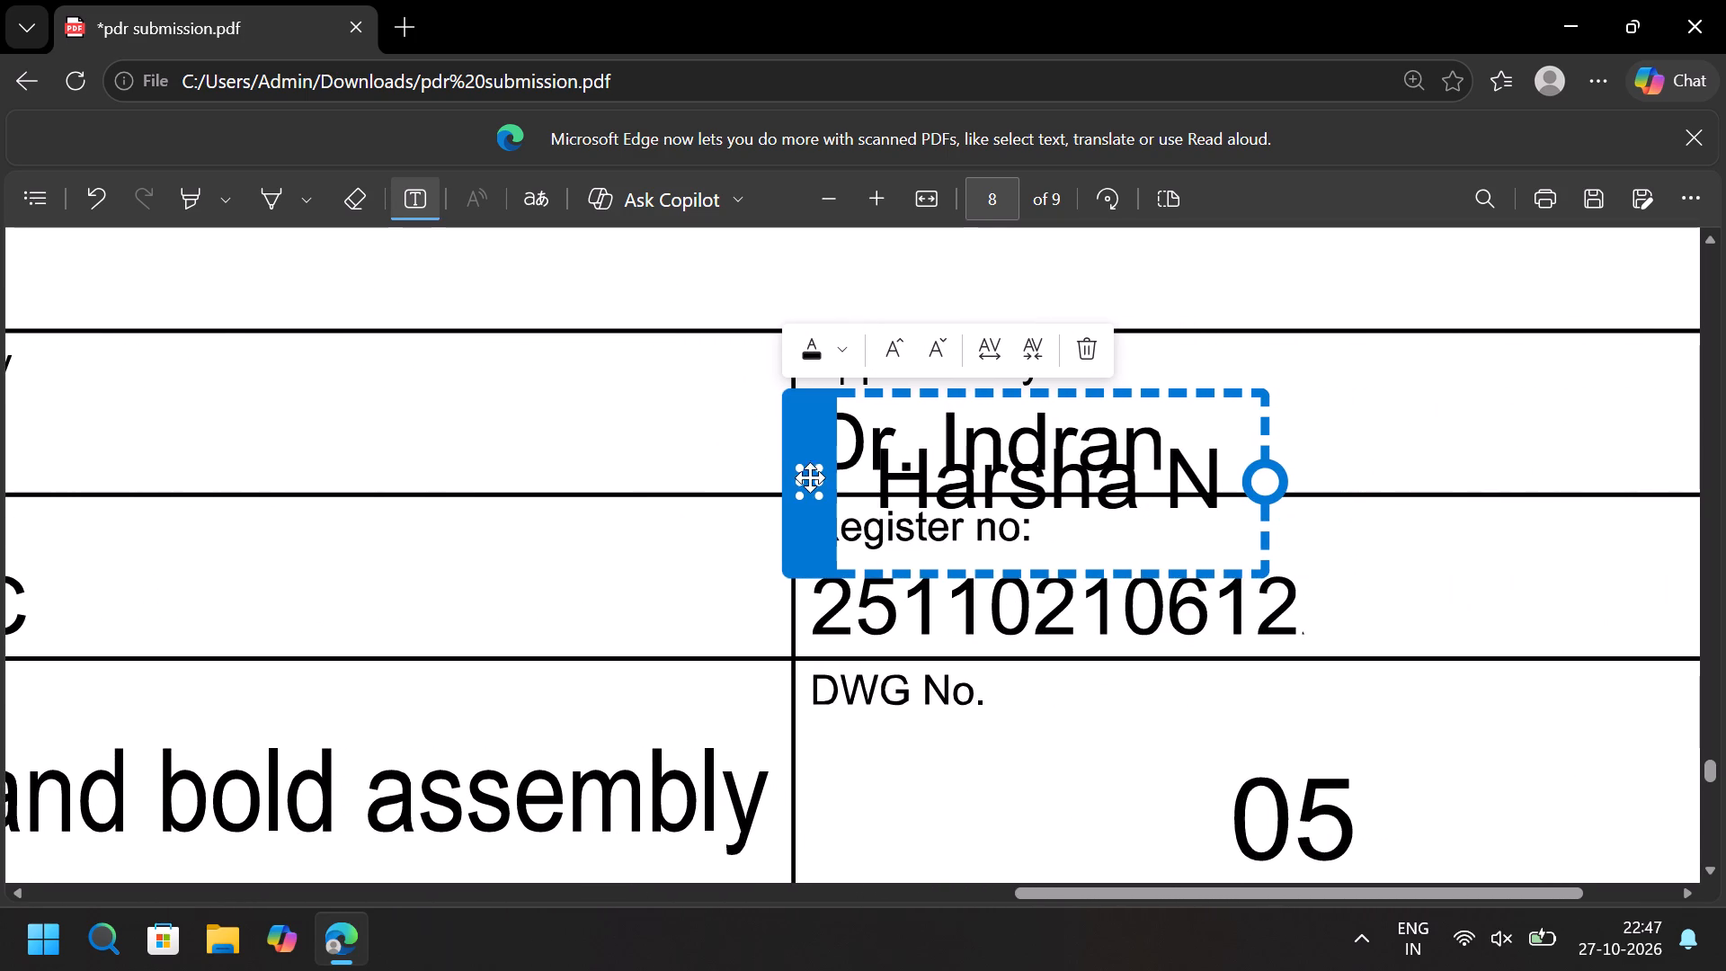
left_click_drag(801, 477, 888, 438)
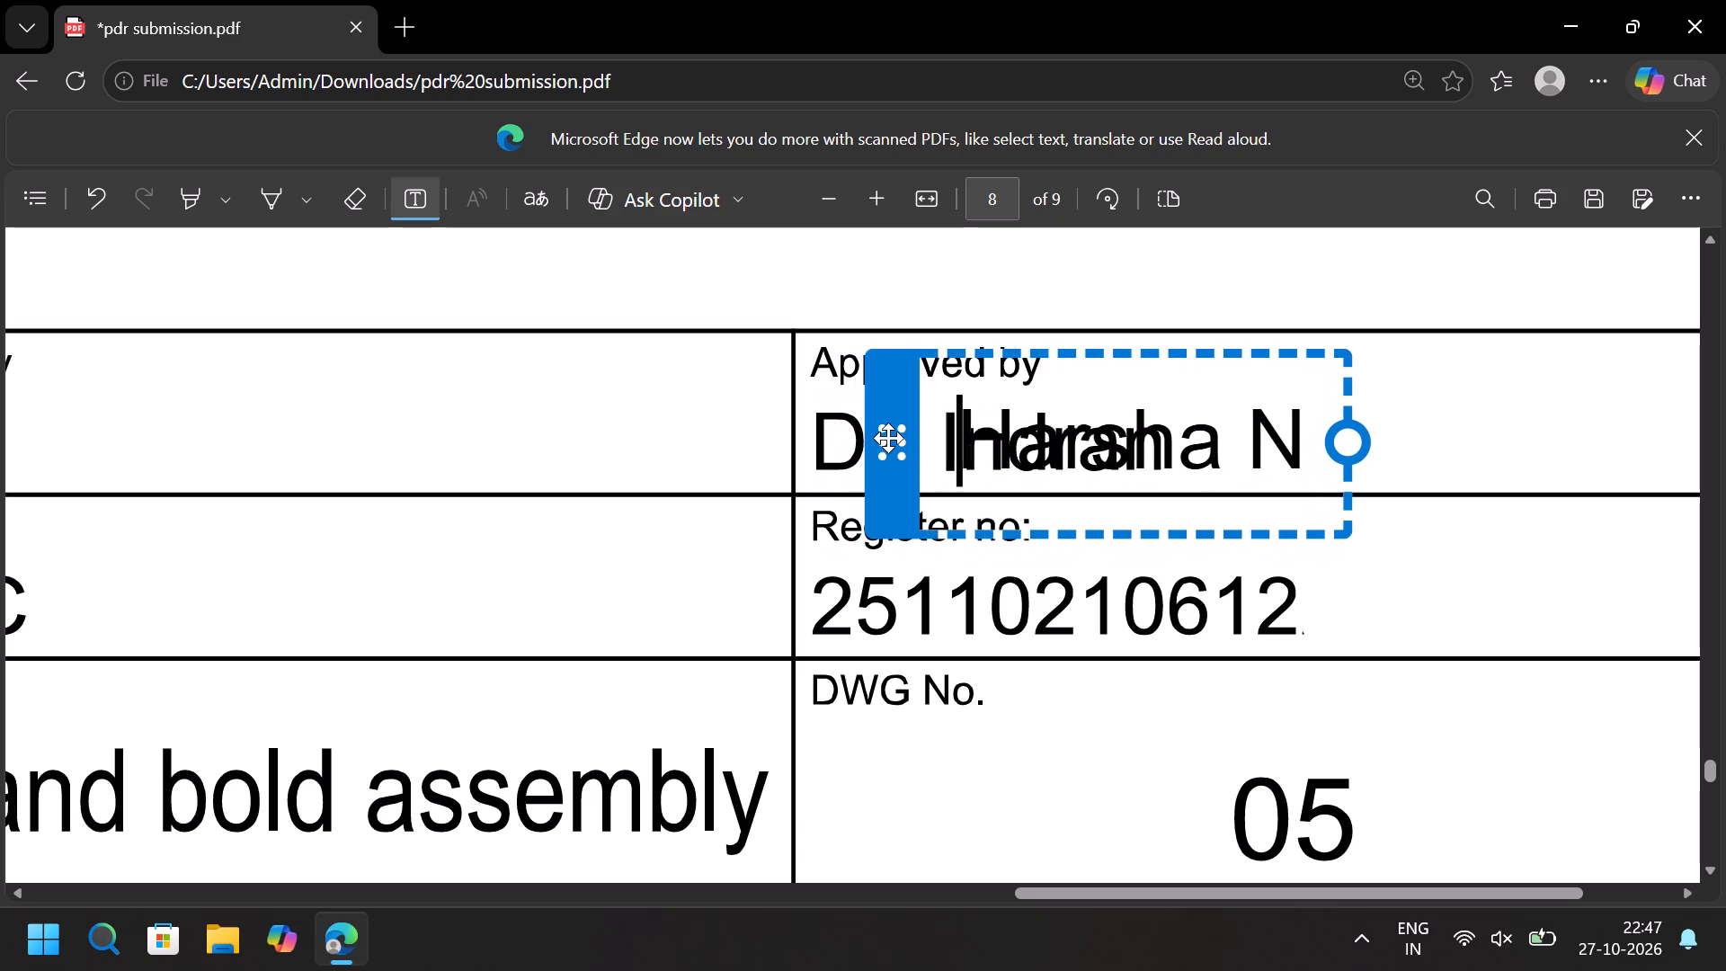
left_click_drag(888, 438, 939, 441)
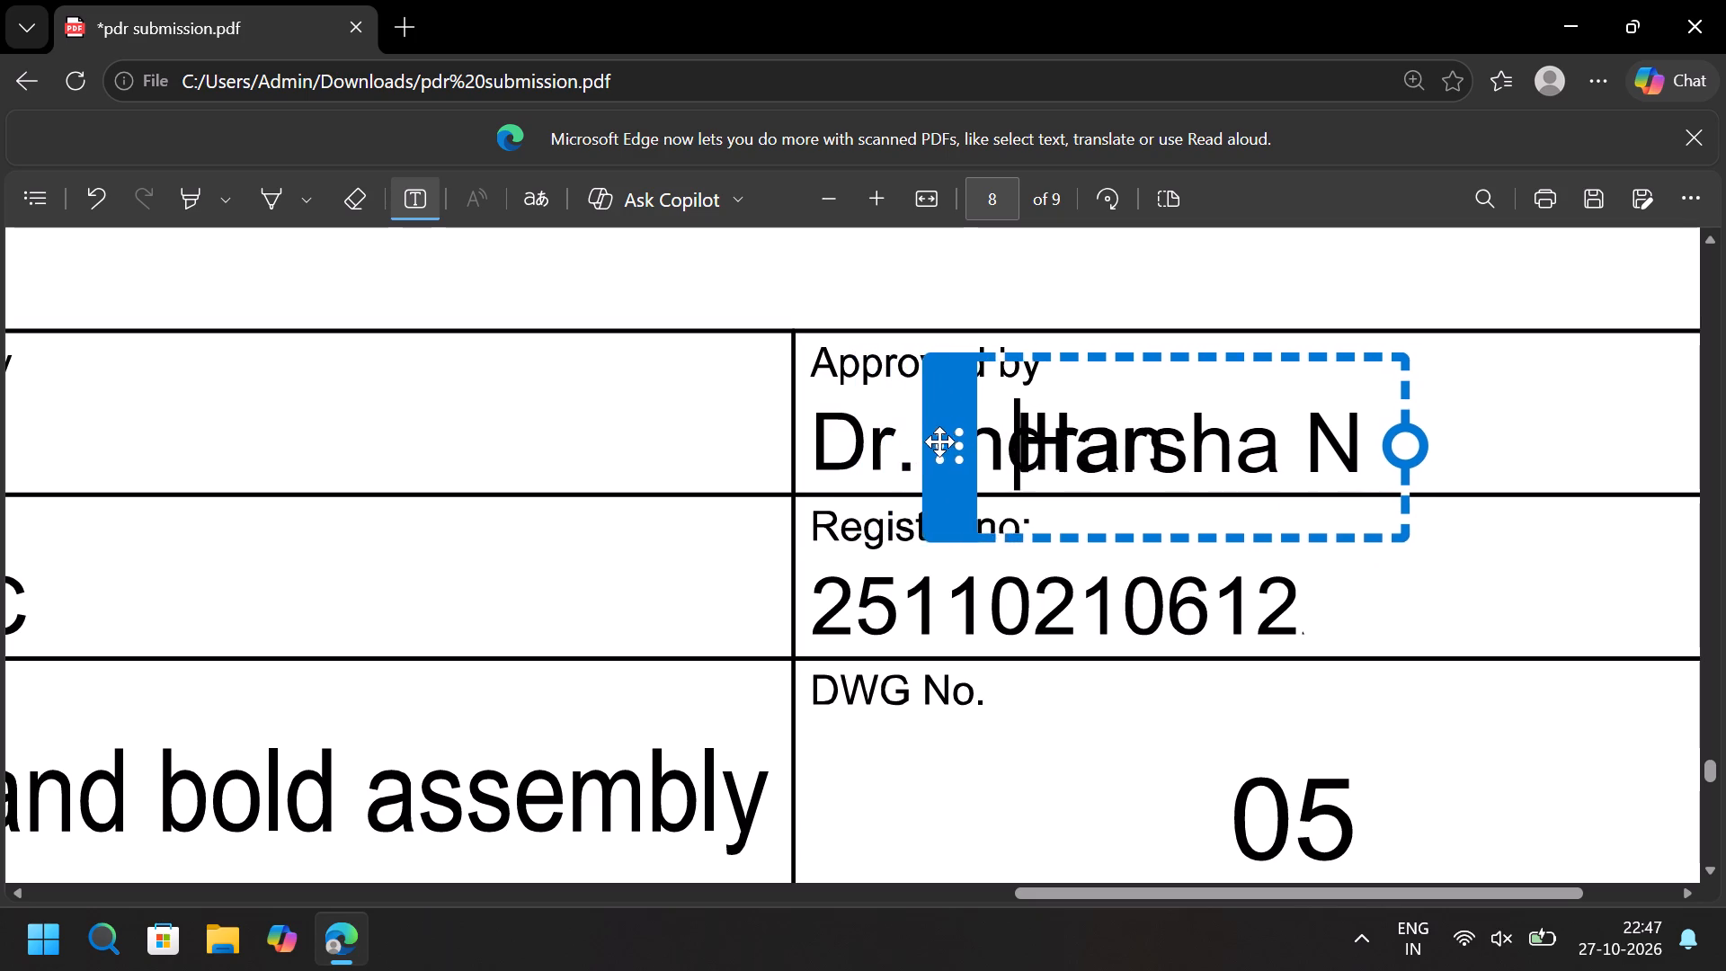
left_click_drag(939, 441, 447, 425)
scroll(447, 425, "left", 4)
scroll(447, 425, "down", 3, "ctrl")
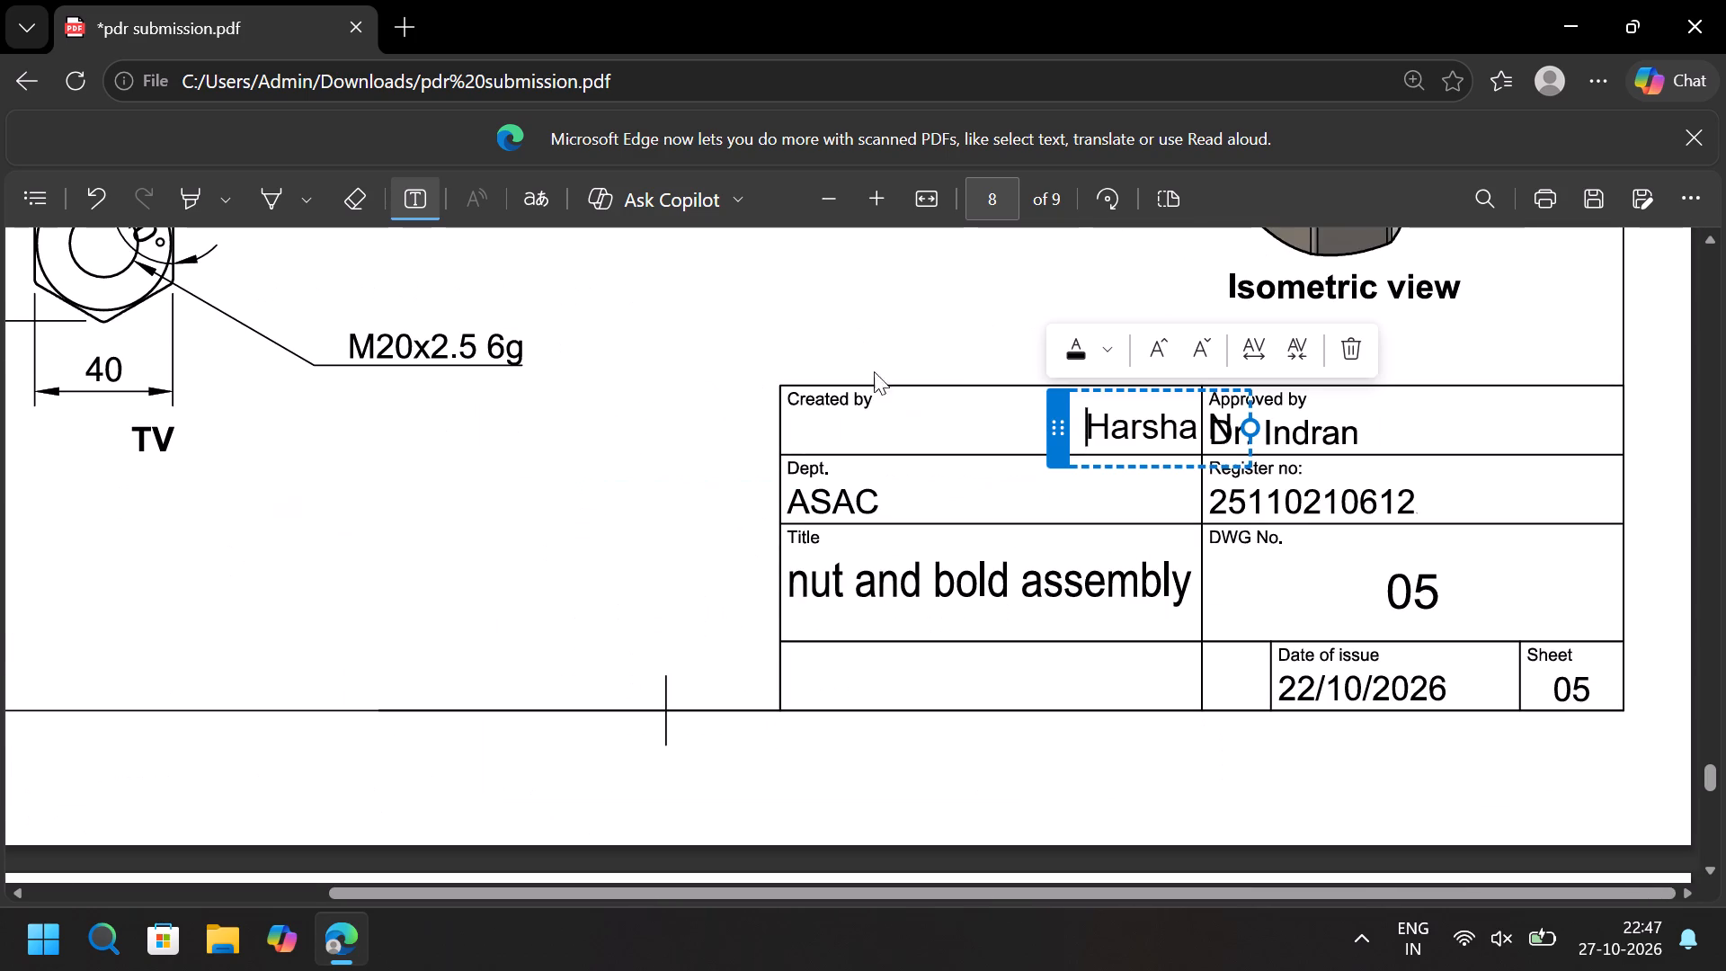
left_click_drag(1063, 431, 847, 438)
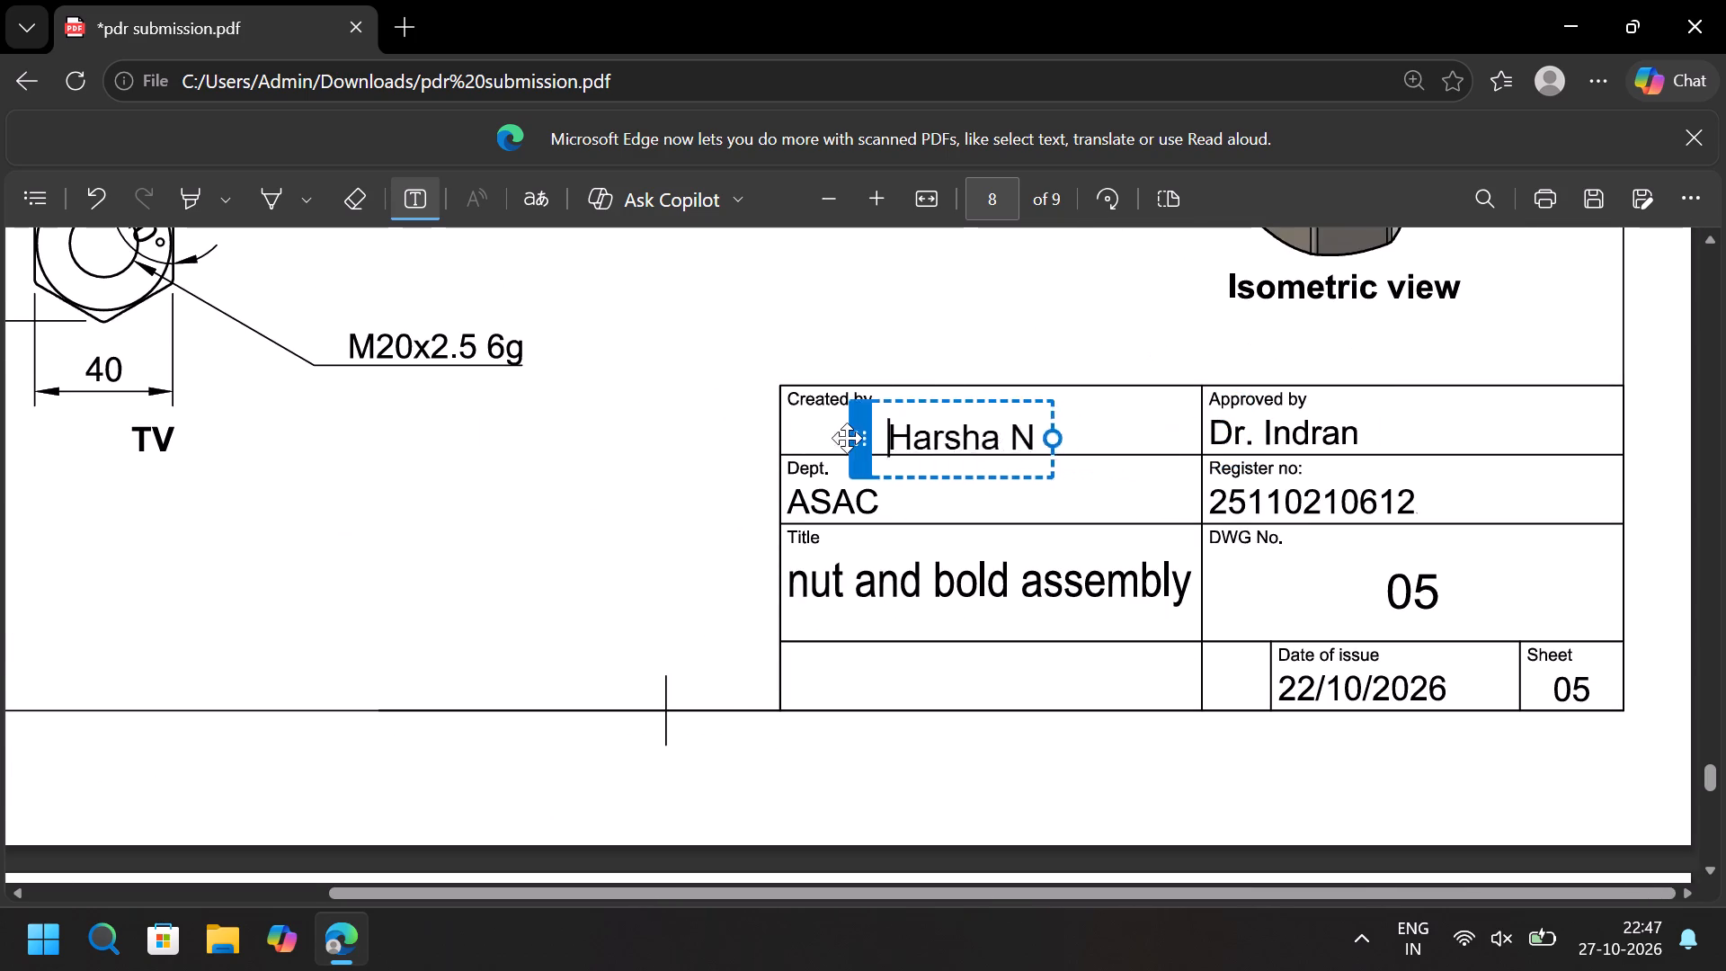
left_click_drag(847, 438, 778, 432)
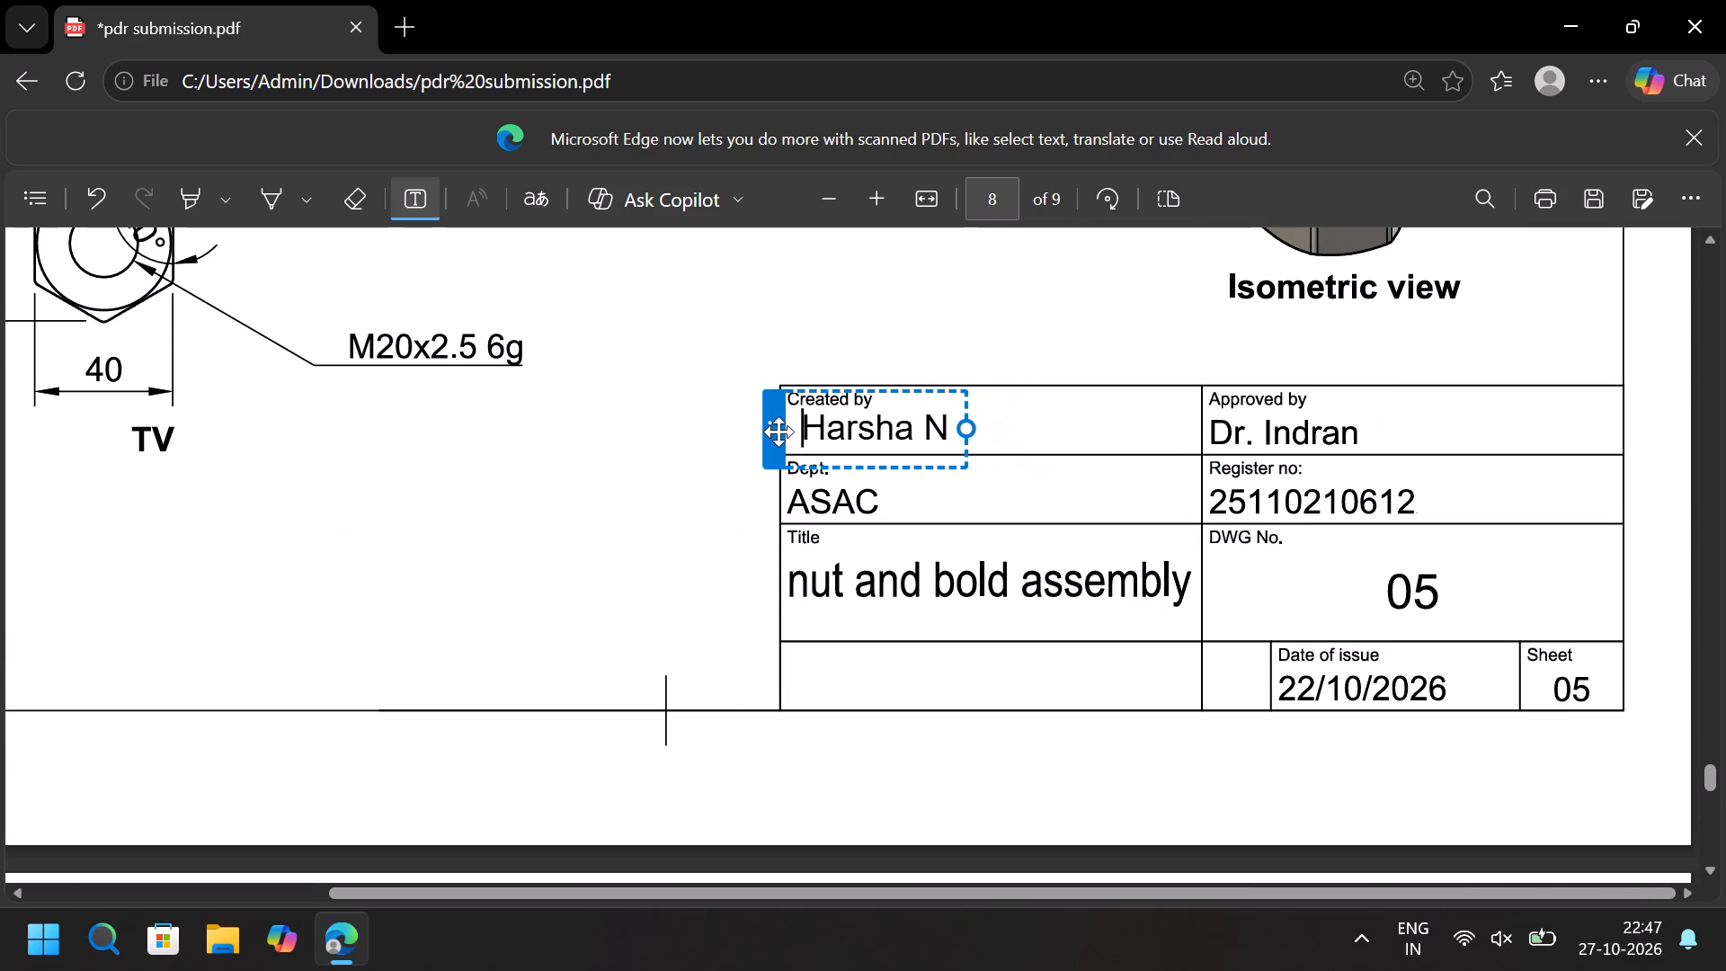
left_click_drag(778, 432, 770, 432)
left_click(690, 474)
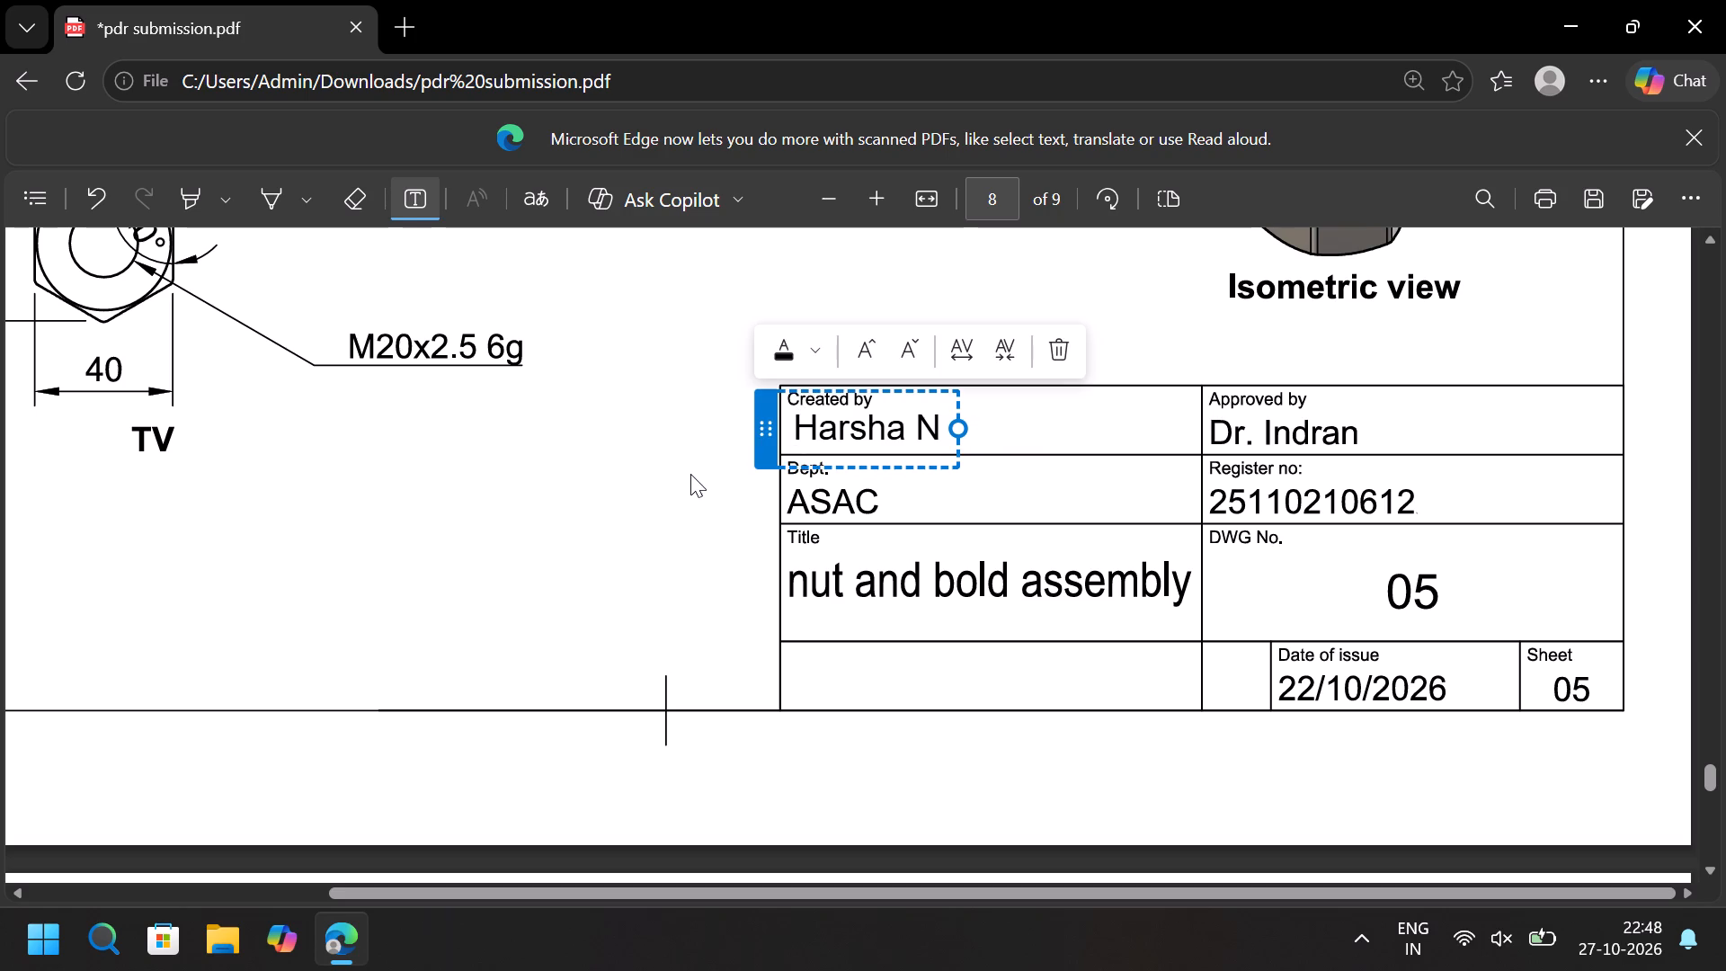
left_click(808, 439)
left_click(769, 429)
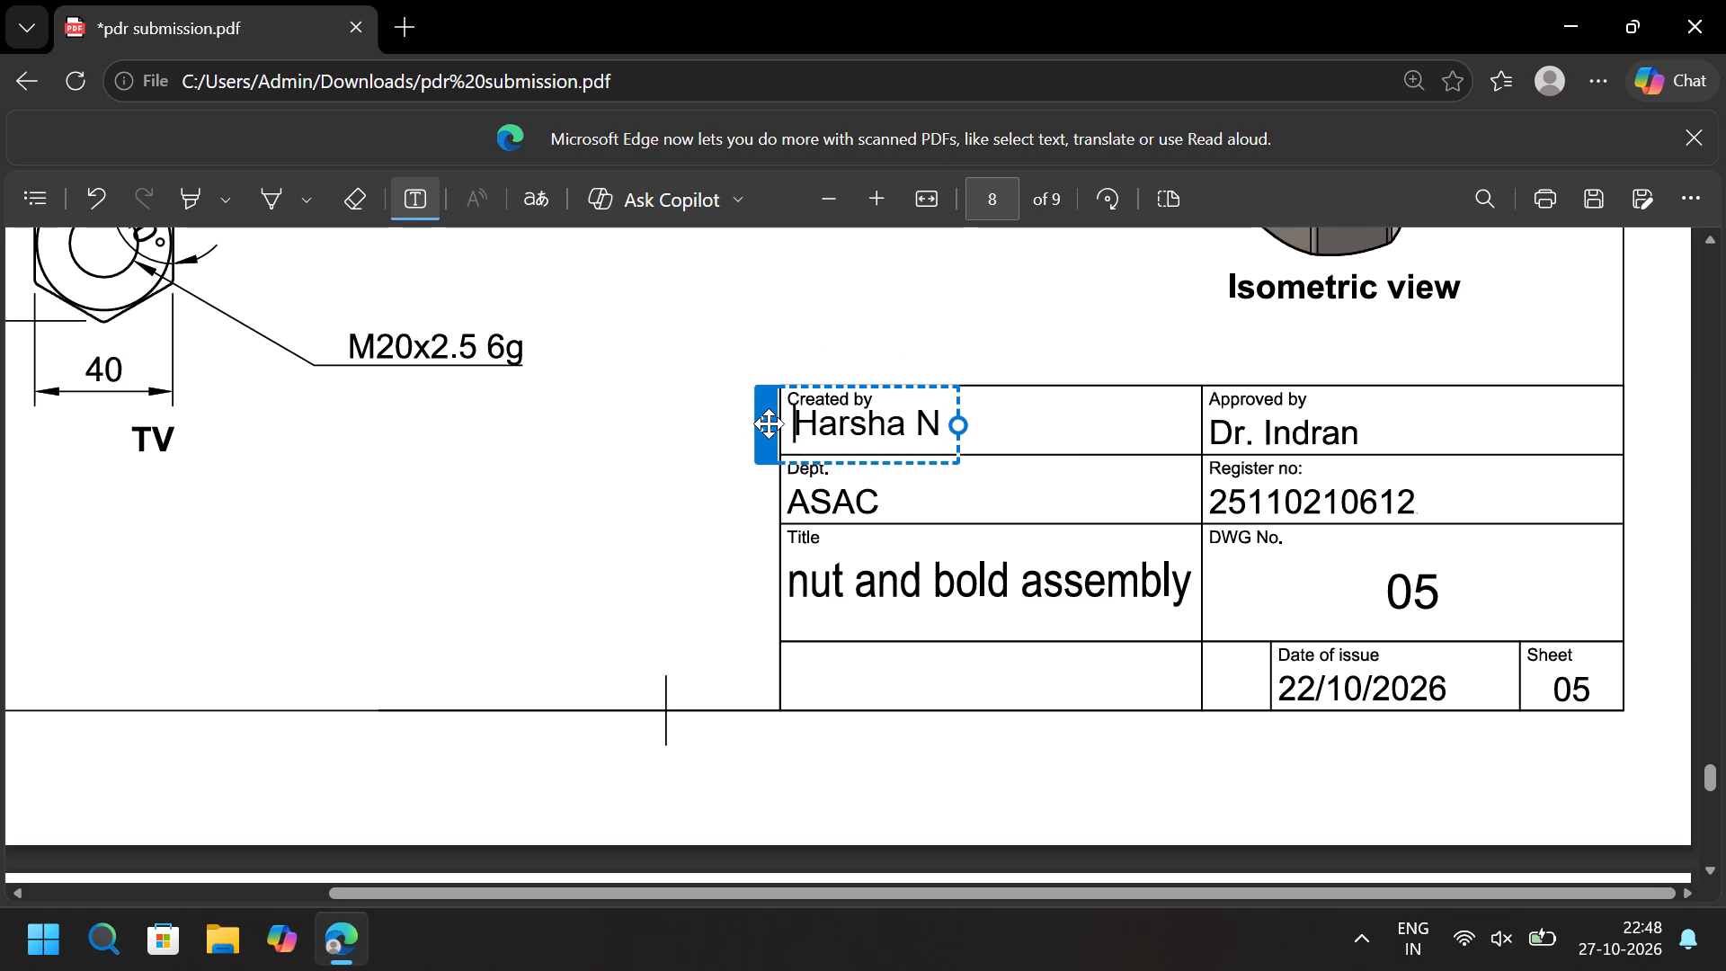
left_click(688, 462)
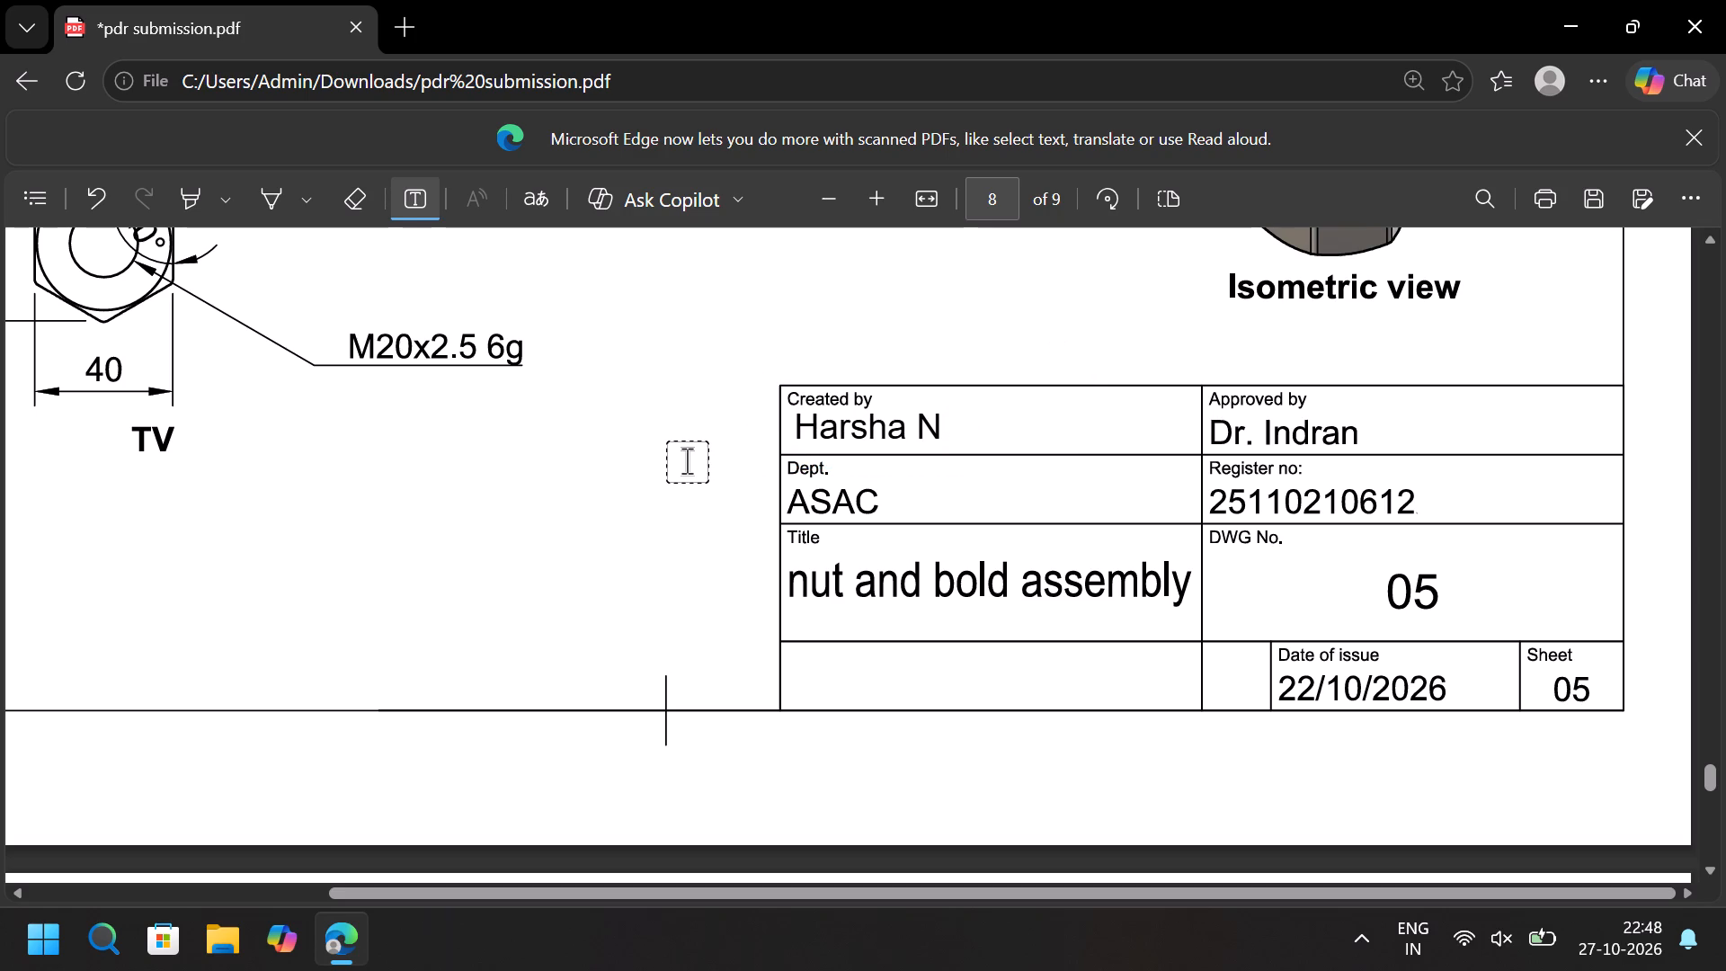
Start a new text box at the end of the register number in the page 8 title block.
scroll(786, 489, "left", 2)
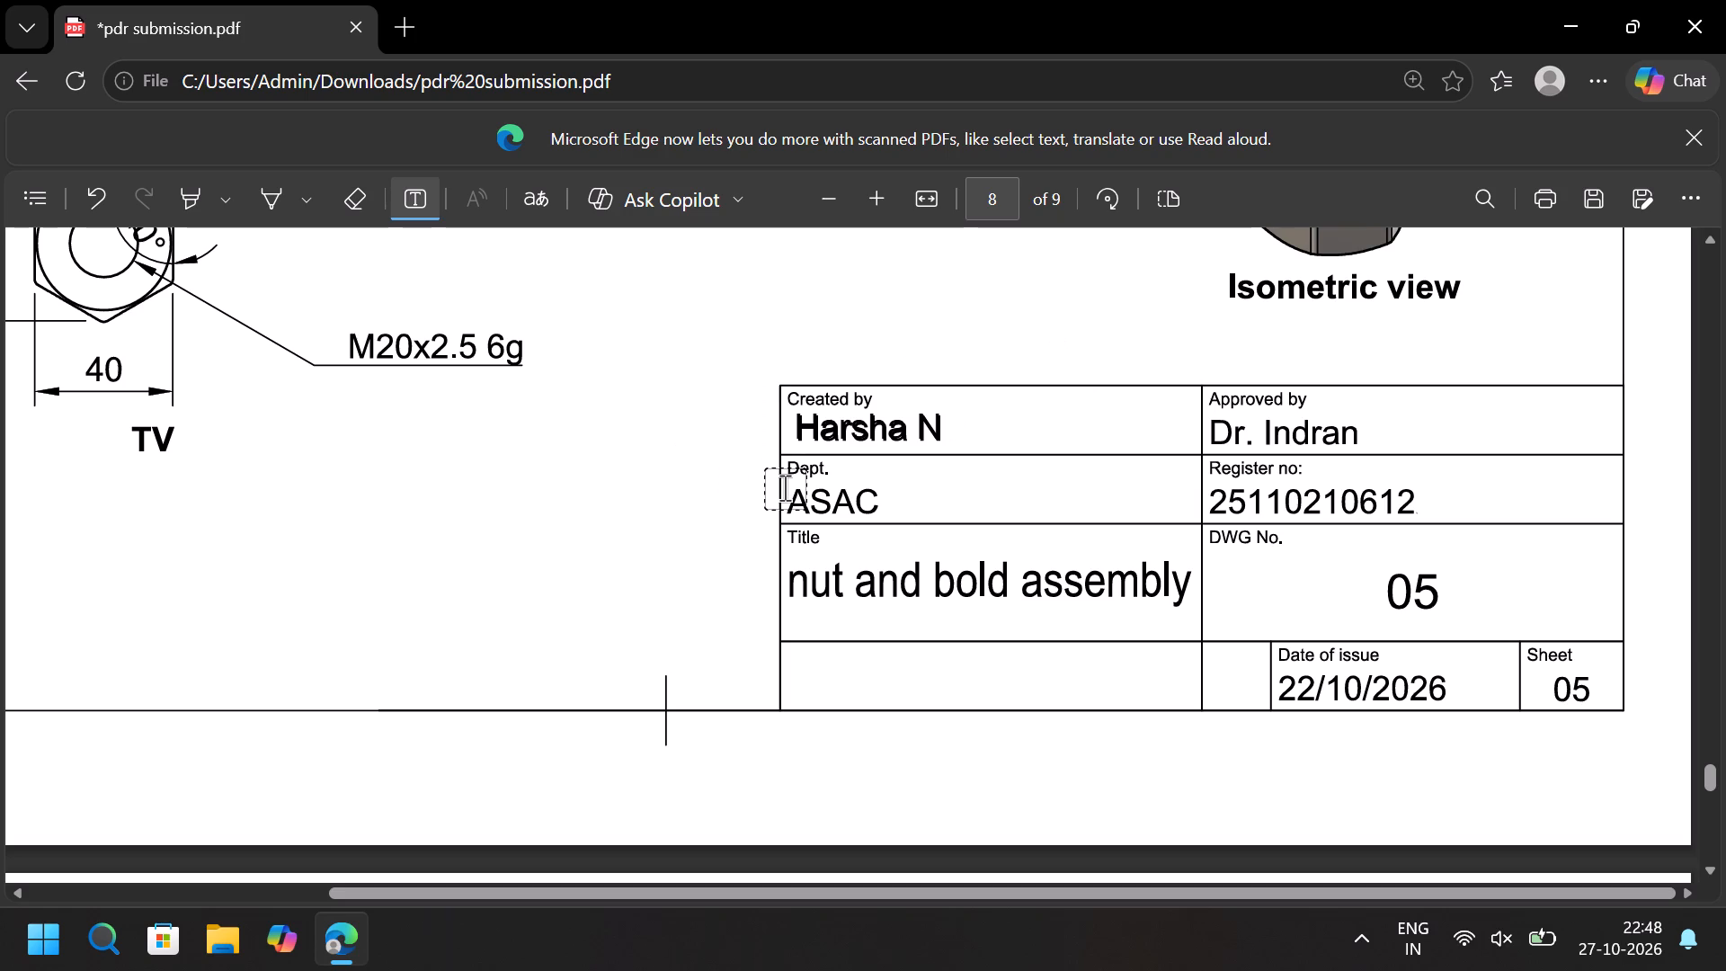
scroll(786, 489, "left", 1)
scroll(1332, 484, "left", 3)
scroll(1332, 484, "up", 3, "ctrl")
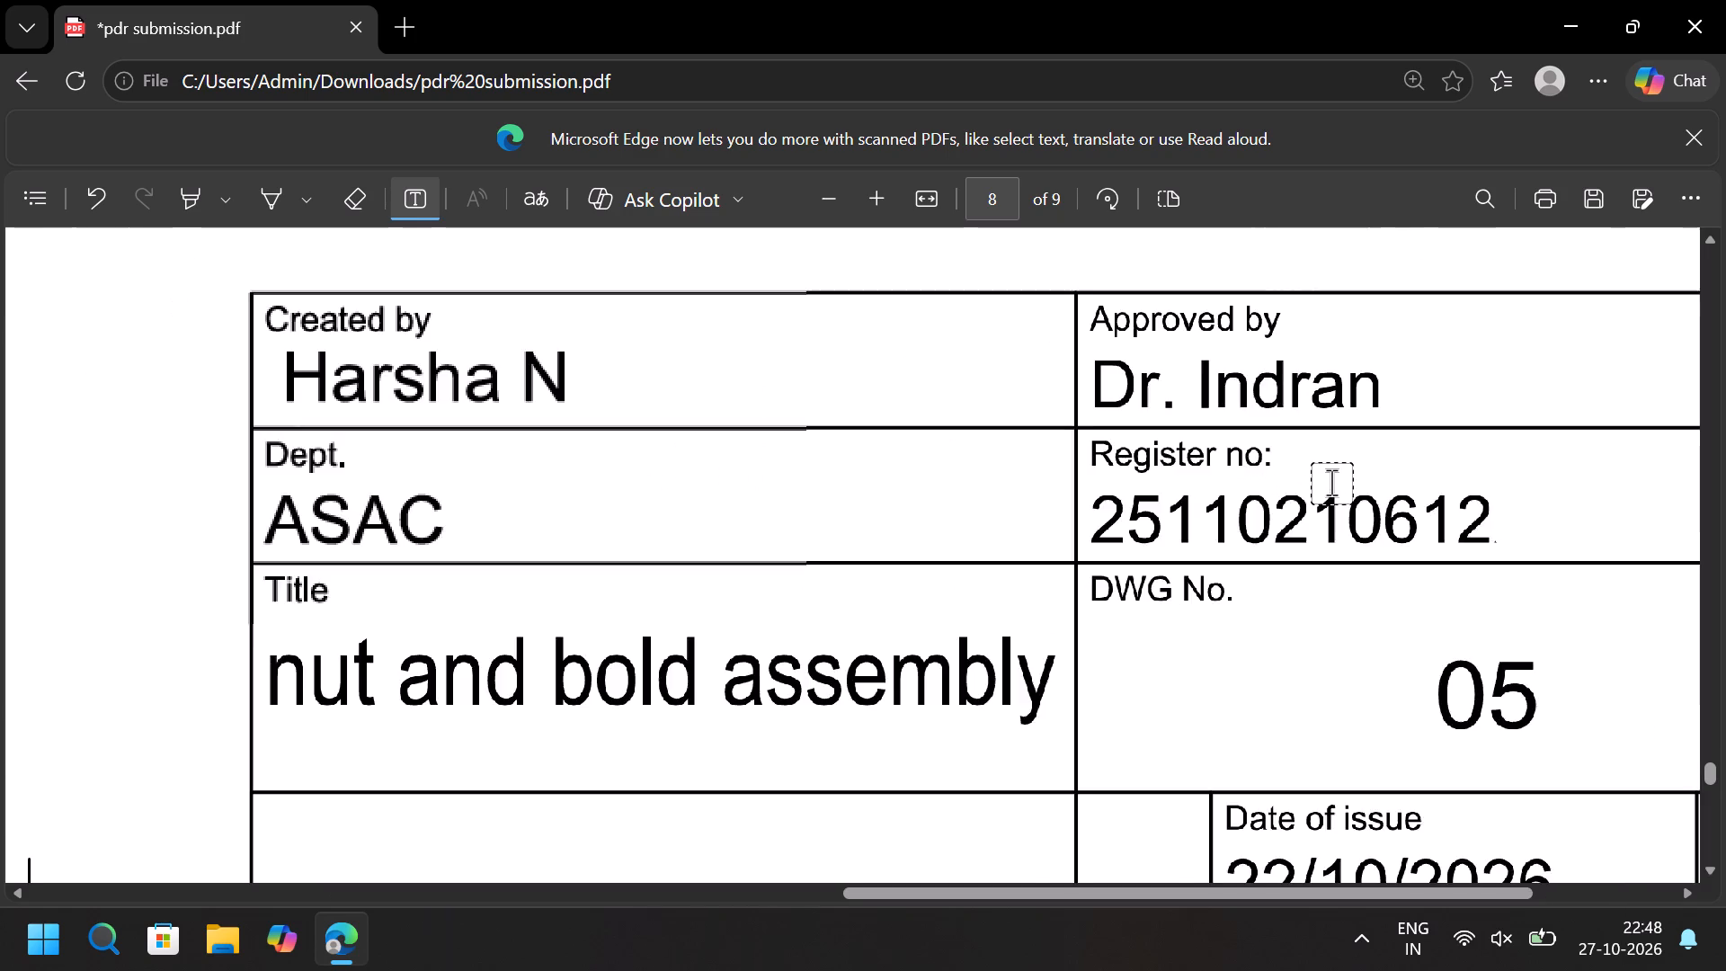
scroll(1332, 484, "up", 3, "ctrl")
scroll(1332, 484, "left", 7)
scroll(1332, 484, "up", 4, "ctrl")
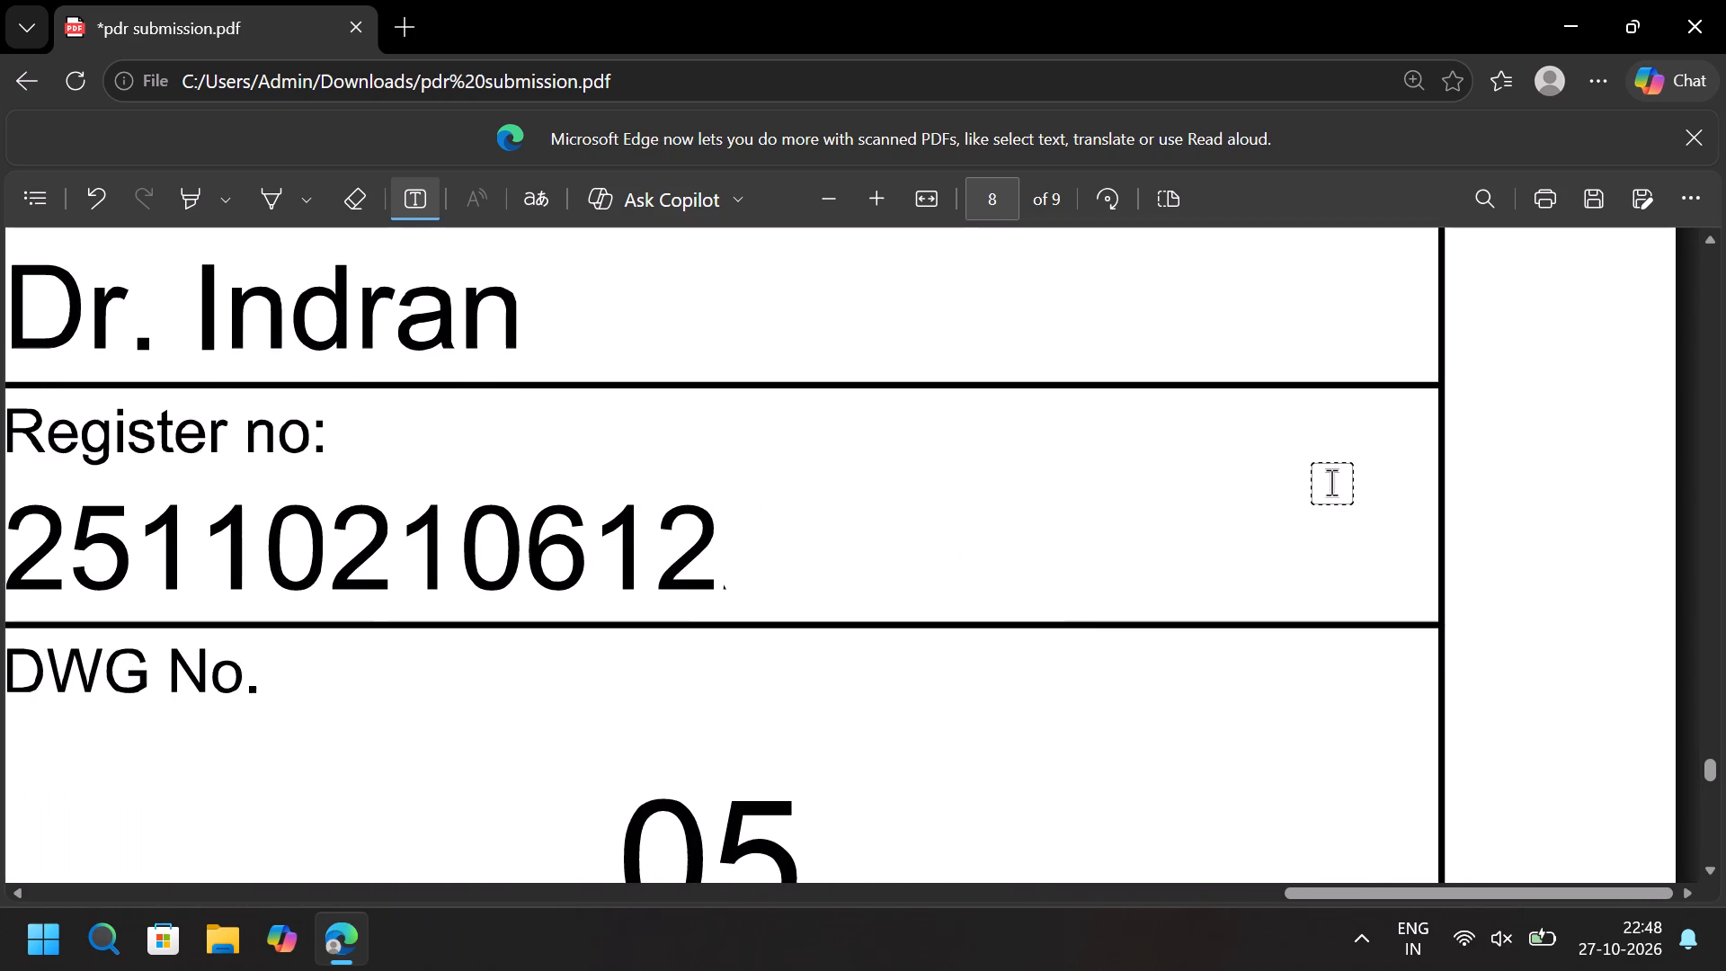
scroll(1332, 484, "up", 16, "ctrl")
Append 49 to the register number on page 8, reduced one text size and set flush against the existing digits.
left_click(734, 539)
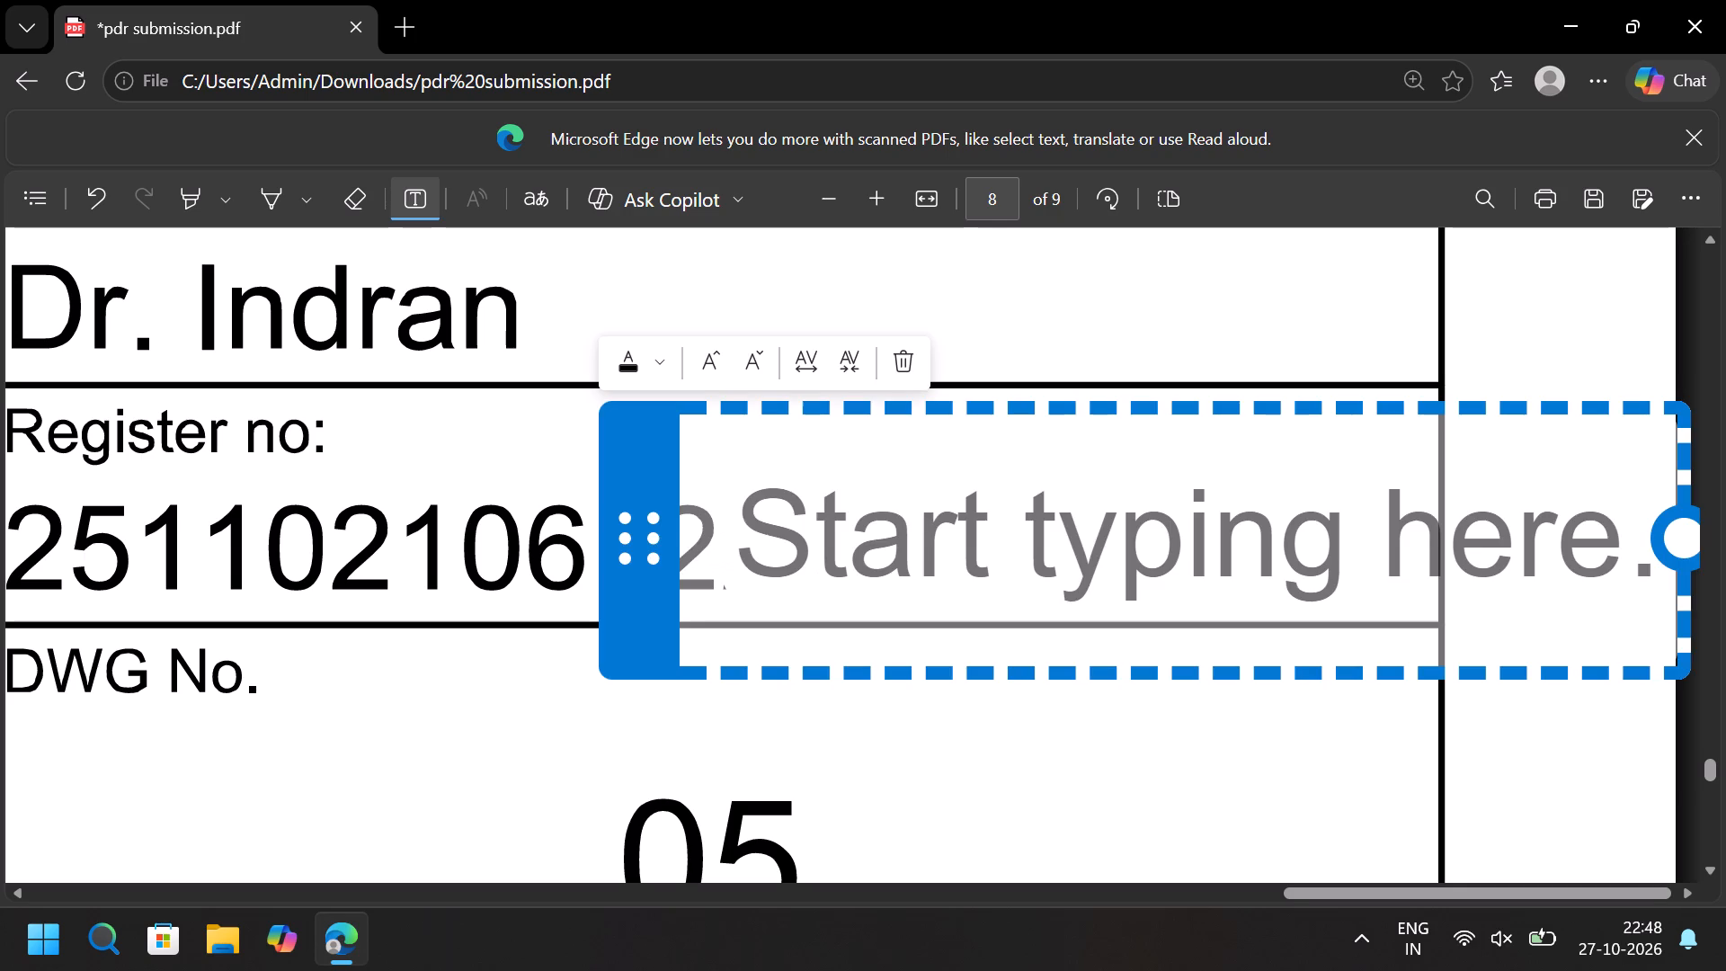
type("49")
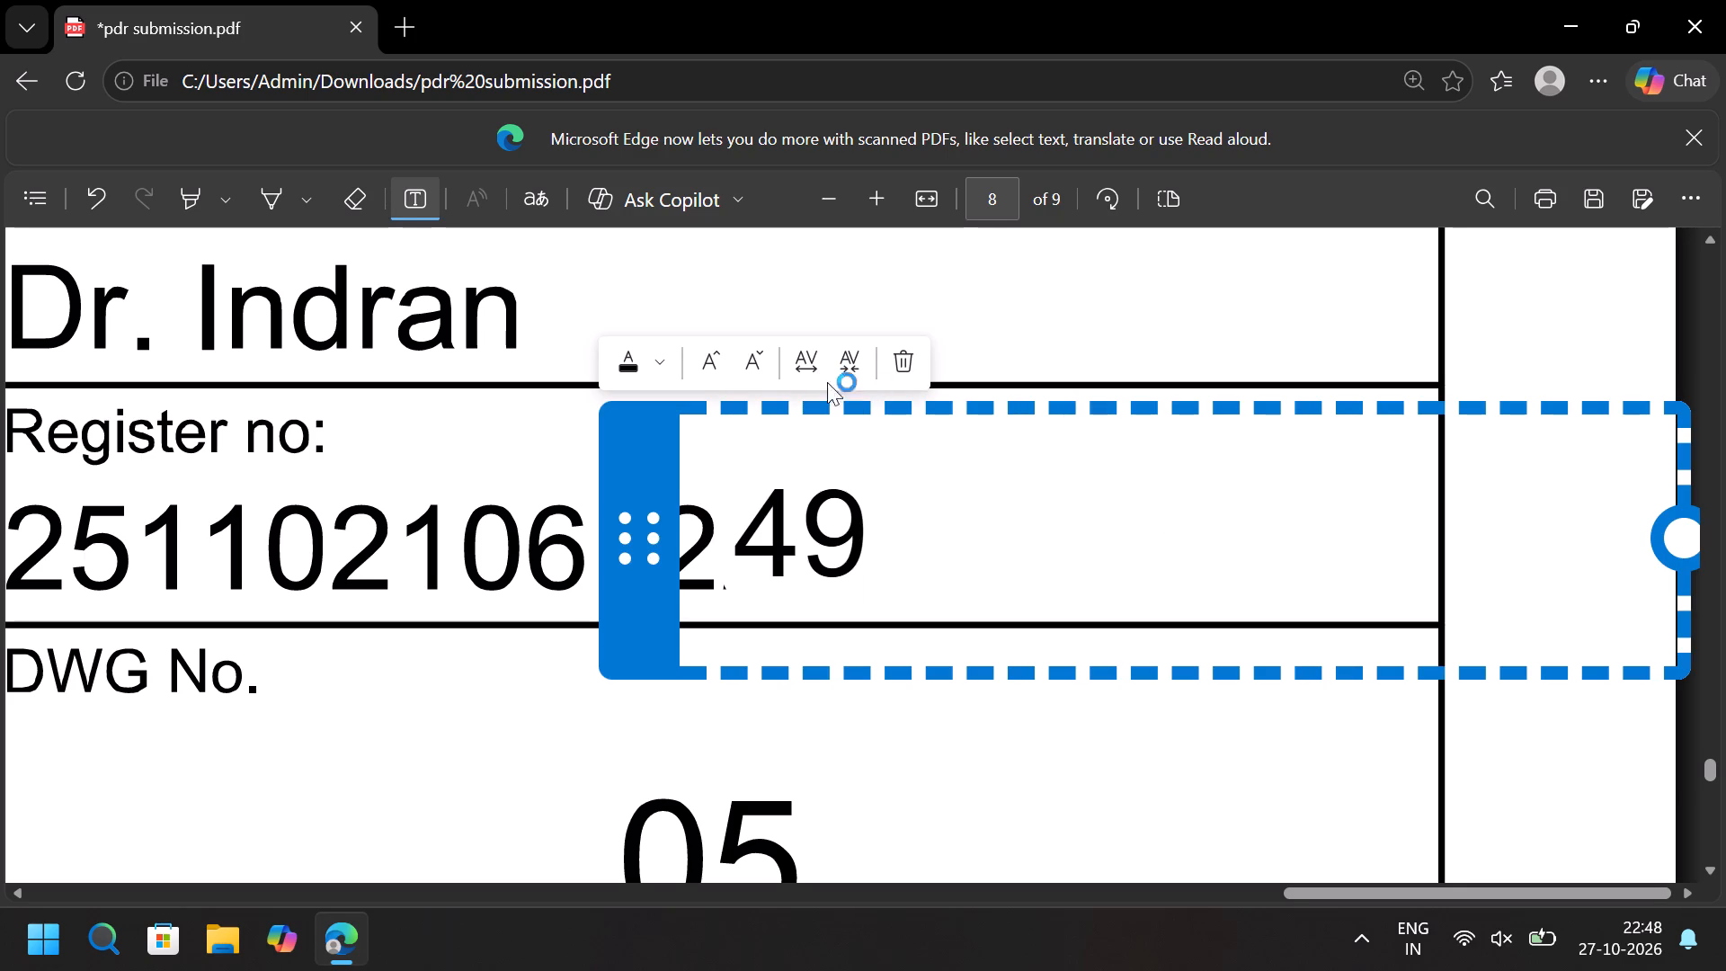
left_click(754, 352)
left_click_drag(645, 515, 634, 537)
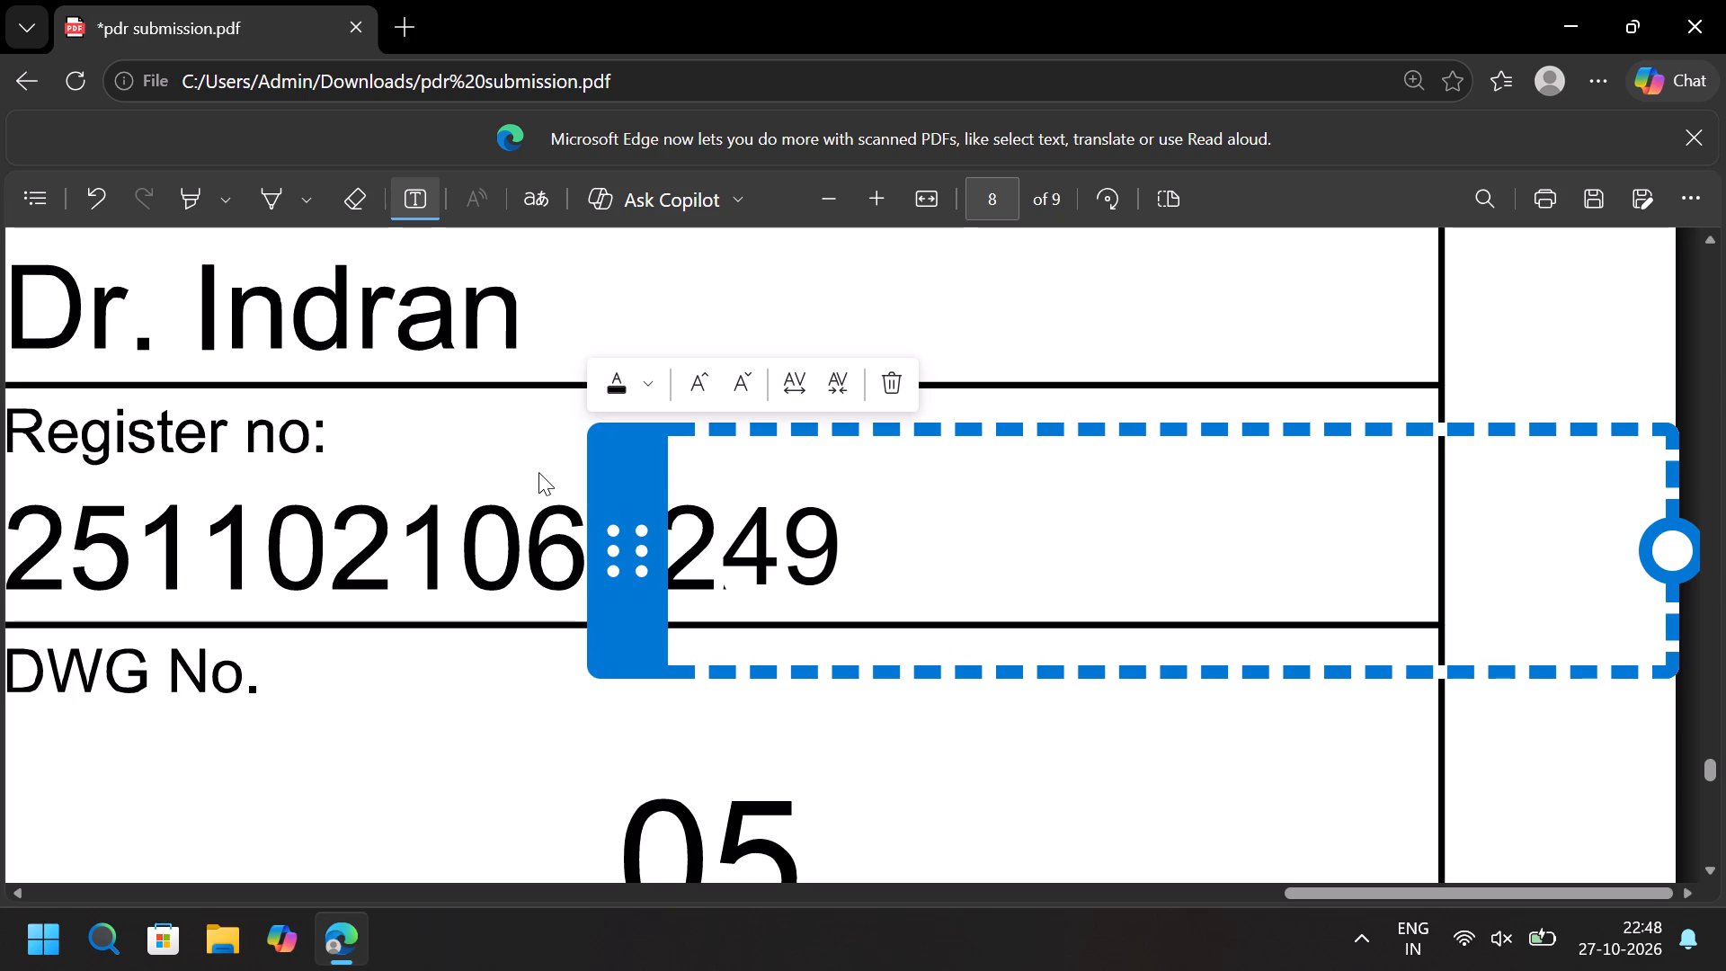
left_click(538, 472)
Paint over the title text "nut and bold assembly" on page 8 with white pen strokes until the cell is blank.
scroll(538, 472, "down", 2, "ctrl")
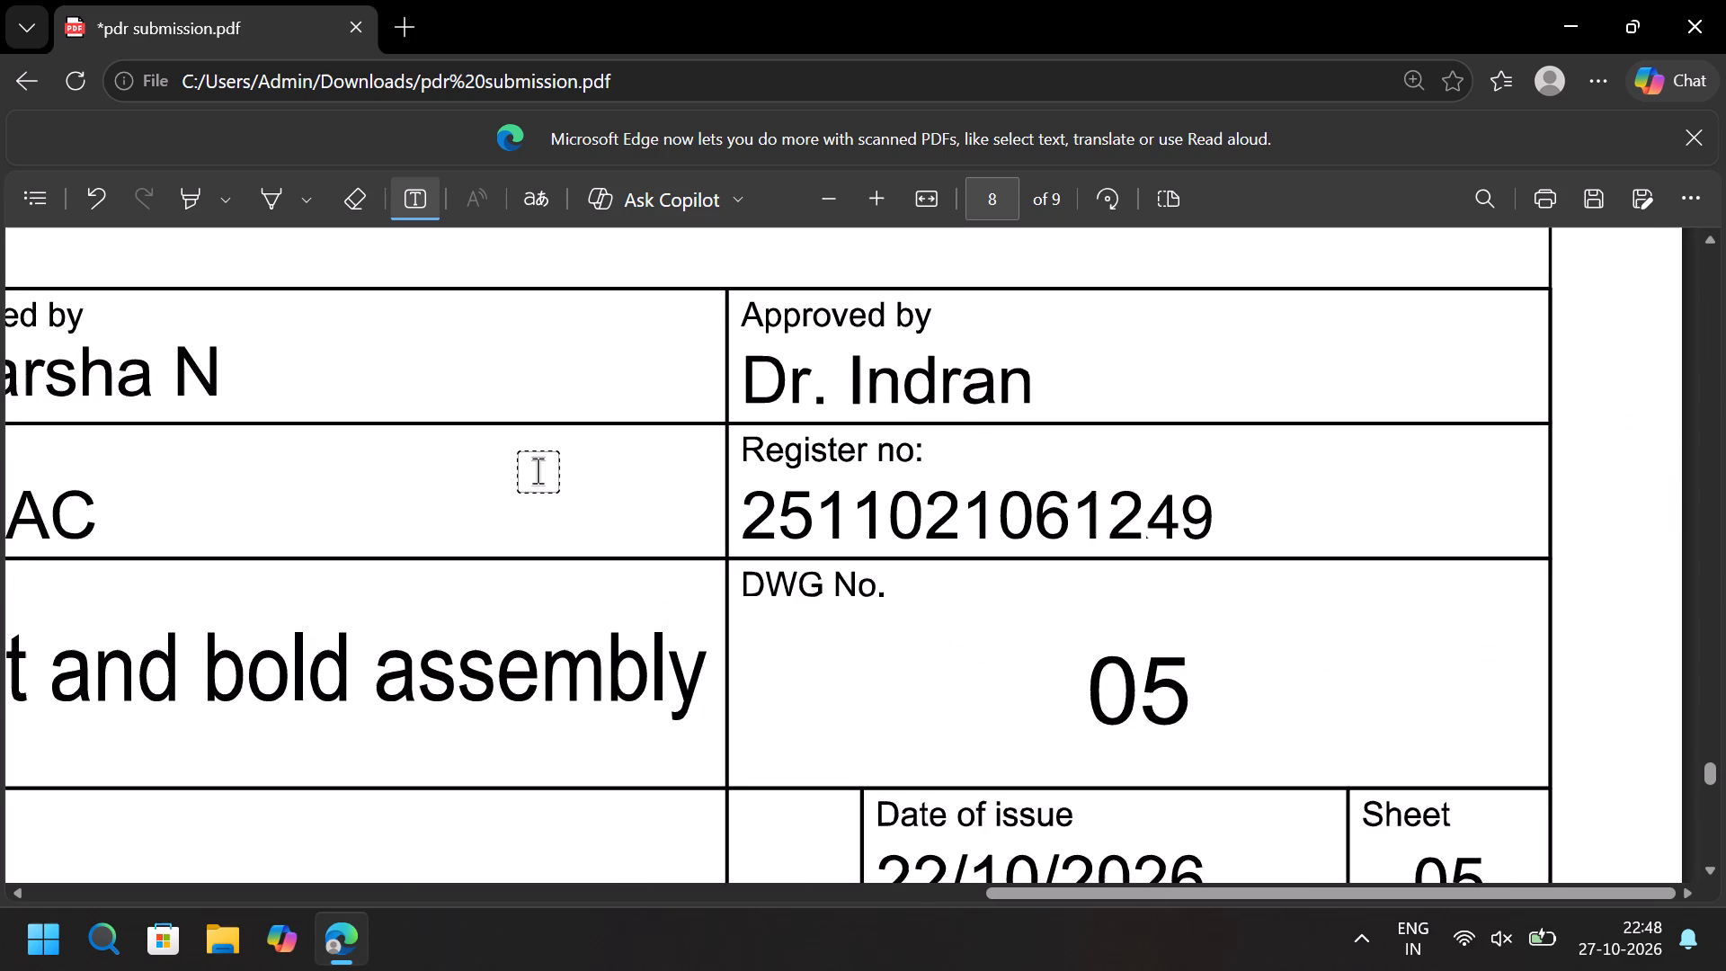
scroll(538, 472, "down", 3)
scroll(570, 379, "up", 1)
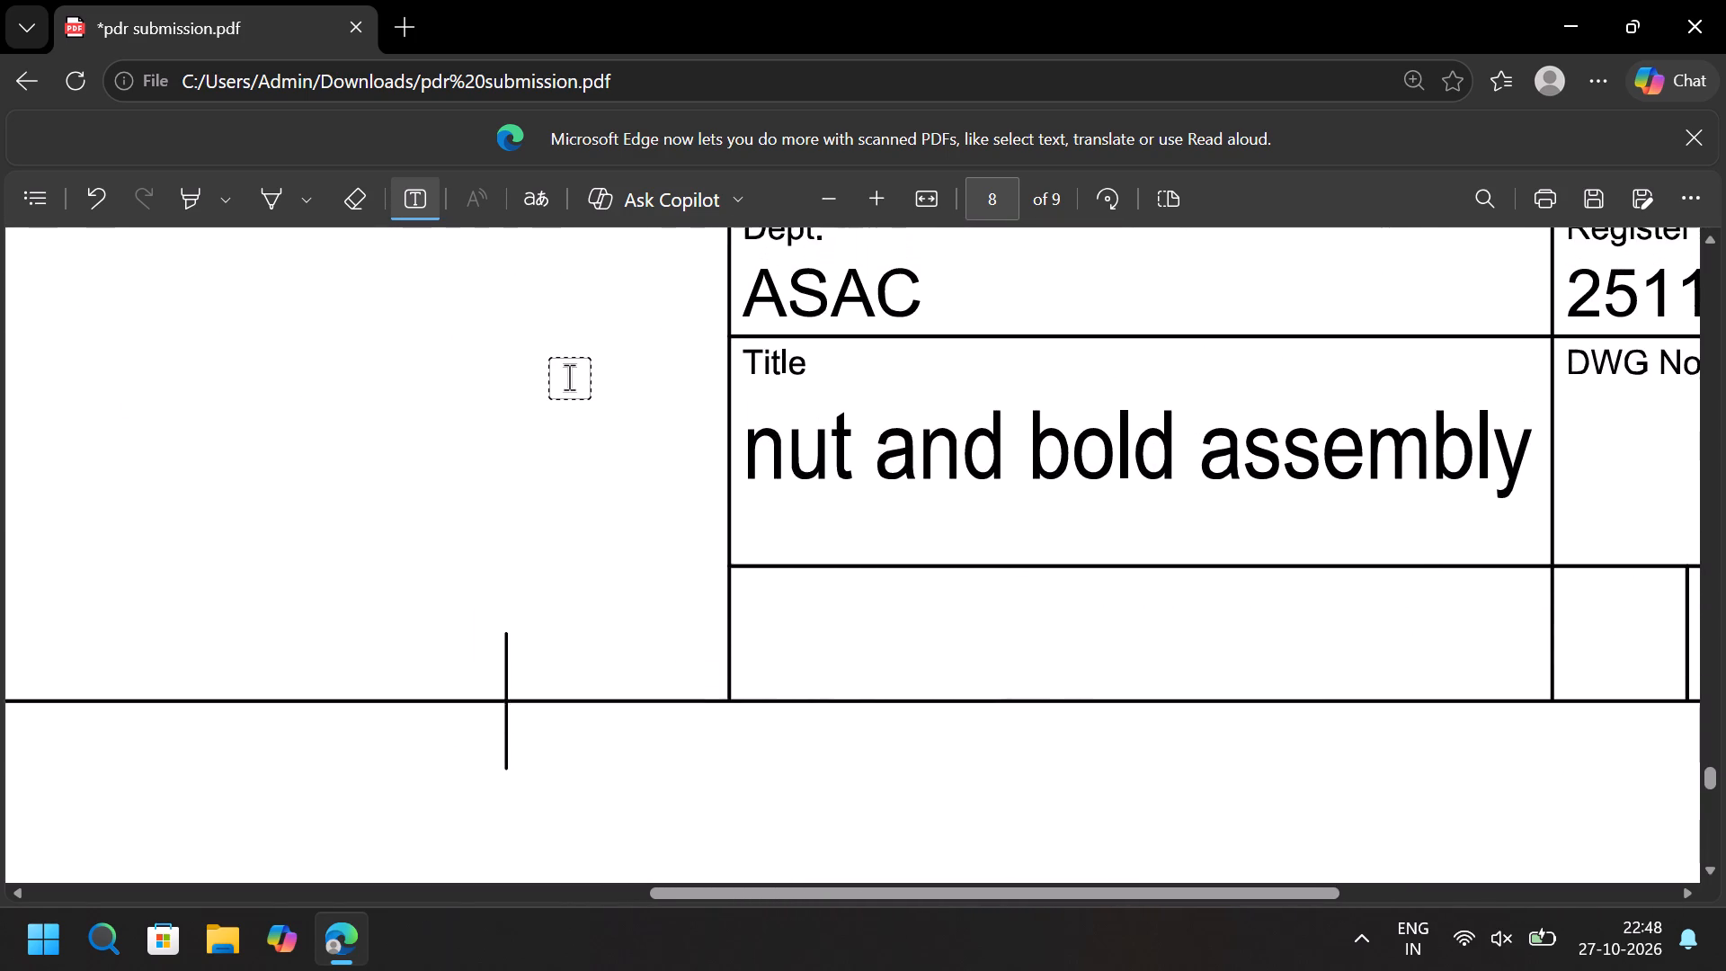
scroll(570, 379, "up", 1)
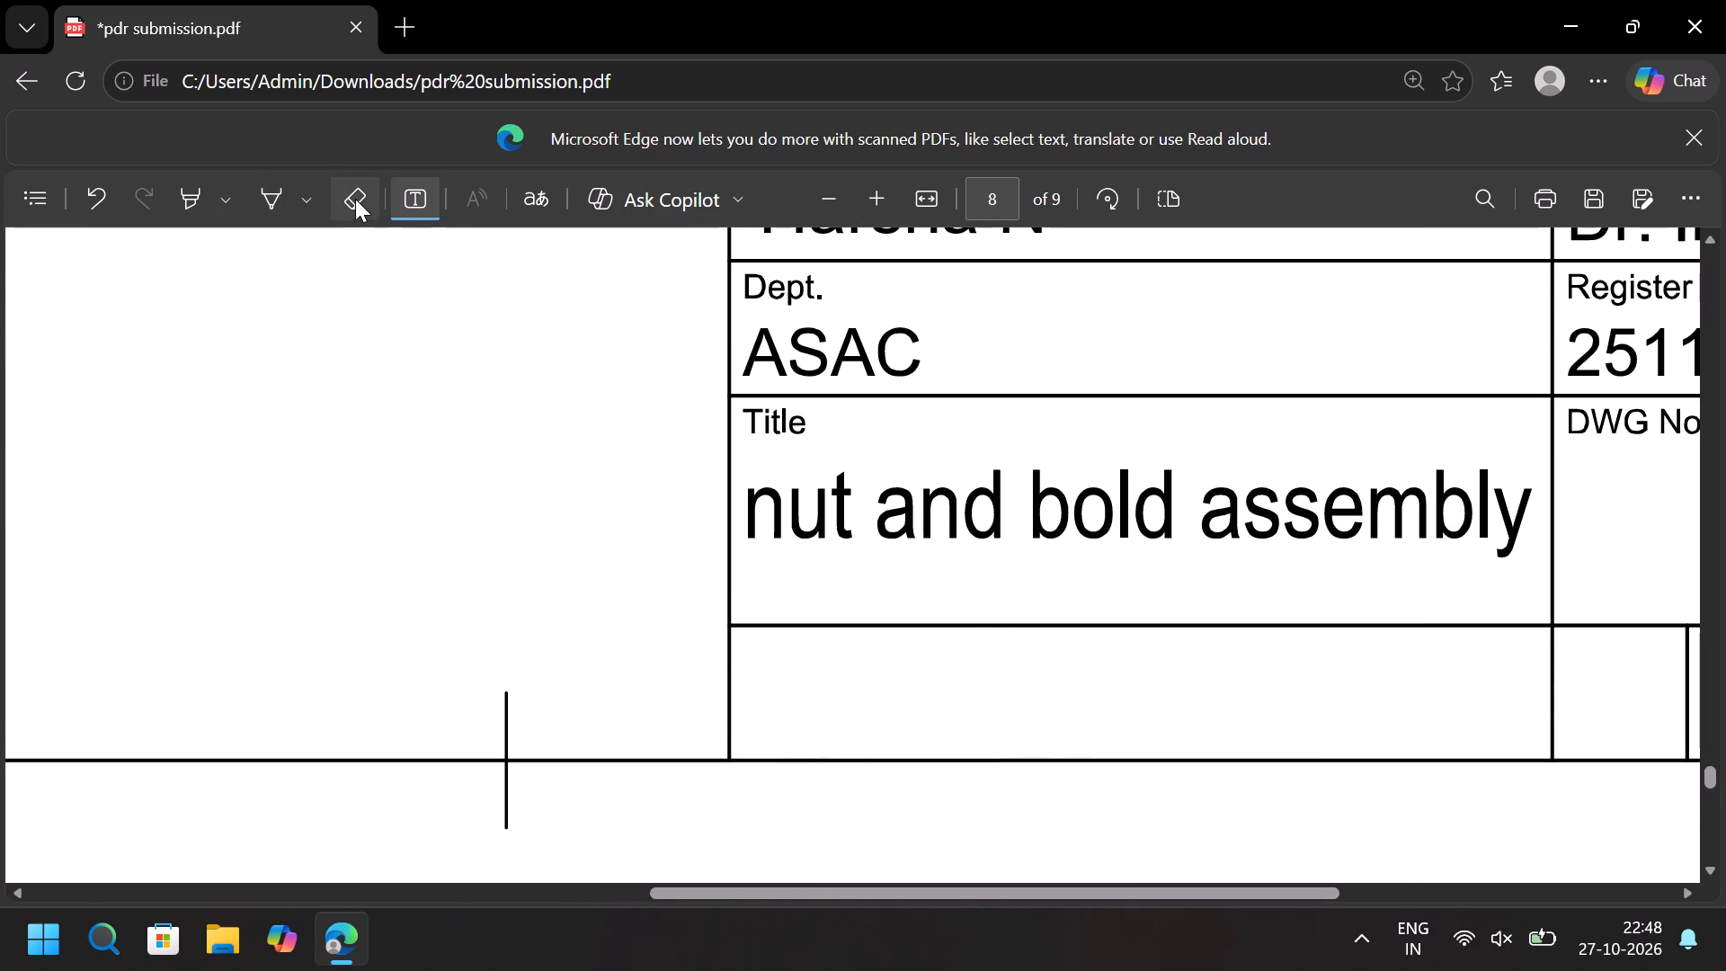
left_click(245, 191)
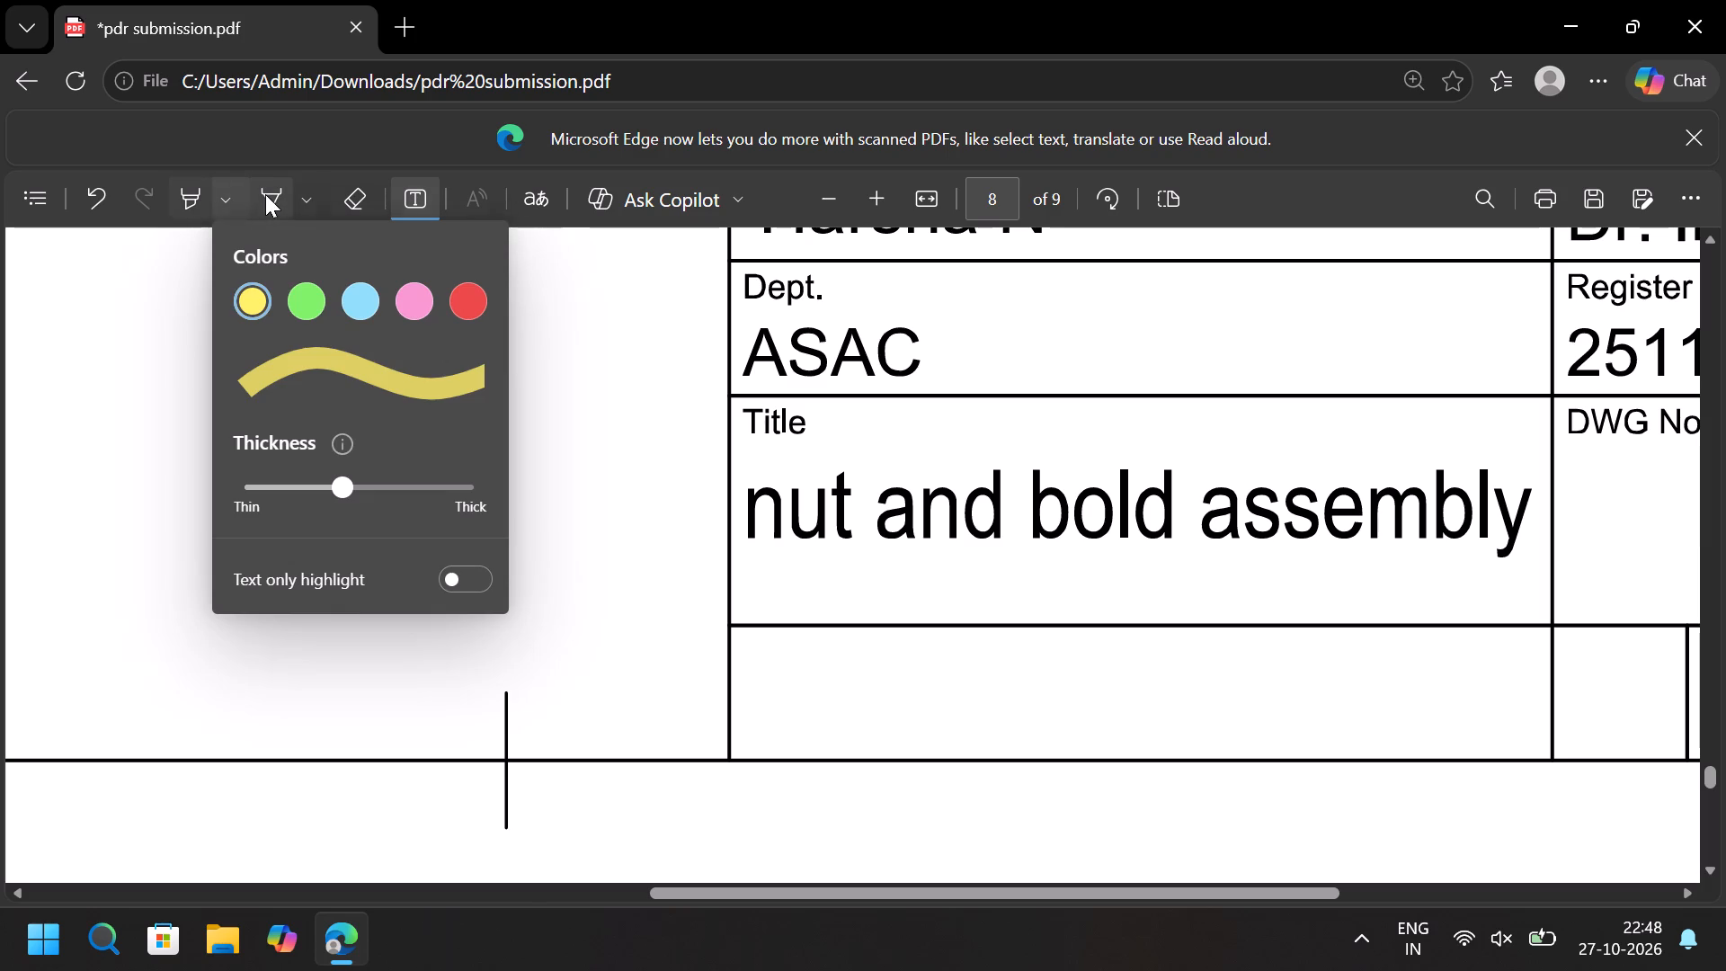
left_click(265, 194)
left_click_drag(846, 520, 838, 475)
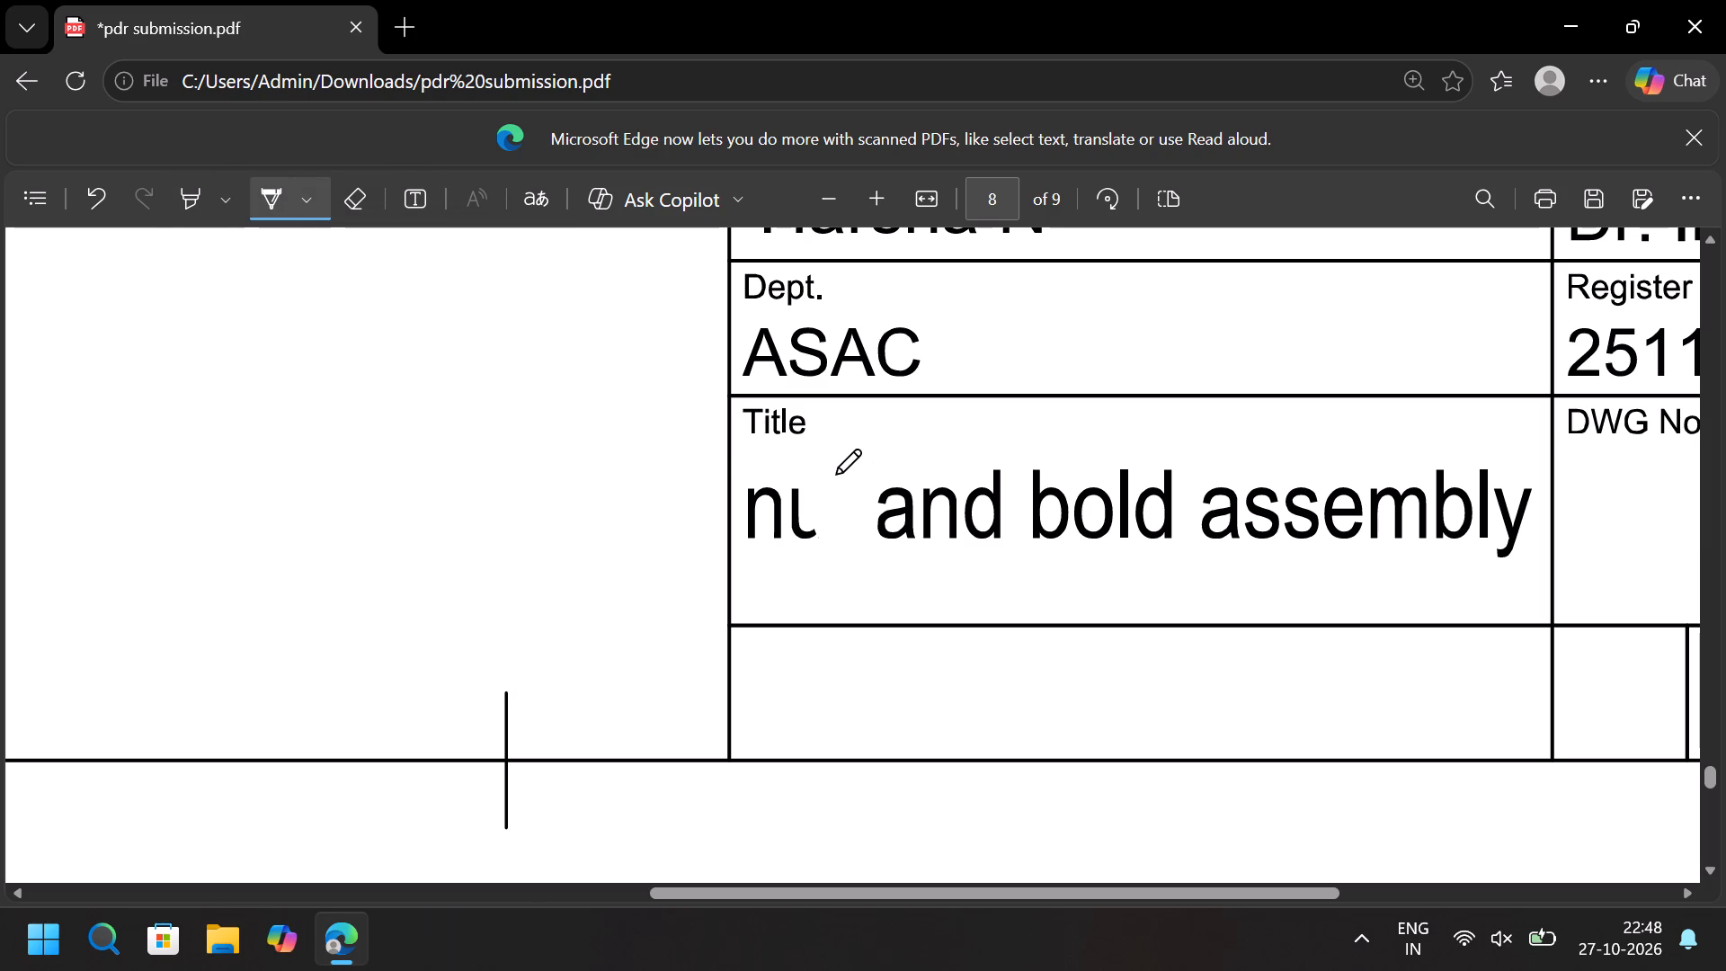
left_click_drag(838, 475, 775, 529)
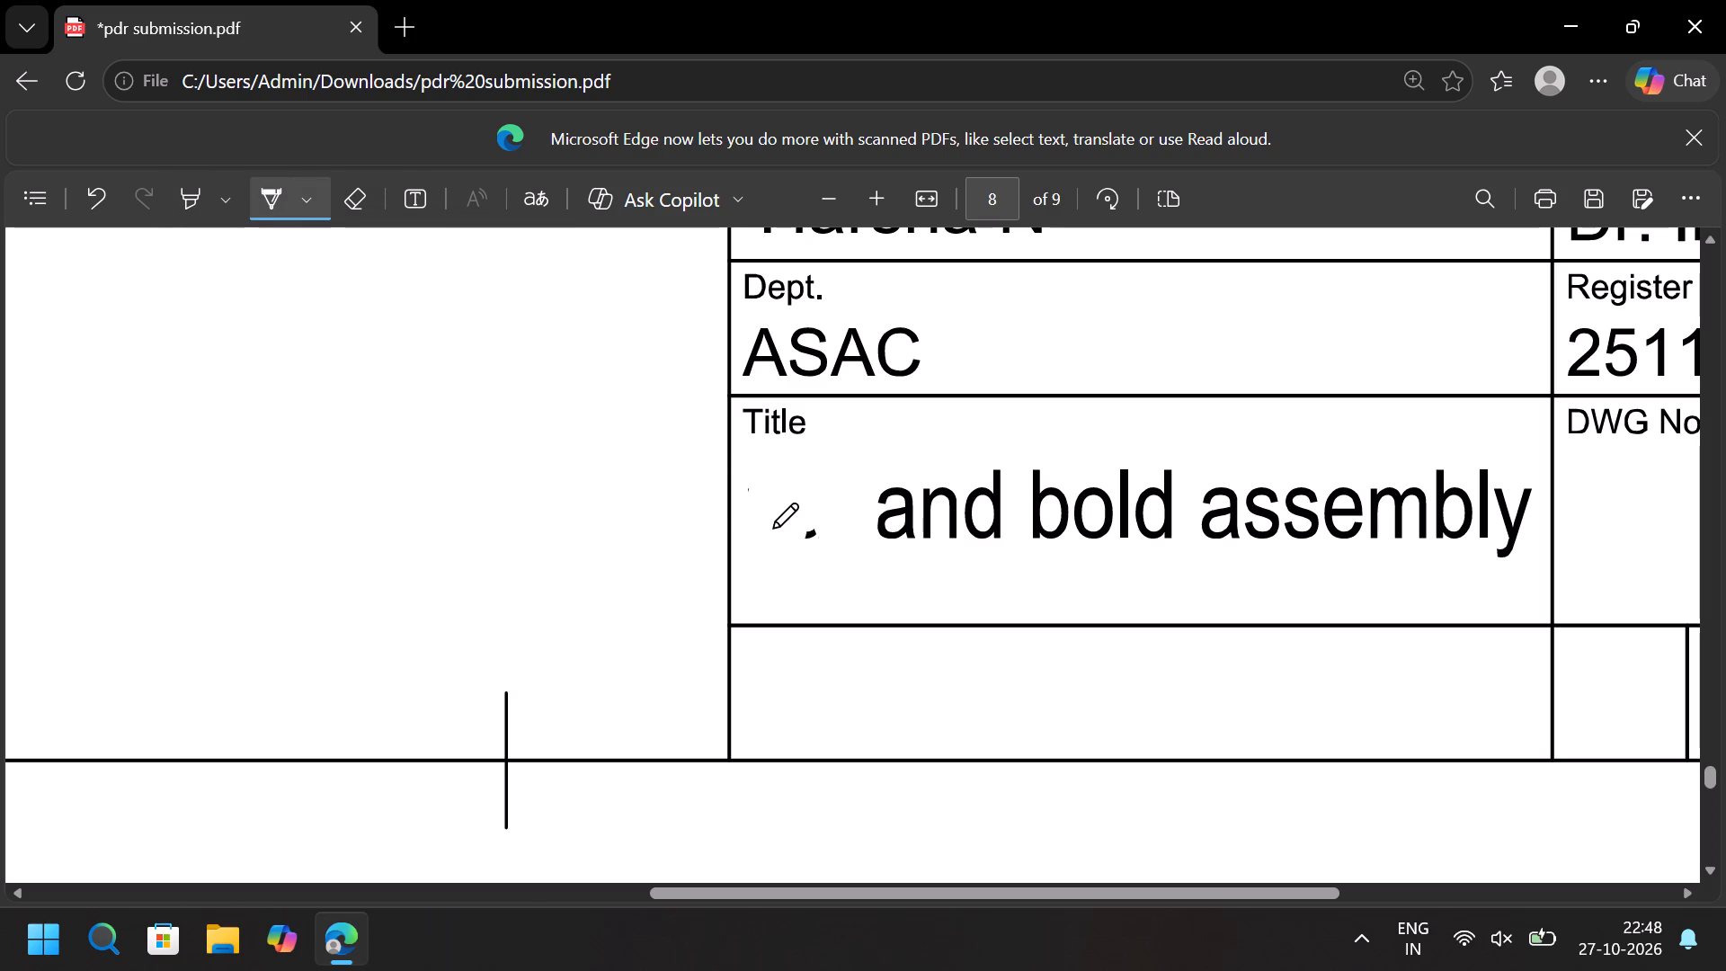
left_click_drag(775, 529, 1036, 456)
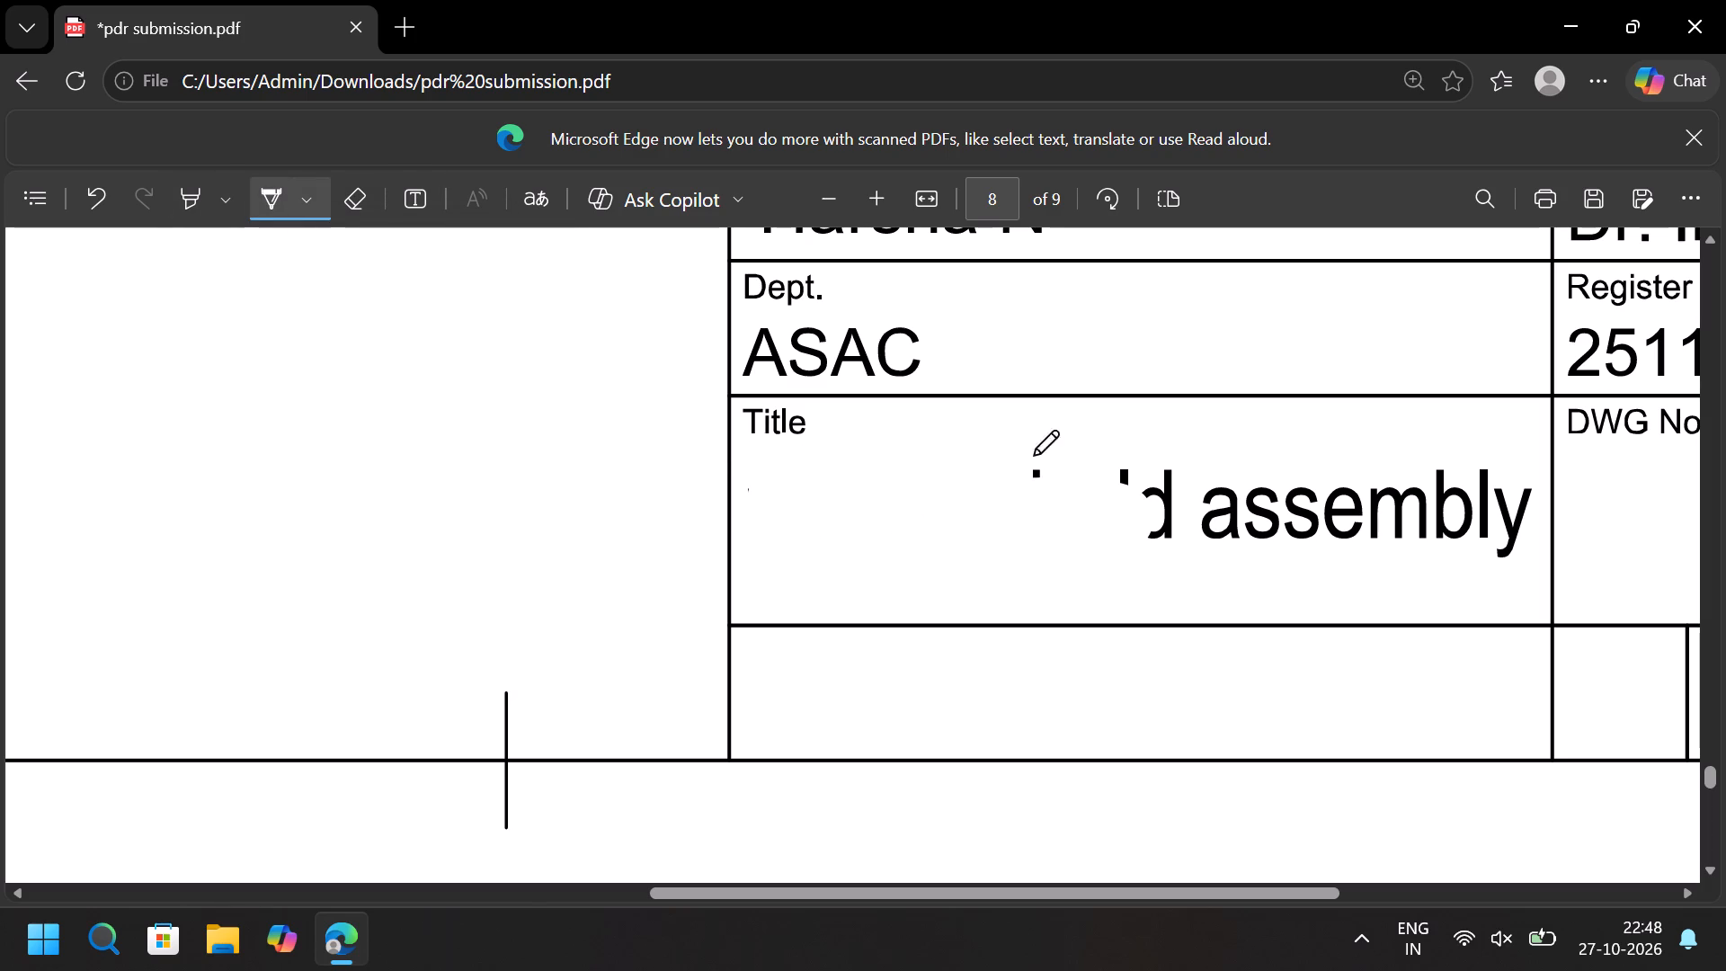
left_click_drag(1036, 456, 1155, 543)
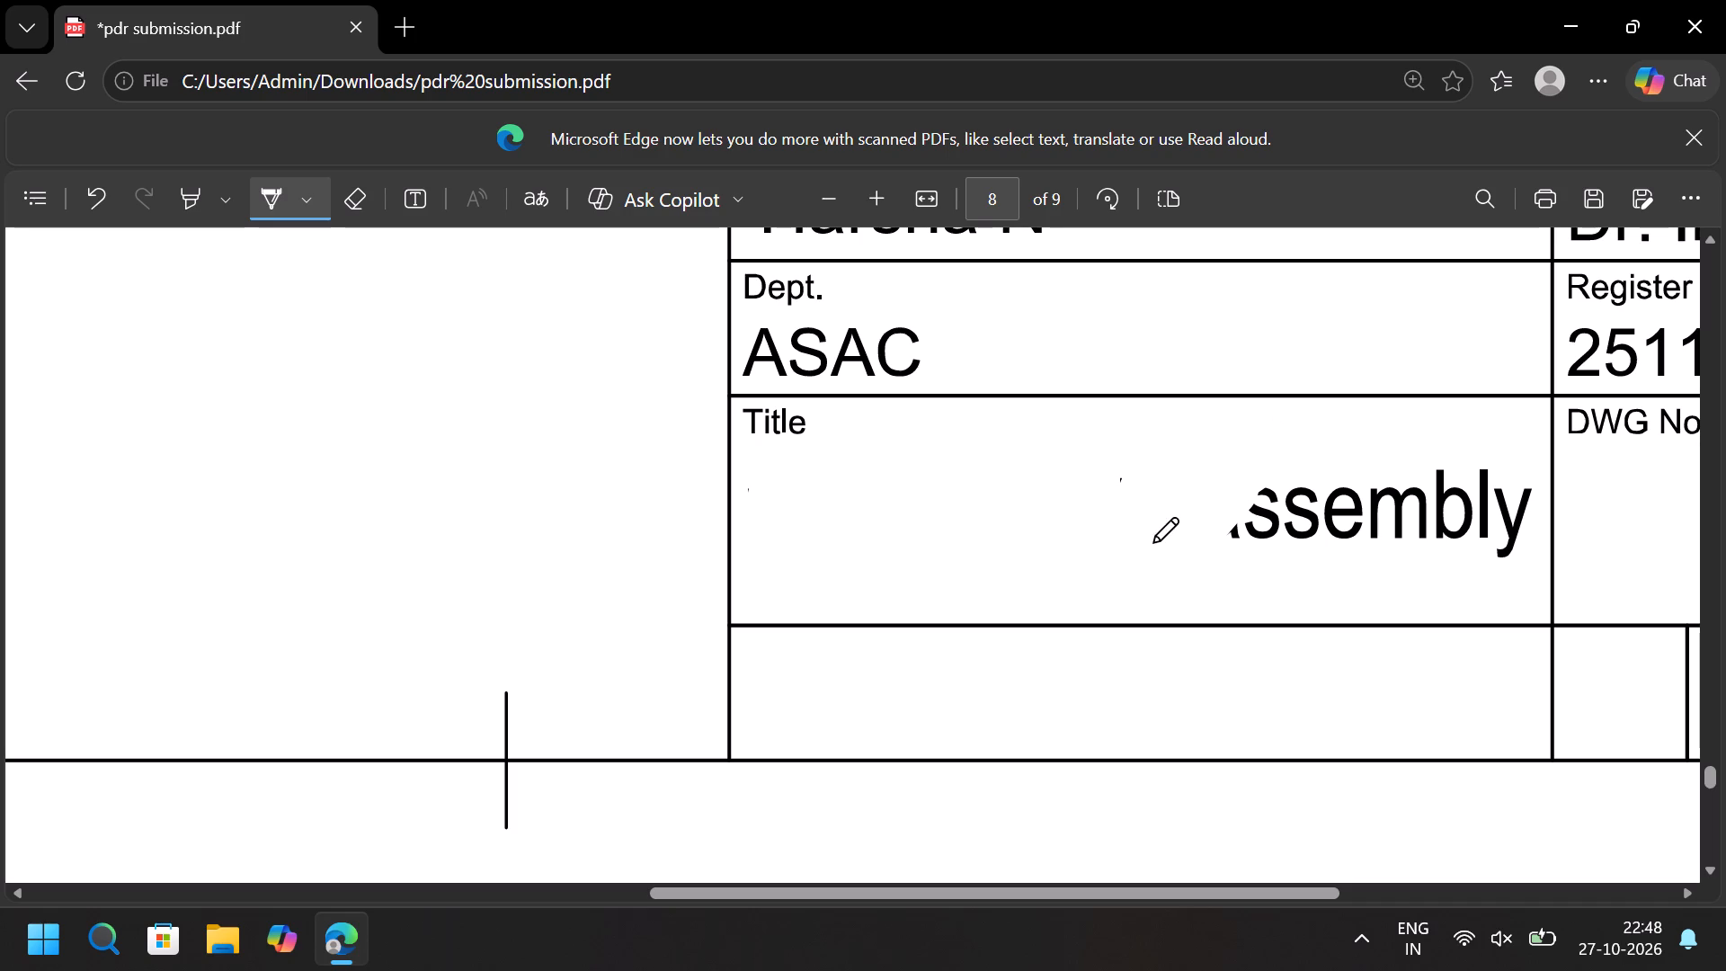
left_click_drag(1155, 543, 1255, 512)
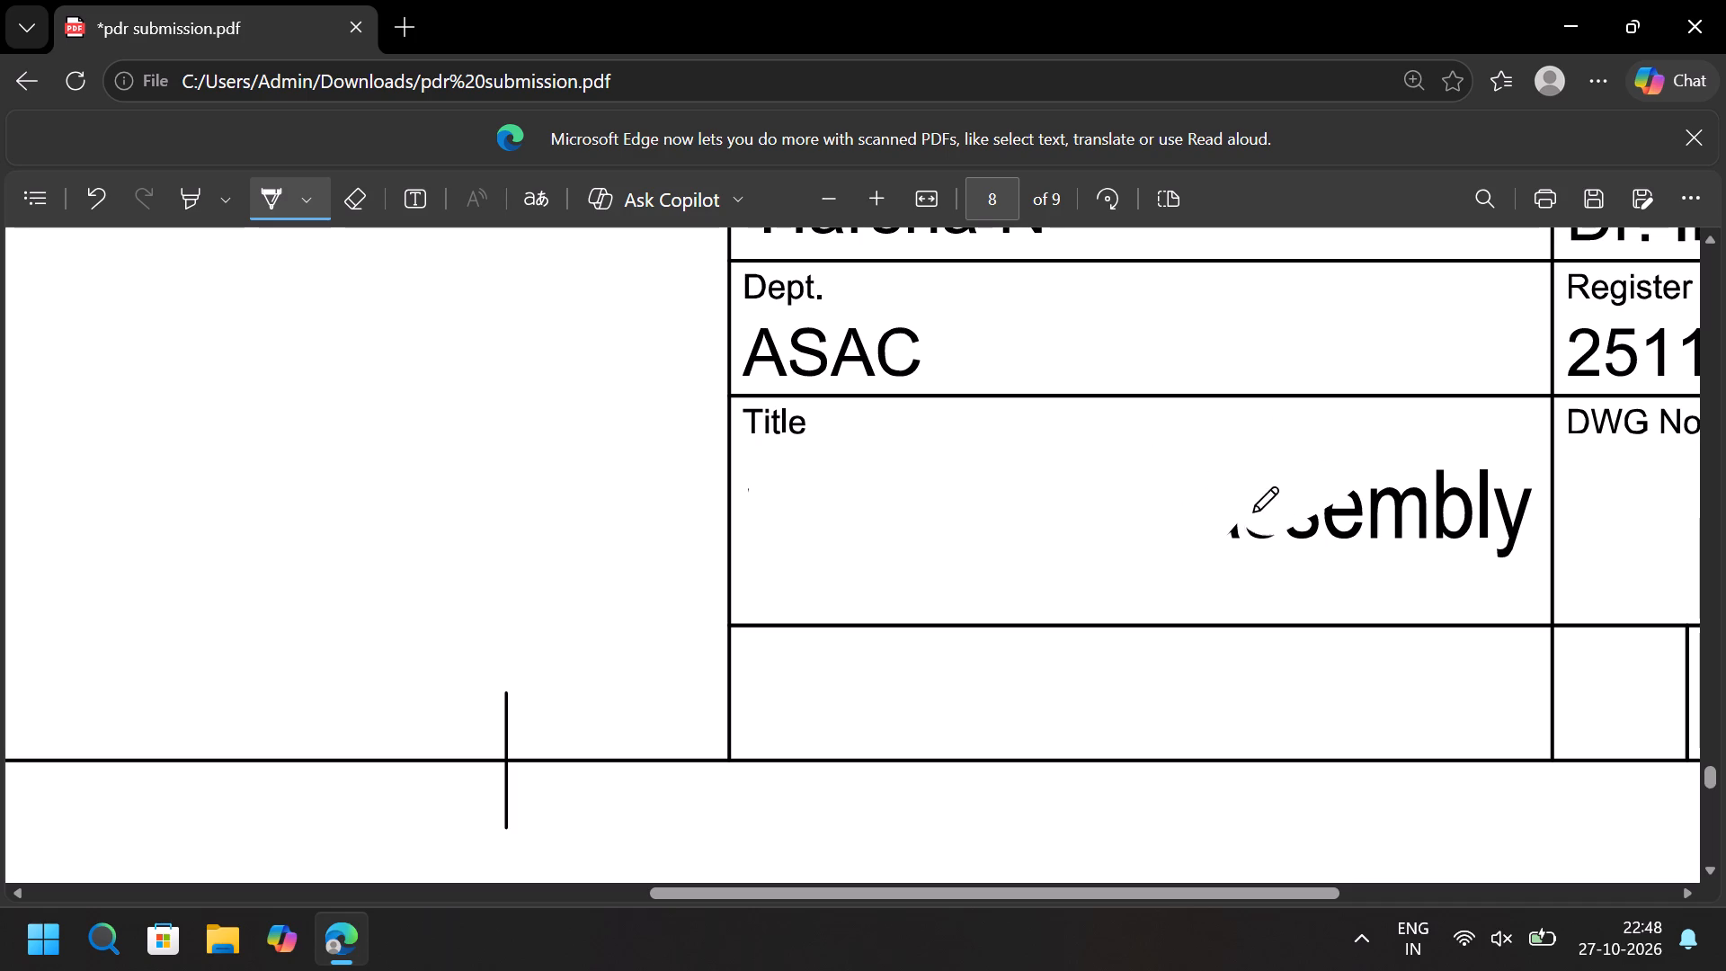
left_click_drag(1255, 512, 1485, 468)
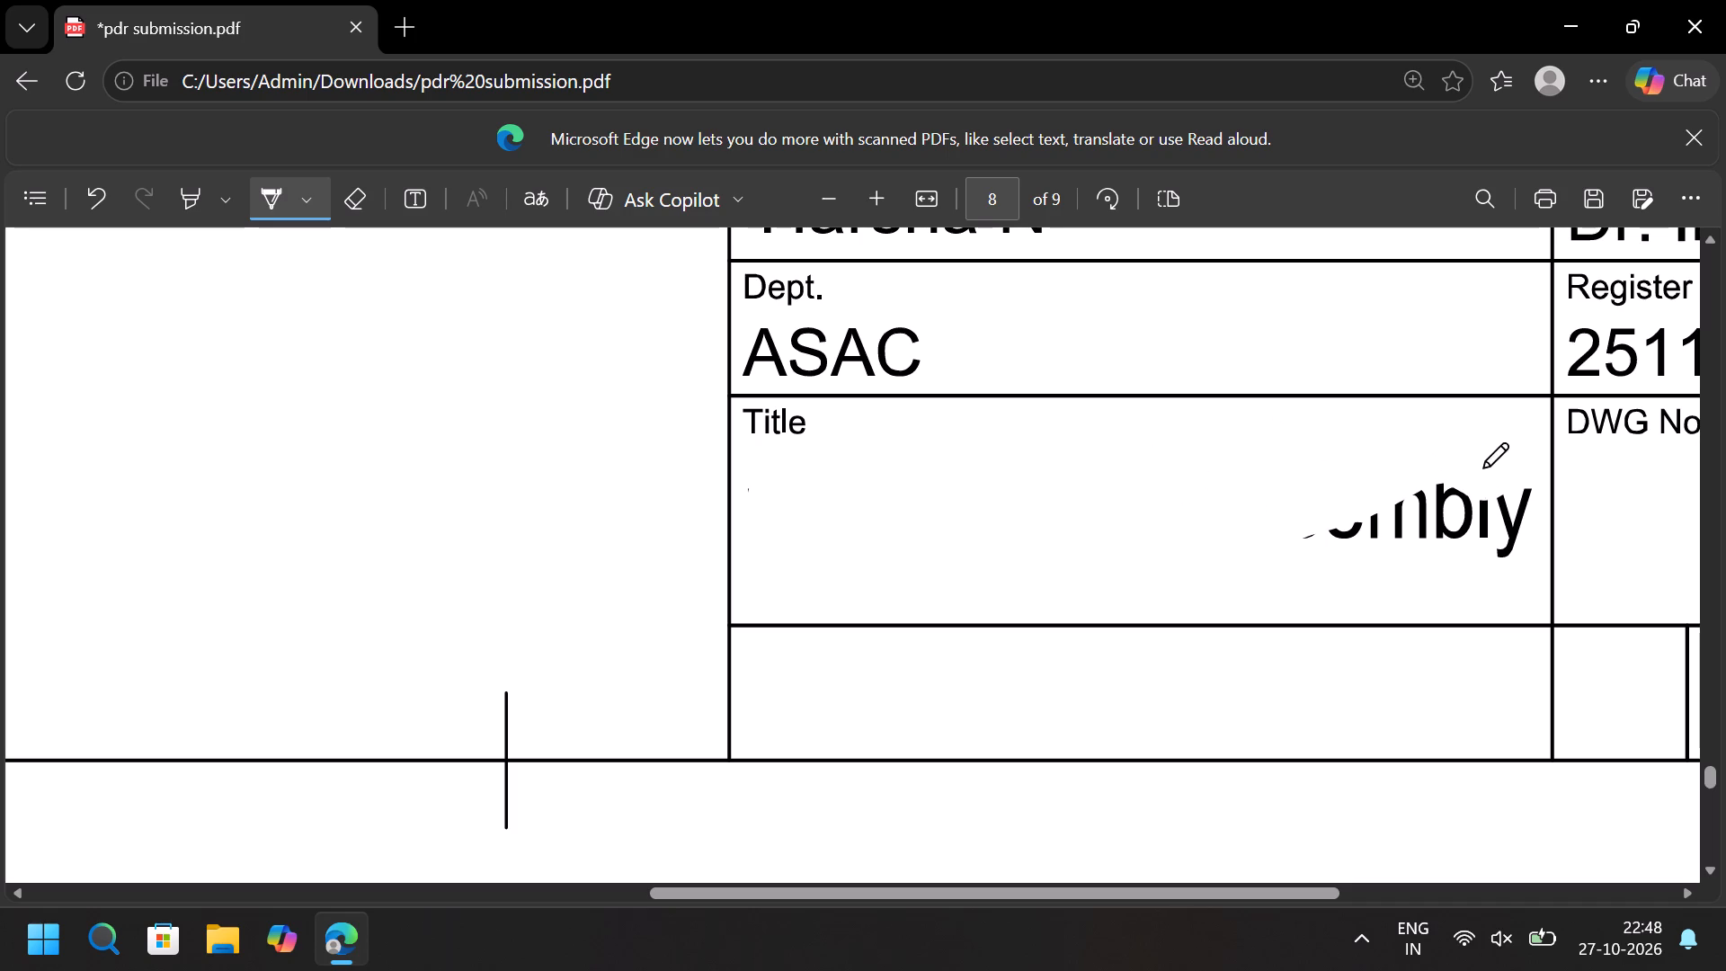
left_click_drag(1485, 468, 1488, 526)
left_click_drag(1488, 526, 1455, 541)
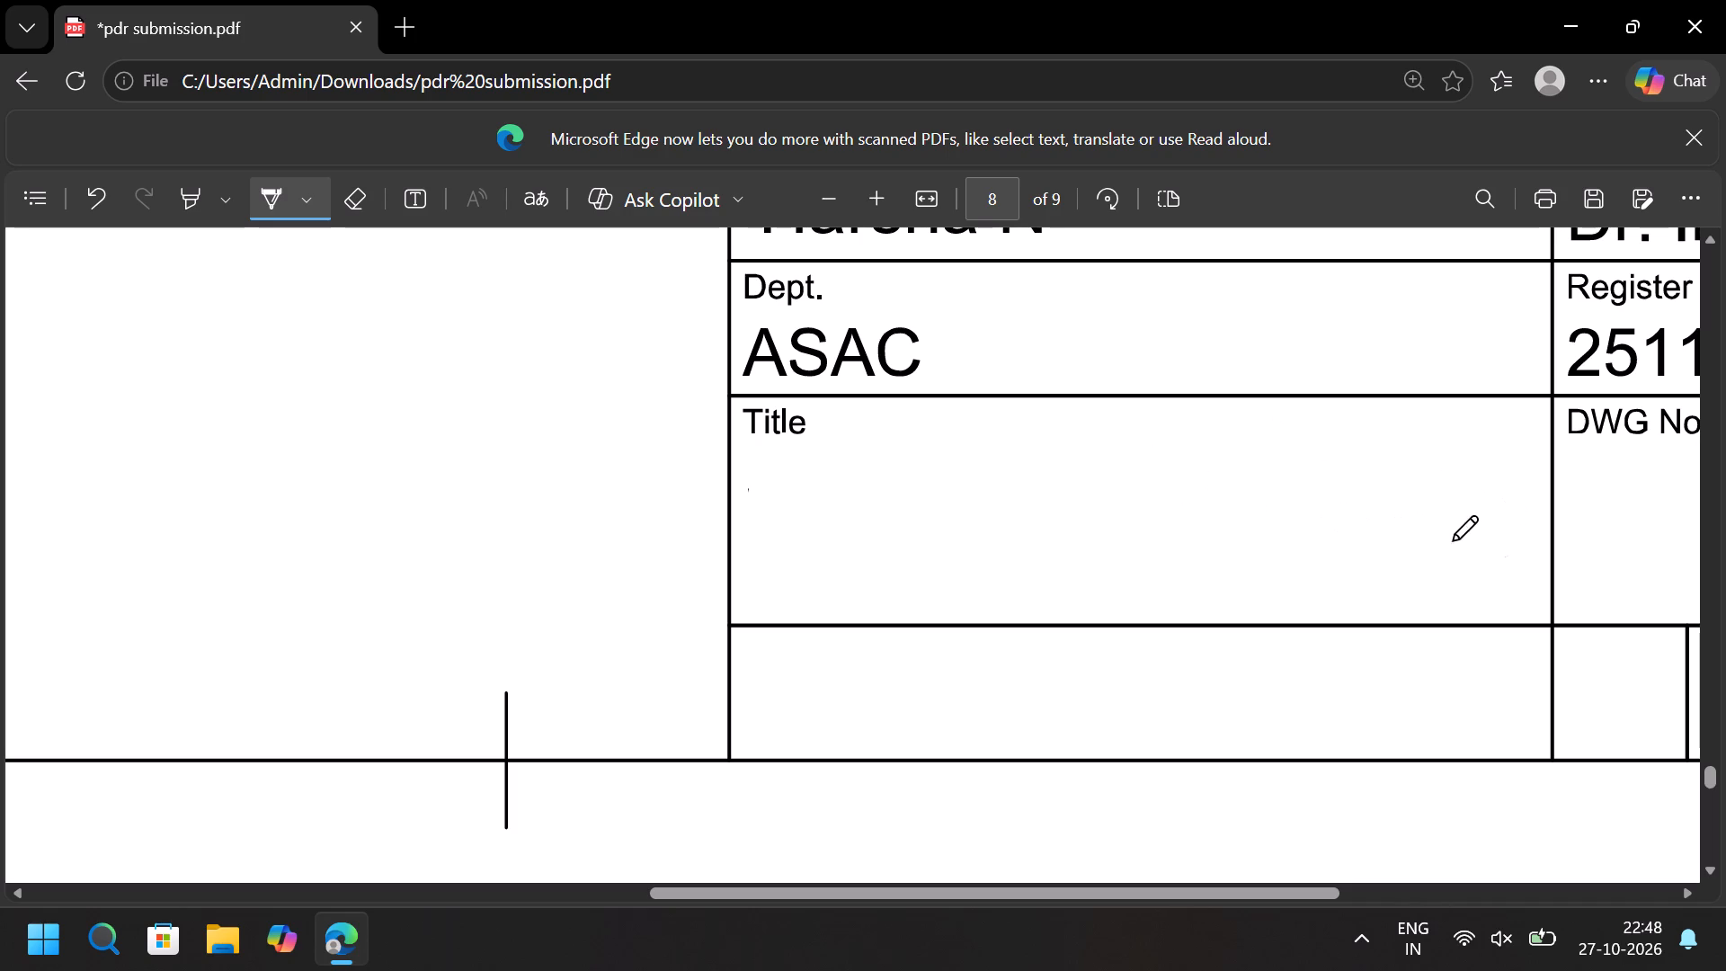
left_click_drag(1455, 541, 930, 513)
Add the text "Nut and bolt" in the blanked Title cell on page 8 and enlarge it by three sizes.
left_click(428, 207)
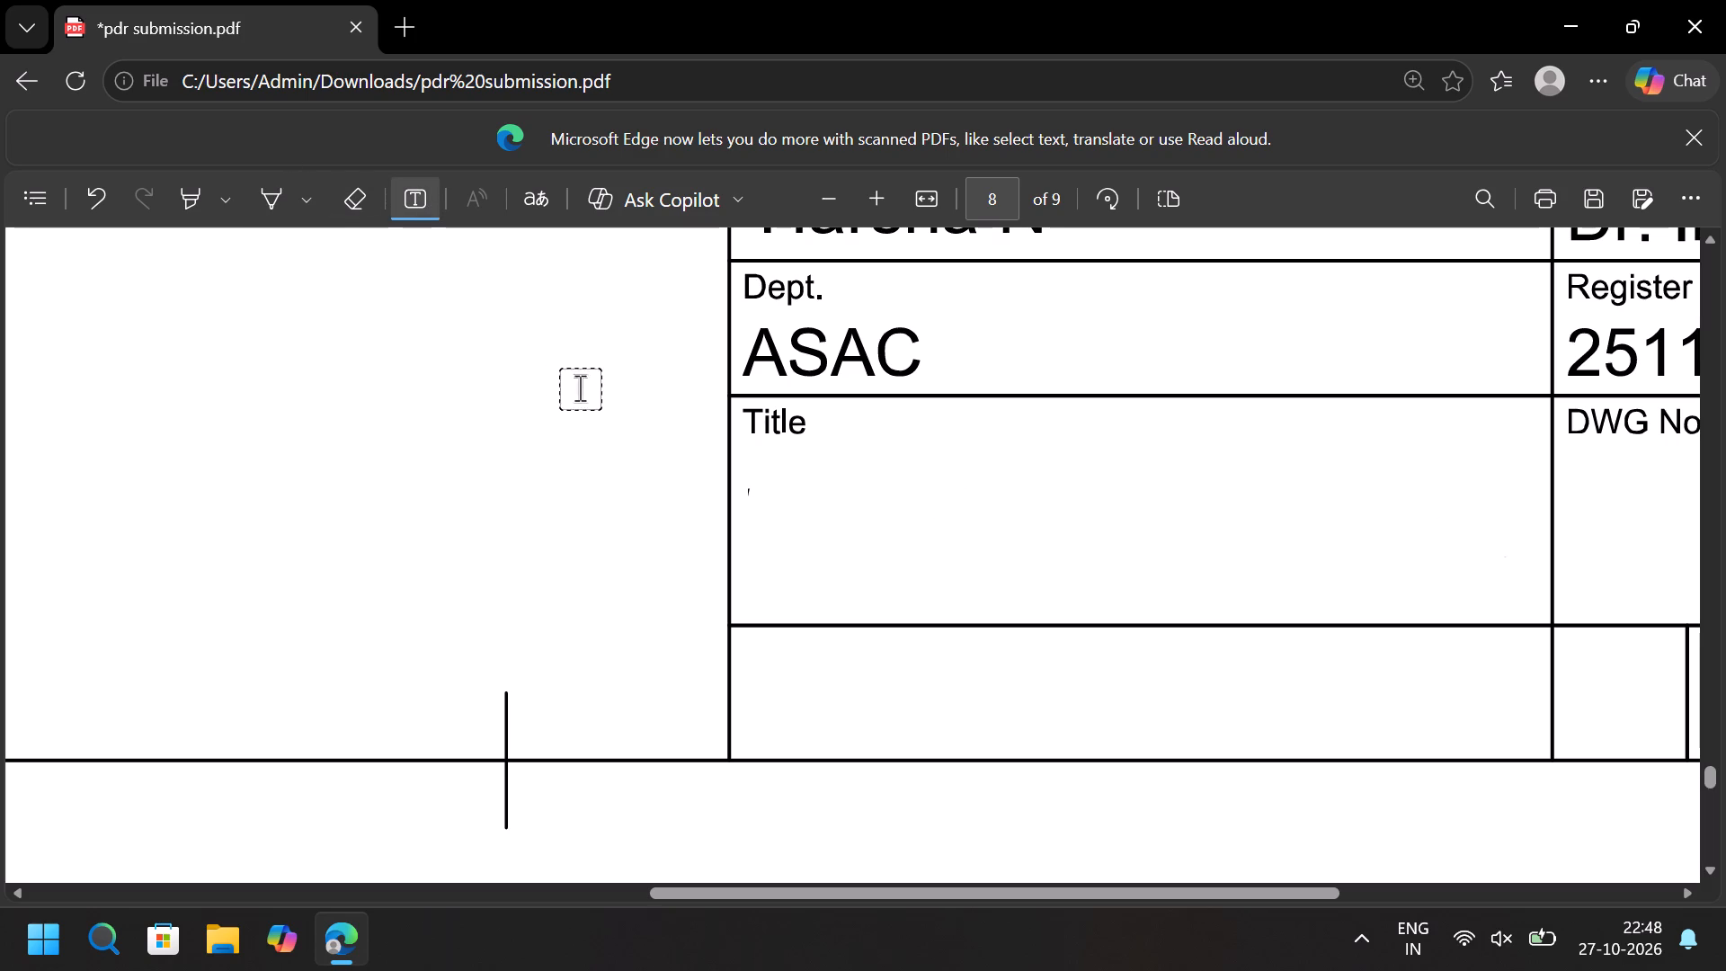
left_click(782, 503)
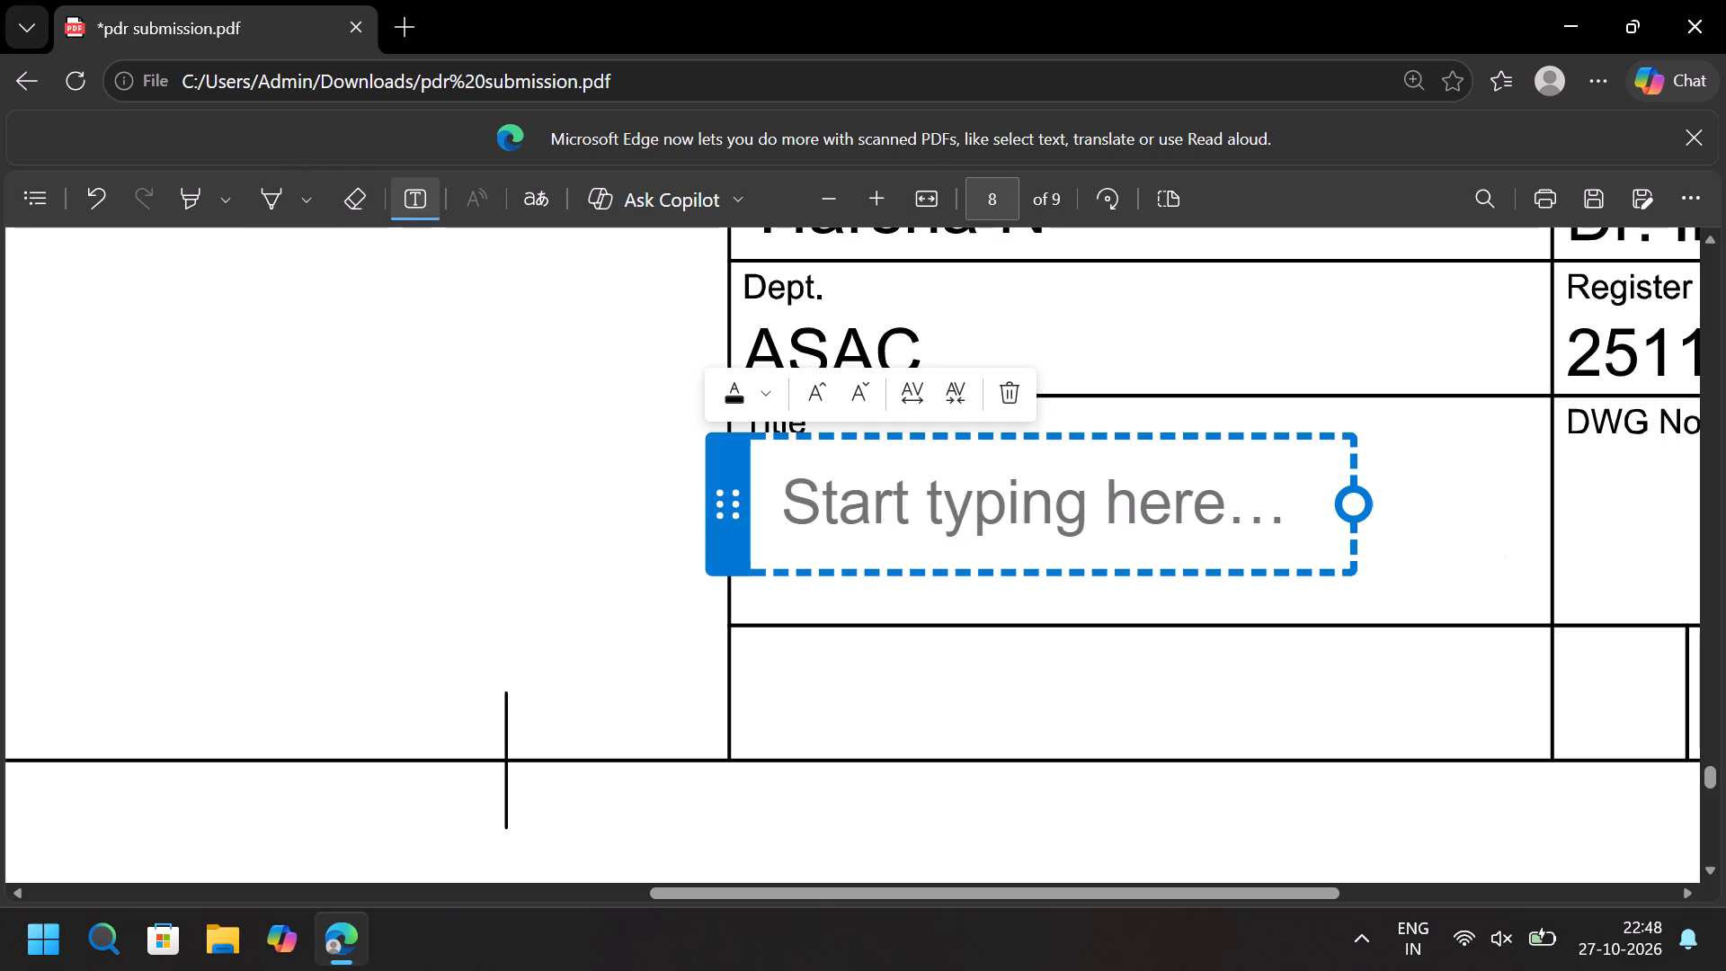
type("NU")
key("BackSpace")
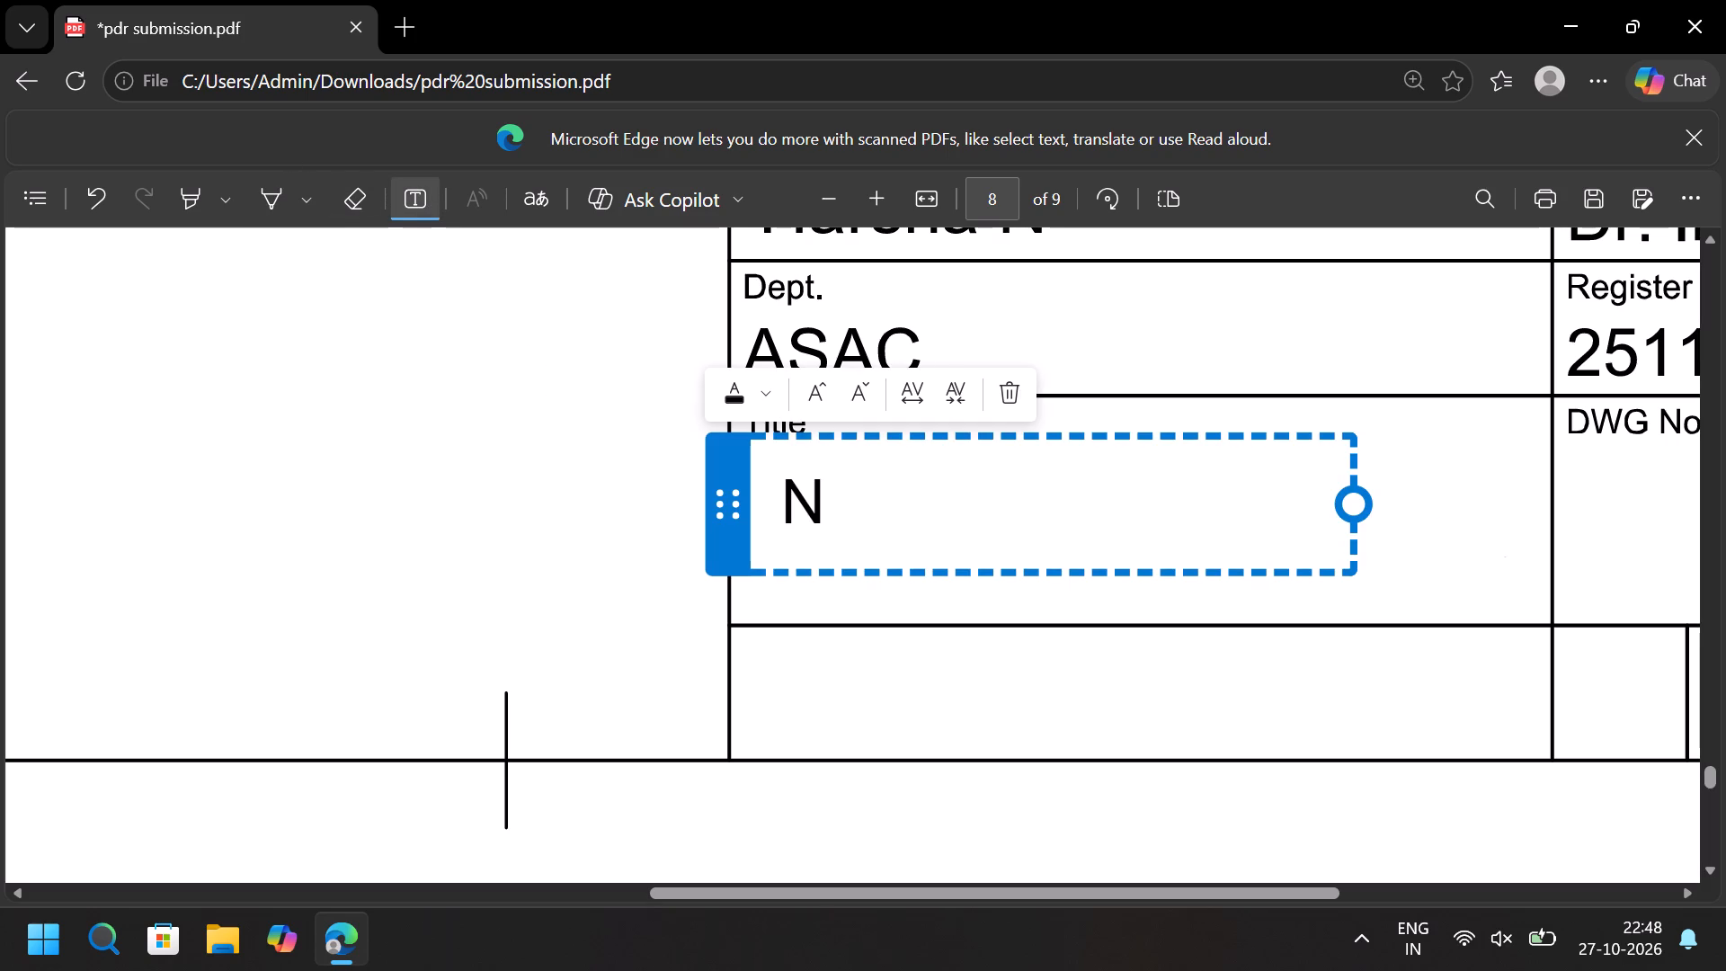
type("ut and bolt")
scroll(782, 503, "down", 3, "ctrl")
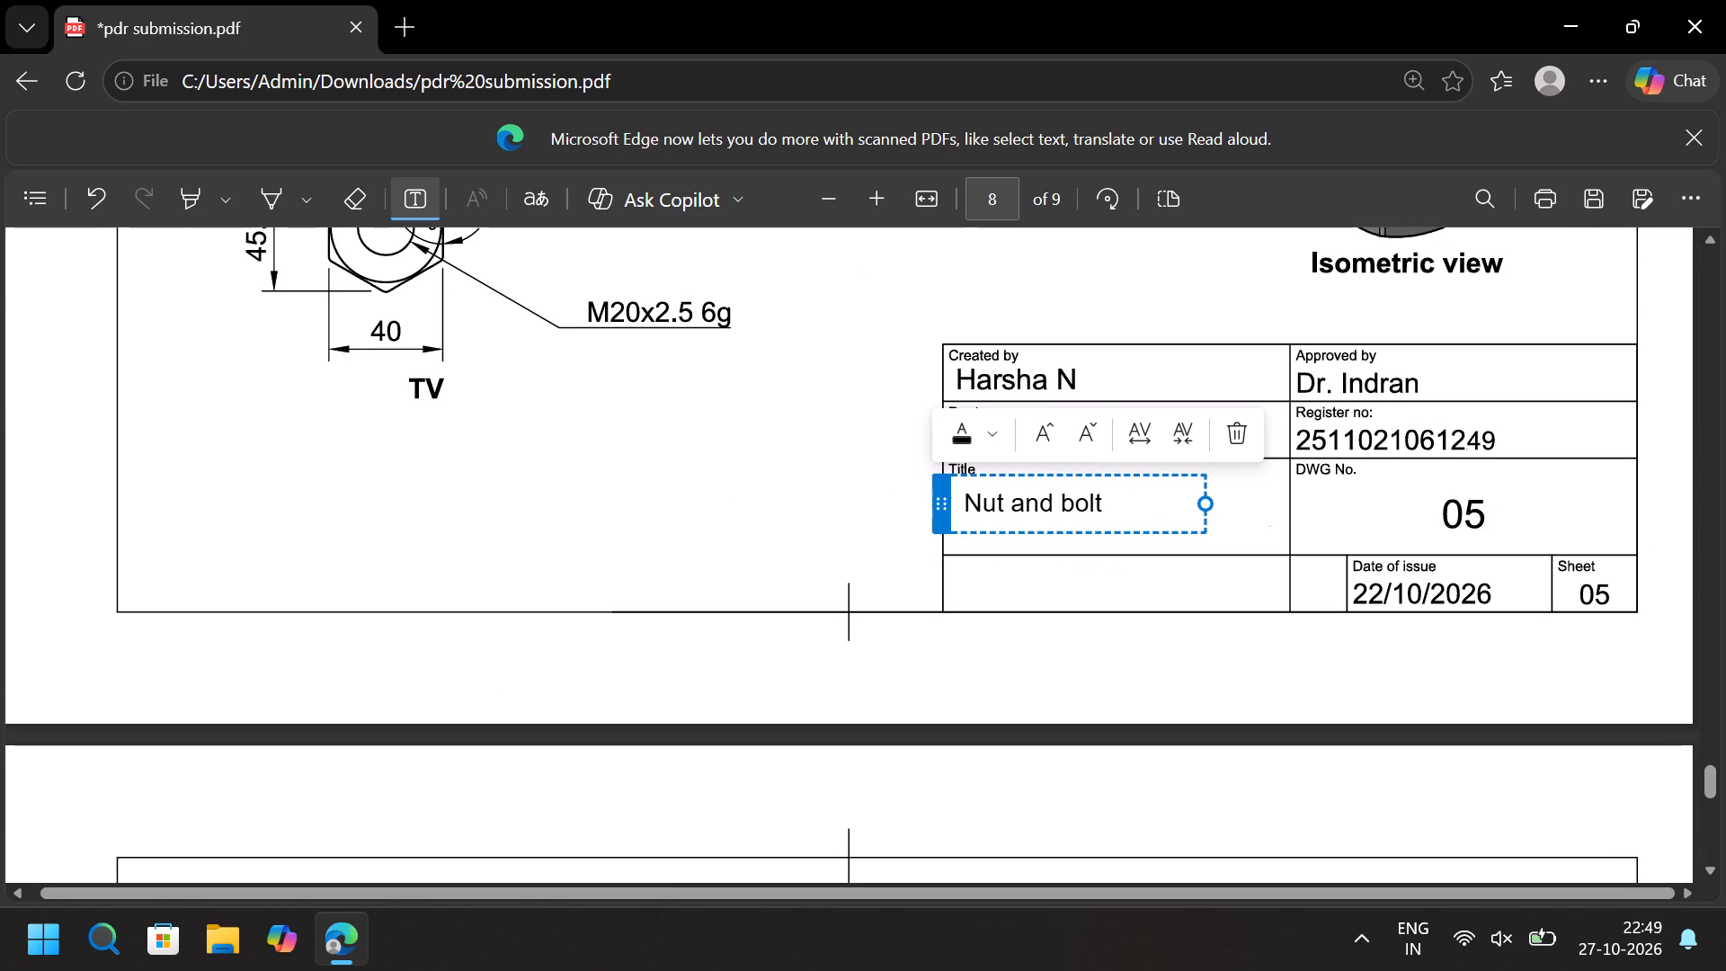
double_click(1033, 425)
left_click(1033, 425)
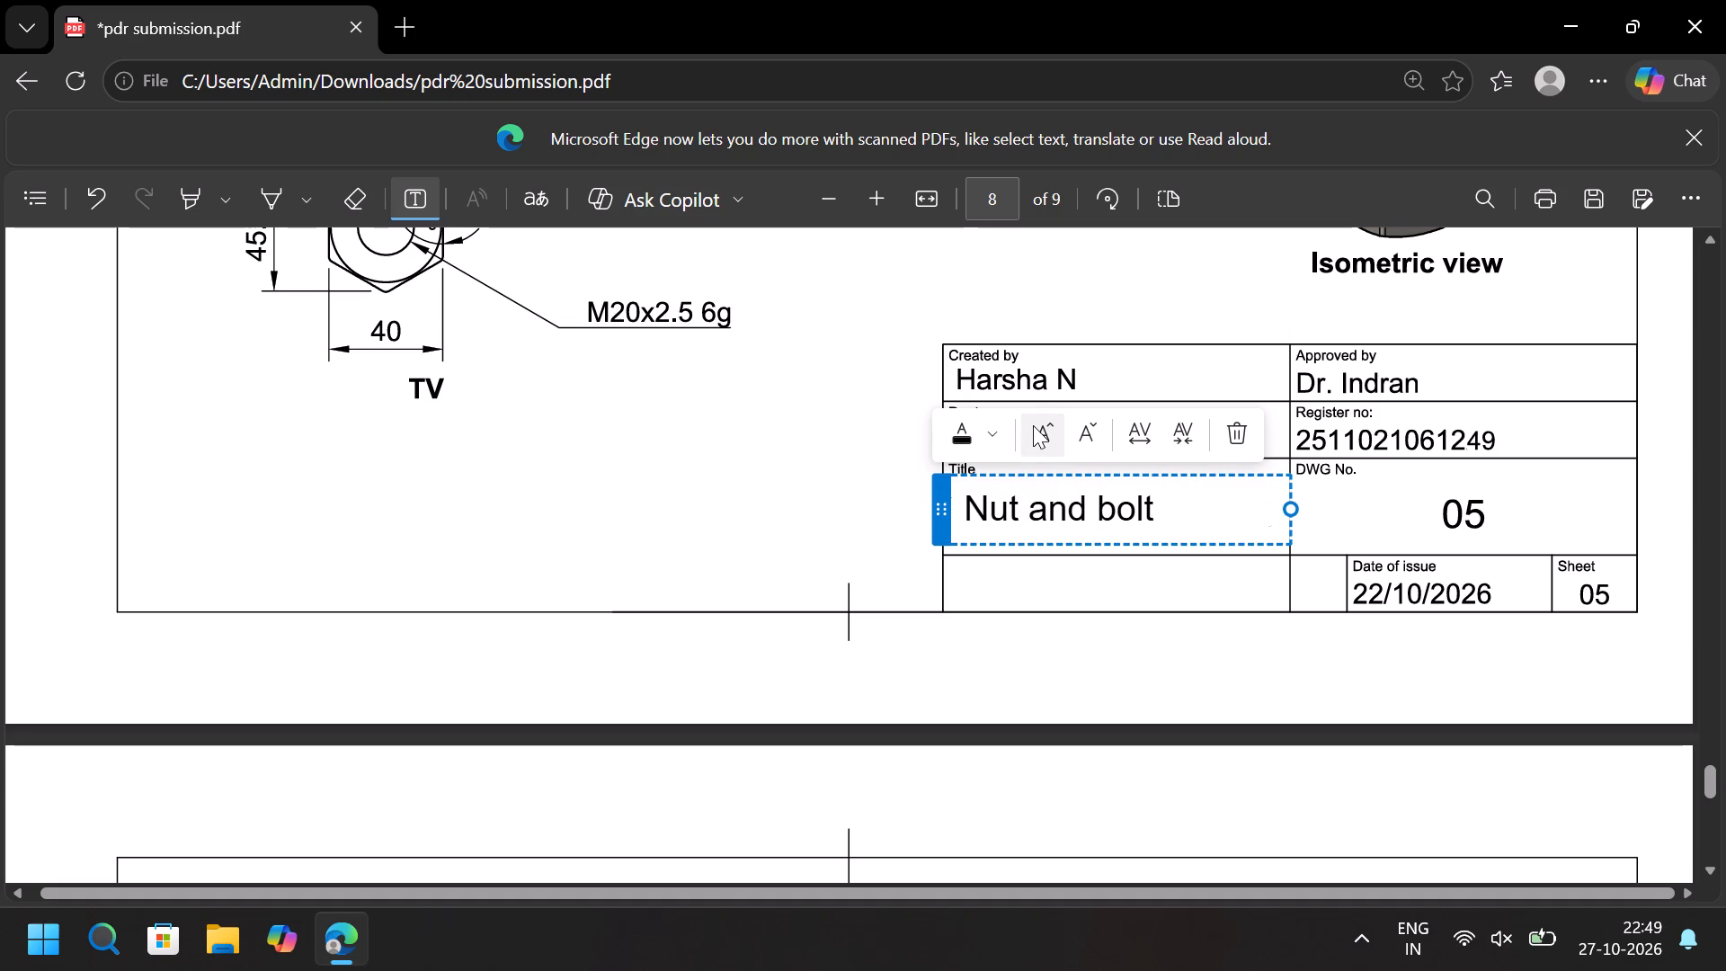
left_click(805, 504)
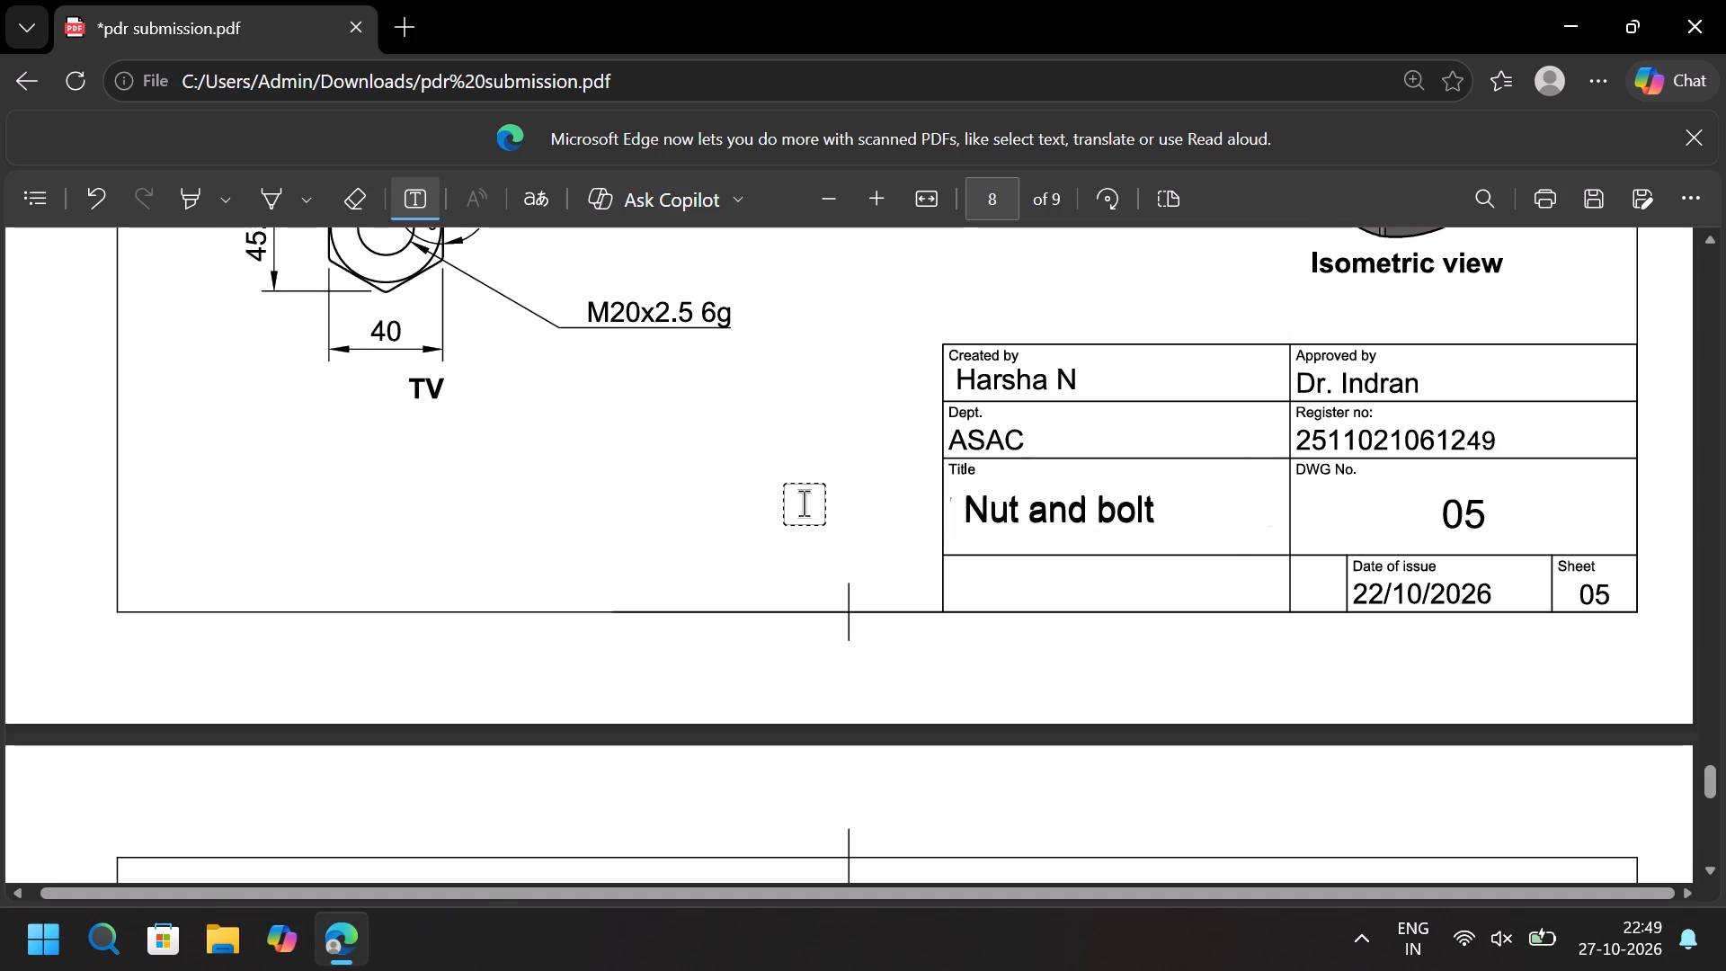
Enlarge the "Nut and bolt" title on page 8 by three more sizes, using the page 7 title as comparison.
scroll(805, 504, "down", 1, "ctrl")
scroll(805, 504, "up", 3)
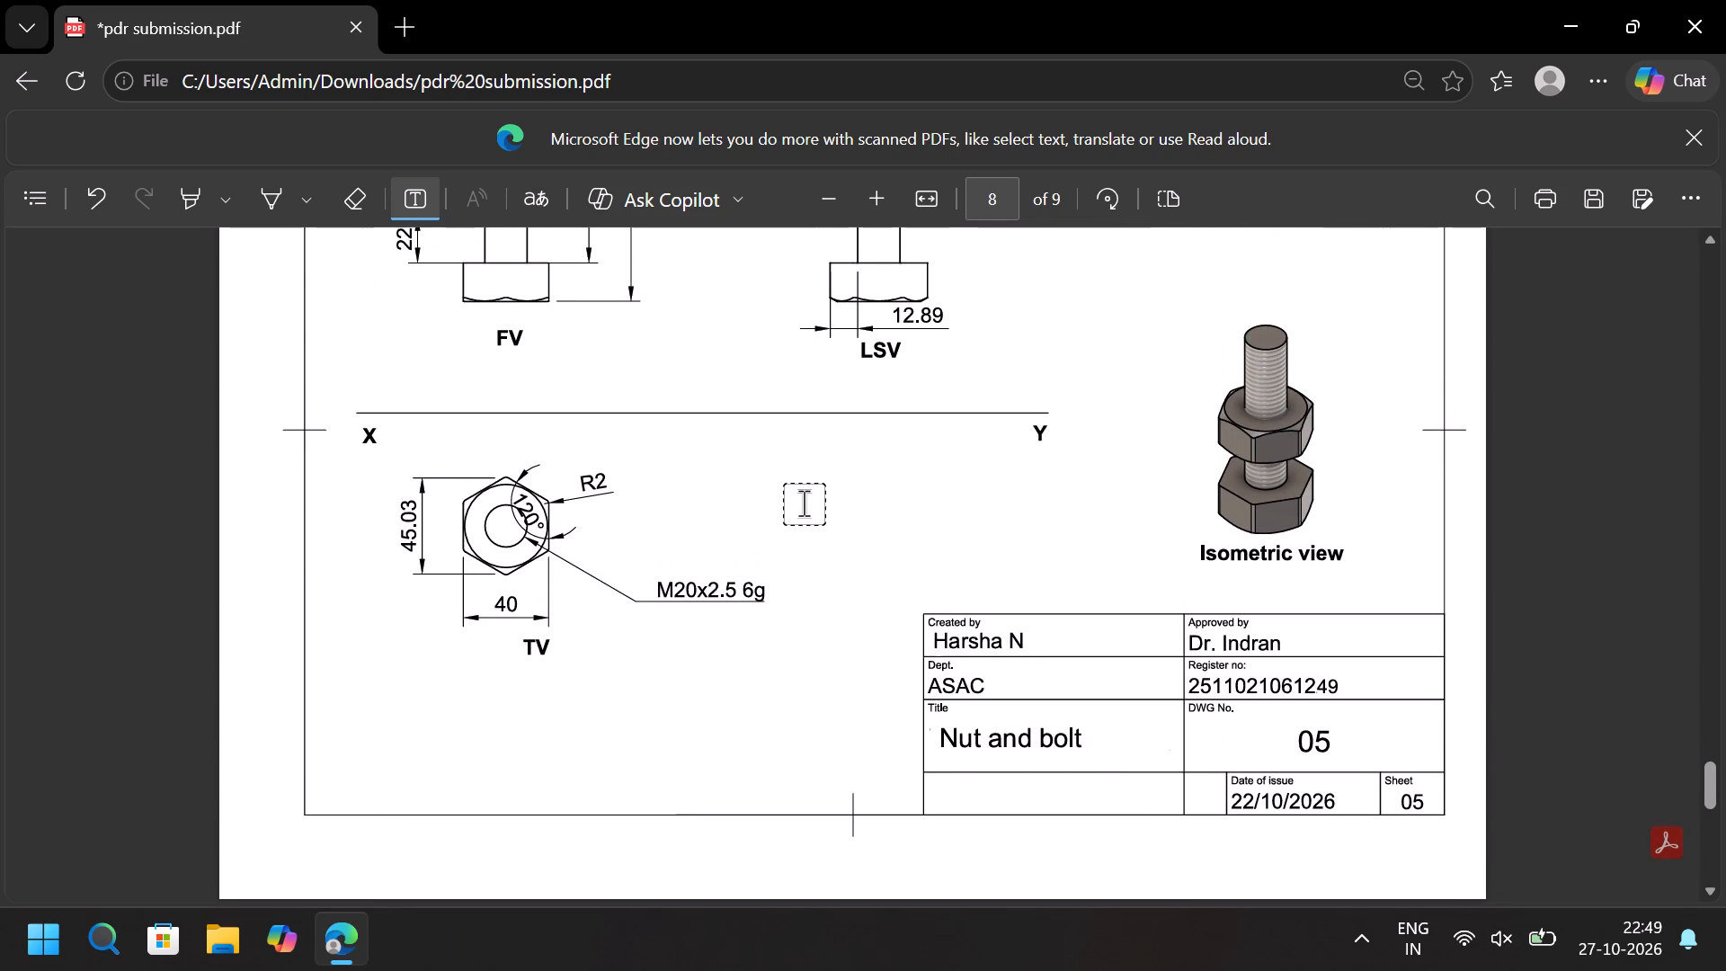
scroll(805, 504, "up", 10)
scroll(805, 504, "down", 3)
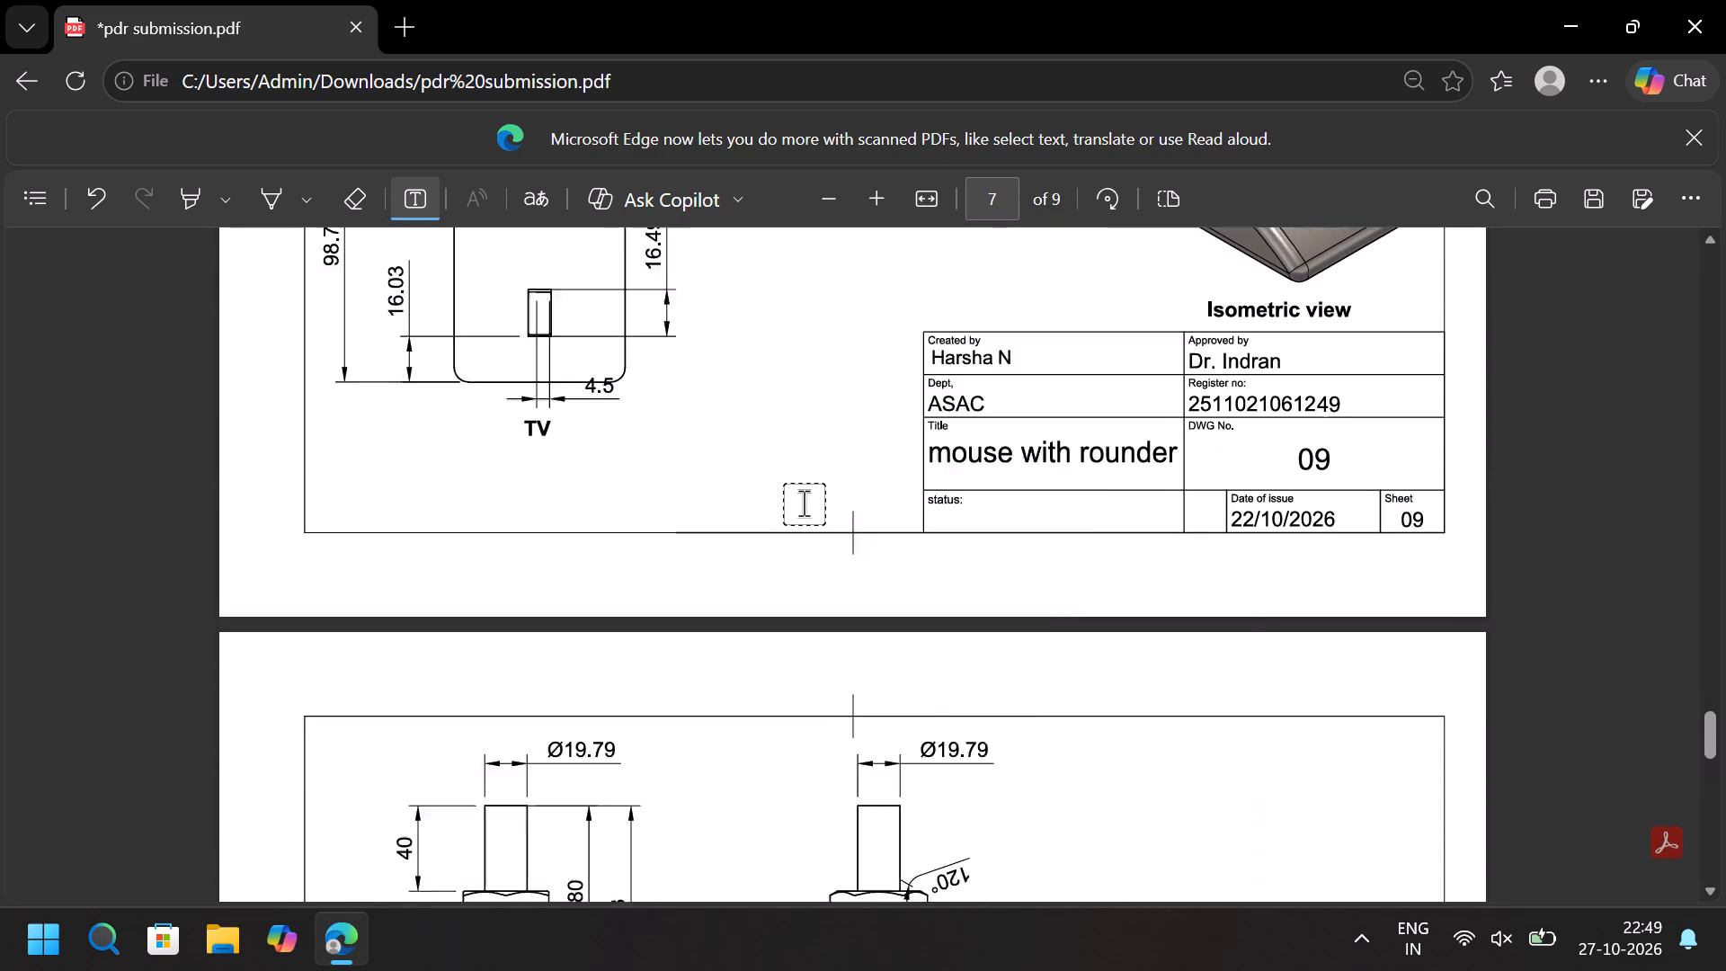
scroll(805, 504, "down", 9)
scroll(805, 504, "up", 1)
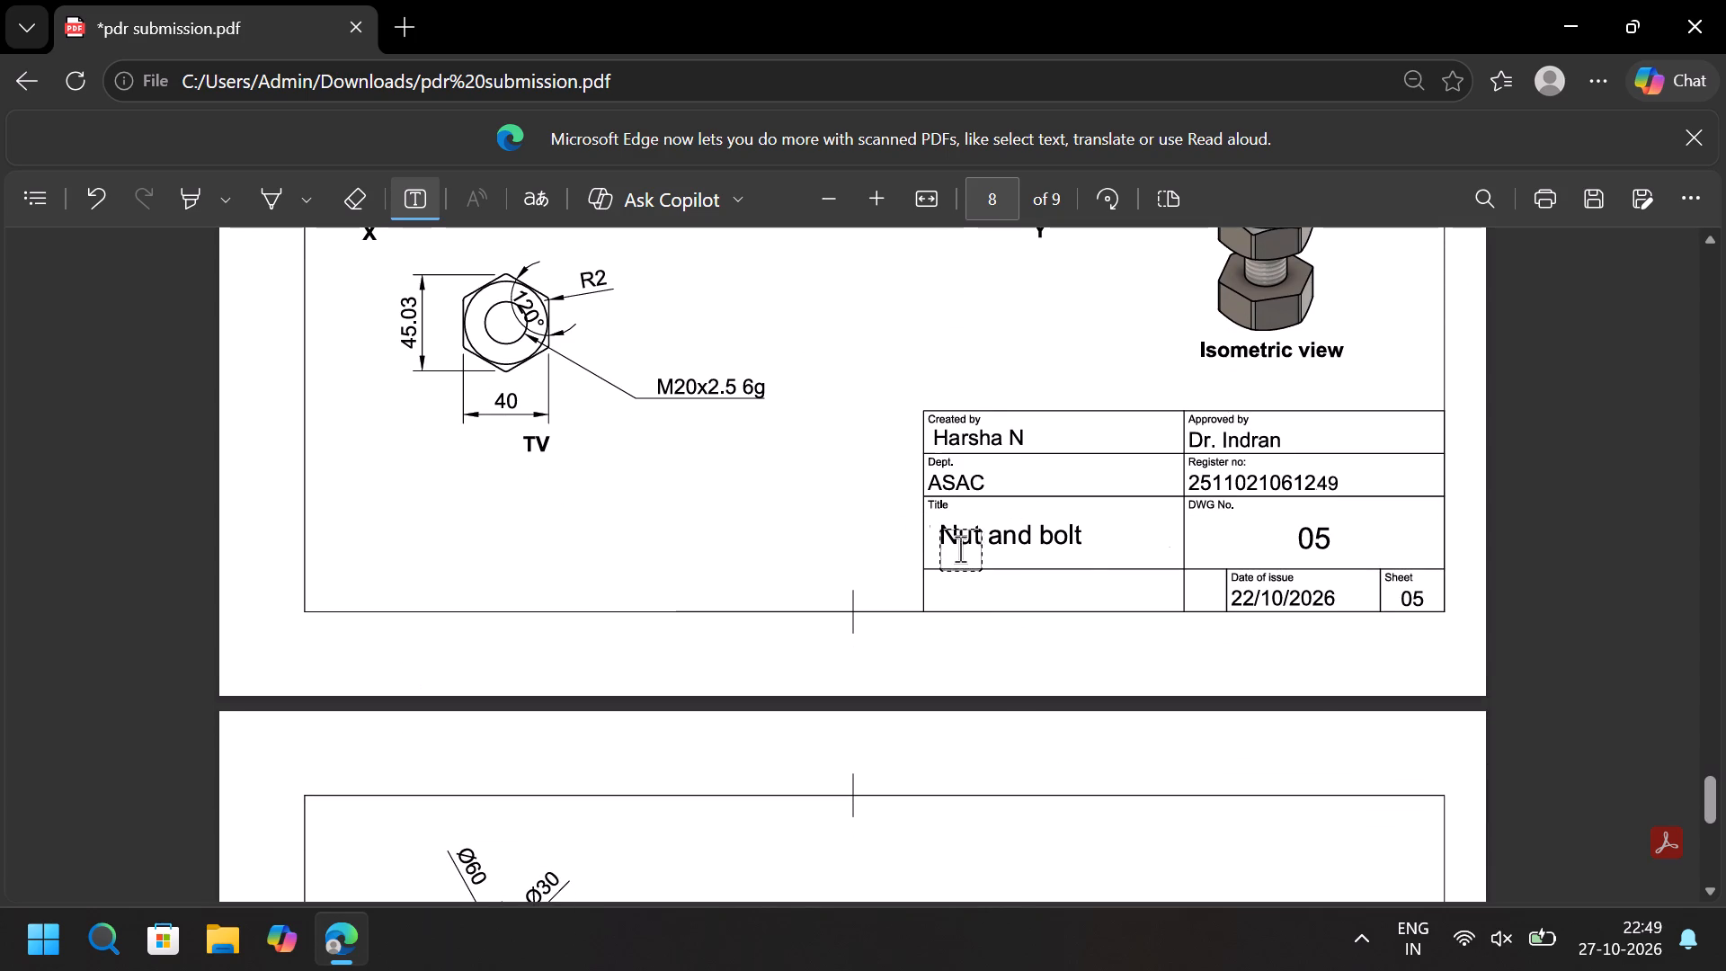
left_click(966, 549)
left_click(1045, 460)
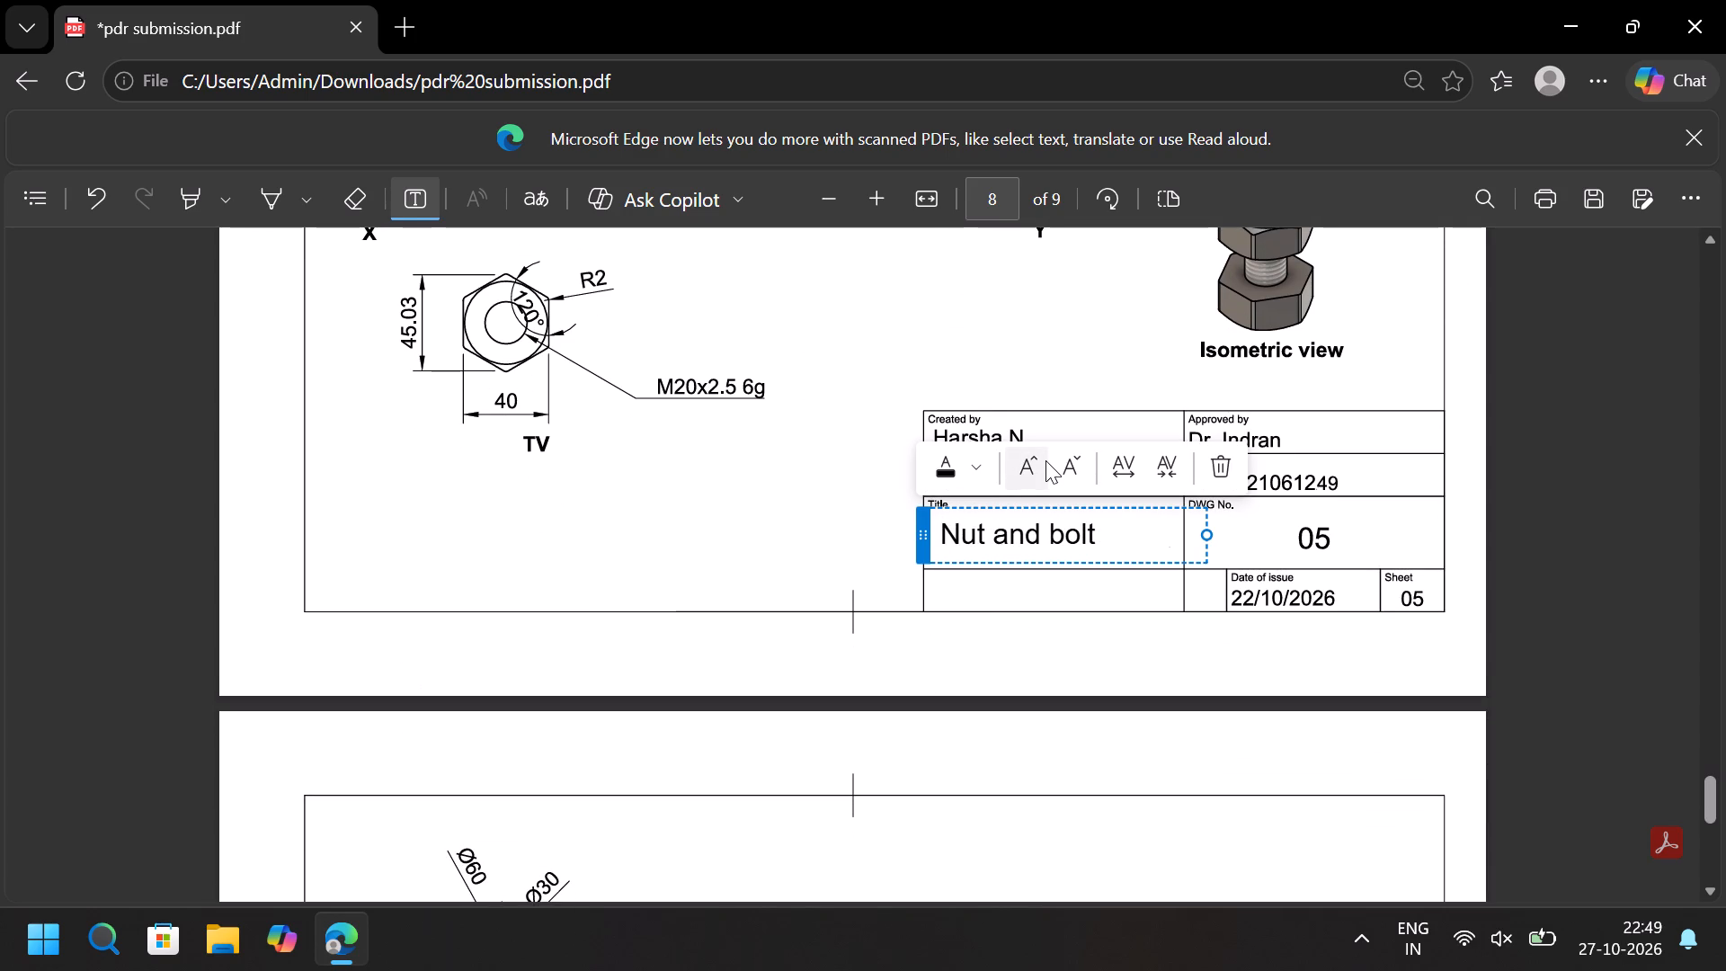
left_click(1045, 460)
left_click(1032, 472)
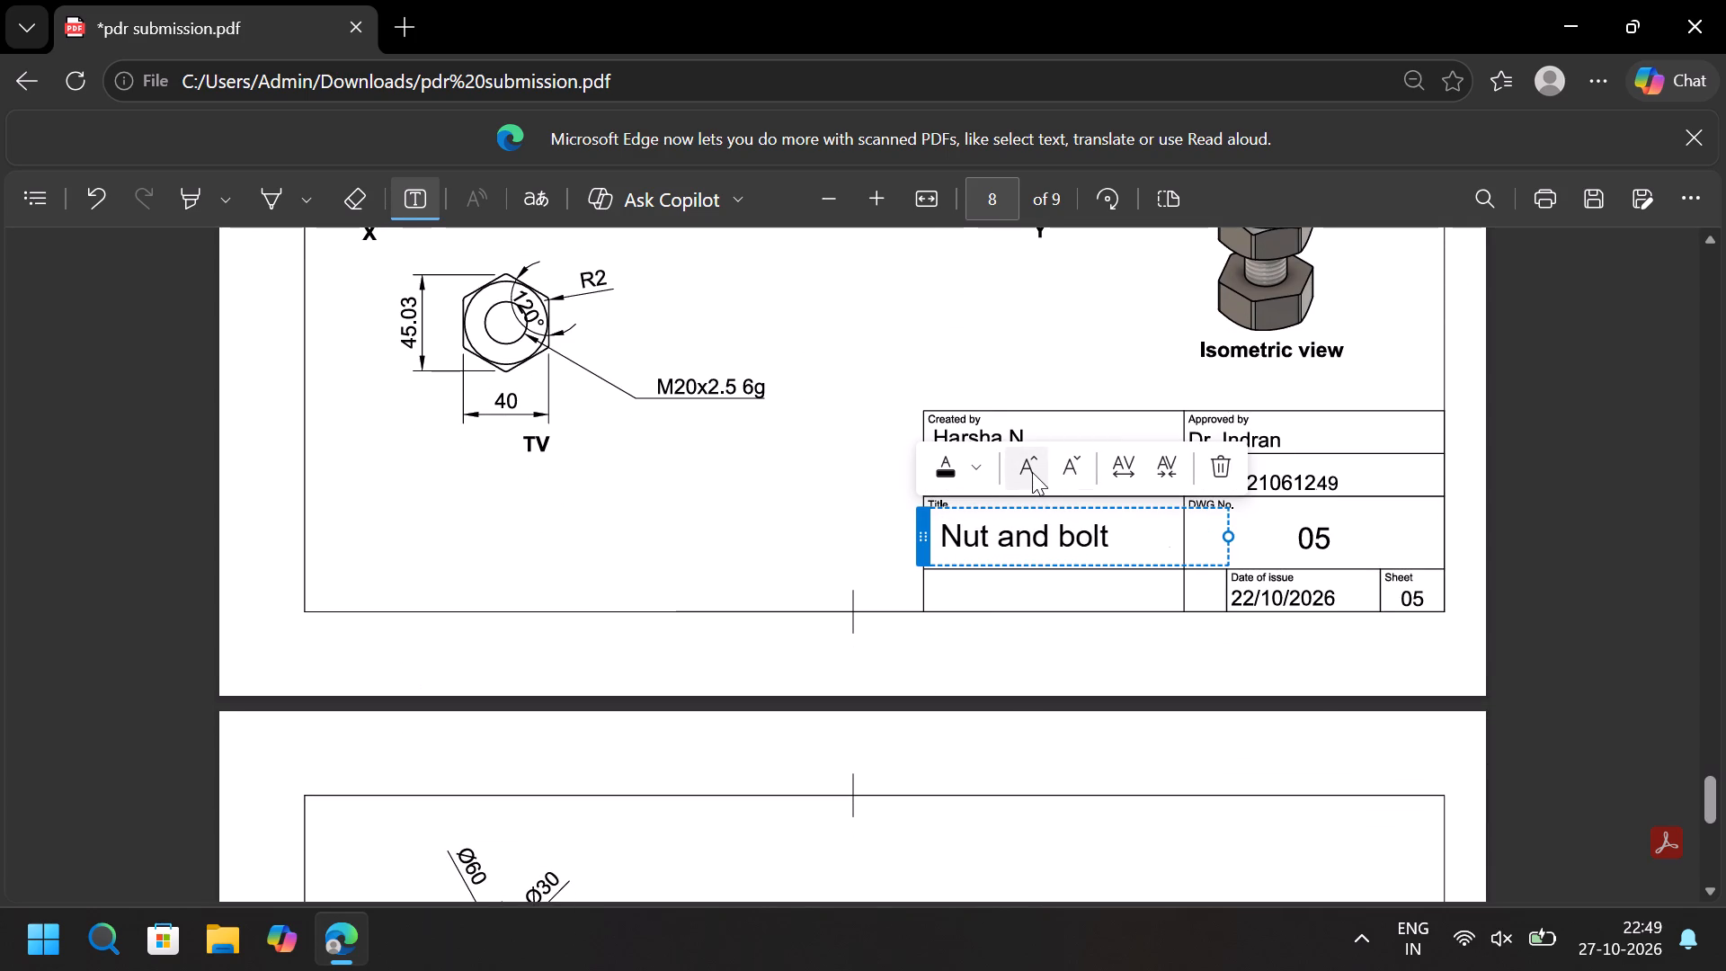
left_click(841, 573)
scroll(841, 573, "up", 1)
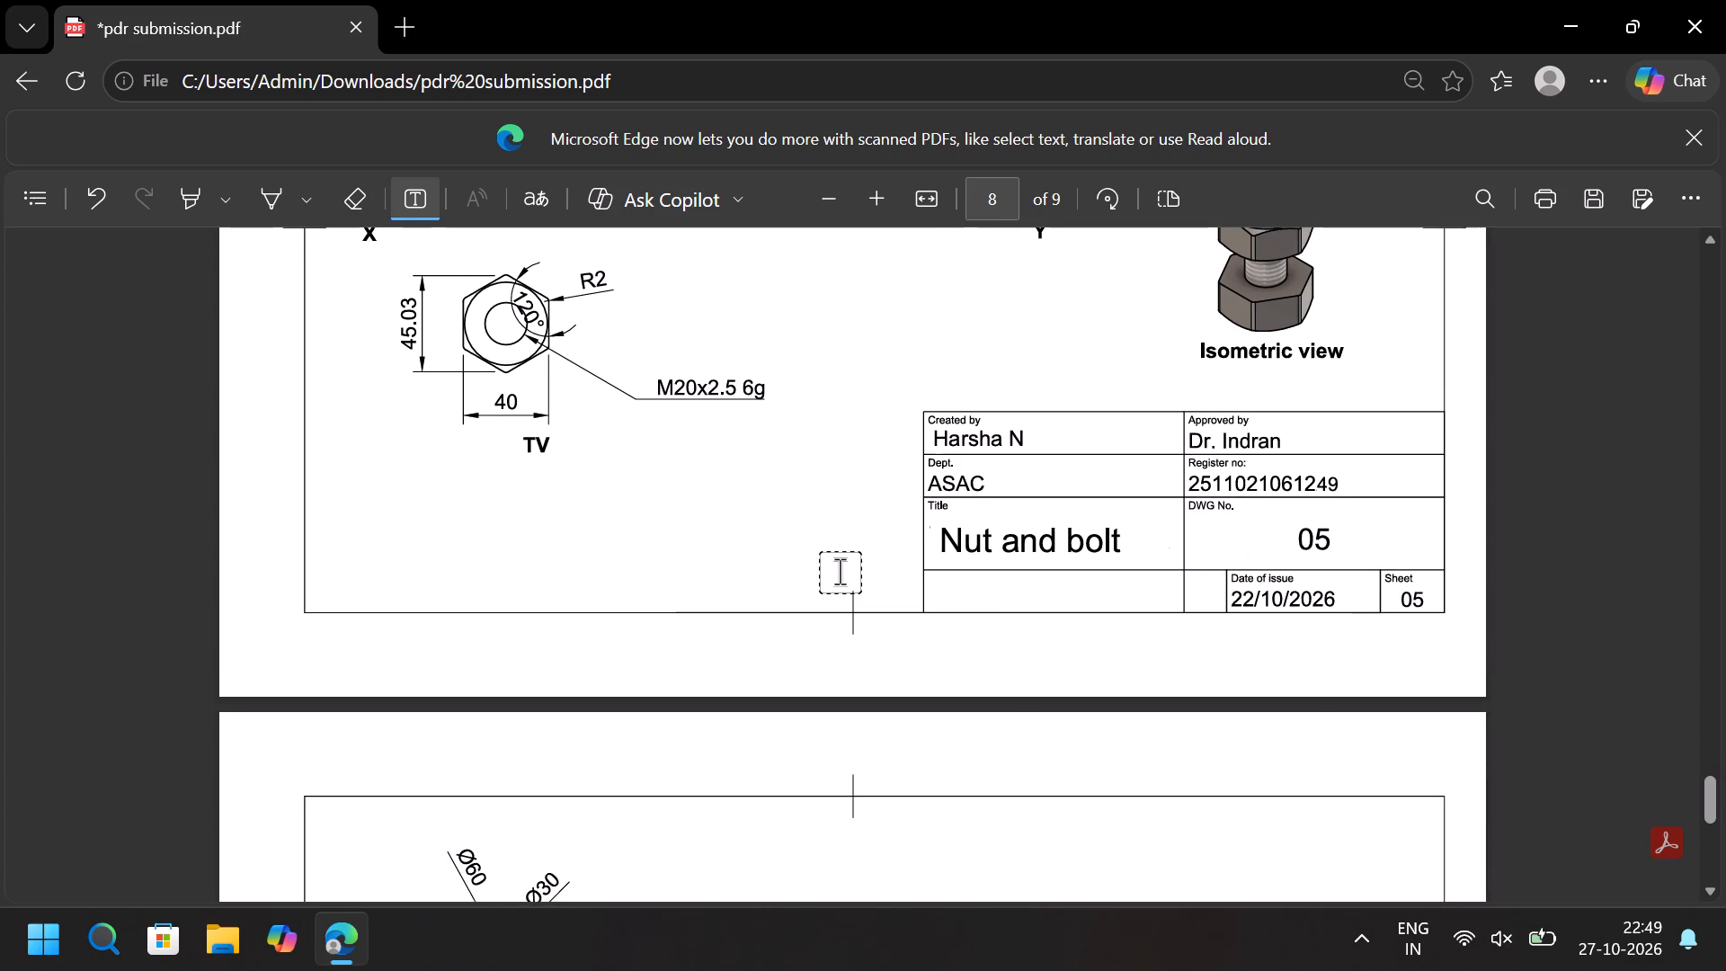
left_click(956, 563)
left_click(921, 552)
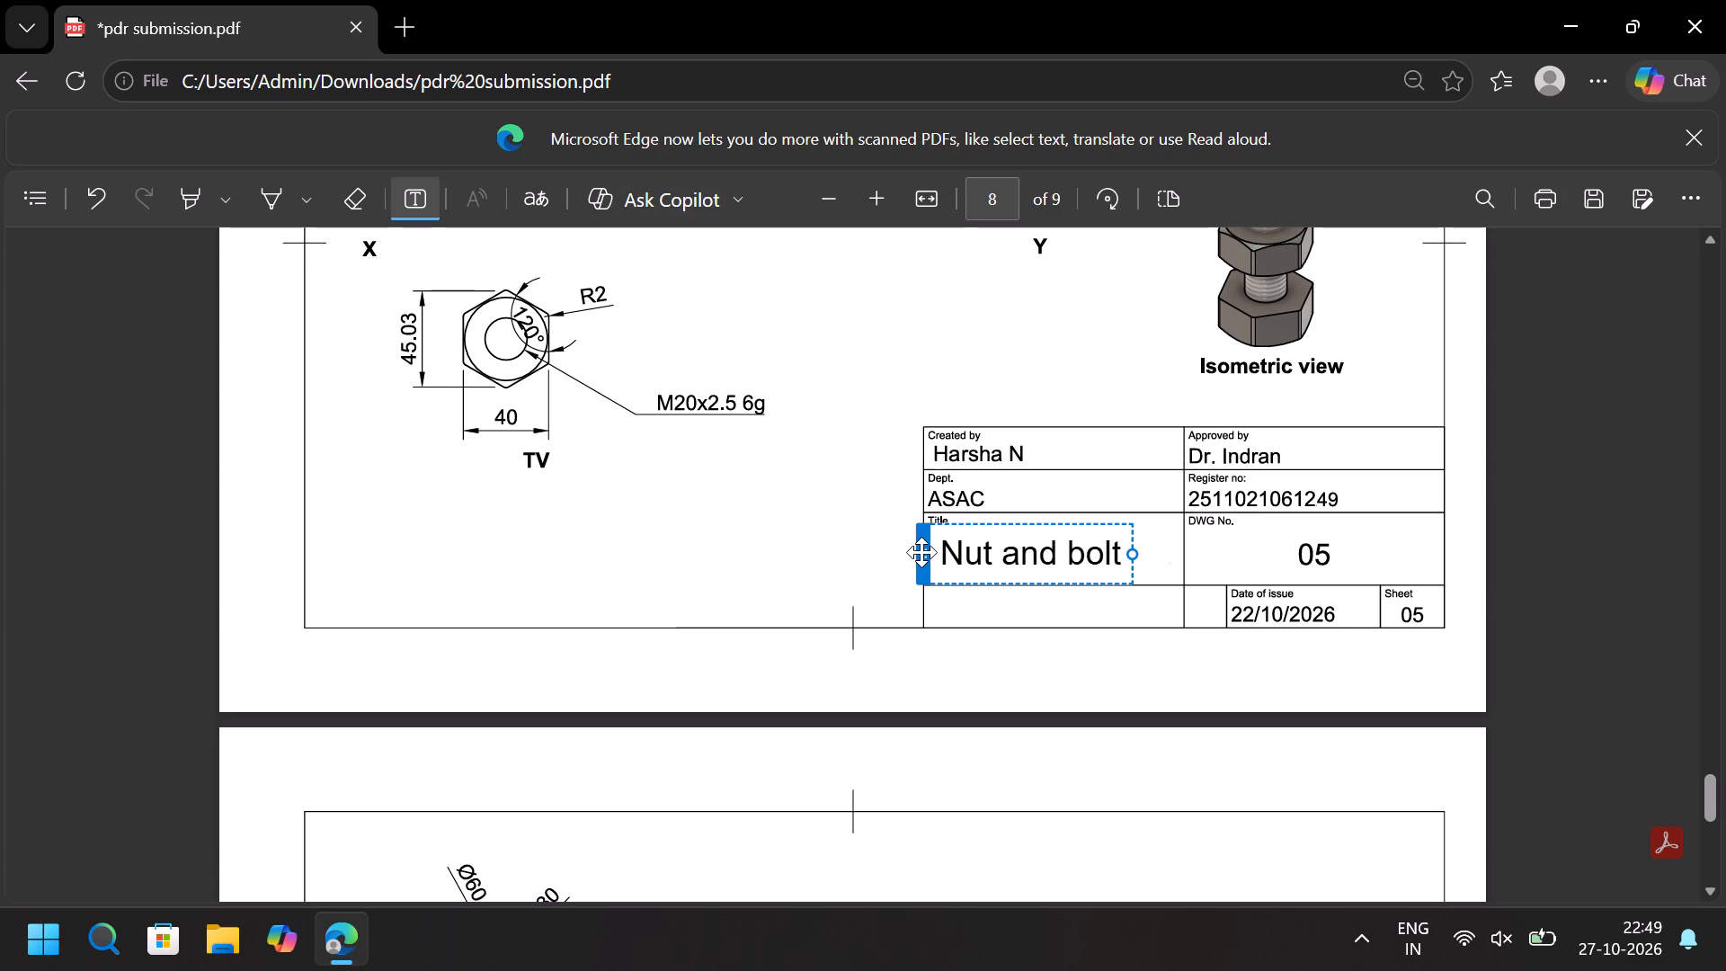
left_click(841, 530)
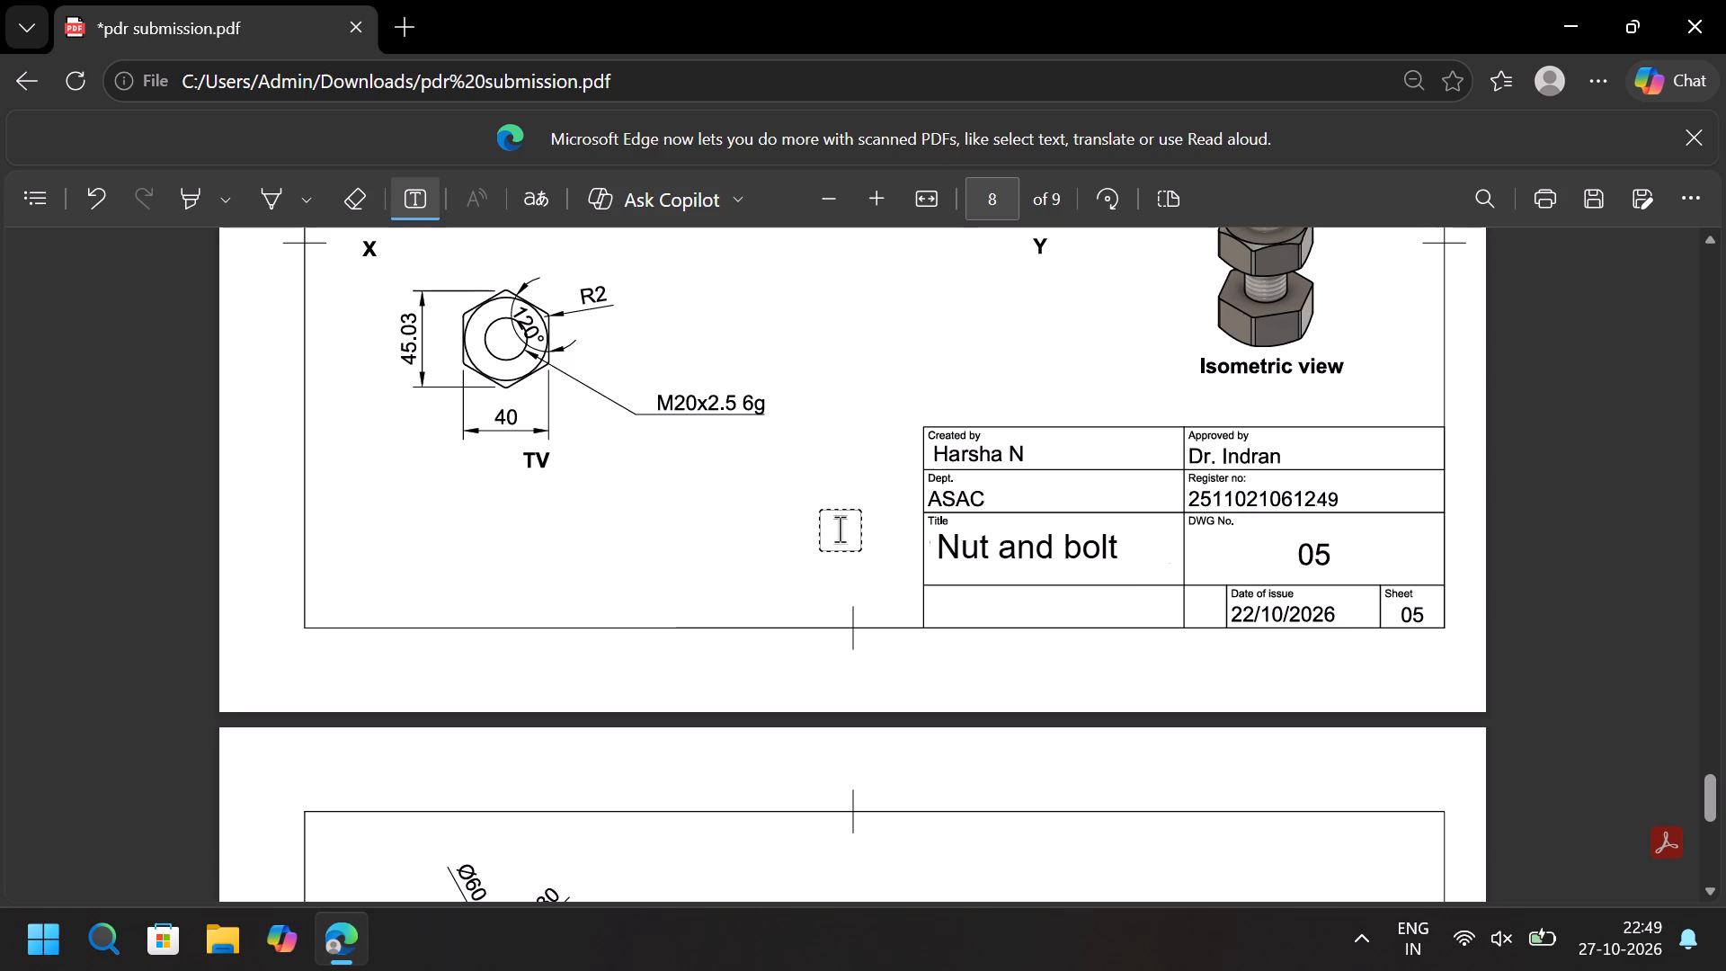
Review the title blocks on pages 6 to 8, comparing the lettering of the replaced names, register numbers and titles.
scroll(841, 530, "up", 12)
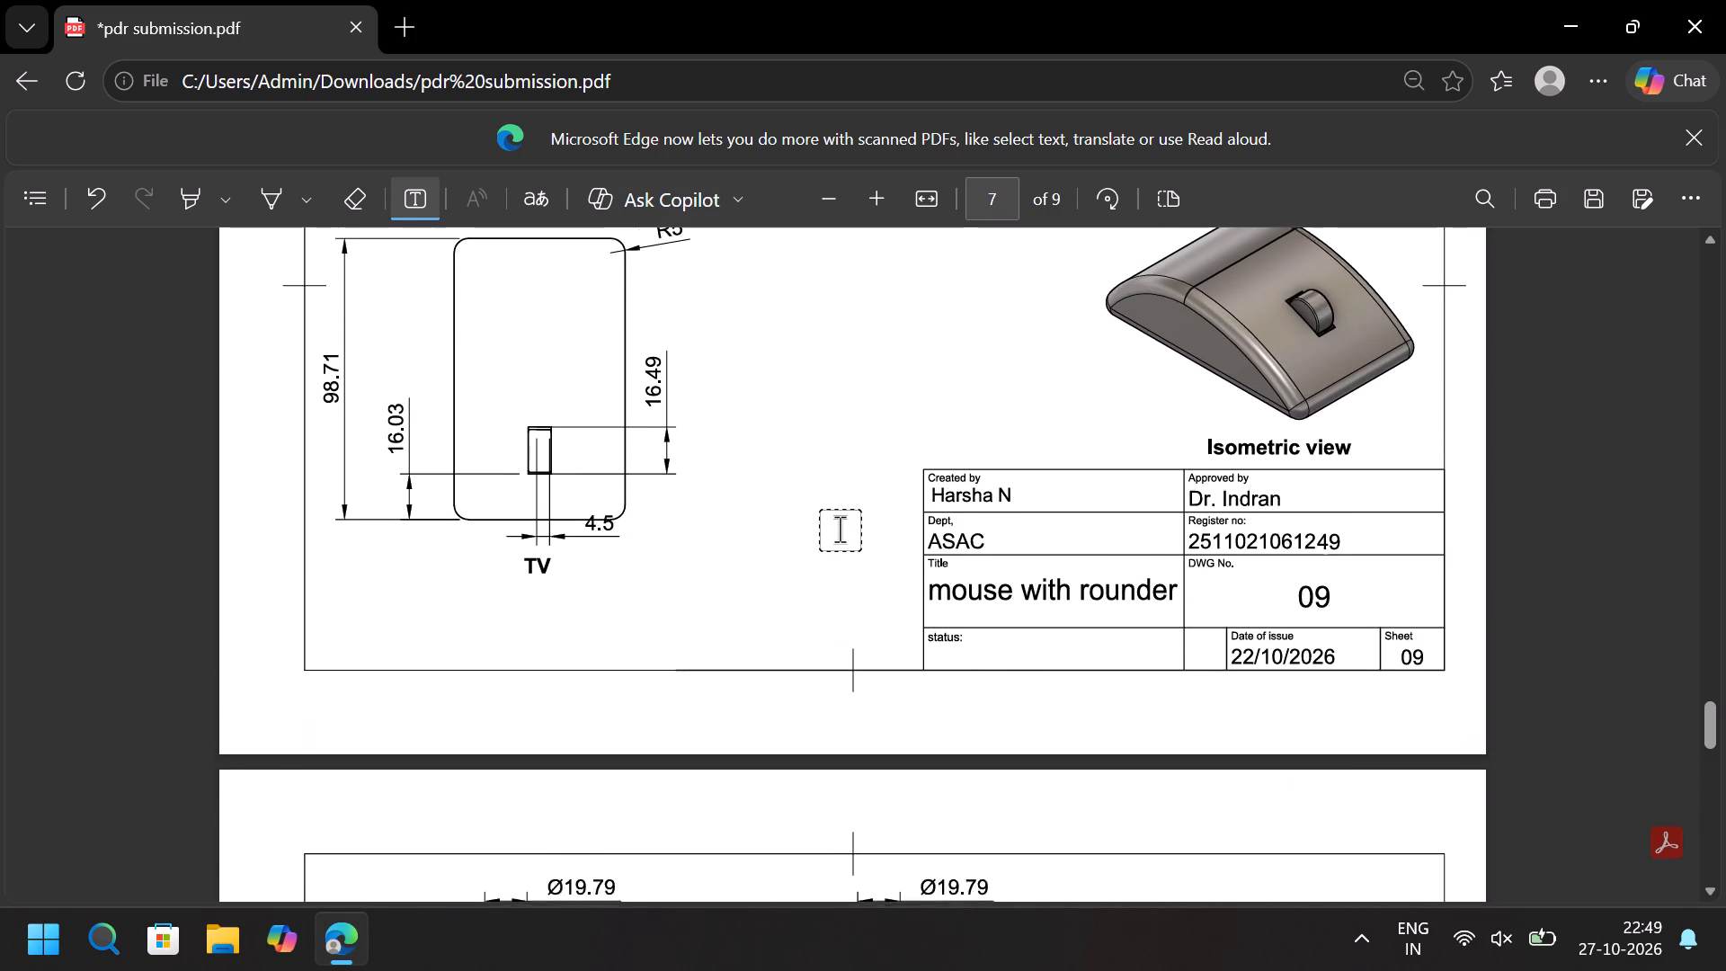
scroll(841, 530, "down", 11)
scroll(841, 530, "up", 2)
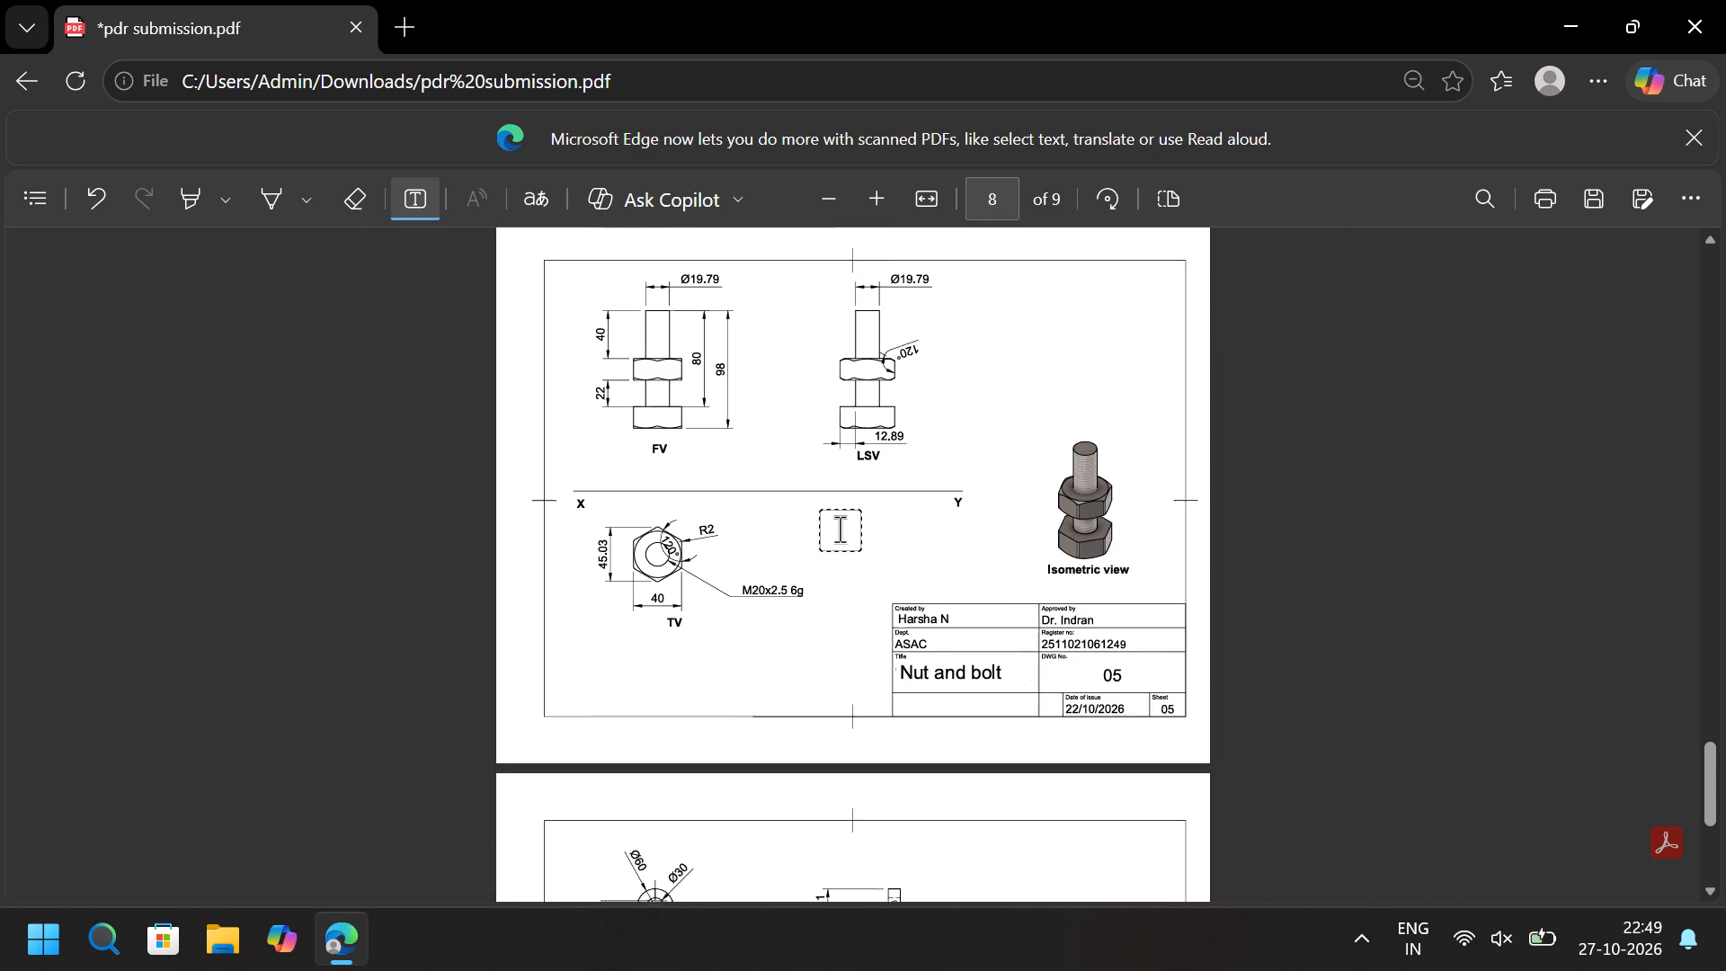
scroll(841, 530, "up", 10)
scroll(841, 530, "up", 4, "ctrl")
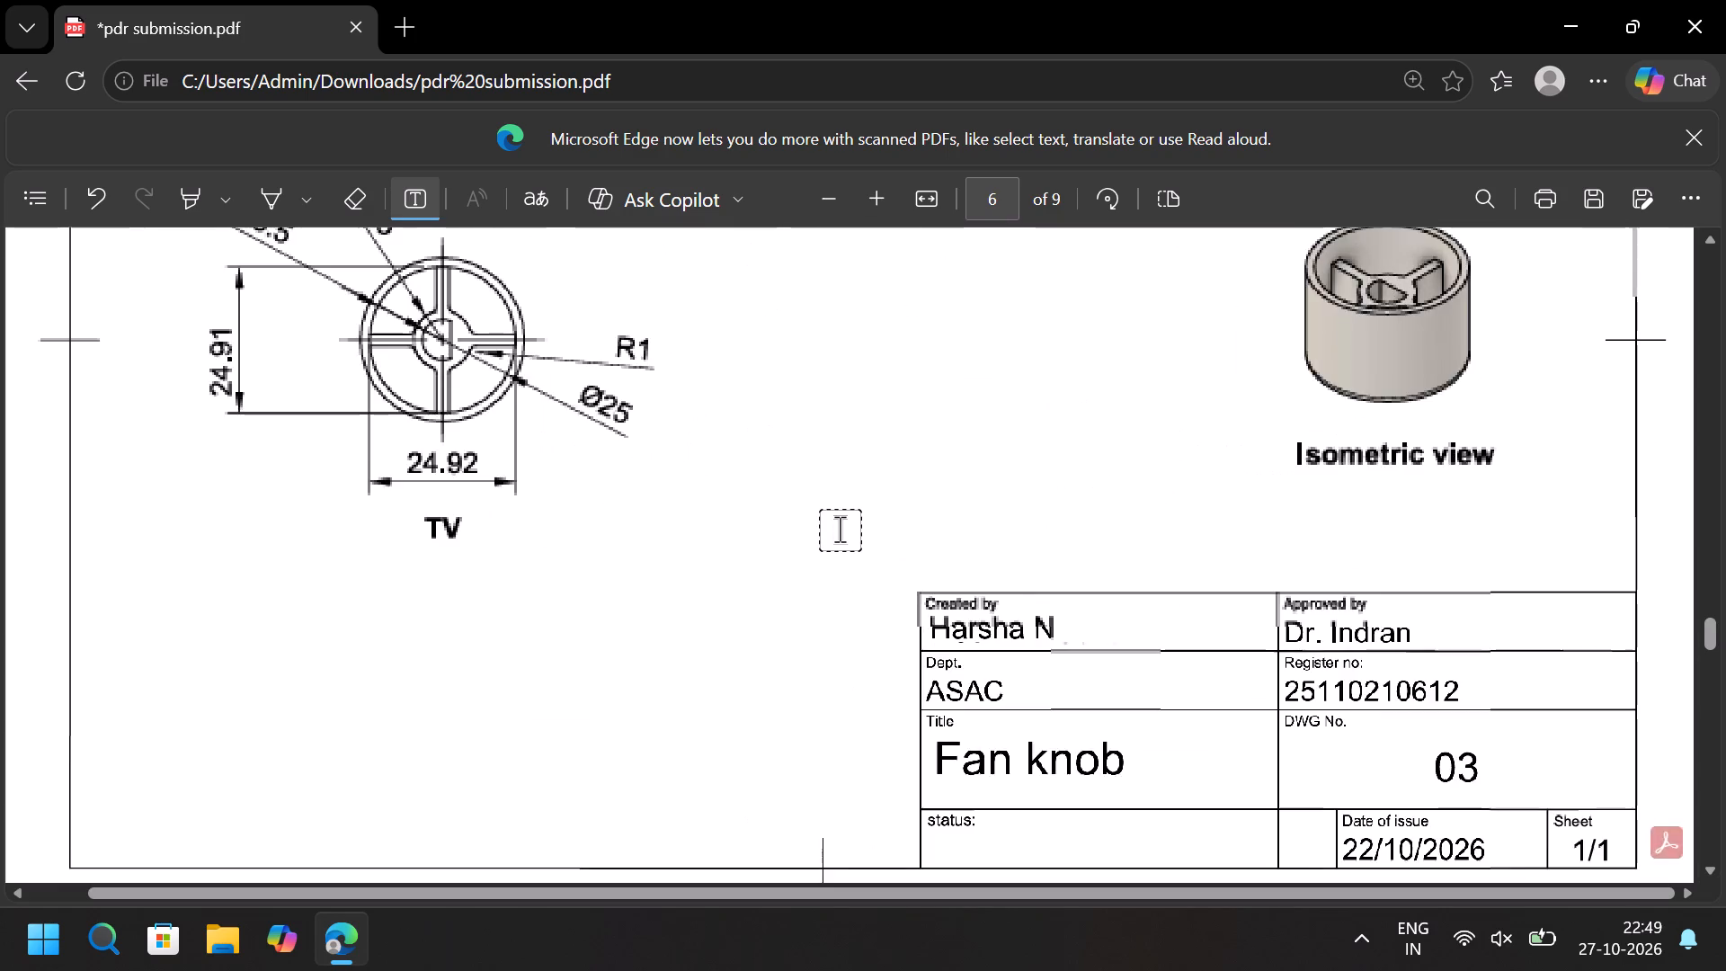
scroll(841, 530, "down", 17)
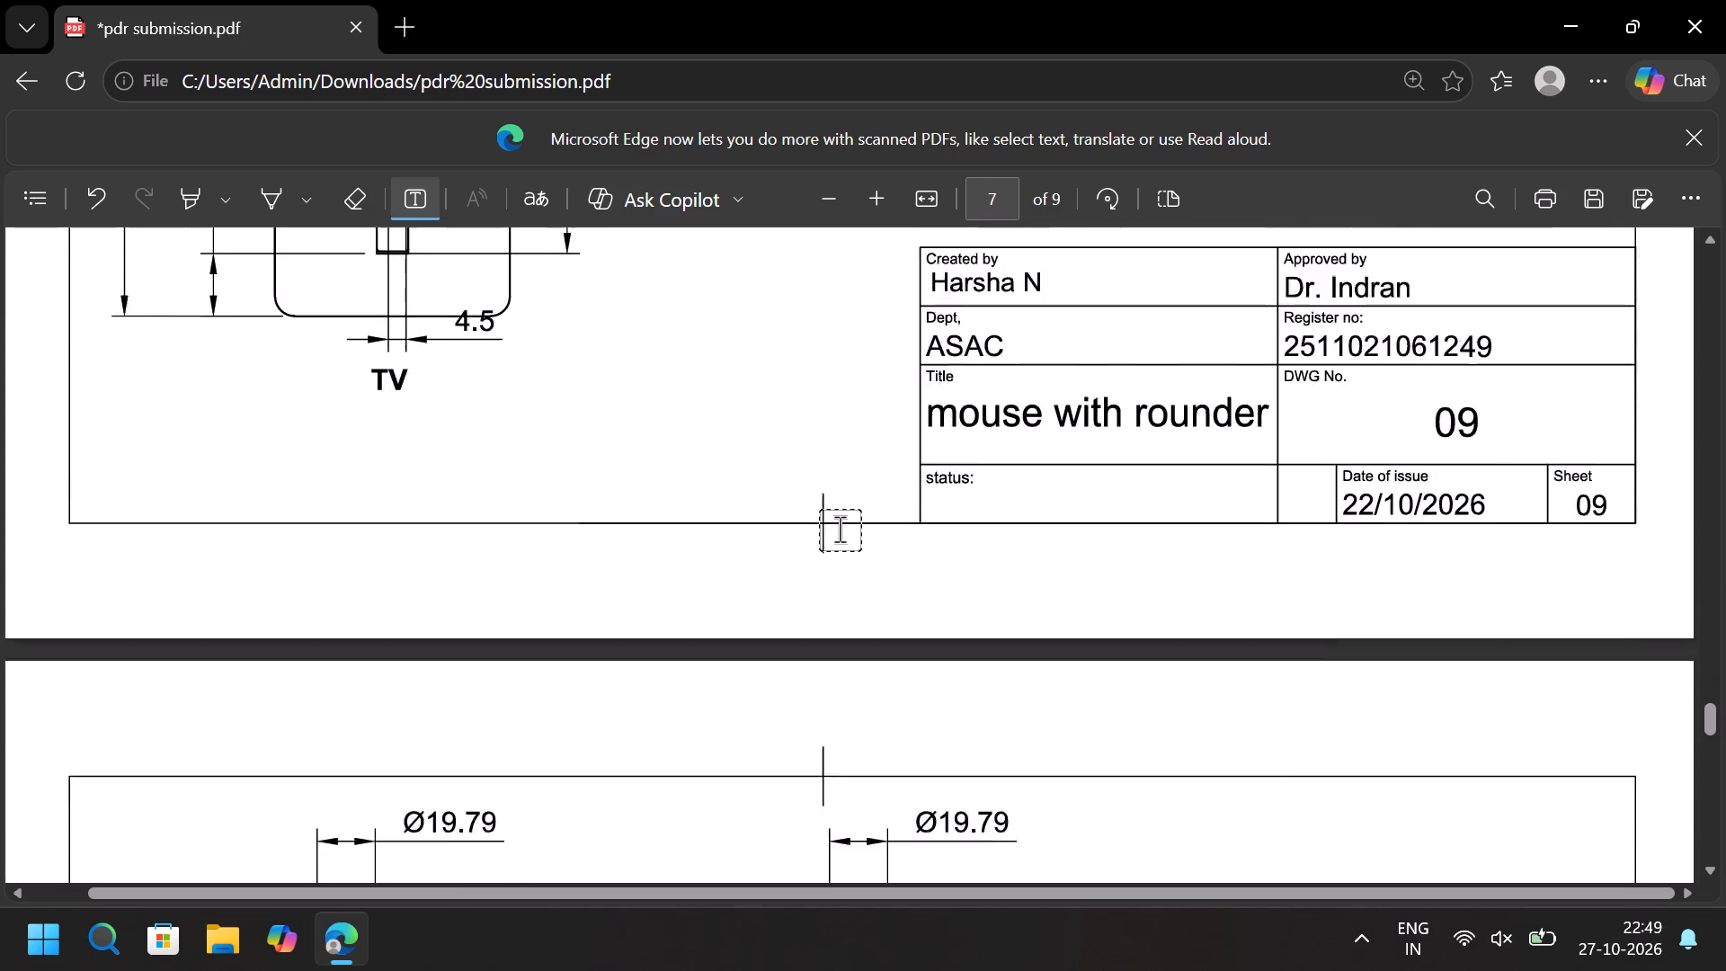
scroll(841, 530, "down", 17)
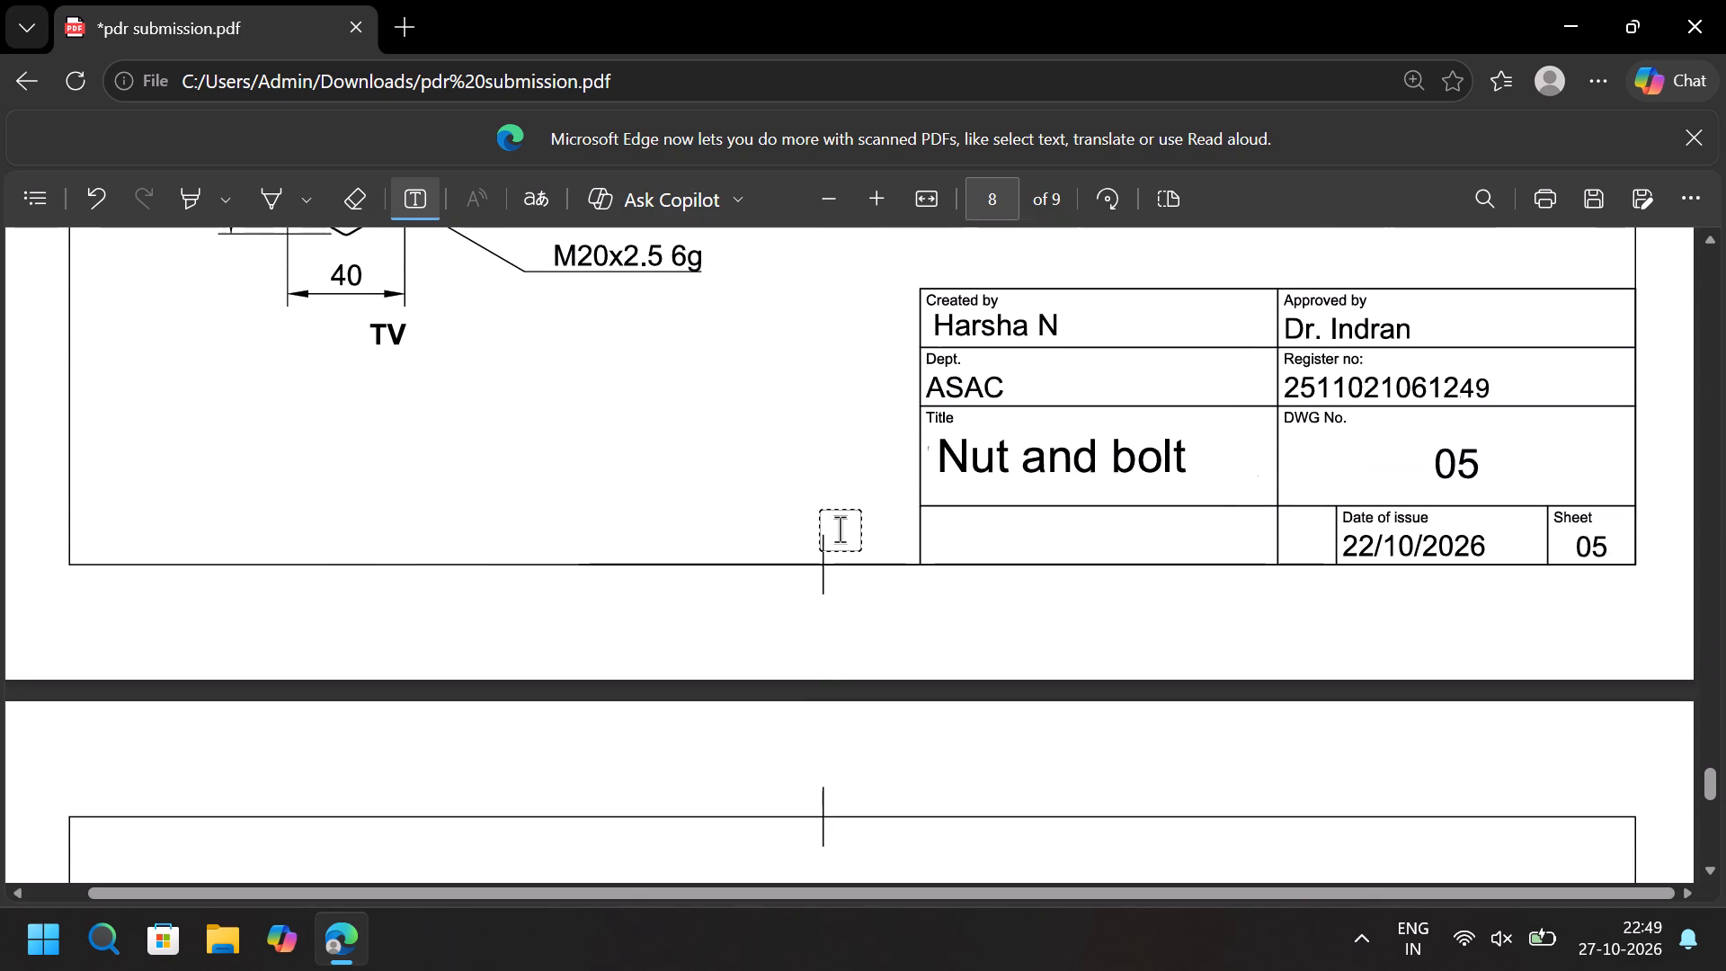
Add the creator's first name in the empty Created by cell on page 9 and reduce it by two text sizes.
scroll(841, 530, "down", 10)
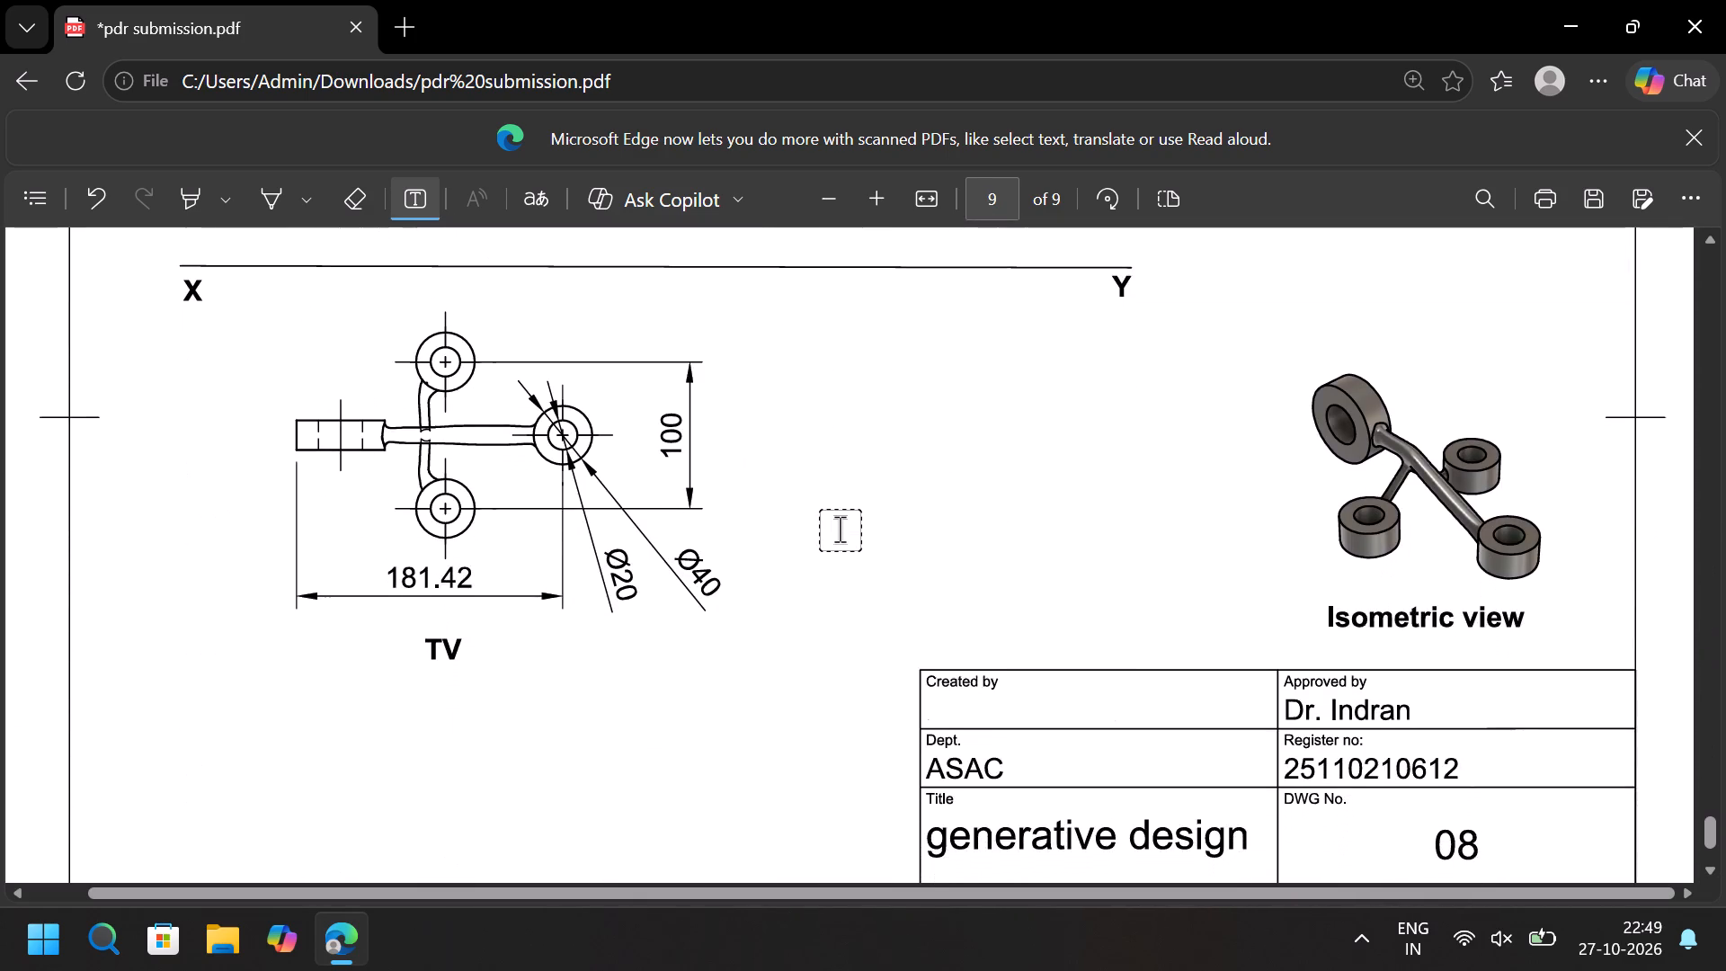
scroll(841, 530, "down", 2)
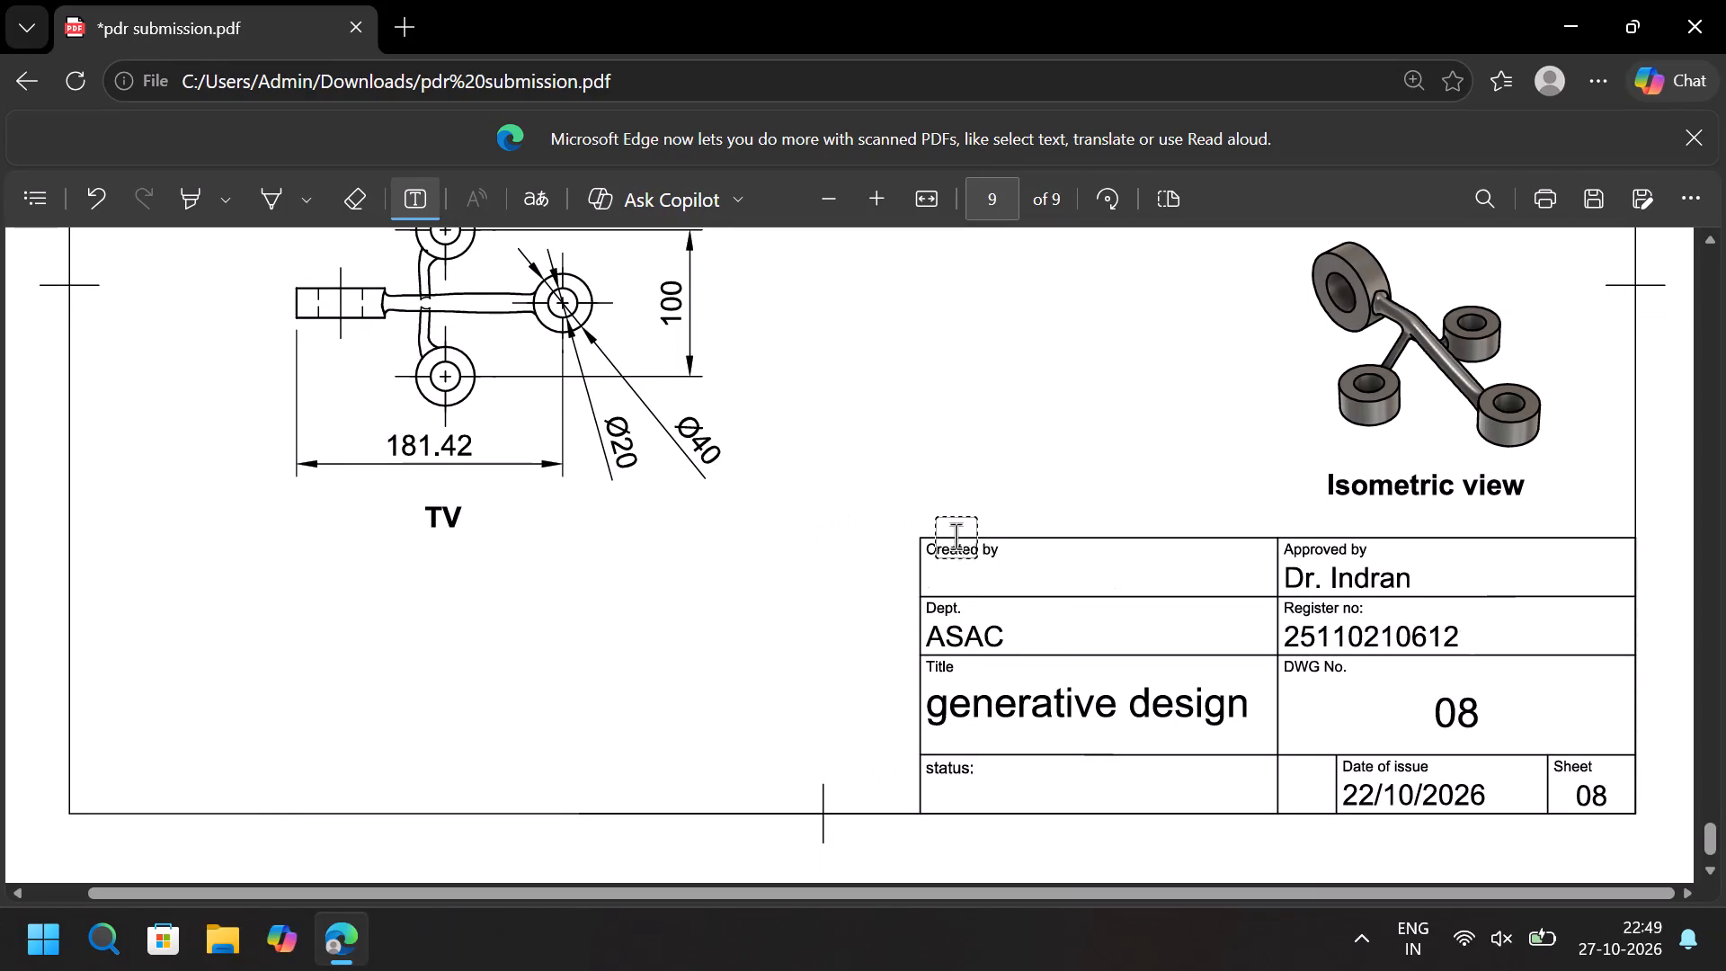
left_click(950, 570)
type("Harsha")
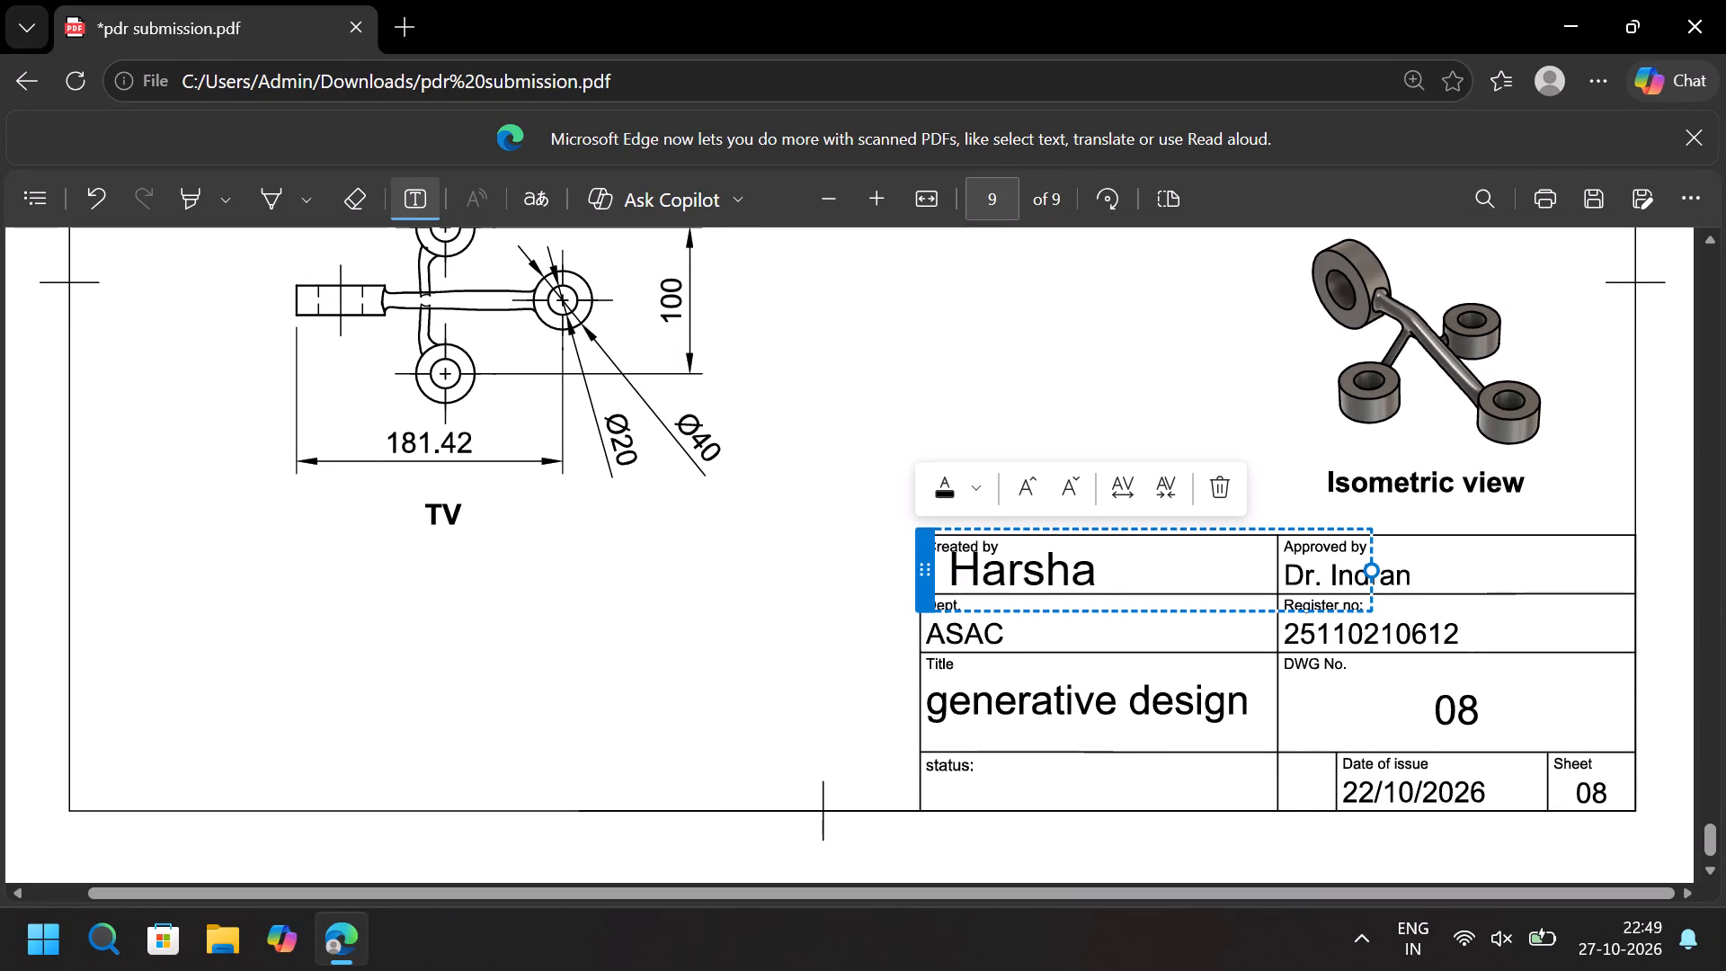
double_click(1076, 491)
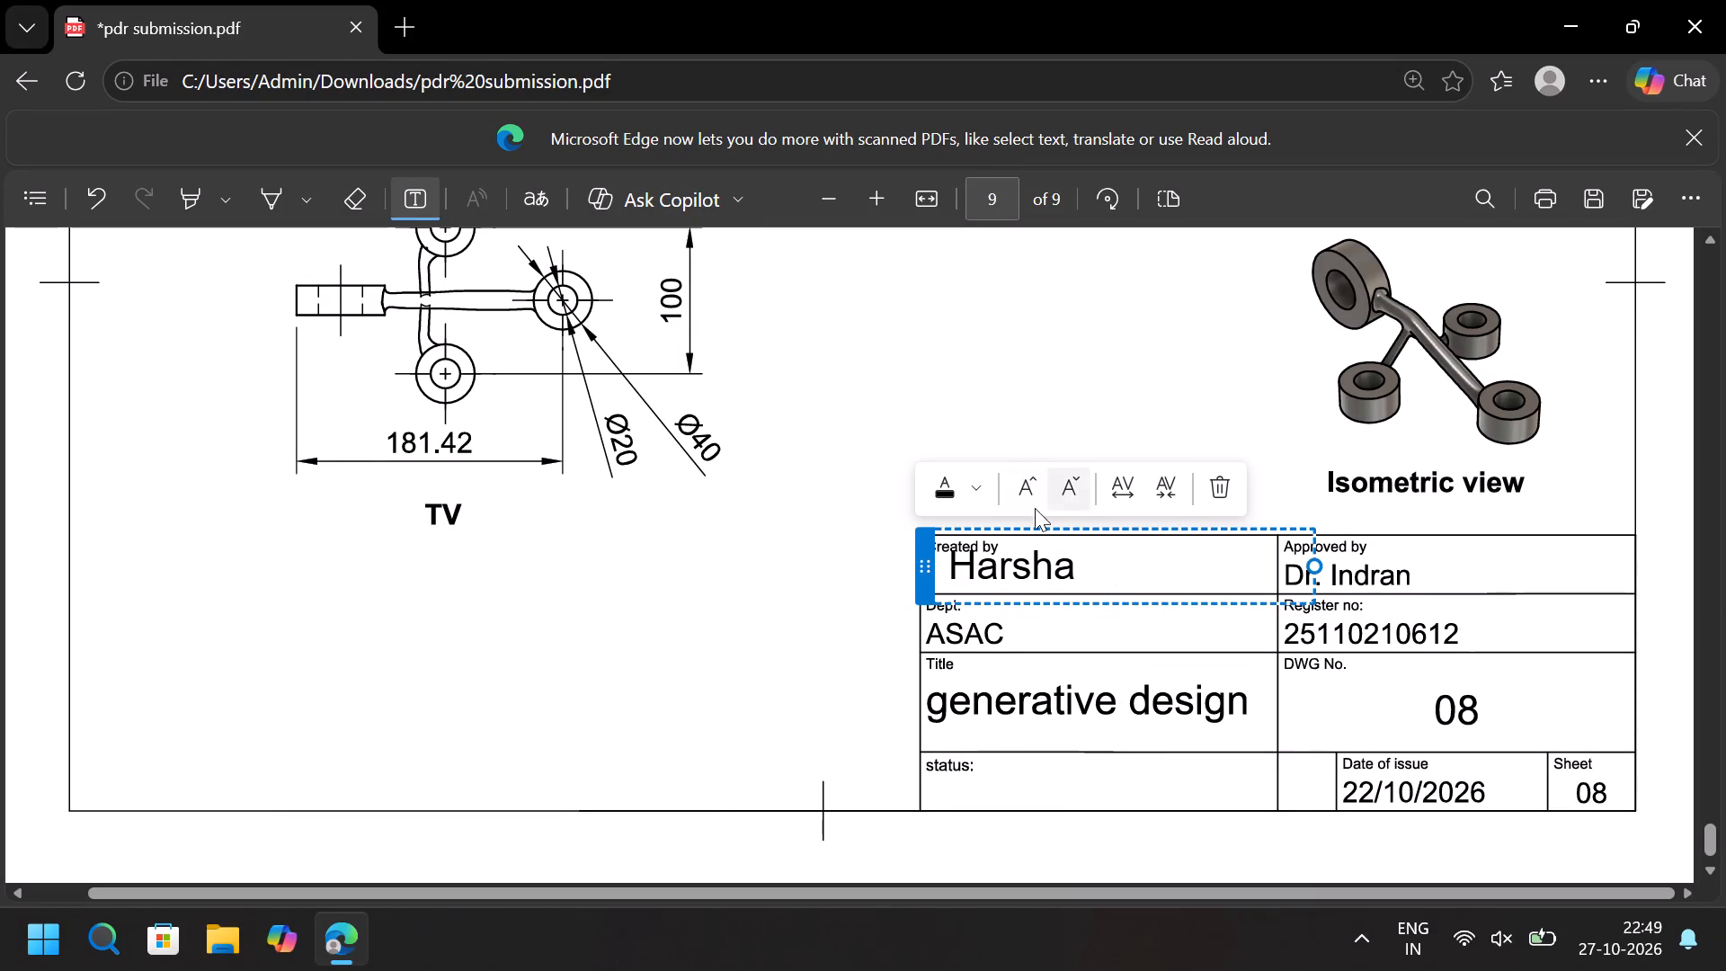
Overlay the new first name on the approver's name on page 9 for comparison and reduce it by three more text sizes.
left_click_drag(919, 563, 1290, 566)
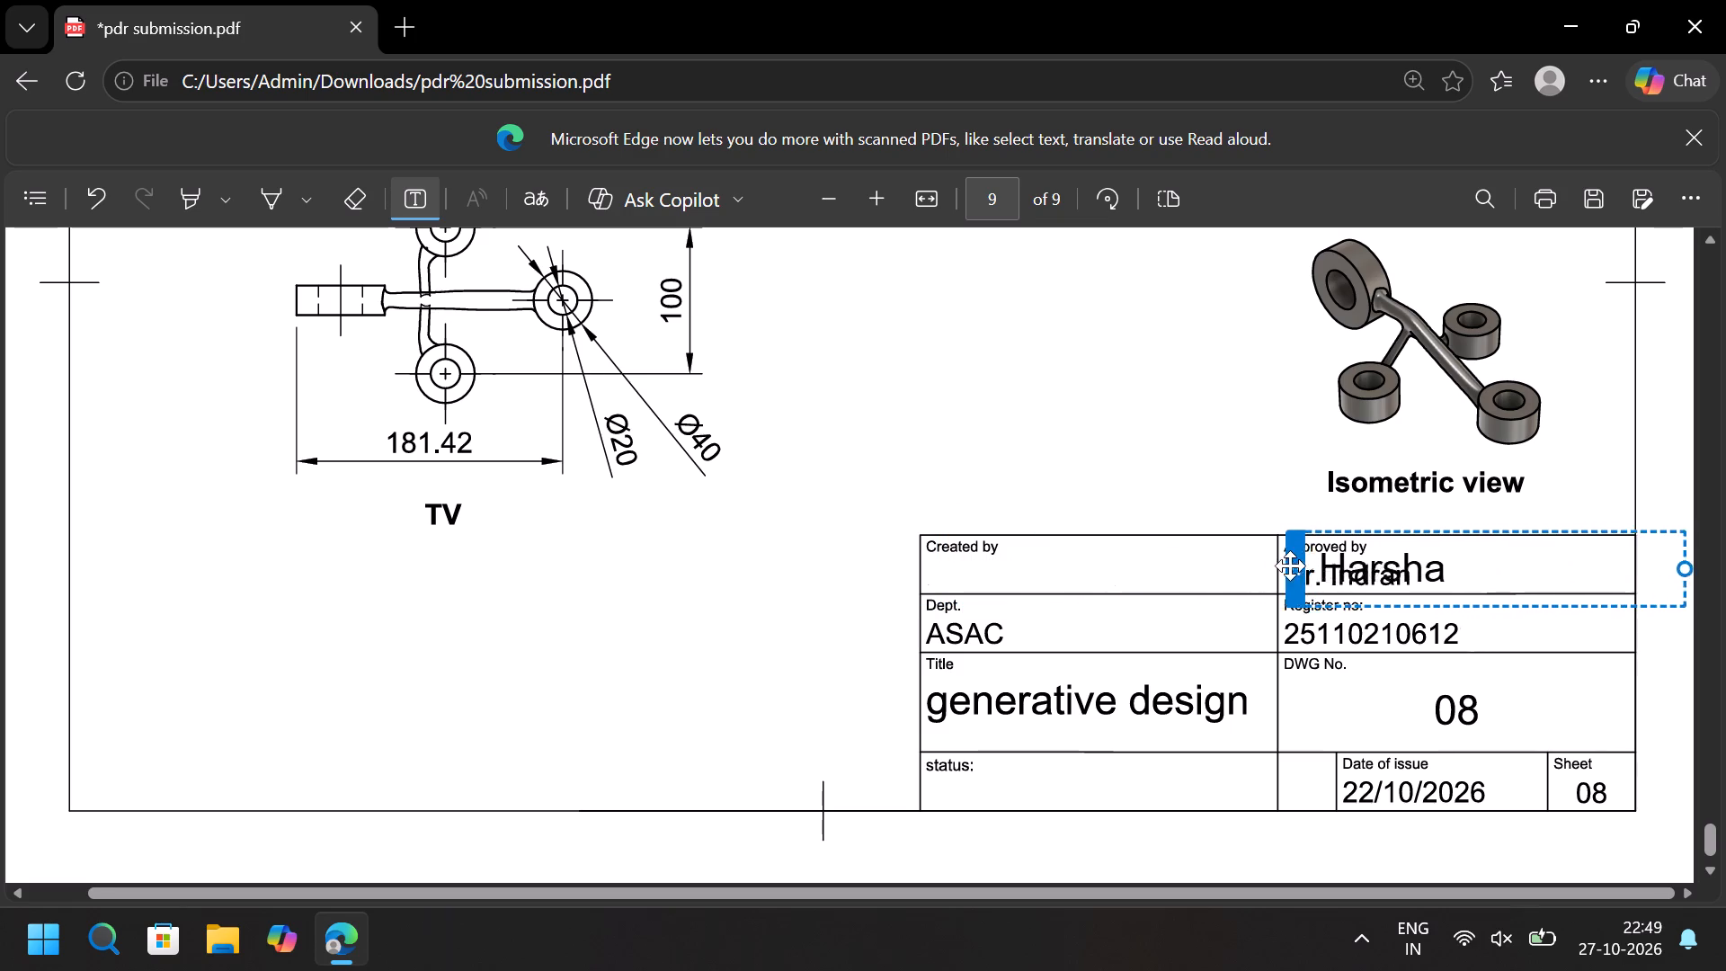
left_click_drag(1290, 566, 1307, 569)
double_click(1460, 495)
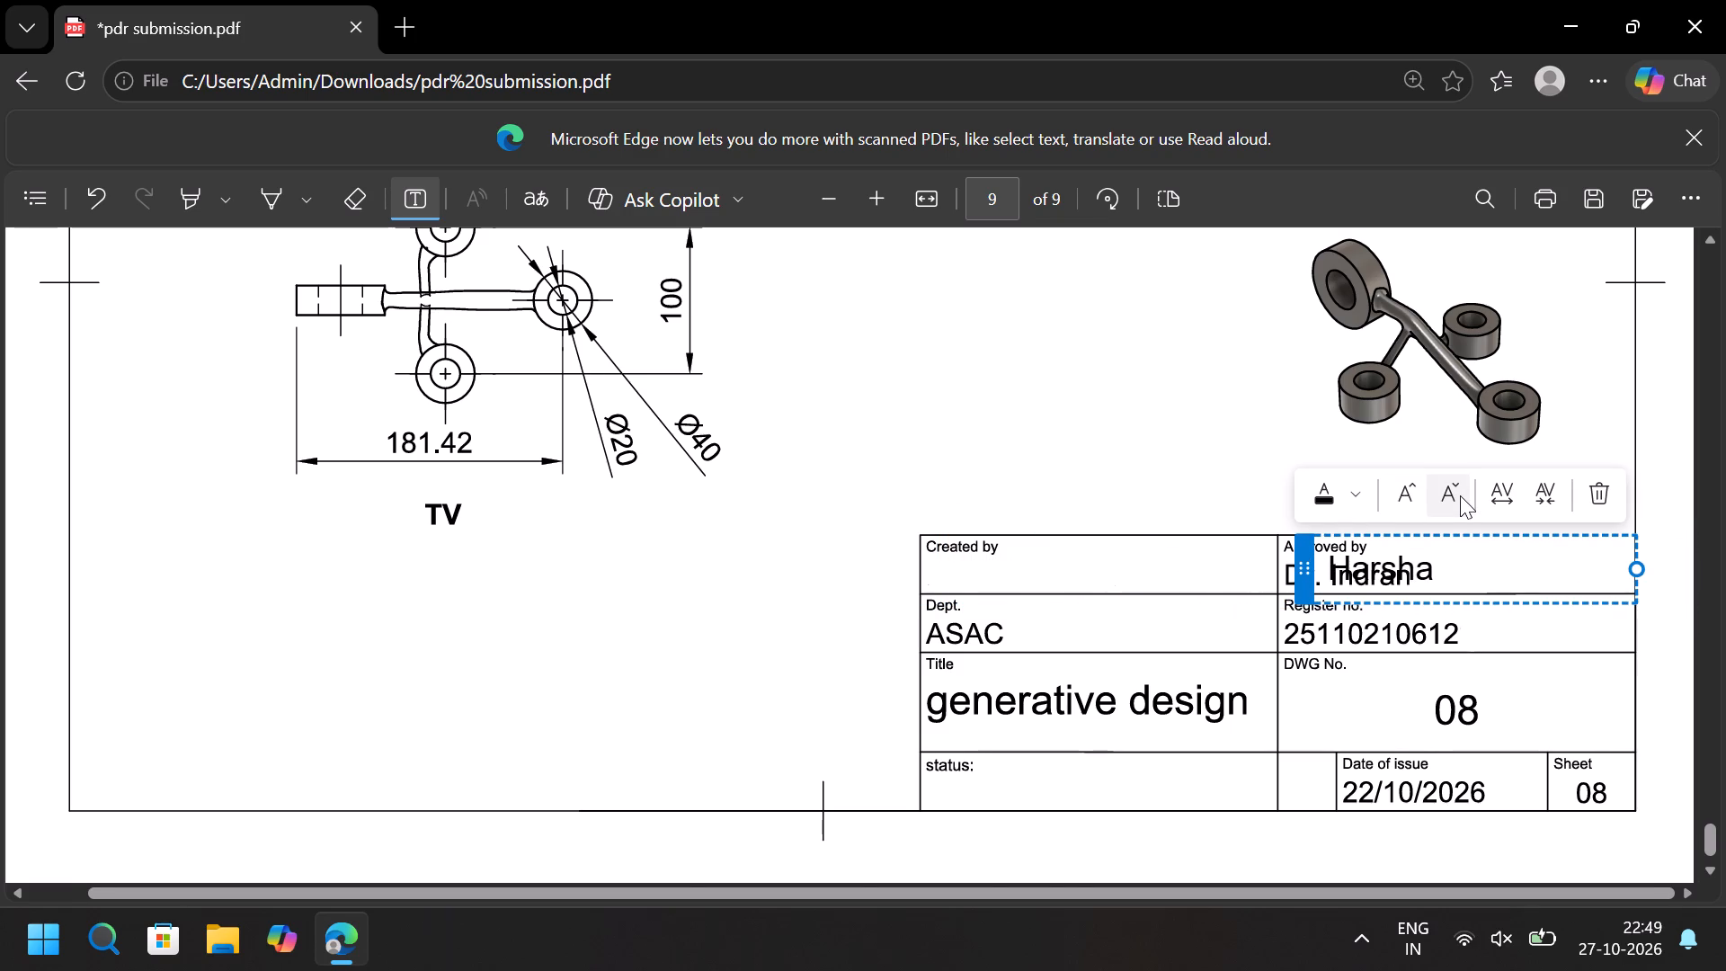
scroll(1360, 574, "up", 13, "ctrl")
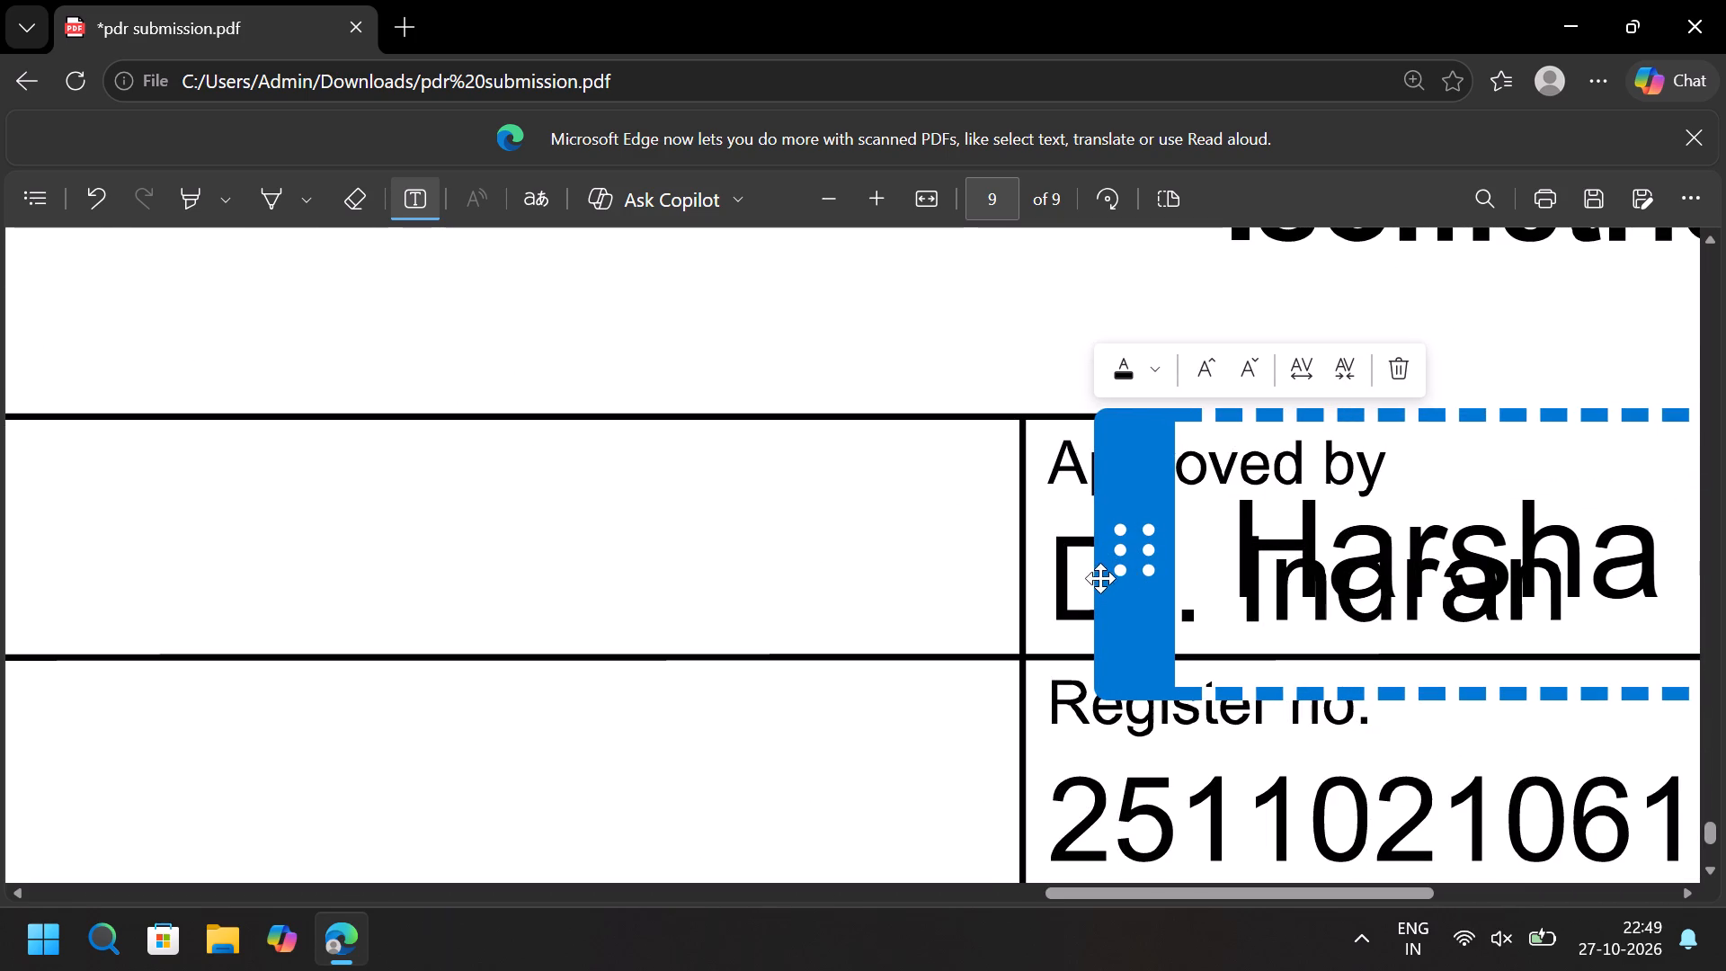
left_click_drag(1122, 571, 1222, 590)
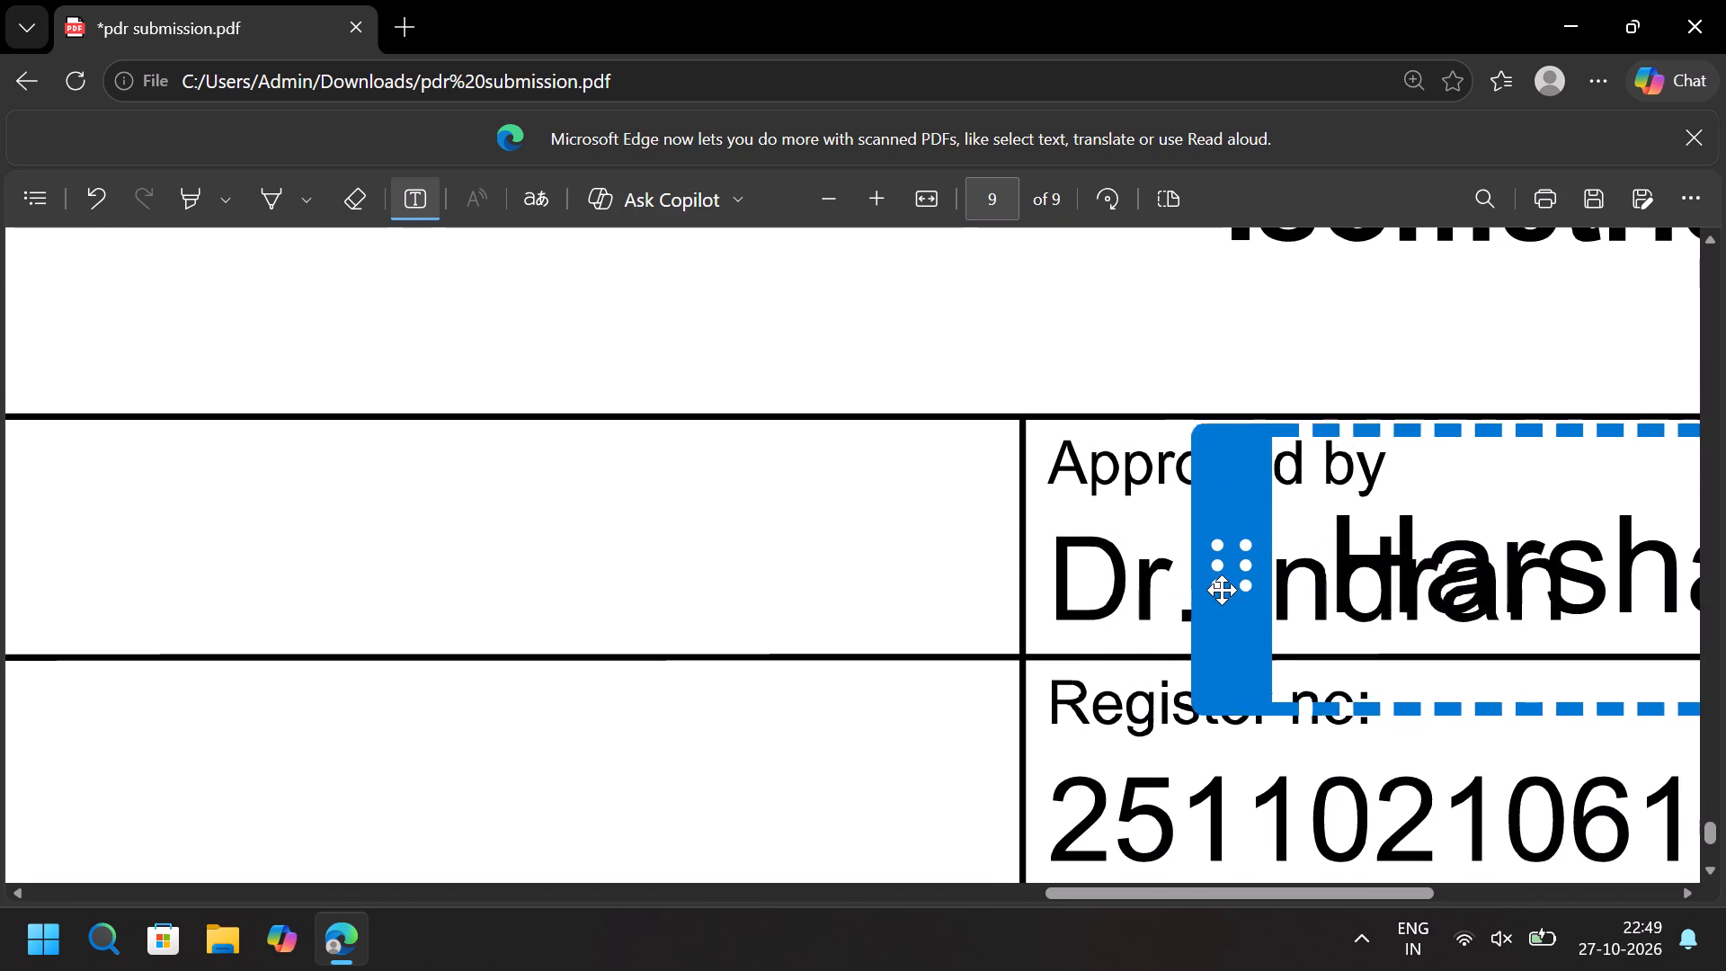
left_click_drag(1222, 590, 1230, 603)
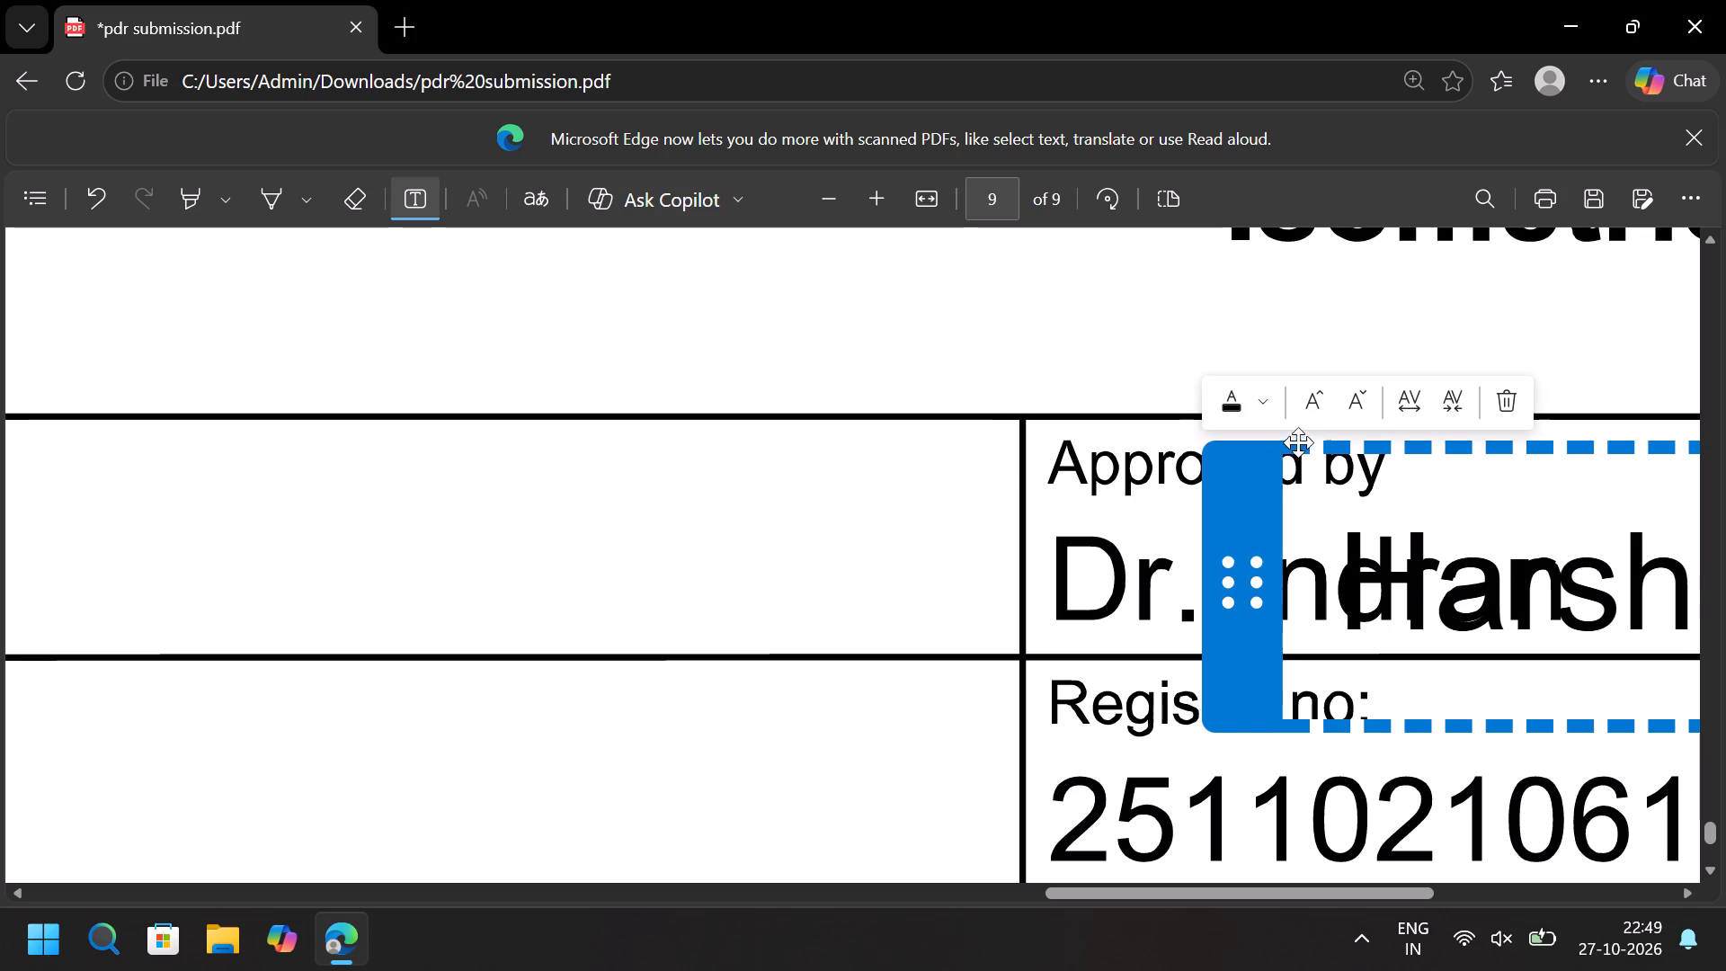
left_click(1366, 398)
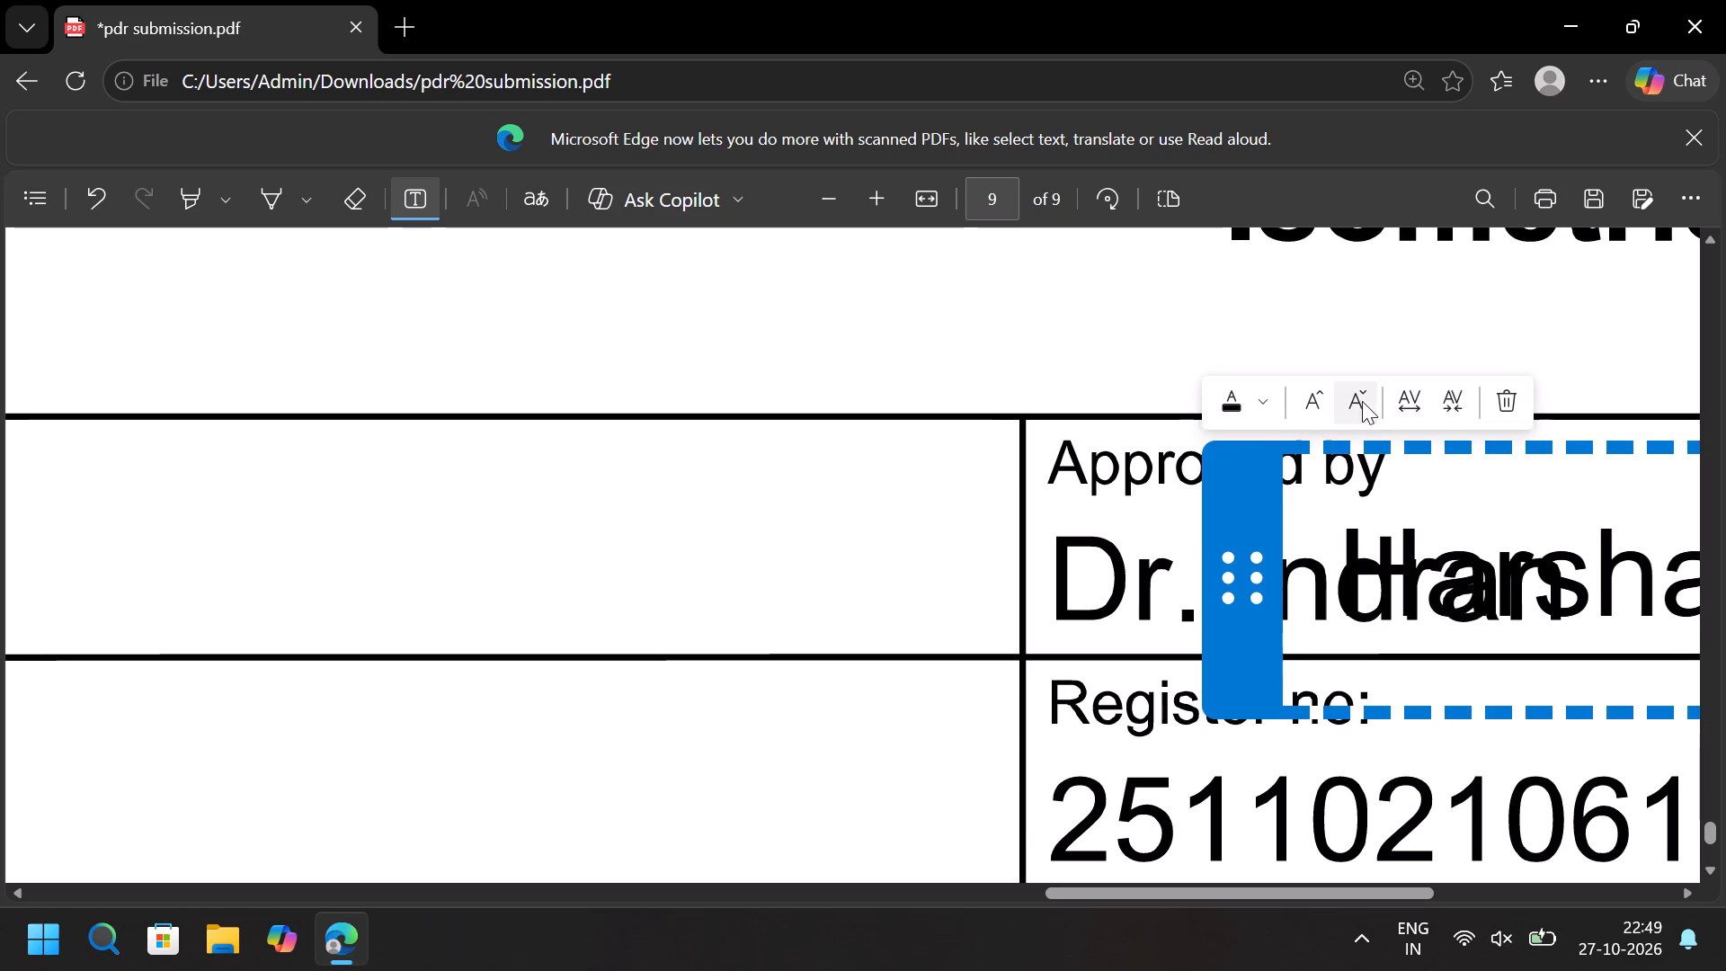
left_click_drag(1260, 551, 1276, 560)
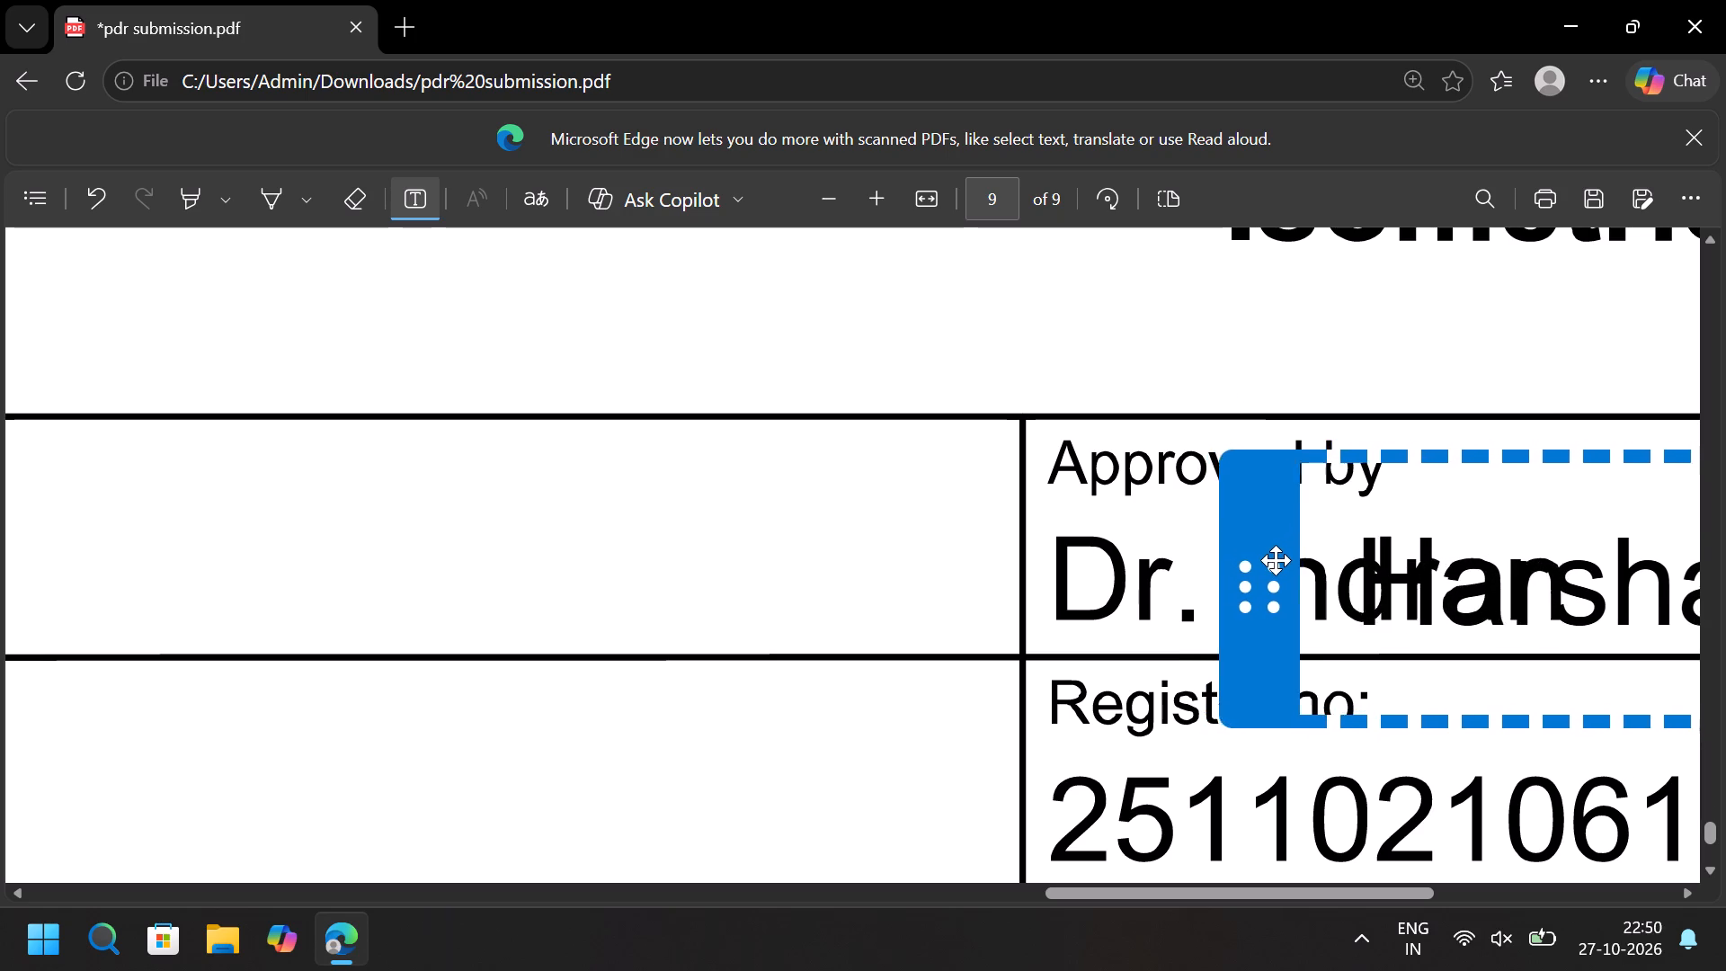
left_click_drag(1276, 560, 1273, 558)
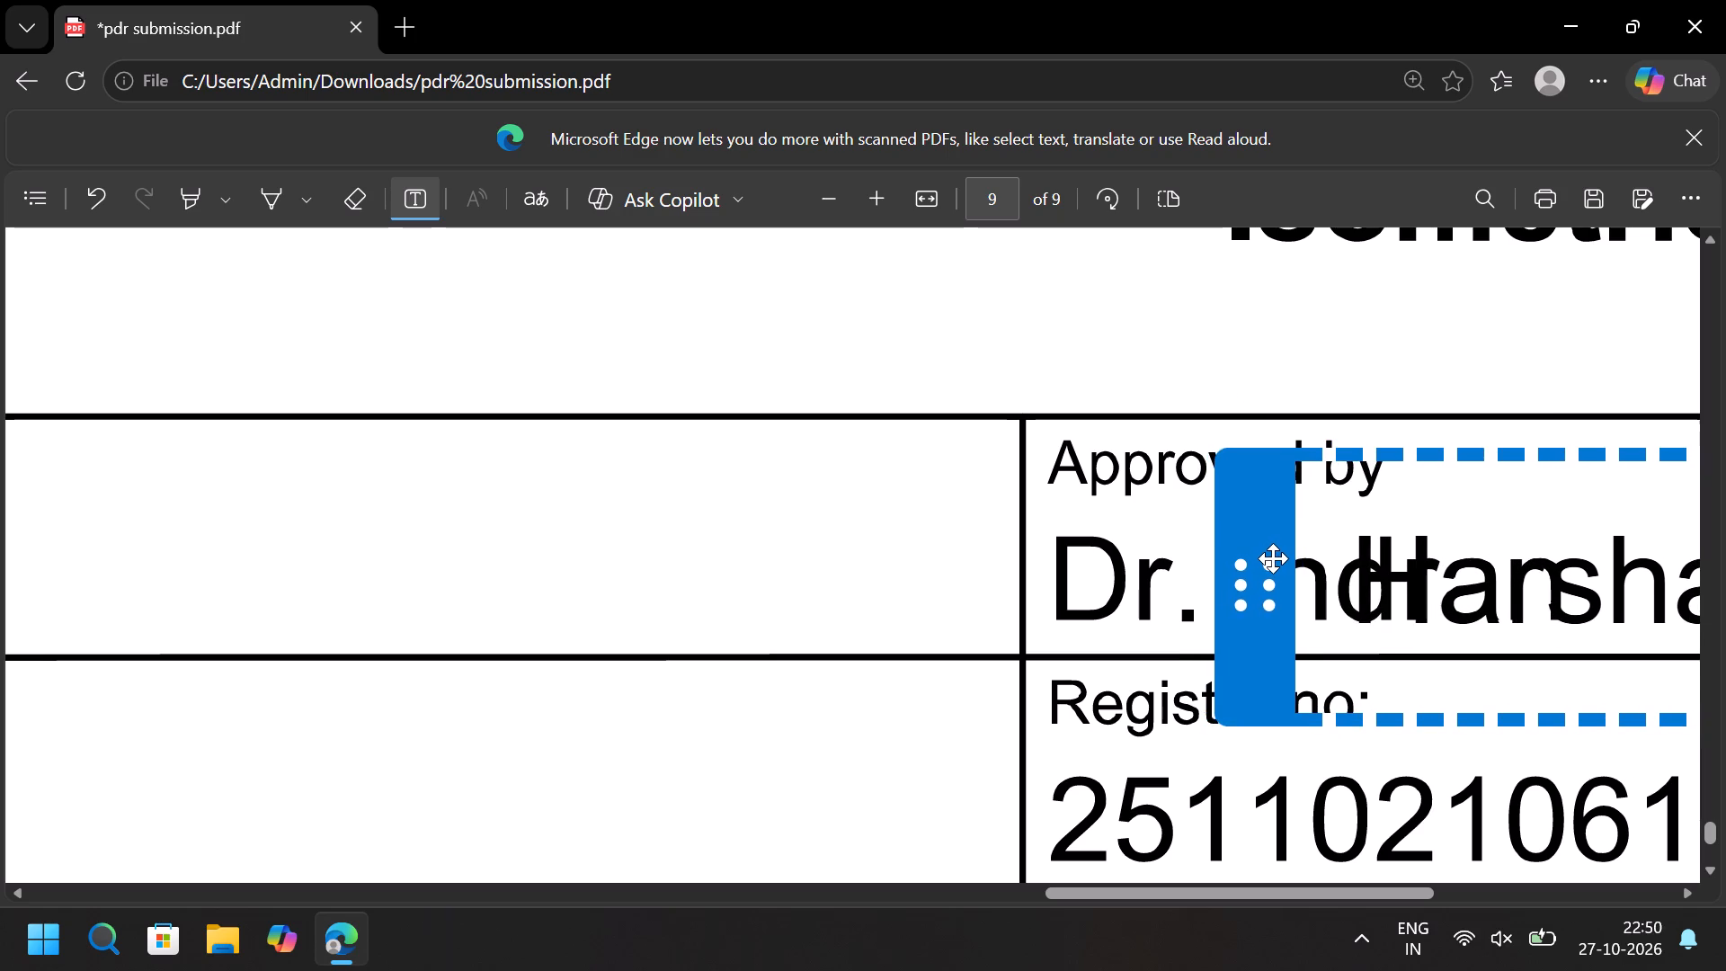
Move the resized first name back into page 9's Created by cell, directly beneath the label and above ASAC.
left_click_drag(1273, 558, 478, 486)
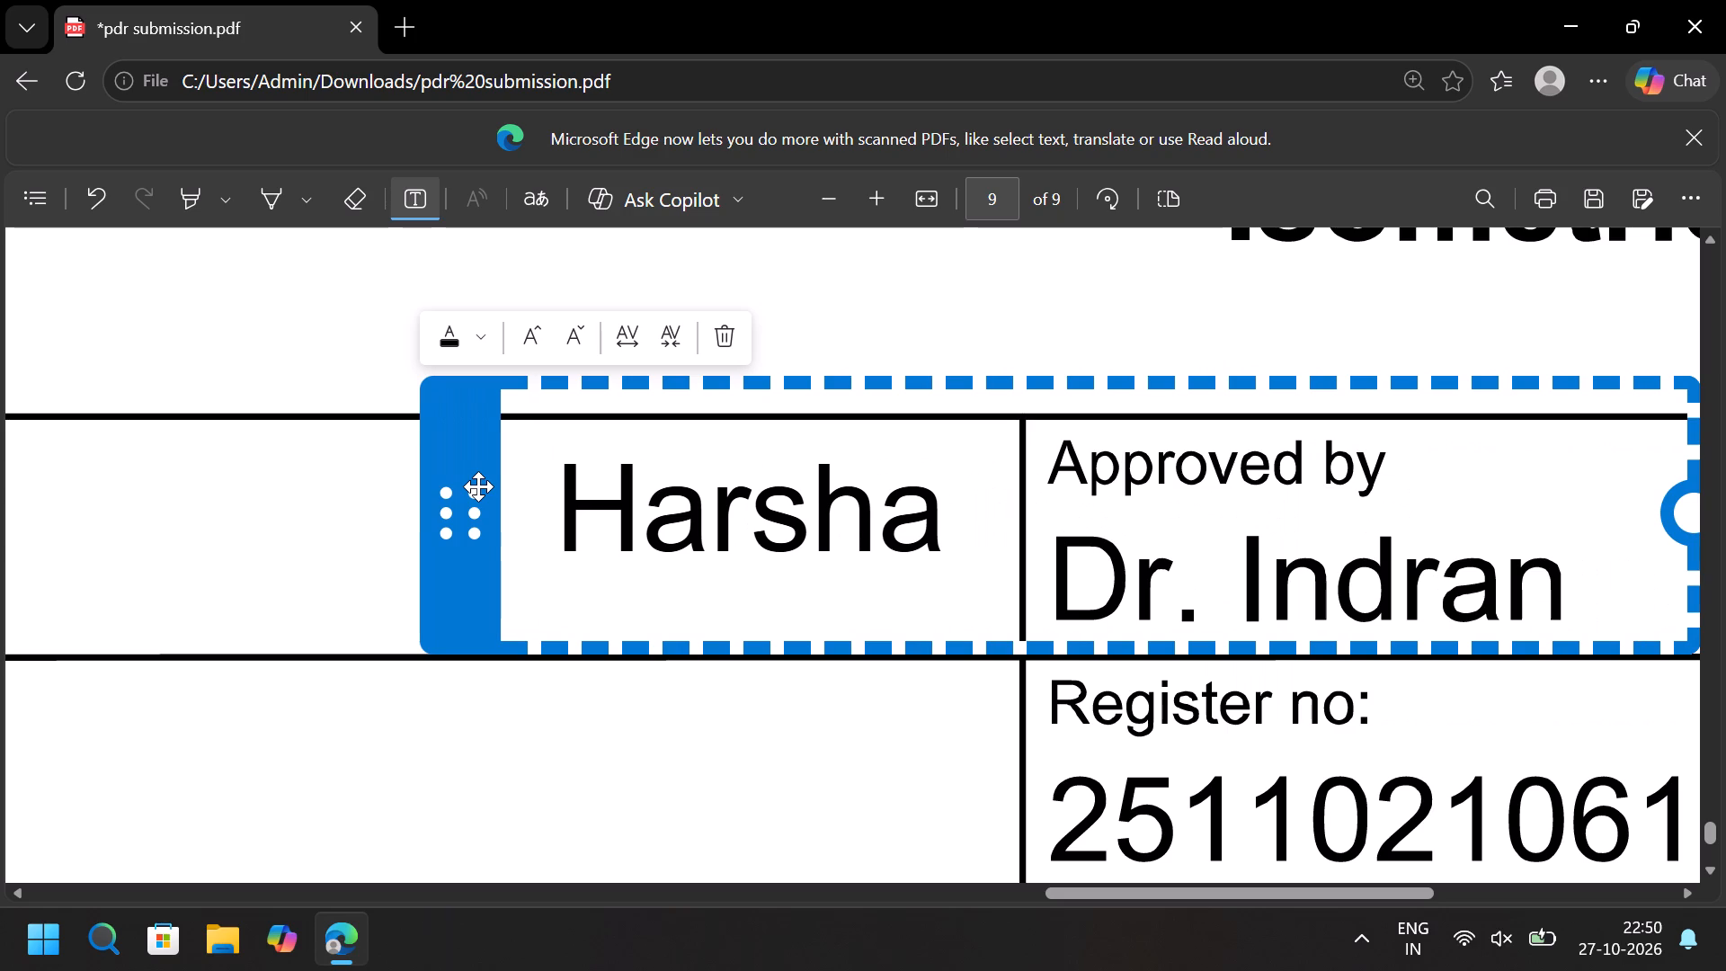
left_click_drag(478, 486, 375, 496)
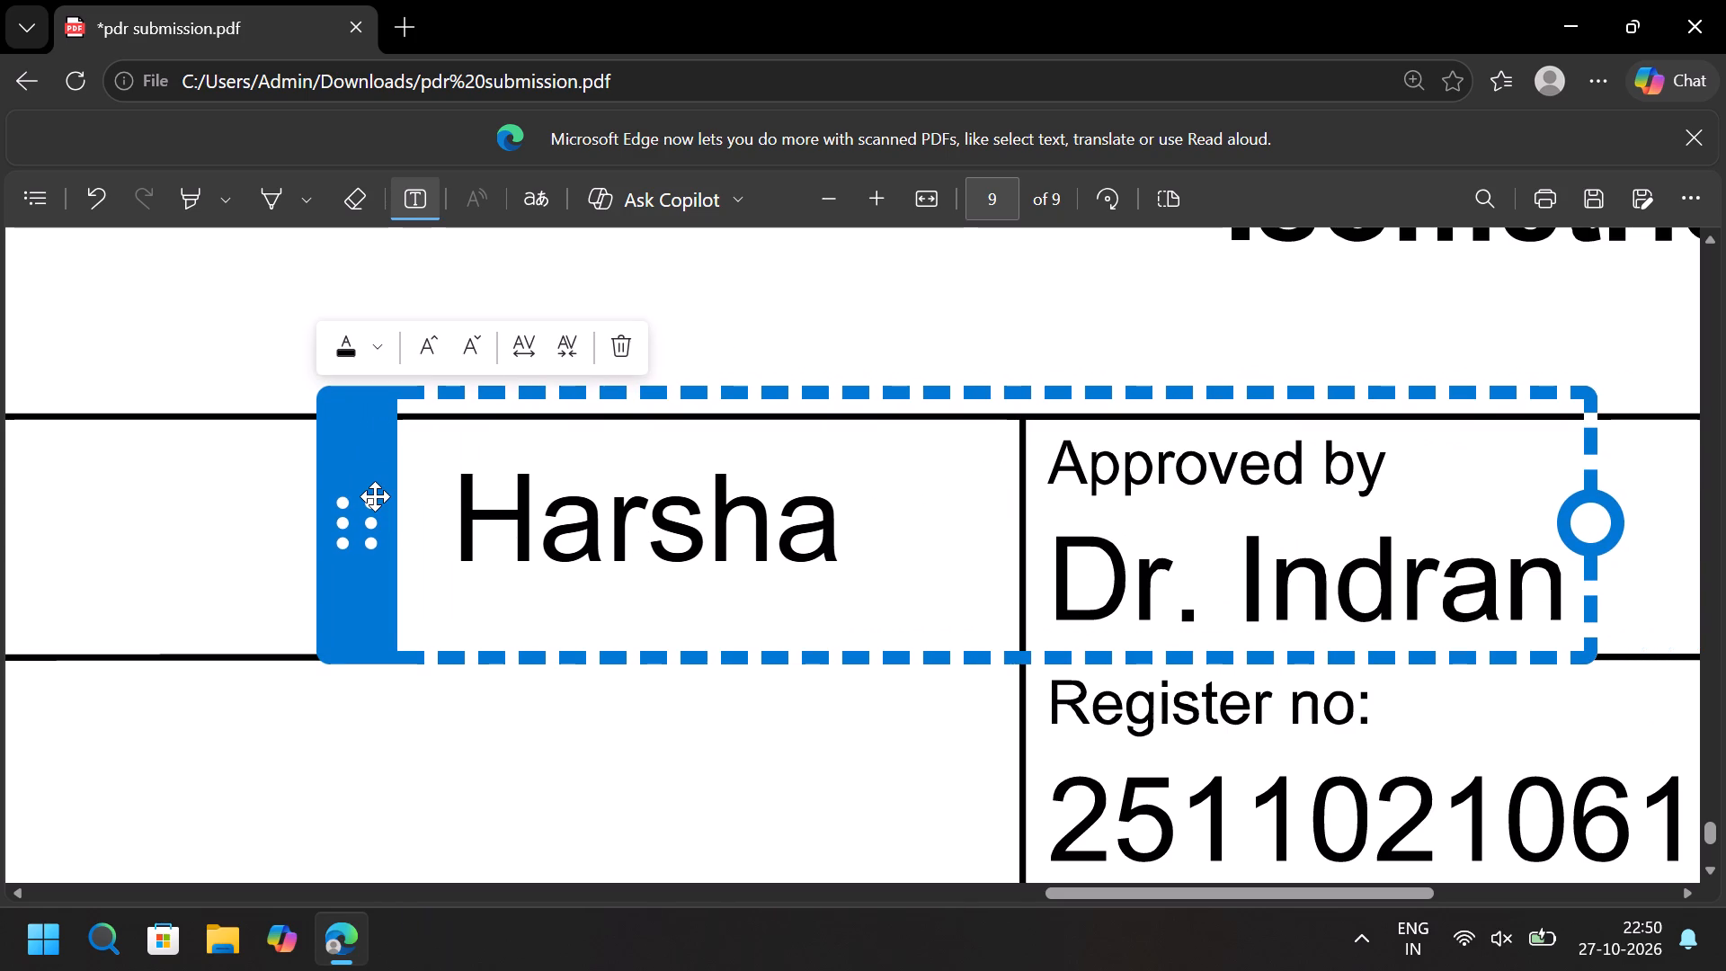
scroll(375, 496, "down", 3, "ctrl")
left_click_drag(682, 508, 627, 512)
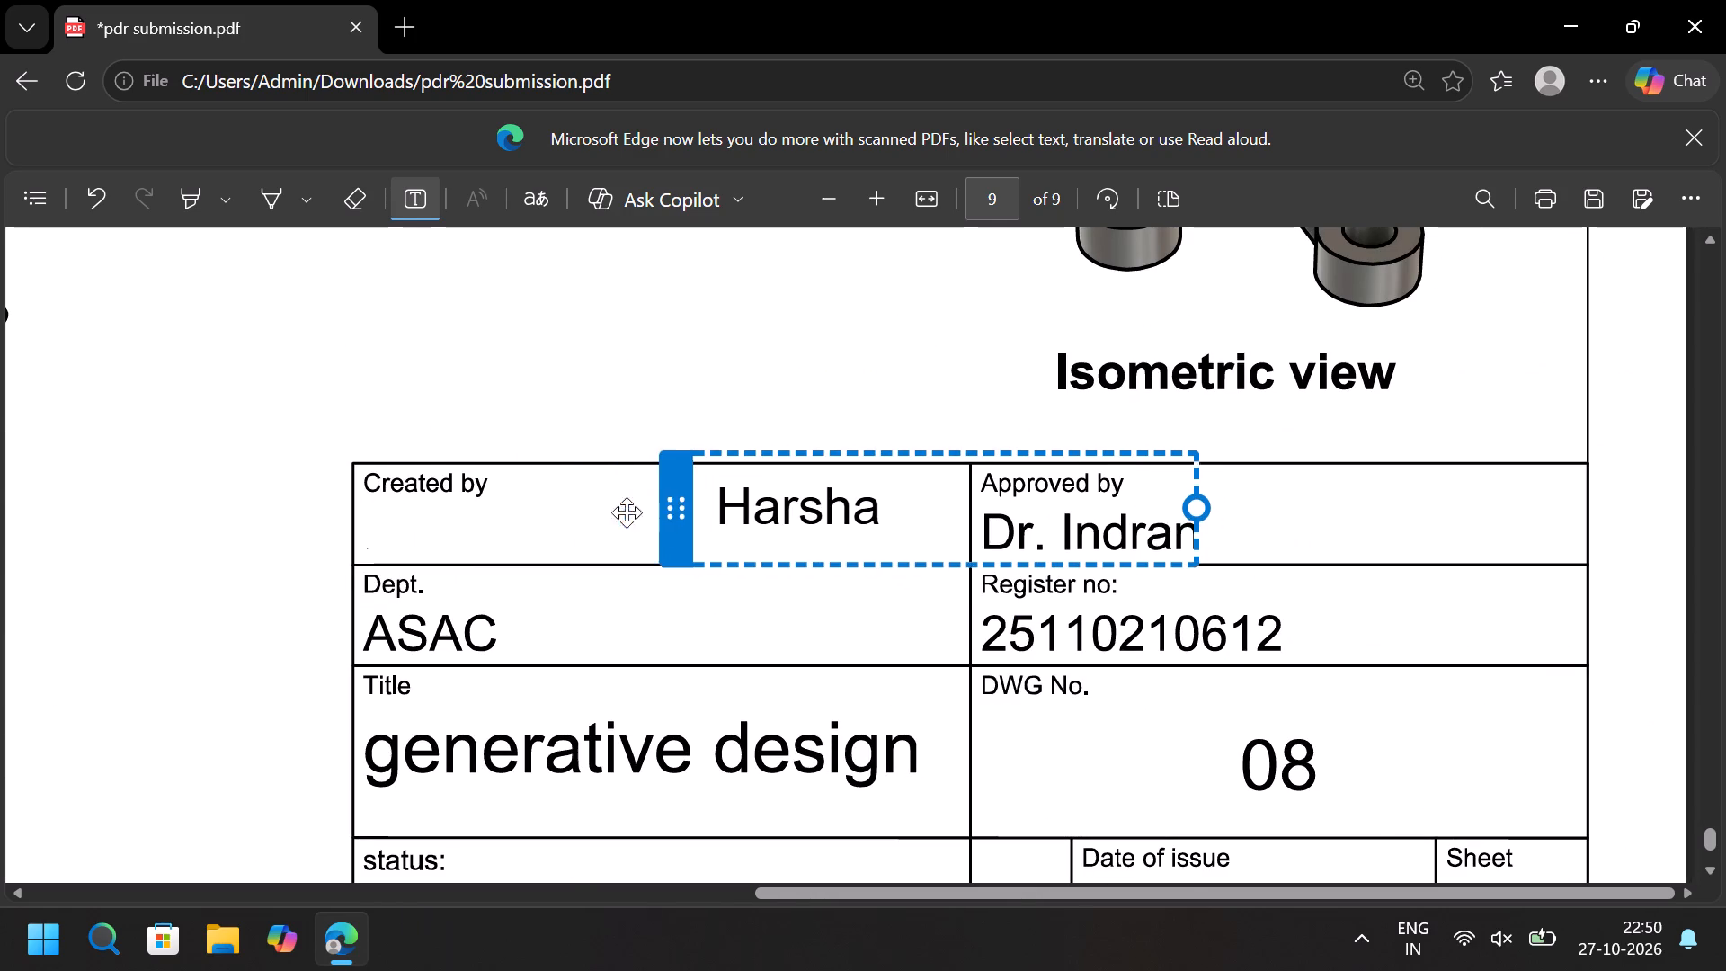
left_click_drag(627, 512, 326, 526)
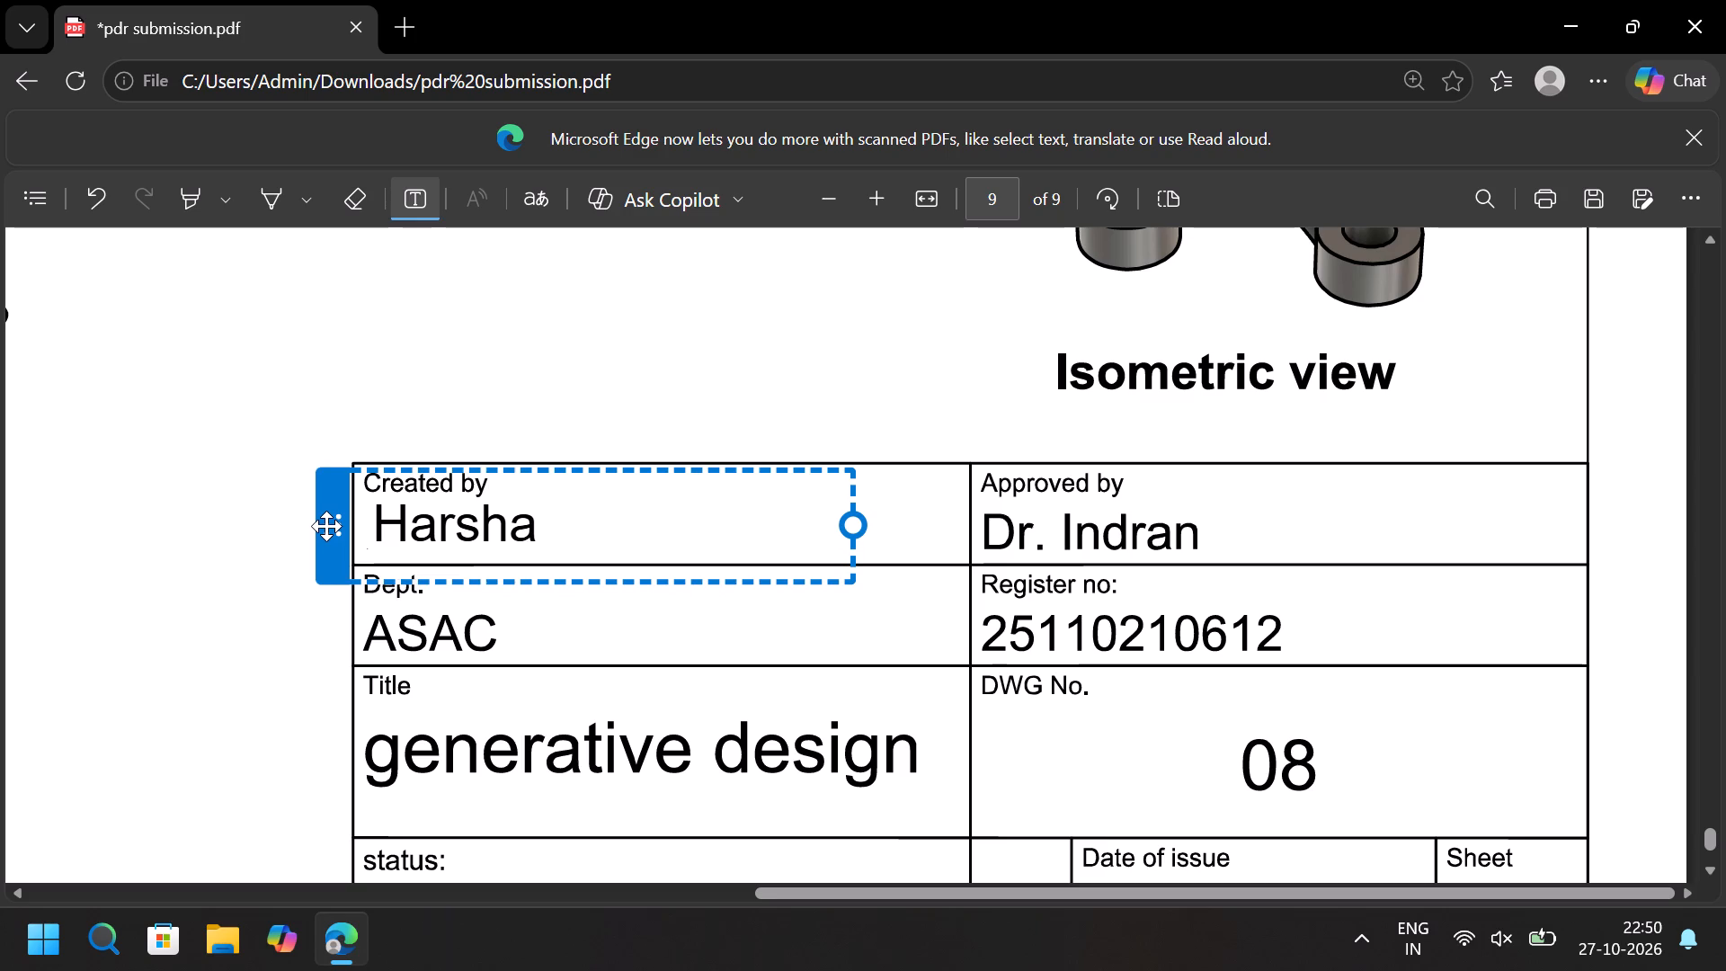
left_click_drag(326, 526, 321, 525)
Append a space and the initial N to the creator's name in page 9's Created by cell.
left_click(535, 524)
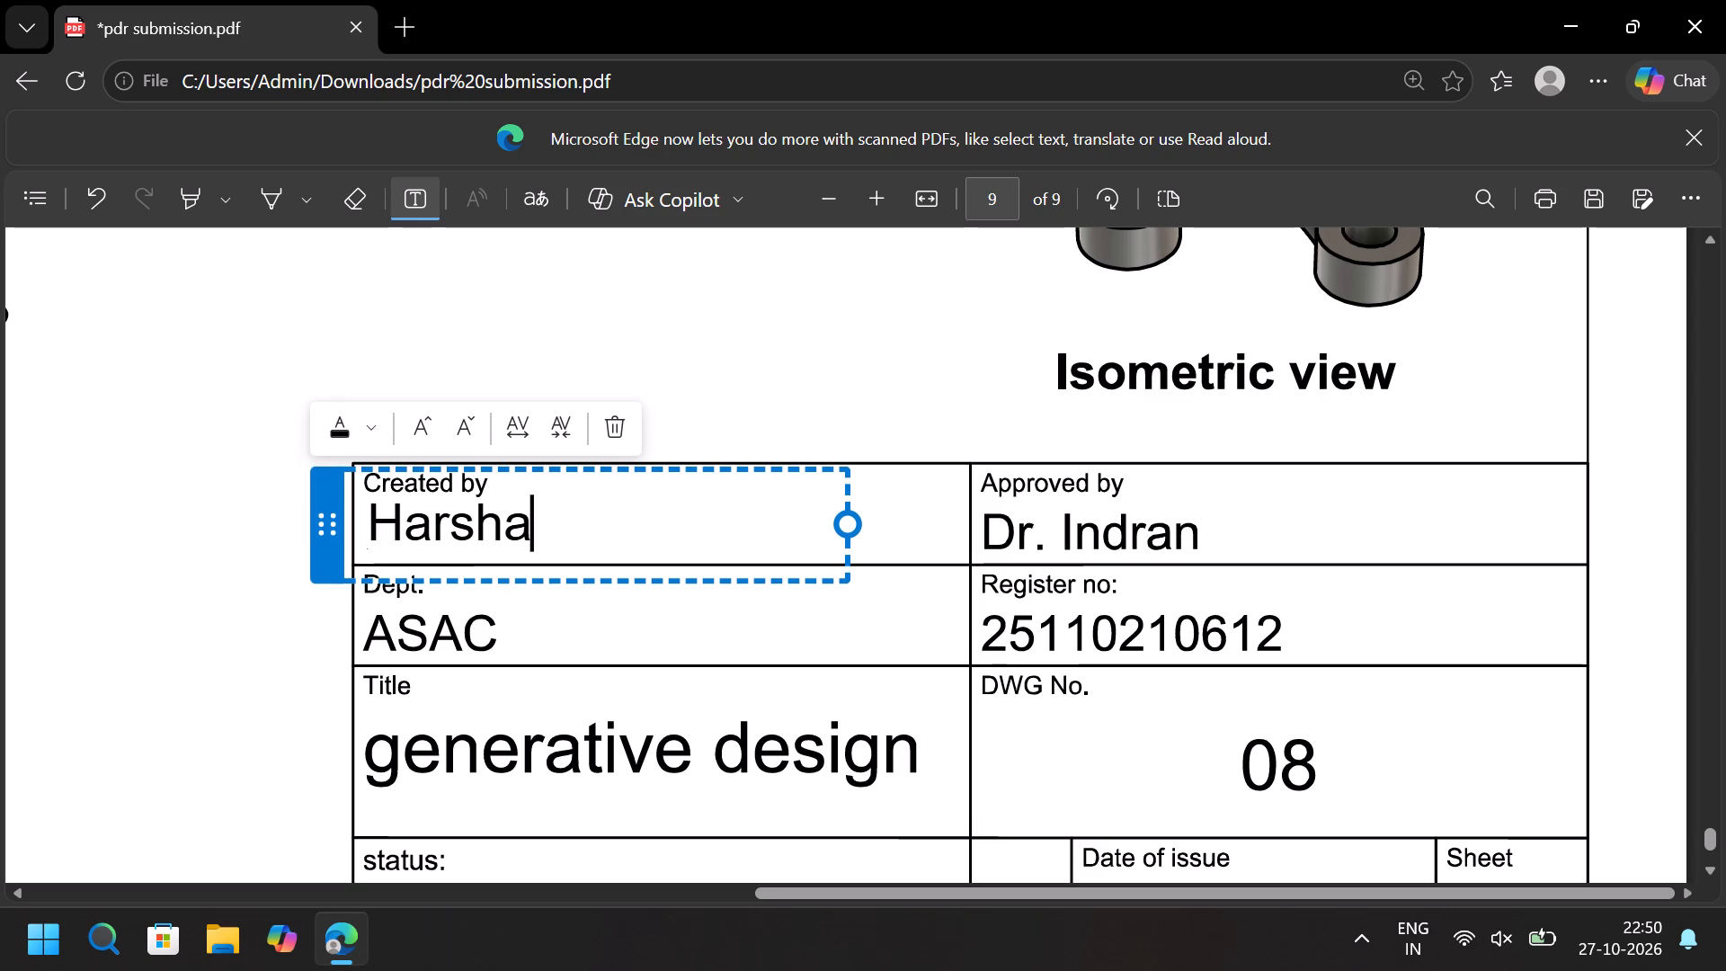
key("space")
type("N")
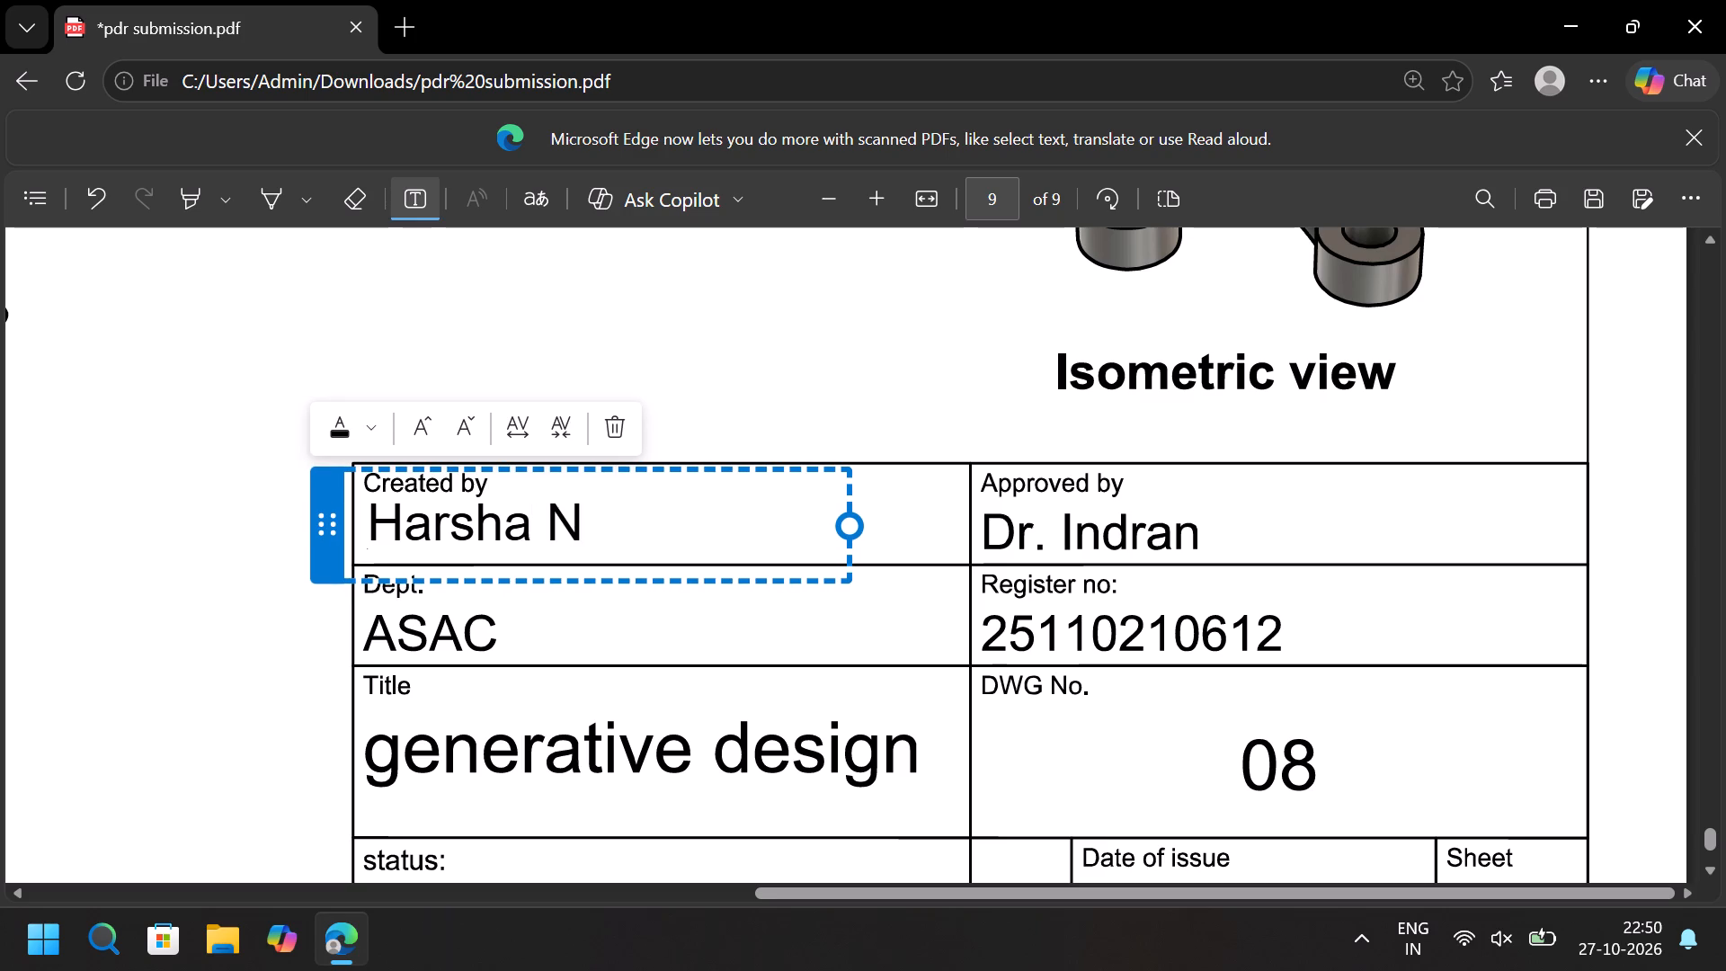
left_click(278, 521)
Reselect the creator's name text in page 9's Created by cell to adjust its placement.
left_click(387, 547)
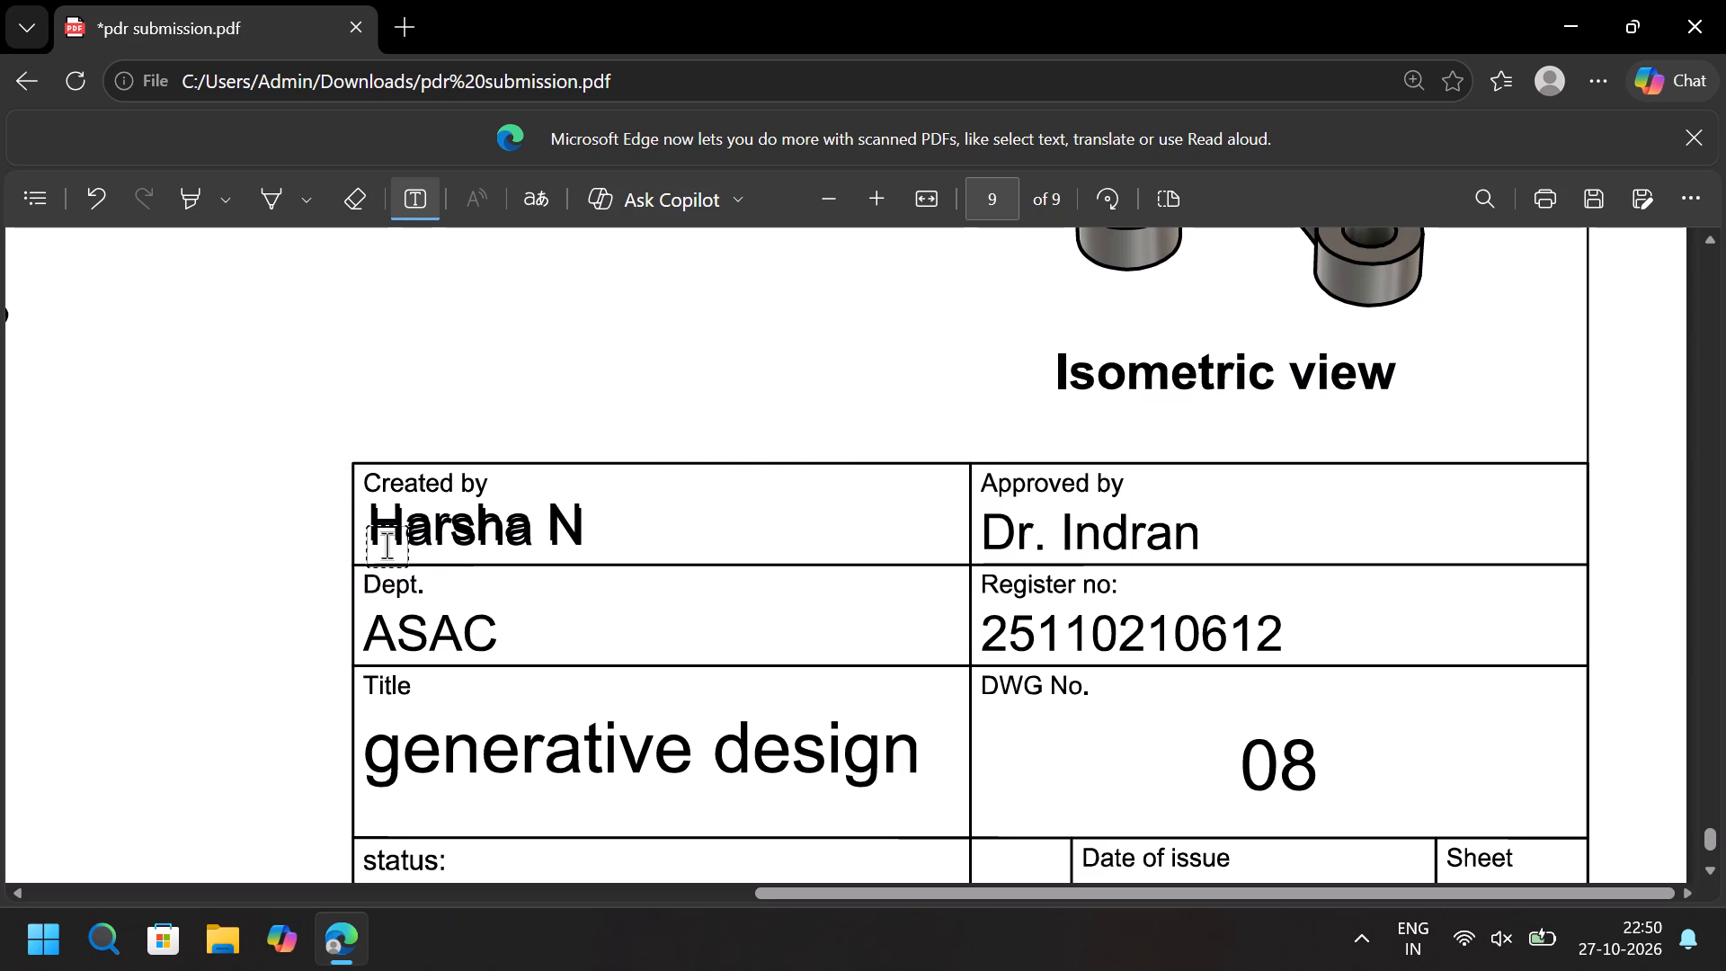
left_click(343, 539)
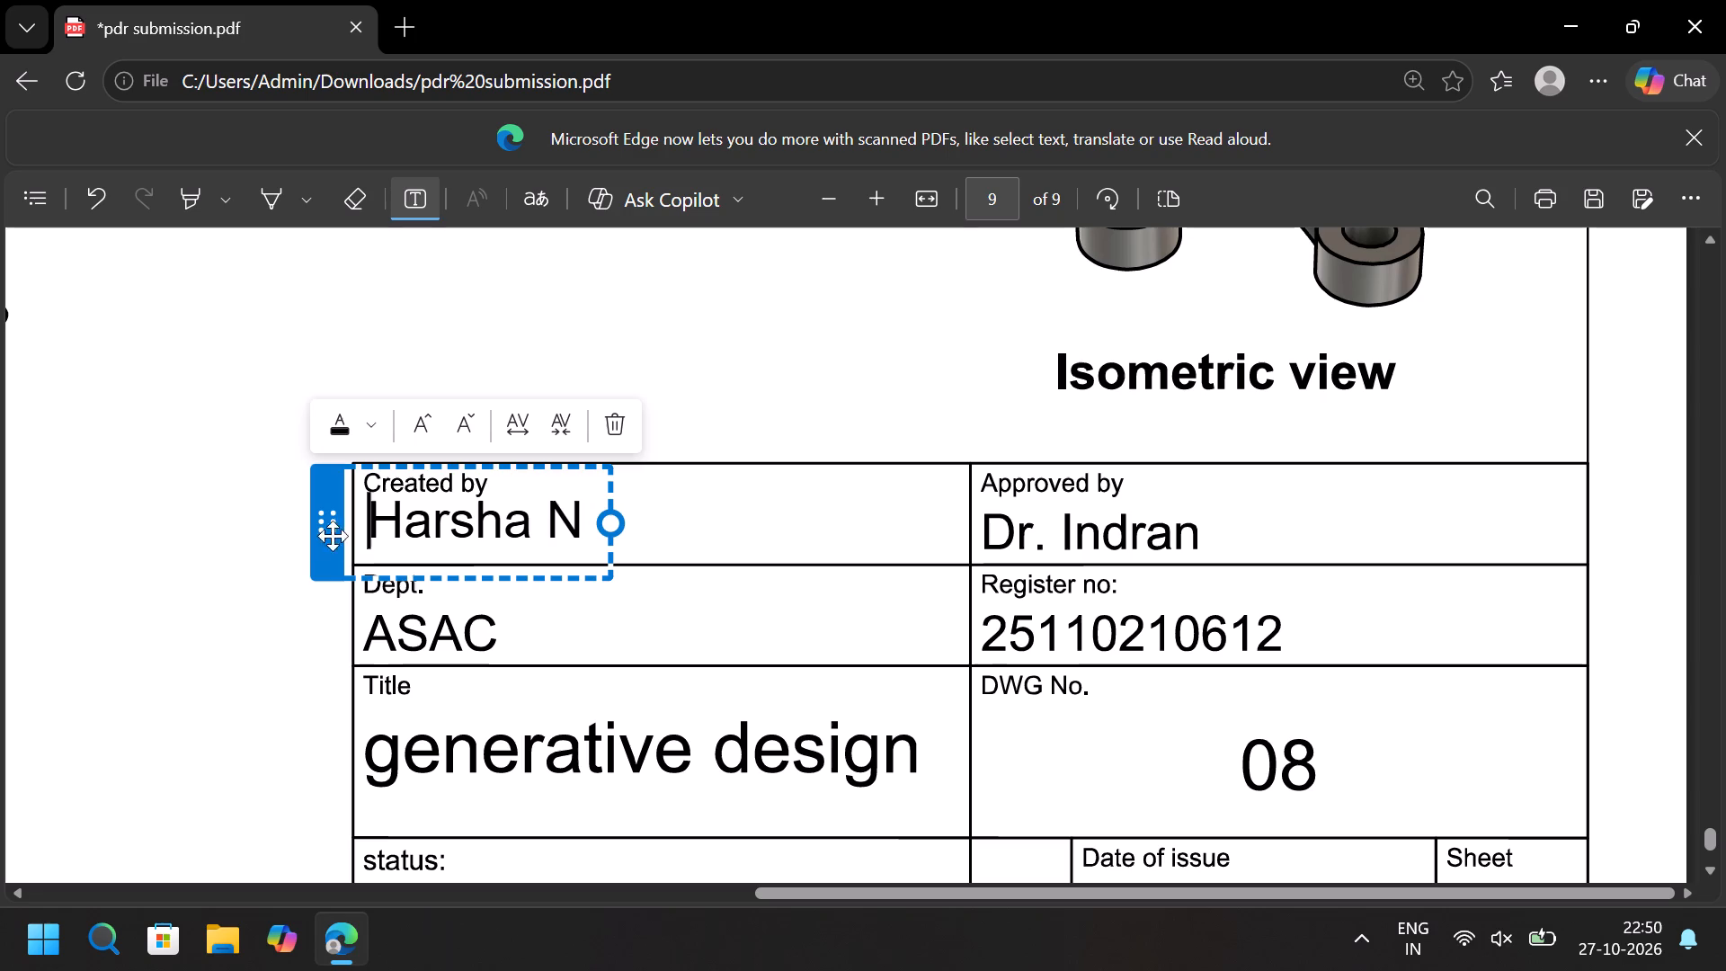
Examine the generative design drawing and its title block on page 9 for entries that still need correcting.
left_click(248, 516)
scroll(250, 523, "down", 1, "ctrl")
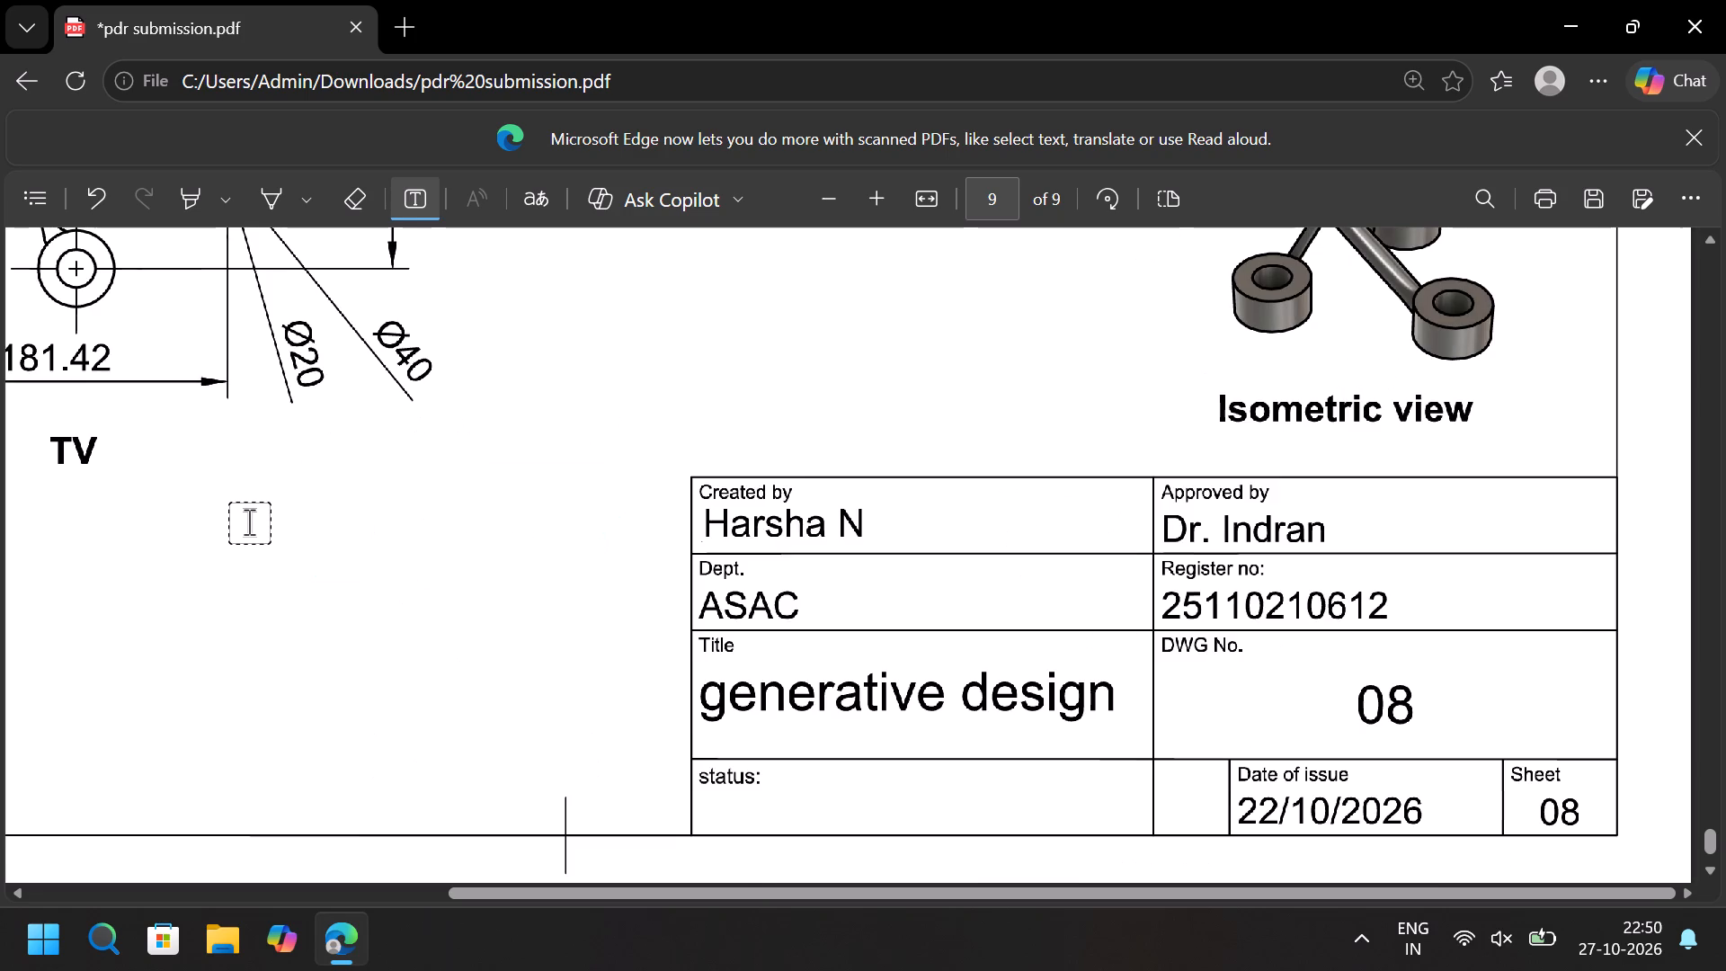
scroll(588, 605, "down", 1)
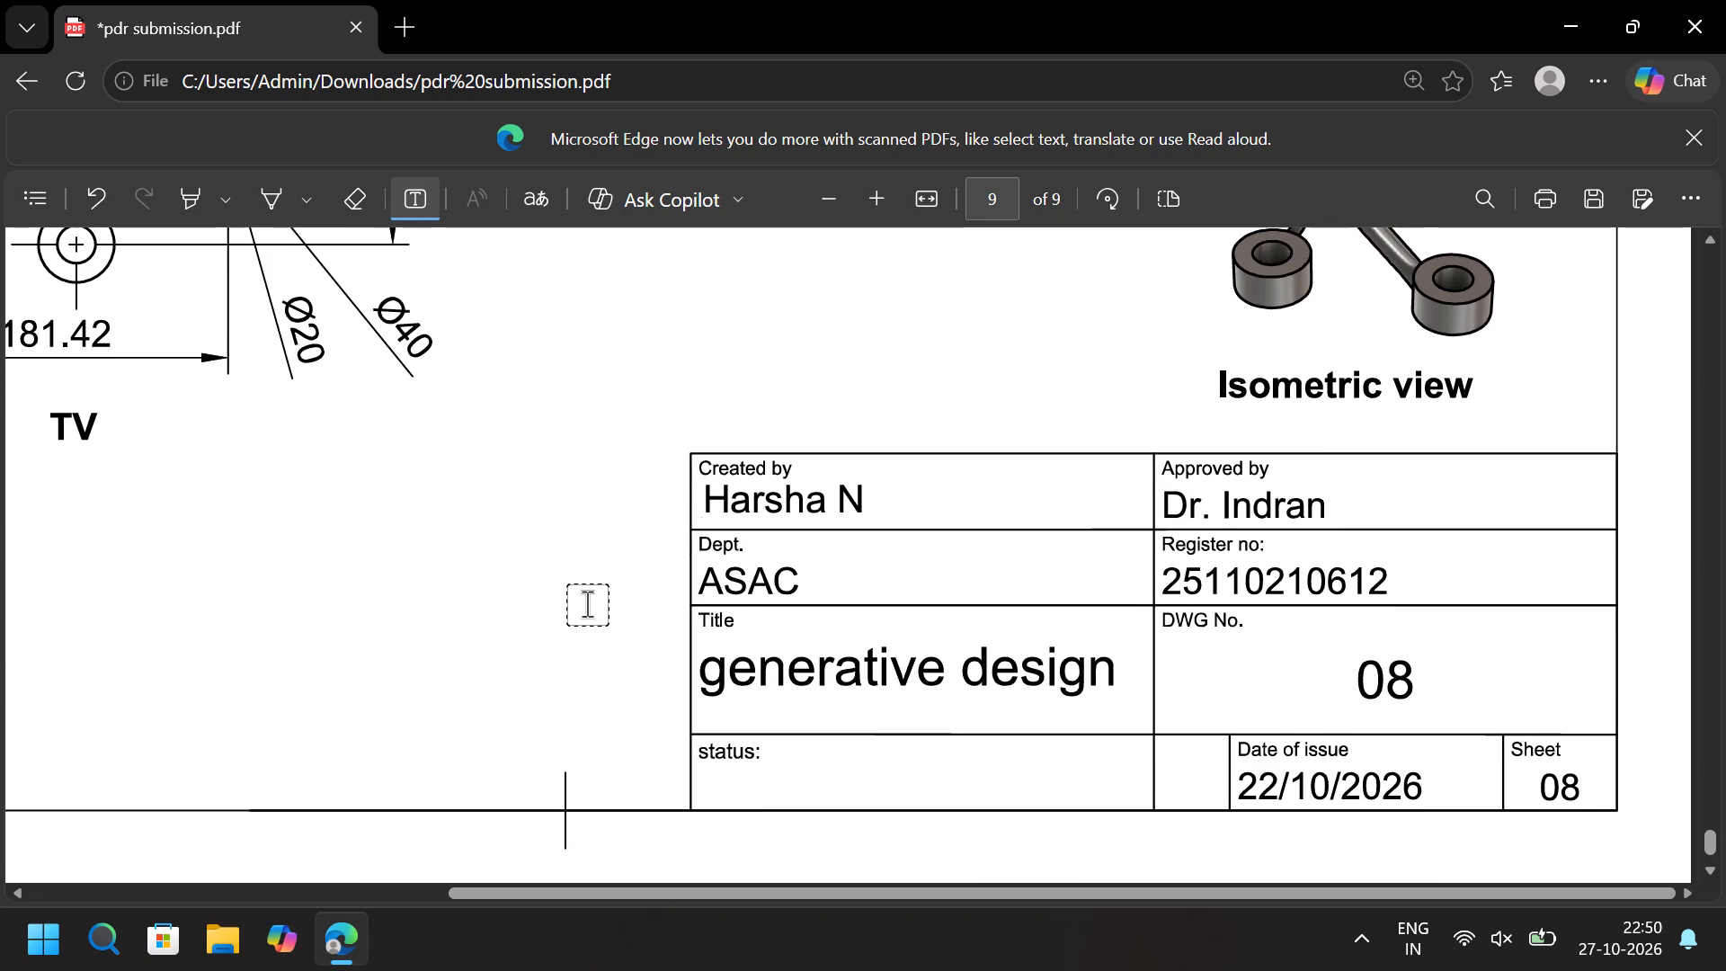
scroll(588, 605, "down", 2, "ctrl")
scroll(588, 605, "down", 1)
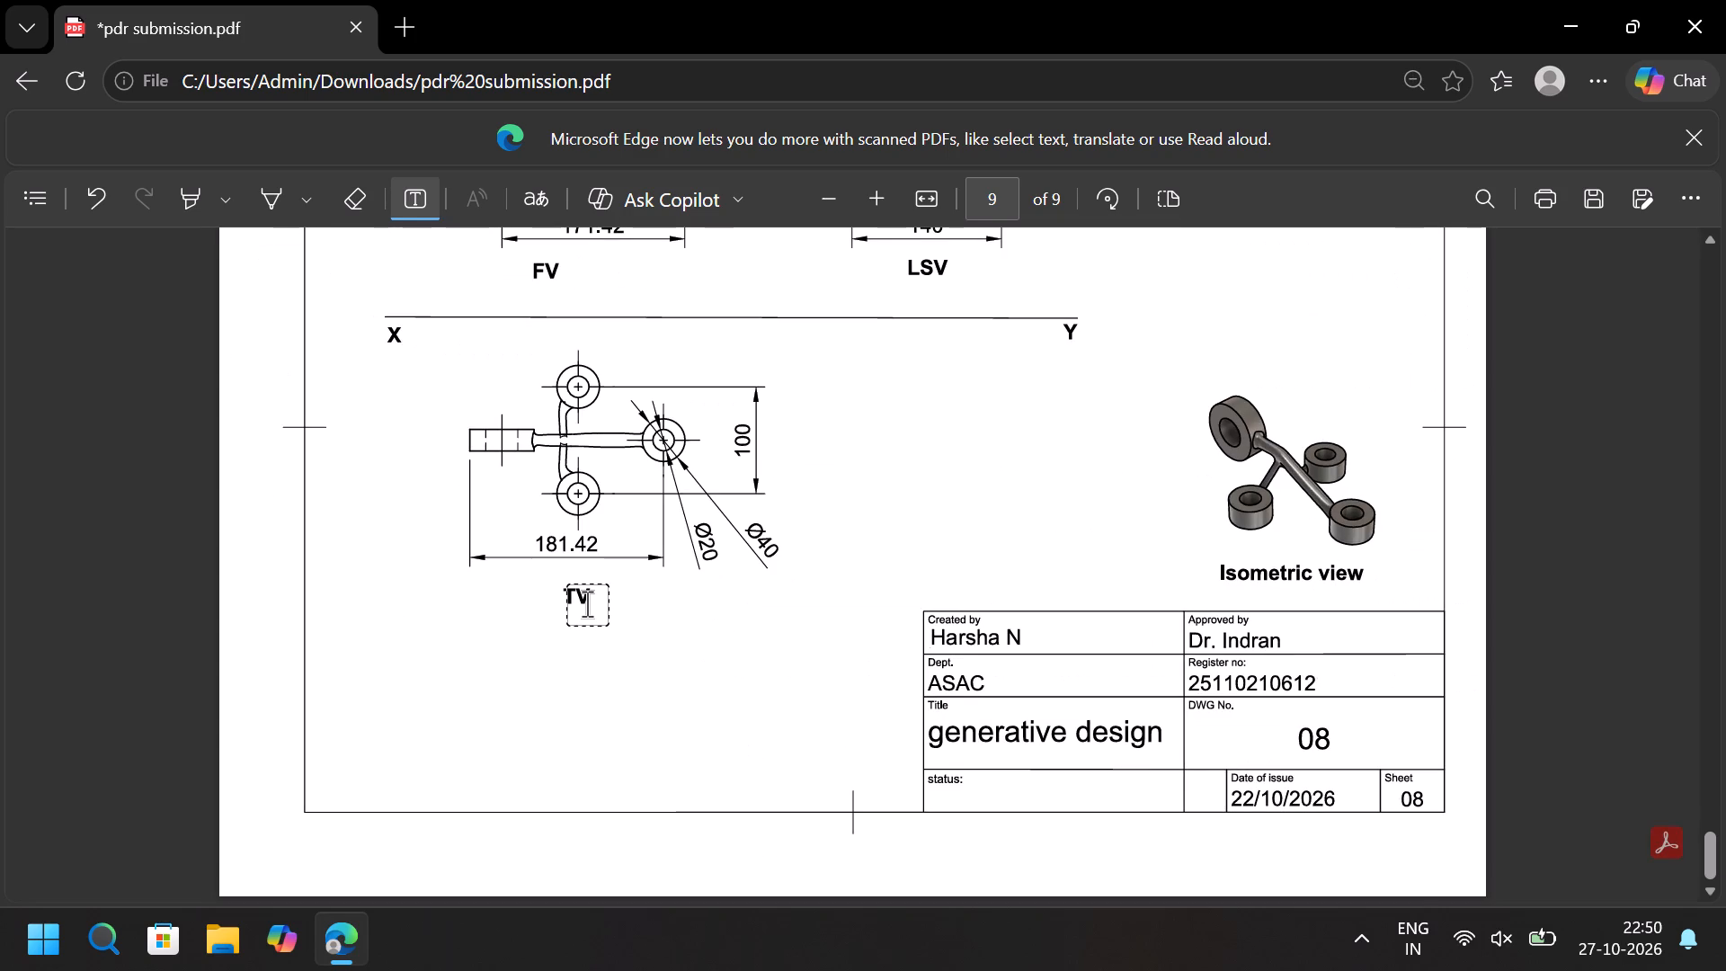
scroll(588, 605, "down", 1)
scroll(588, 605, "up", 8)
scroll(588, 605, "down", 5)
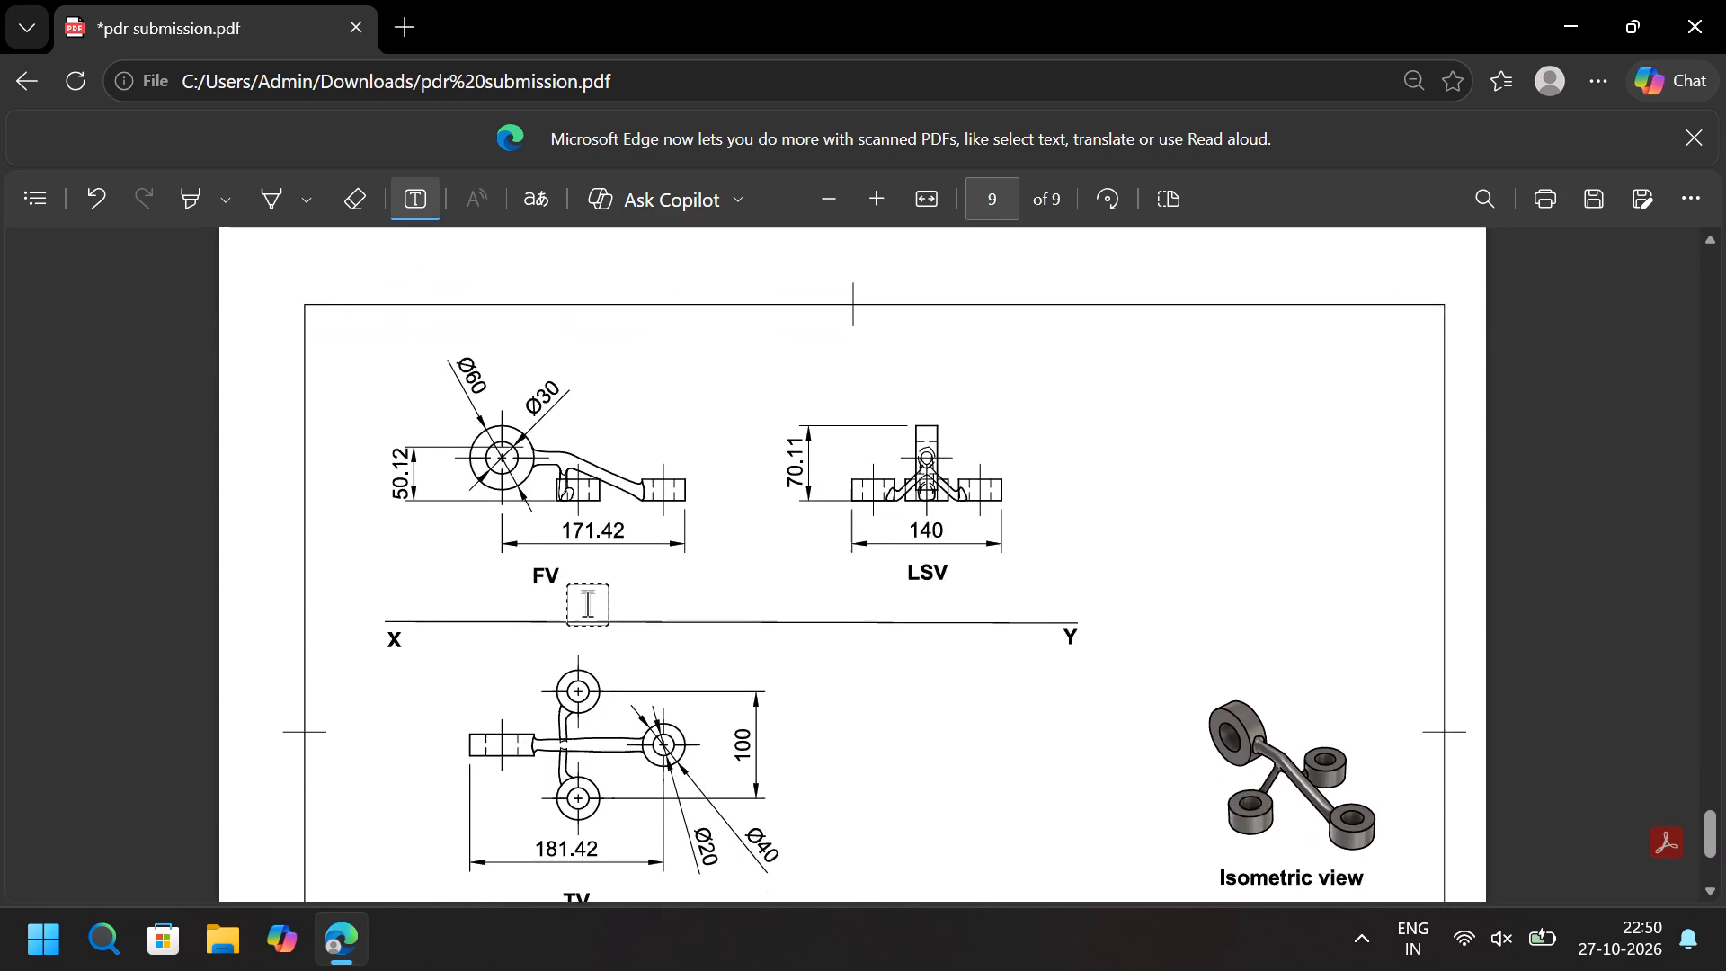
scroll(588, 605, "down", 10)
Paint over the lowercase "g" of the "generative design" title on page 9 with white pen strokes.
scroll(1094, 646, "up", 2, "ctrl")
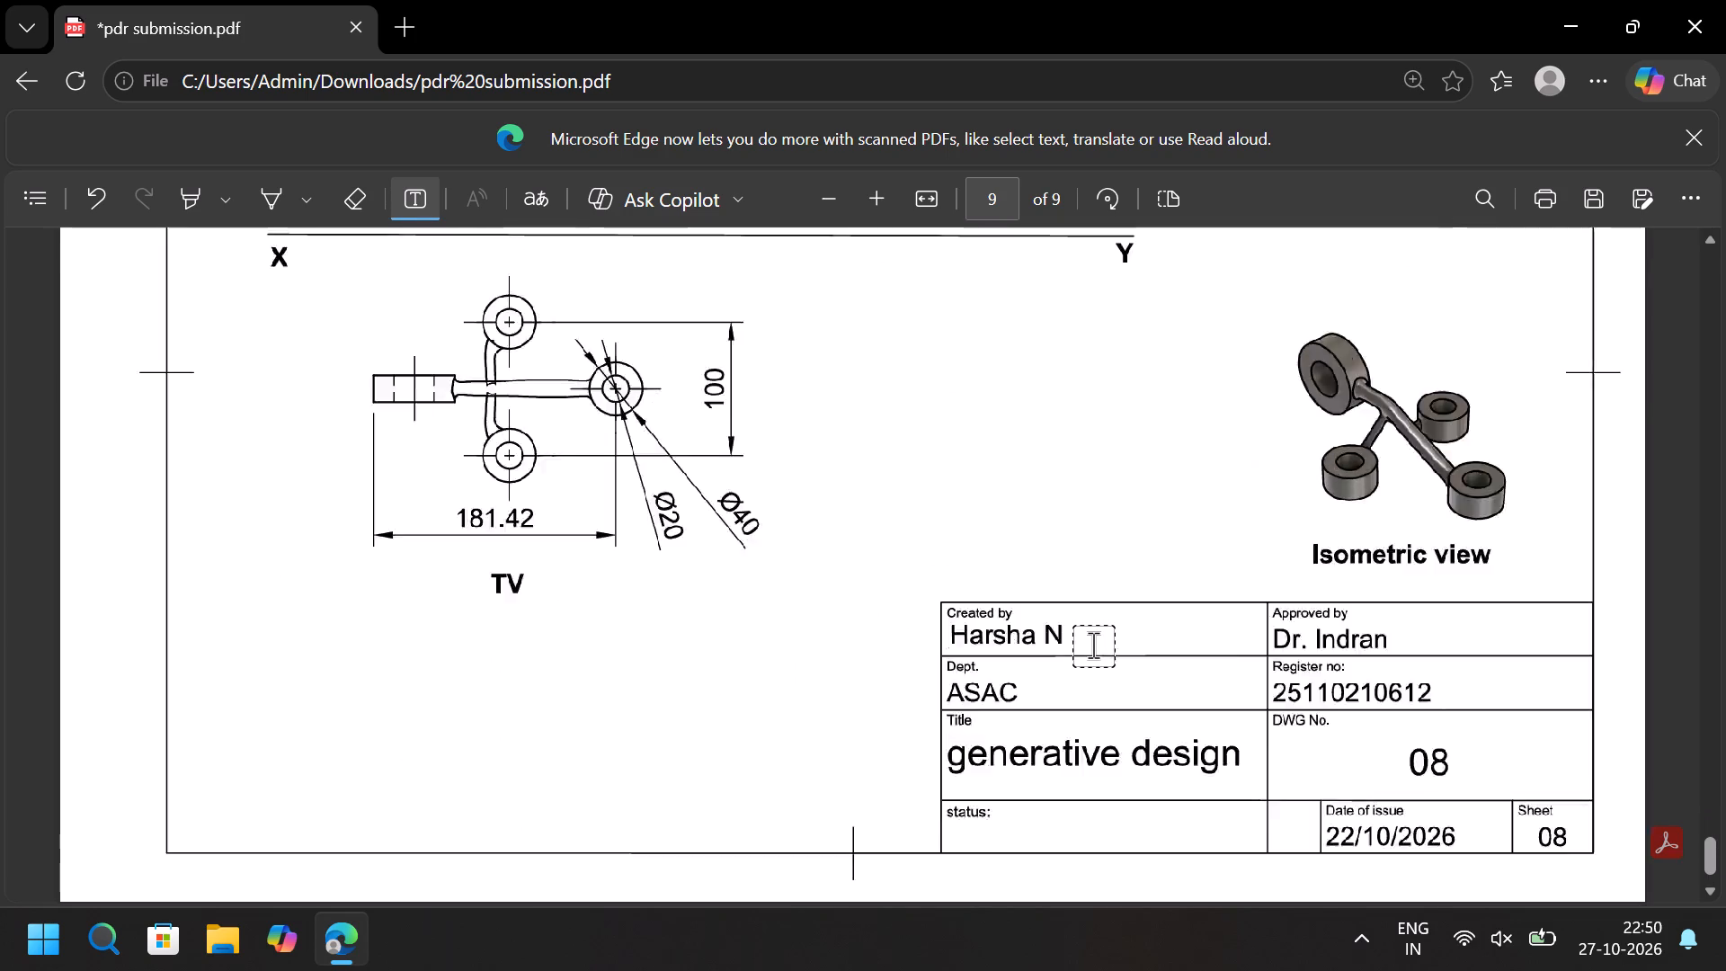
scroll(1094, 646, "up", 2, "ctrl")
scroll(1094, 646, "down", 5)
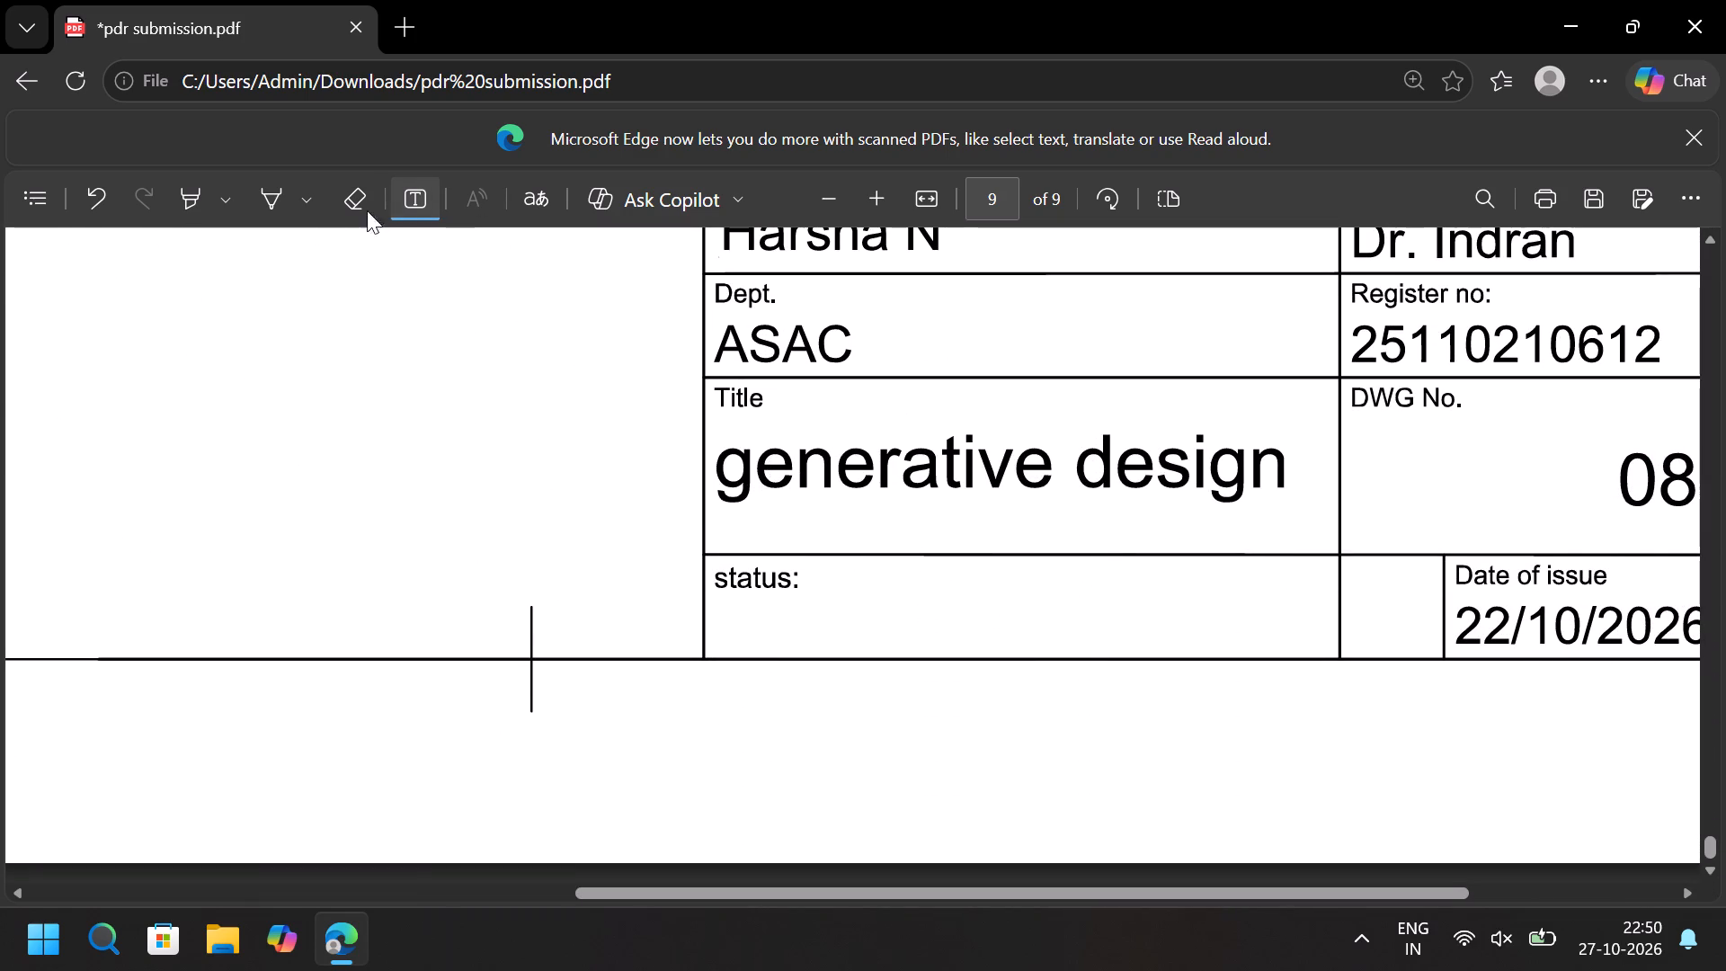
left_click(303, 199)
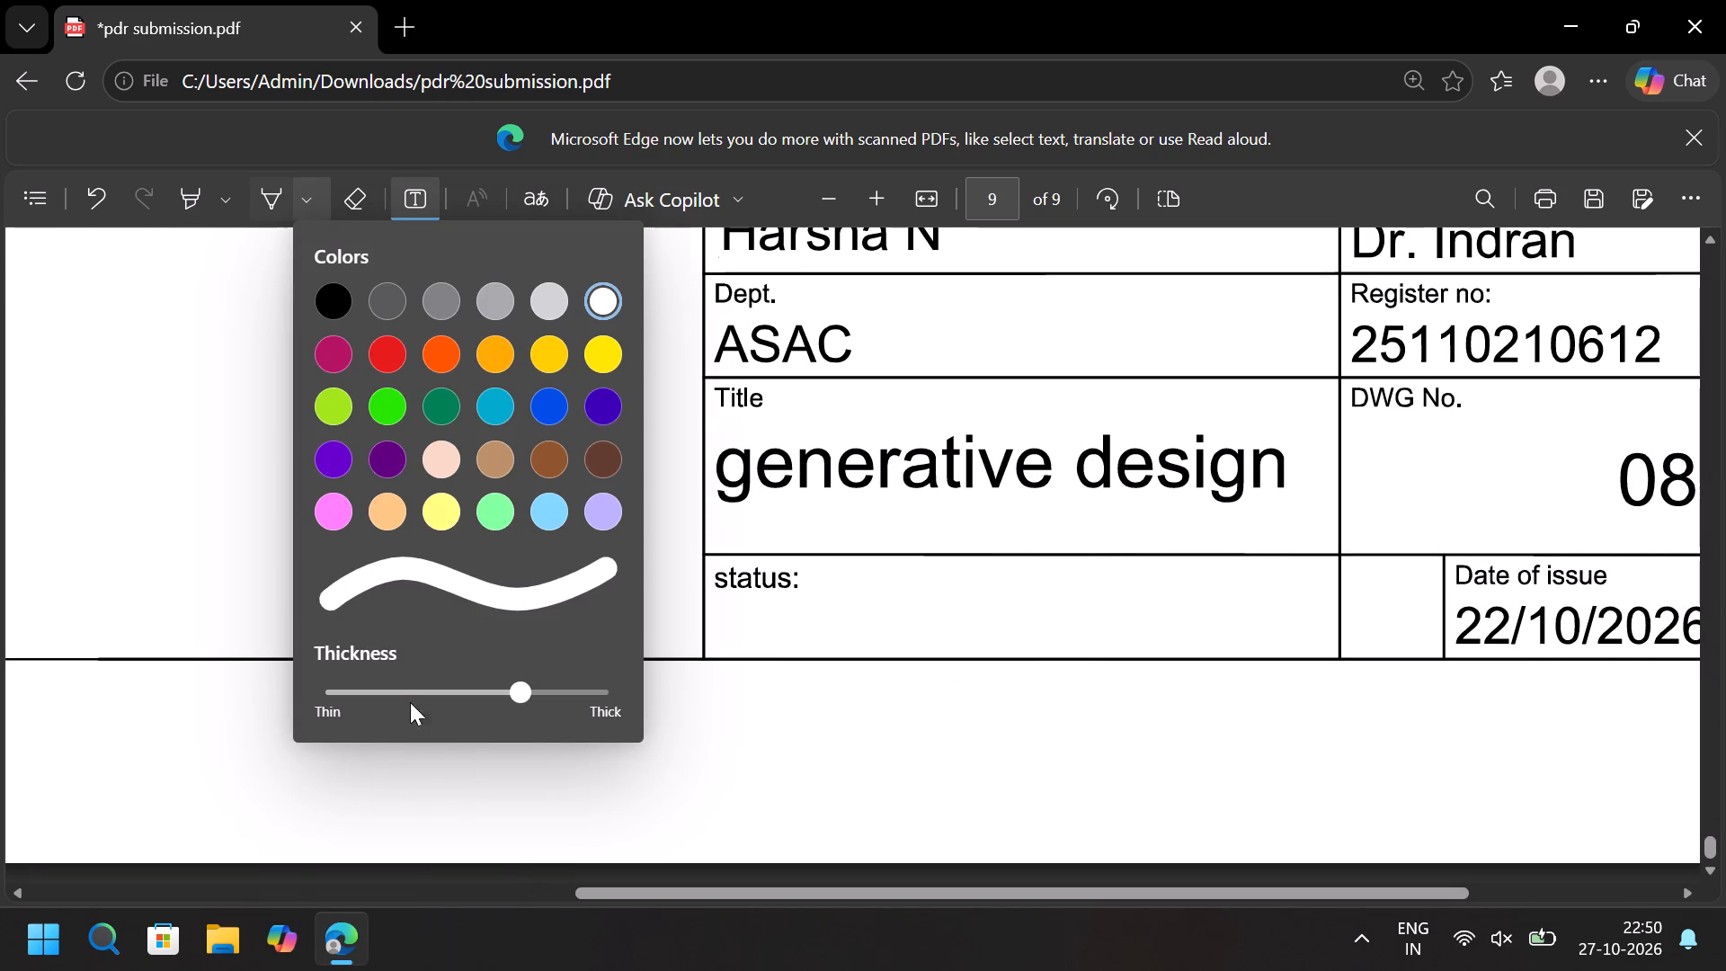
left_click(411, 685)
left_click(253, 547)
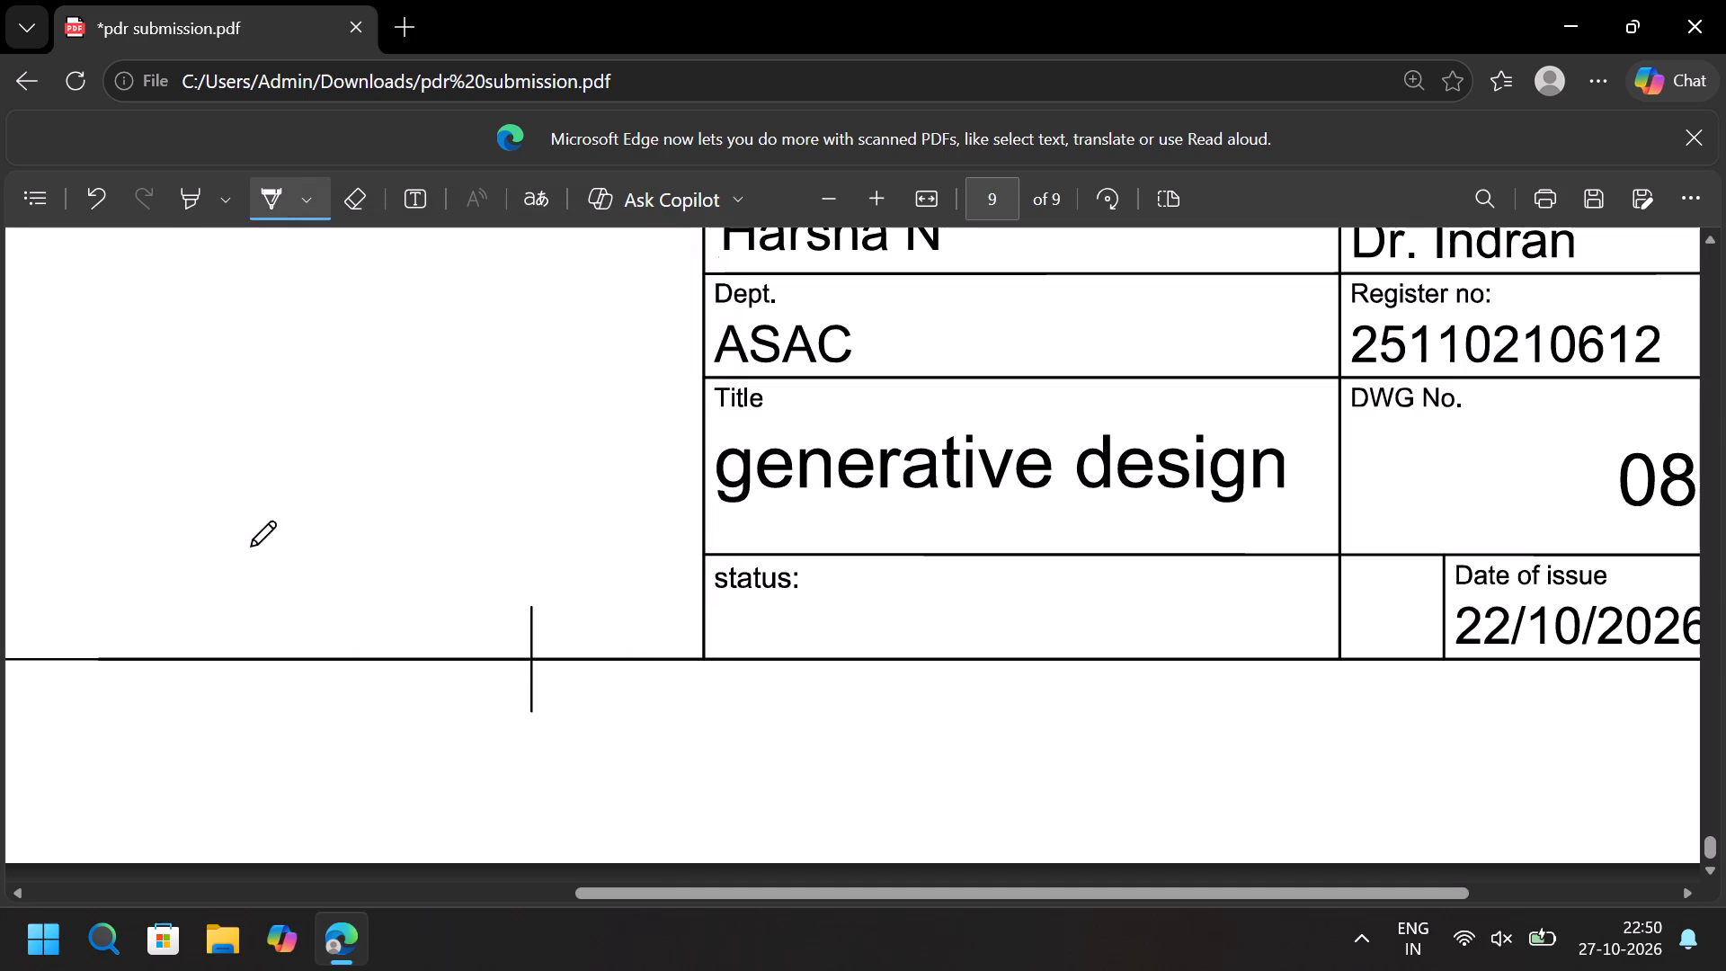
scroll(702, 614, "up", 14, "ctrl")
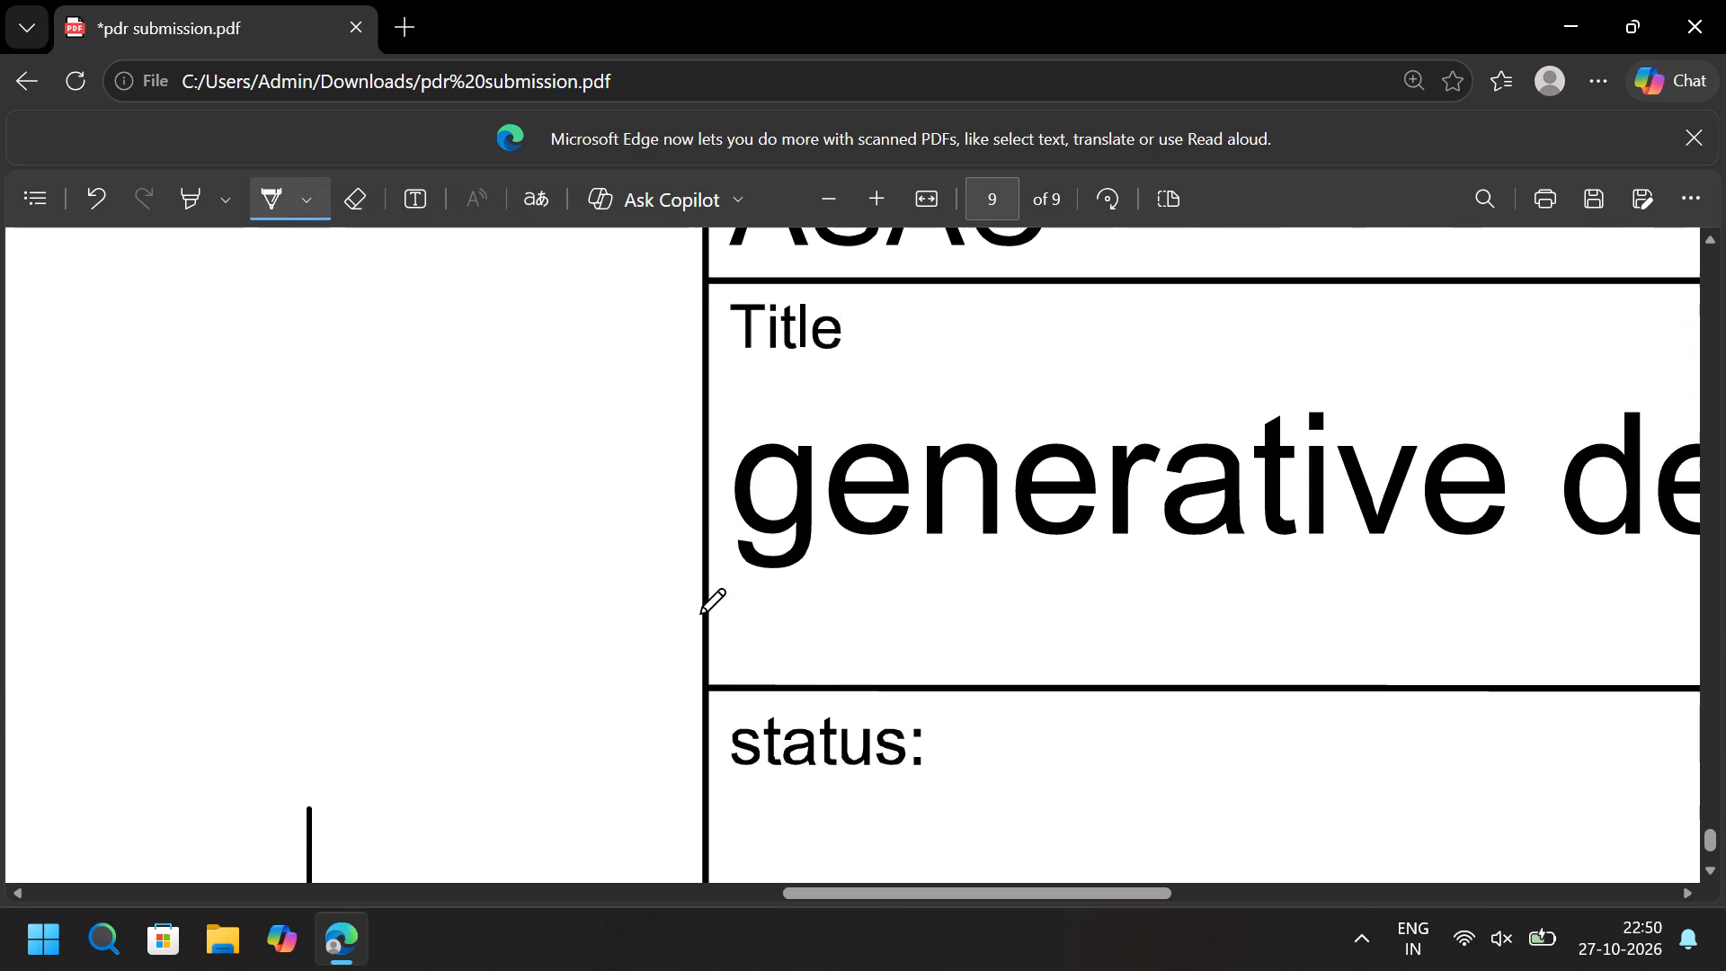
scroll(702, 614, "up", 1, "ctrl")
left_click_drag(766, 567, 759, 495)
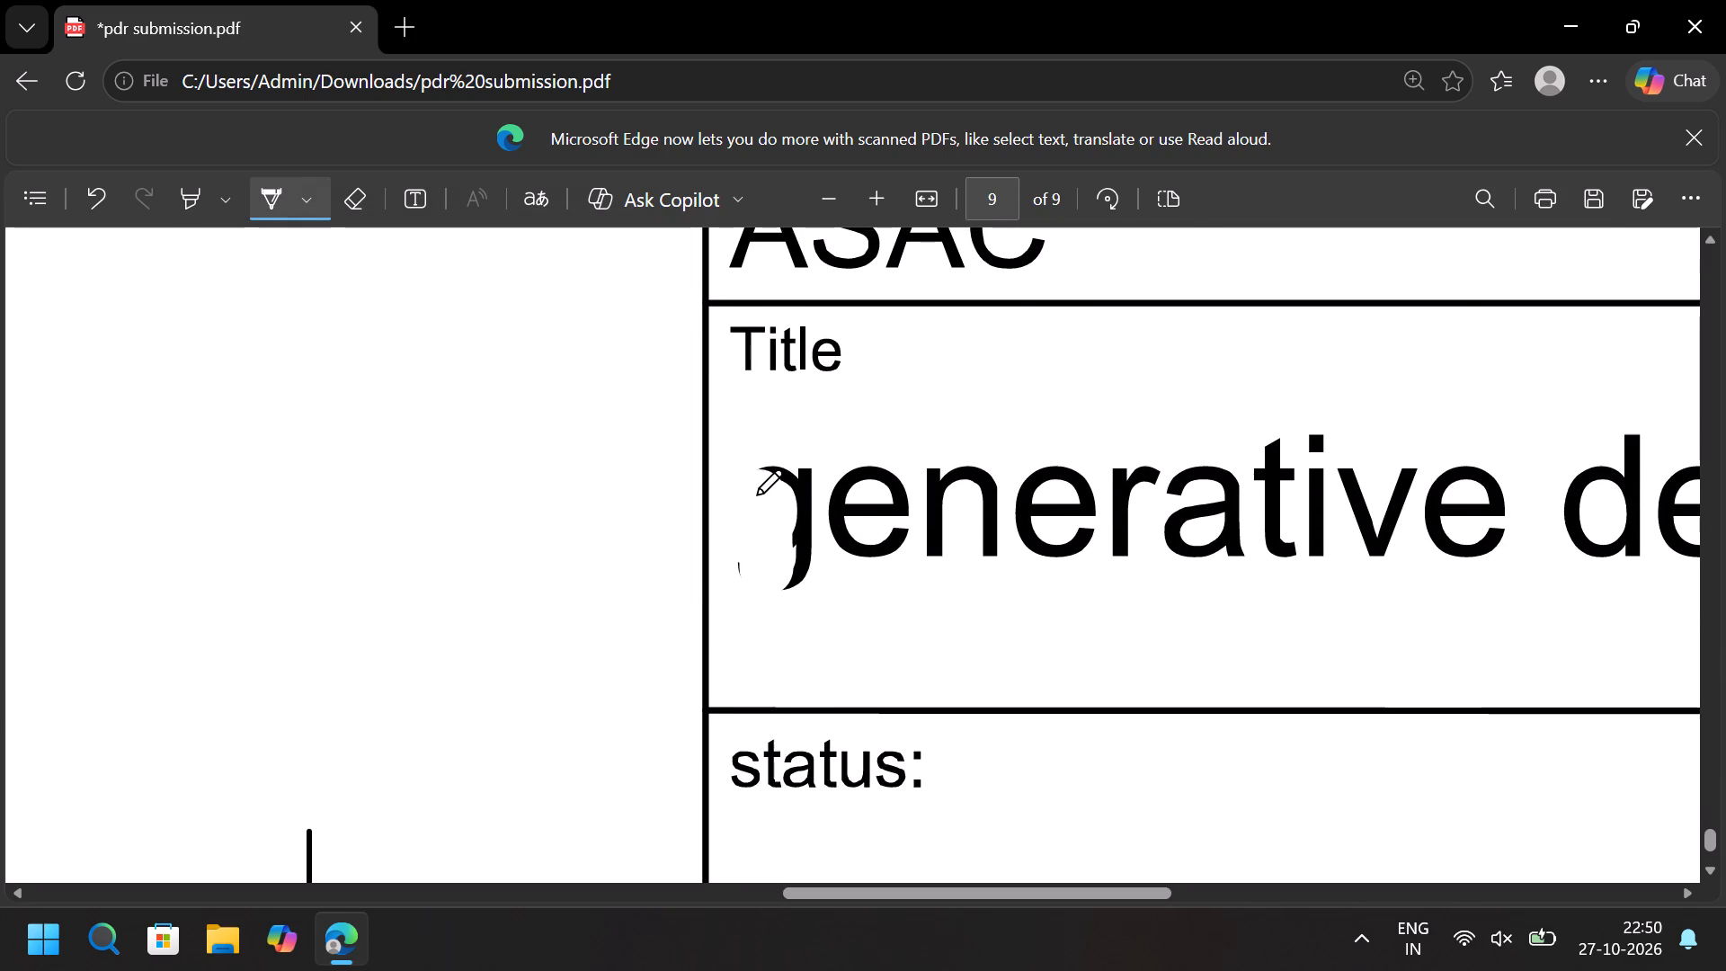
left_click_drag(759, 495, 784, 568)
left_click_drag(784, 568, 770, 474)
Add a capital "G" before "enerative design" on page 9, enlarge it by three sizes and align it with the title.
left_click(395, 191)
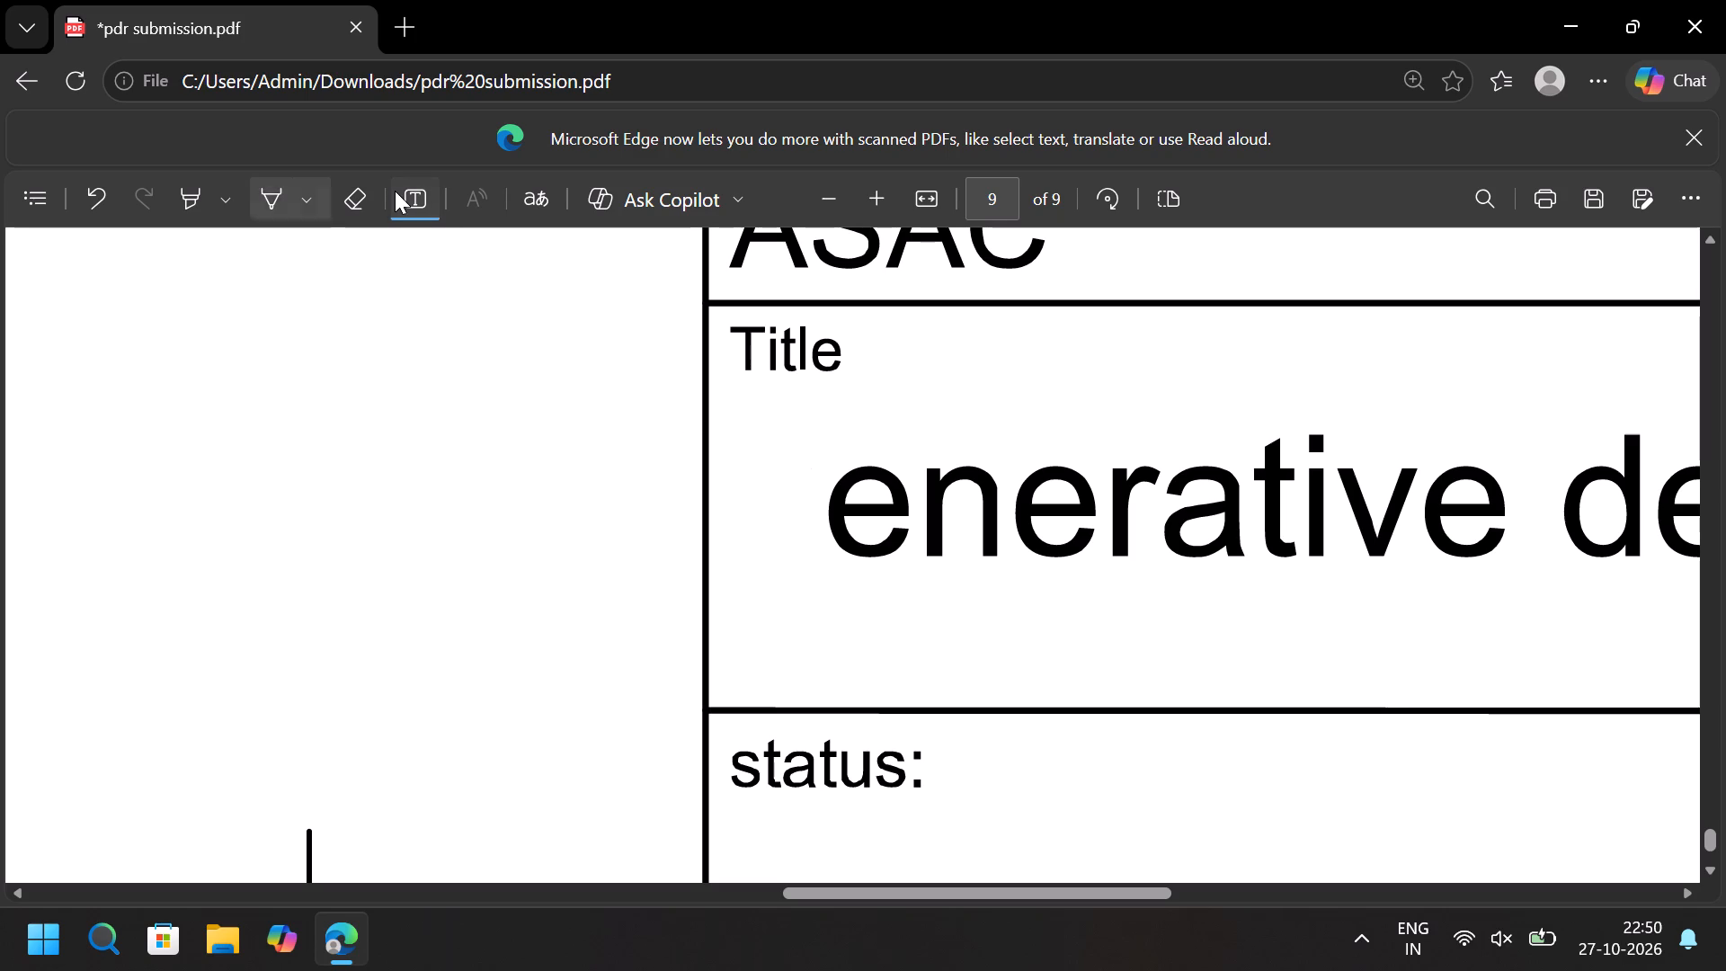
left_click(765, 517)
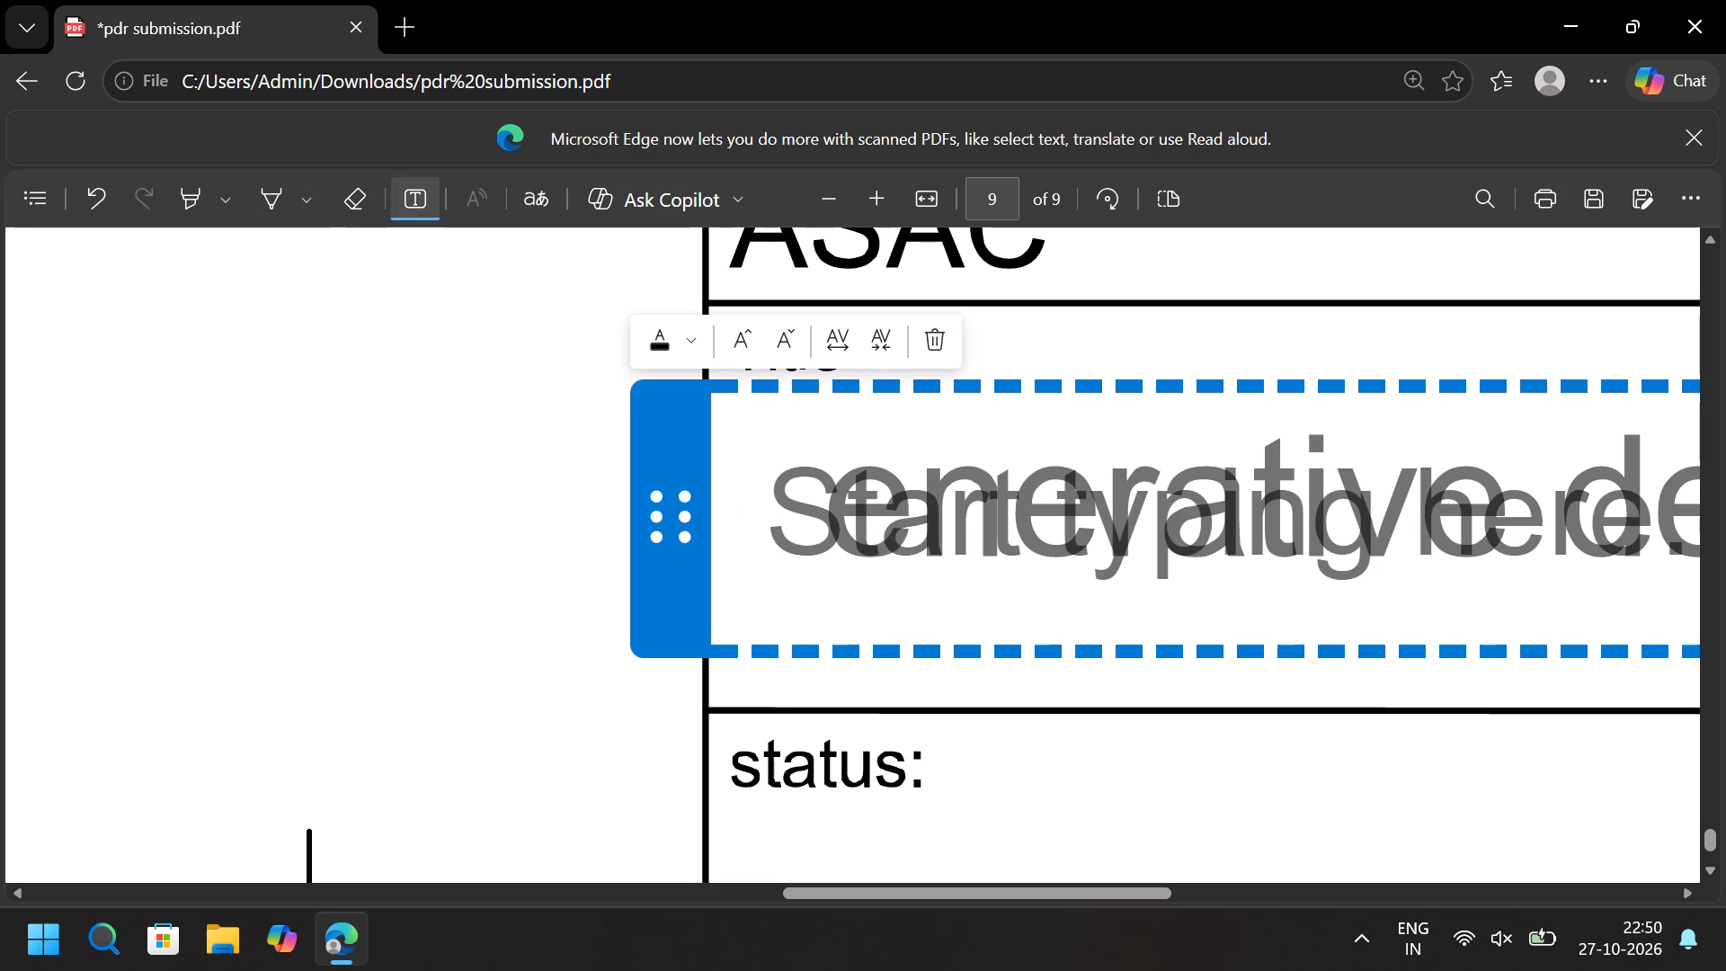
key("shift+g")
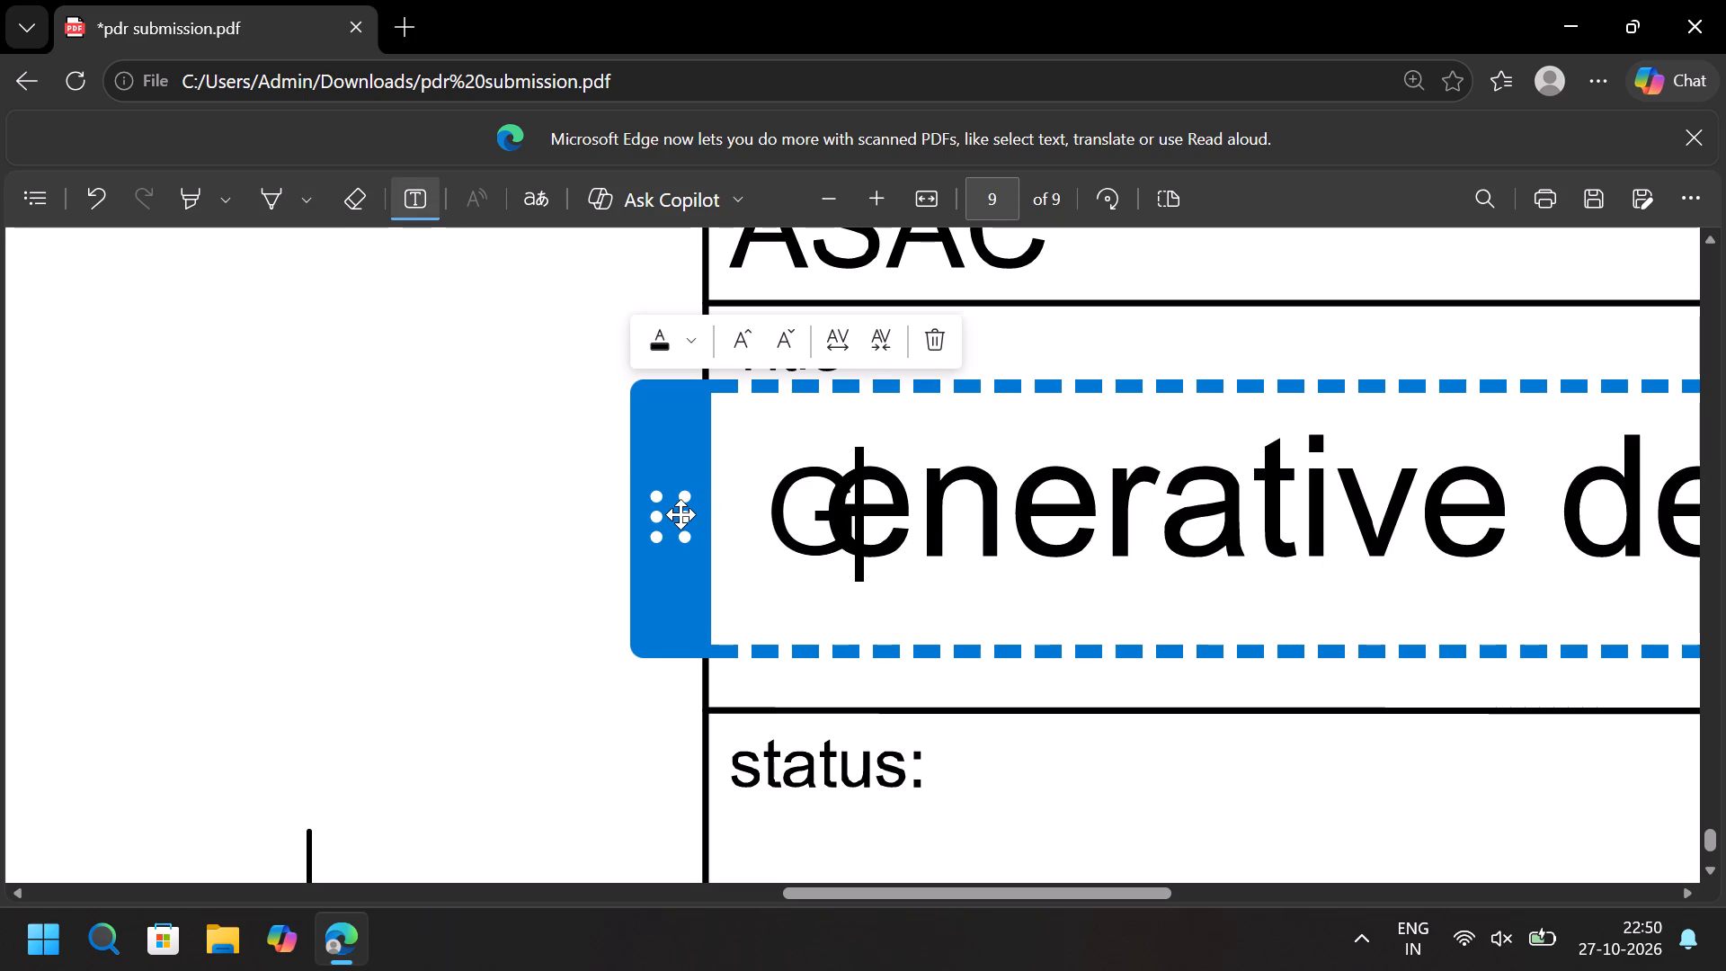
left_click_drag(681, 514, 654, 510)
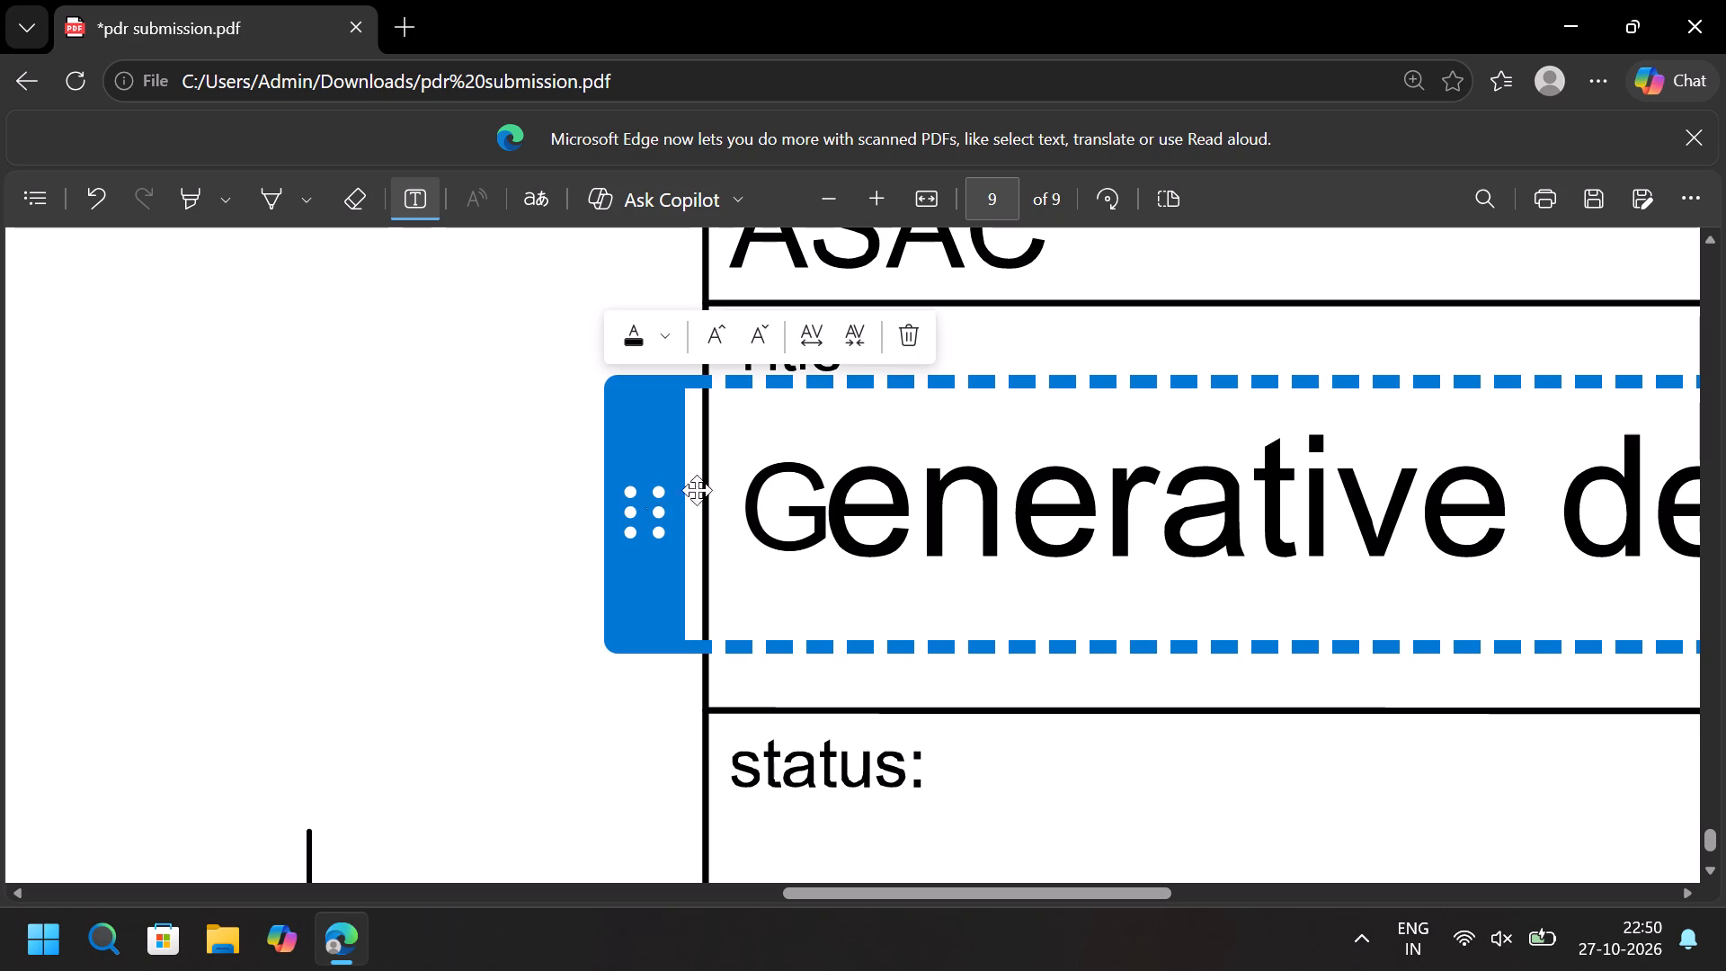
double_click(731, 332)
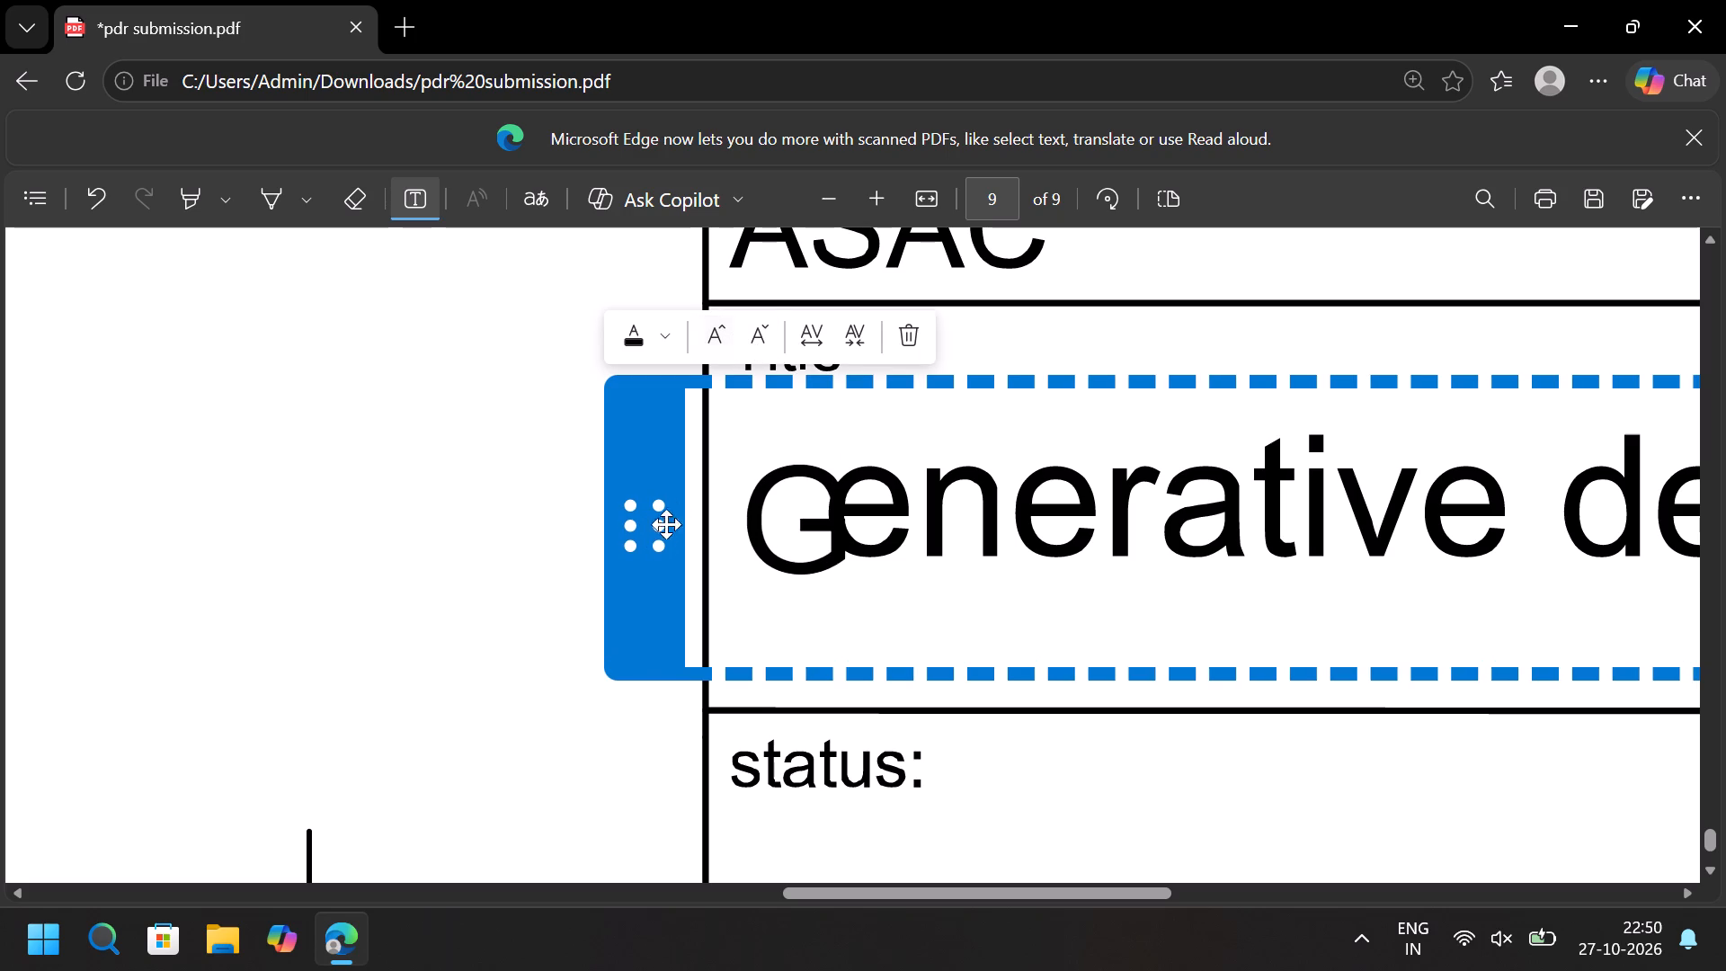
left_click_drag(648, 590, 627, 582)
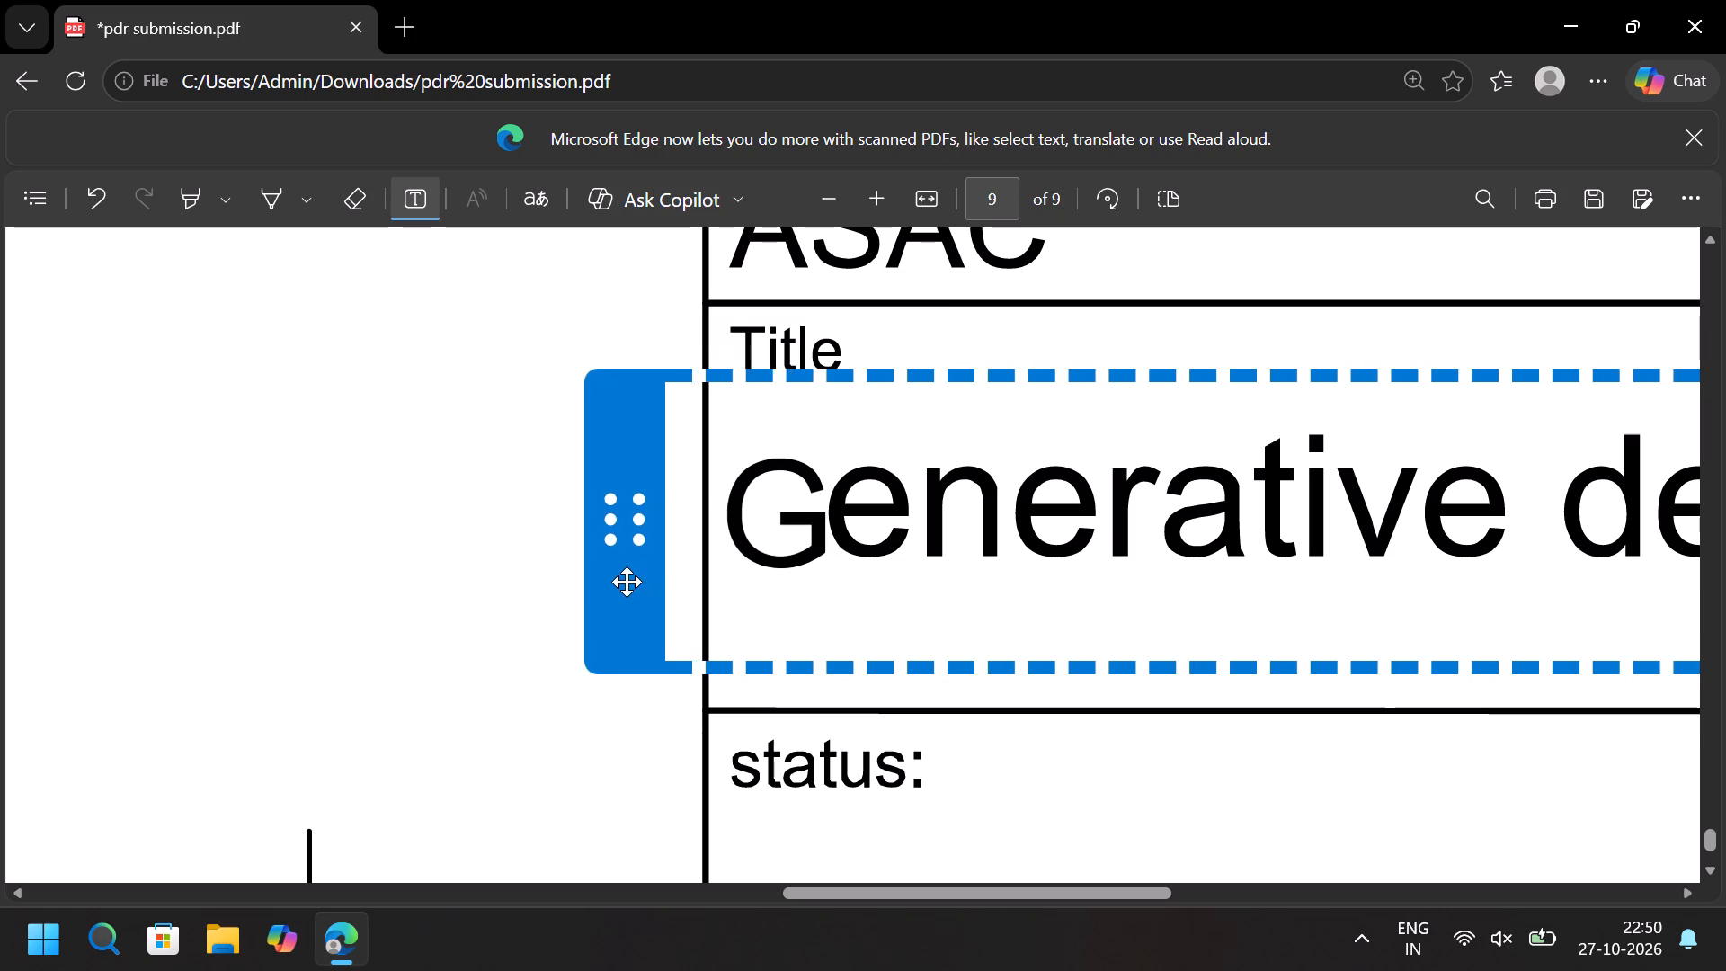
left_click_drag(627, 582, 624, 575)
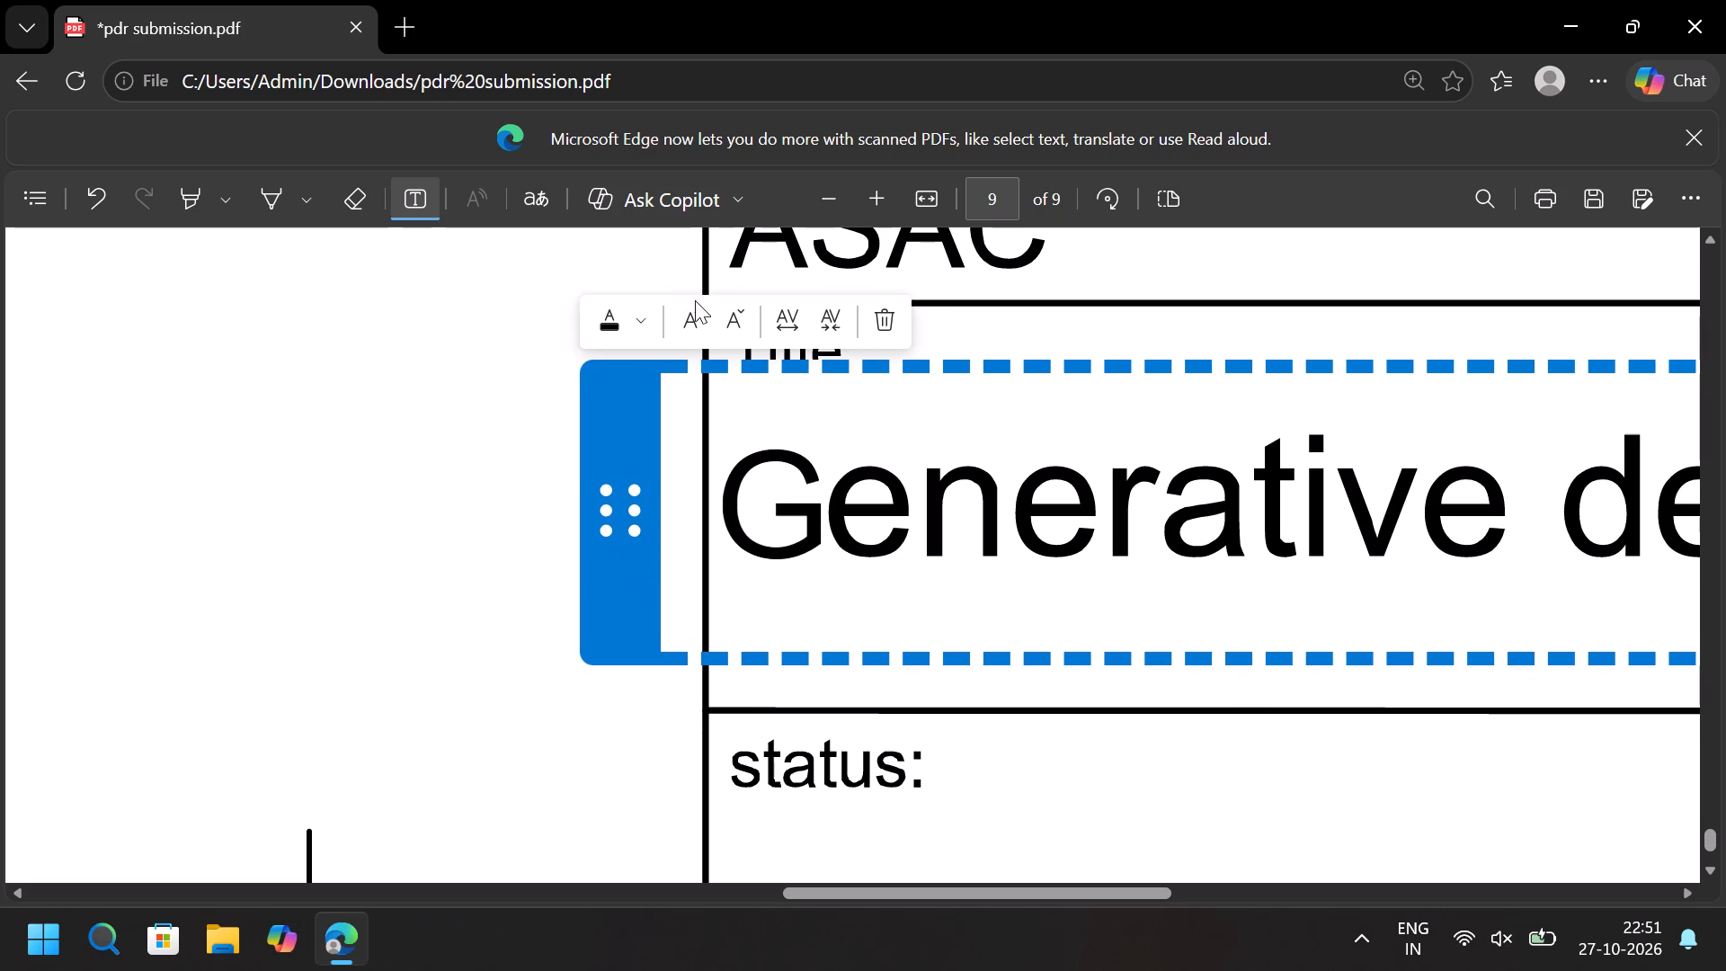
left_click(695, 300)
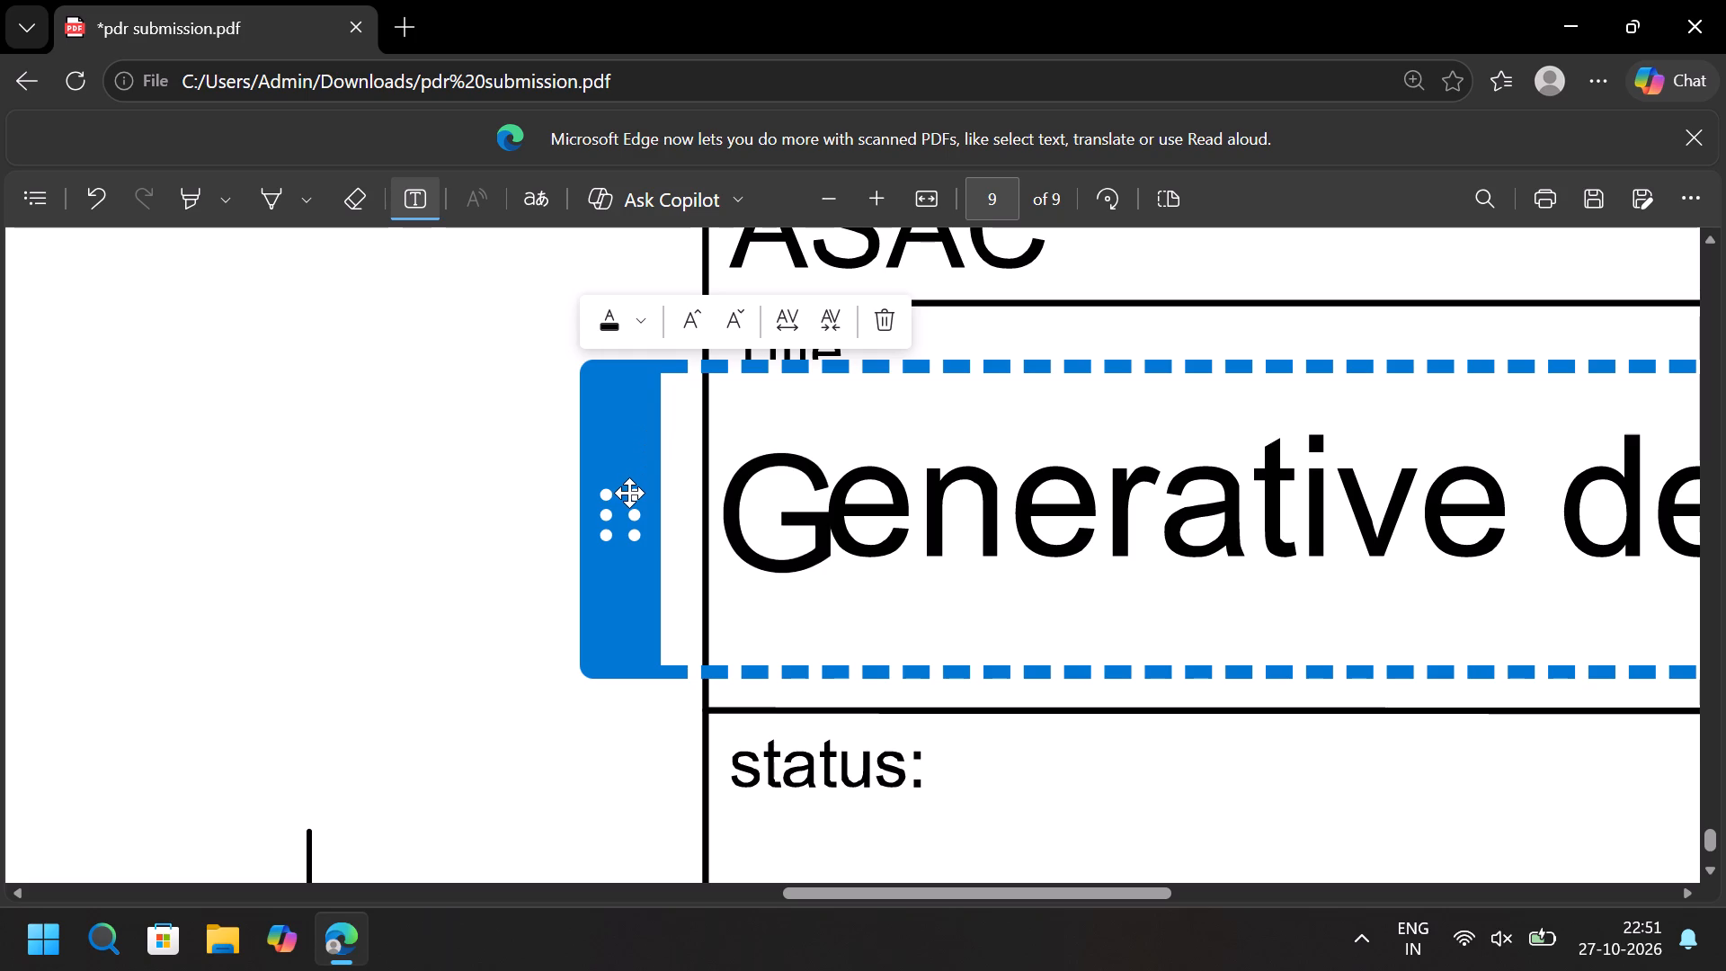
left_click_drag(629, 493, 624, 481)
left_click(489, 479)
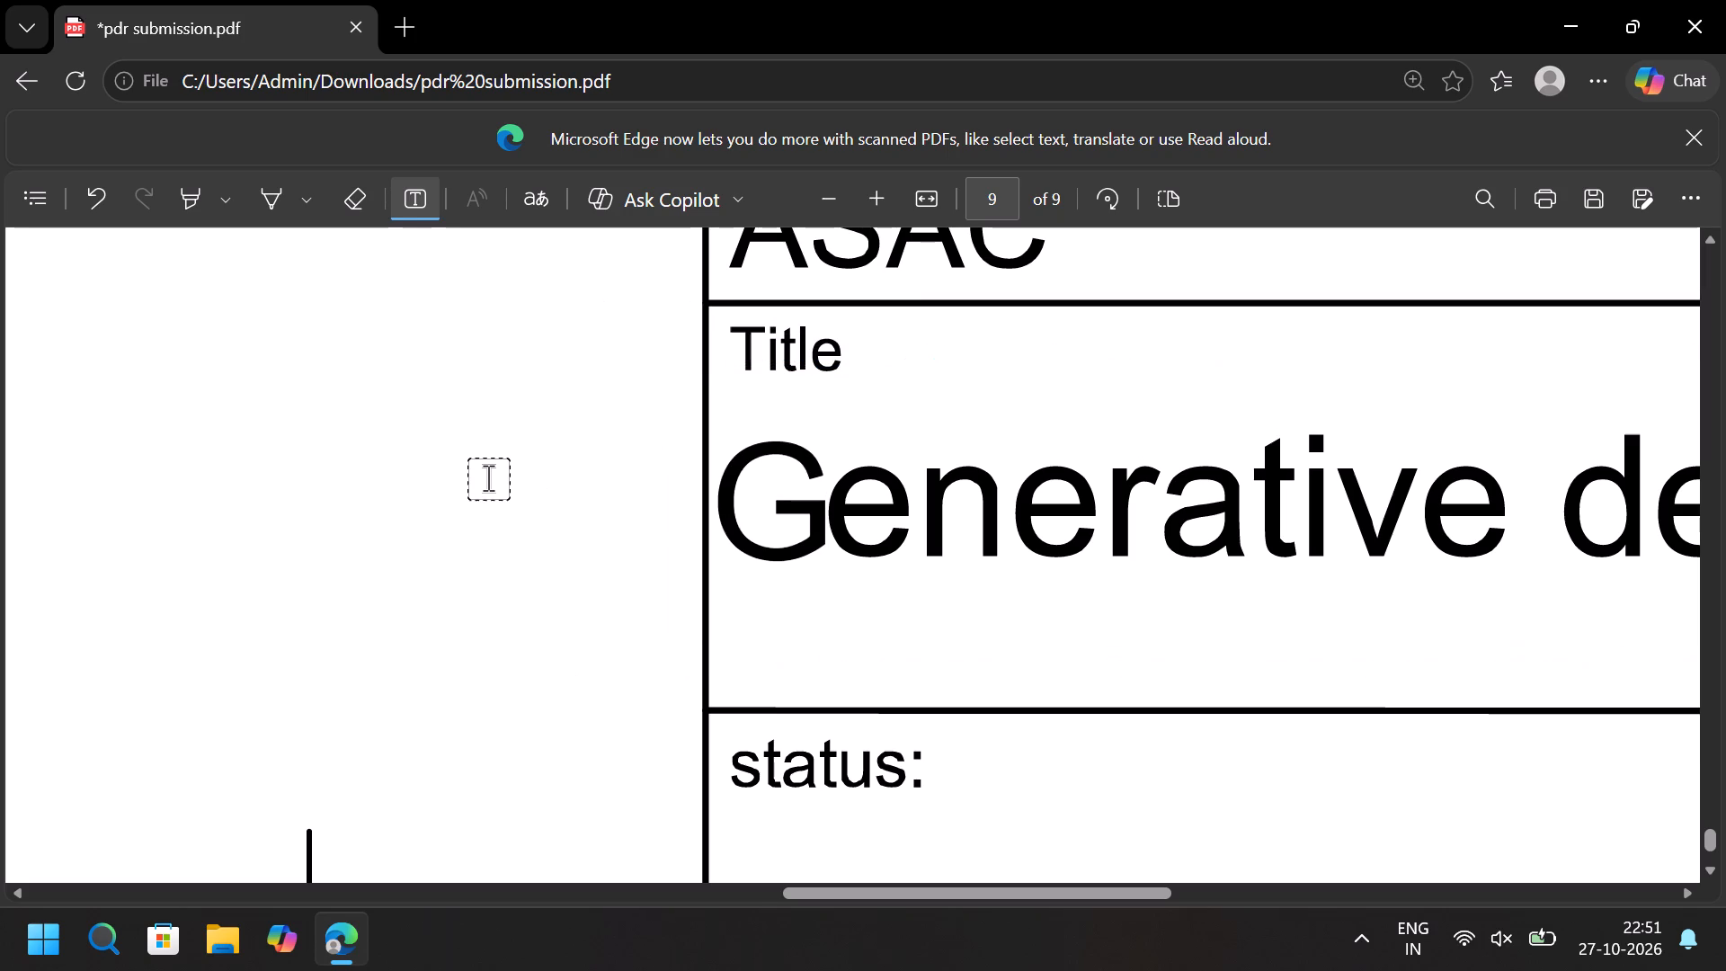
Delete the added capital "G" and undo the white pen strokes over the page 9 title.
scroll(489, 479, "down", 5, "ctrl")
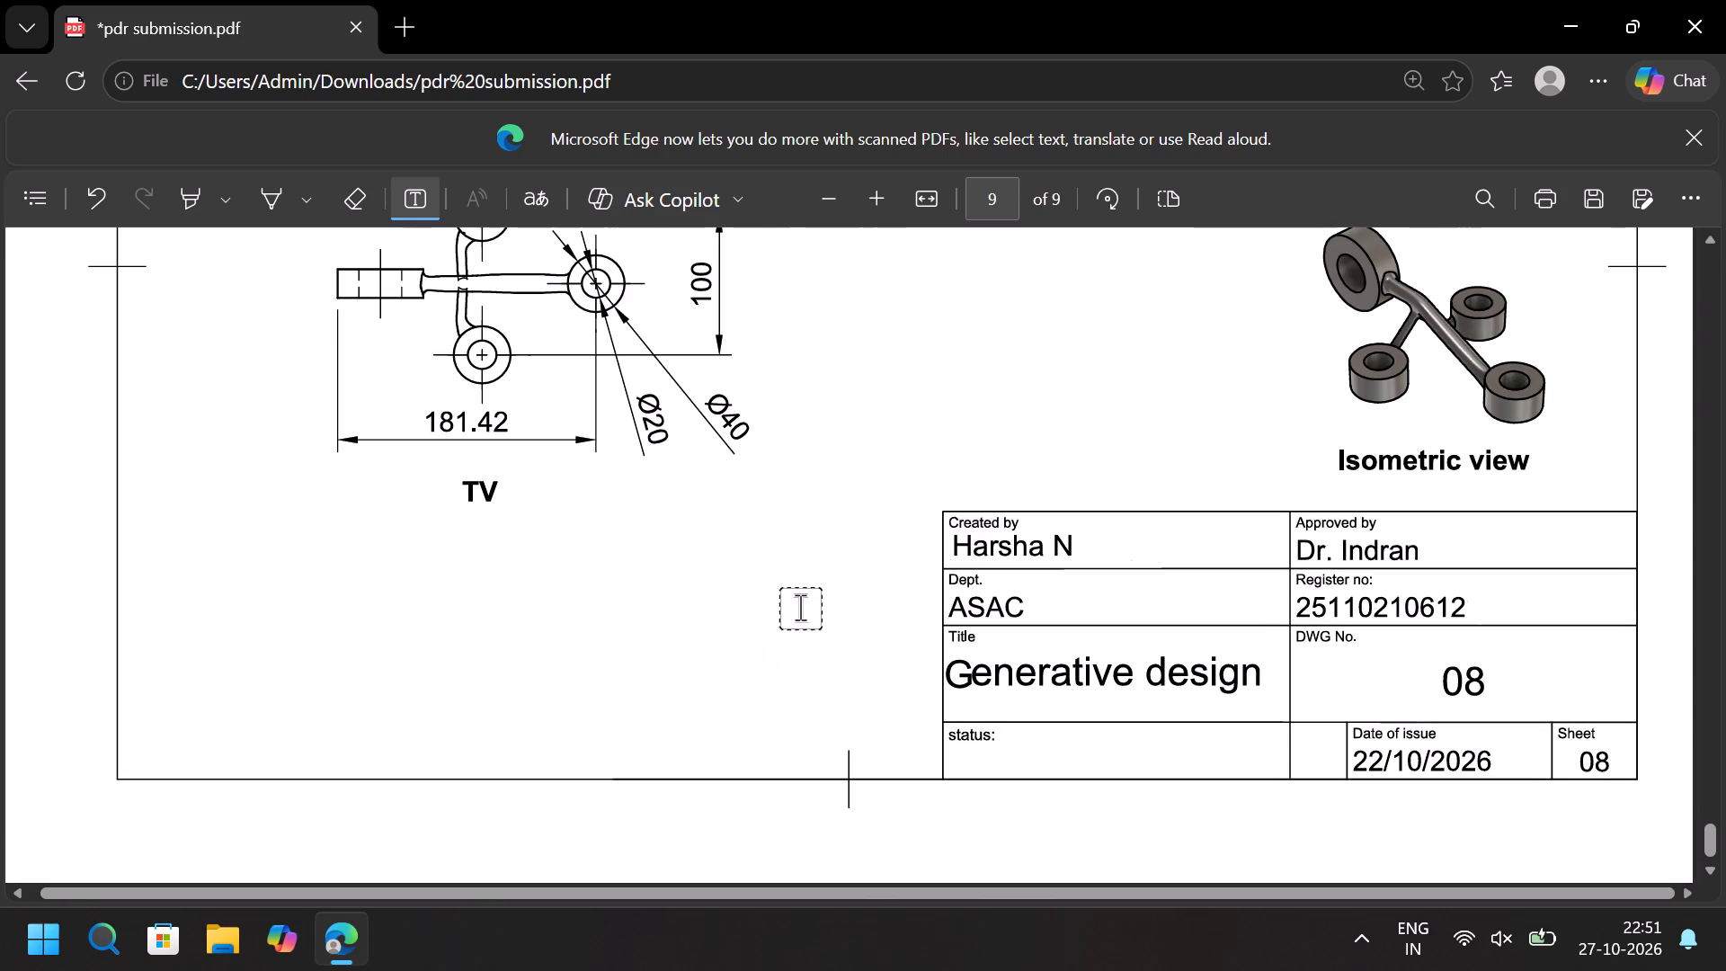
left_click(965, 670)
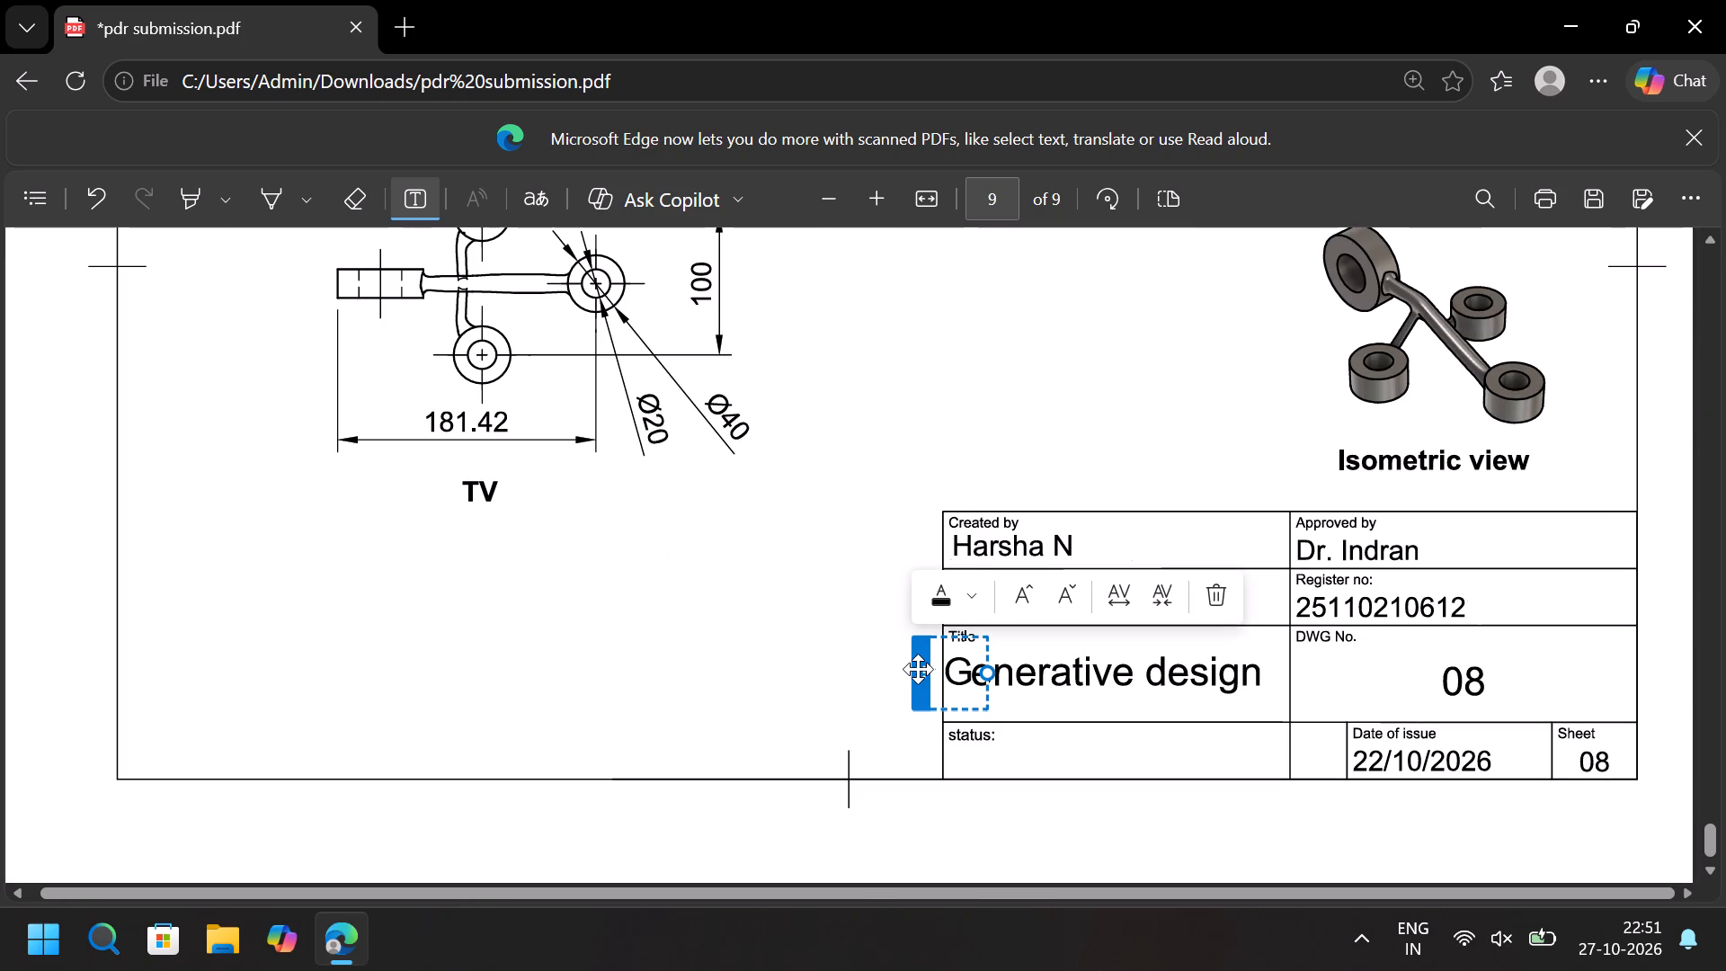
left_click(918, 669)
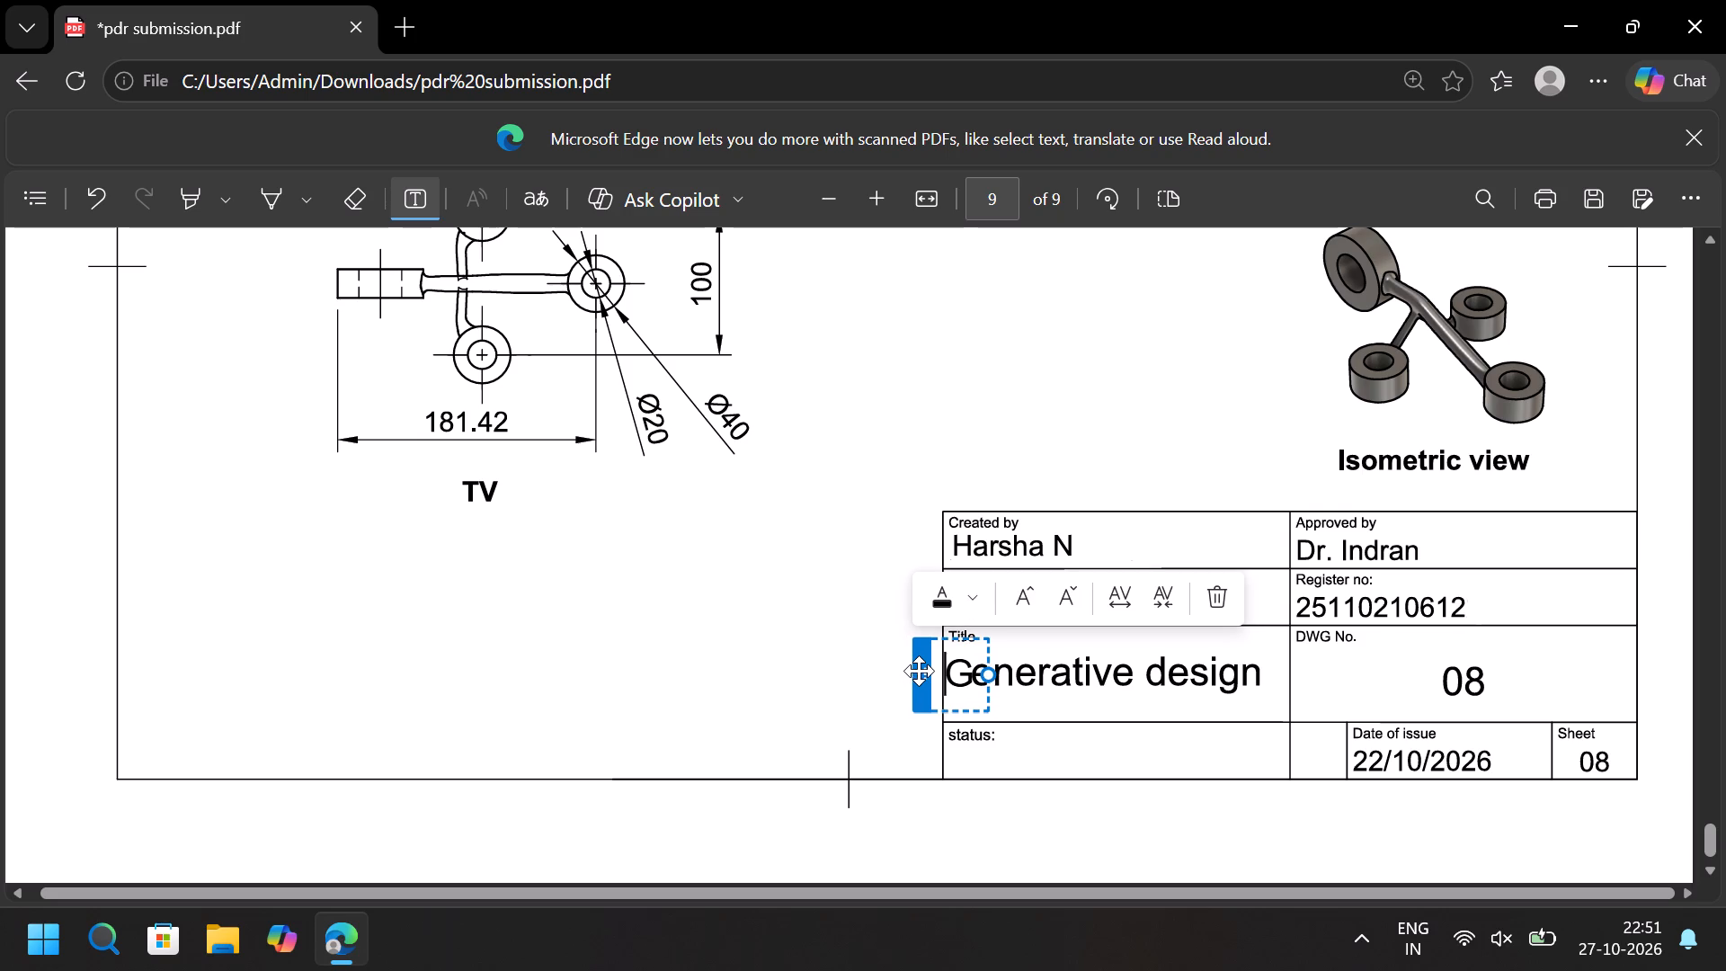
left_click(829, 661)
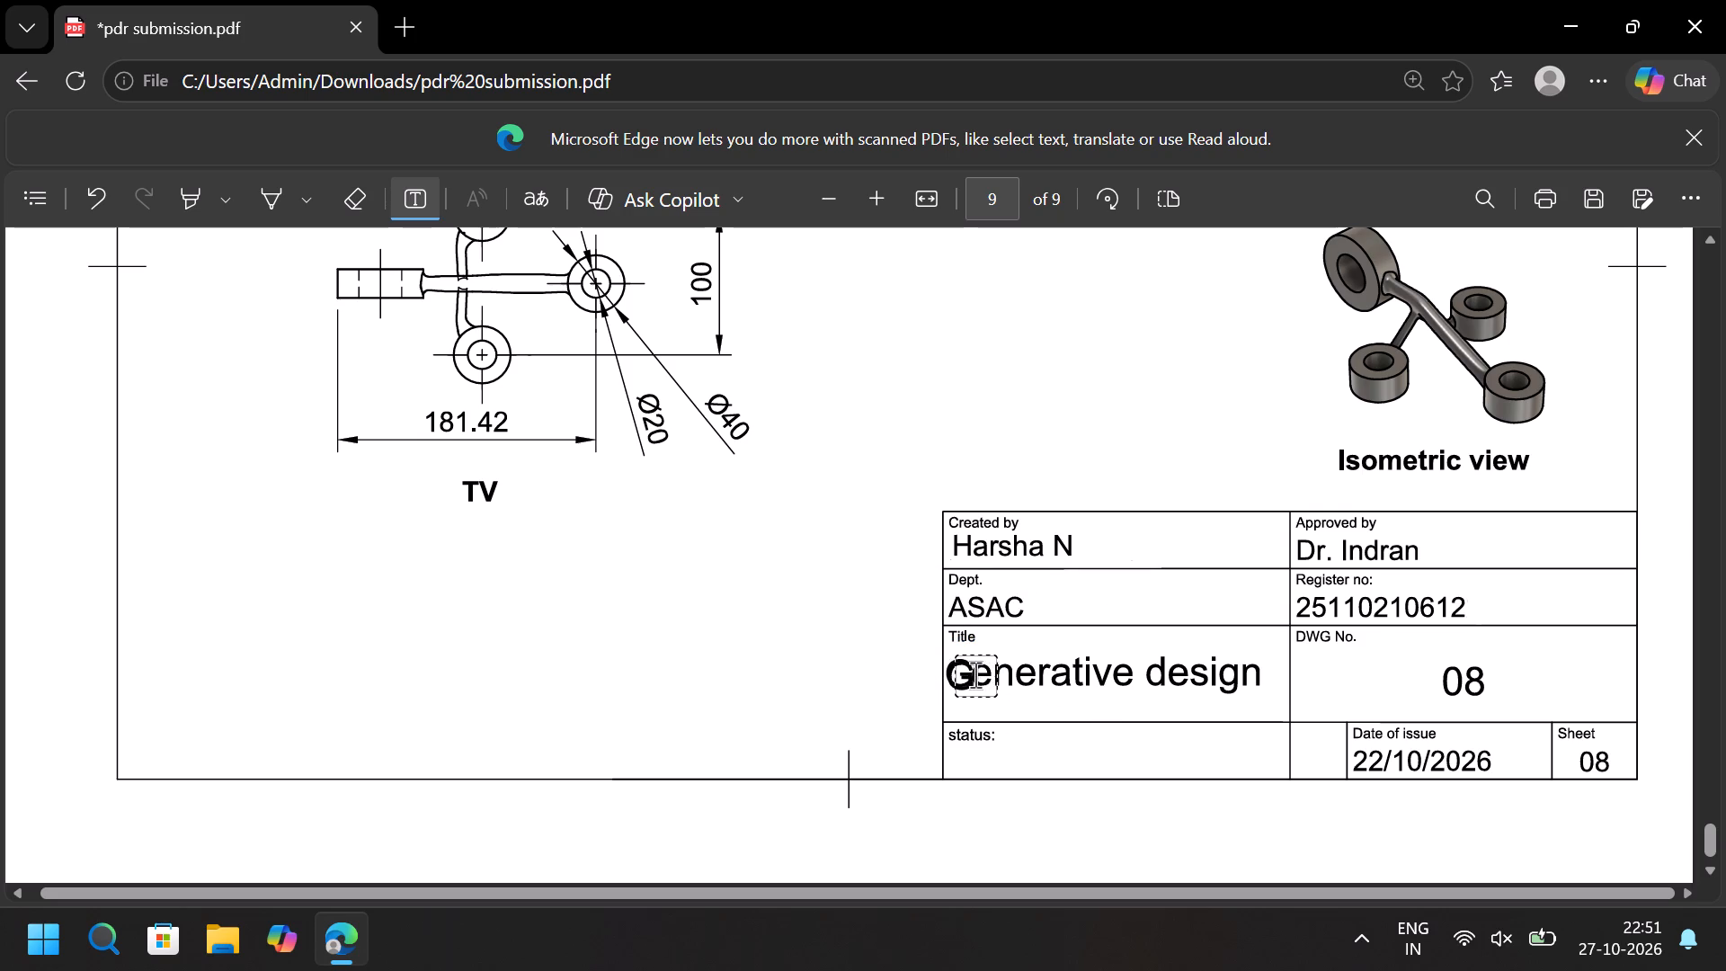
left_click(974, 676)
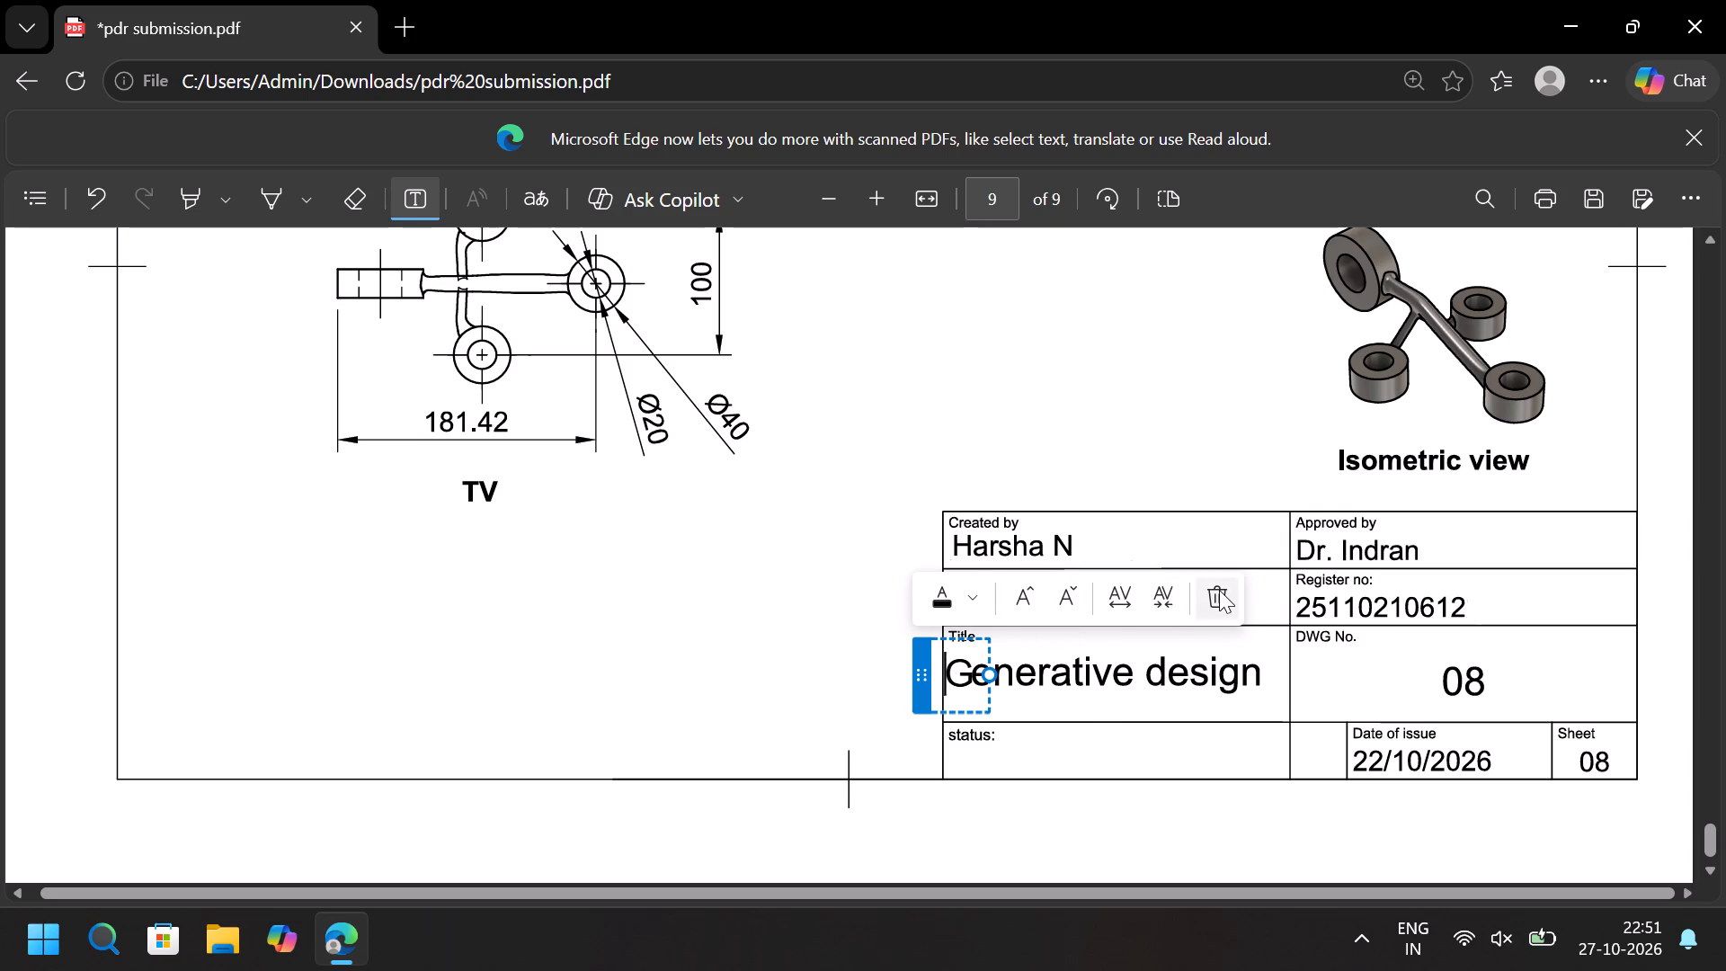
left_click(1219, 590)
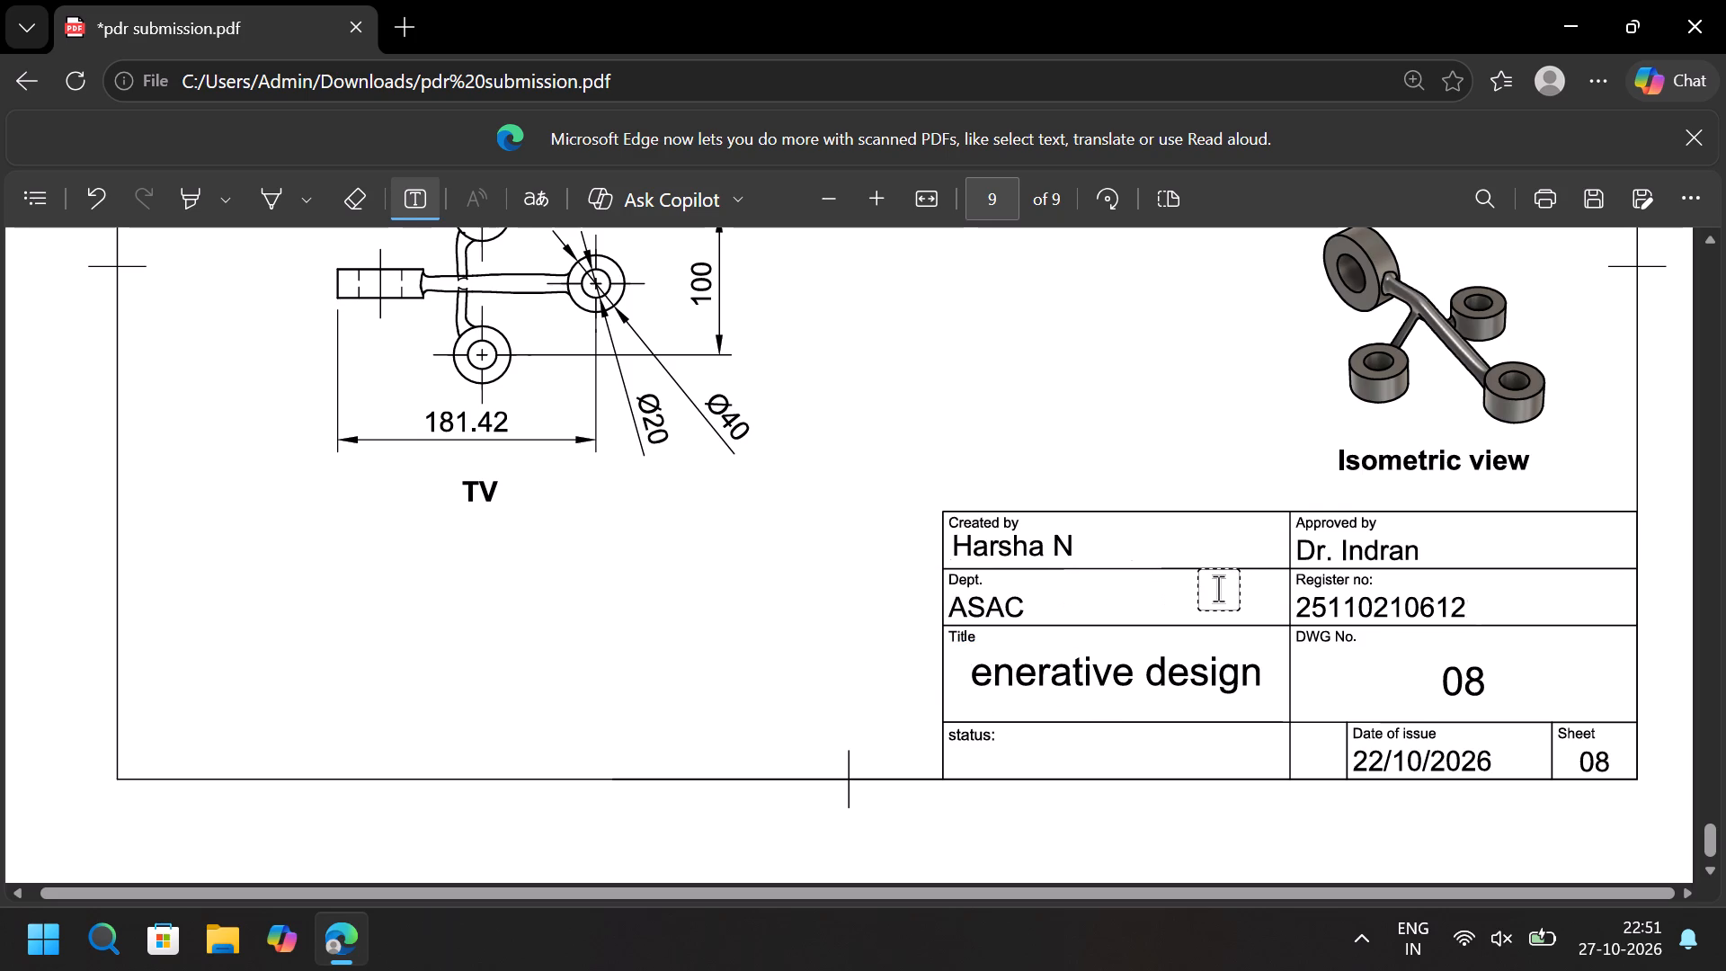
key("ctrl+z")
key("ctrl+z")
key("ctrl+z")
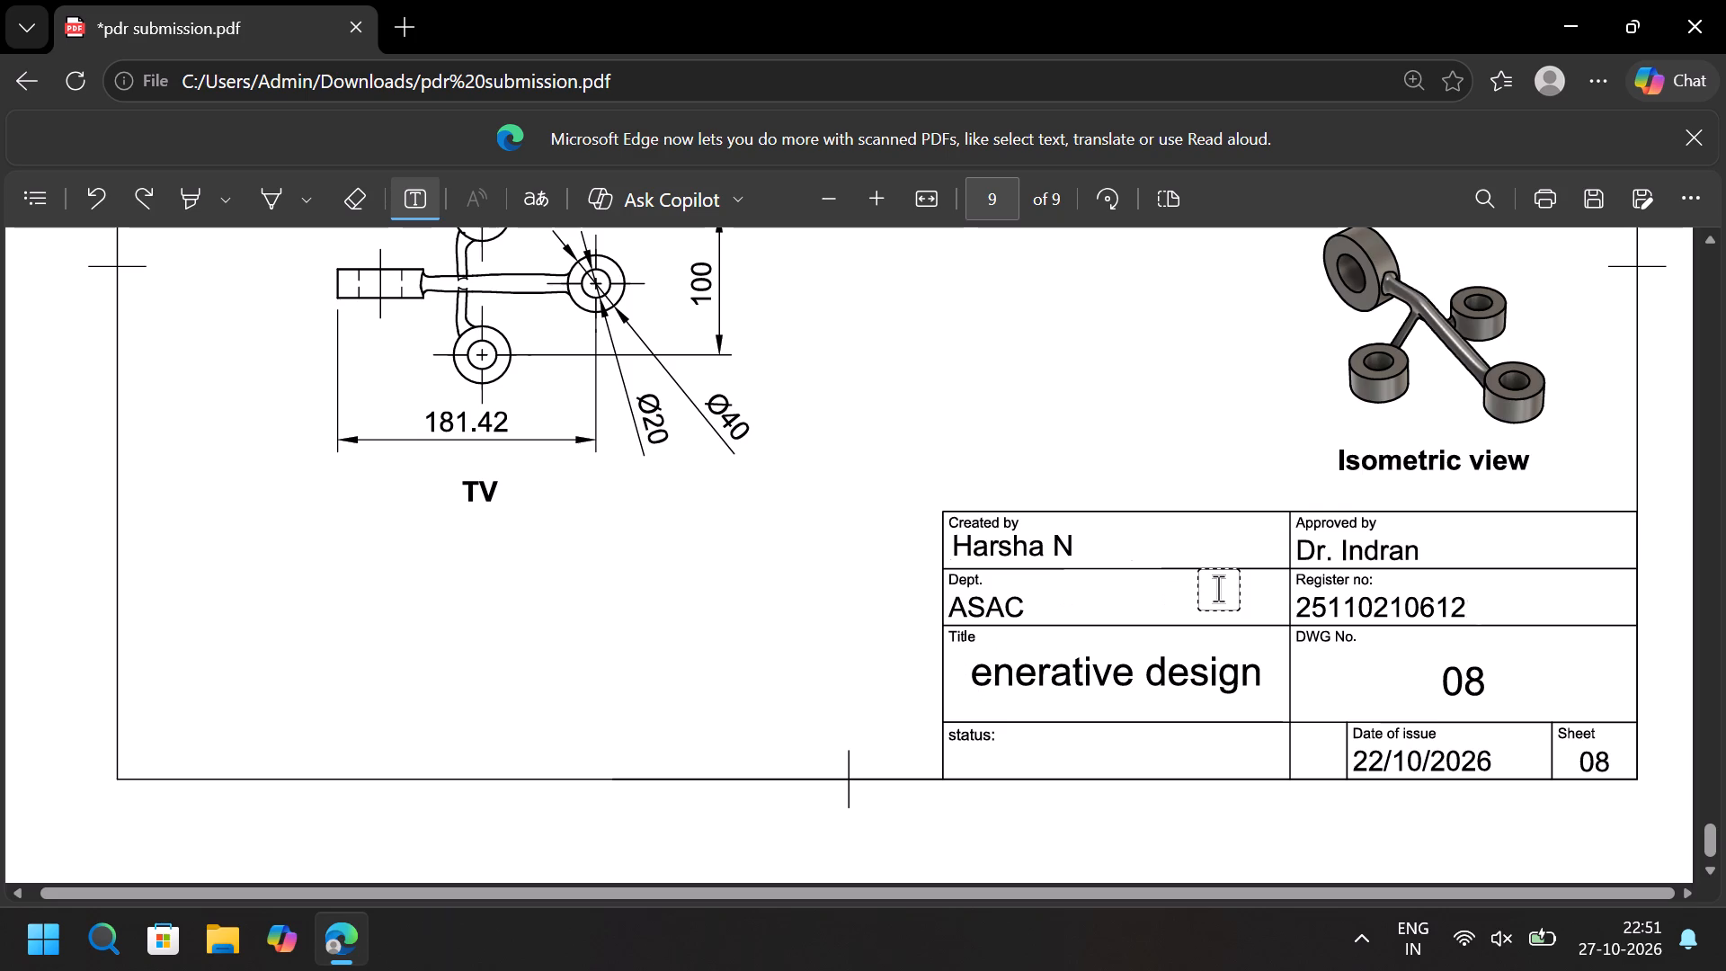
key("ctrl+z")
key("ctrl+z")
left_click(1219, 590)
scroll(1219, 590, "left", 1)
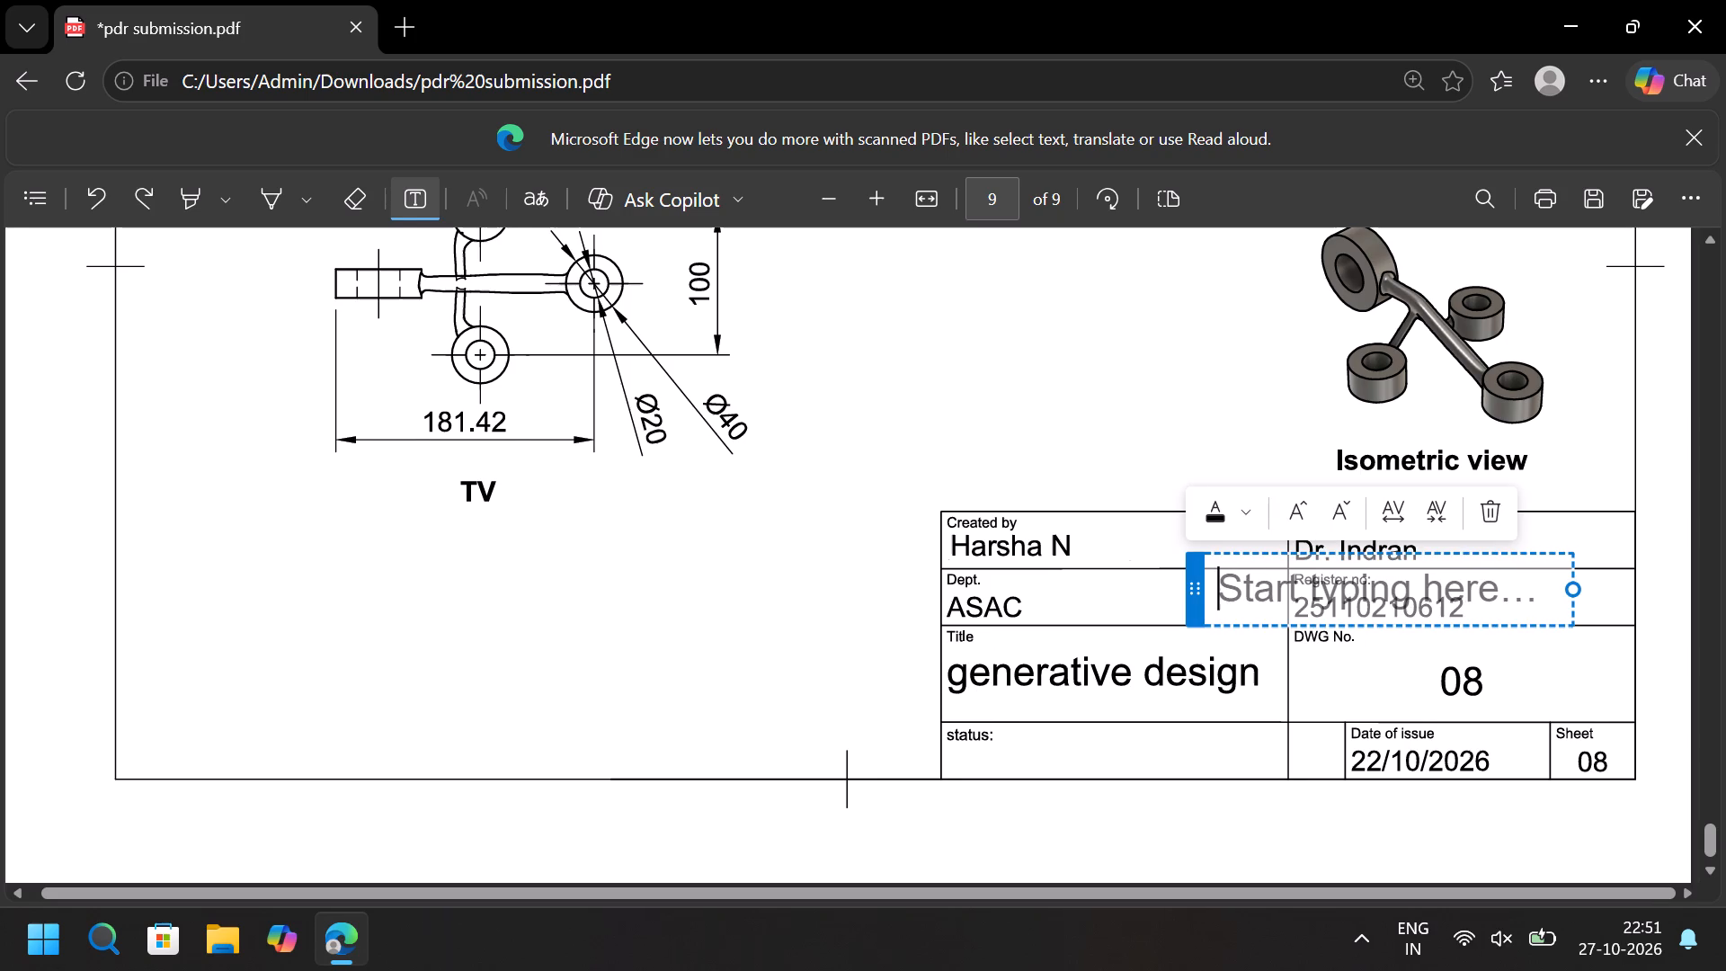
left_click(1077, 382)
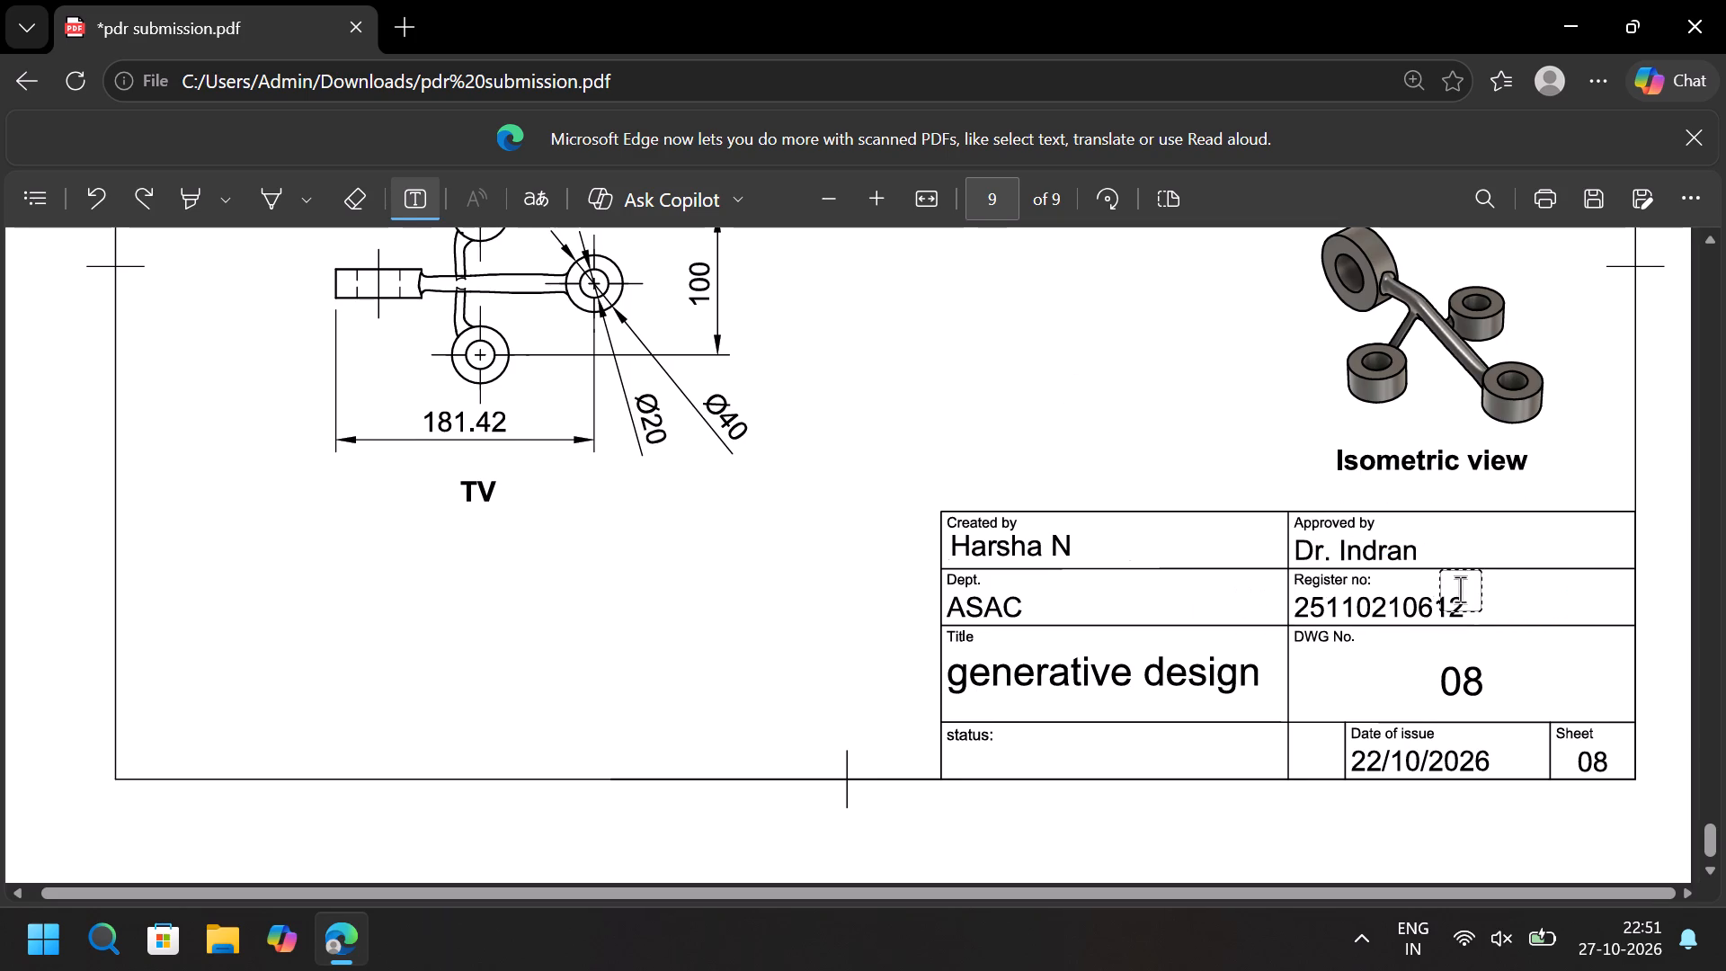
Append the missing last two digits to the register number on page 9, reduced by three sizes and aligned with the existing digits.
scroll(1461, 591, "up", 12, "ctrl")
scroll(1461, 591, "down", 2)
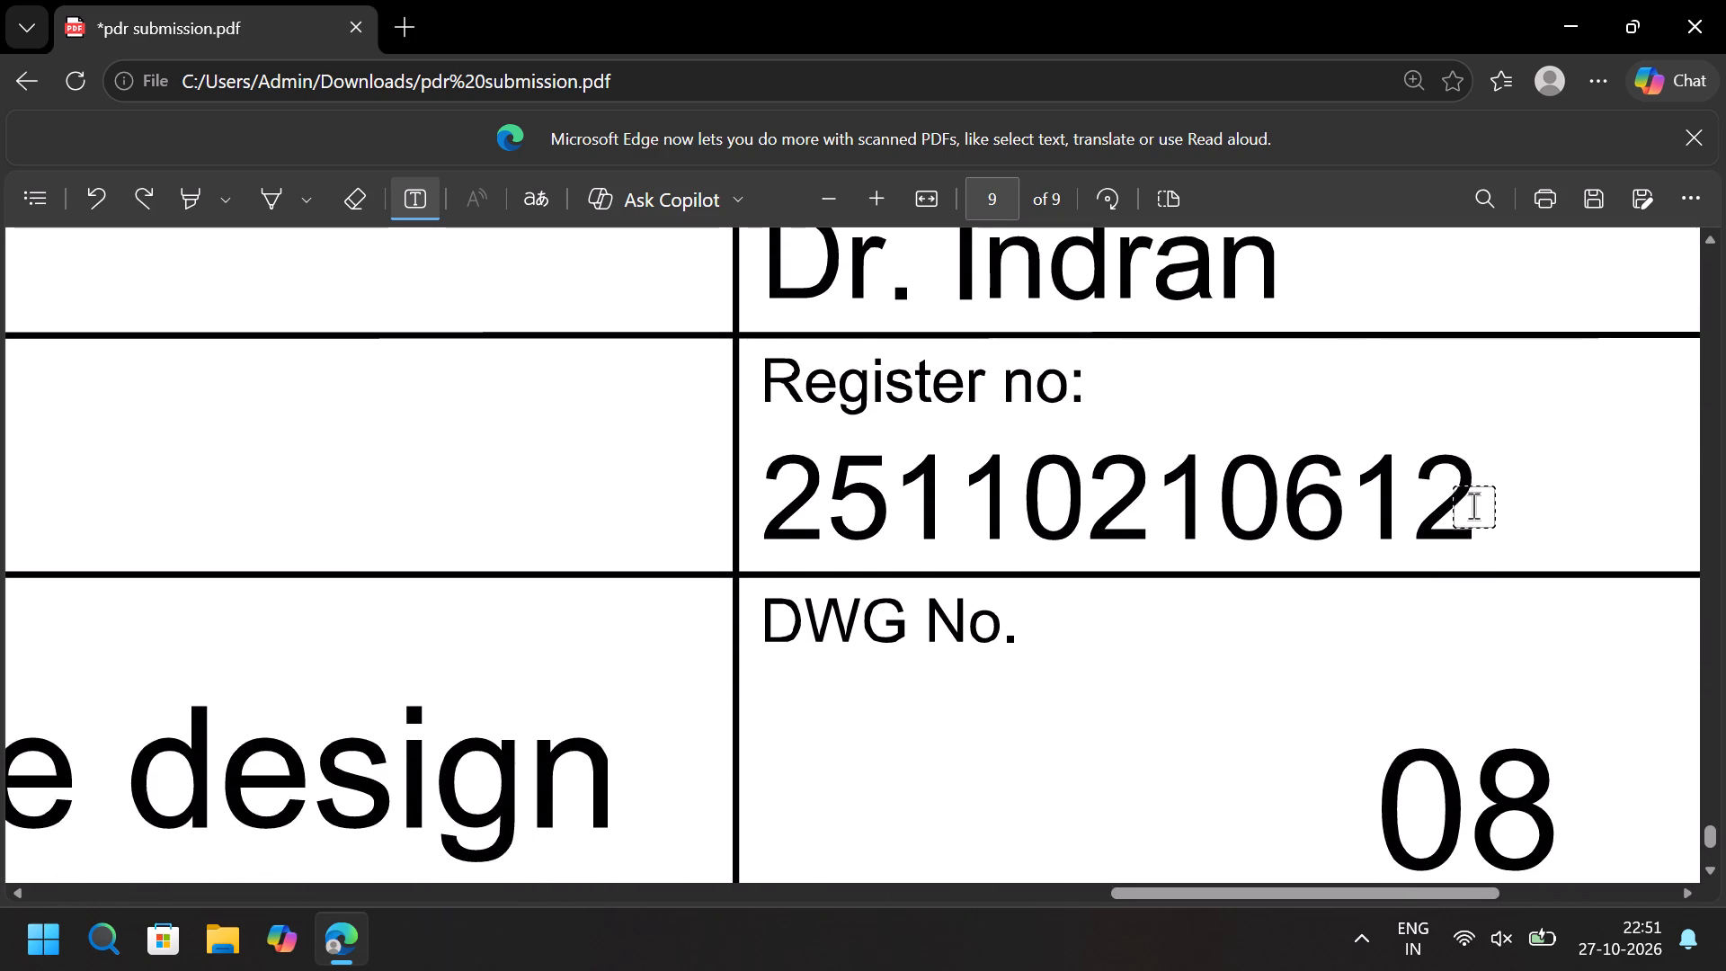
left_click(1474, 494)
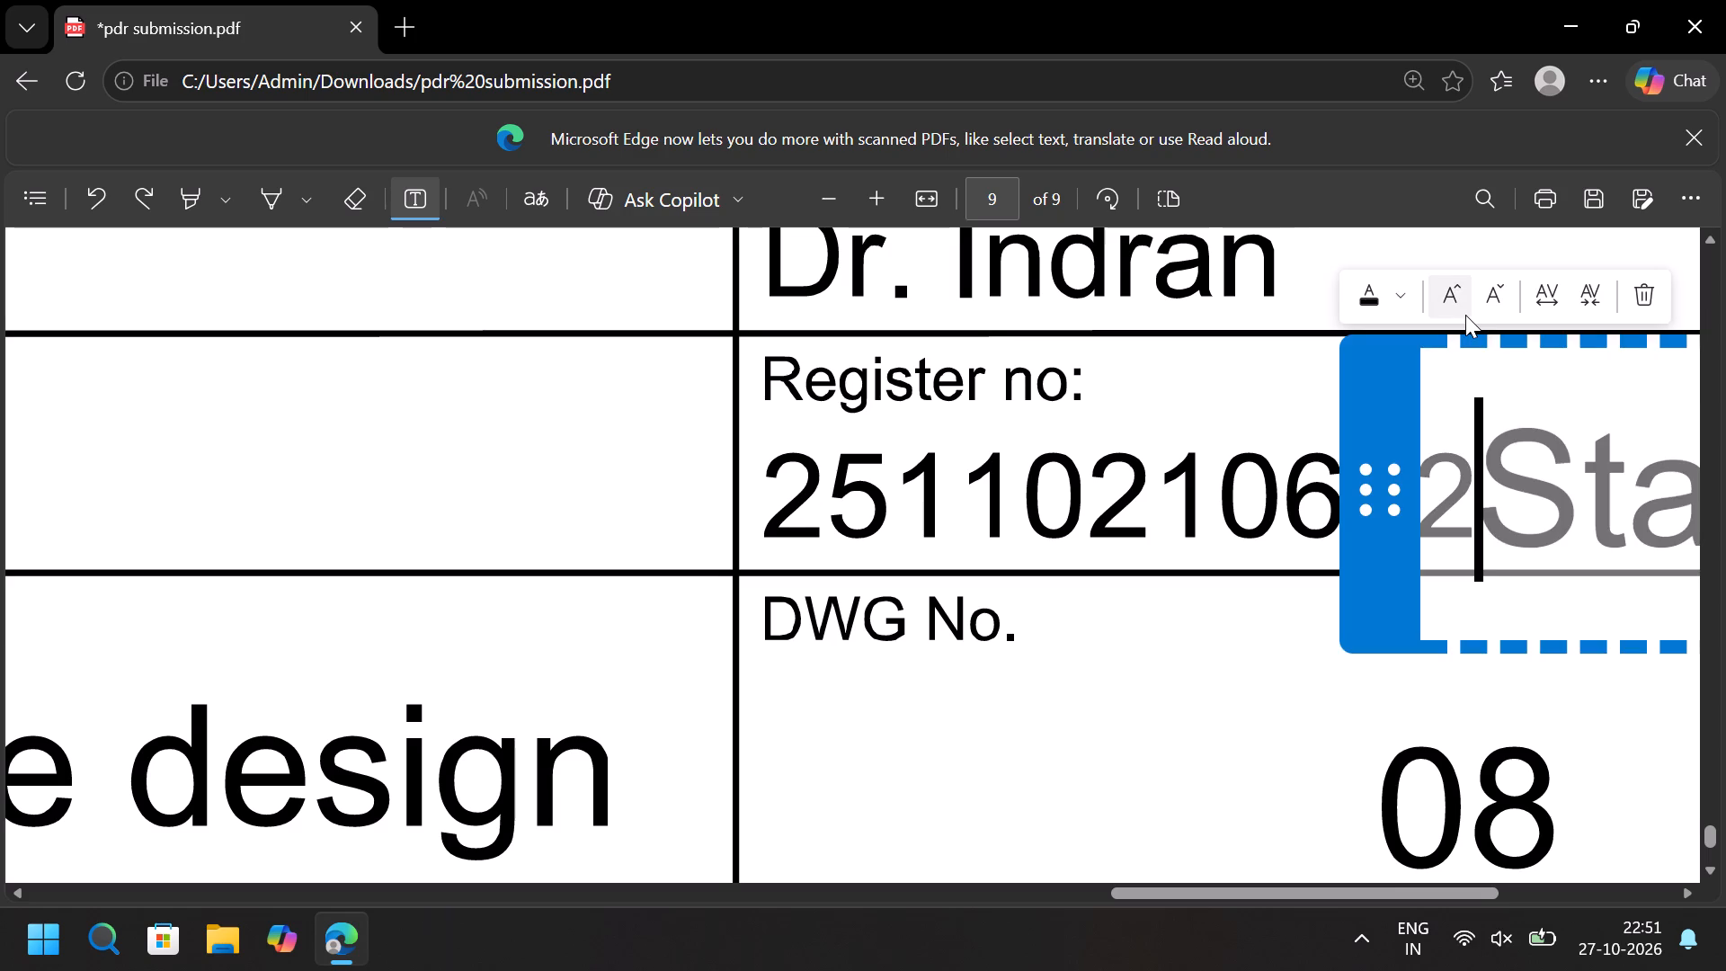
type("49")
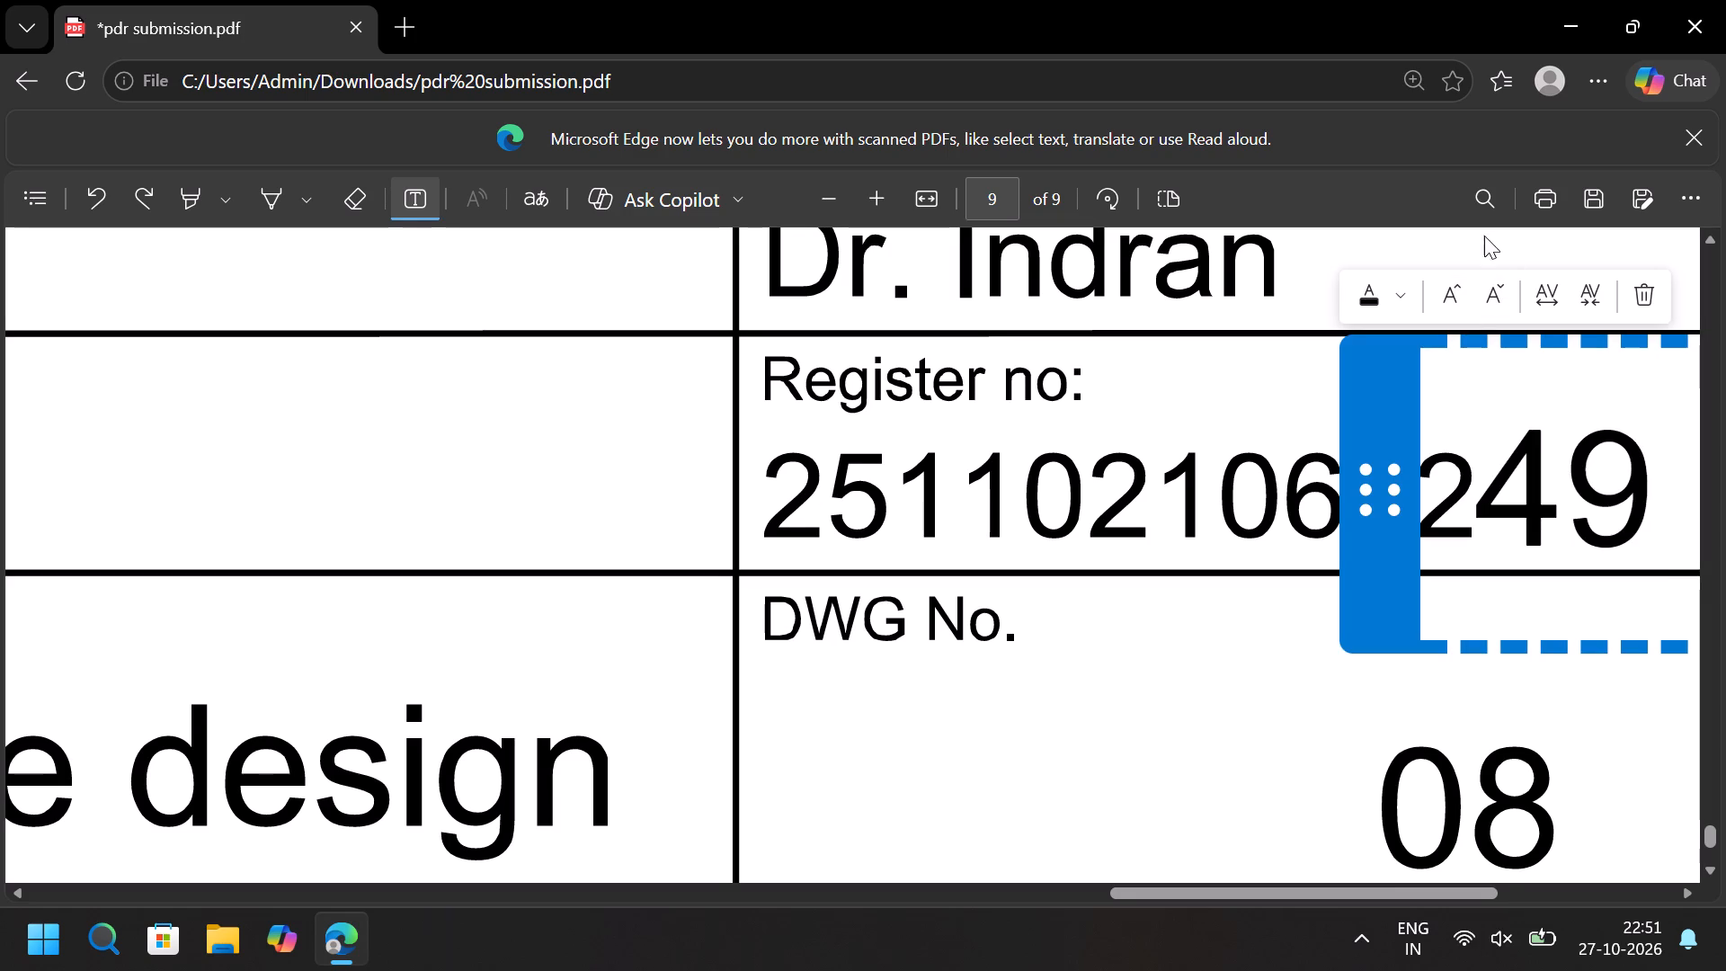
double_click(1511, 286)
left_click(1511, 286)
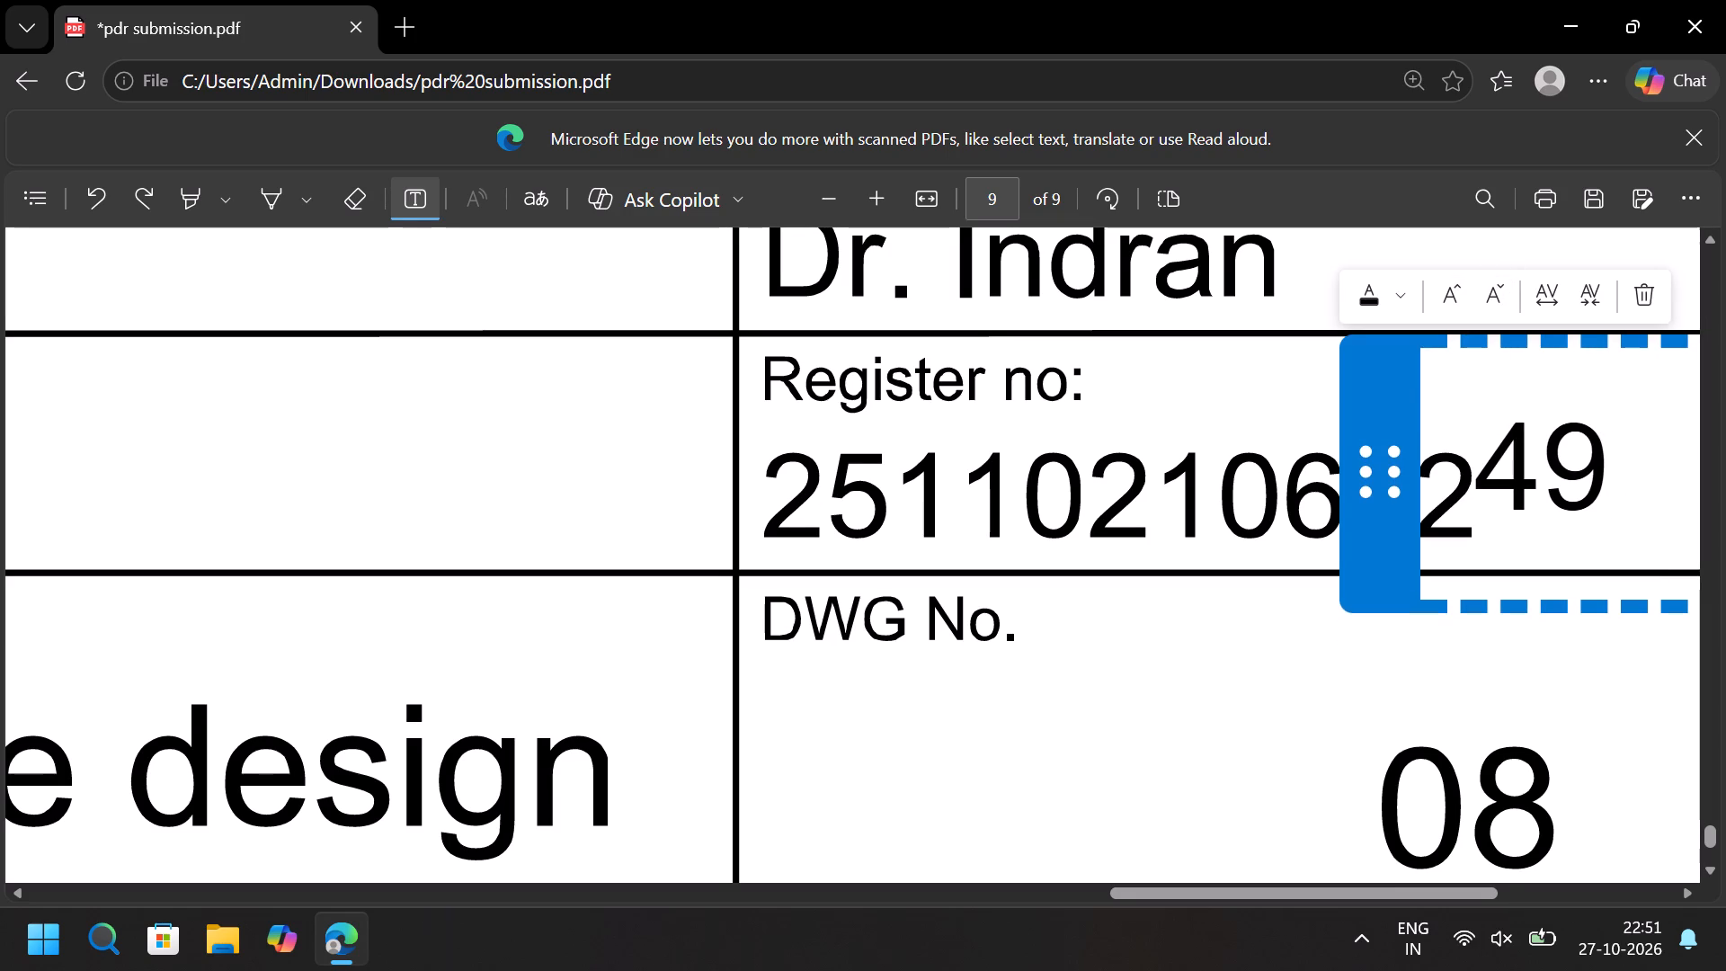
left_click_drag(1397, 430, 1402, 454)
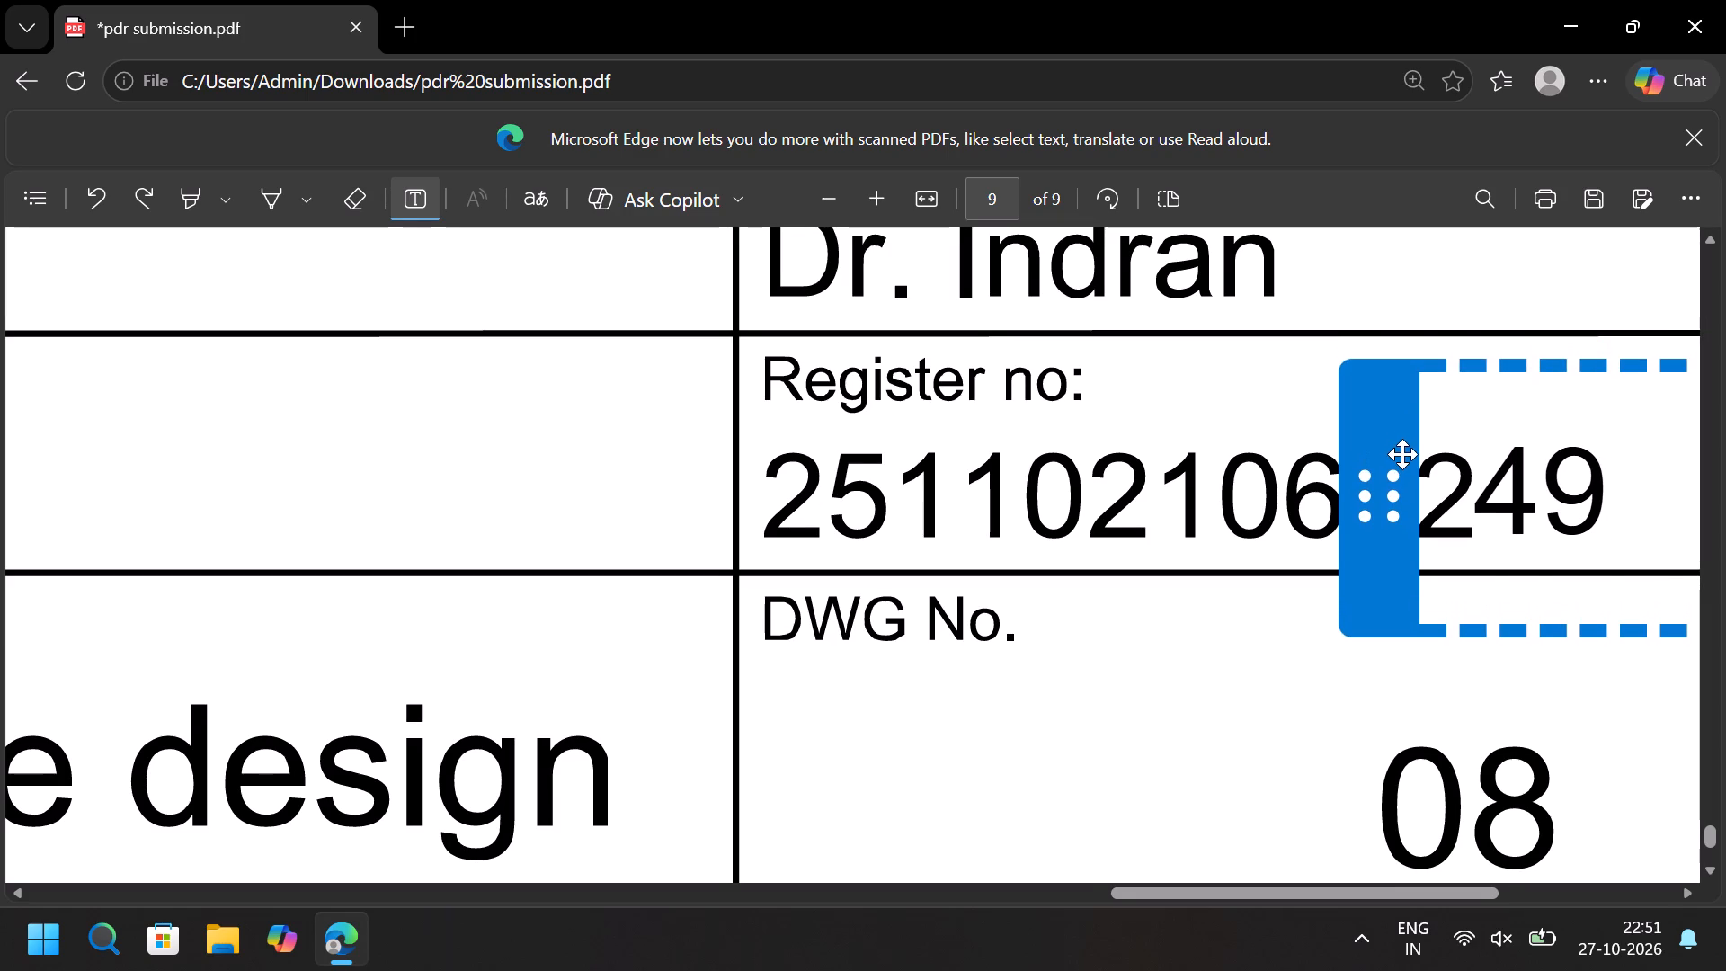
left_click_drag(1402, 454, 1404, 454)
left_click(1303, 430)
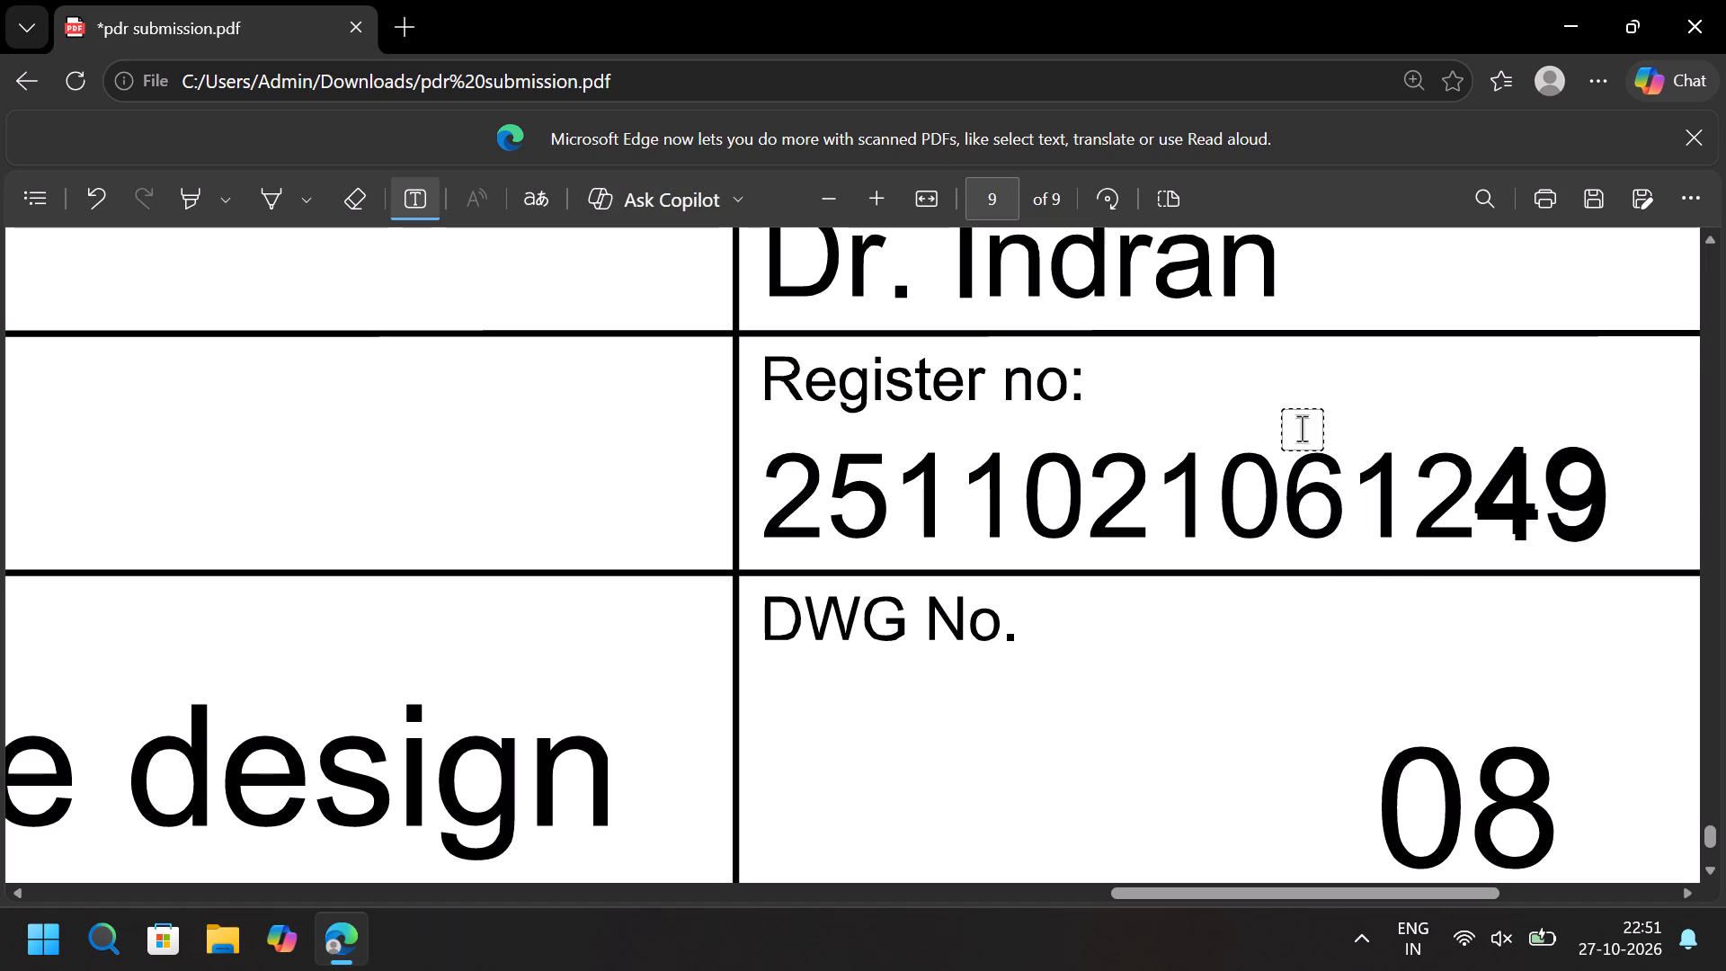
Review the title blocks from page 9 back towards the first pages for consistent names, register numbers and titles.
scroll(1303, 430, "down", 4, "ctrl")
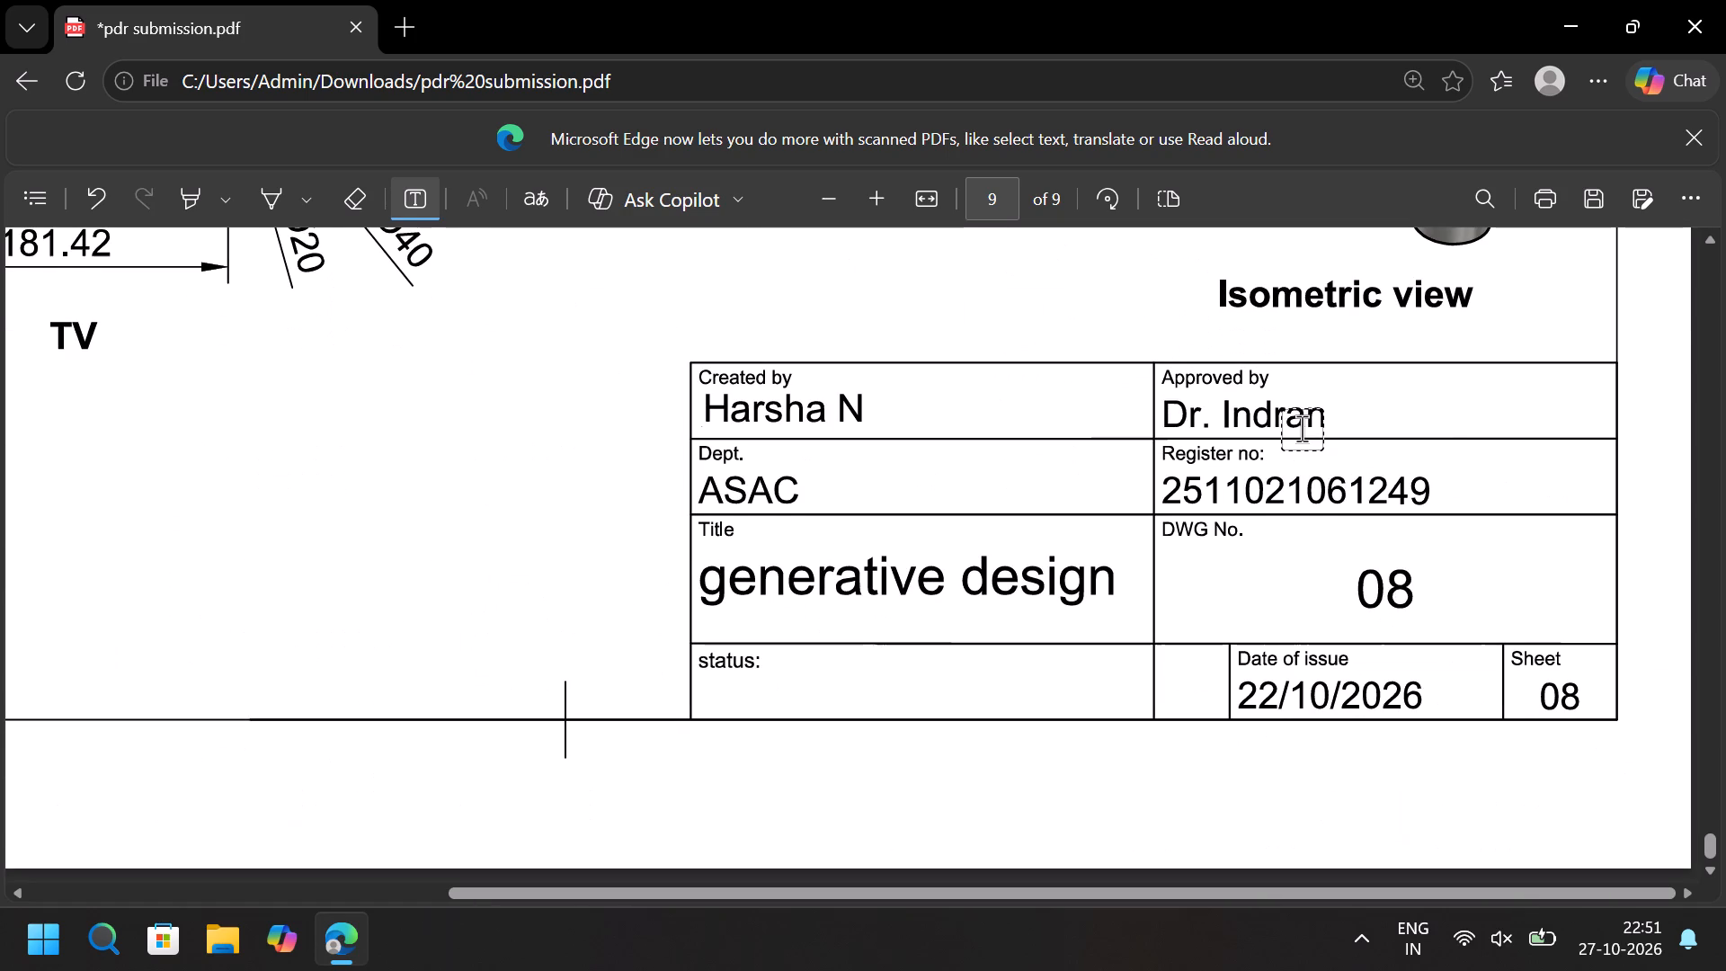
scroll(1303, 430, "up", 4)
scroll(1303, 430, "down", 2, "ctrl")
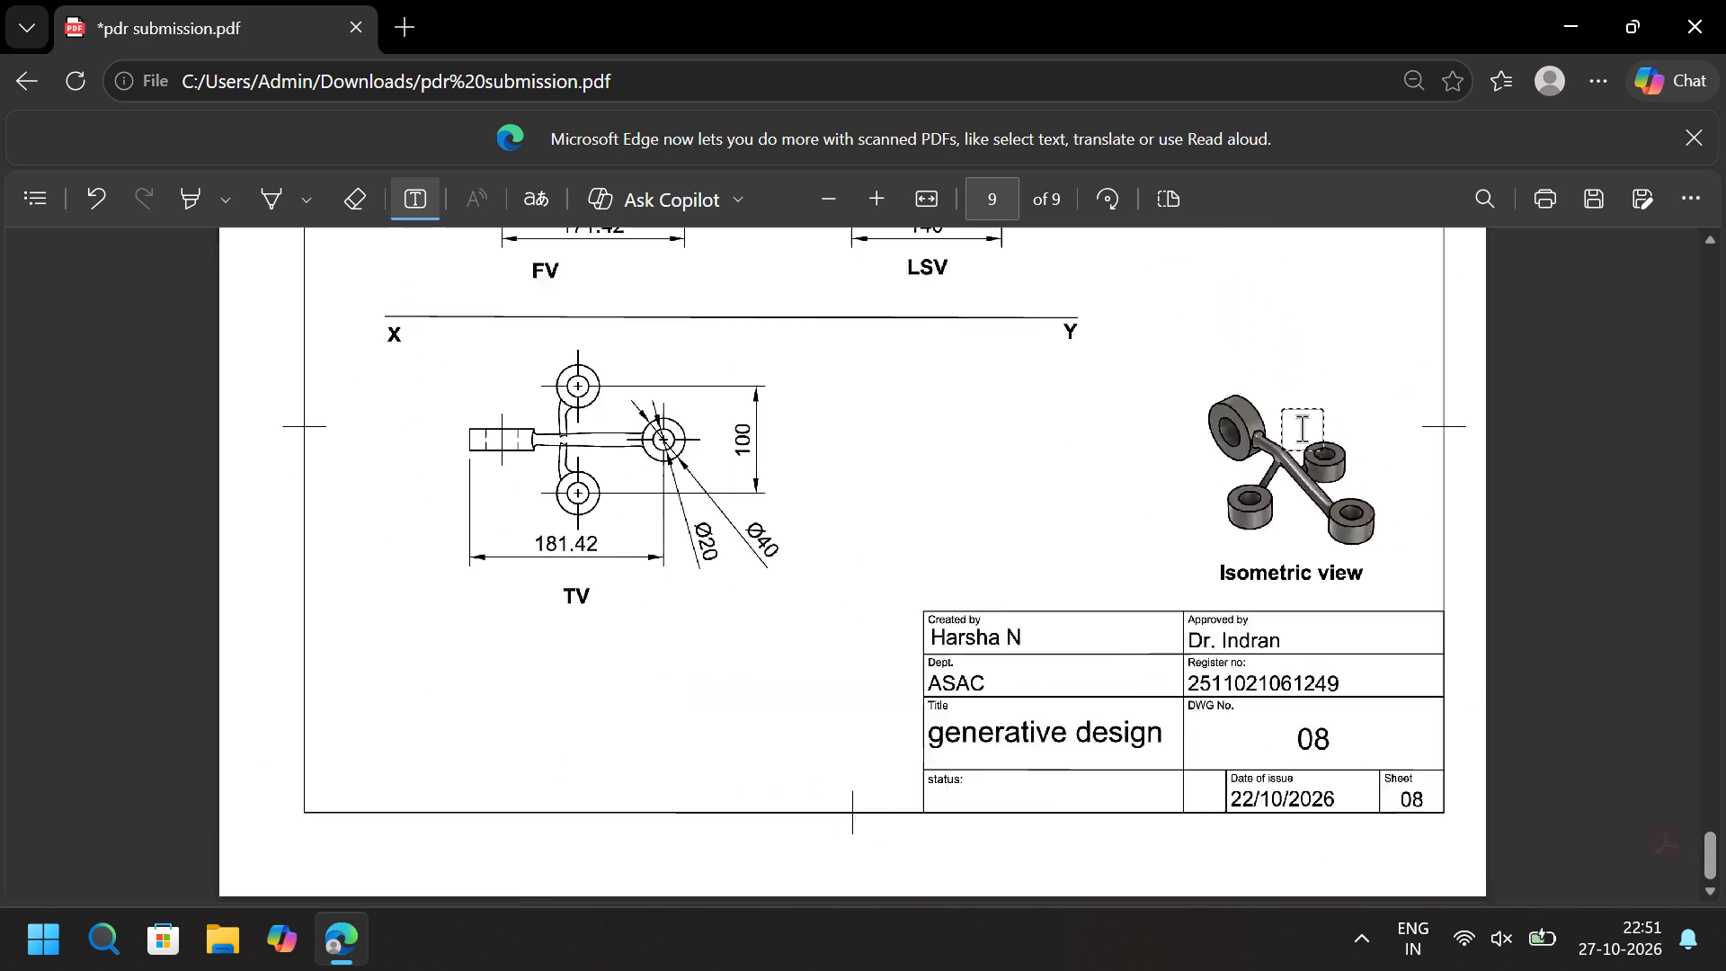
scroll(1303, 430, "down", 2, "ctrl")
scroll(1303, 430, "up", 8)
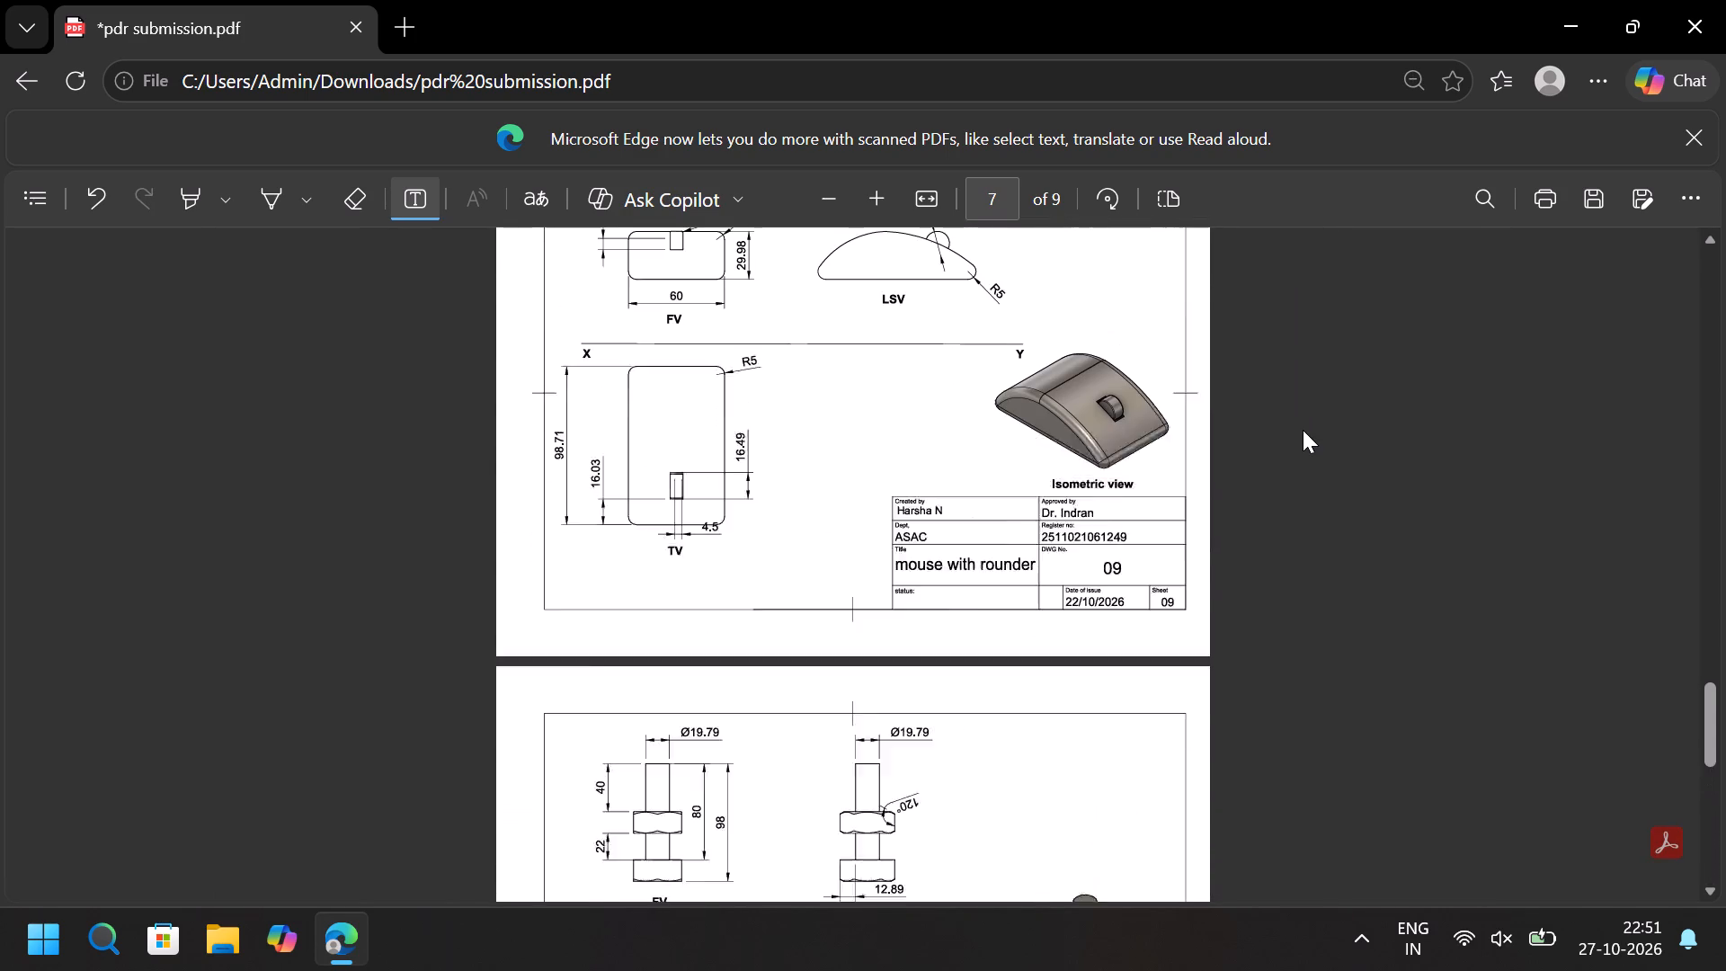
scroll(1303, 430, "up", 7)
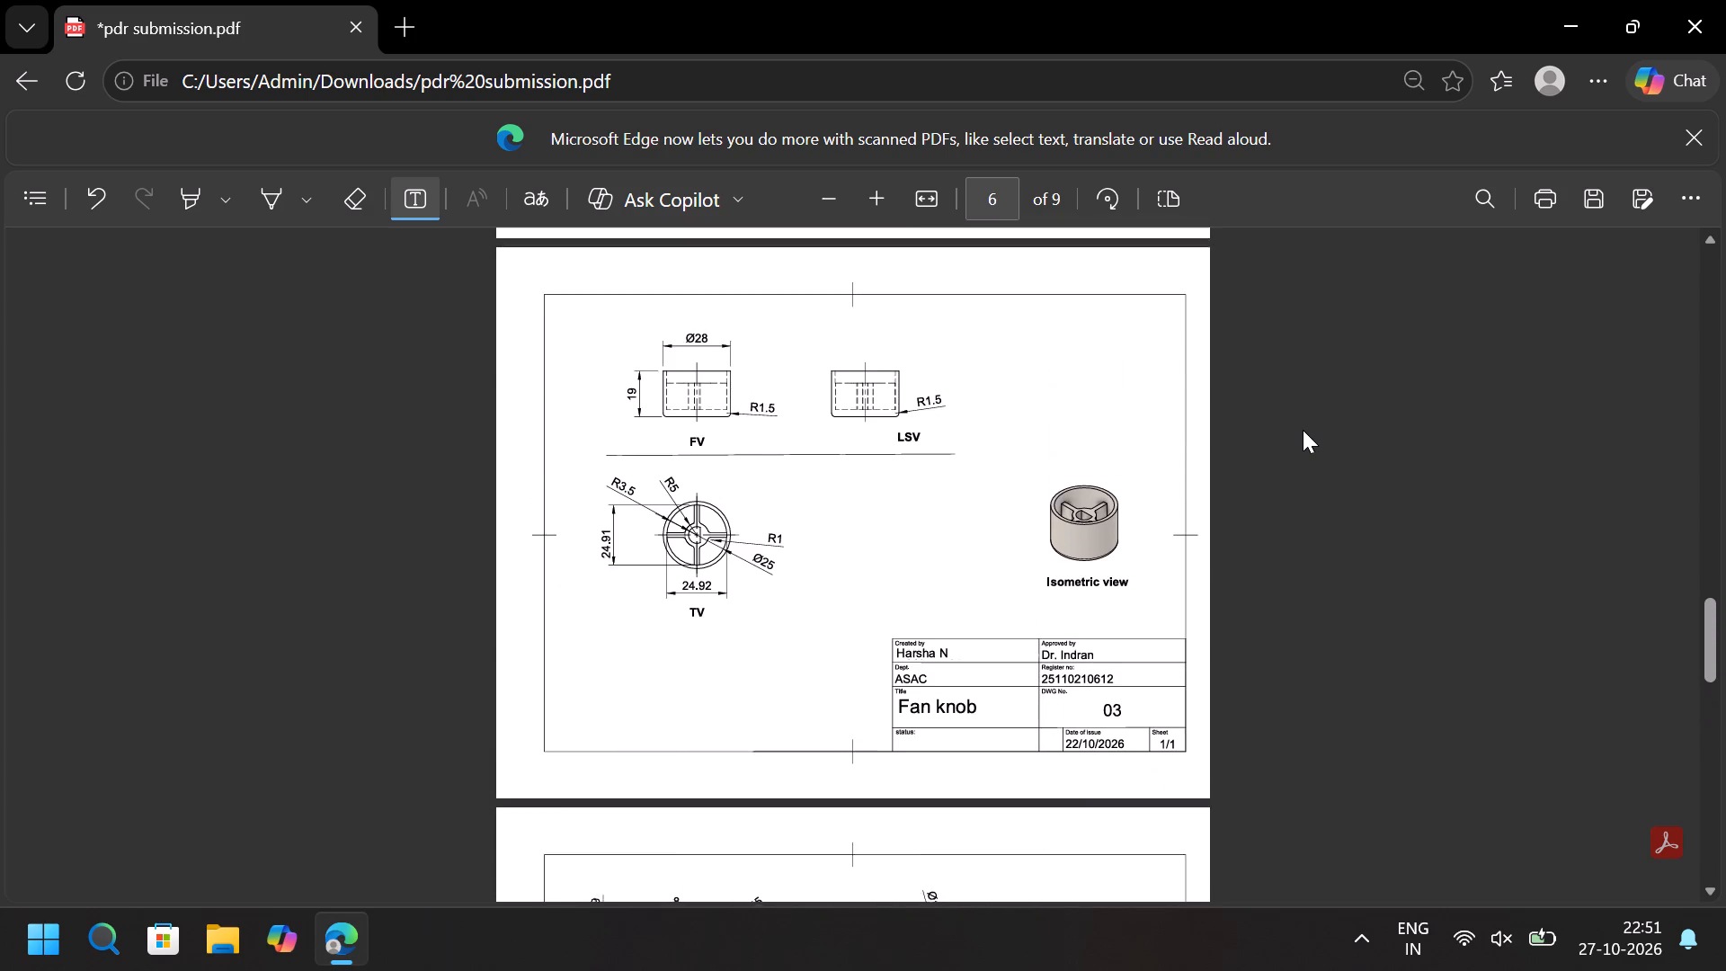
scroll(1303, 430, "up", 11)
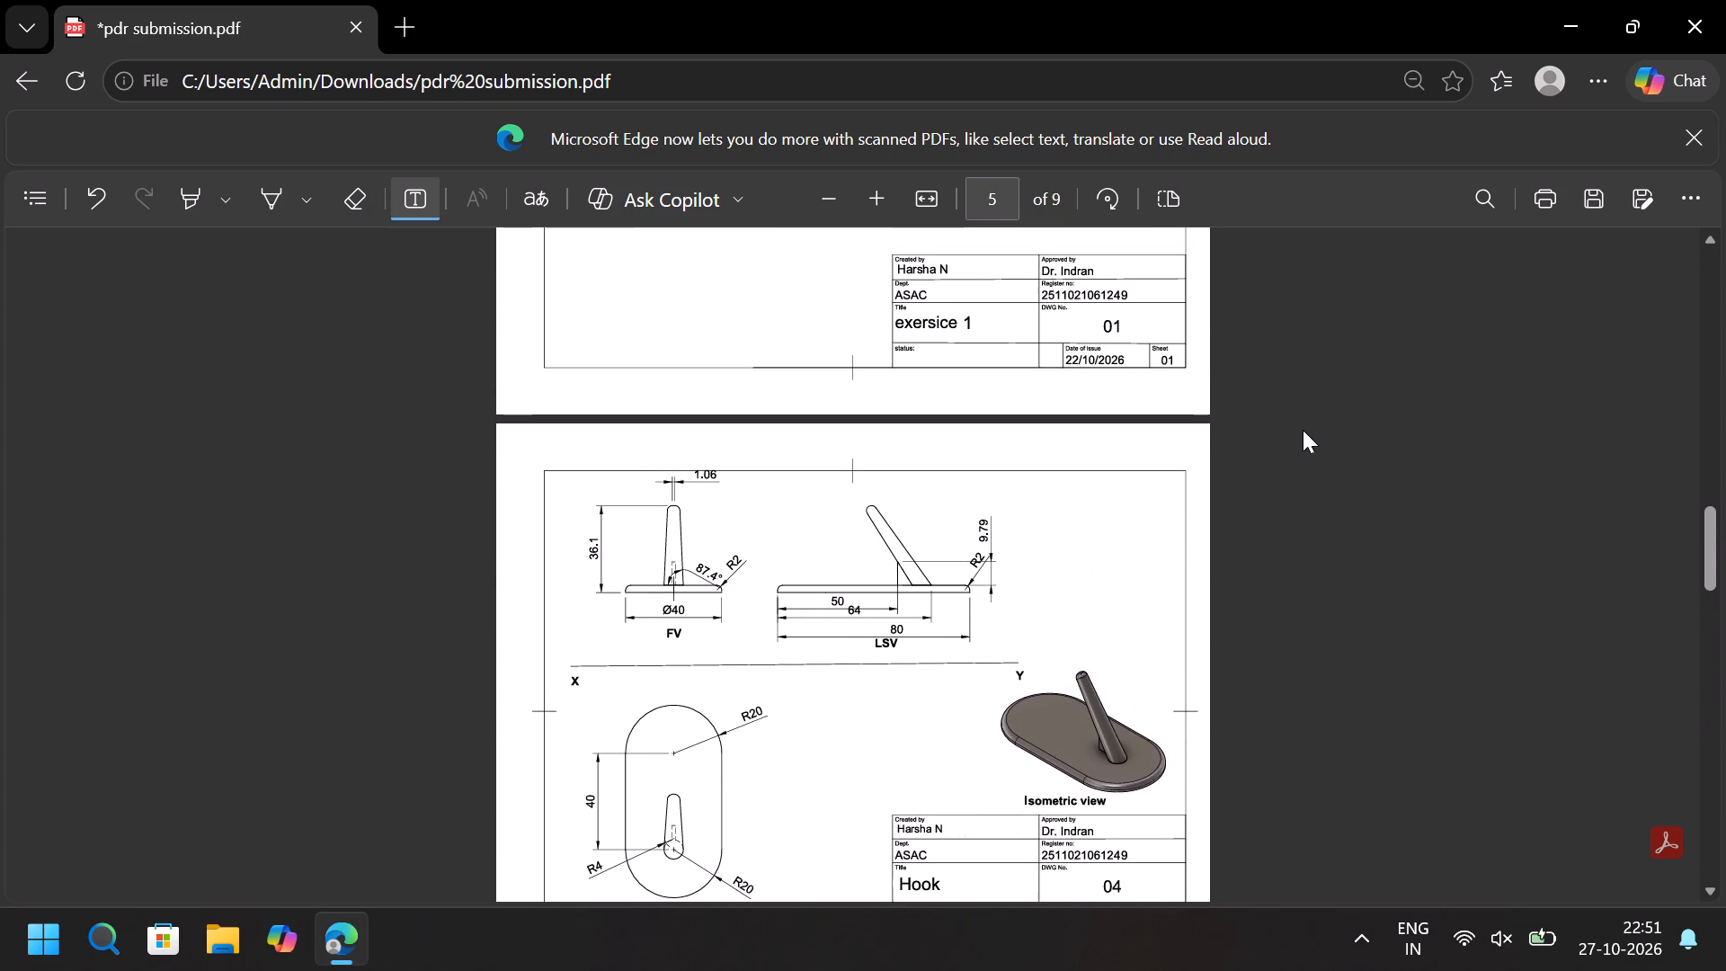
scroll(1303, 430, "up", 5)
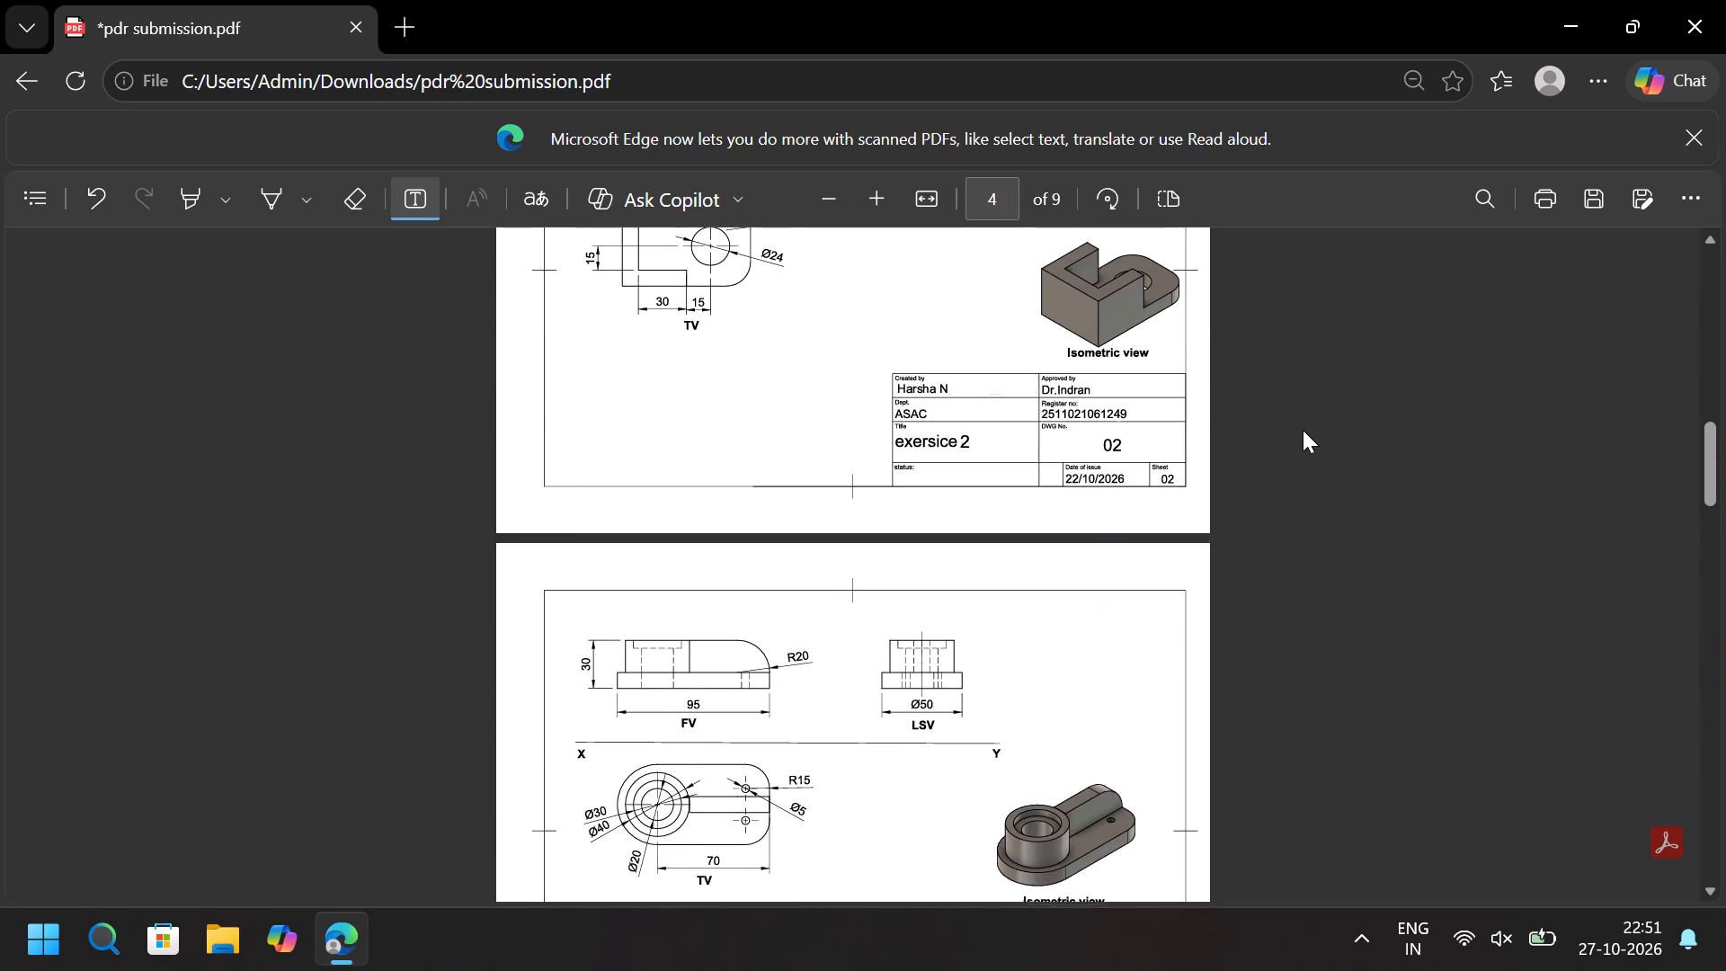
scroll(1303, 430, "up", 6)
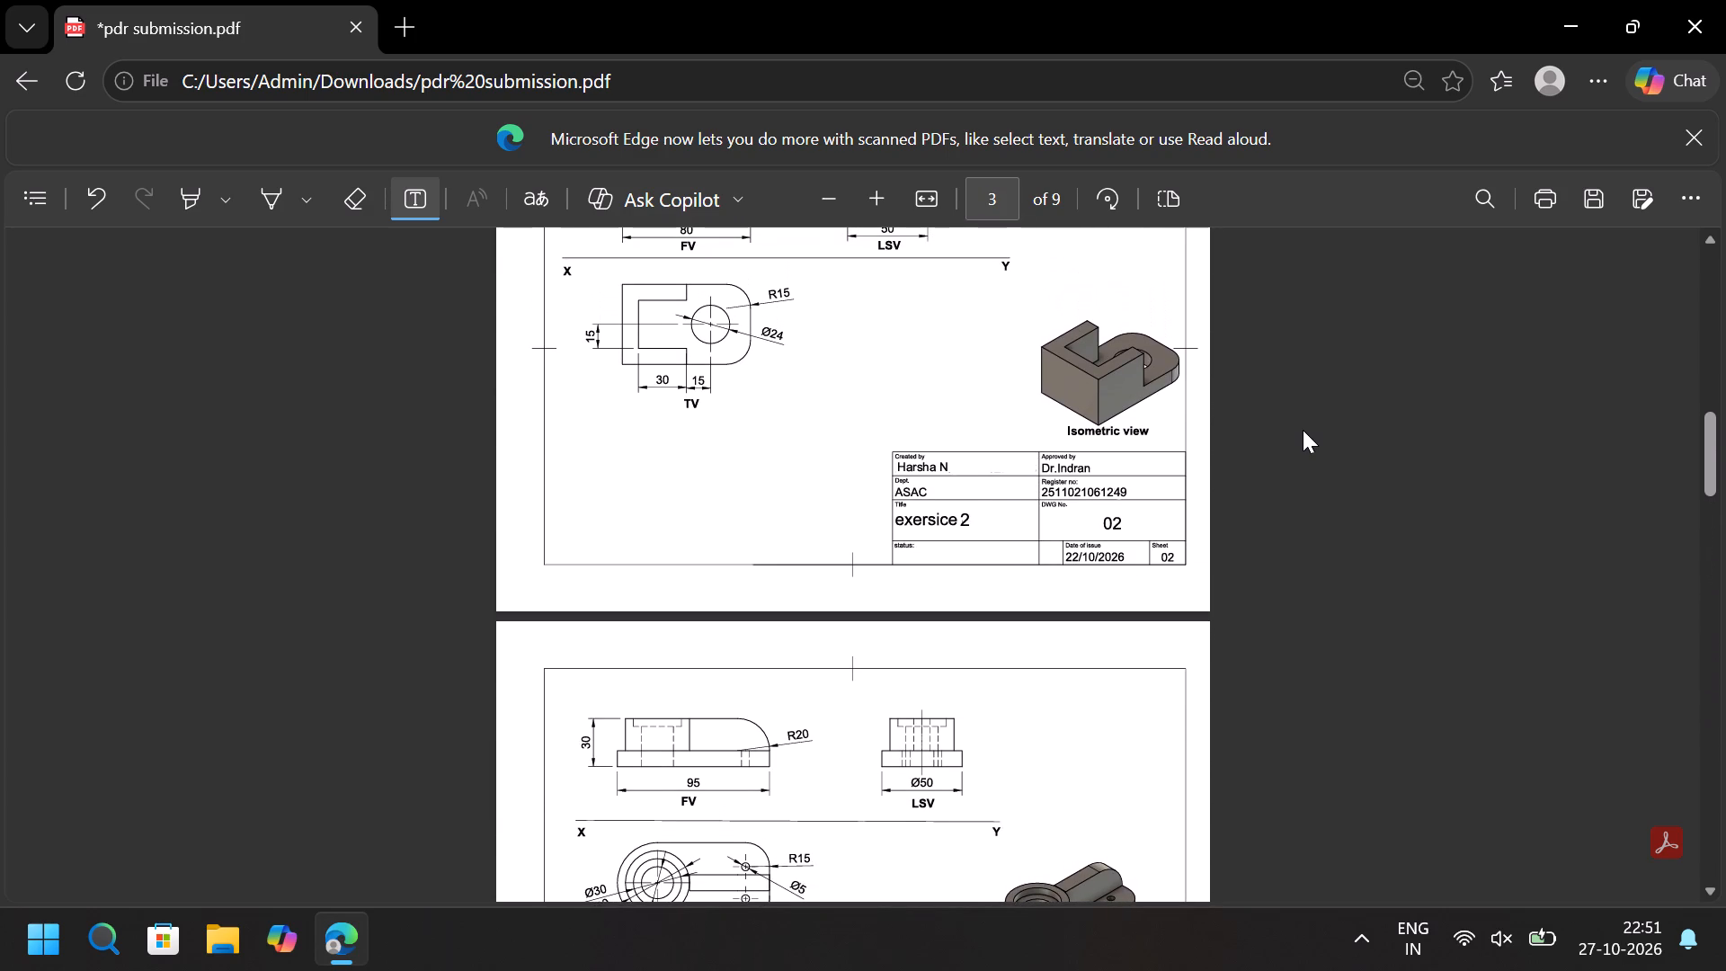
scroll(1303, 430, "up", 13)
Open the print settings for the corrected PDF.
key("ctrl+p")
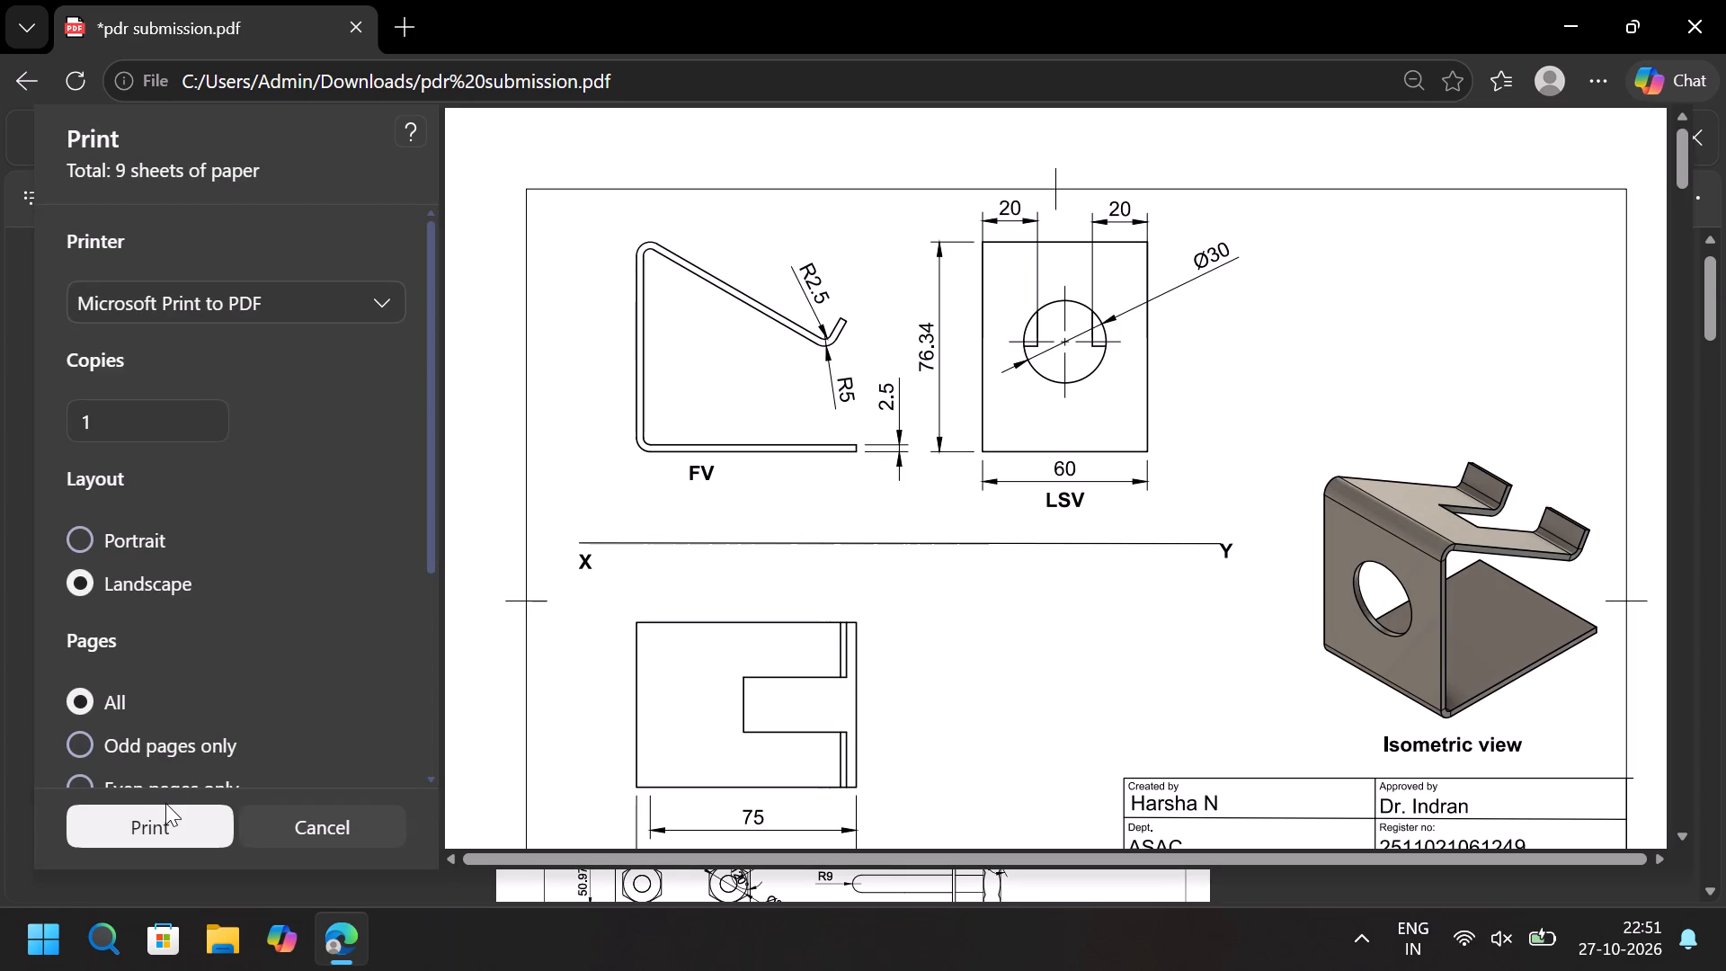
Print all pages in landscape with Microsoft Print to PDF, saved in Downloads as pdr submission.pdf, replacing the existing file.
left_click(165, 803)
left_click(179, 827)
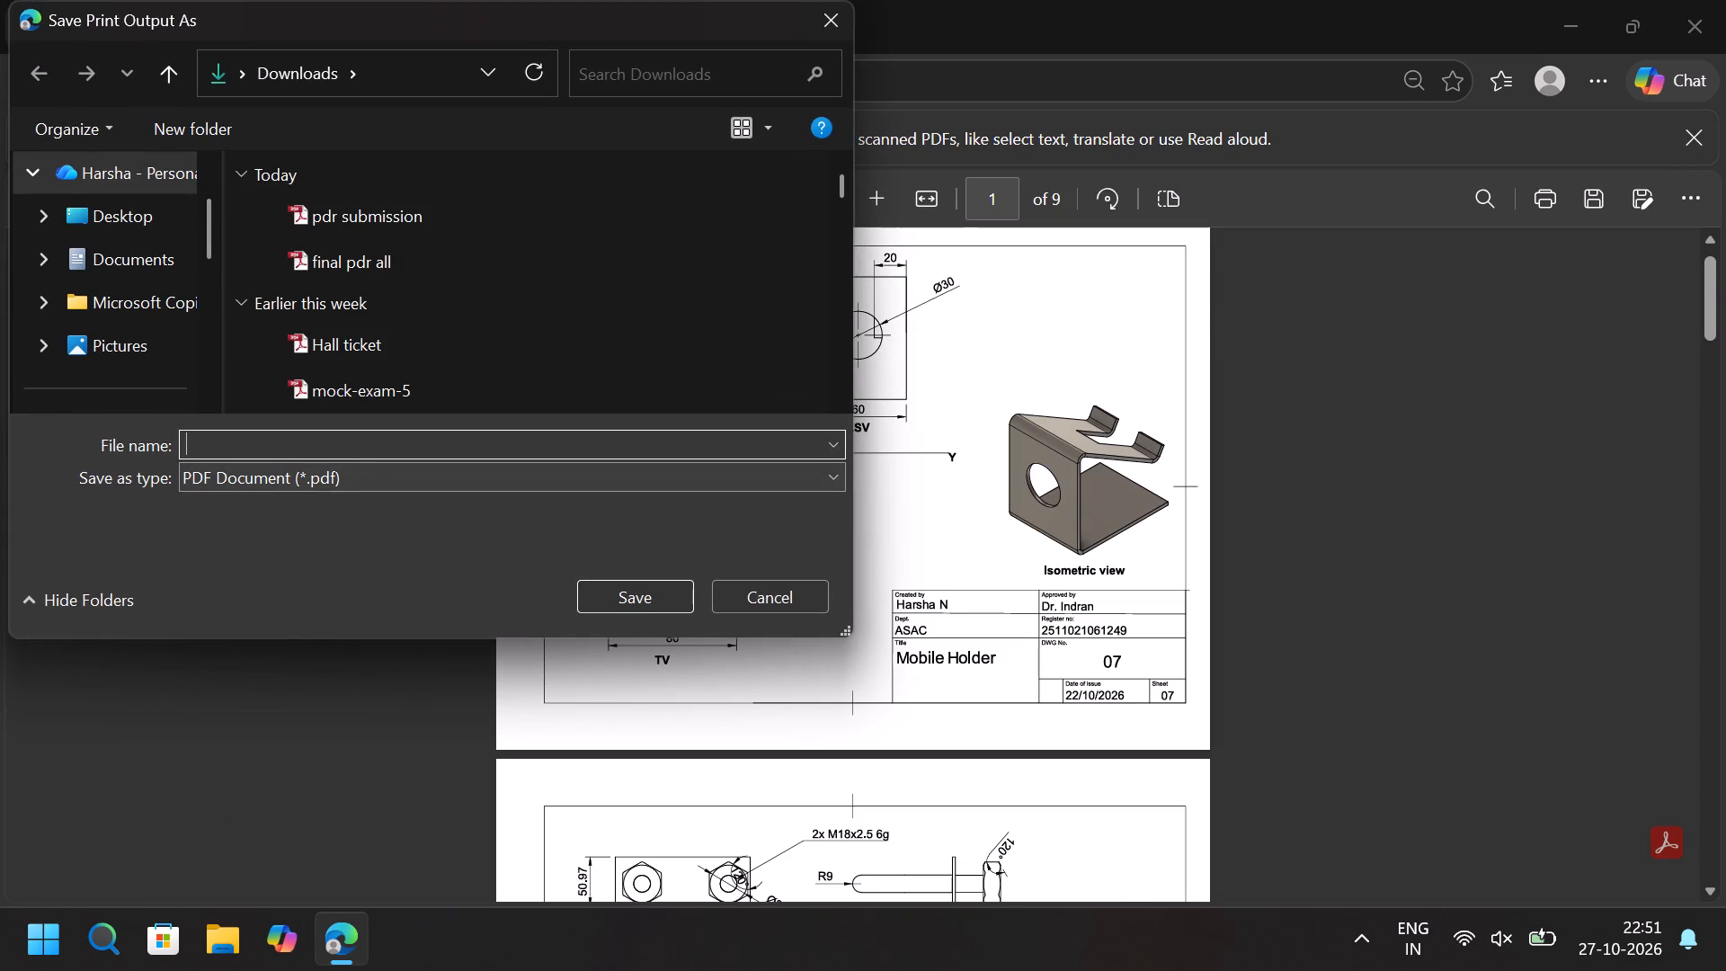
left_click(360, 435)
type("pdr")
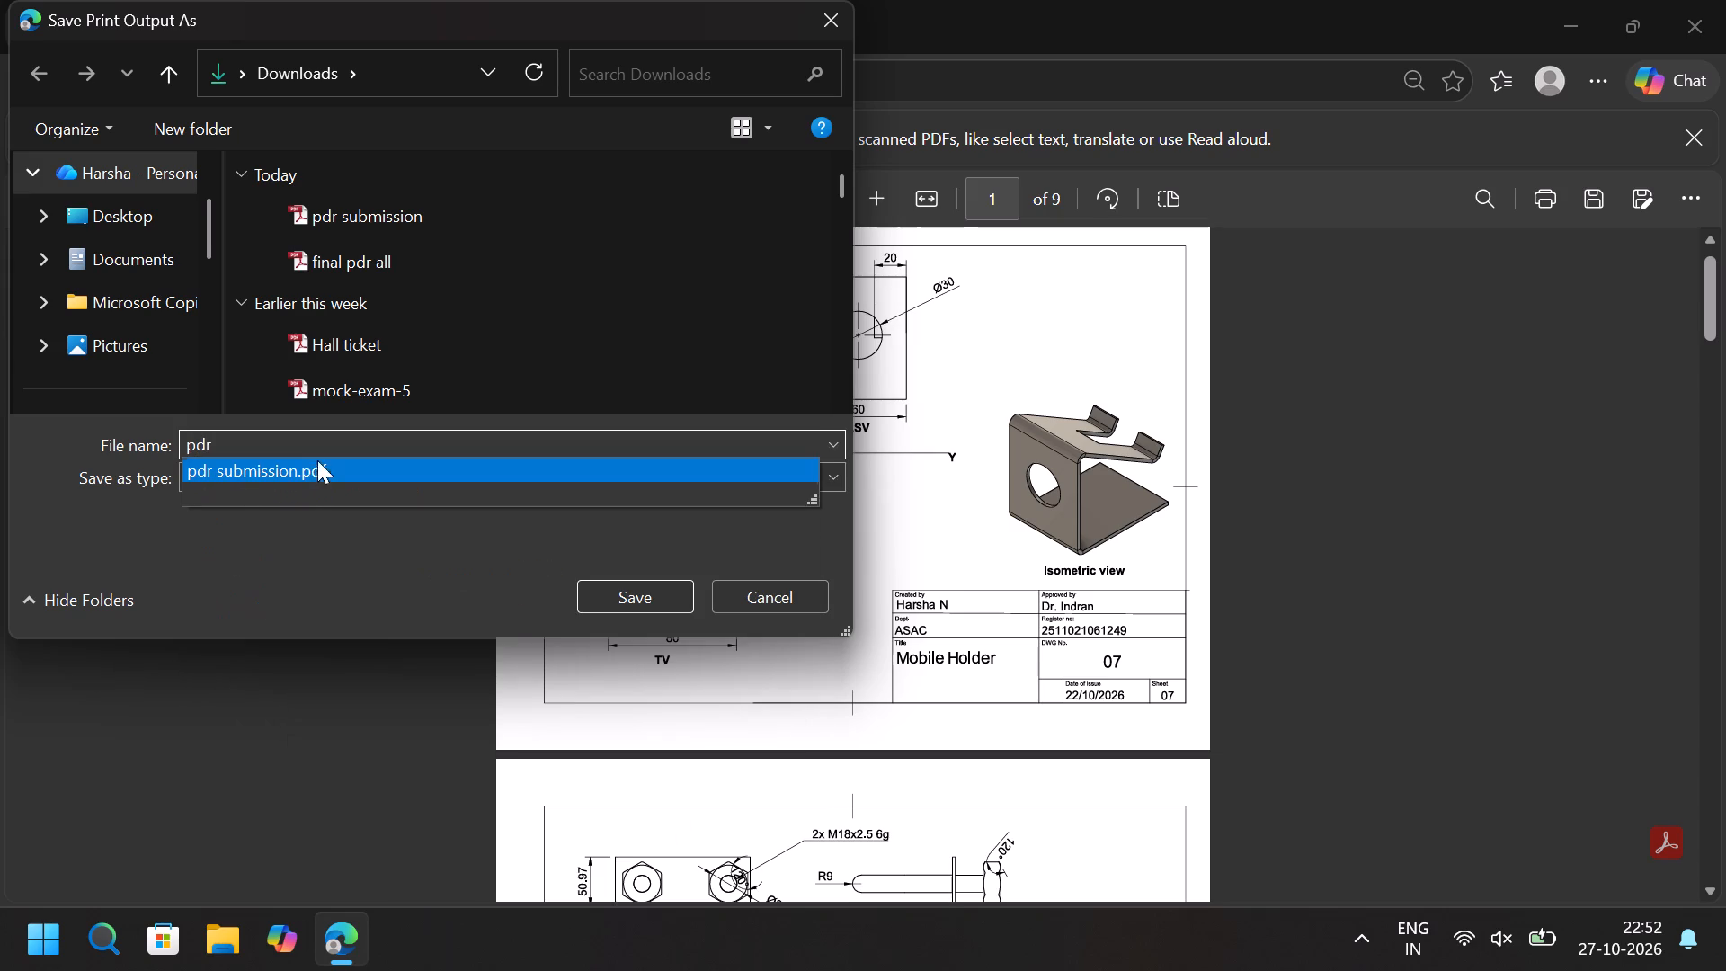
left_click(302, 468)
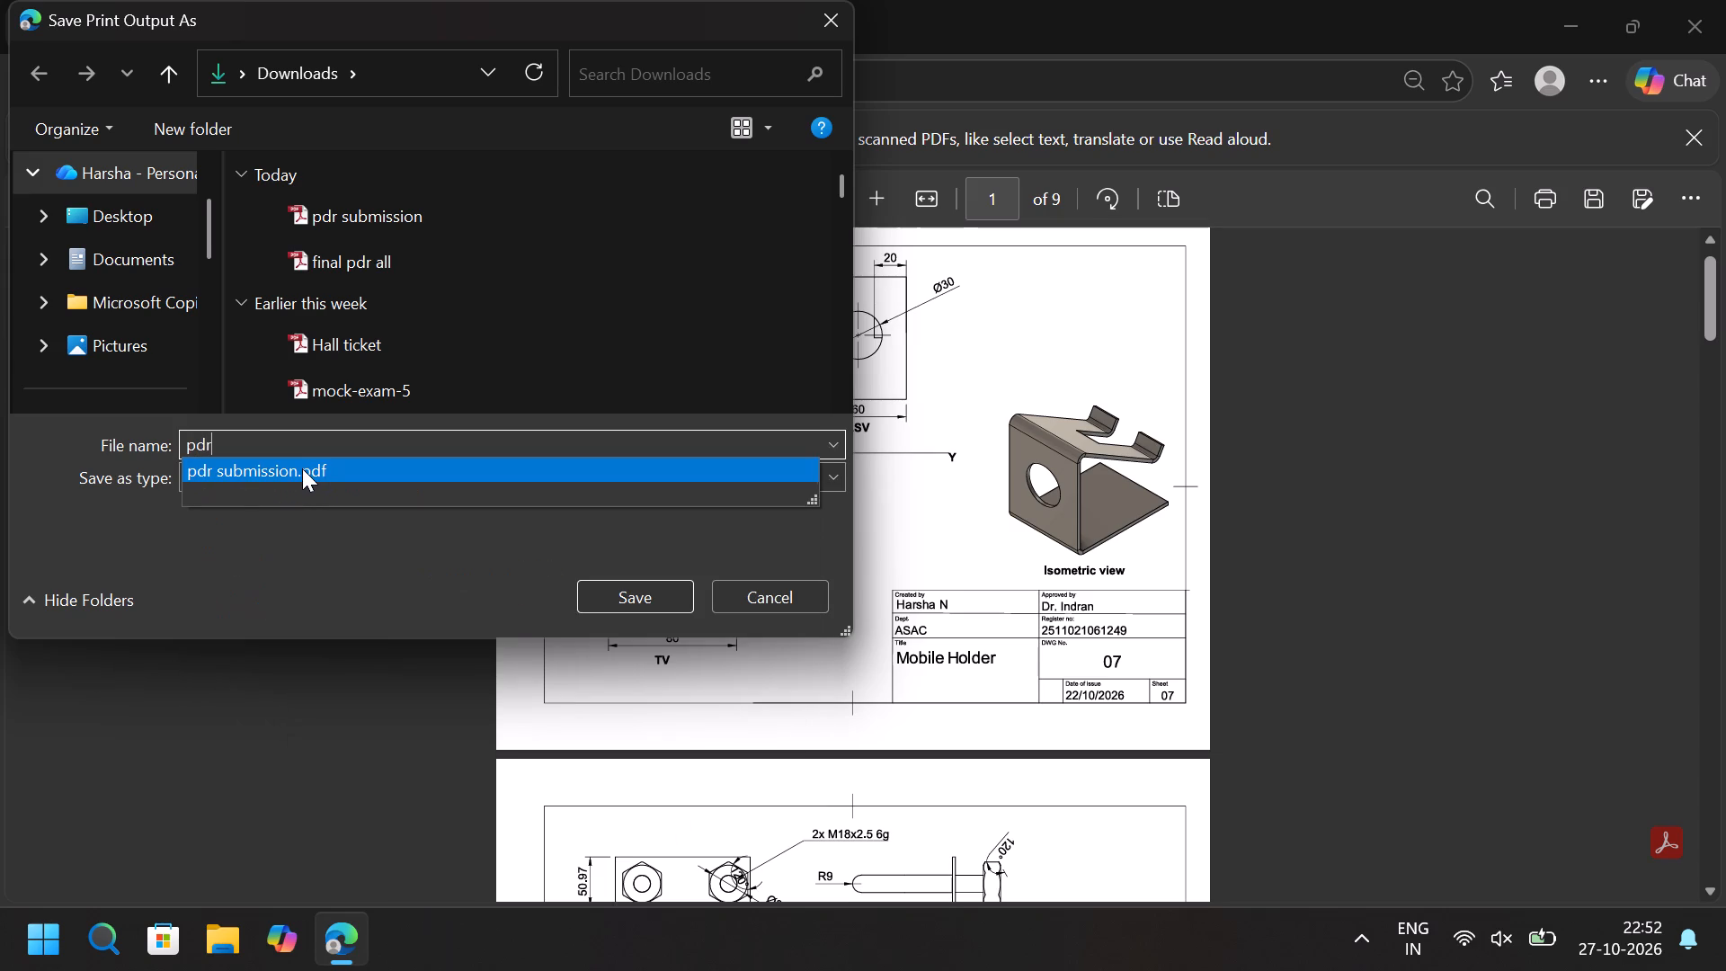
left_click(302, 468)
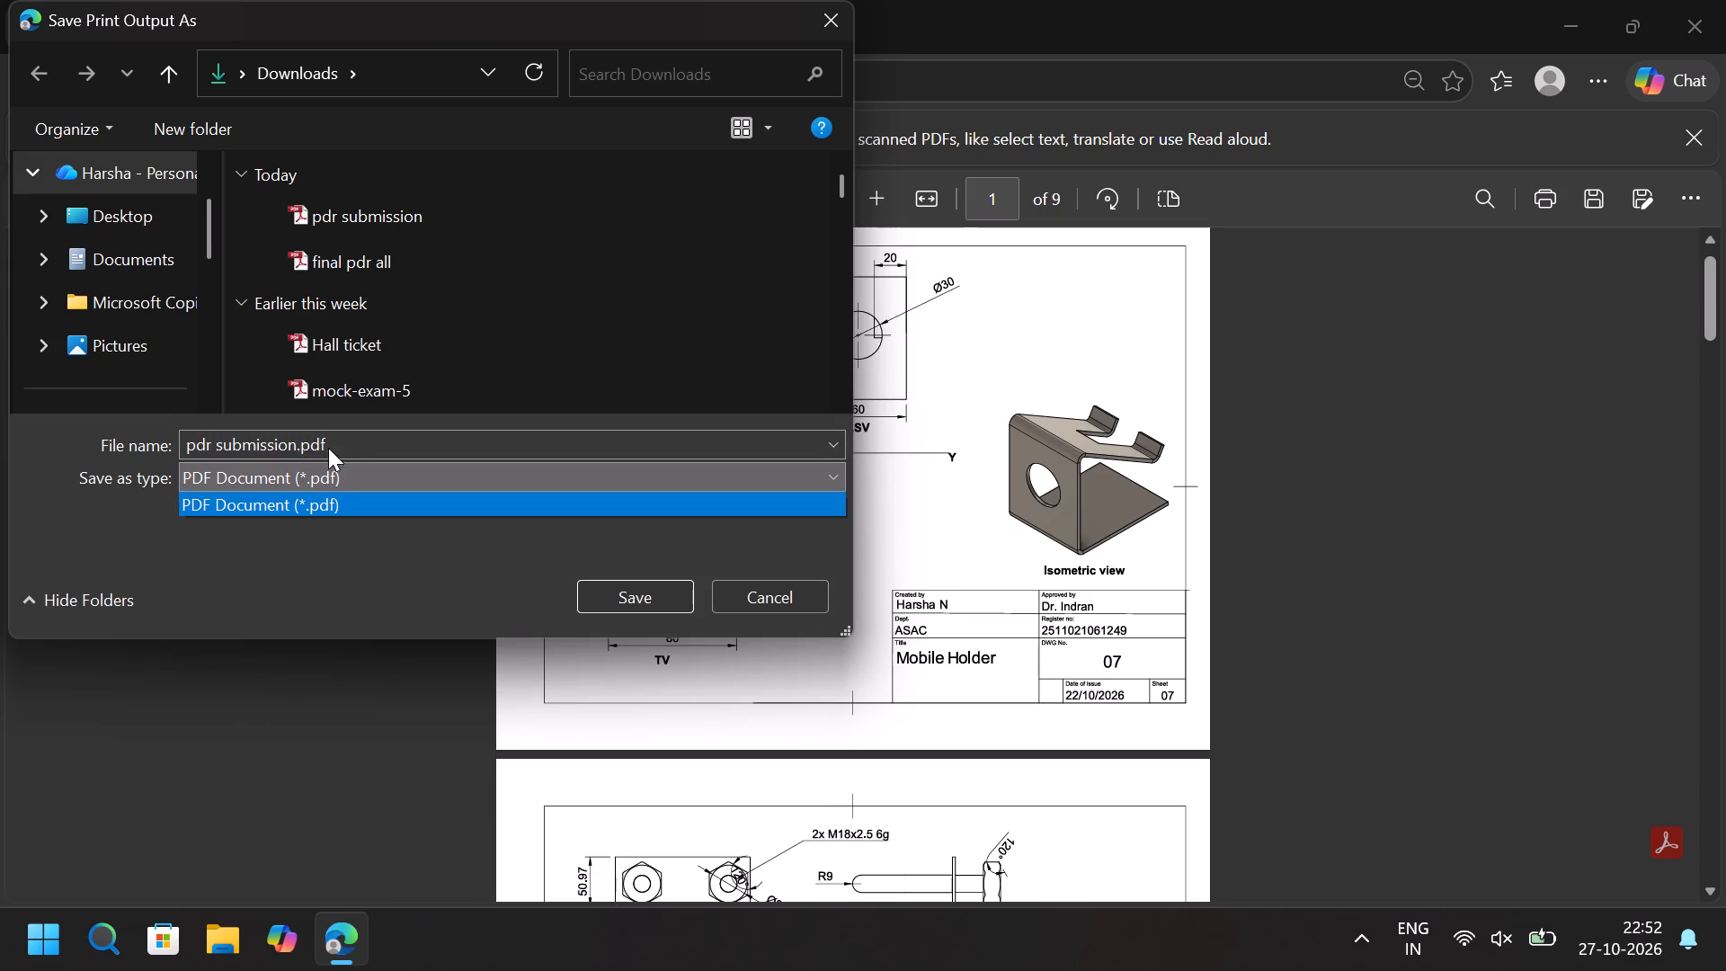
left_click(347, 437)
left_click(625, 583)
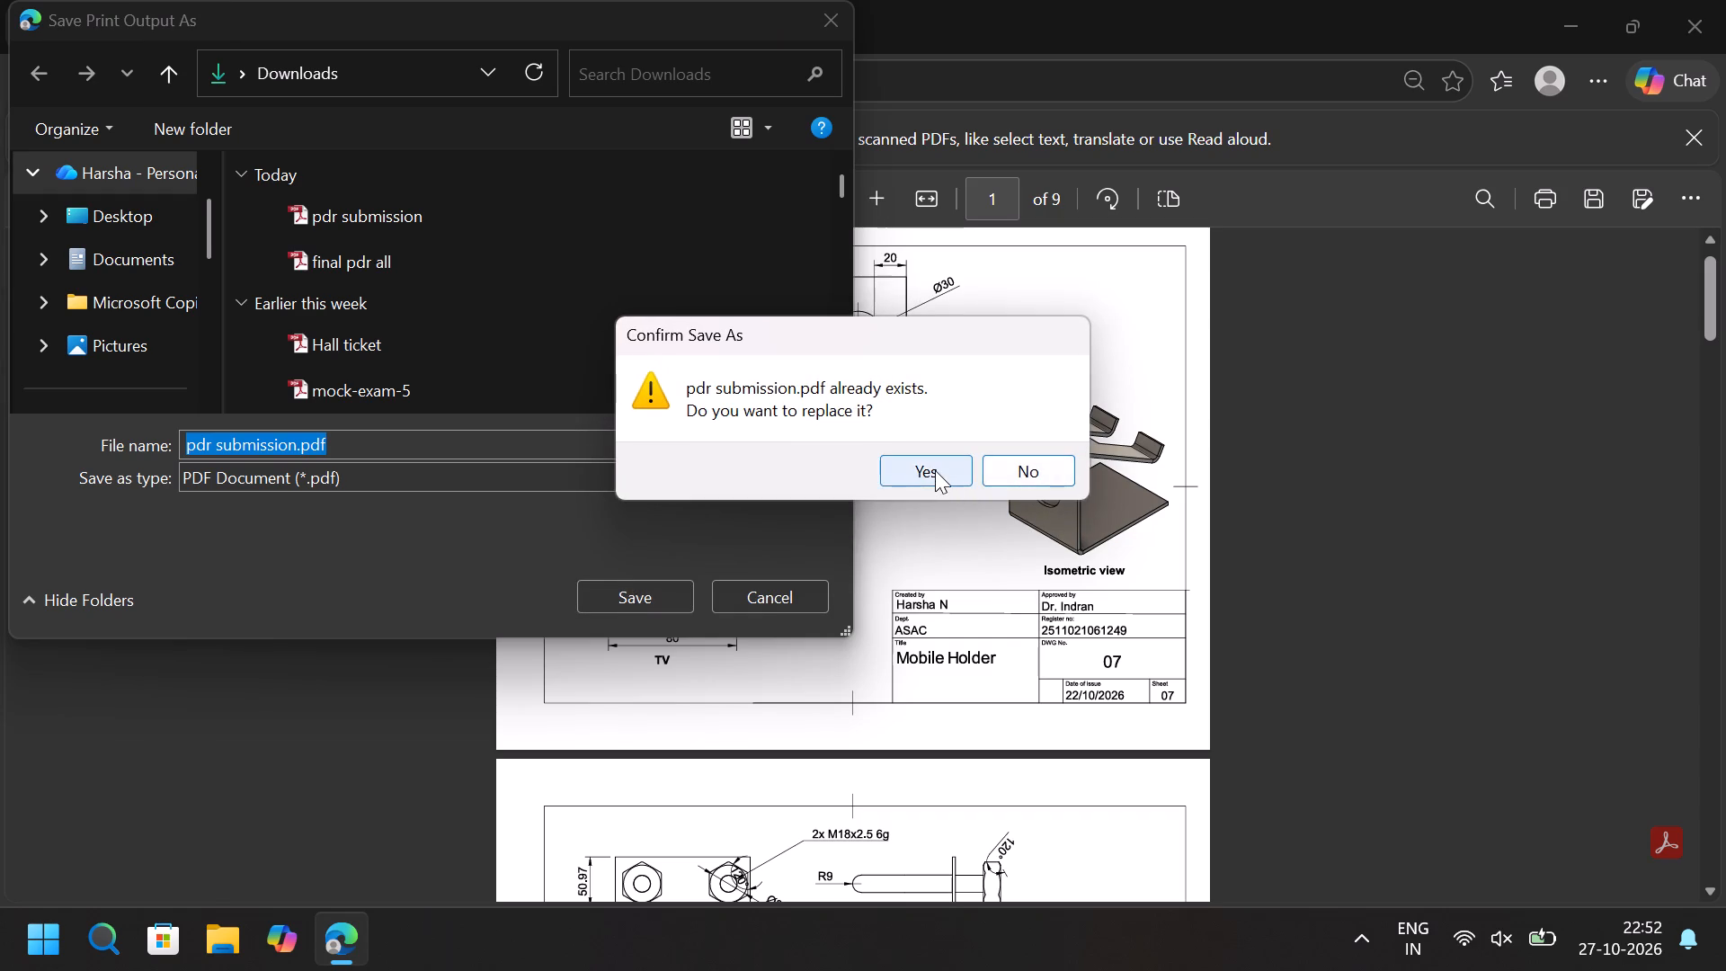
left_click(935, 470)
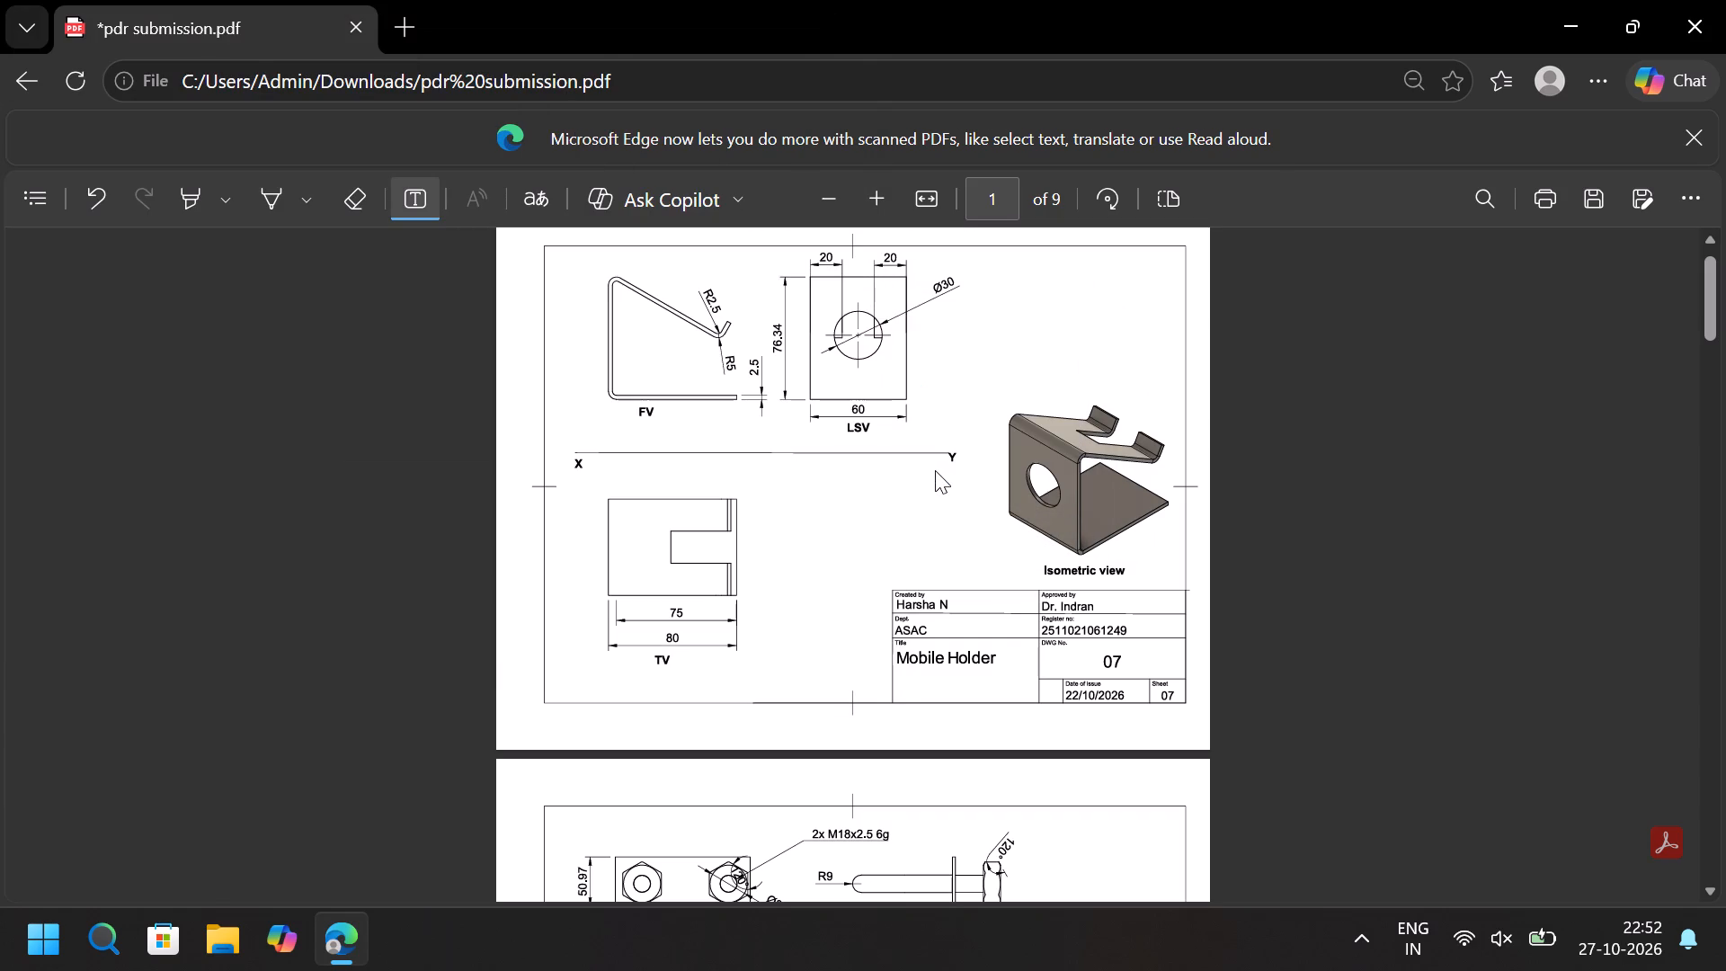
Close the browser window with the edited PDF, leaving without saving the pending changes.
left_click(1694, 41)
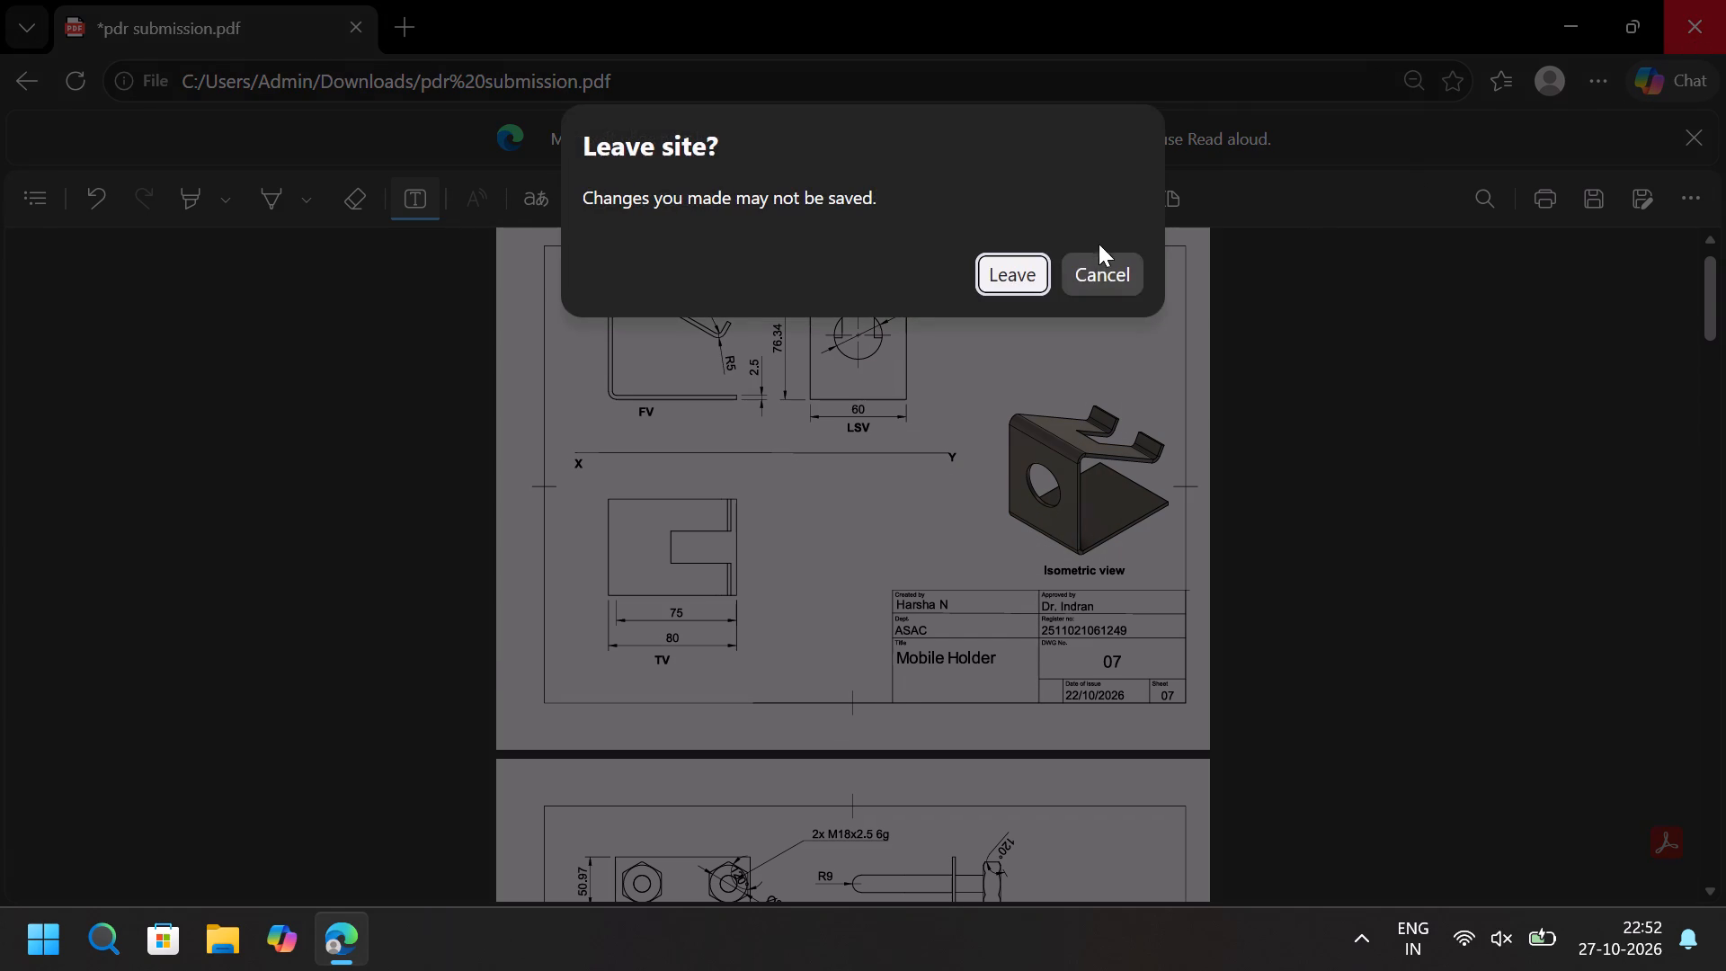
left_click(1042, 281)
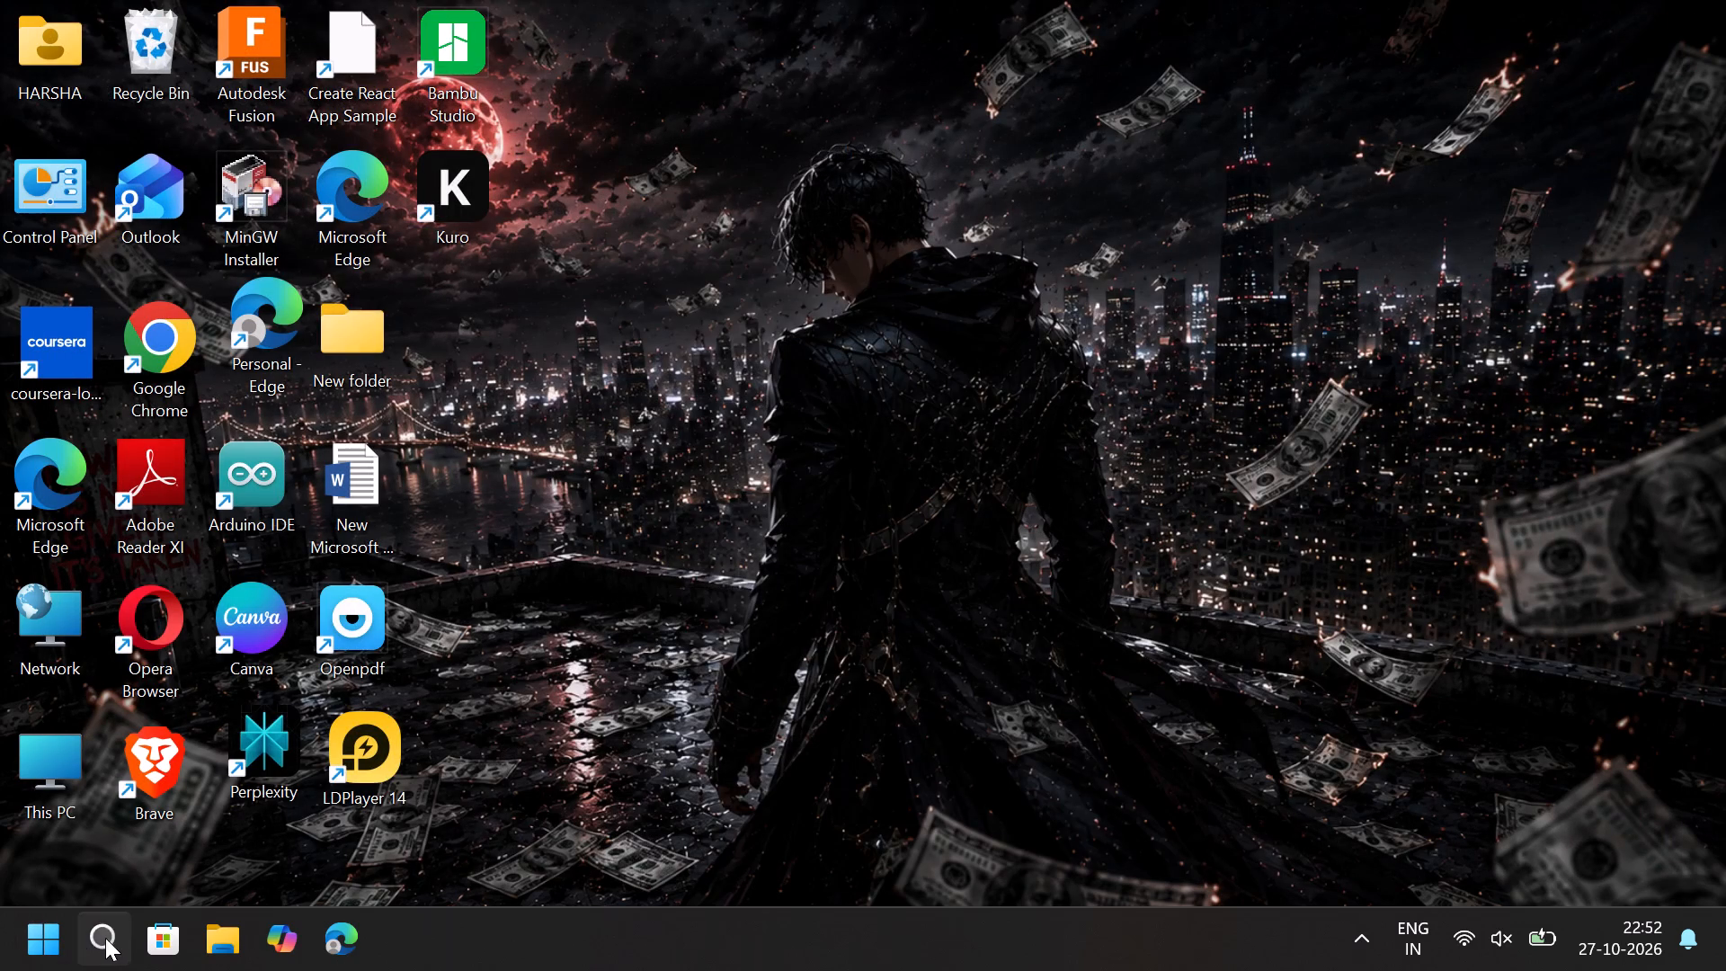
Open the Windows search from the desktop.
left_click(110, 938)
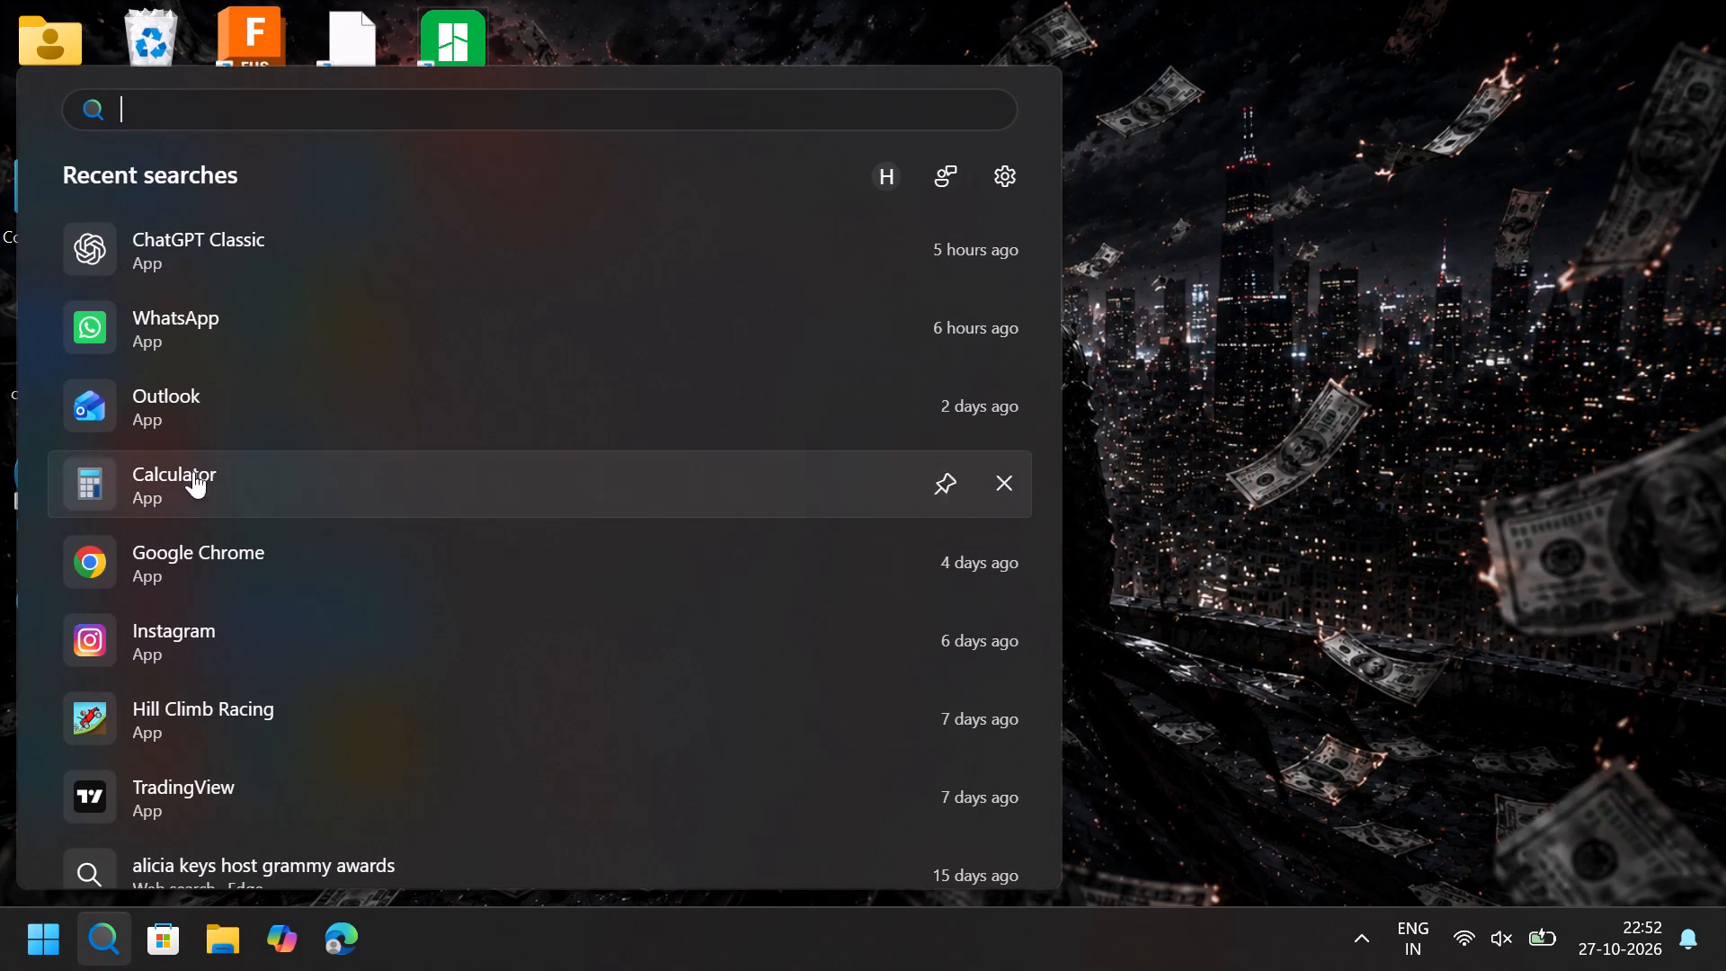